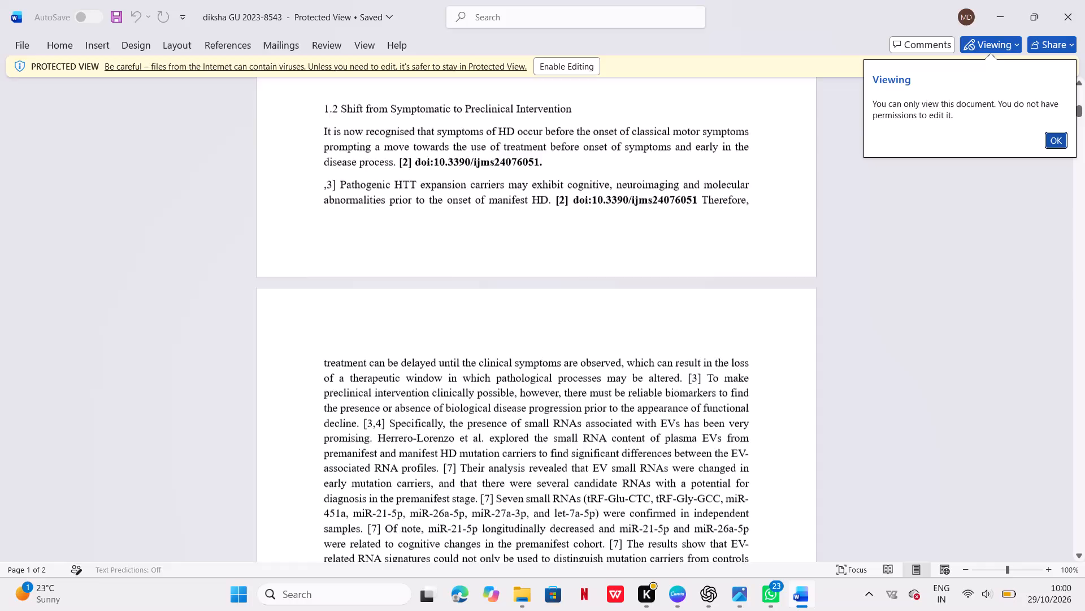
Skim the Huntington's disease review from section 1.2 to 7.1, and go back over the section 6 biomarker discussion and its citations.
scroll(891, 381, "down", 7)
scroll(891, 381, "down", 14)
scroll(891, 381, "down", 12)
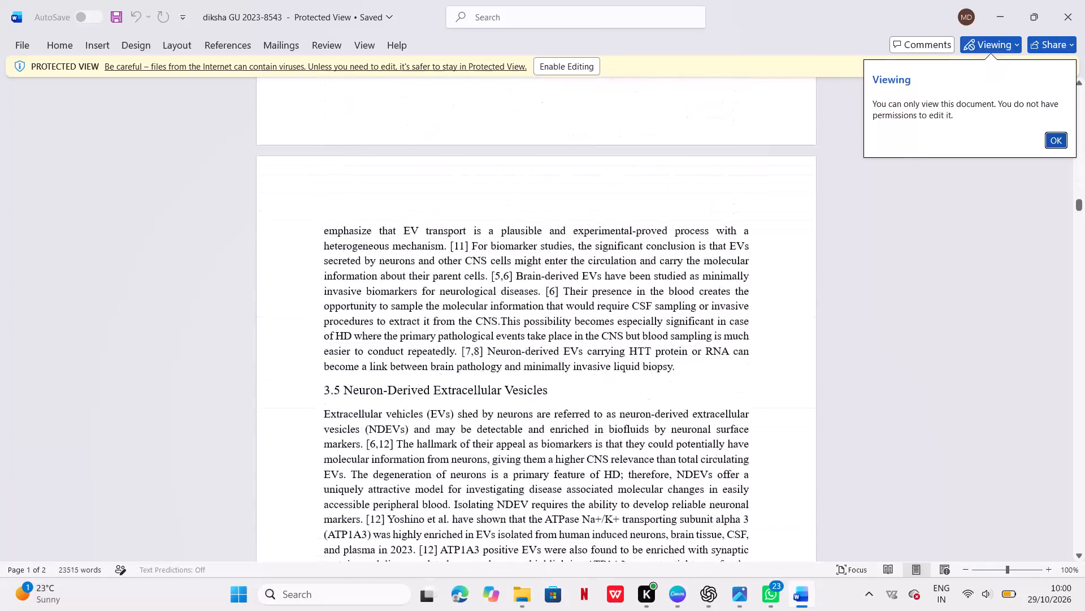
scroll(891, 381, "down", 20)
scroll(891, 381, "down", 20)
scroll(891, 381, "down", 20)
scroll(891, 381, "up", 1)
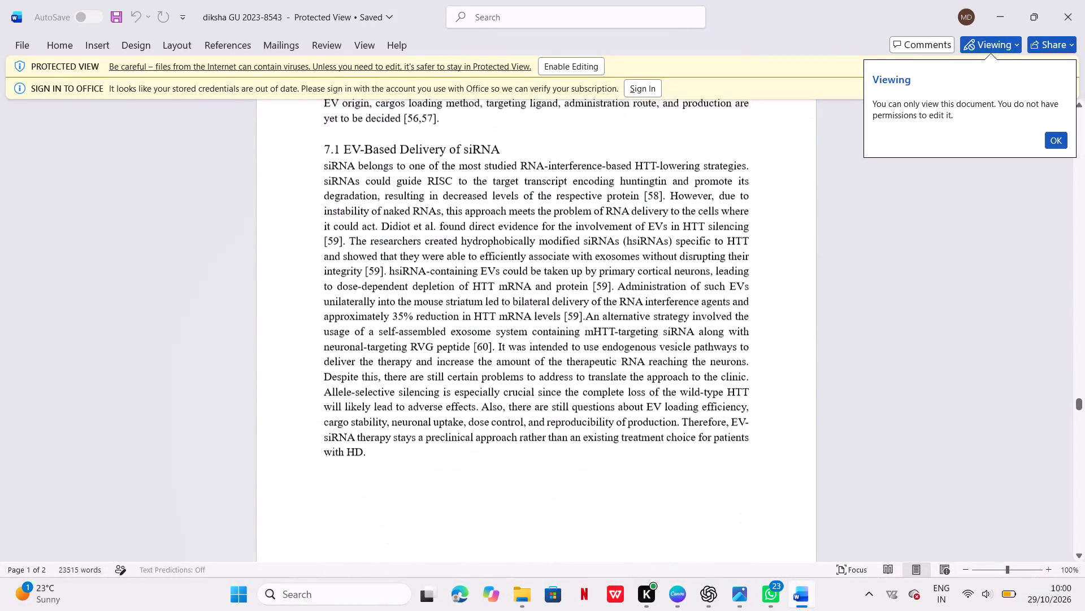
scroll(891, 381, "up", 3)
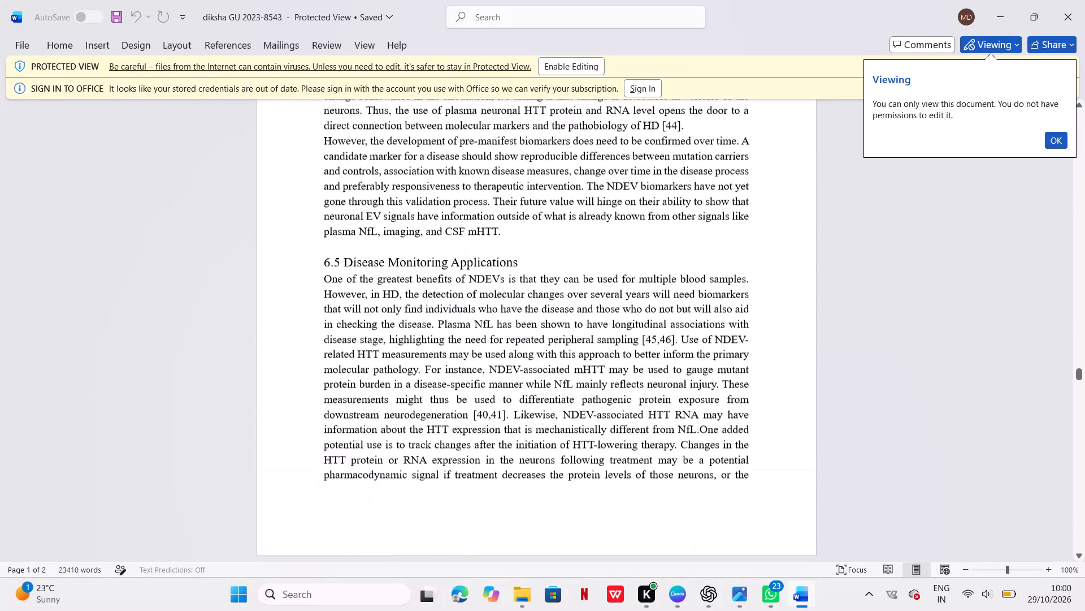
scroll(891, 381, "up", 6)
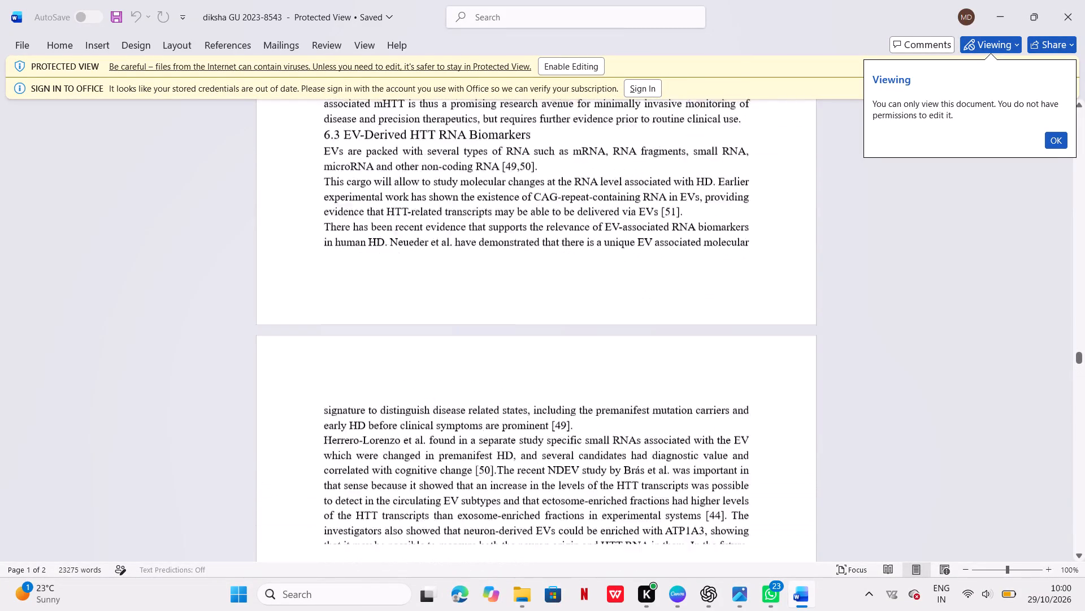
scroll(891, 381, "up", 2)
scroll(891, 381, "down", 1)
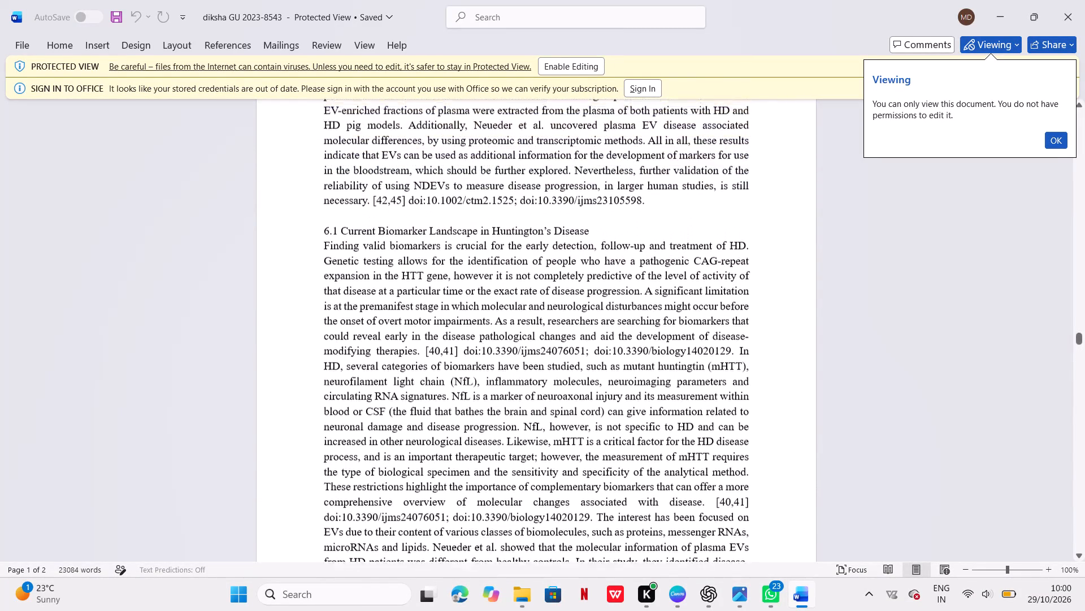
scroll(891, 381, "down", 7)
Examine the mid-document reference list preceding section 6, around entries 26 to 35.
scroll(891, 381, "up", 6)
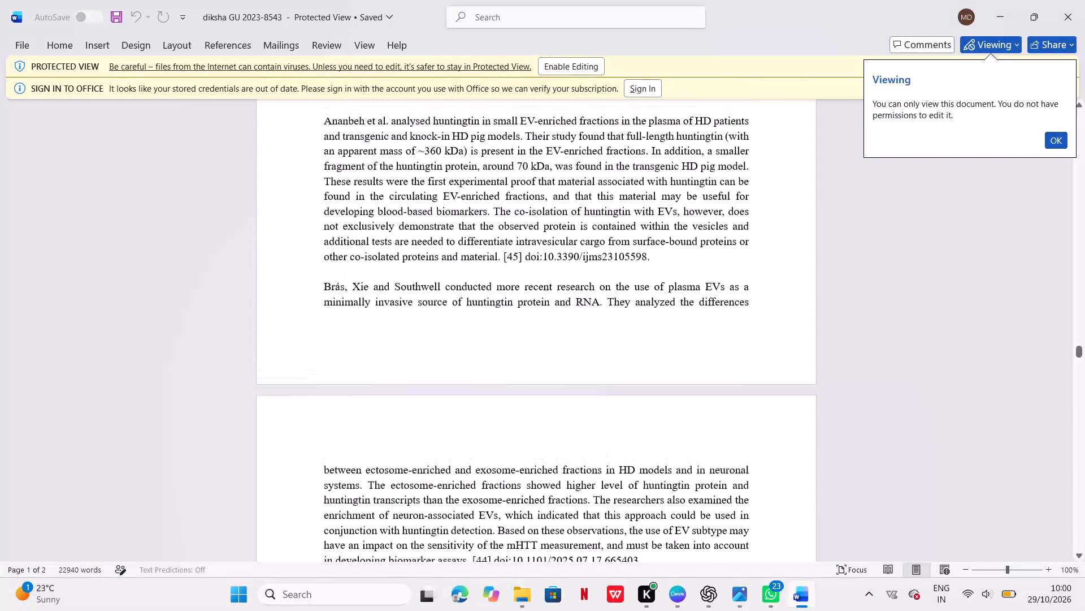
scroll(891, 381, "up", 3)
scroll(891, 381, "down", 1)
scroll(891, 381, "up", 1)
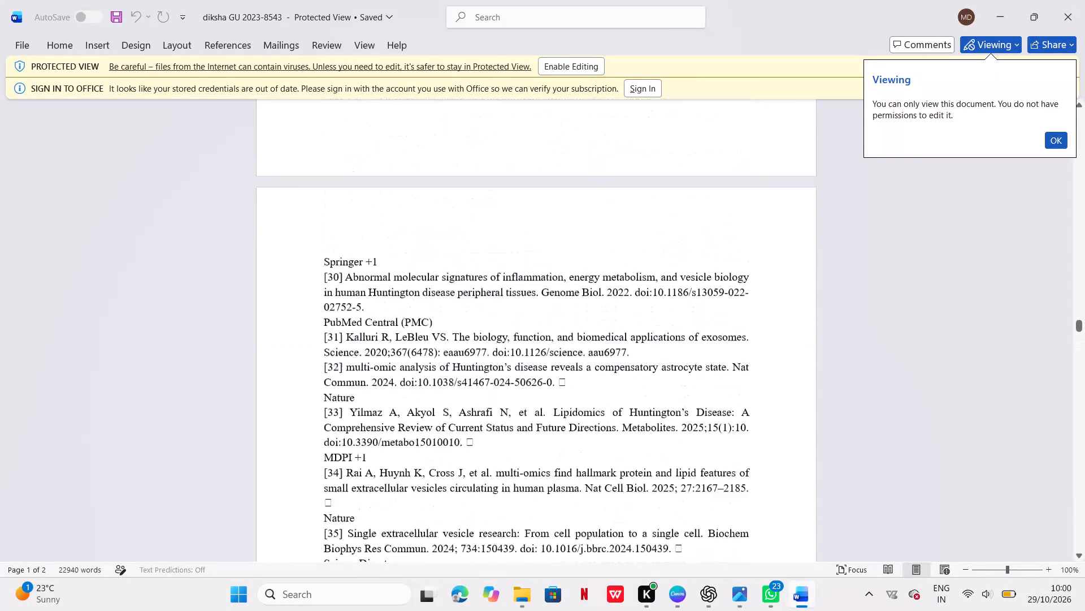
left_click(918, 380)
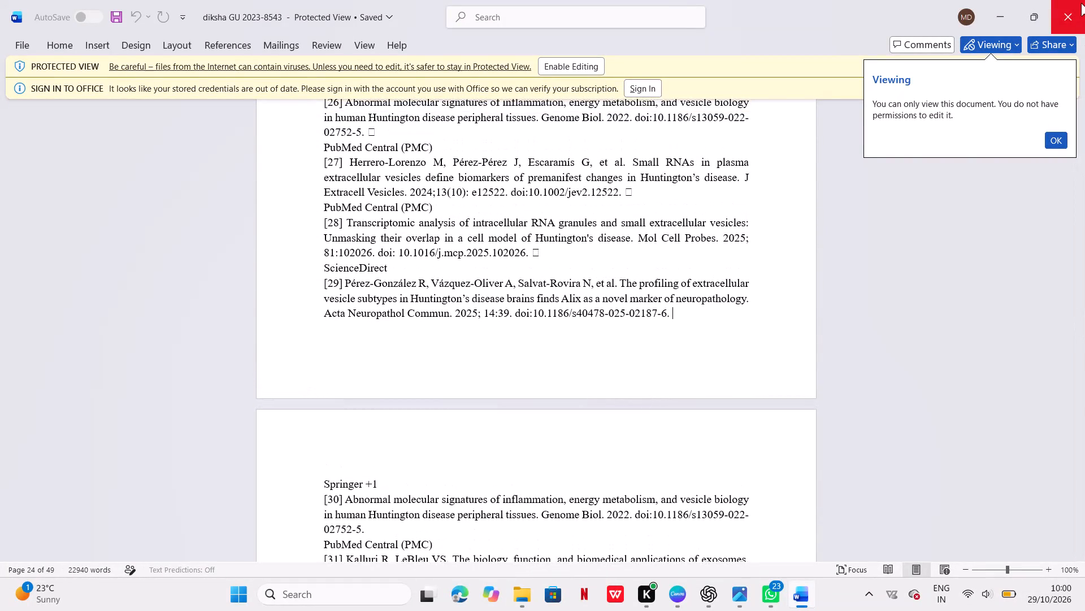
left_click(1018, 193)
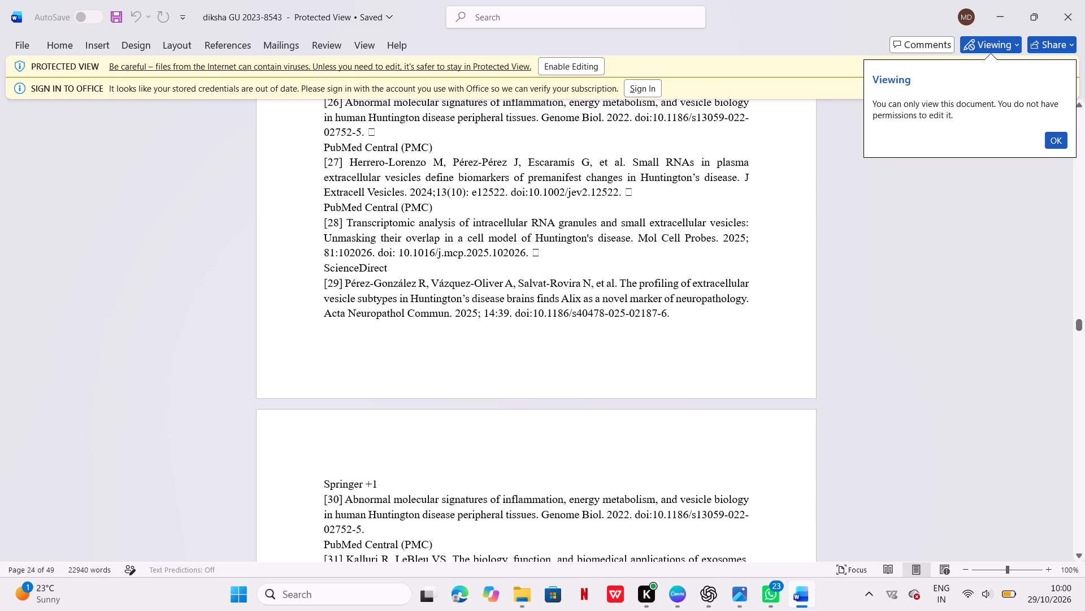
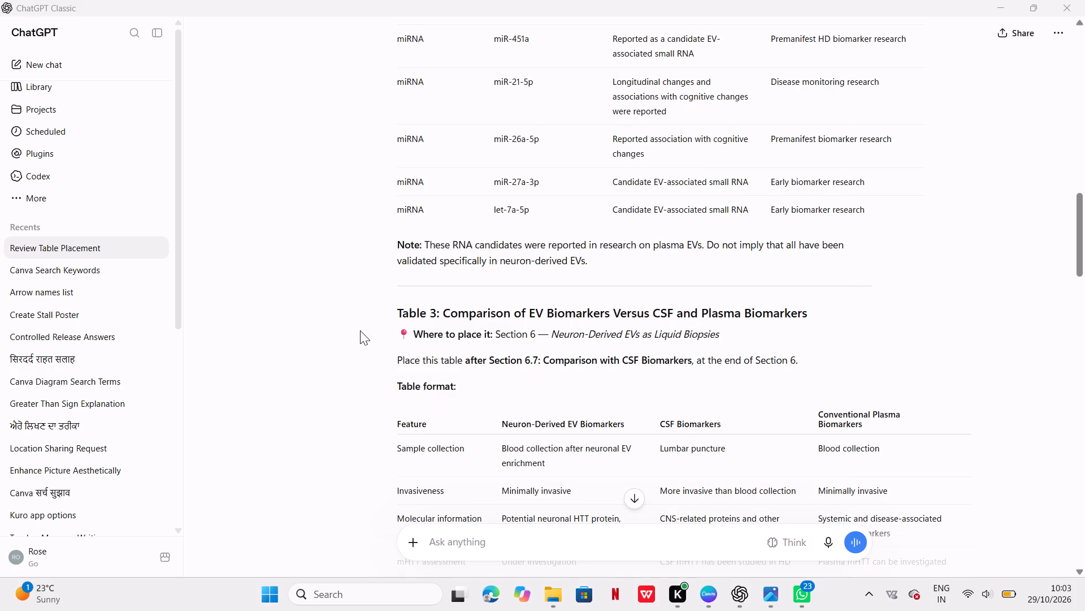
double_click(374, 290)
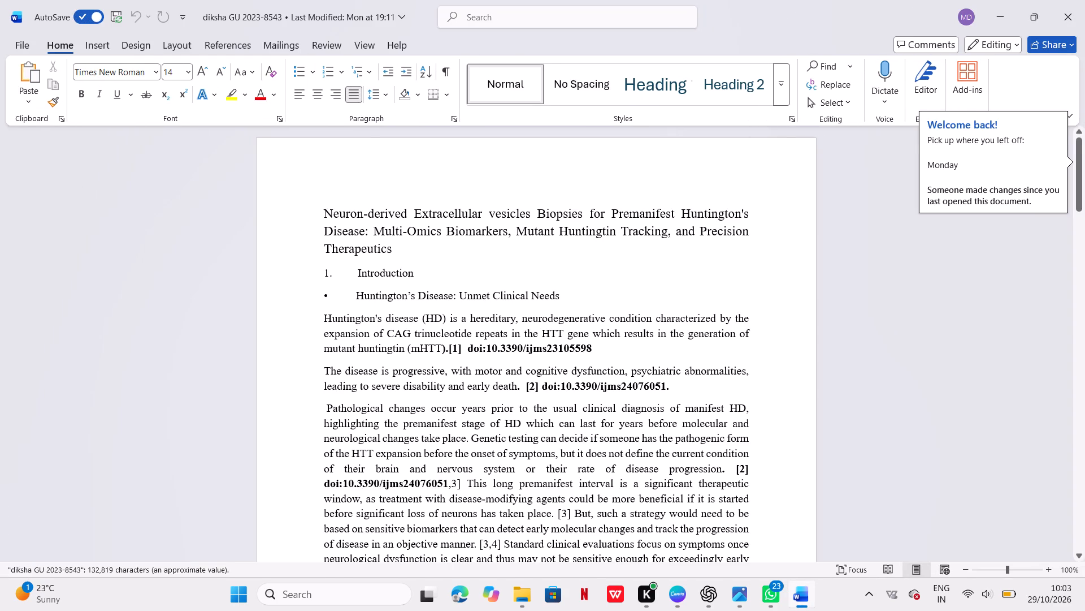
Look over the manuscript's opening page and open the list of available add-ins.
left_click(753, 348)
scroll(753, 348, "down", 5)
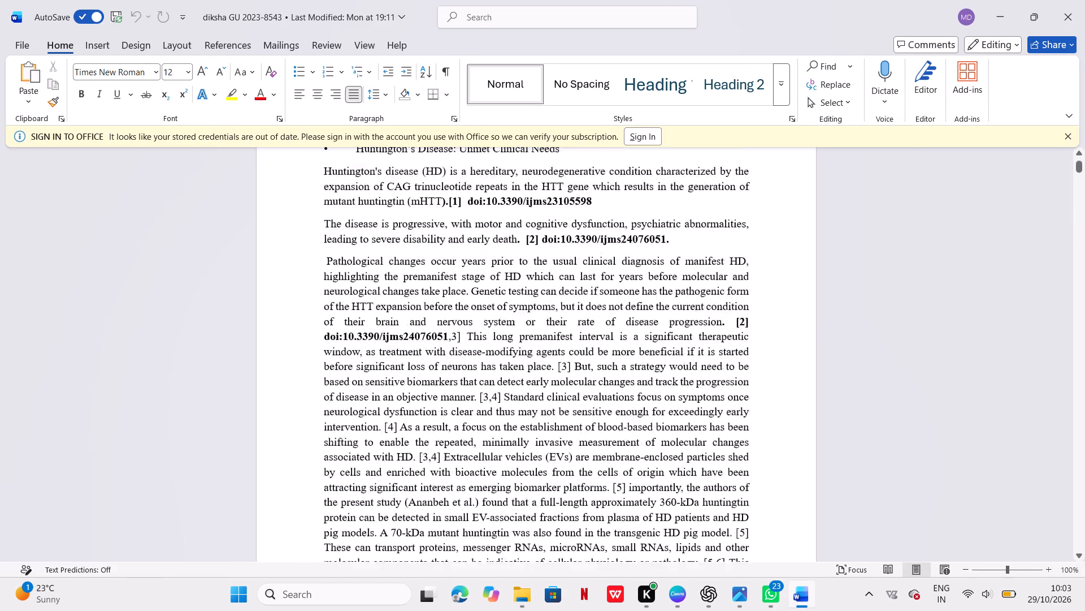
scroll(753, 348, "up", 1)
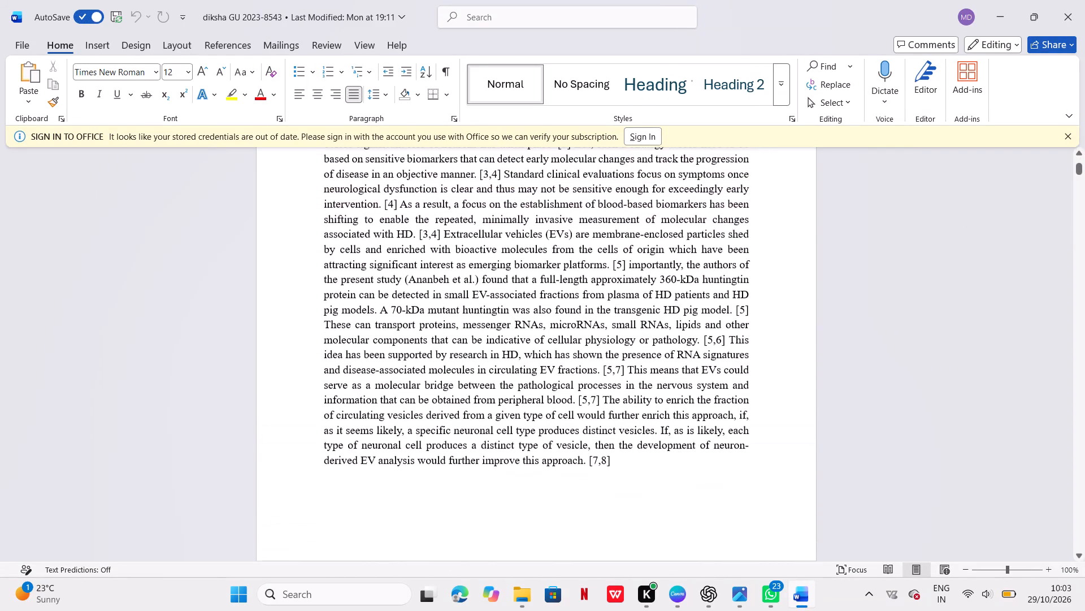
scroll(753, 348, "up", 1)
scroll(778, 300, "up", 1)
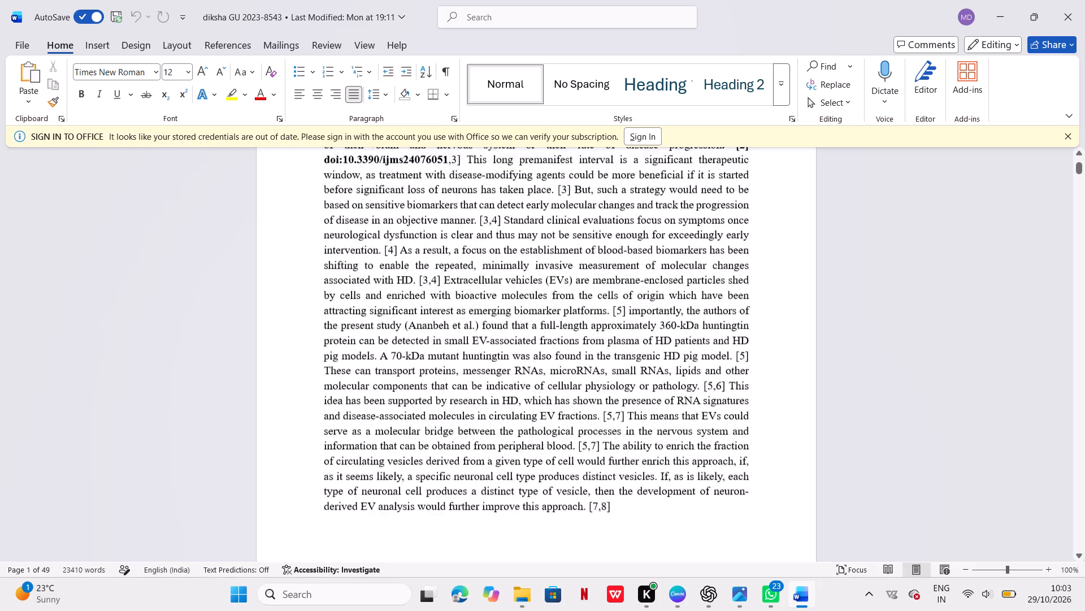
scroll(778, 300, "up", 3)
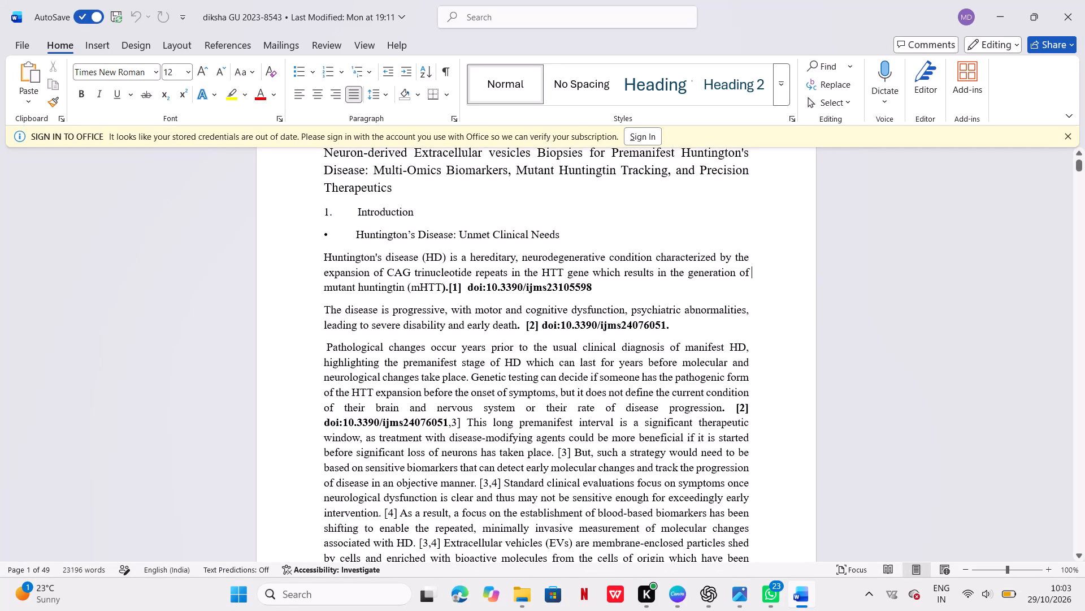
left_click(963, 88)
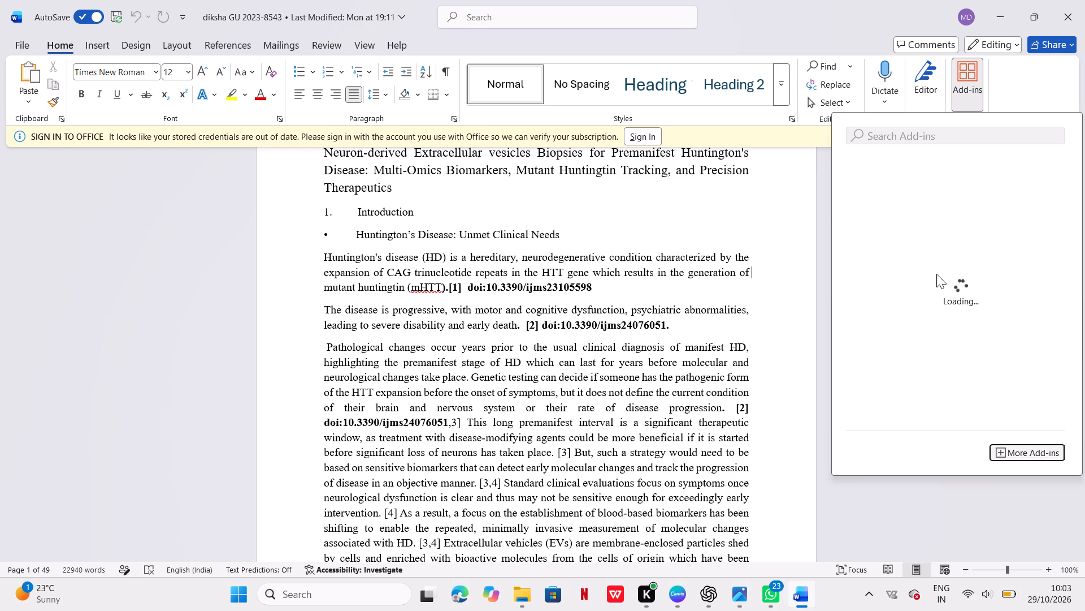
Look through the manuscript from the Introduction past Section 1.1, Huntington's Disease: Unmet Clinical Needs.
scroll(761, 418, "down", 1)
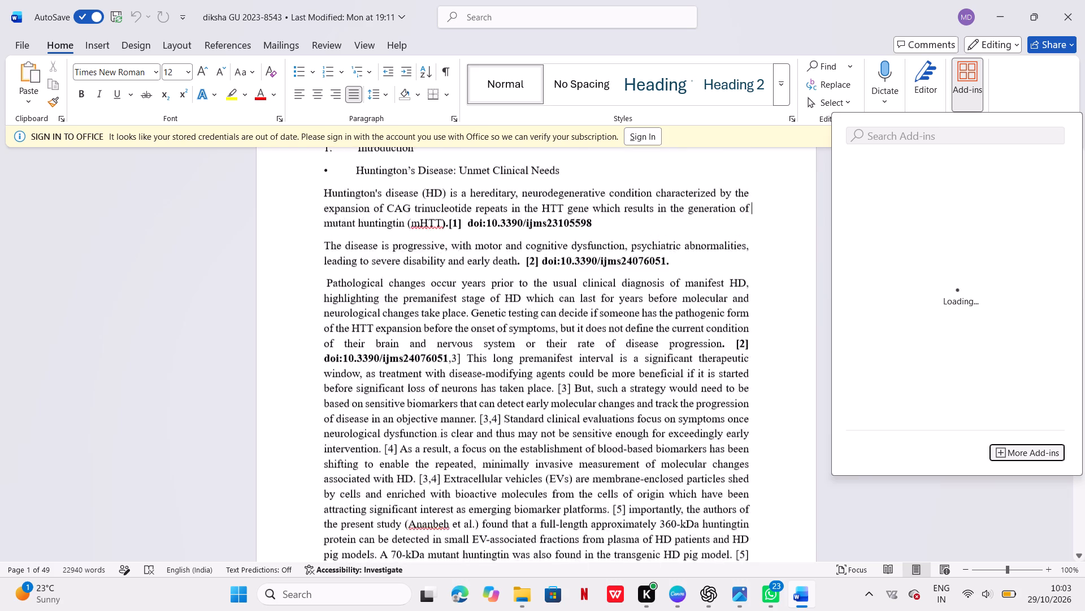
scroll(761, 418, "down", 8)
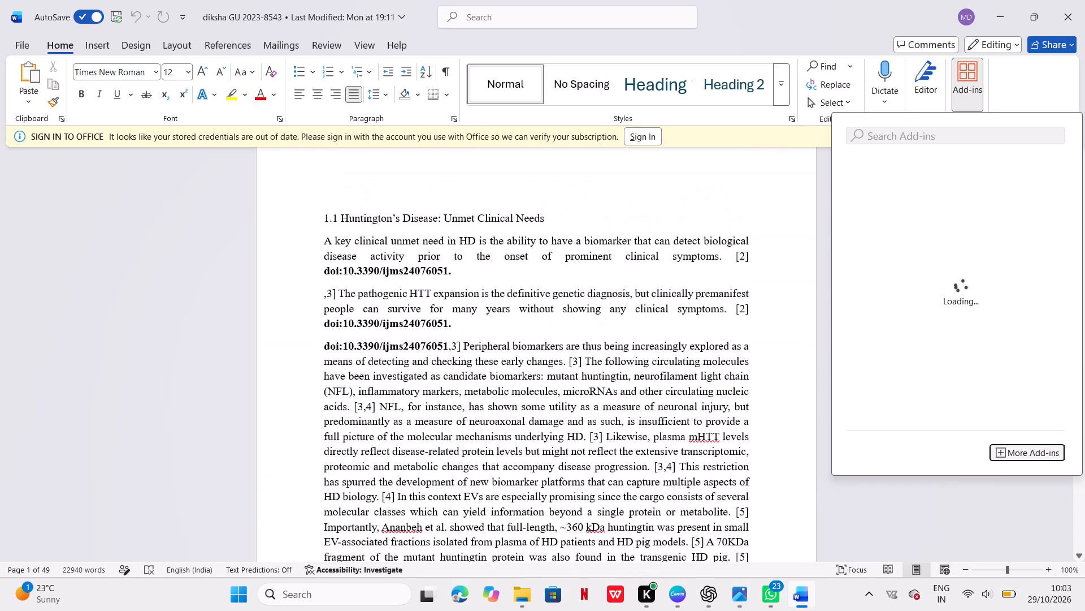
scroll(761, 418, "down", 1)
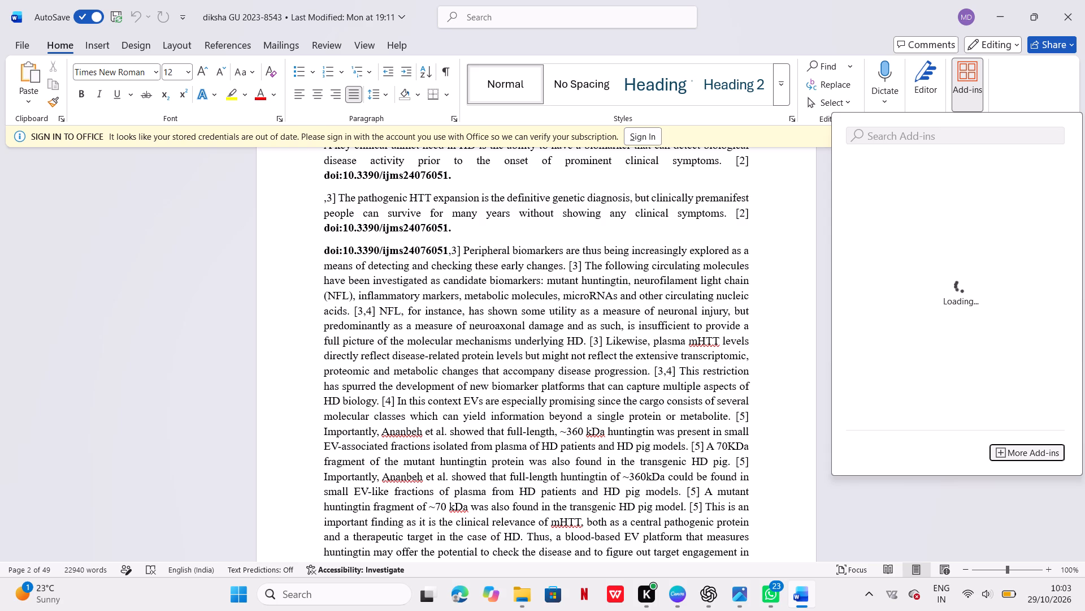
scroll(761, 418, "down", 2)
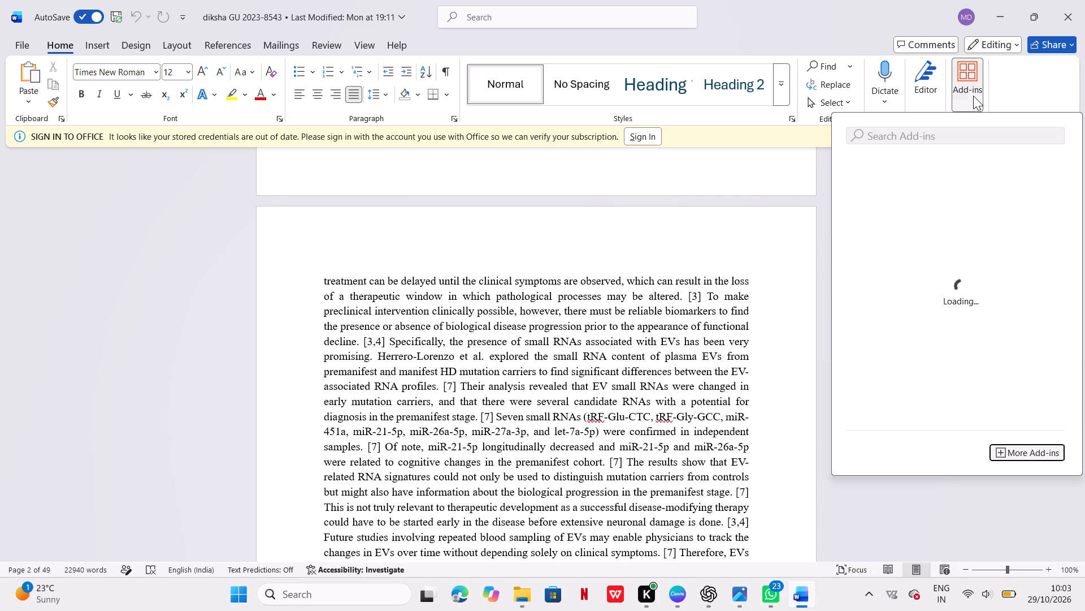
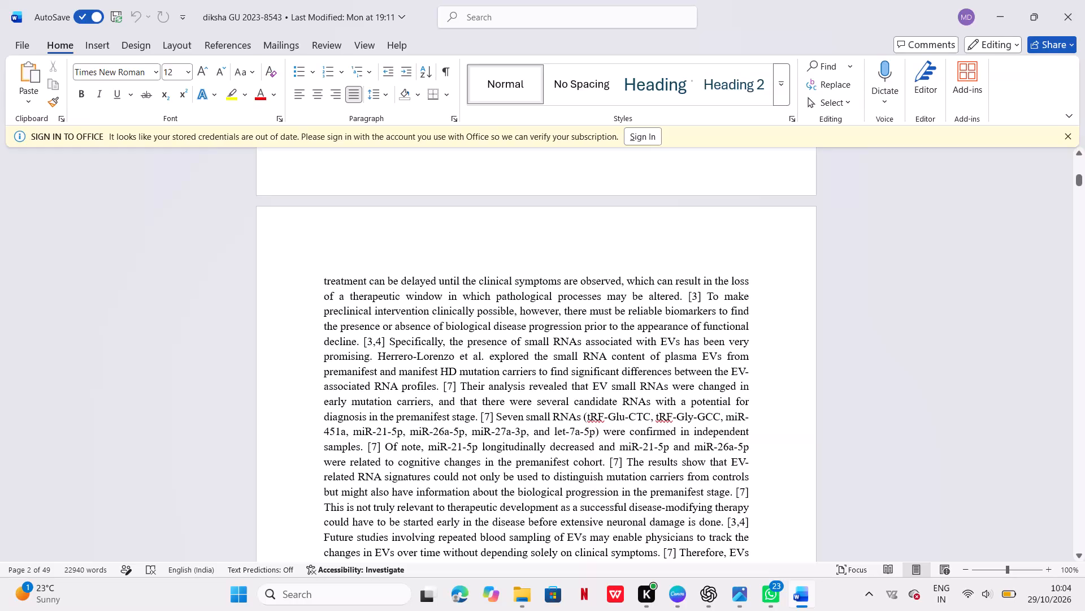
Look through the manuscript from Section 1.2, Shift from Symptomatic to Preclinical Intervention, to the References list that precedes Section 2.
scroll(769, 297, "up", 6)
scroll(769, 297, "down", 1)
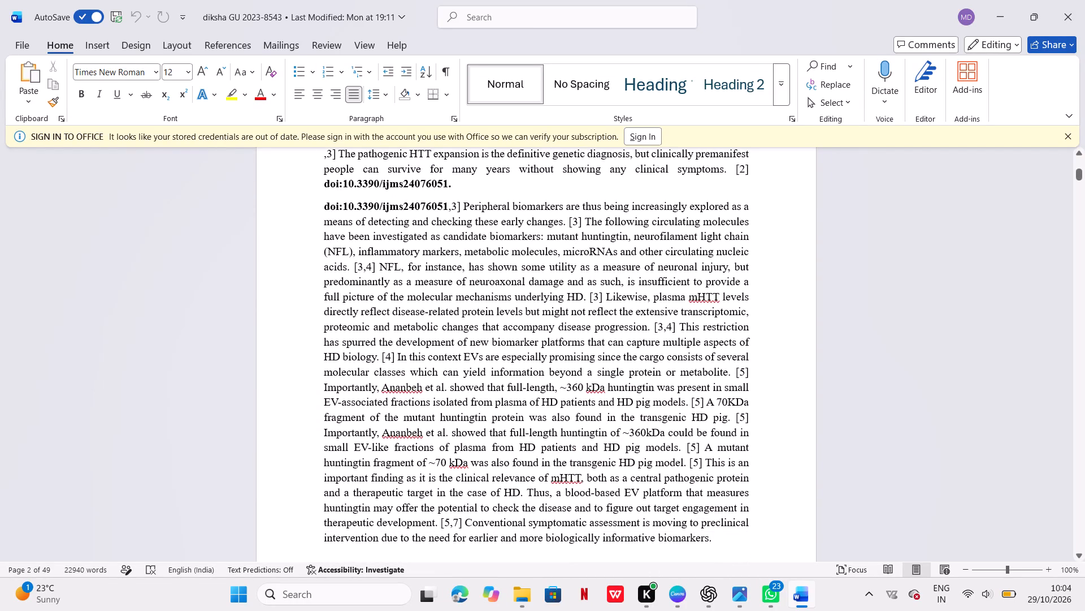
scroll(725, 420, "down", 3)
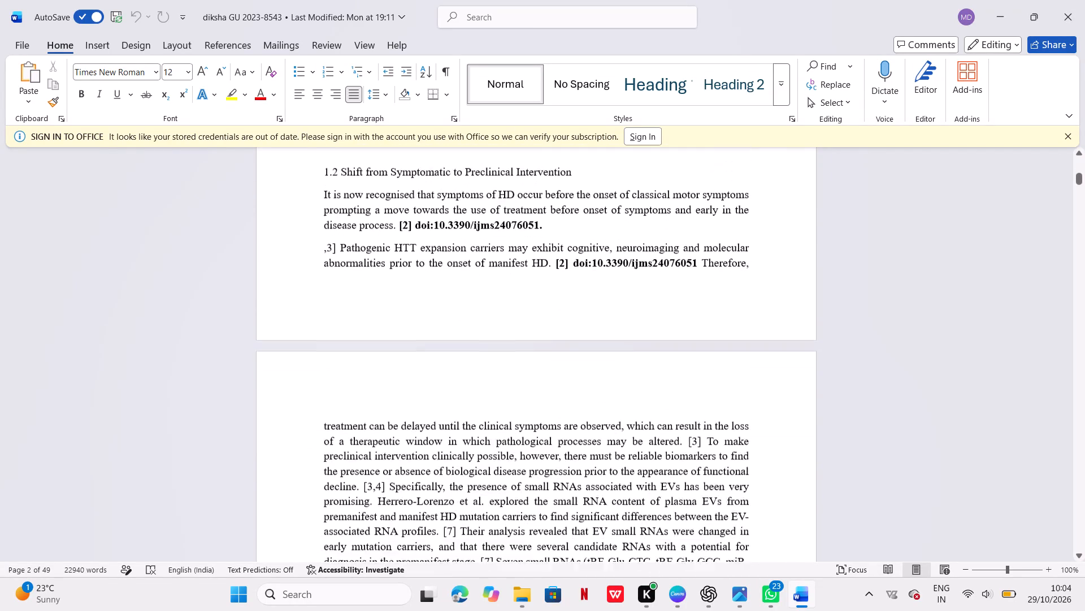
scroll(725, 420, "down", 5)
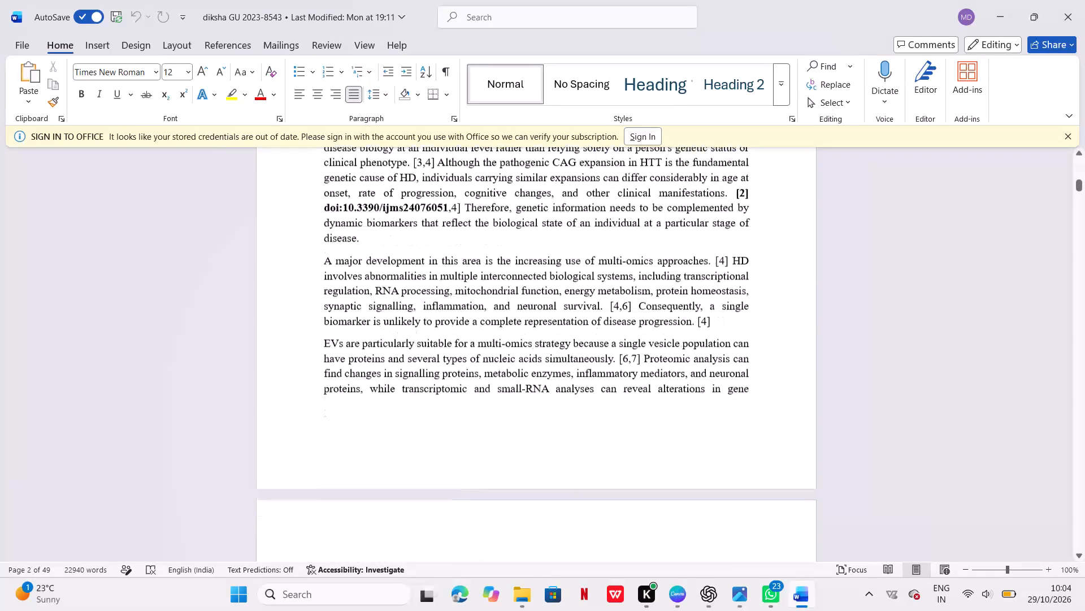
scroll(725, 420, "down", 10)
scroll(725, 420, "up", 5)
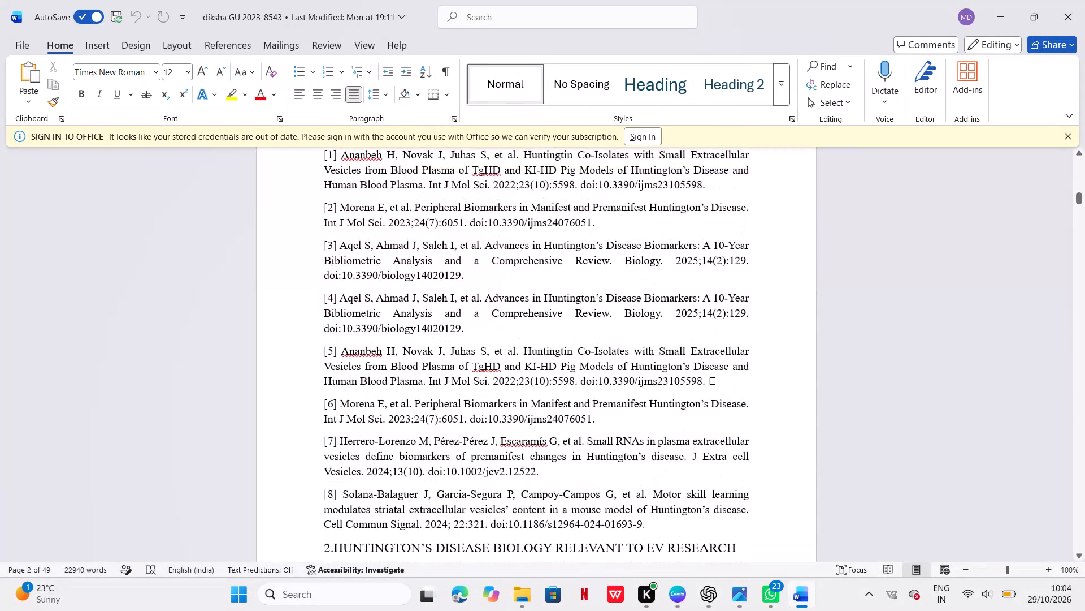
scroll(725, 420, "up", 3)
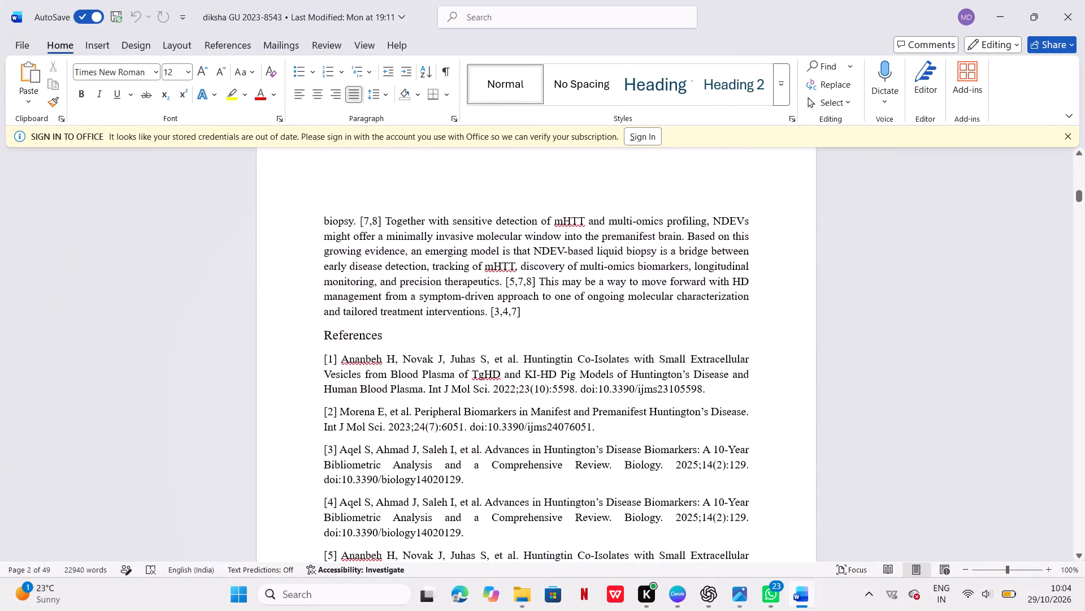
scroll(451, 345, "up", 3)
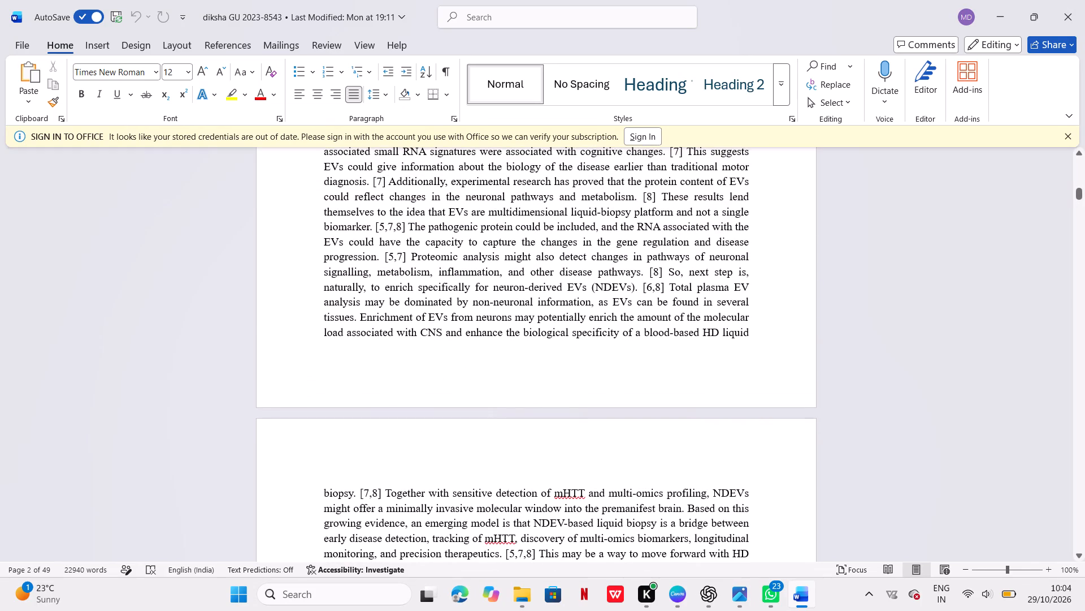
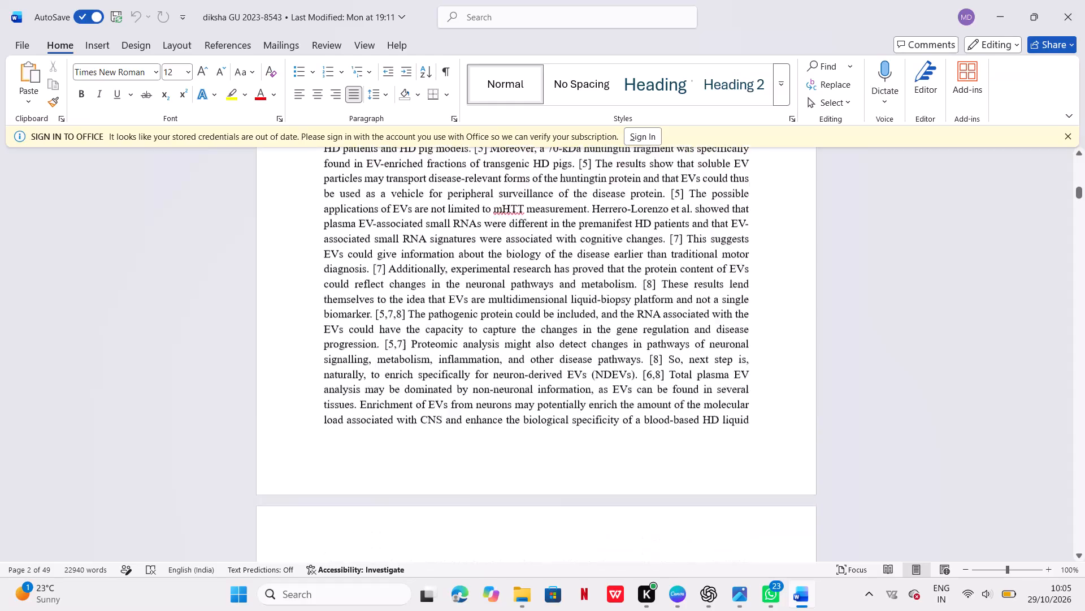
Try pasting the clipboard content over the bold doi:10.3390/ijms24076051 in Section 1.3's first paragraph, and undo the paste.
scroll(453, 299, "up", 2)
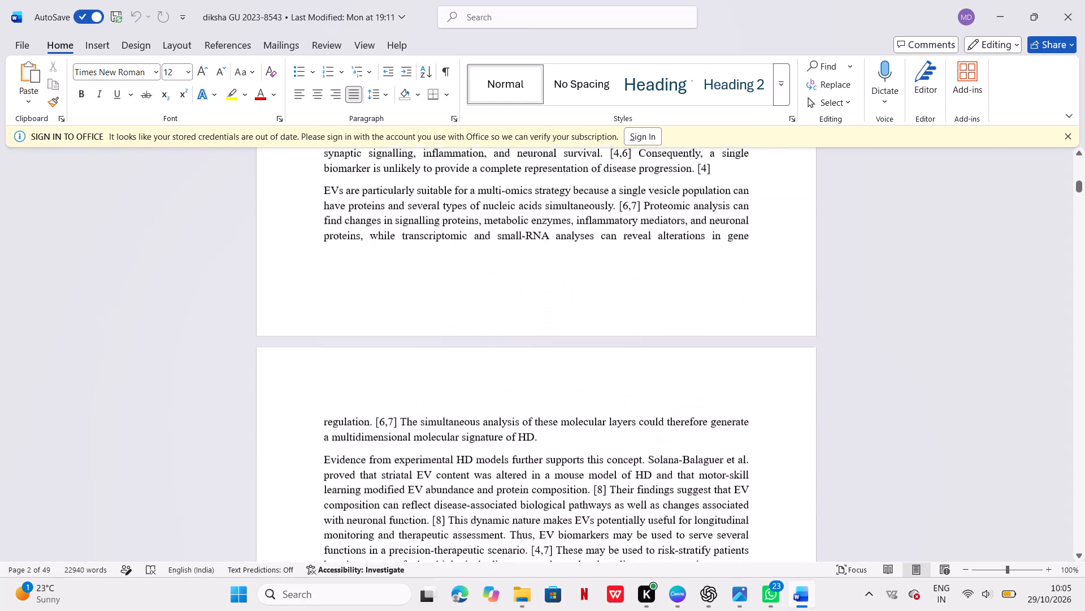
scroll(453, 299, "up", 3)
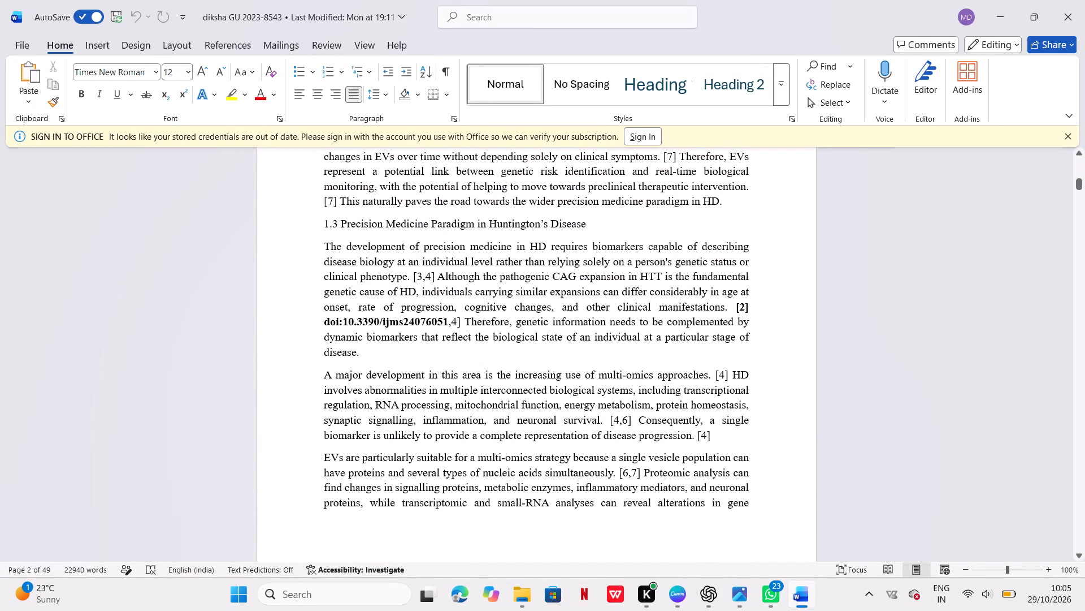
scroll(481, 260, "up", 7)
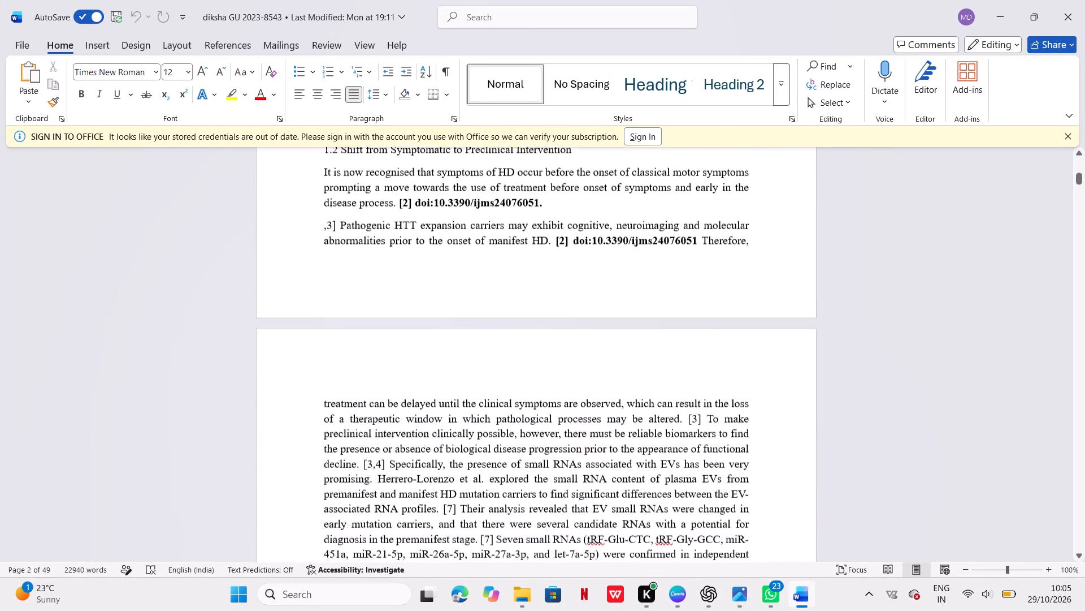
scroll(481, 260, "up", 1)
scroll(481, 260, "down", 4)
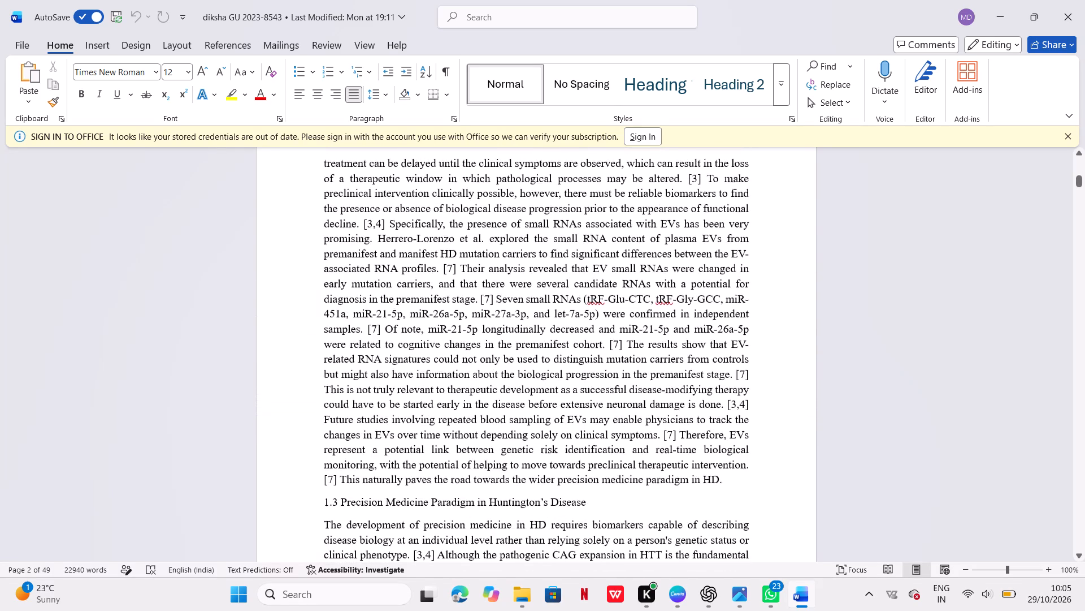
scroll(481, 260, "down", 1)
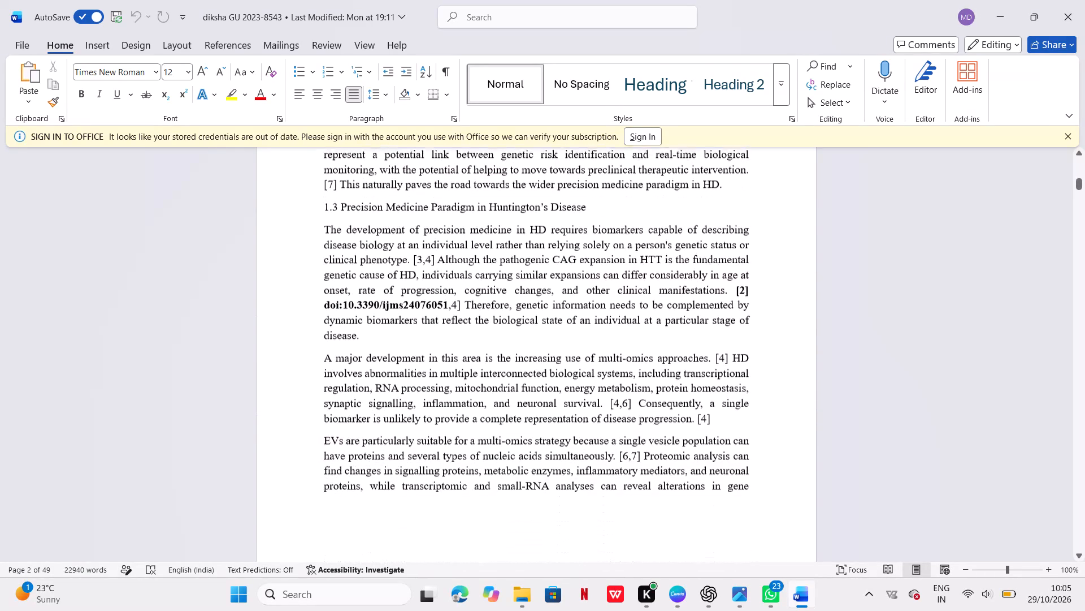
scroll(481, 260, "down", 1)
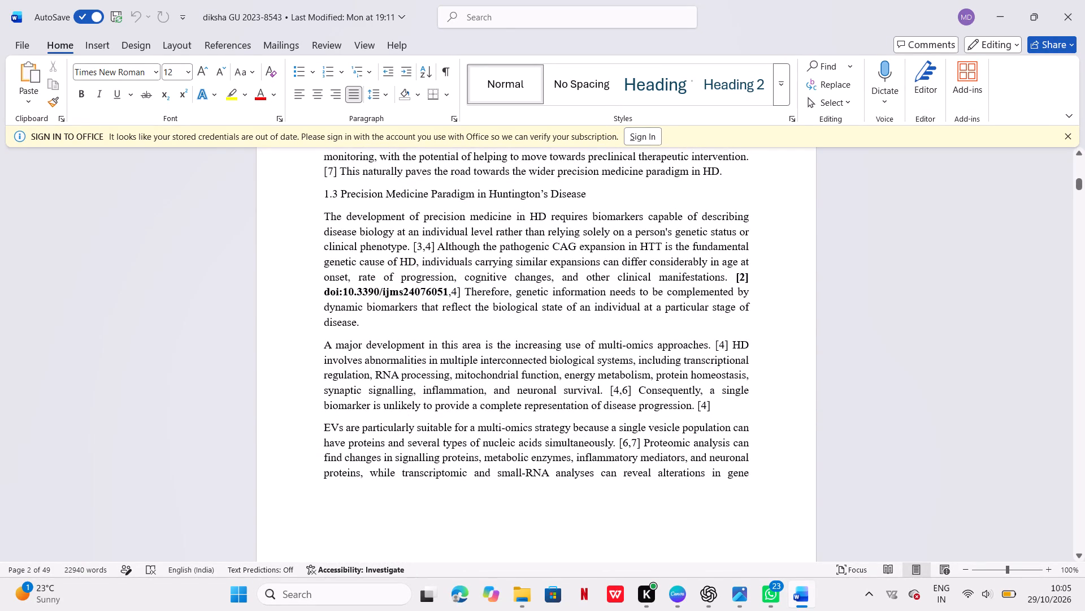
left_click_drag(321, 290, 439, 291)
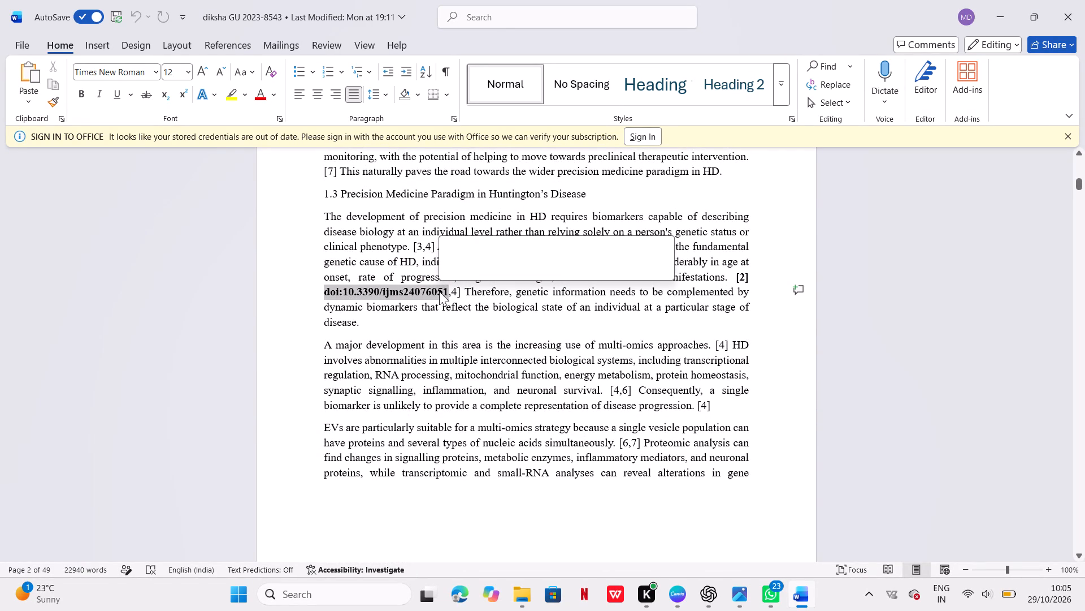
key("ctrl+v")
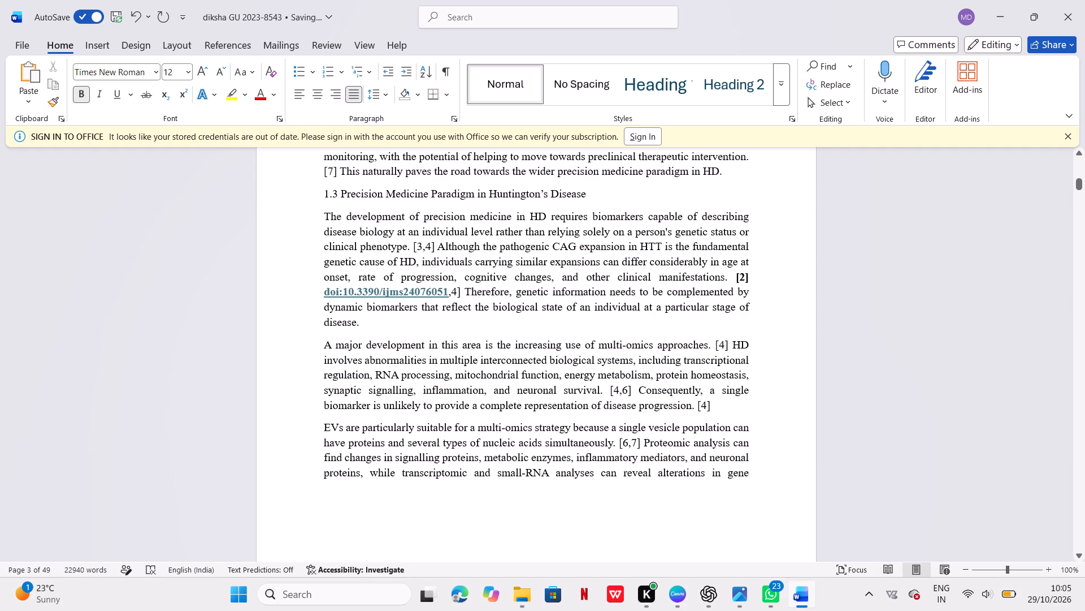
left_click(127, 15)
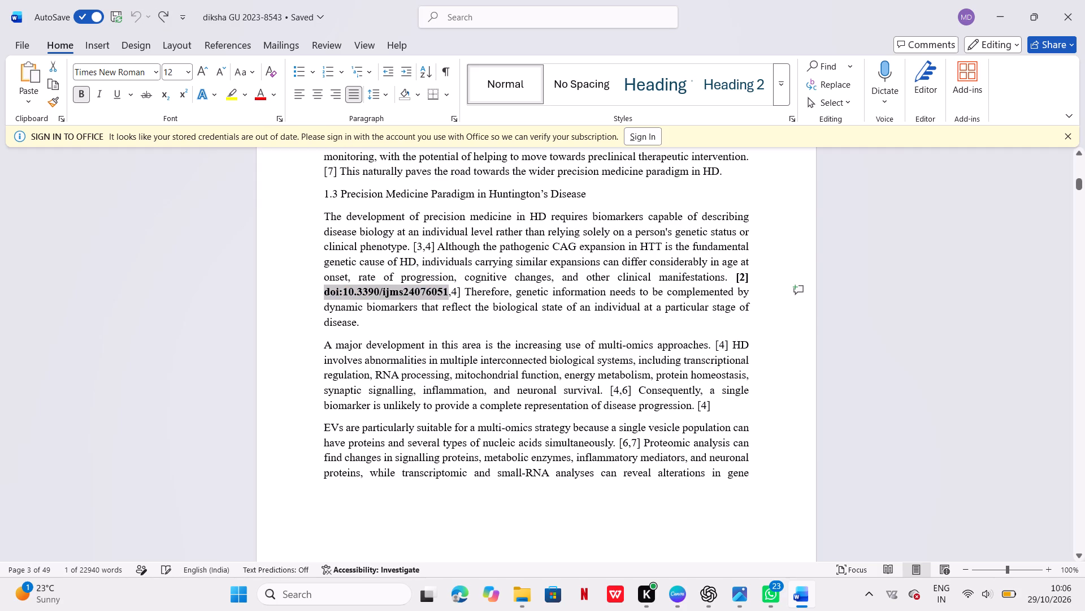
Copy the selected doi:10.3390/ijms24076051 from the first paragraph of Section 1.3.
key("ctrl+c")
Copy doi:10.3390/biology14020129 from reference [3] in the References list before Section 2.
scroll(513, 458, "down", 2)
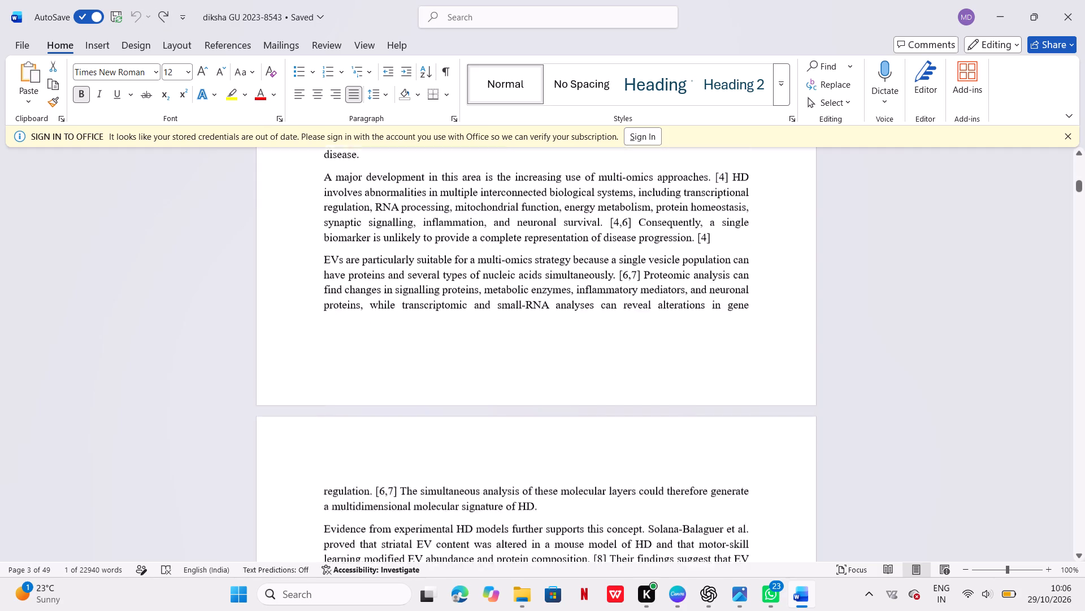
scroll(513, 458, "down", 4)
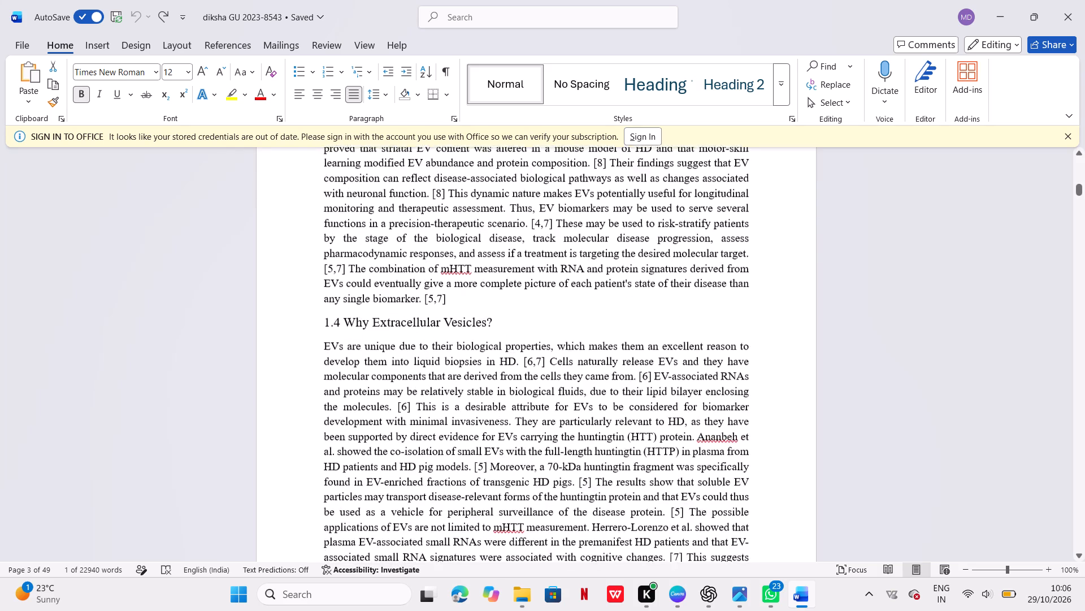
scroll(513, 458, "down", 4)
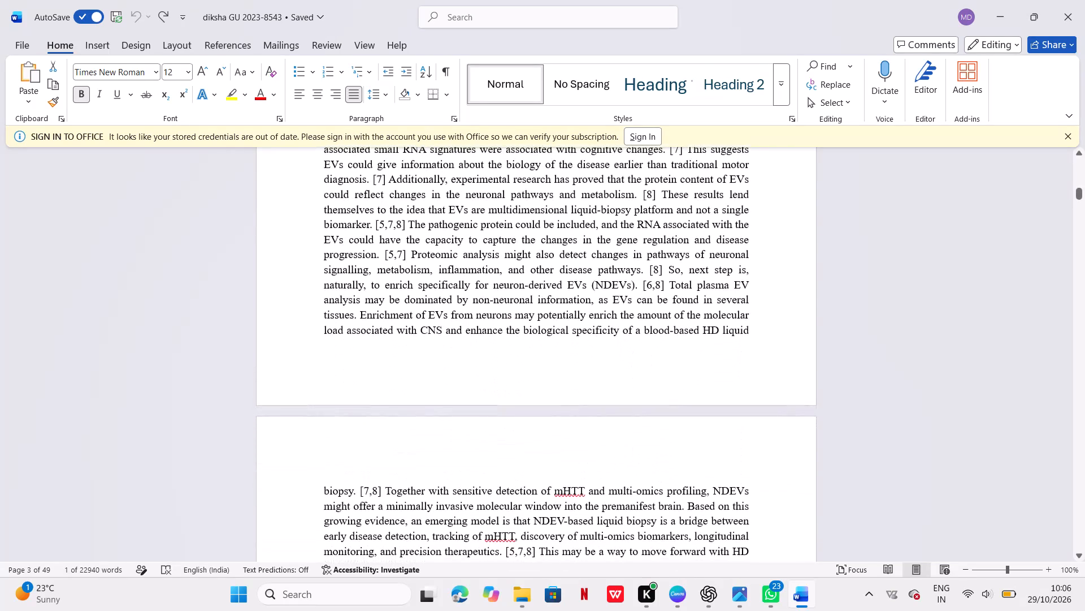
scroll(513, 458, "down", 3)
scroll(513, 458, "up", 1)
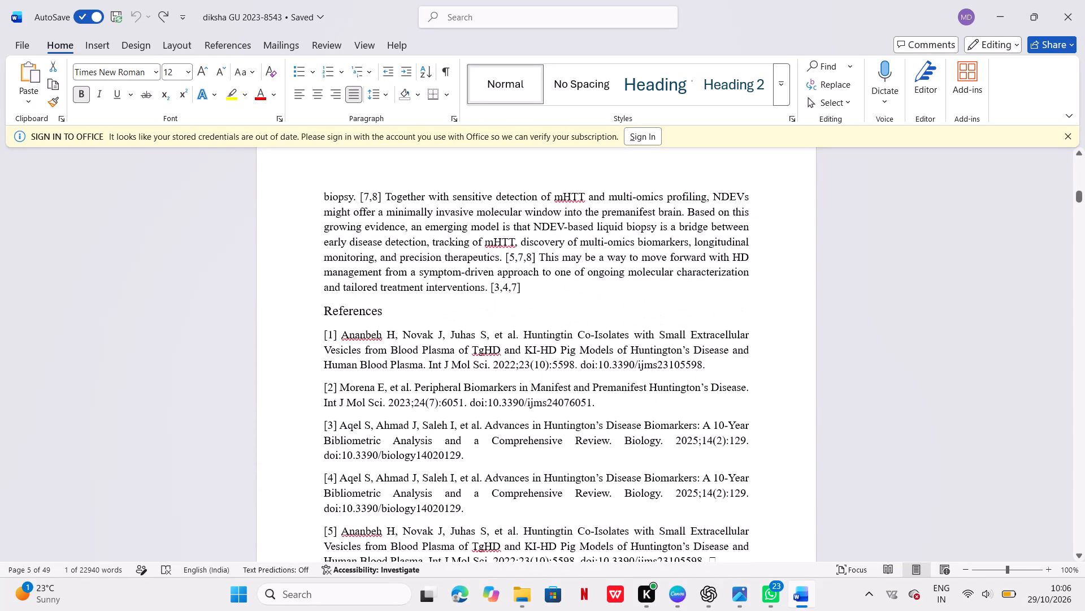
scroll(513, 458, "up", 9)
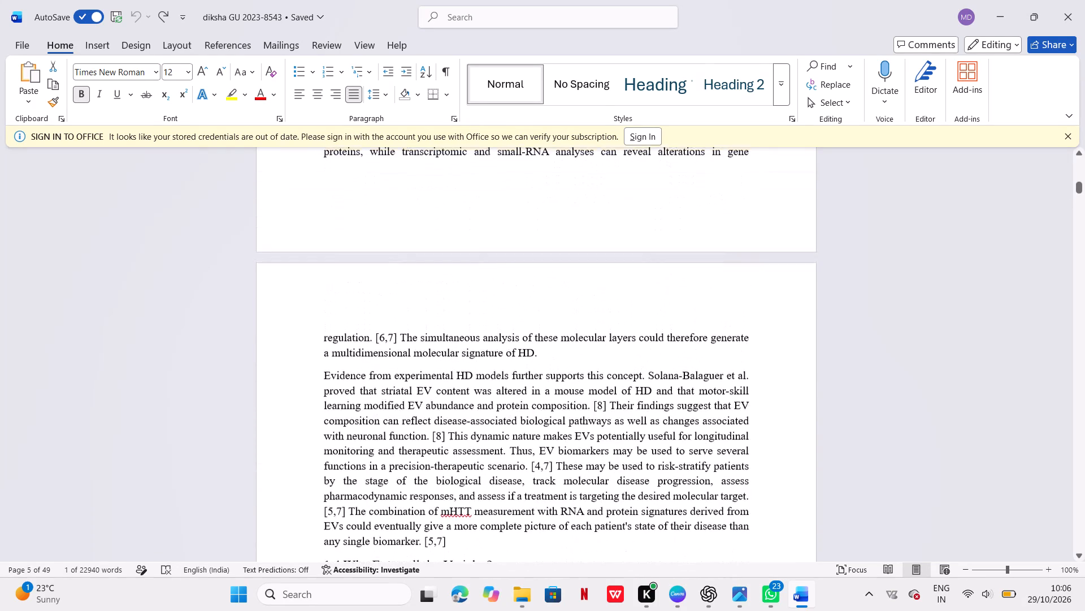
scroll(513, 458, "up", 6)
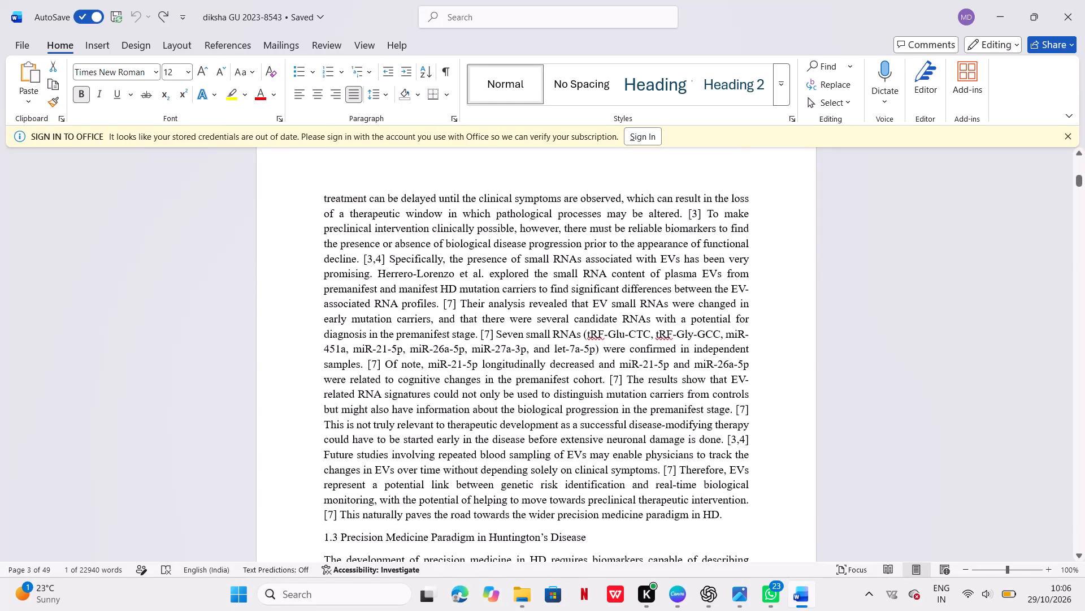
scroll(495, 421, "down", 5)
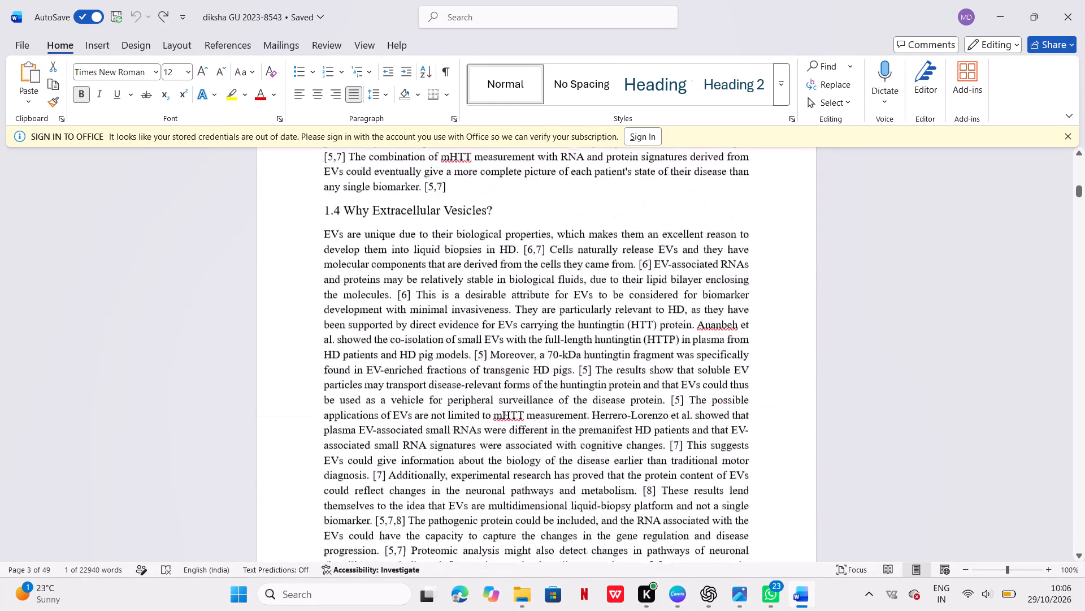
scroll(495, 421, "down", 3)
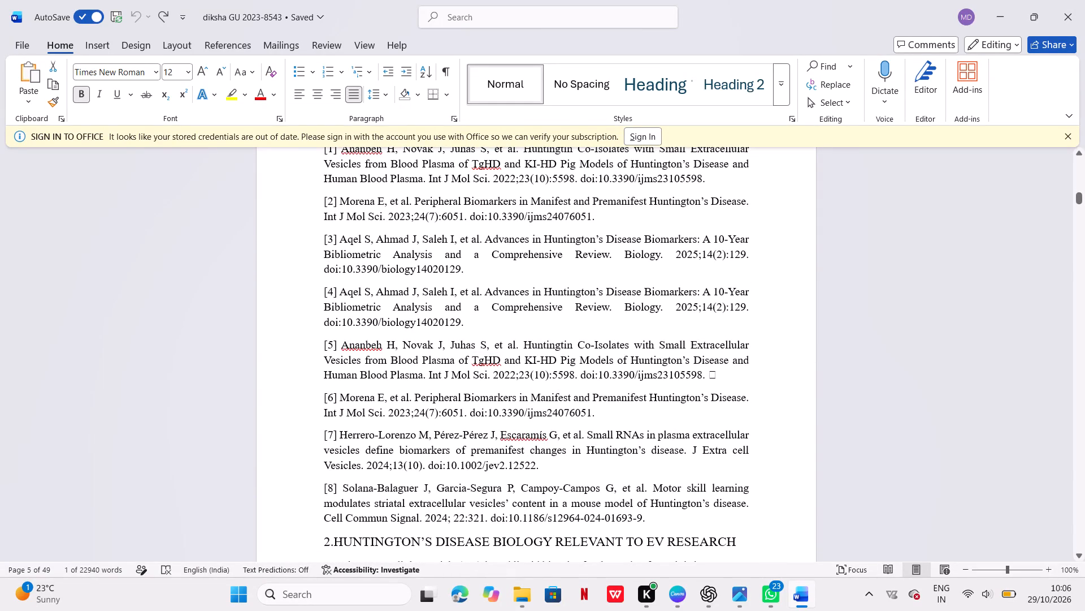
left_click_drag(320, 270, 459, 277)
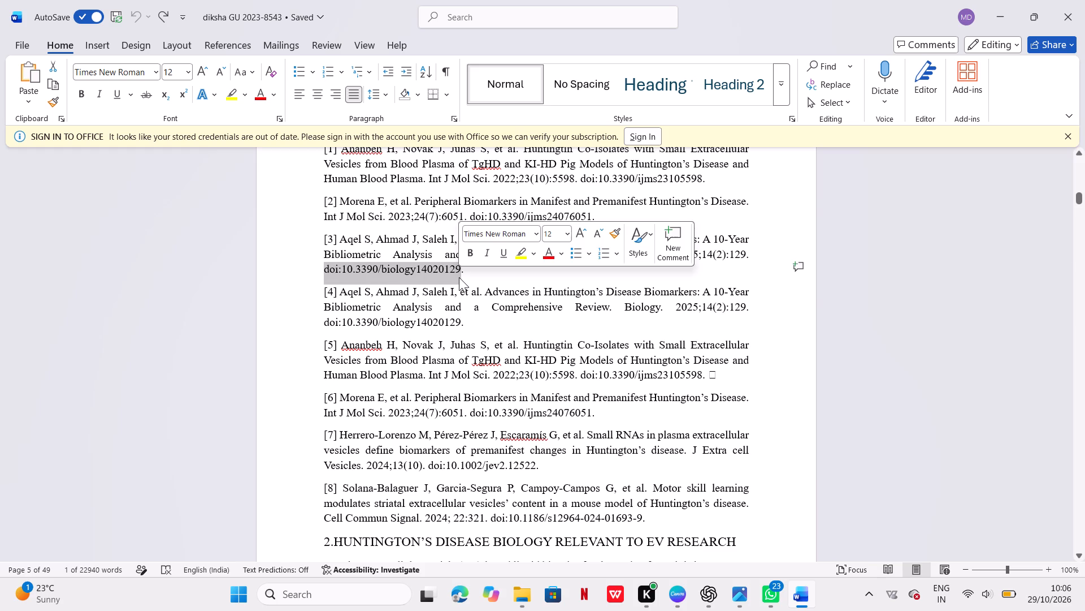
key("ctrl+c")
Replace the 3 in the [3,4] citation of Section 1.3's first paragraph with the copied doi:10.3390/biology14020129.
scroll(459, 277, "up", 5)
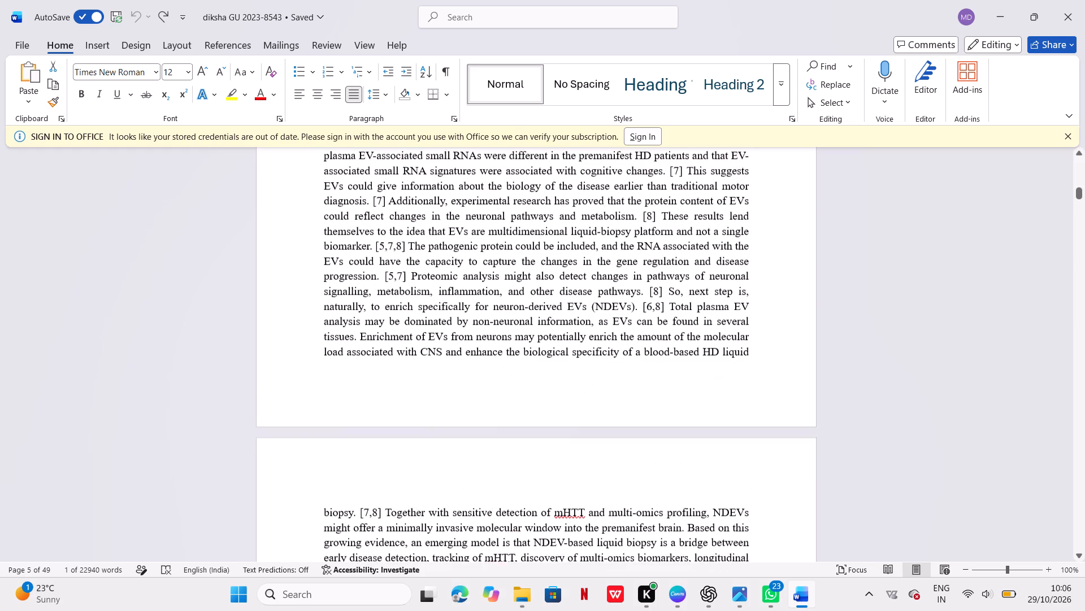
scroll(476, 236, "up", 1)
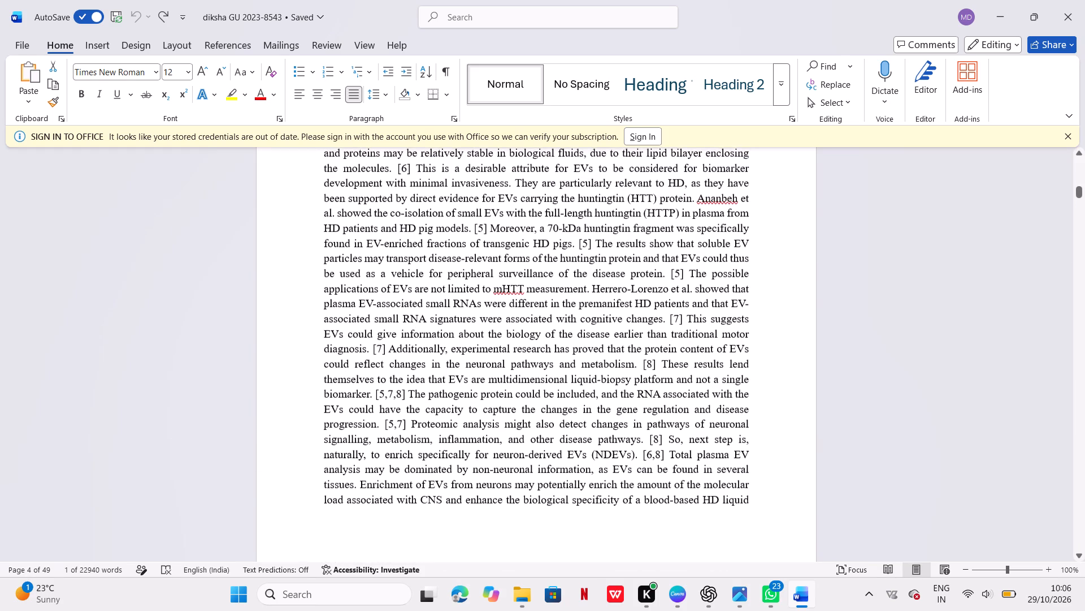
scroll(476, 236, "right", 1)
scroll(476, 236, "up", 1)
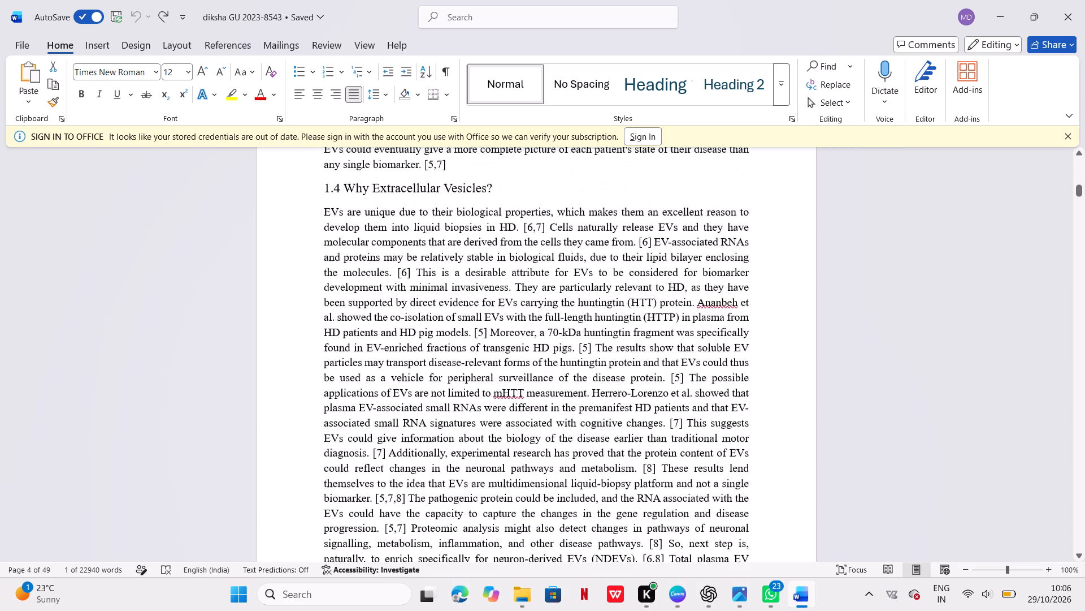
scroll(476, 236, "up", 2)
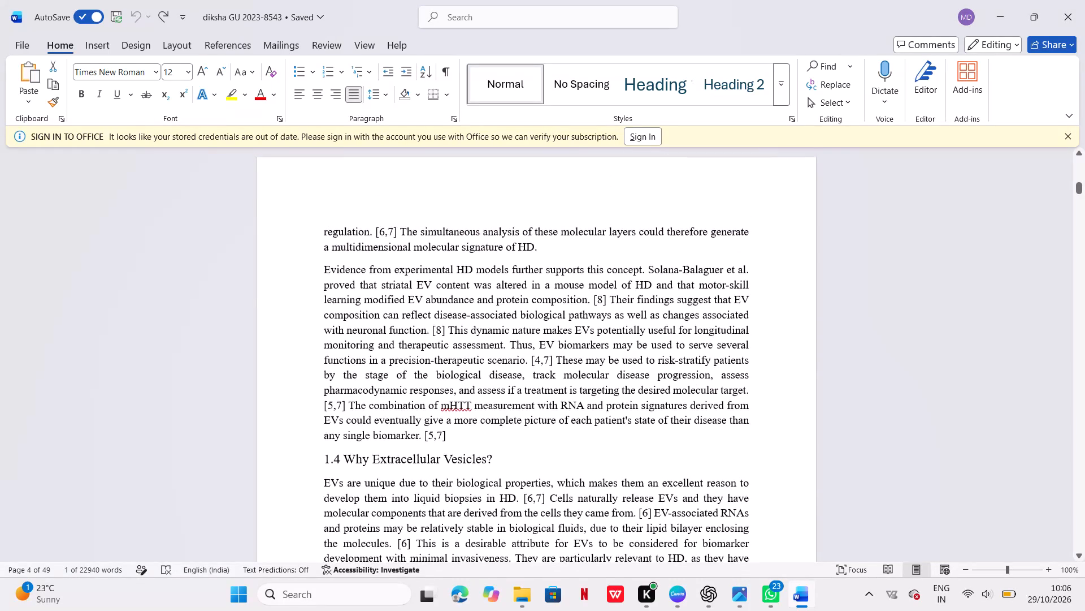
scroll(436, 238, "up", 4)
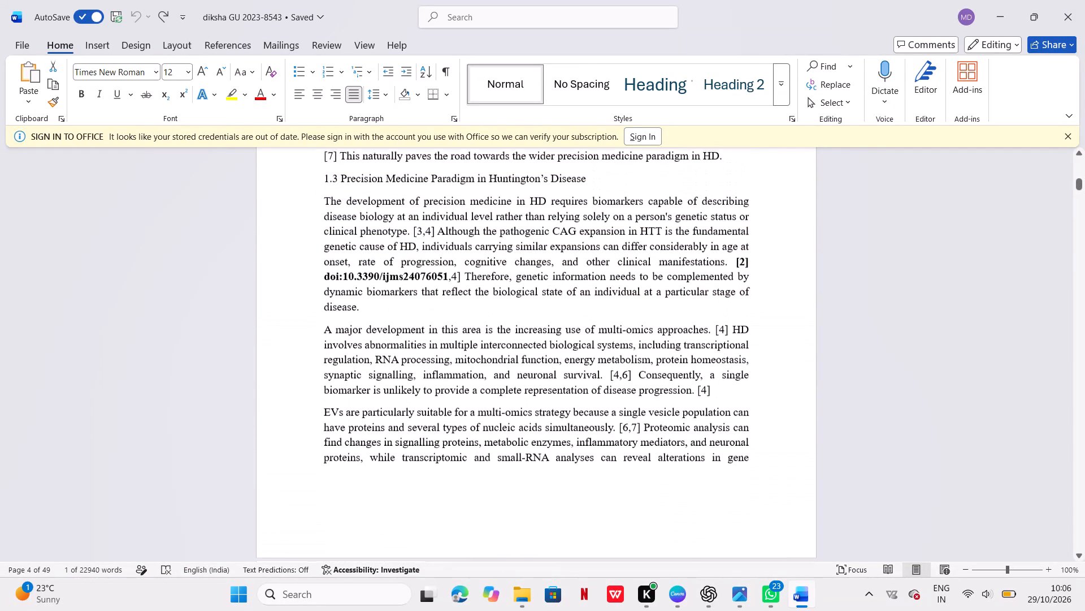
scroll(436, 238, "up", 2)
left_click(422, 254)
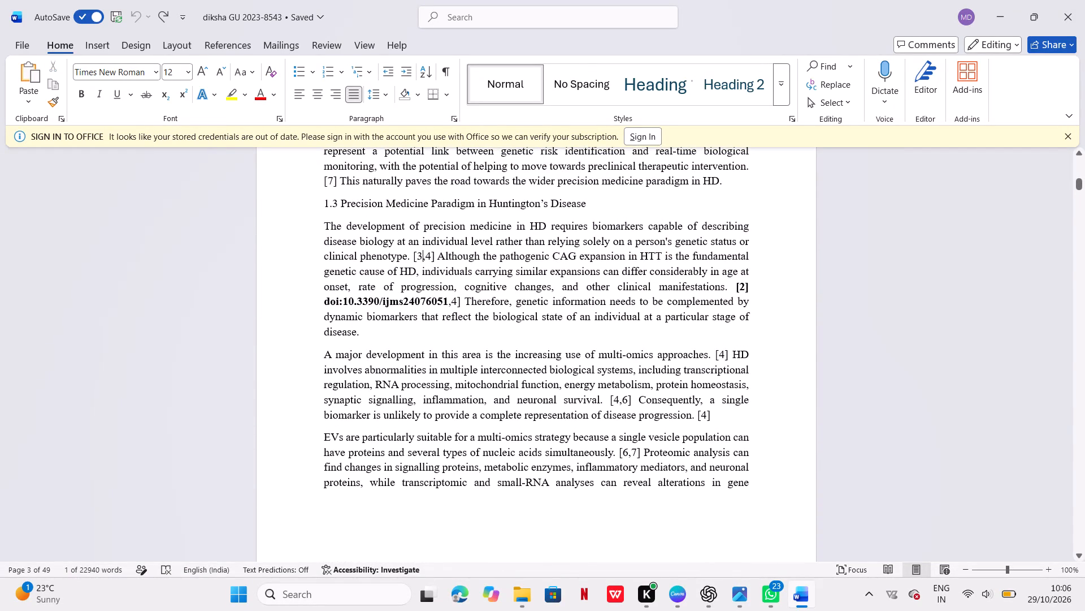
key("BackSpace")
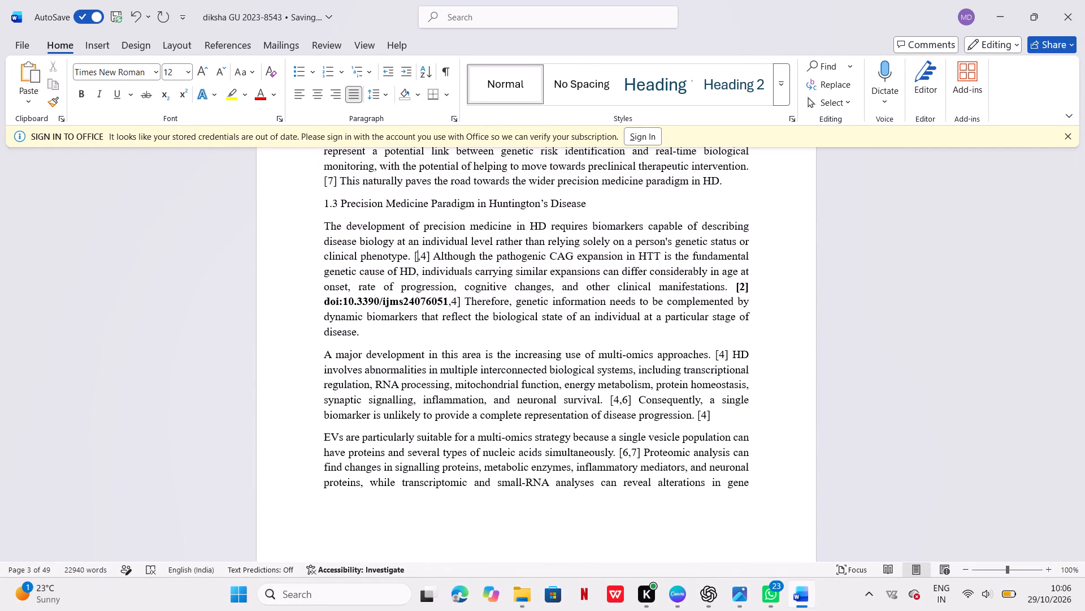
key("ctrl+v")
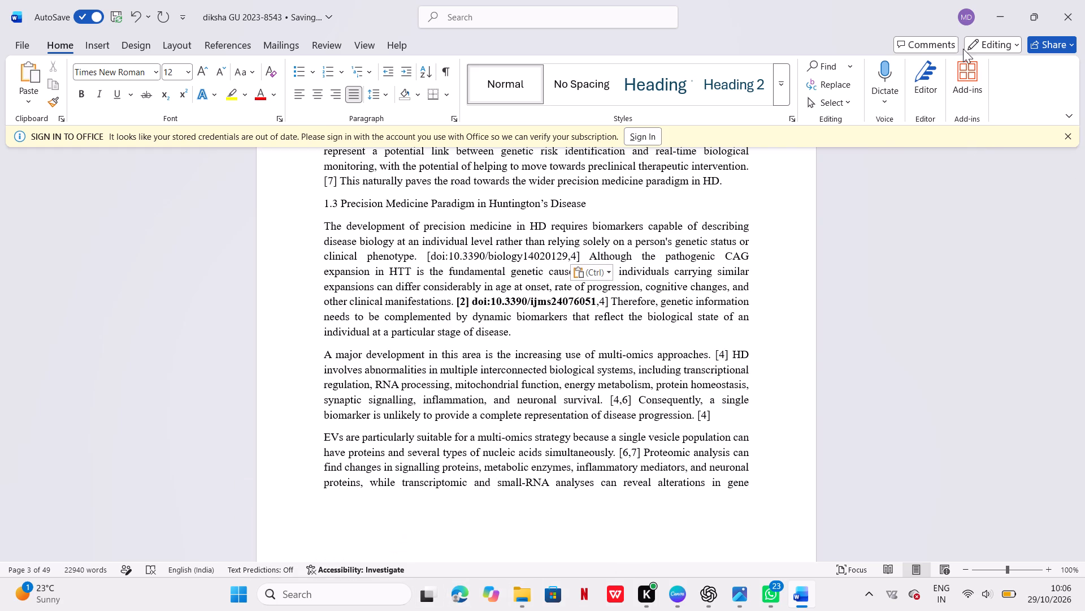
Open the add-ins gallery.
left_click(963, 72)
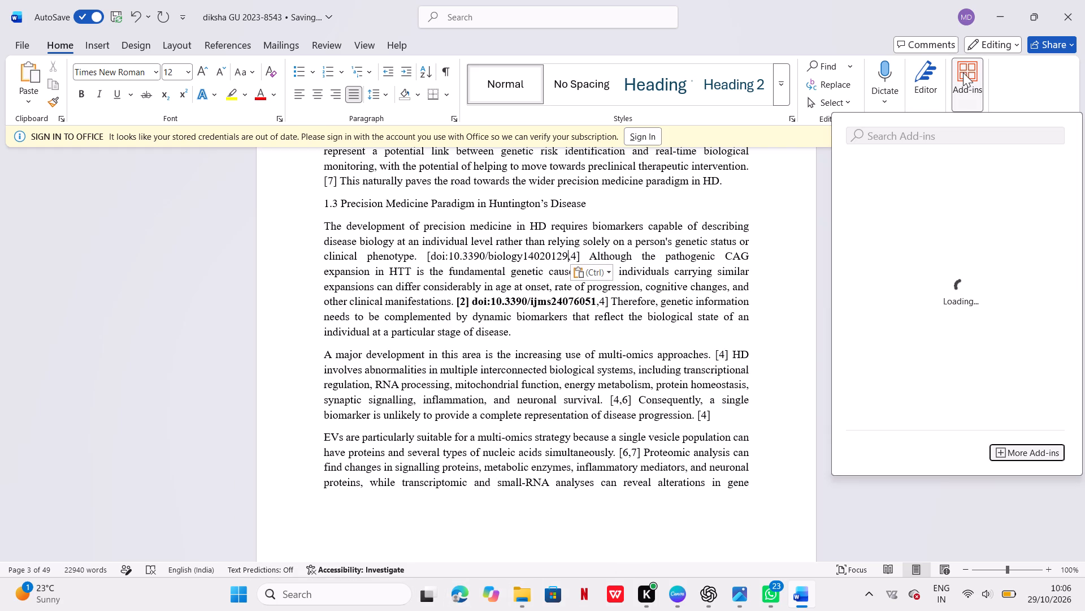
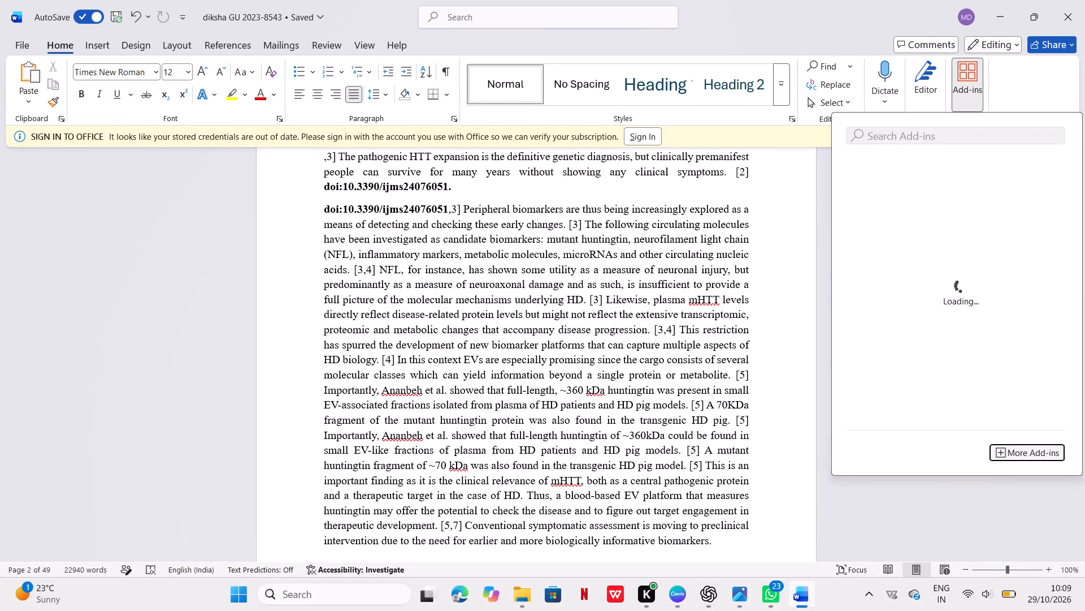
Review the manuscript from the title through Sections 1.1 to 1.4, checking the in-text citations against the References list before Section 2.
scroll(652, 231, "up", 1)
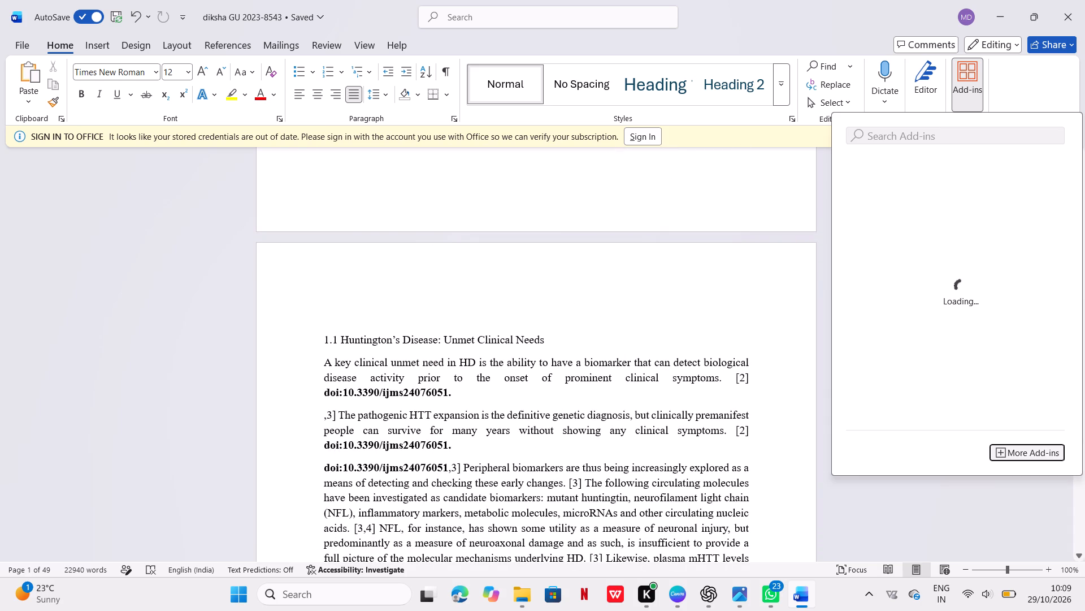
scroll(361, 347, "up", 10)
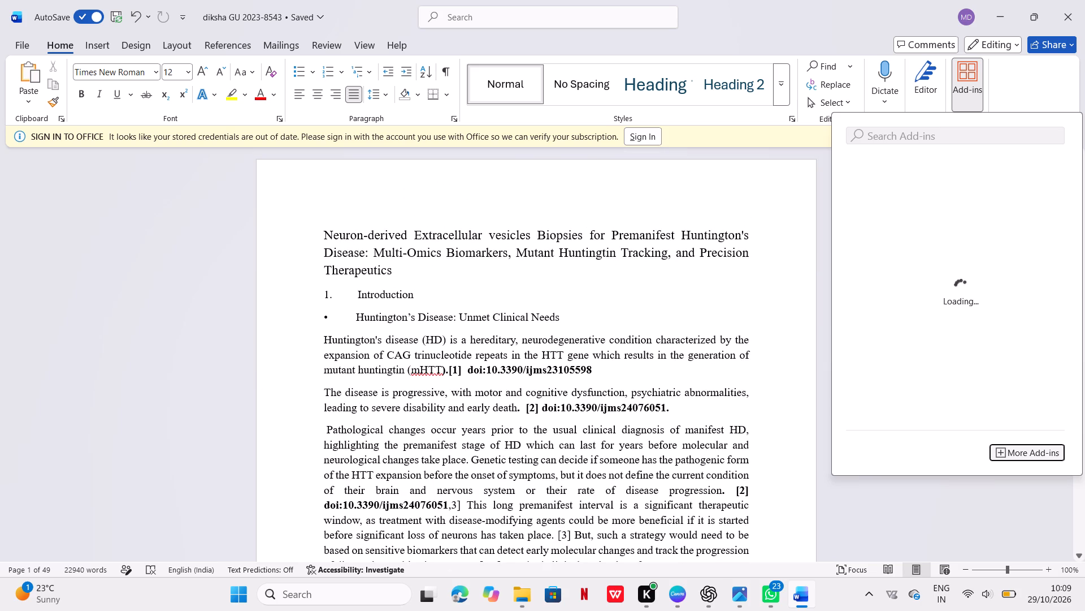
scroll(424, 290, "down", 2)
scroll(424, 290, "up", 5)
scroll(342, 308, "down", 5)
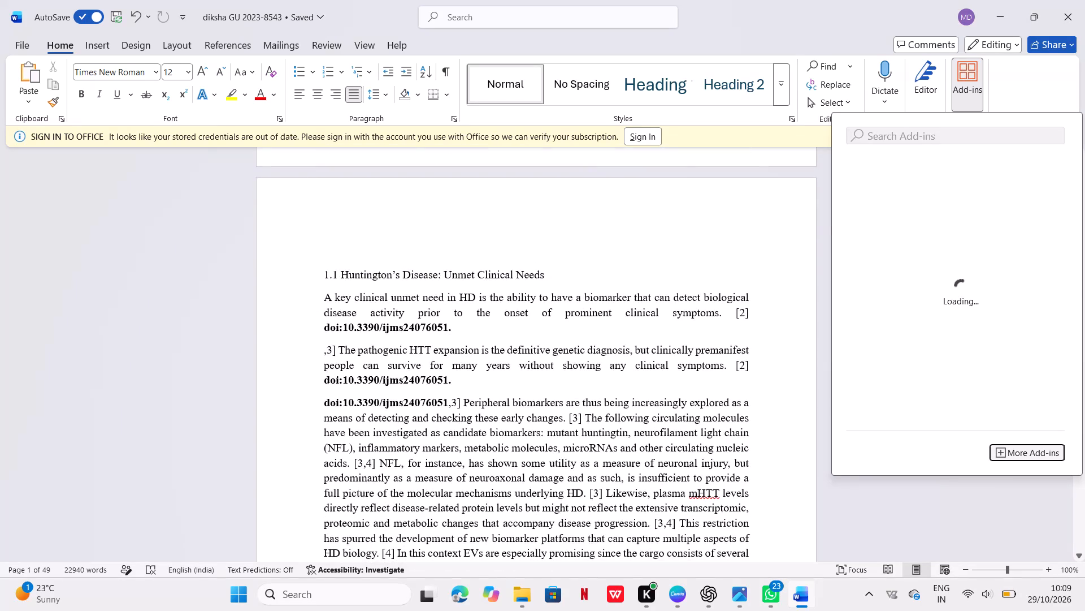
scroll(653, 308, "down", 3)
scroll(593, 319, "down", 1)
scroll(587, 280, "up", 1, "ctrl")
scroll(587, 280, "down", 3, "ctrl")
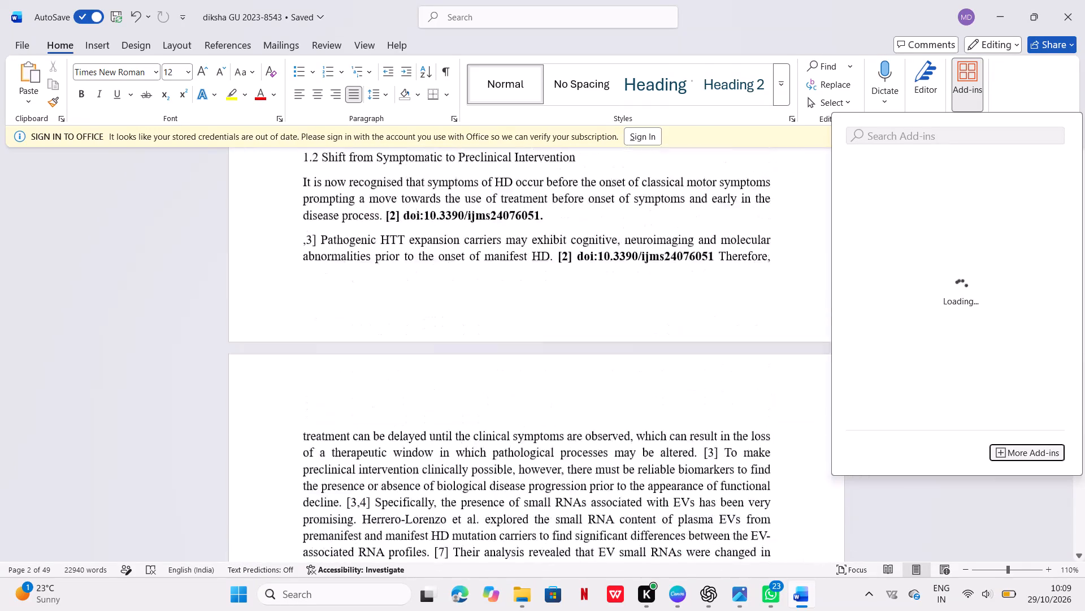
scroll(587, 280, "down", 2)
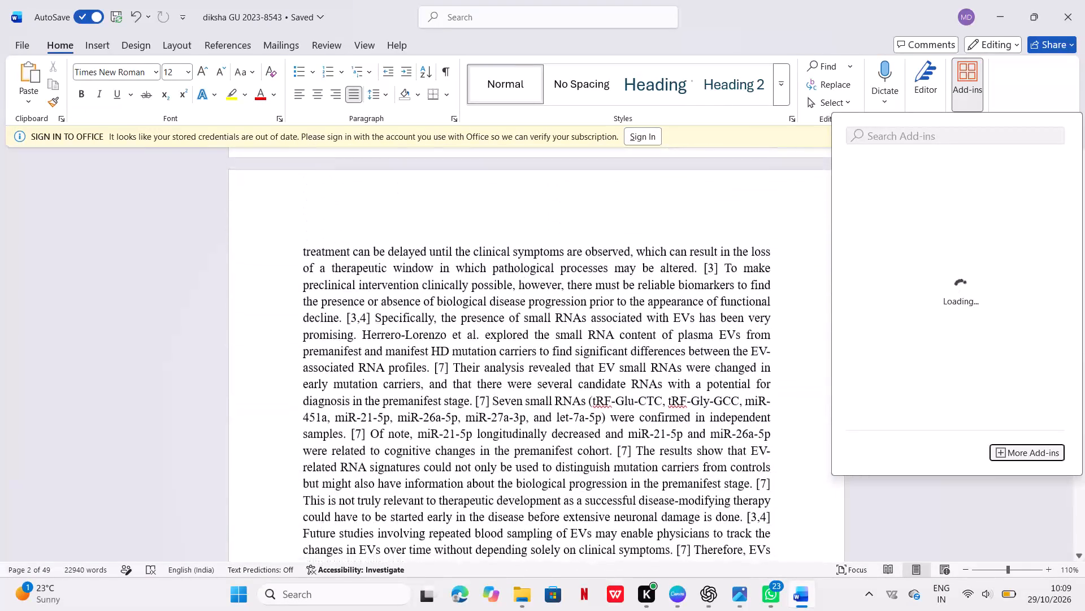
scroll(587, 280, "down", 2)
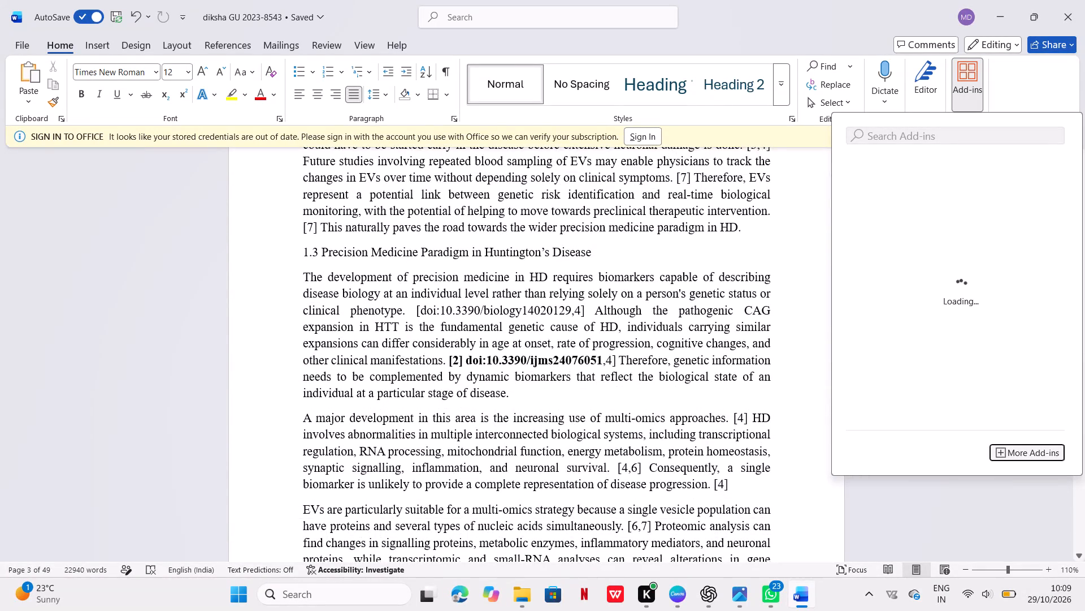
scroll(572, 240, "down", 7)
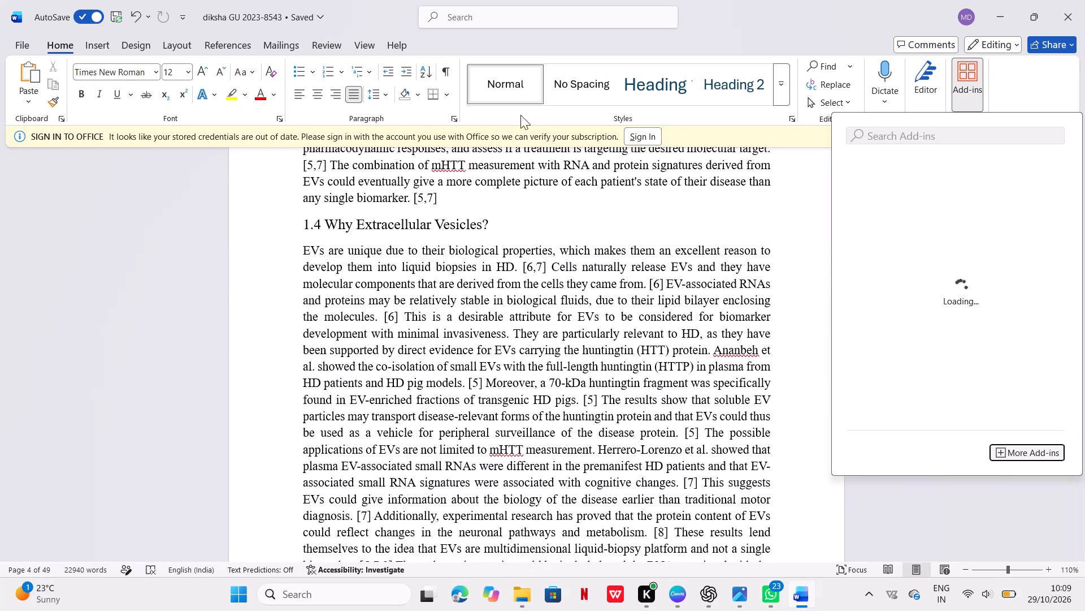
scroll(591, 417, "down", 3)
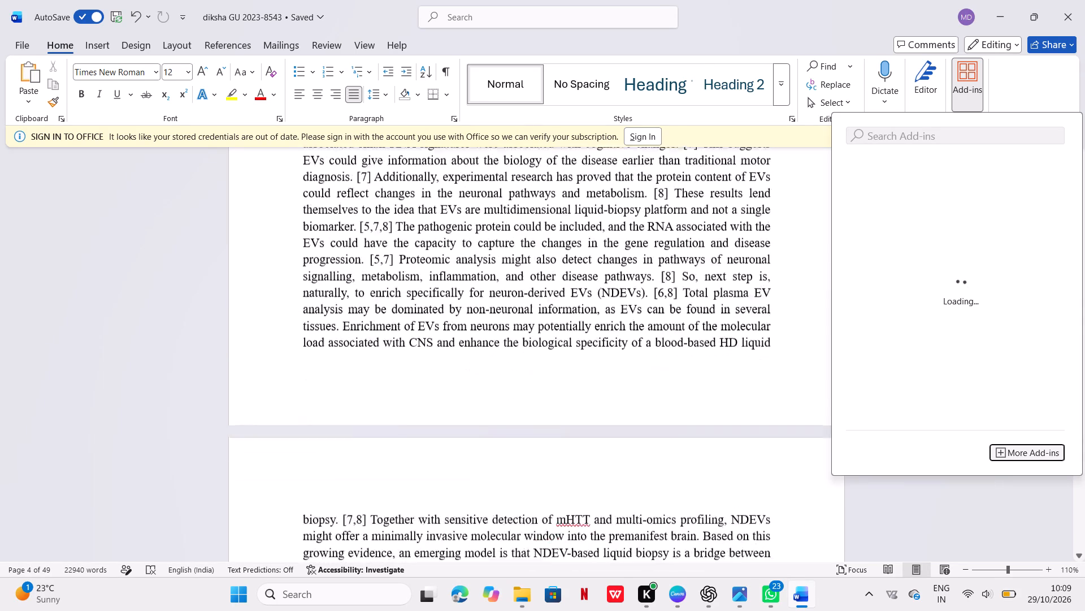
scroll(580, 324, "down", 4)
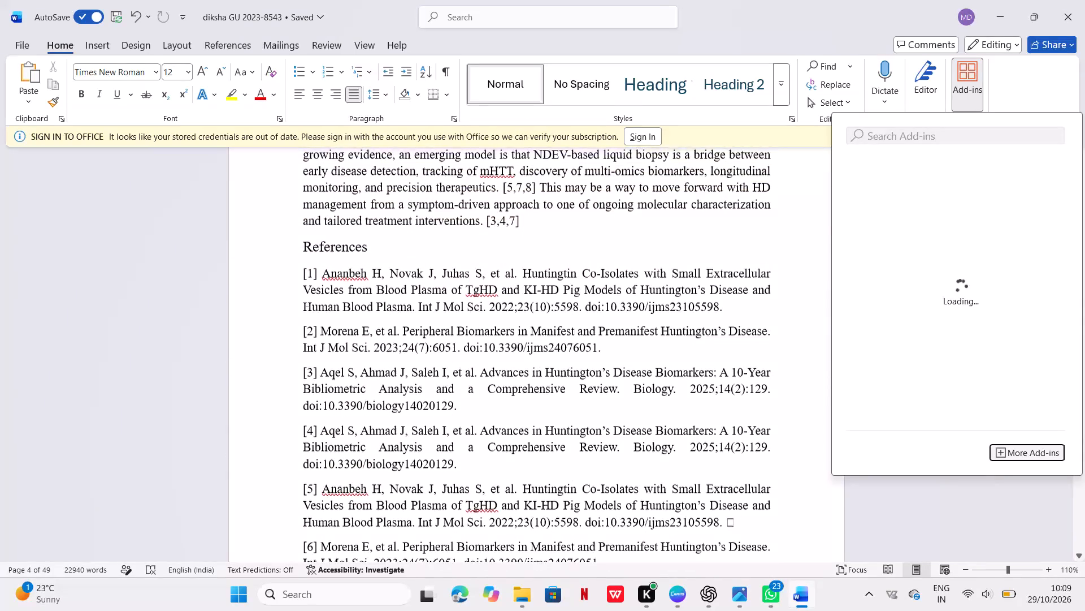
scroll(580, 324, "down", 3)
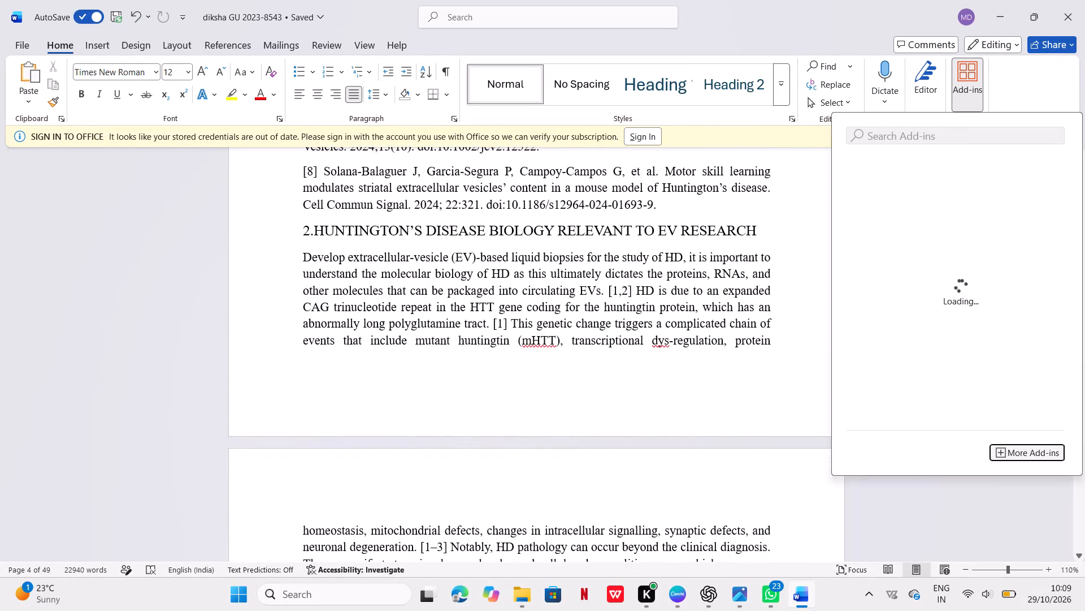
Examine the text and numbered citations of Section 2 on Huntington's disease biology, through 2.4 Disease Progression Before Clinical Onset.
scroll(580, 324, "down", 1)
scroll(822, 339, "left", 1)
scroll(606, 331, "down", 1)
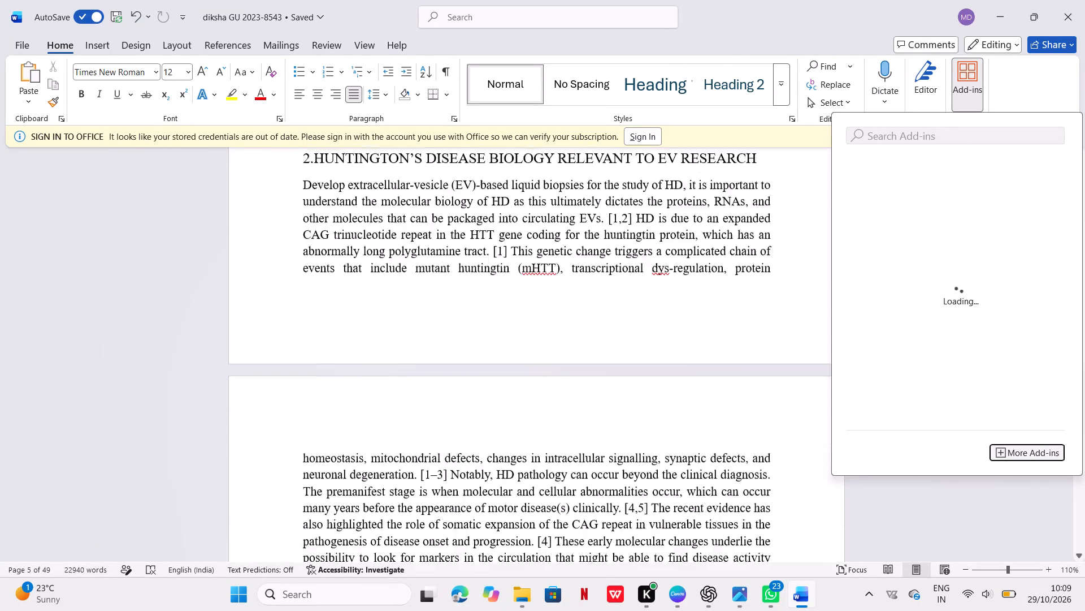
scroll(606, 331, "down", 1)
scroll(606, 331, "up", 1)
scroll(589, 488, "down", 1)
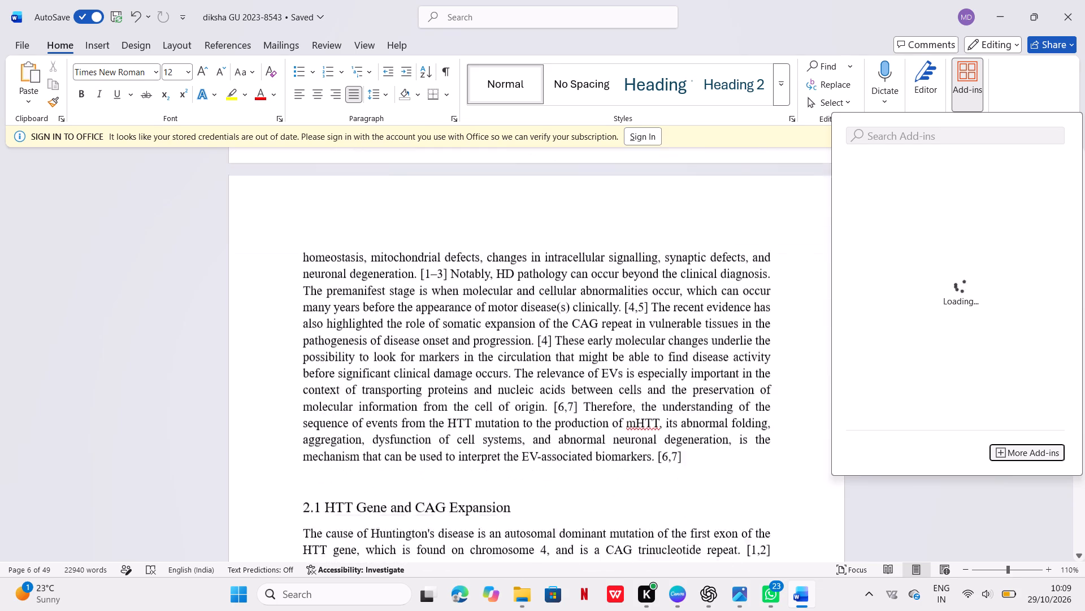
scroll(589, 488, "down", 1)
scroll(498, 346, "up", 5)
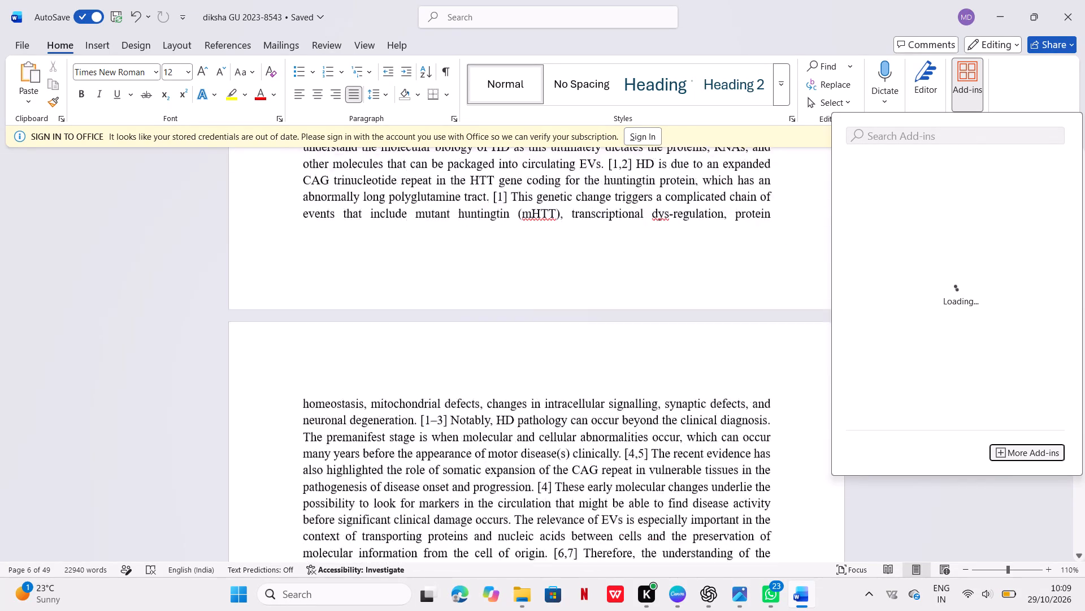
scroll(498, 346, "down", 7)
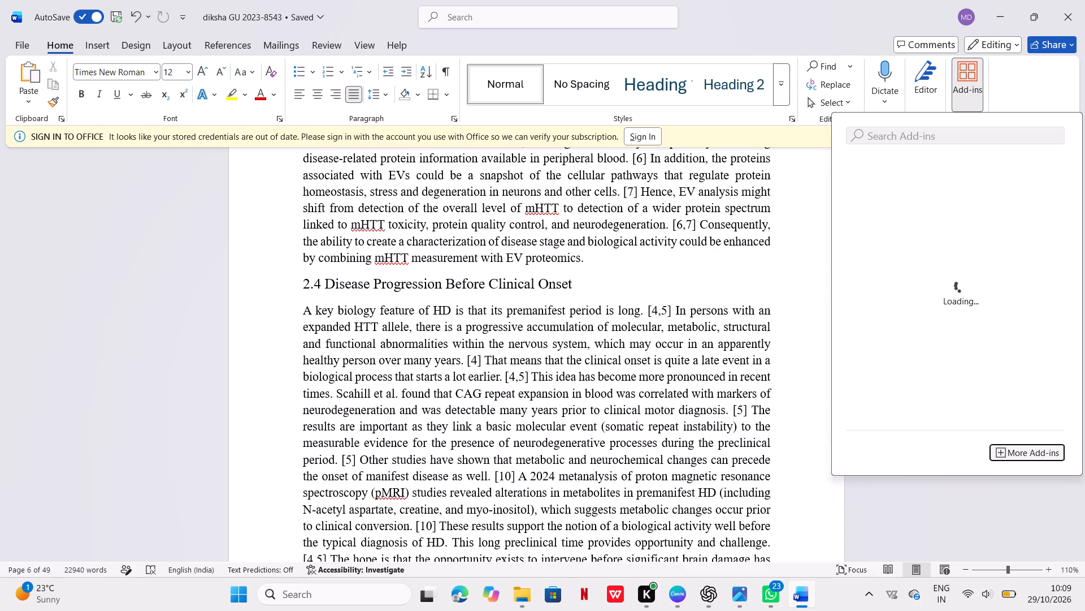
scroll(498, 346, "down", 3)
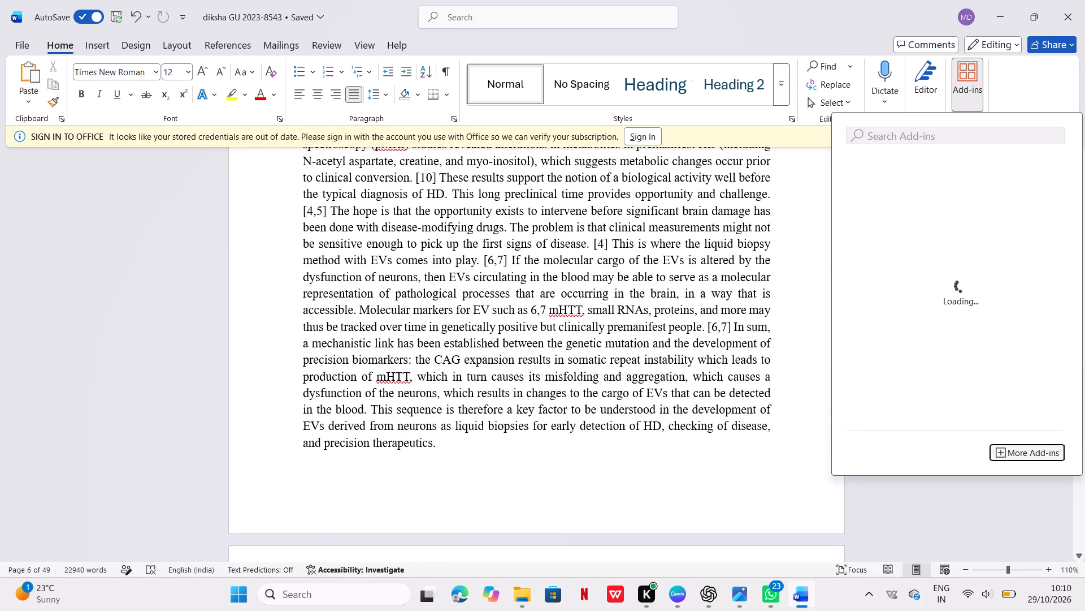
scroll(498, 346, "up", 3)
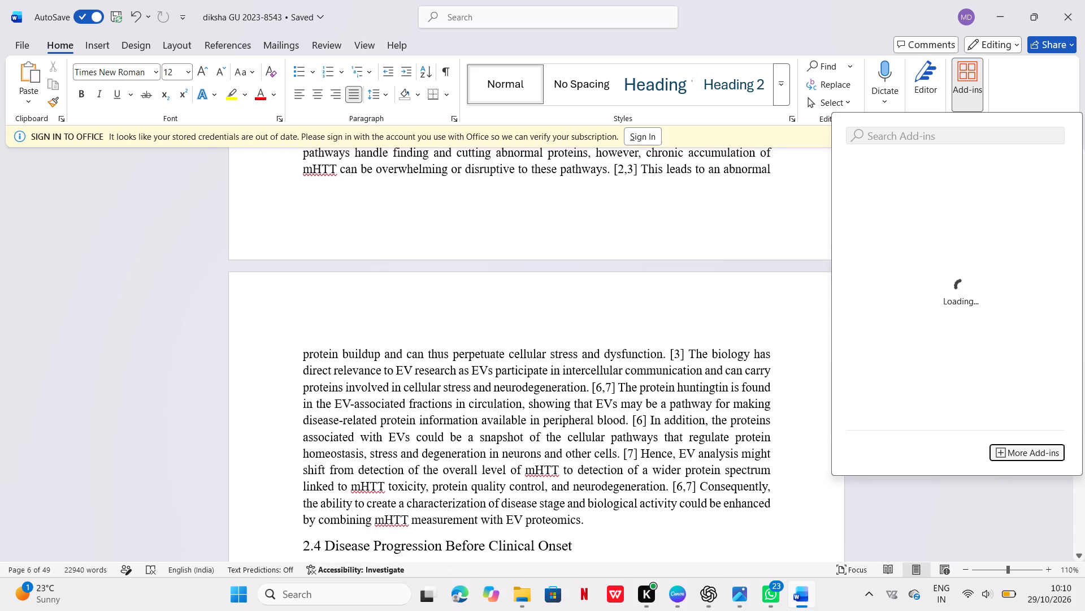
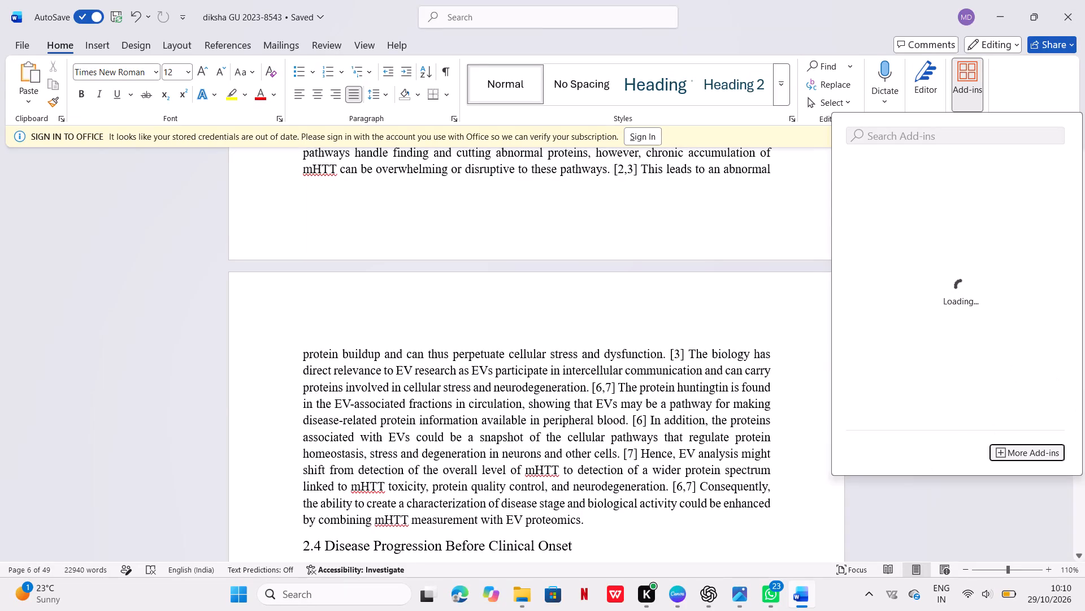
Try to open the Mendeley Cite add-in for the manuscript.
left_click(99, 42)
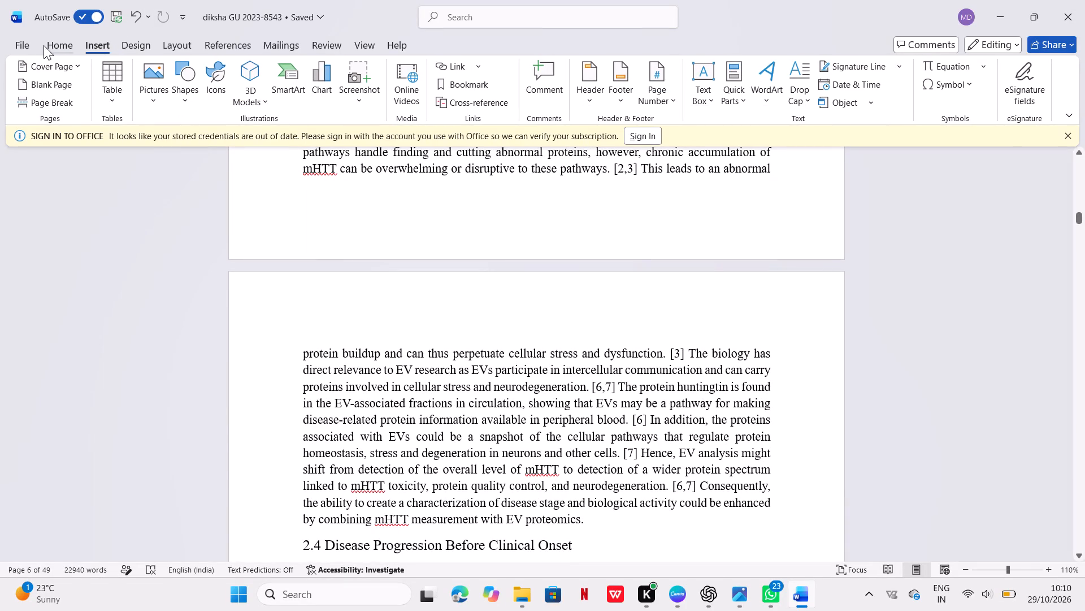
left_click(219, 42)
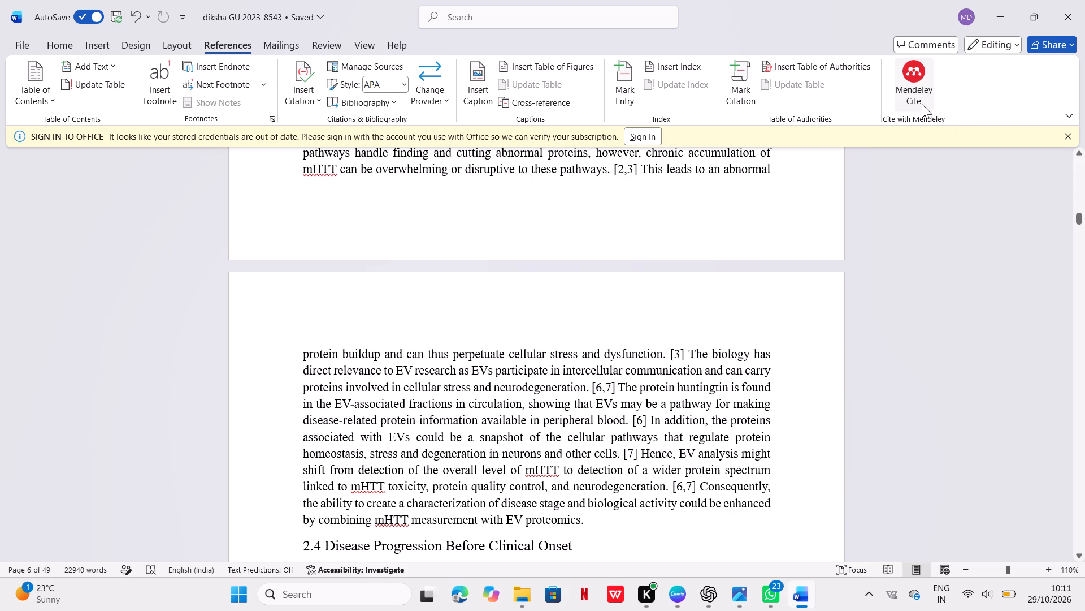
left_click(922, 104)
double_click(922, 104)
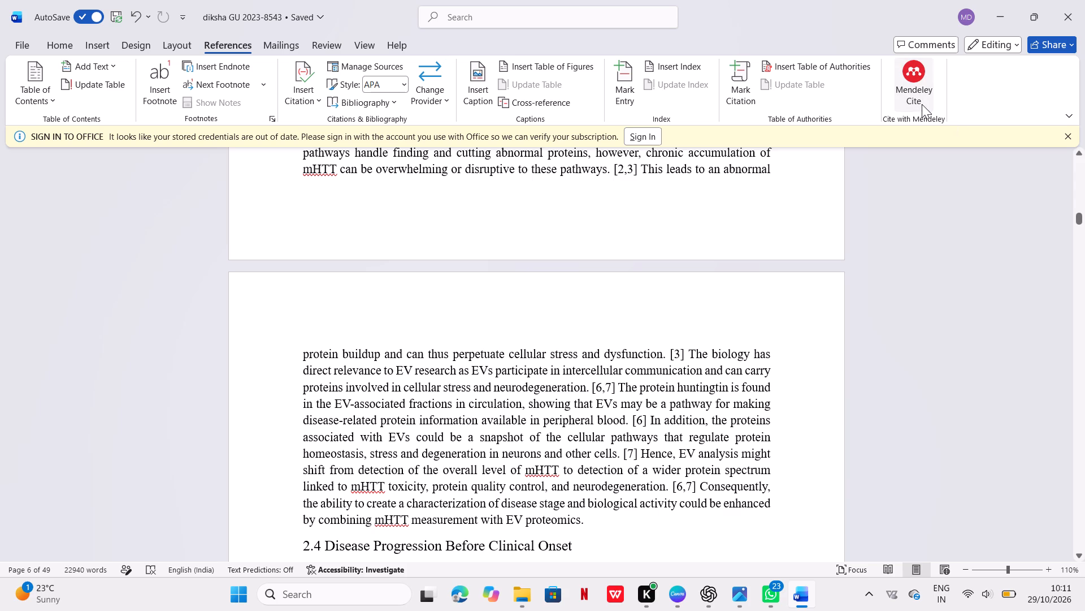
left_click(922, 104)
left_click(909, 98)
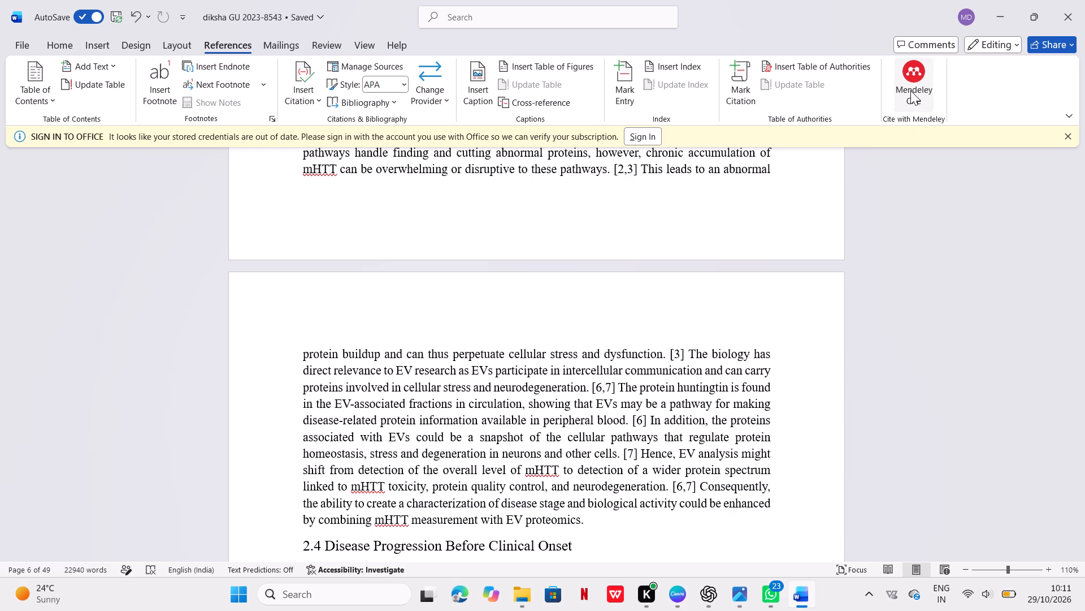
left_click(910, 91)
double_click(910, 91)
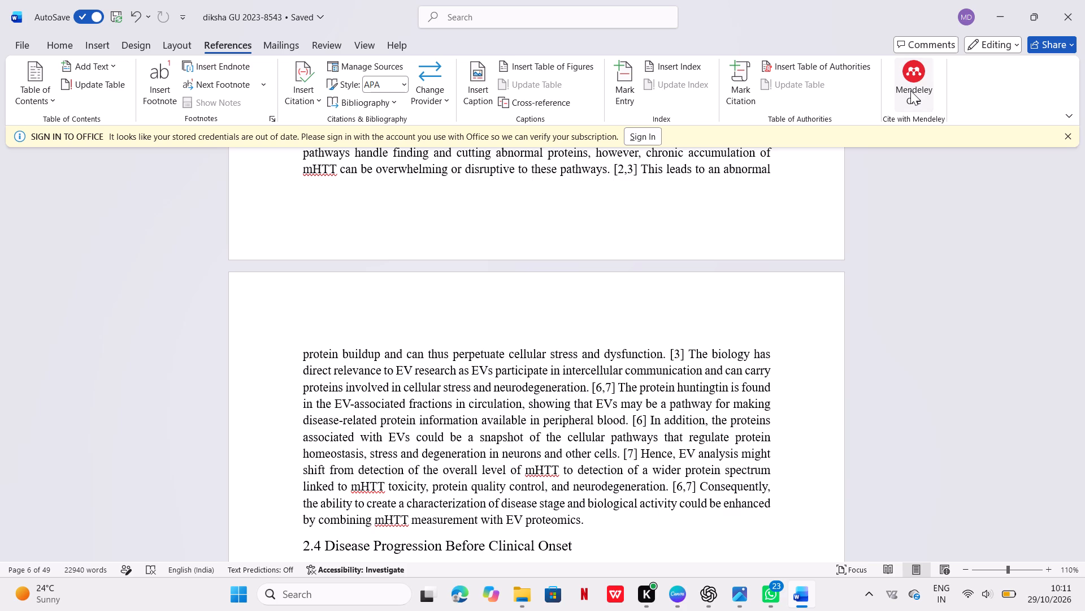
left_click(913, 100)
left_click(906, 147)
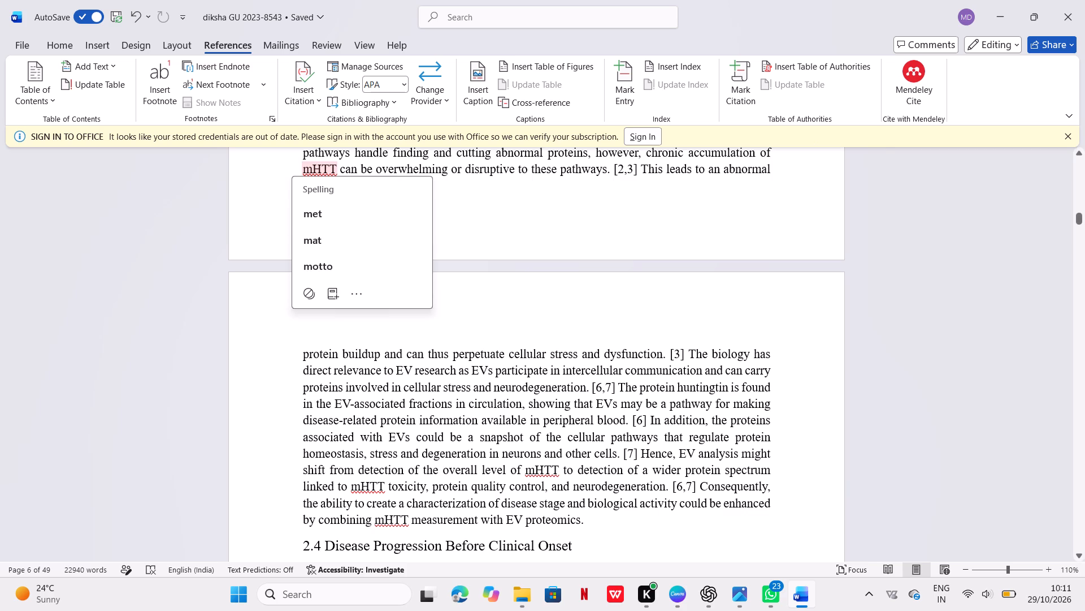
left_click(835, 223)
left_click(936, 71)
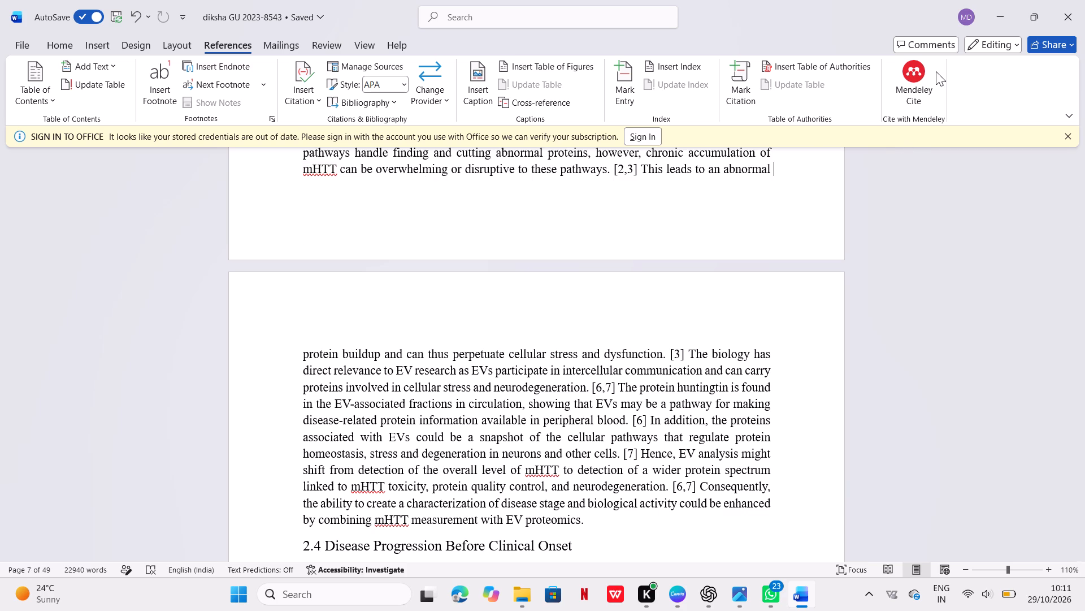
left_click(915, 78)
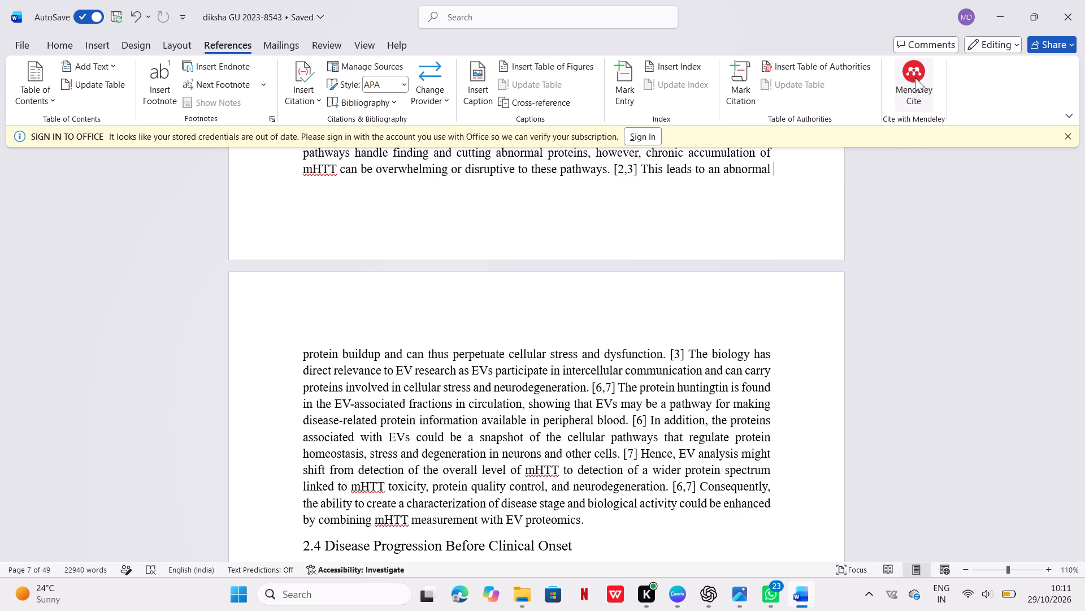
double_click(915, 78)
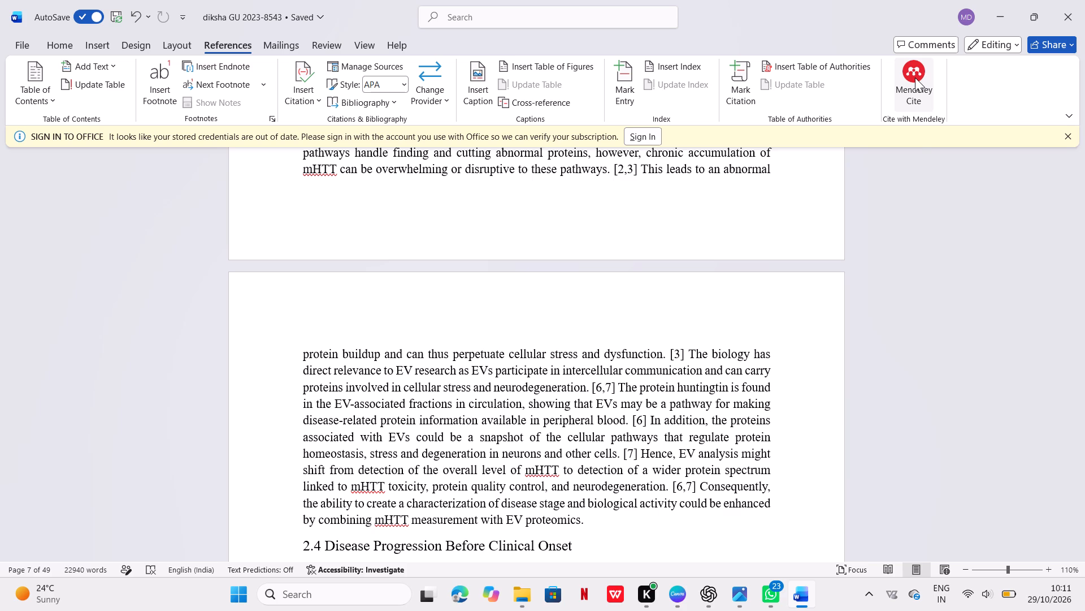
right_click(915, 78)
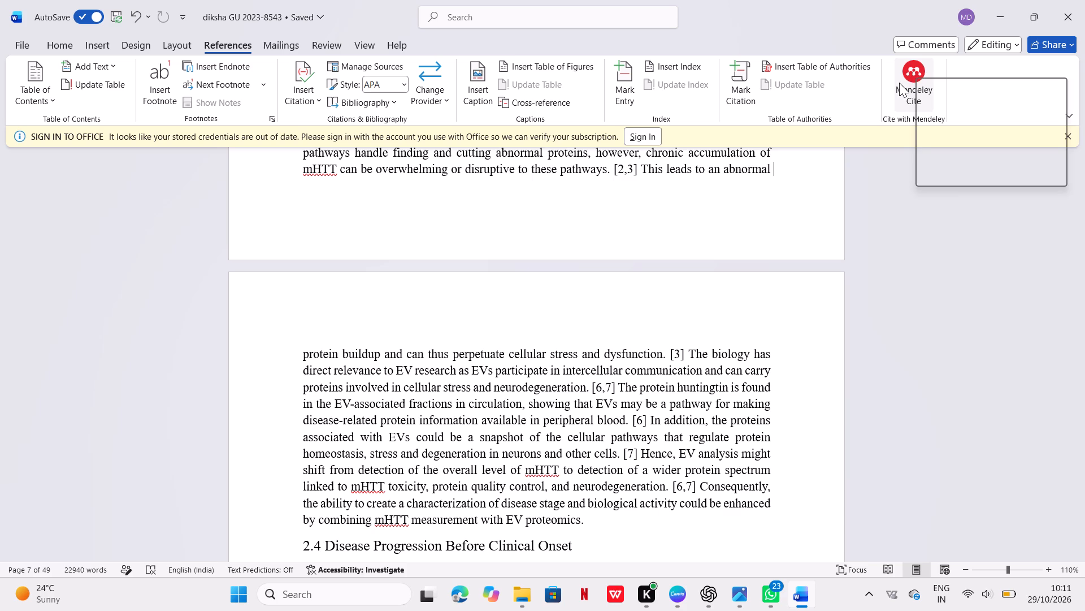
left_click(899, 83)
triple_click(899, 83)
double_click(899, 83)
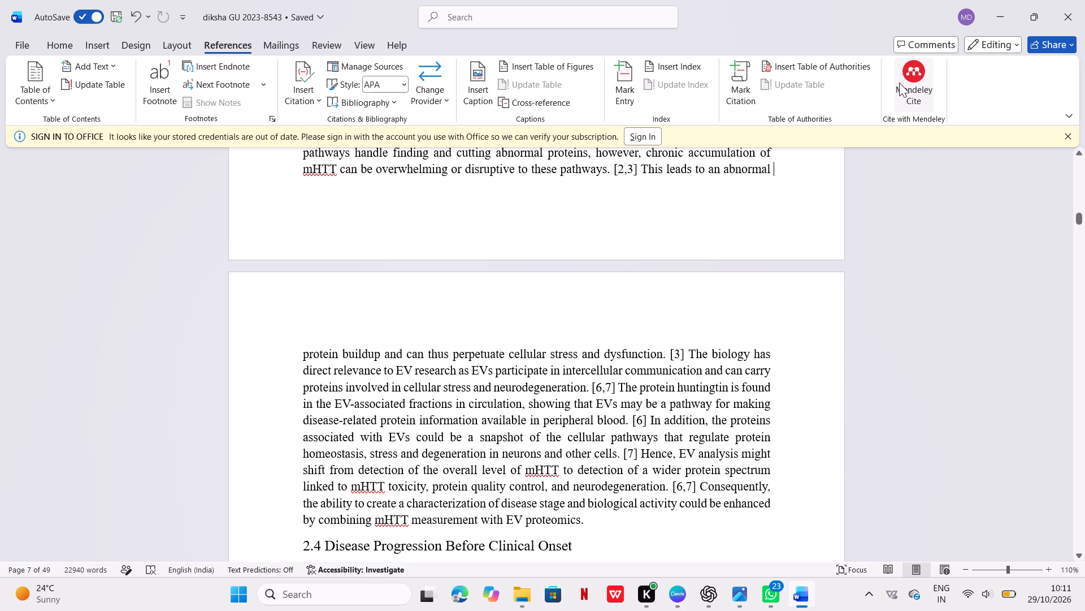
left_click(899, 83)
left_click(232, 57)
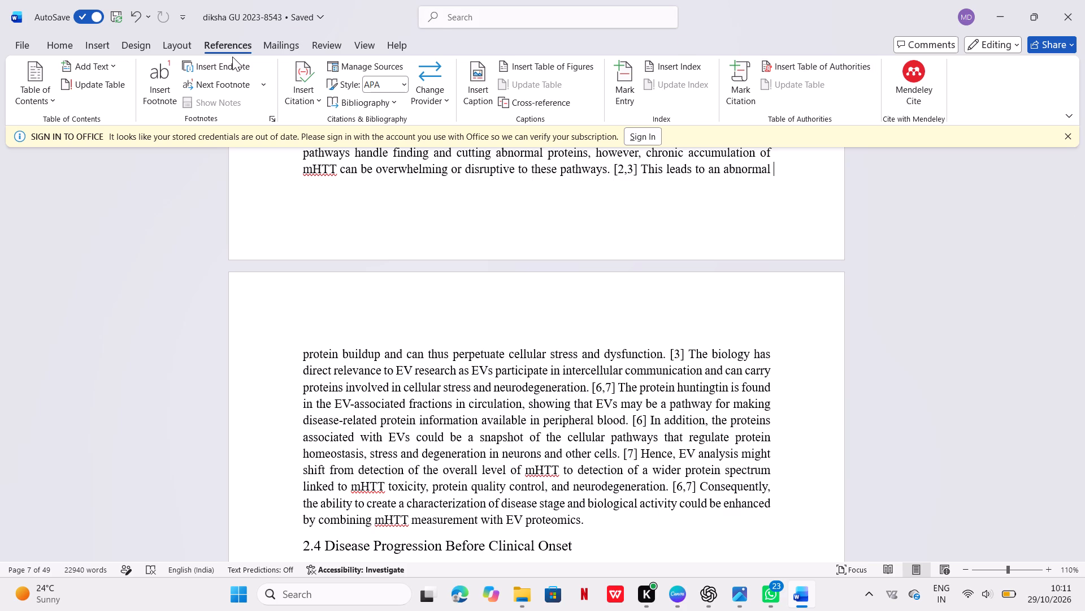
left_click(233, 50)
Review the in-text citations from Section 2.3 back to Section 1.1, and forward again to the References list before Section 2.
scroll(517, 171, "up", 4)
scroll(517, 171, "down", 2)
scroll(517, 171, "up", 3)
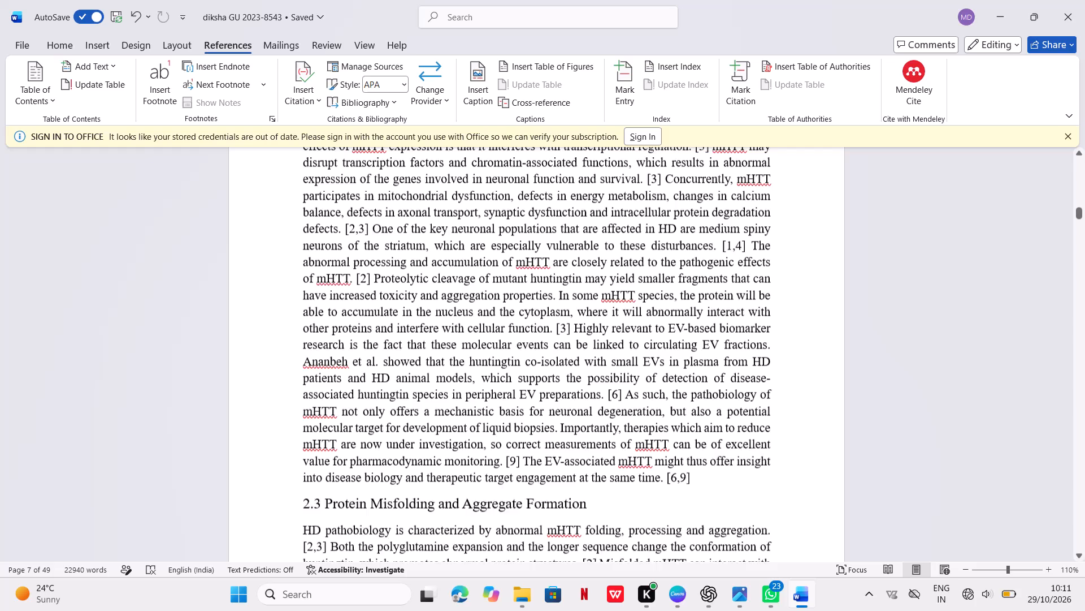
scroll(517, 171, "up", 3)
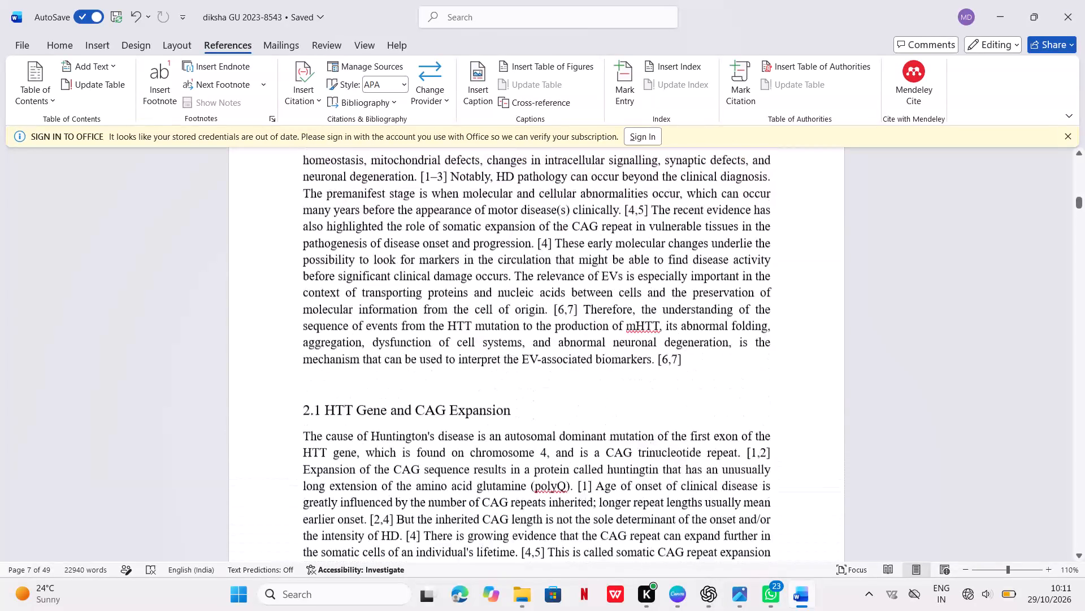
scroll(517, 171, "up", 4)
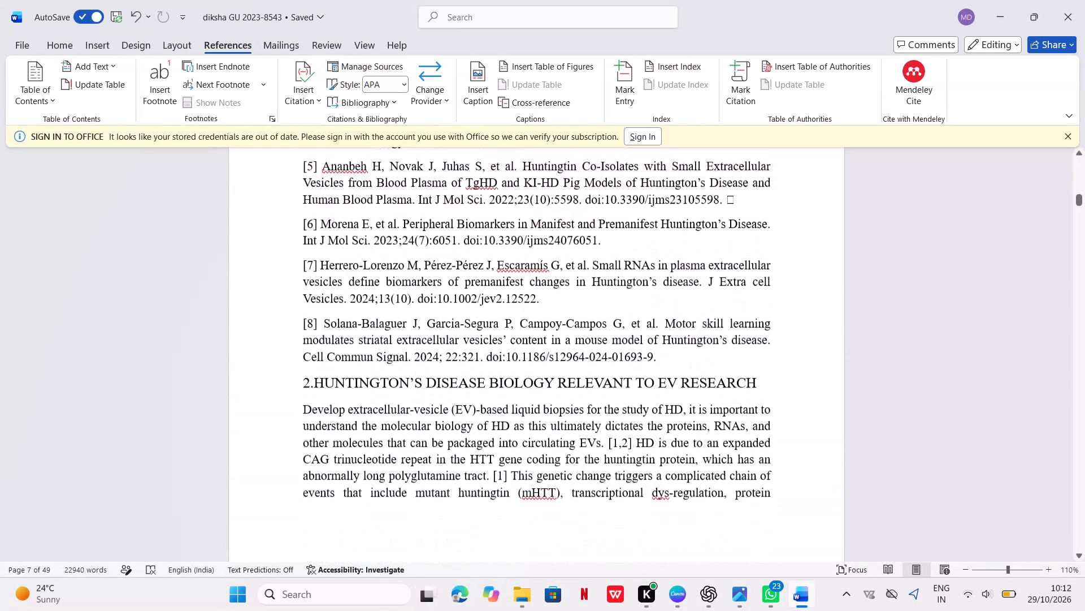
scroll(517, 171, "up", 6)
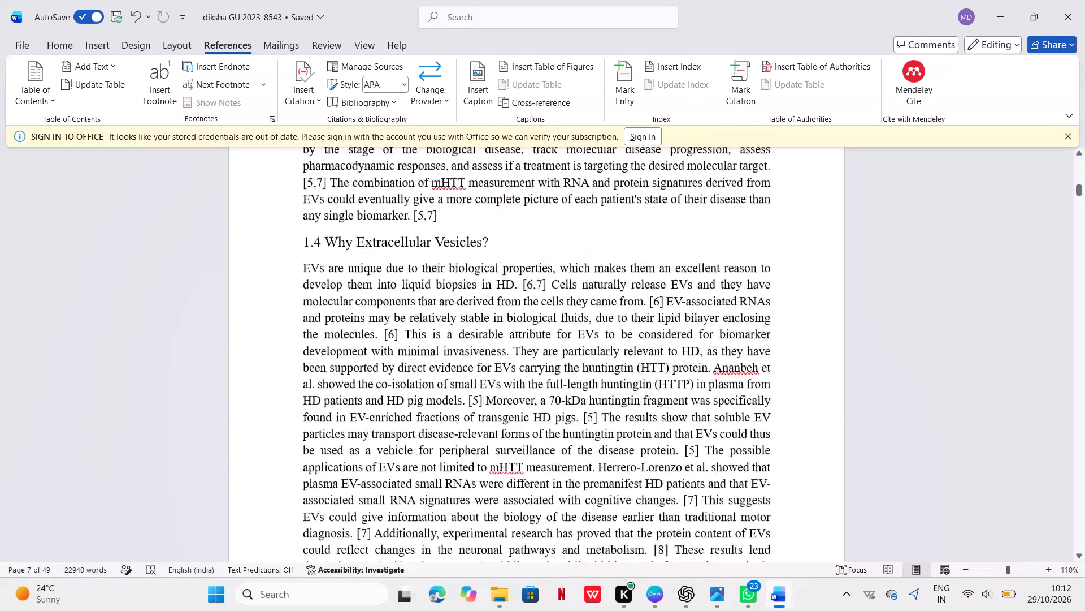
scroll(517, 171, "up", 7)
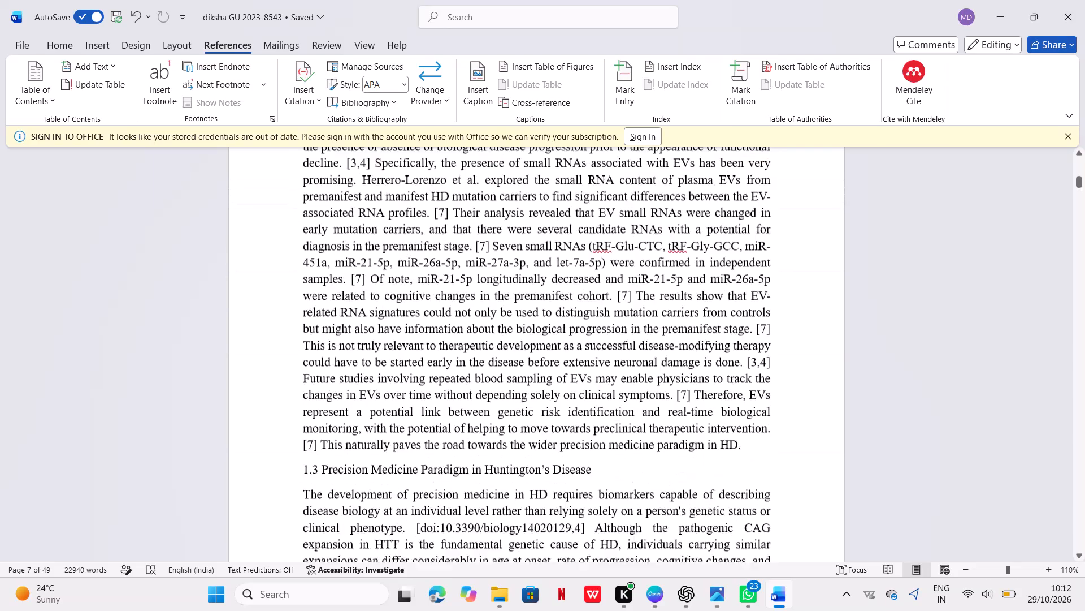
scroll(517, 171, "up", 4)
scroll(517, 171, "down", 1)
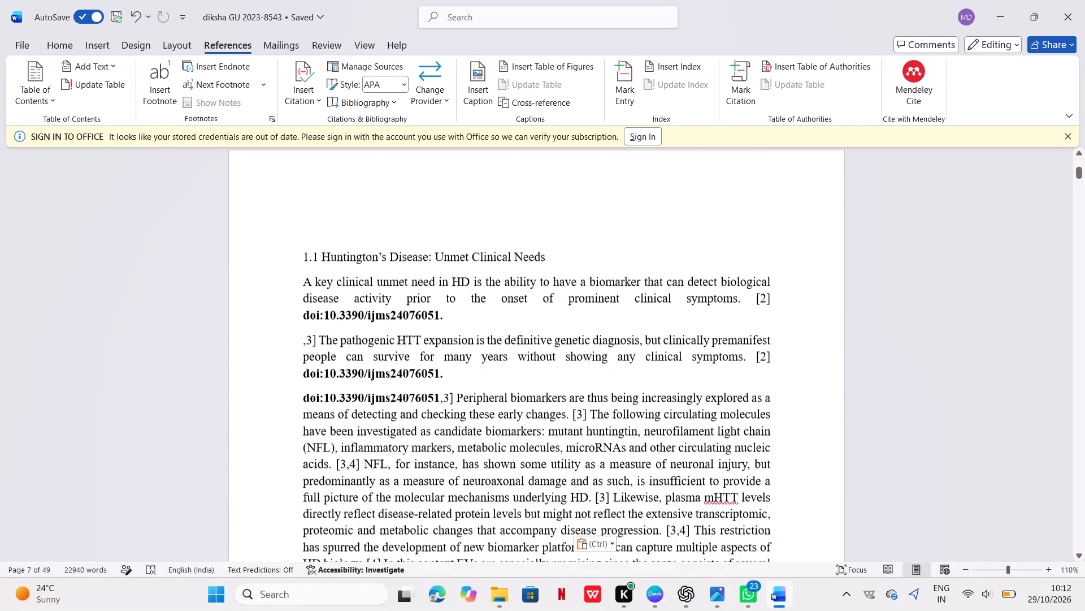
scroll(517, 171, "down", 3)
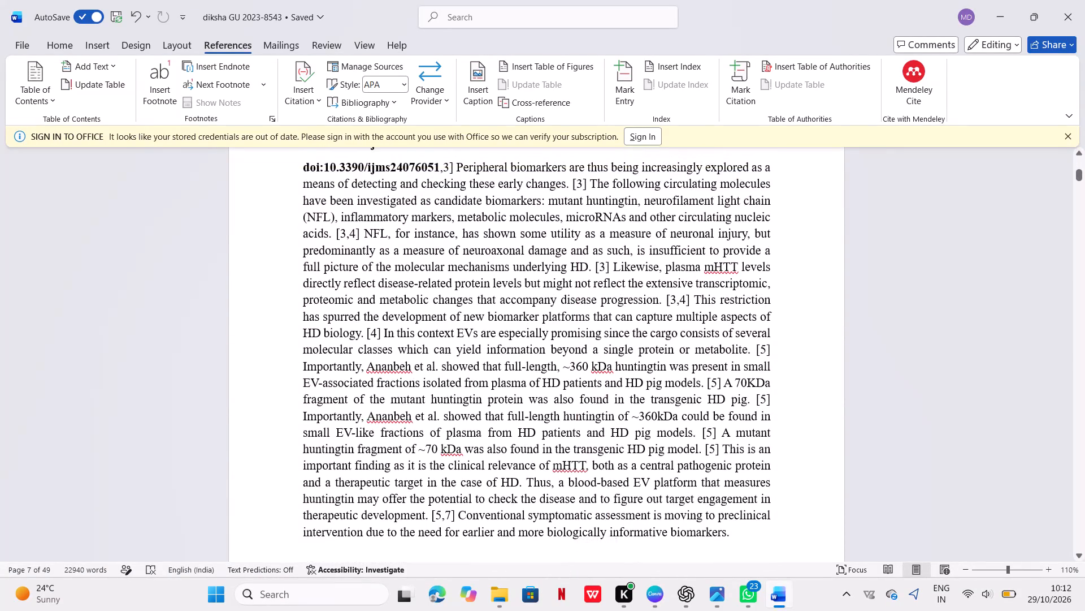
scroll(517, 171, "down", 4)
scroll(533, 356, "down", 1)
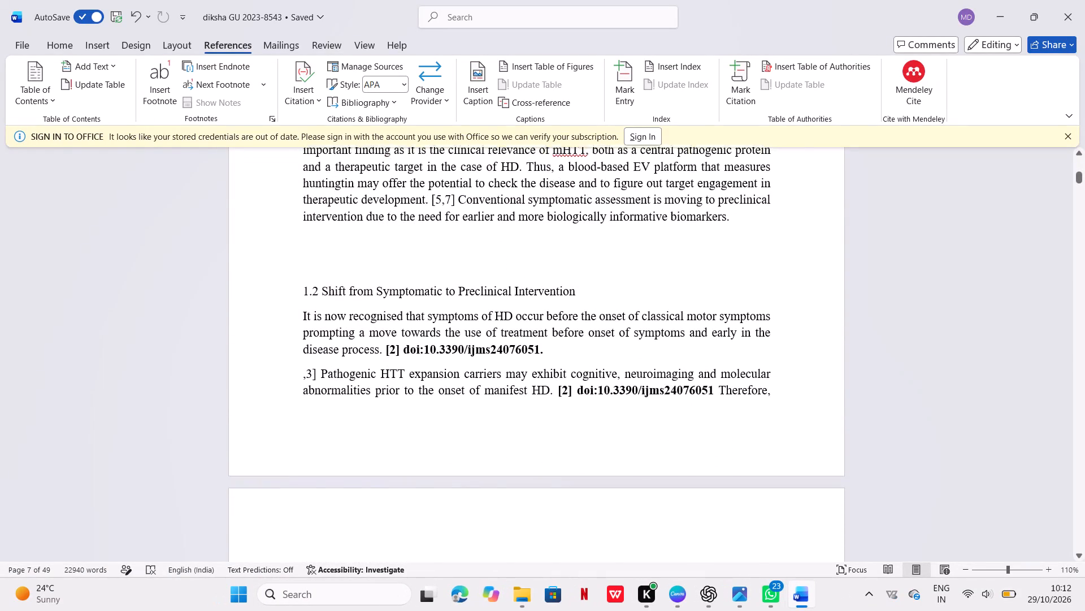
scroll(533, 356, "down", 7)
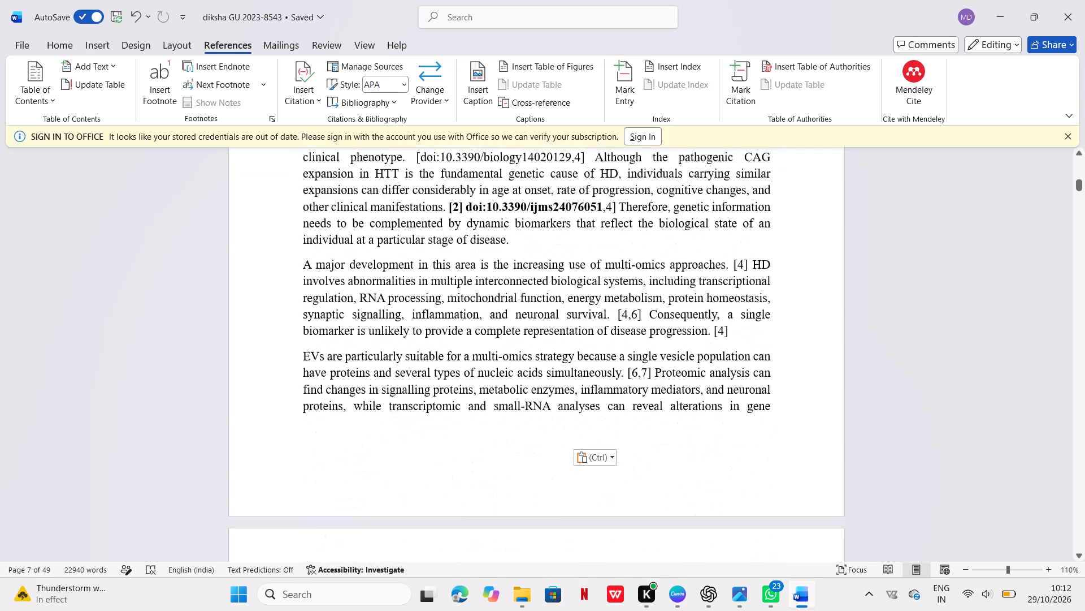
scroll(533, 356, "down", 5)
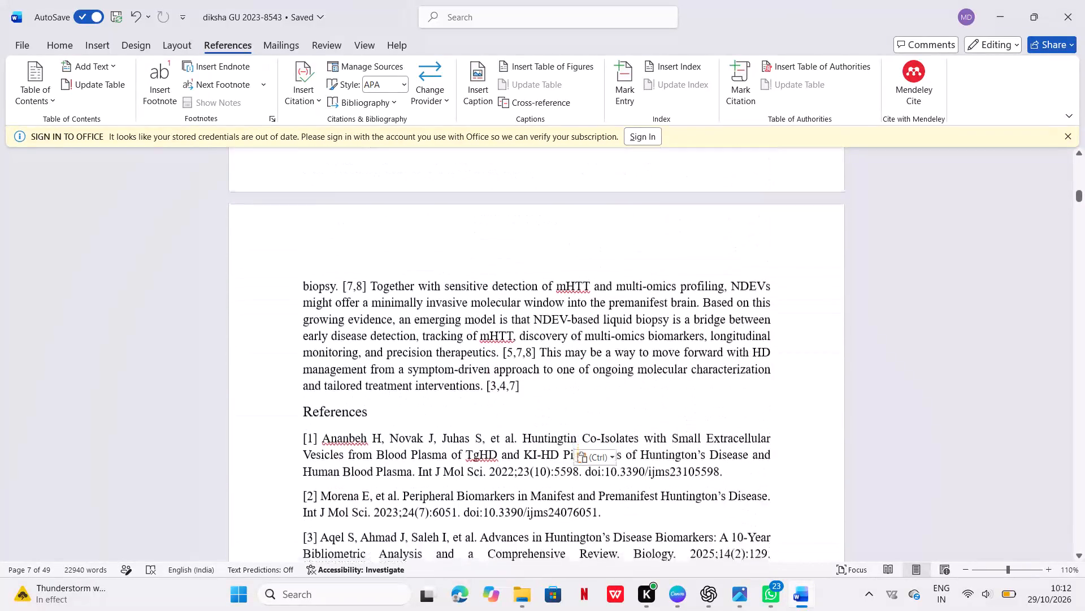
scroll(533, 356, "down", 1)
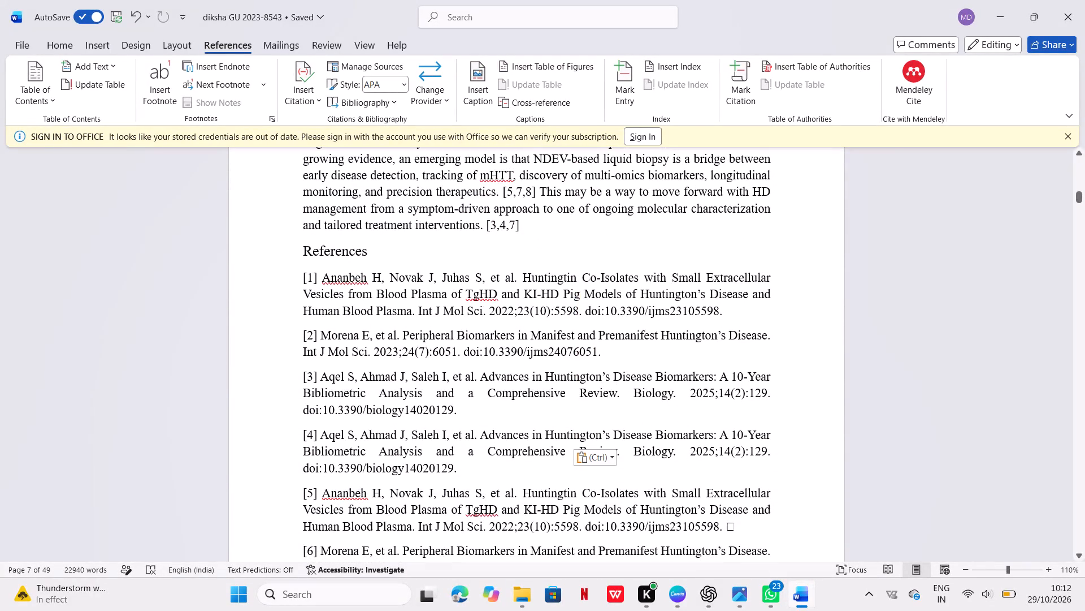
Copy reference 3's DOI and replace the opening bracket and 3 of the [3,4,7] citation ending Section 1.4 with doi:10.3390/biology14020129.
left_click_drag(302, 410, 440, 417)
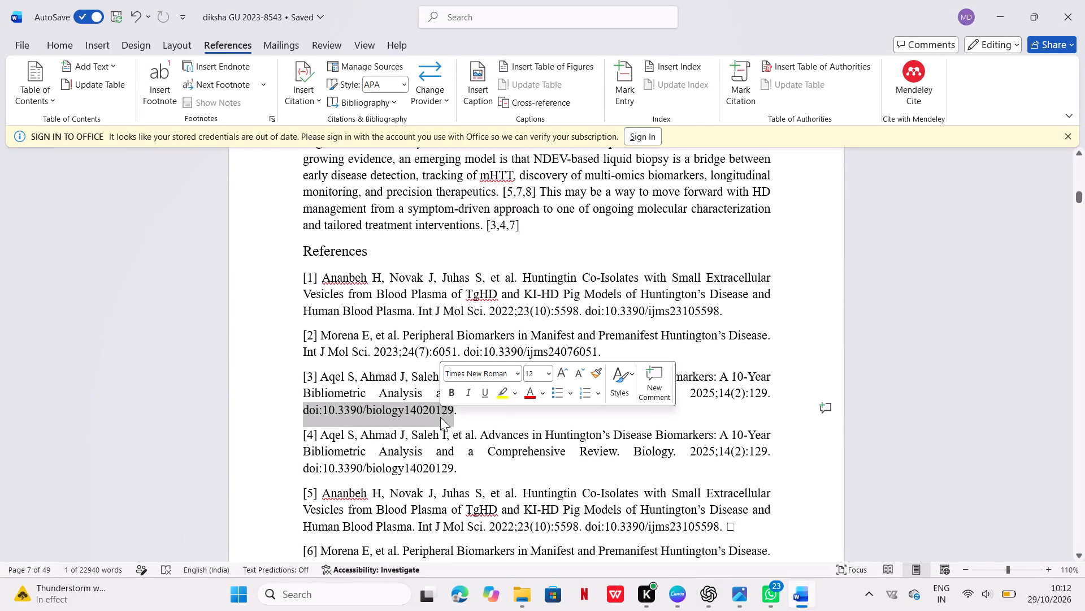
key("ctrl+c")
left_click(494, 226)
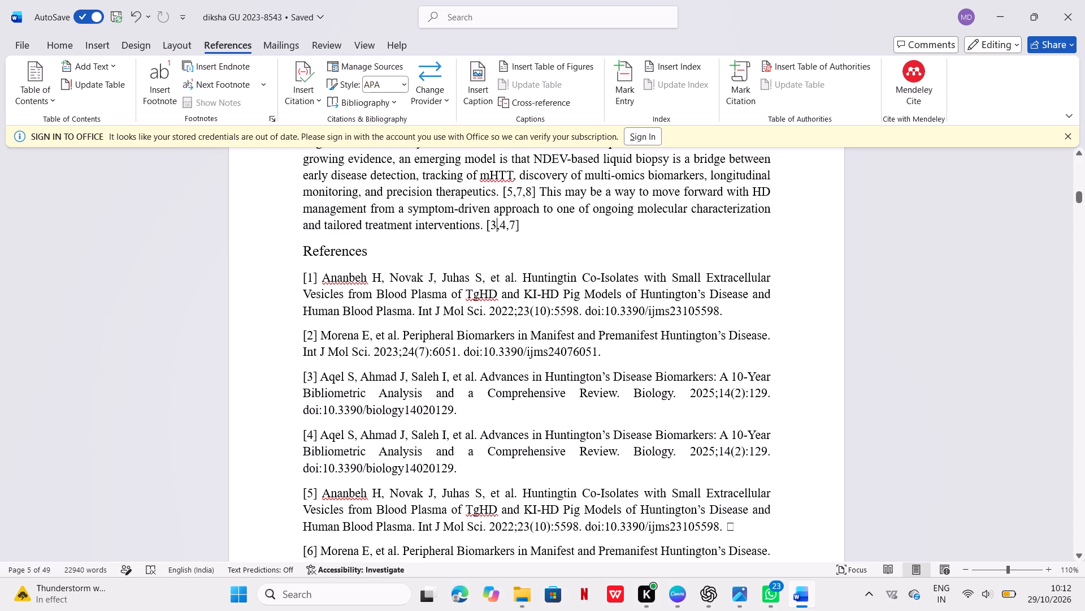
left_click(484, 226)
left_click(498, 225)
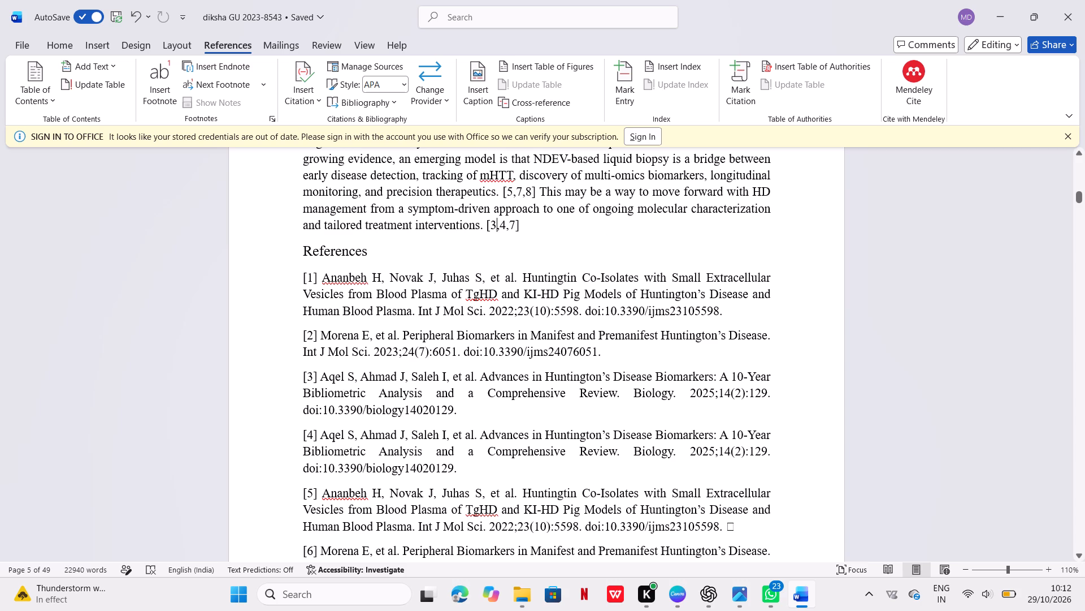
left_click(498, 225)
key("ctrl+v")
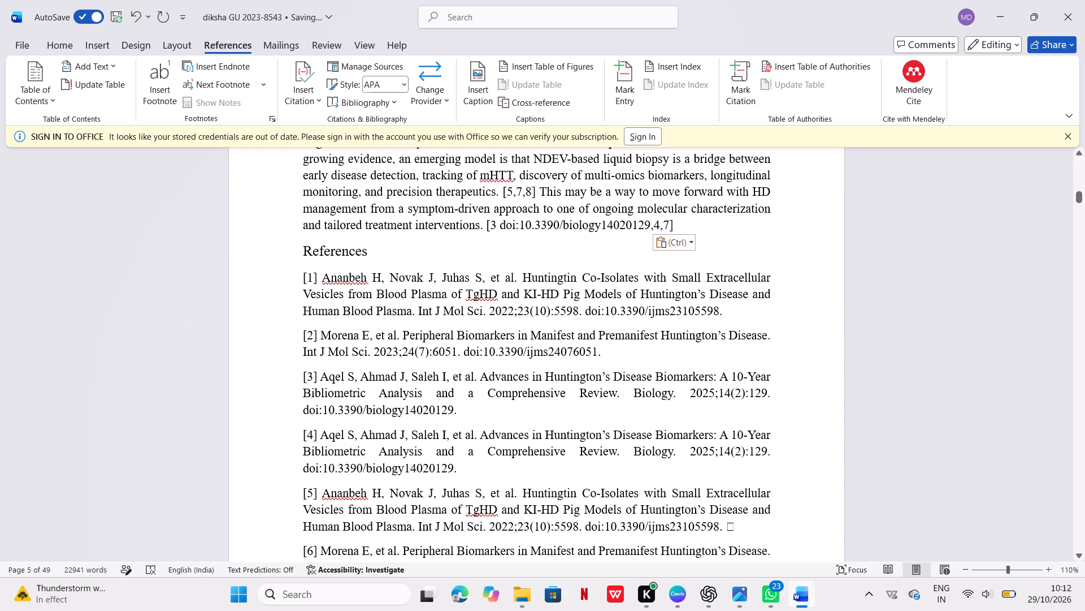
left_click(496, 226)
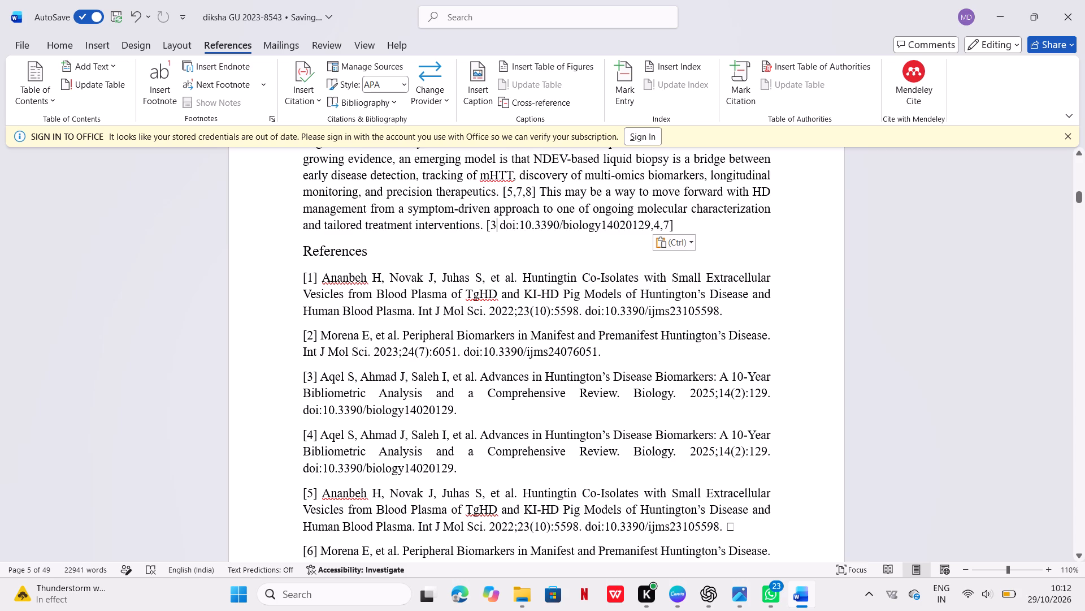
double_click(496, 226)
key("BackSpace")
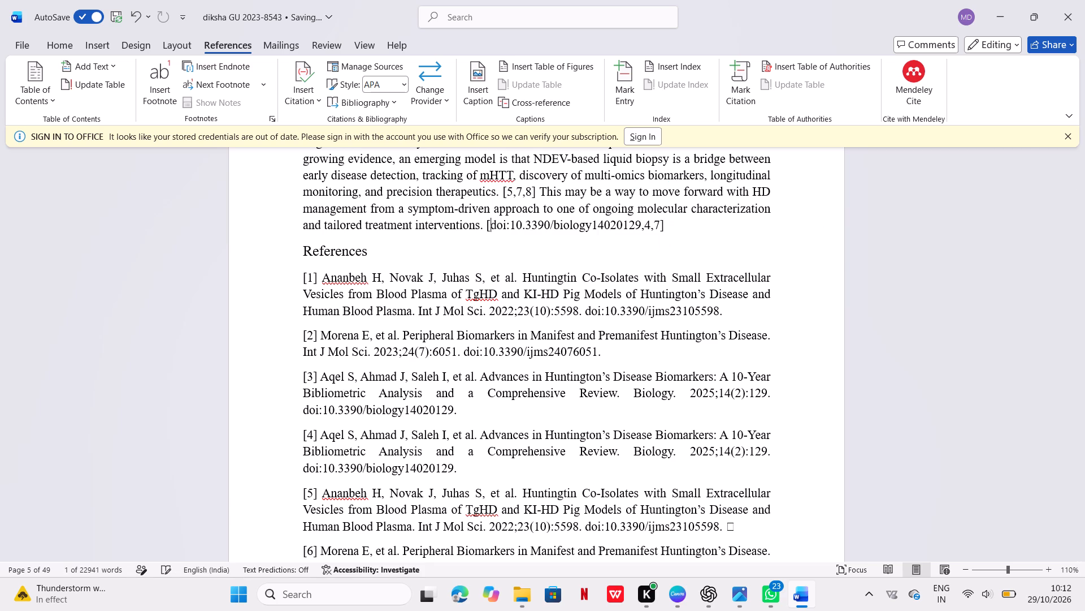
key("BackSpace")
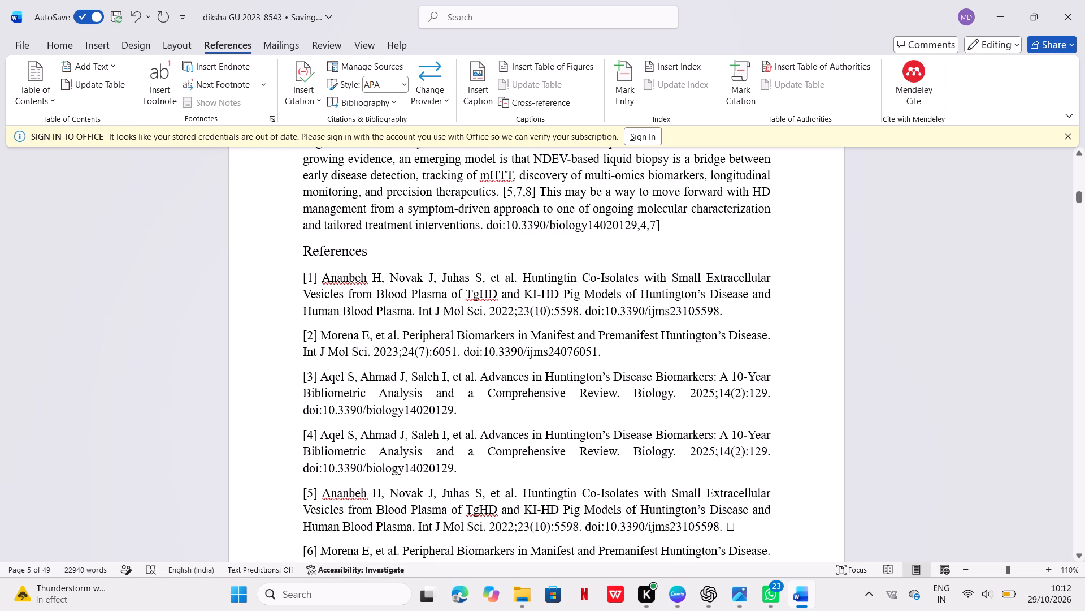
scroll(482, 230, "up", 1)
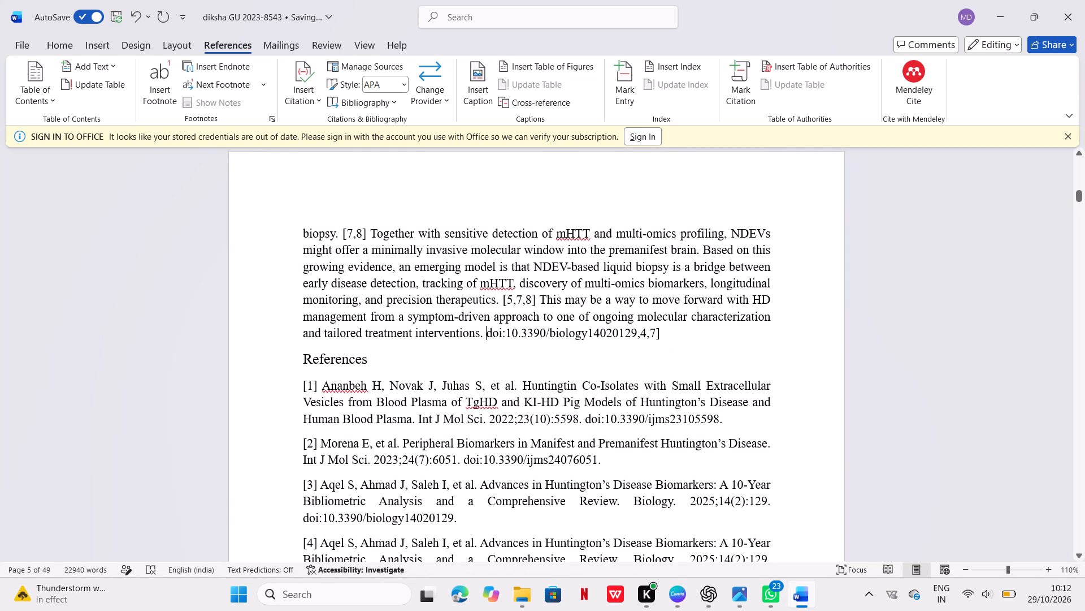
left_click(484, 333)
Insert doi:10.3390/biology14020129 after the [3] citation following "pathological processes may be altered" in Section 1.2.
scroll(491, 287, "up", 1)
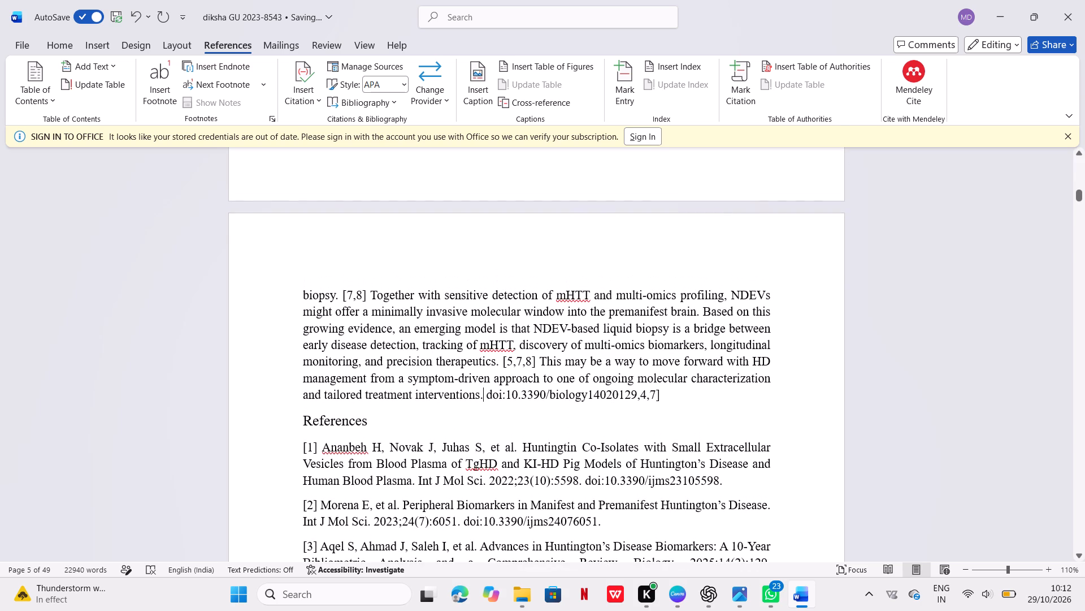
scroll(491, 287, "up", 3)
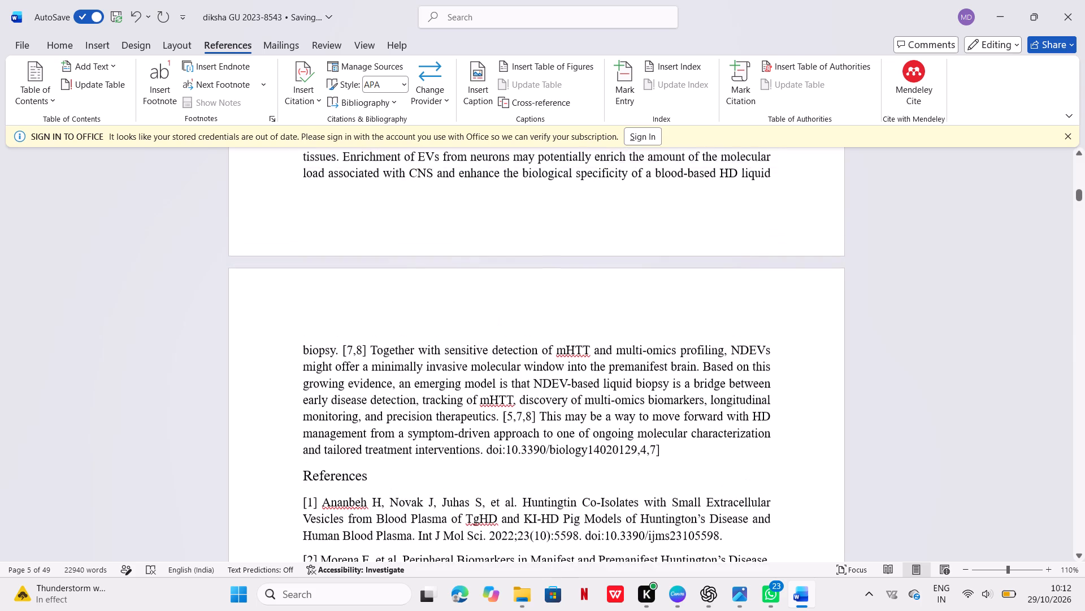
scroll(514, 273, "up", 3)
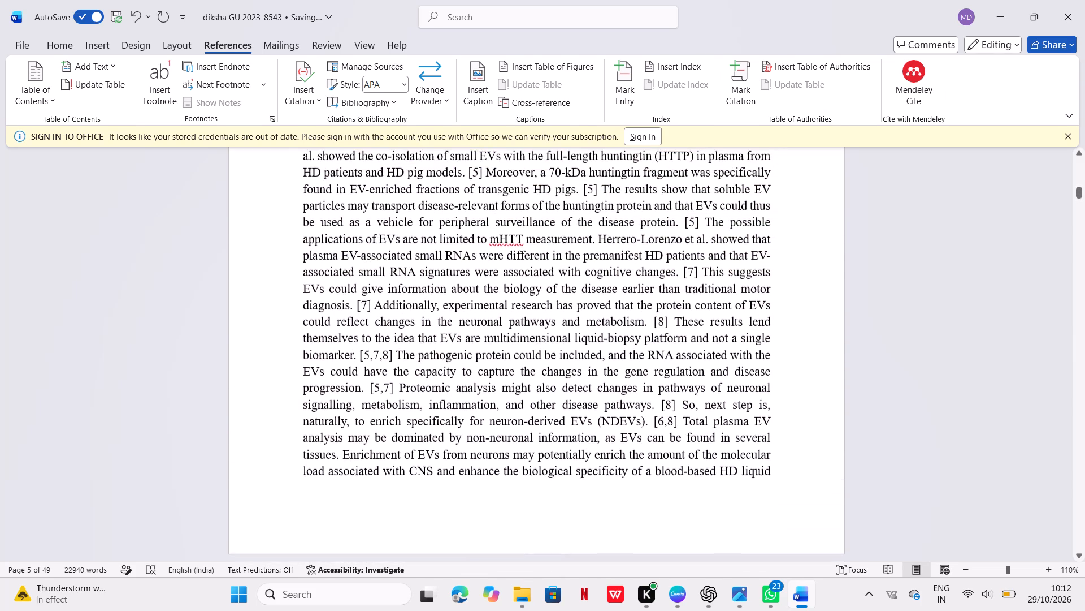
scroll(514, 273, "up", 3)
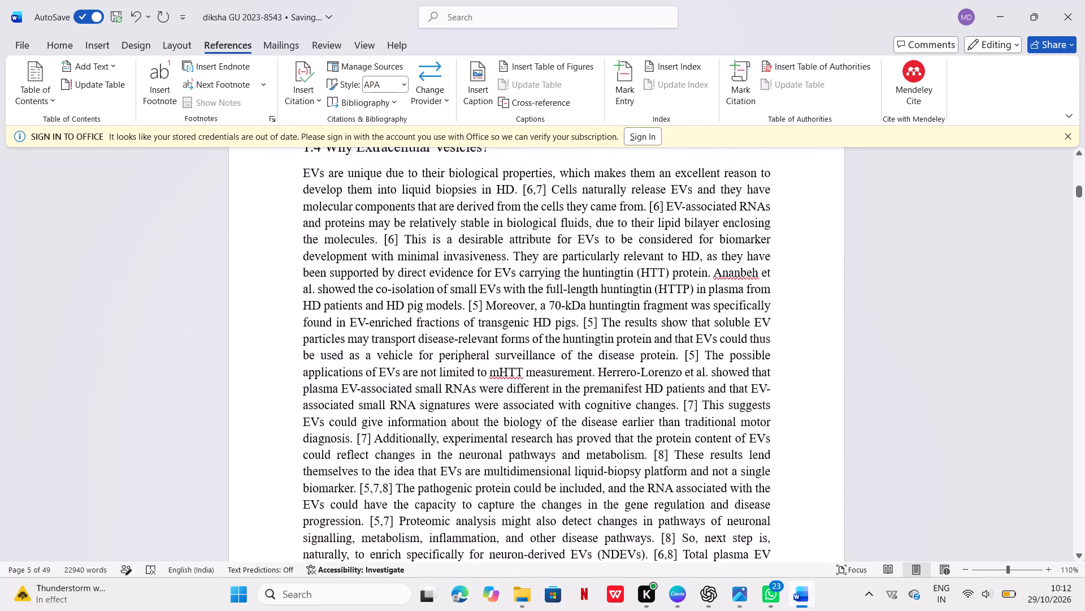
scroll(514, 273, "up", 4)
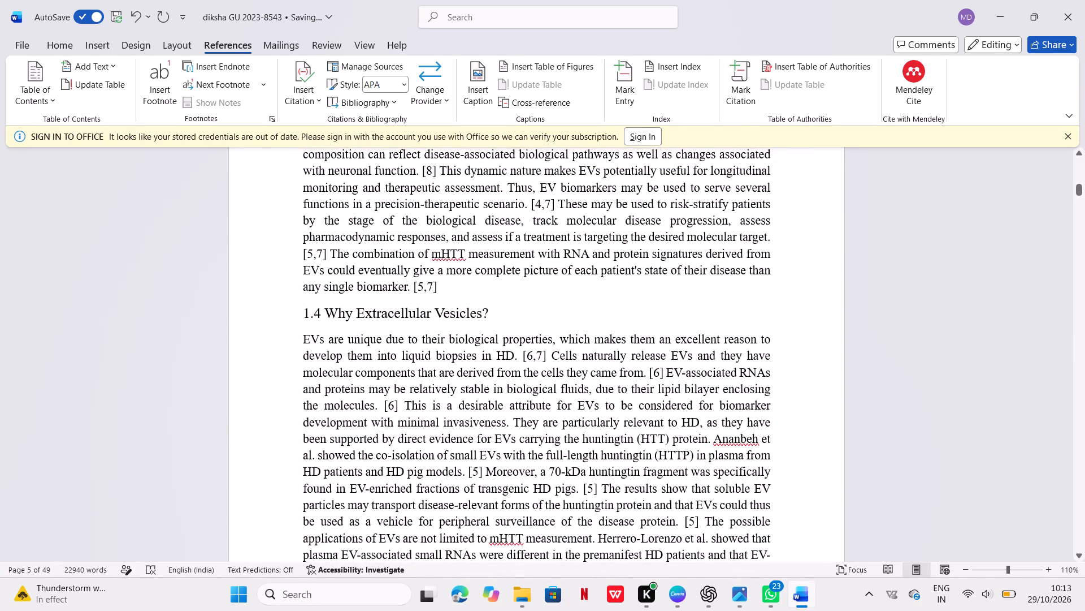
scroll(514, 273, "up", 4)
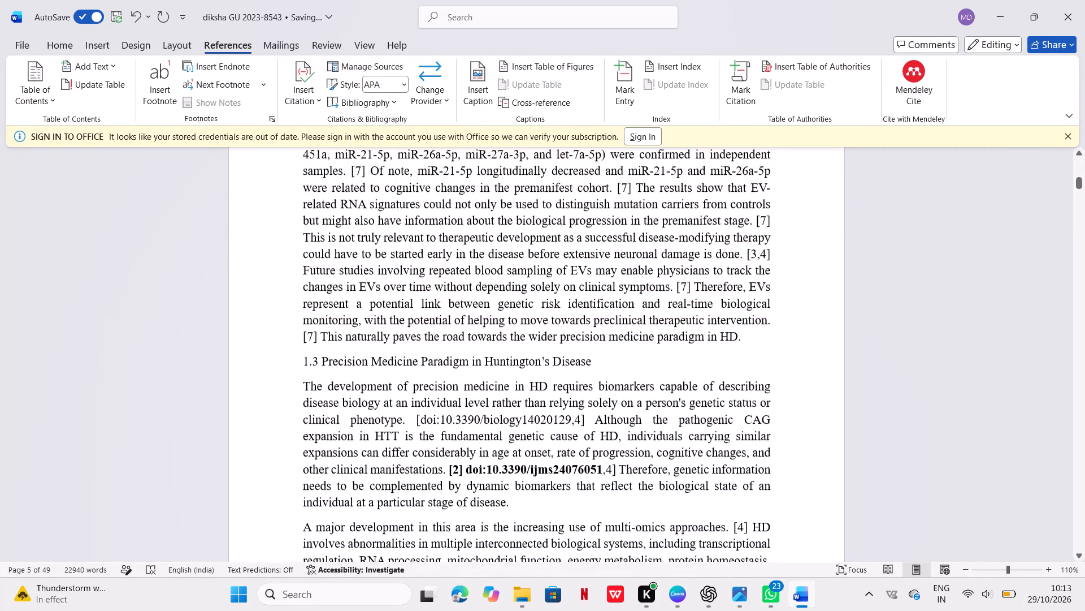
scroll(514, 273, "up", 2)
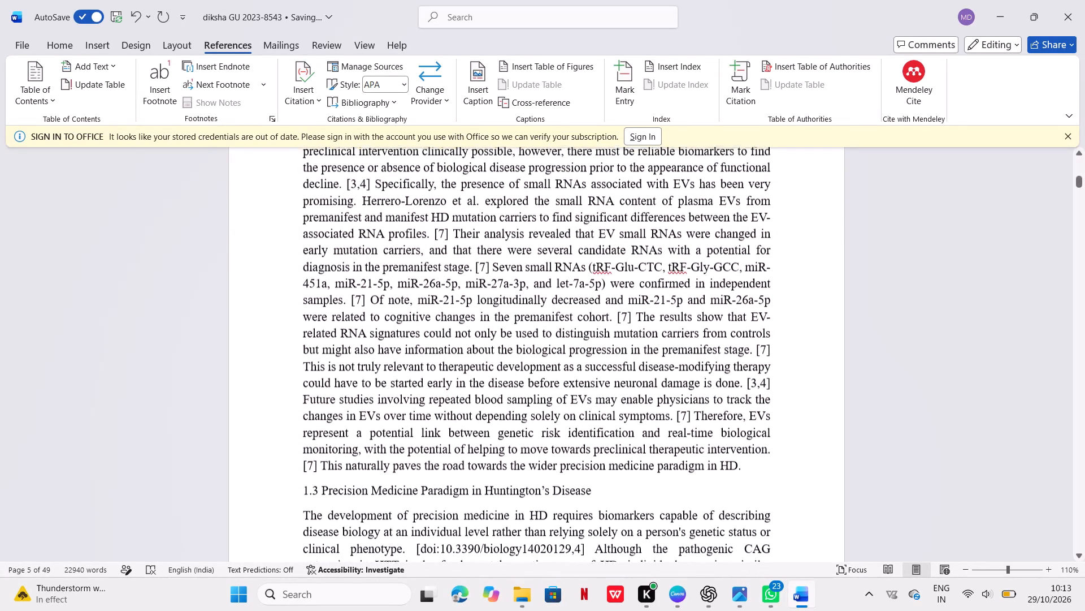
scroll(514, 273, "up", 2)
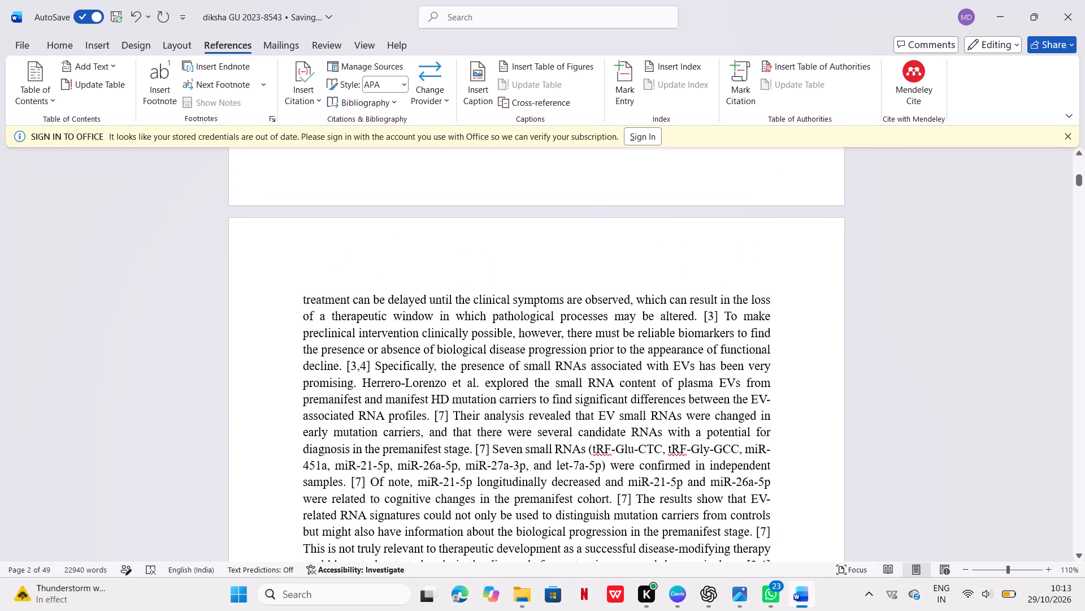
left_click(717, 316)
key("ctrl+v")
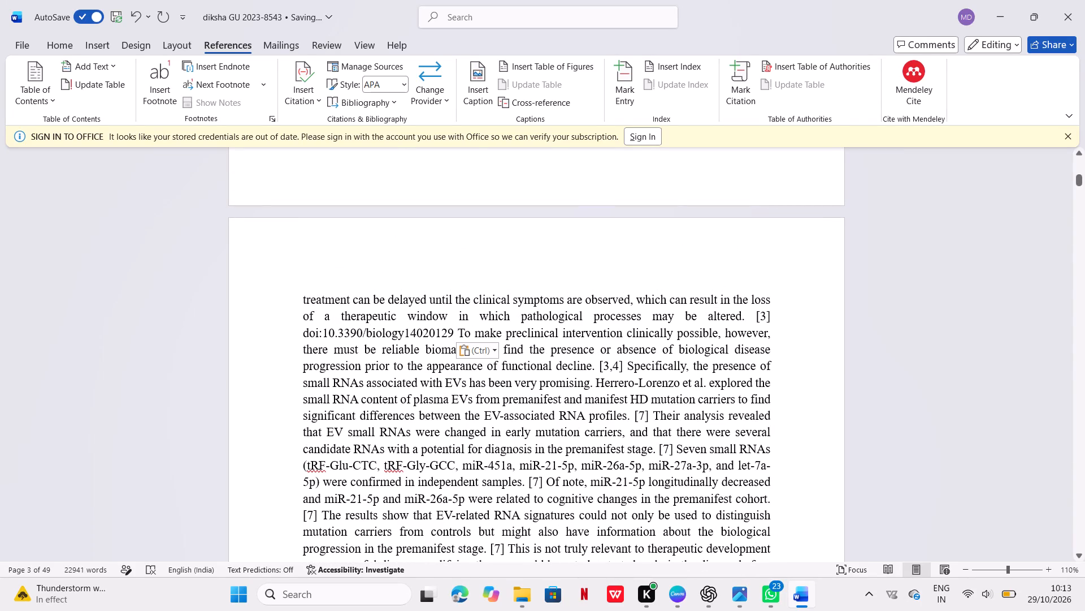
Replace the 3 in the ",3]" citation before "Pathogenic HTT expansion carriers" in Section 1.2 with doi:10.3390/biology14020129.
scroll(481, 229, "up", 3)
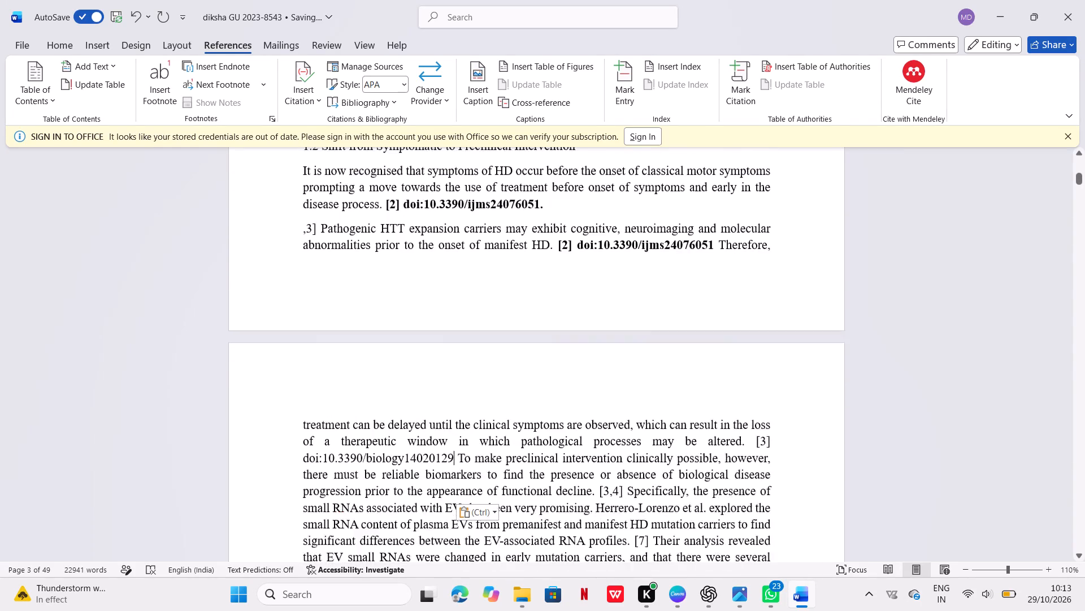
scroll(481, 229, "up", 1)
left_click(311, 278)
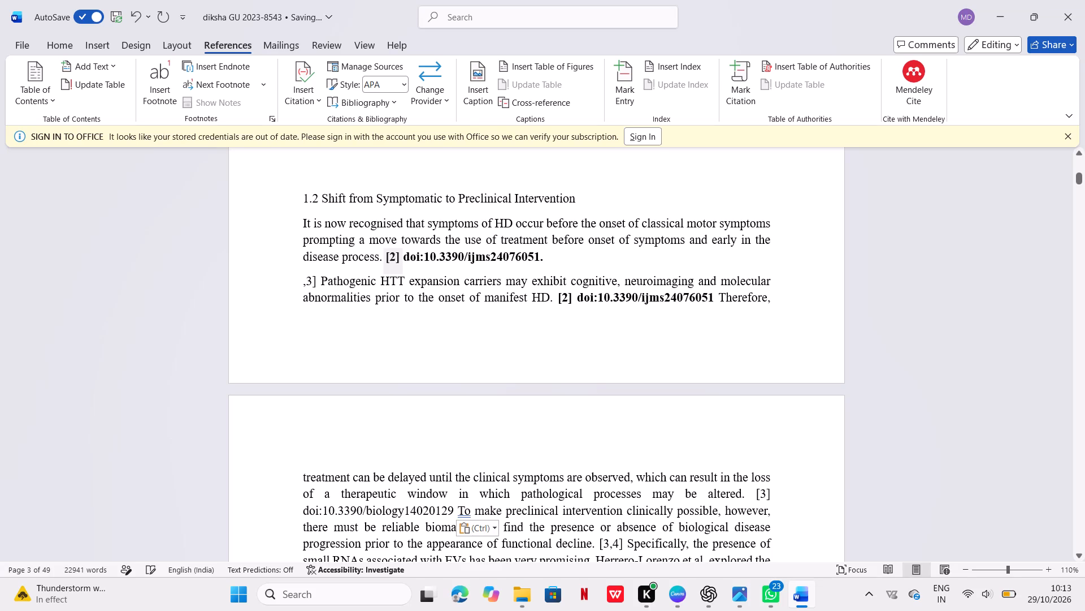
key("BackSpace")
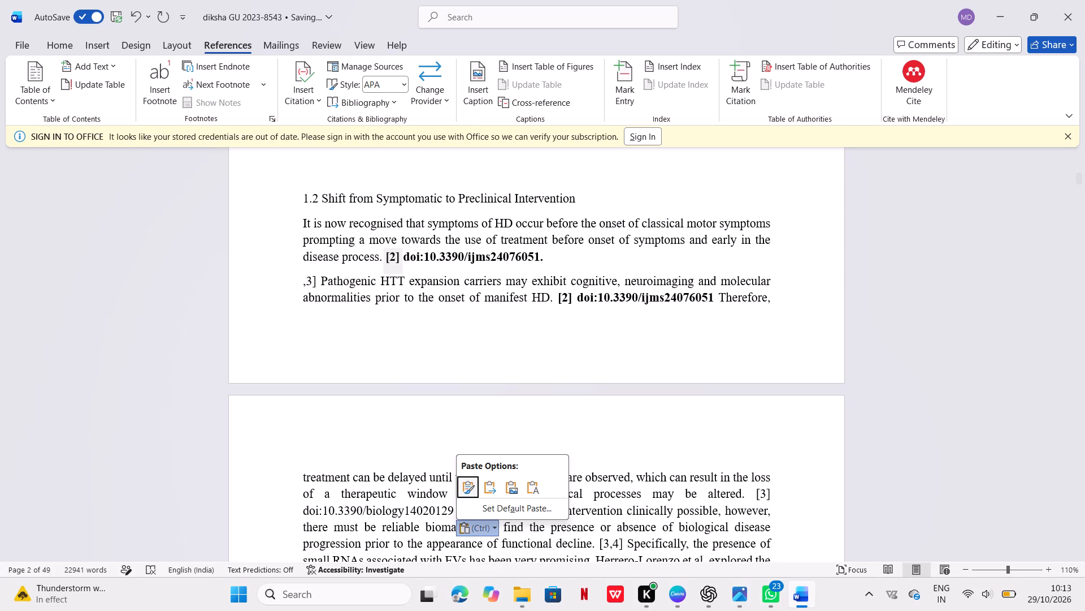
key("BackSpace")
key("BackSpace")
left_click(311, 278)
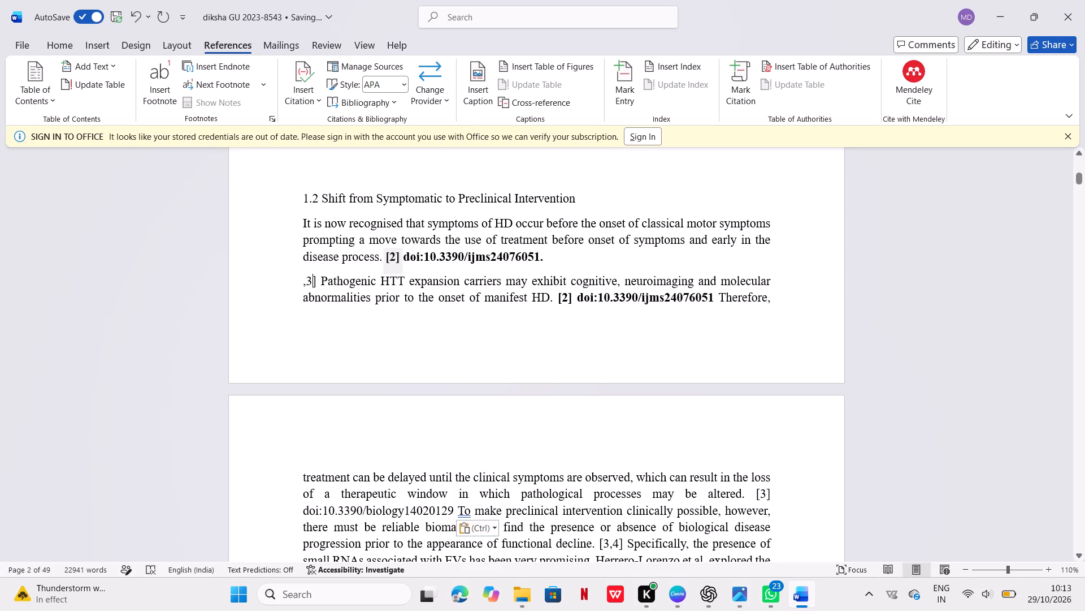
key("BackSpace")
key("ctrl+v")
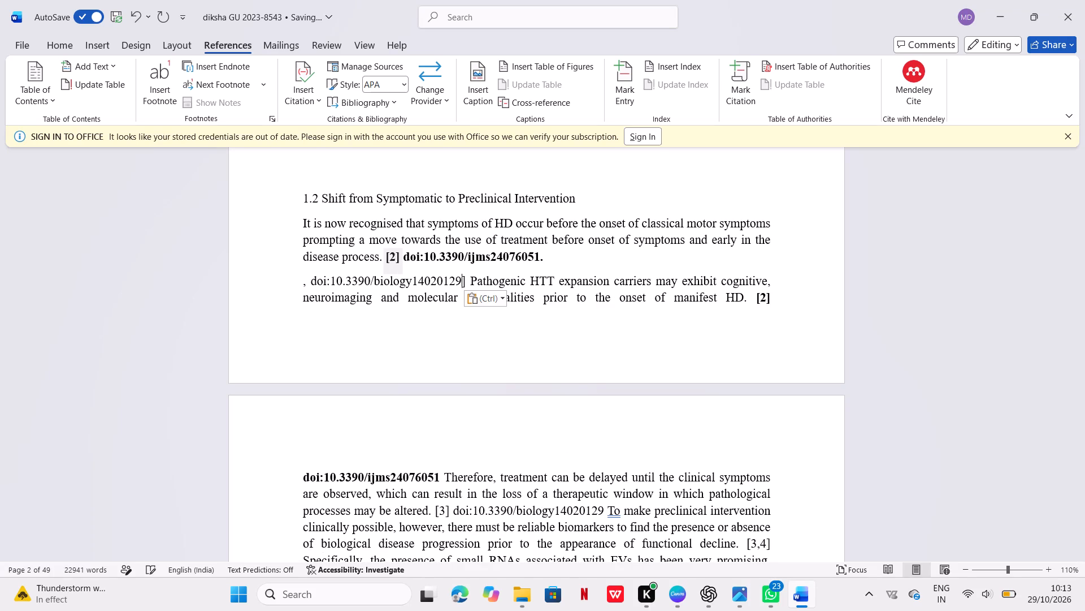
Replace the 3 in the citation after "rate of disease progression" in the introduction with doi:10.3390/biology14020129 and make that DOI bold.
scroll(567, 345, "up", 5)
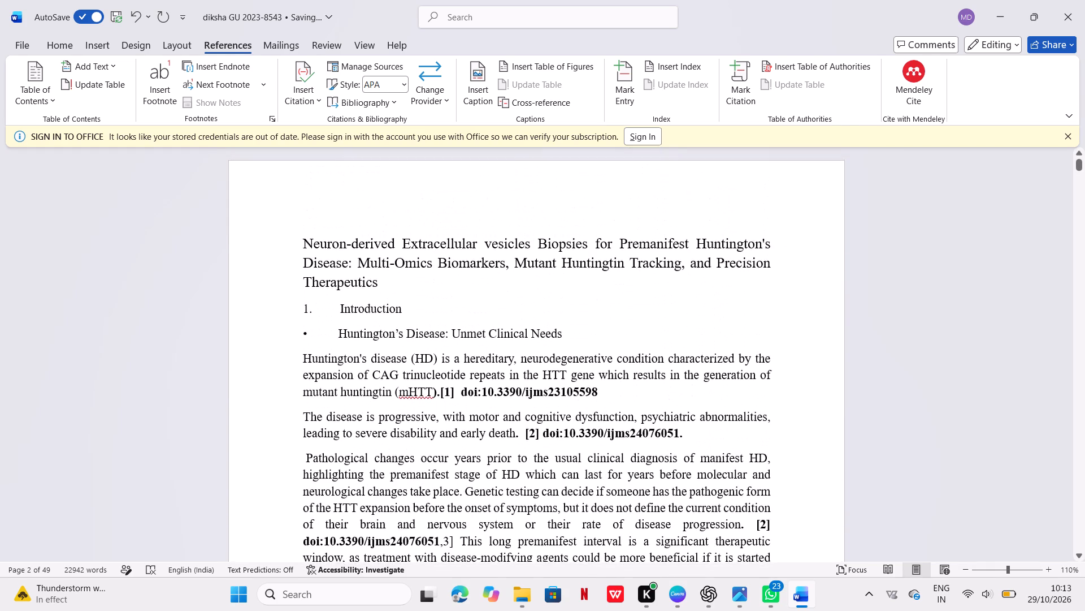
scroll(567, 345, "down", 3)
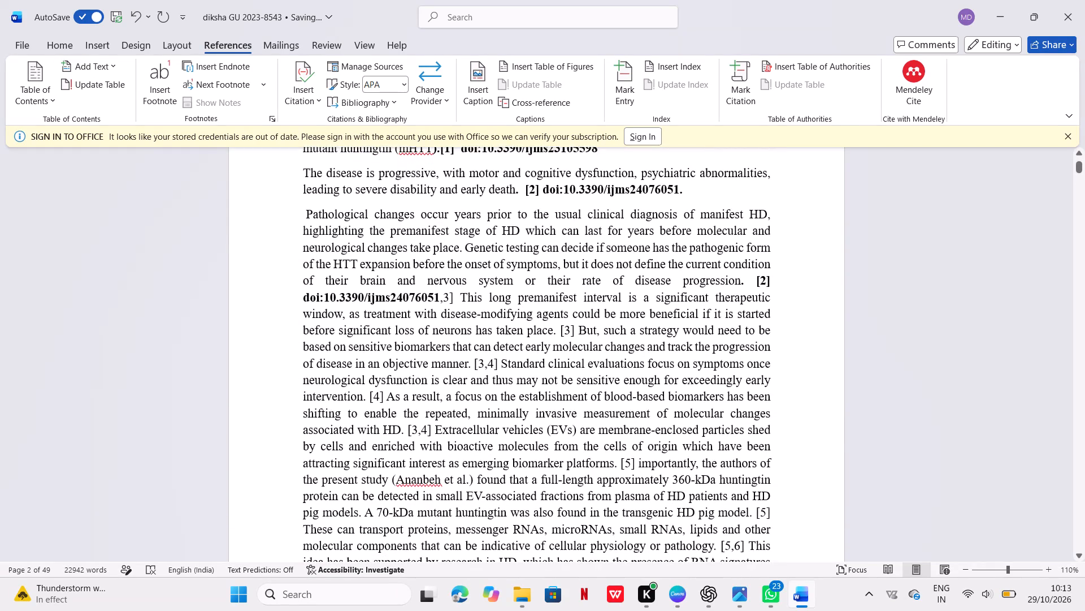
left_click(449, 296)
key("BackSpace")
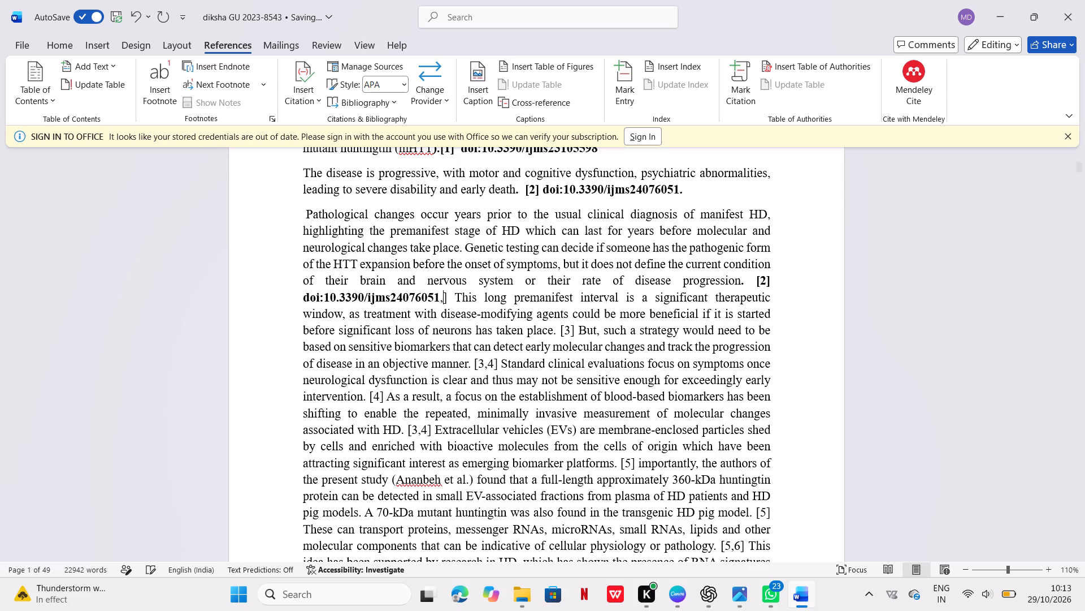
key("ctrl+v")
left_click_drag(449, 296, 591, 300)
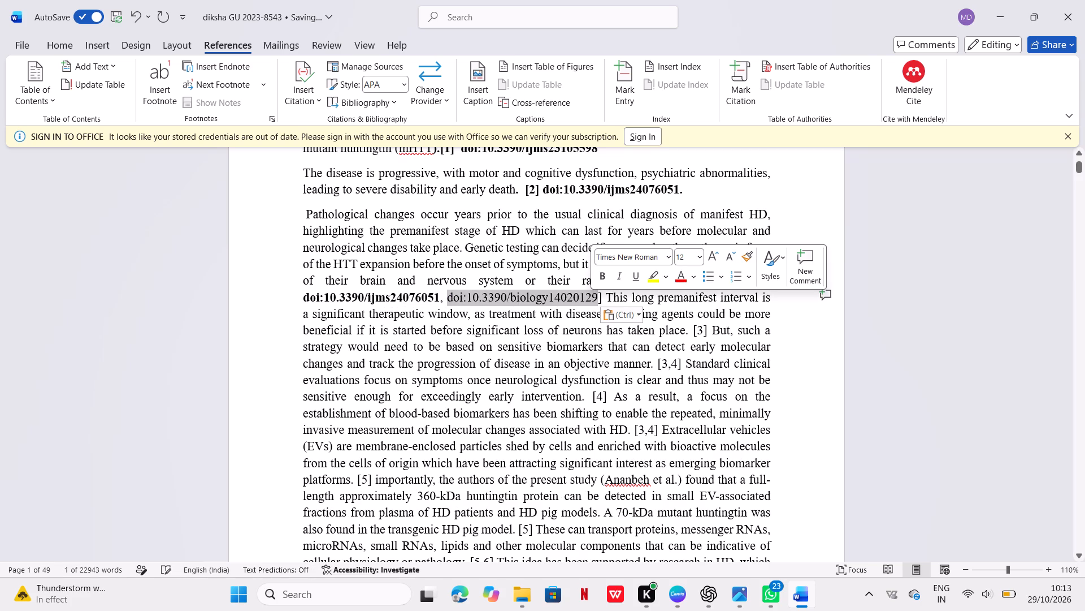
left_click(607, 286)
left_click(604, 279)
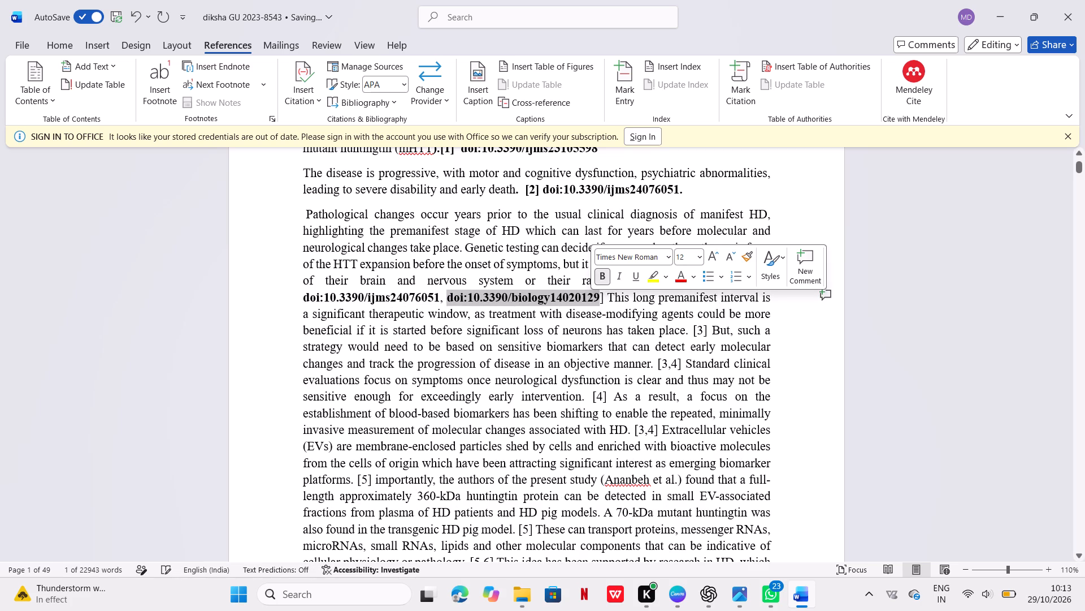
Paste doi:10.3390/biology14020129 over the passage "[3] But, such a strategy" through "objective manner." in the introduction and make the DOI bold.
left_click(704, 329)
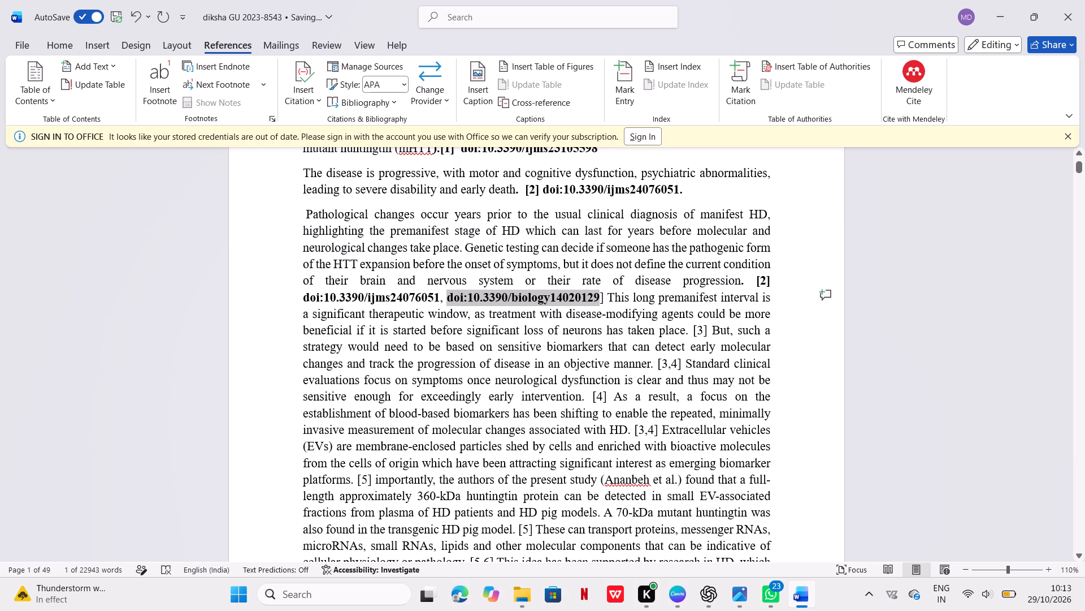
left_click(709, 329)
key("ctrl+v")
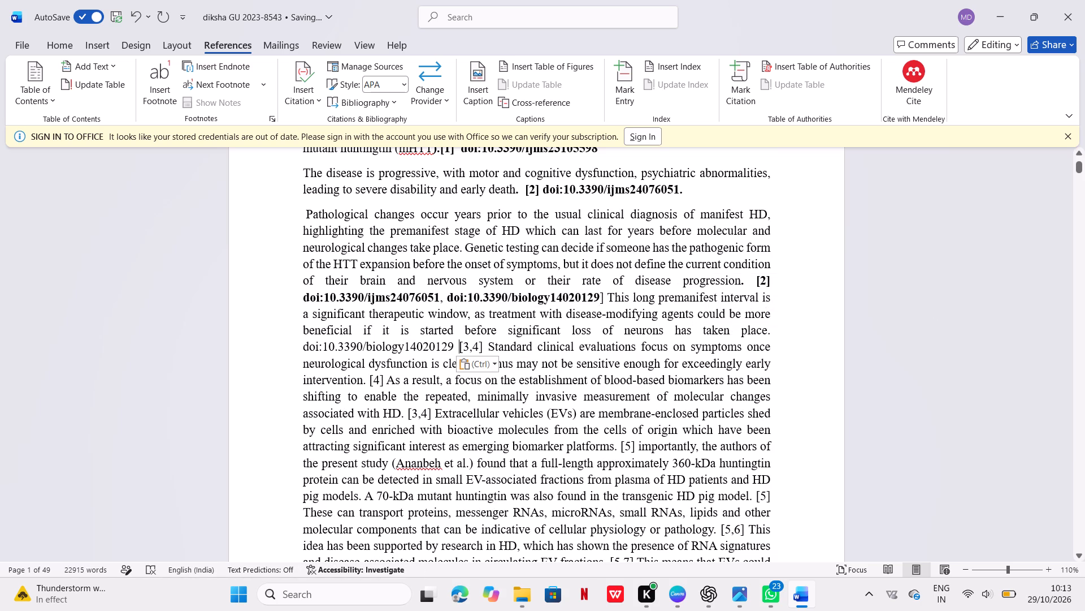
left_click_drag(305, 349, 388, 352)
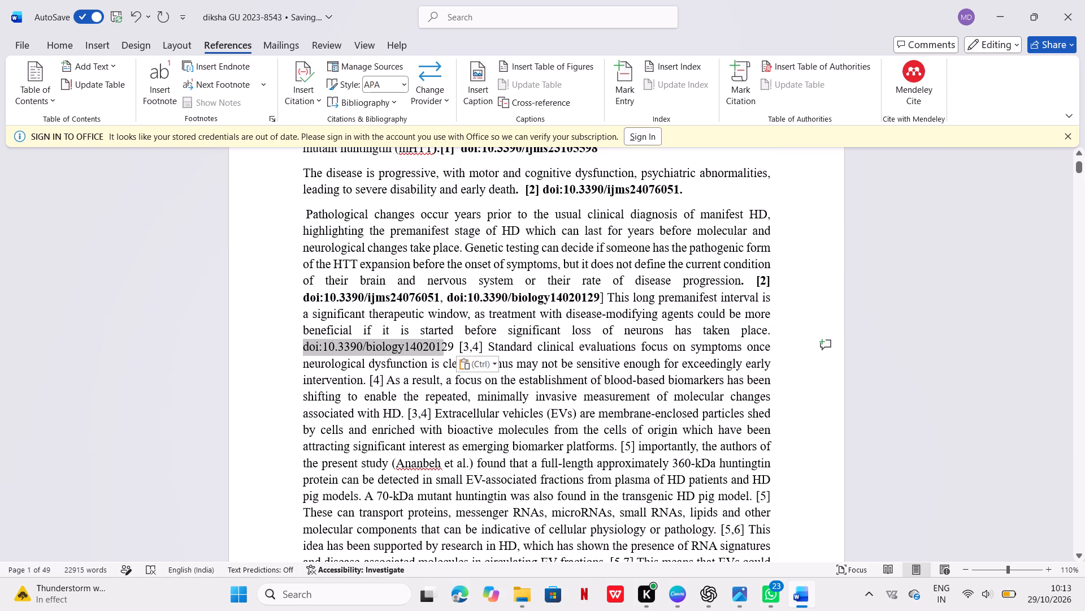
left_click_drag(388, 352, 417, 354)
left_click(426, 325)
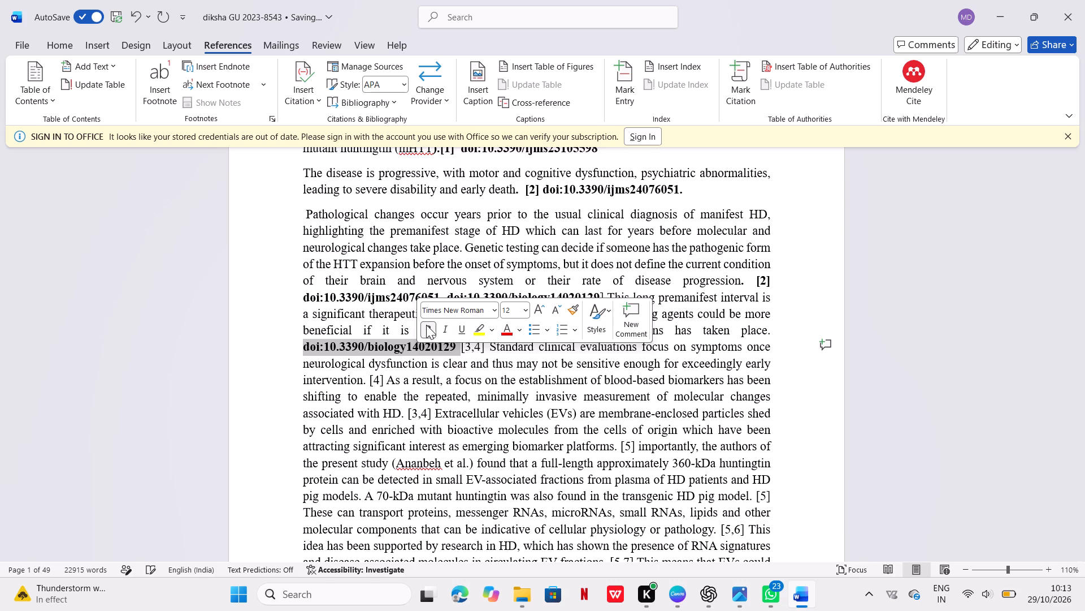
Delete the [3,4] citation before "Standard clinical evaluations focus on symptoms" in the introduction.
left_click(485, 351)
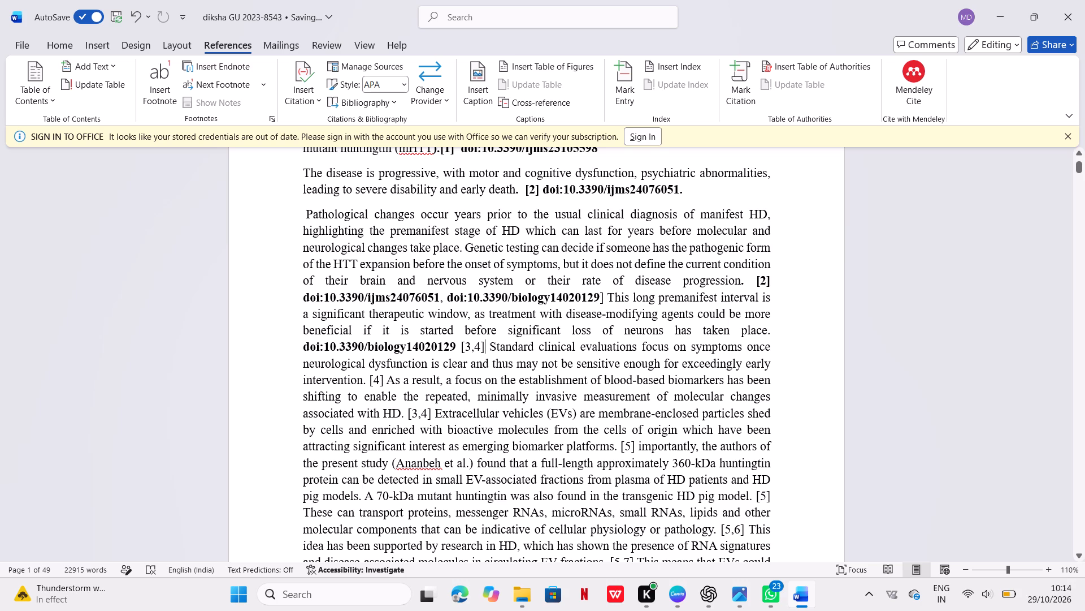
left_click(485, 345)
key("BackSpace")
key("BackSpace")
key("BackSpace")
key("BackSpace")
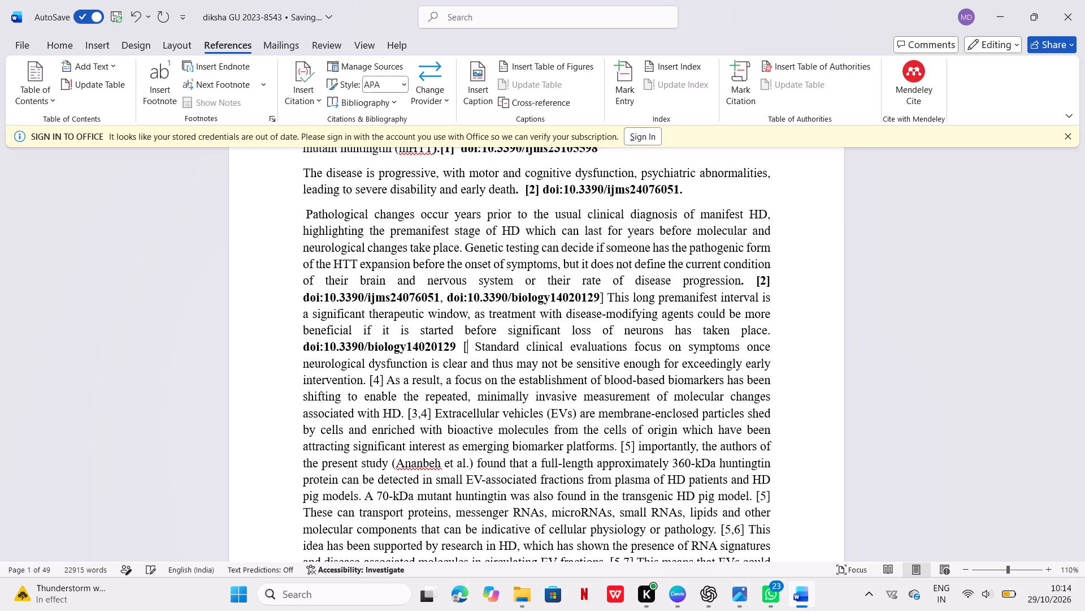
key("BackSpace")
key("BackSpace")
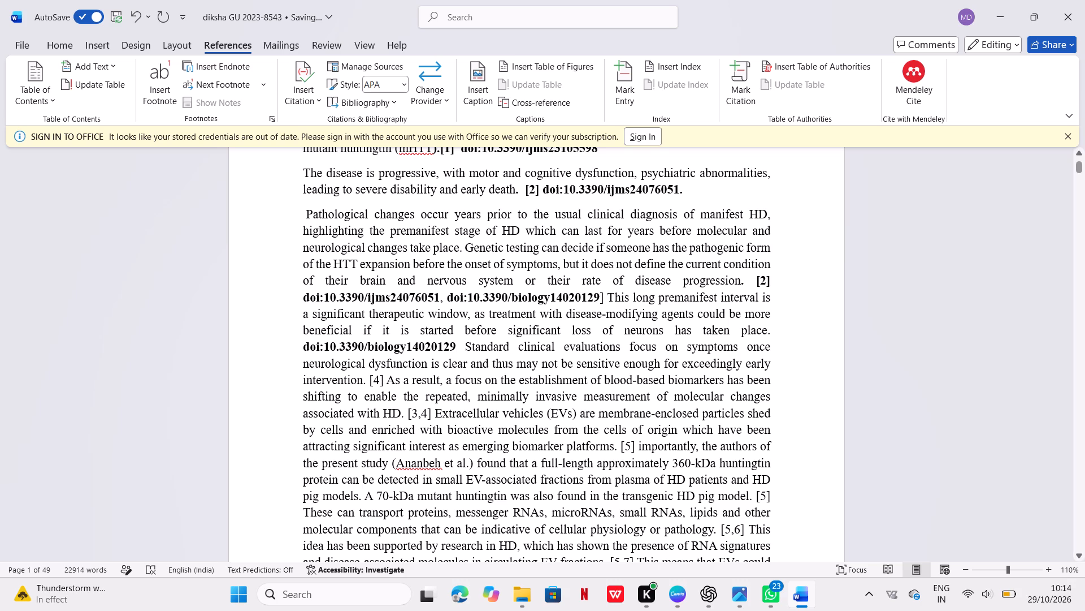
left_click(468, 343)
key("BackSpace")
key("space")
Replace the 3 in the citation before "Peripheral biomarkers" in Section 1.1 with doi:10.3390/biology14020129 and make that DOI bold.
scroll(419, 366, "down", 4)
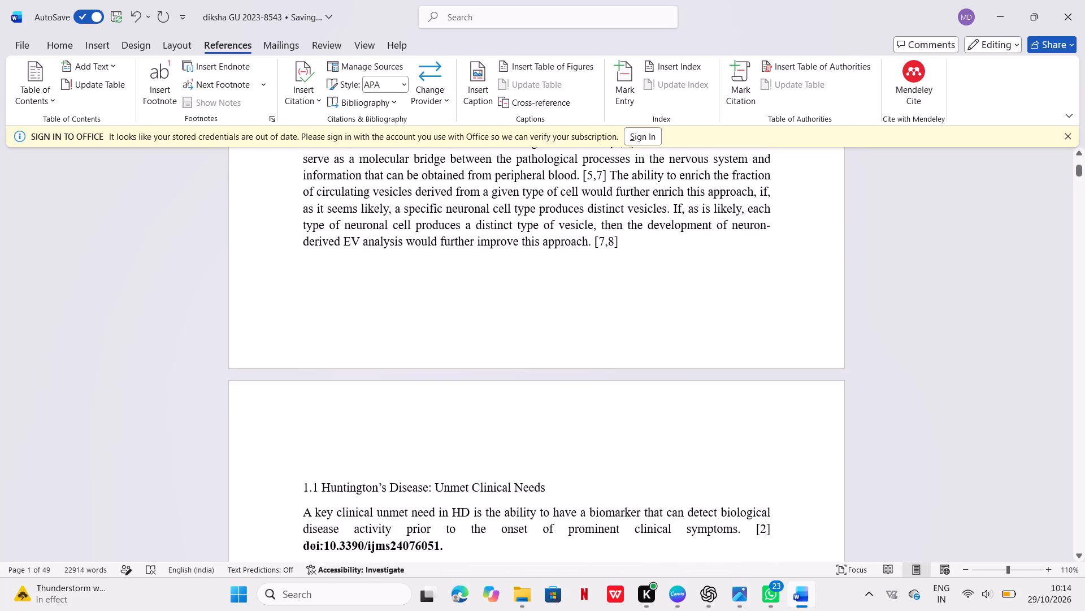
scroll(419, 366, "down", 9)
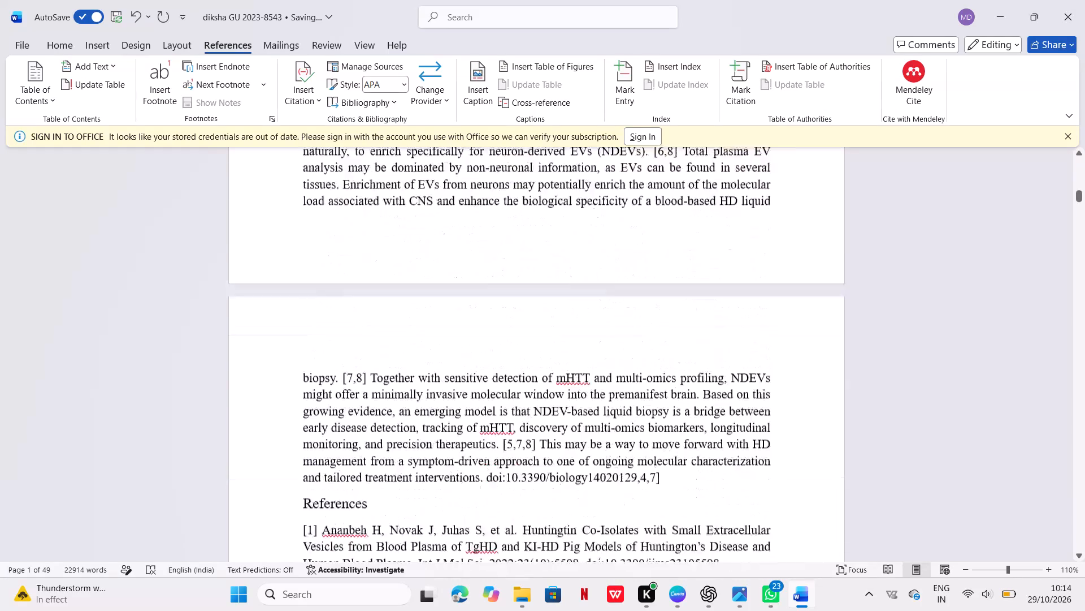
scroll(419, 366, "up", 5)
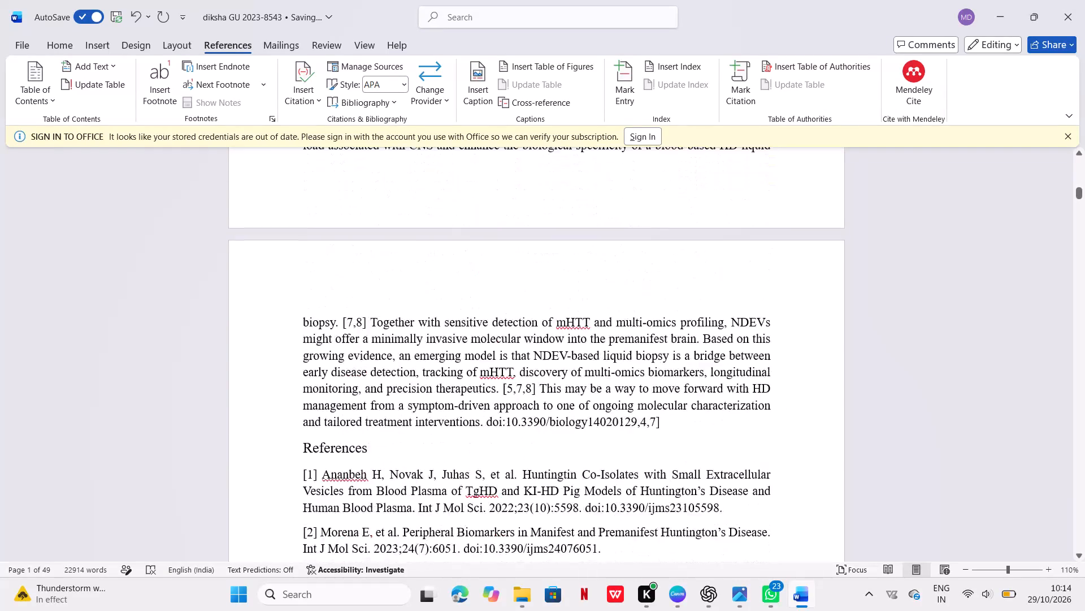
scroll(419, 366, "up", 2)
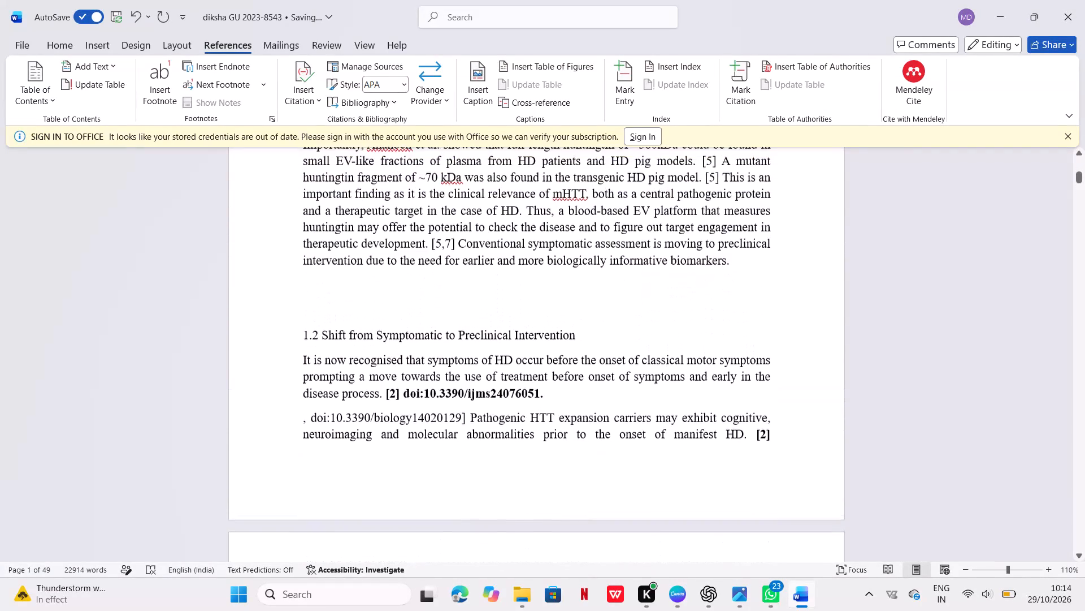
scroll(419, 366, "up", 4)
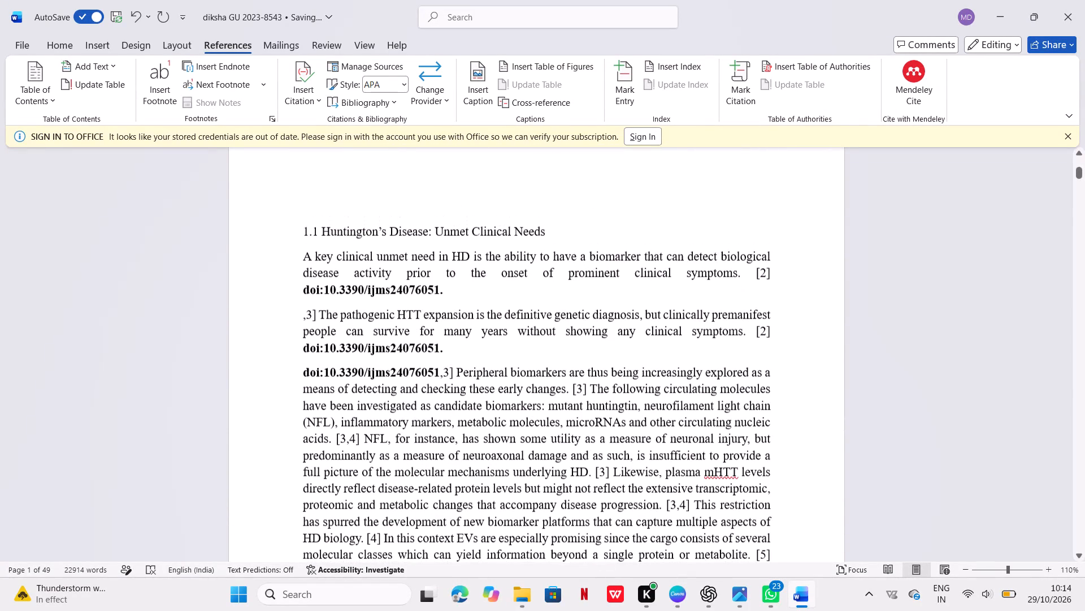
scroll(419, 366, "down", 1)
left_click(448, 295)
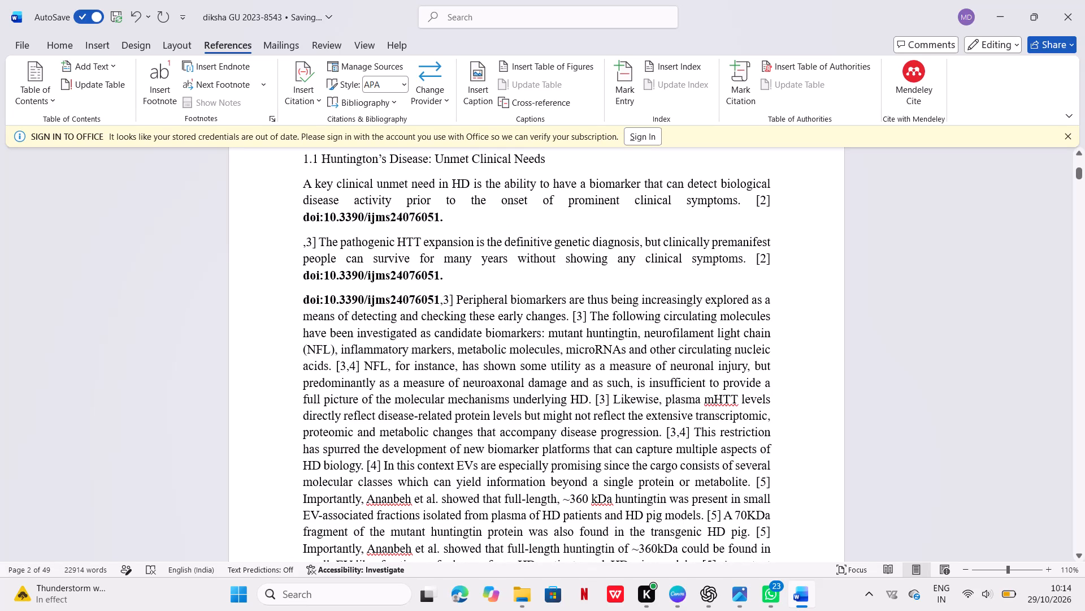
key("BackSpace")
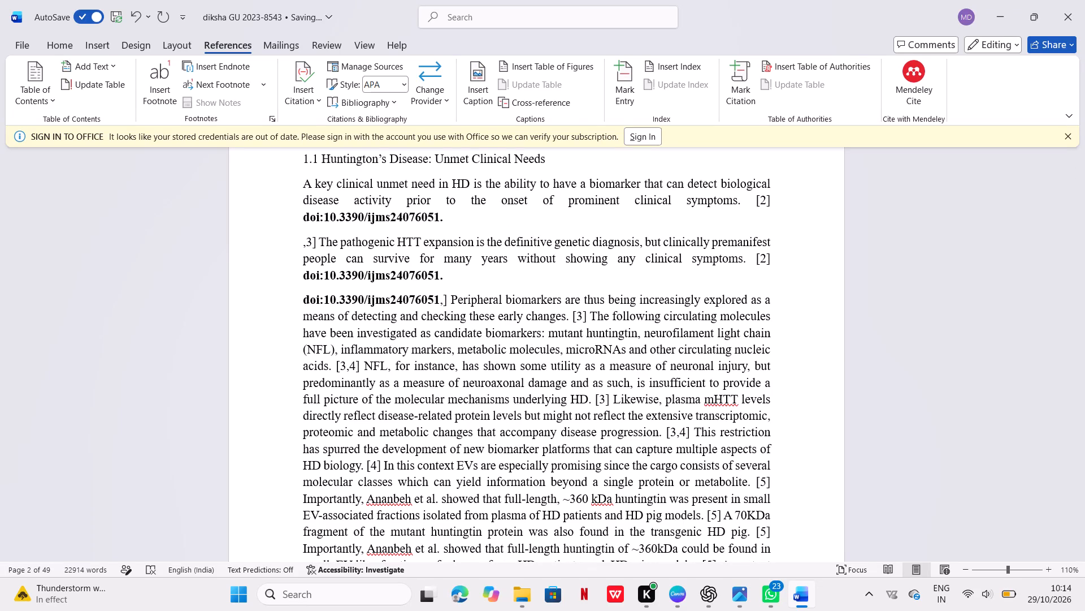
key("ctrl+v")
left_click_drag(448, 295, 524, 281)
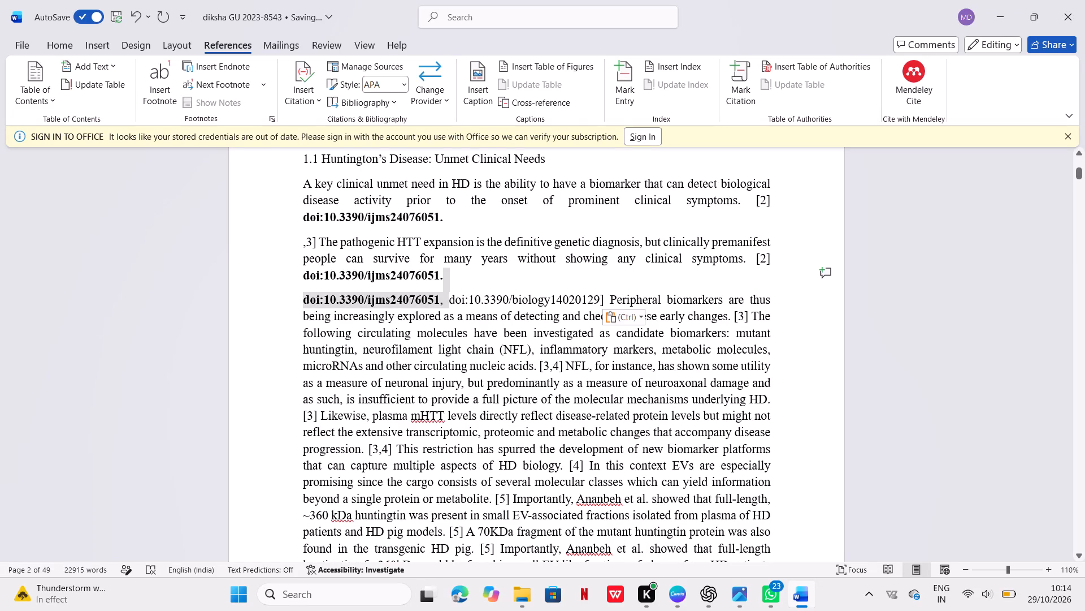
left_click_drag(524, 281, 597, 299)
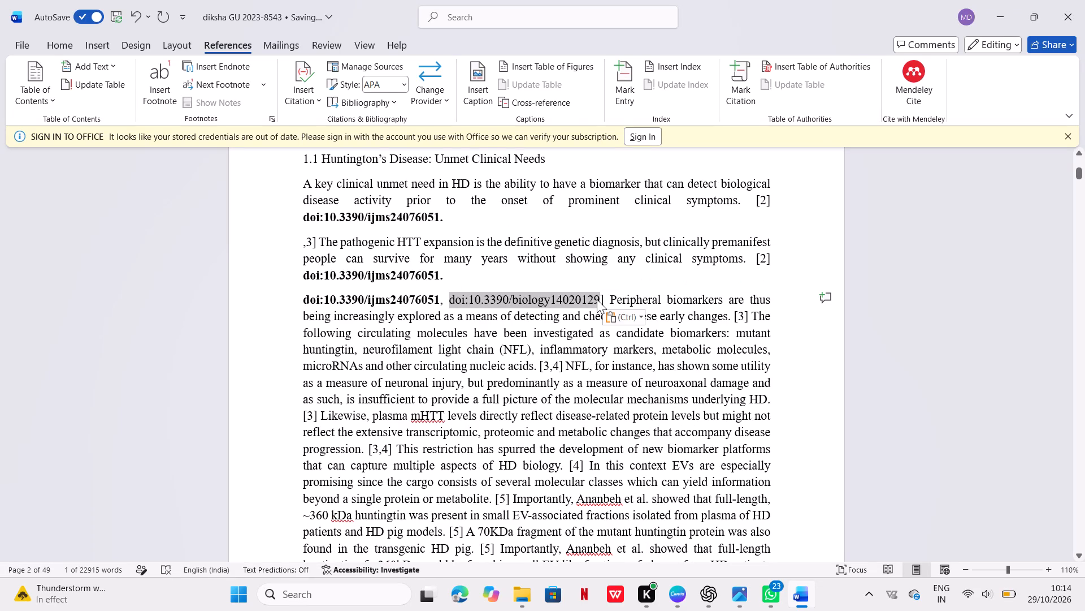
left_click(587, 300)
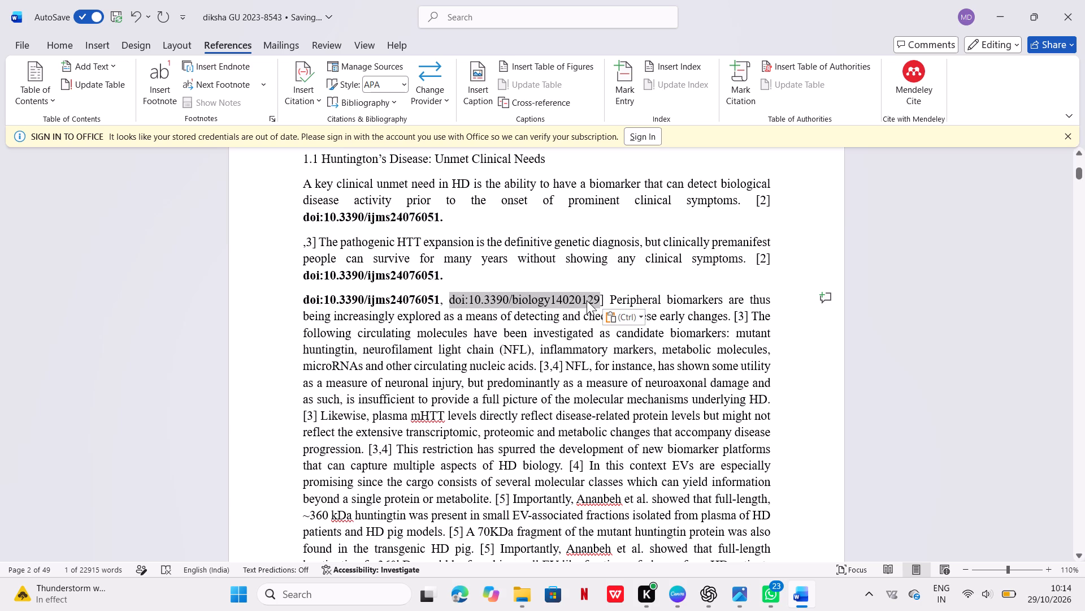
double_click(587, 300)
left_click(587, 300)
double_click(587, 300)
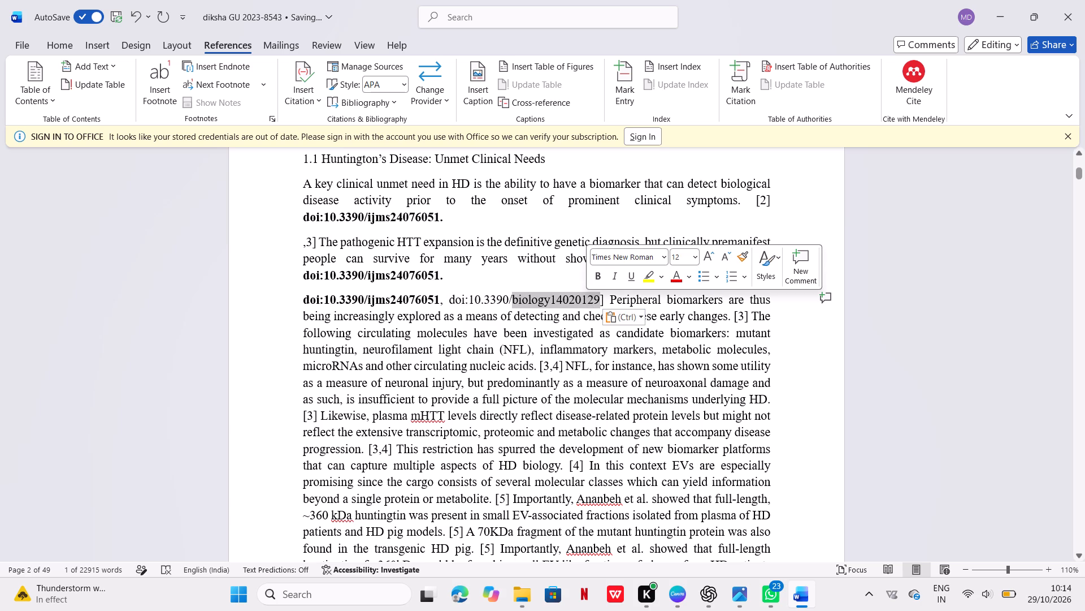
left_click_drag(451, 298, 591, 302)
left_click(601, 278)
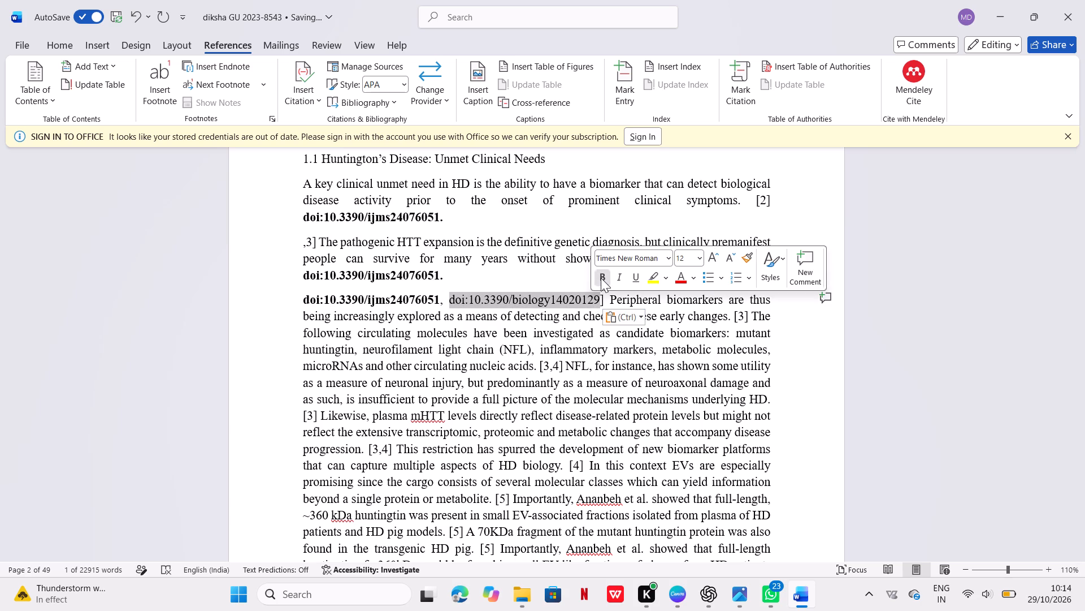
left_click(504, 269)
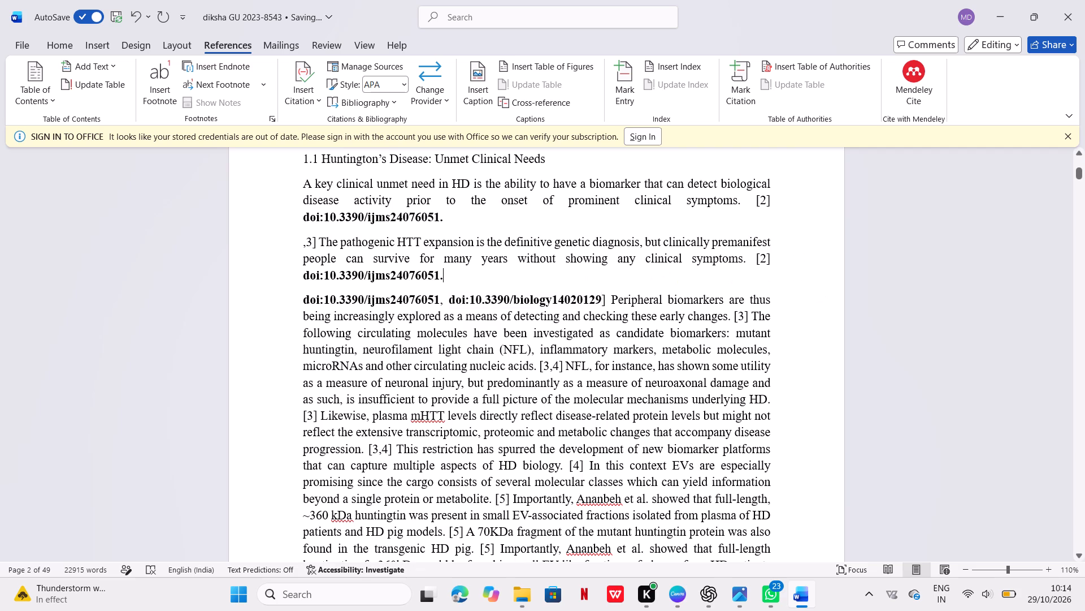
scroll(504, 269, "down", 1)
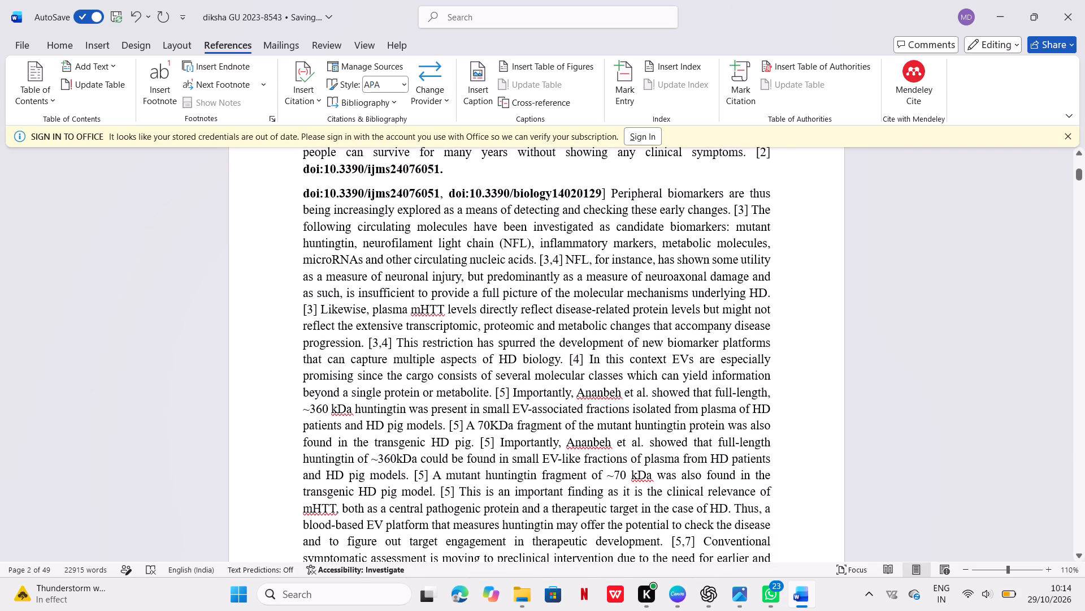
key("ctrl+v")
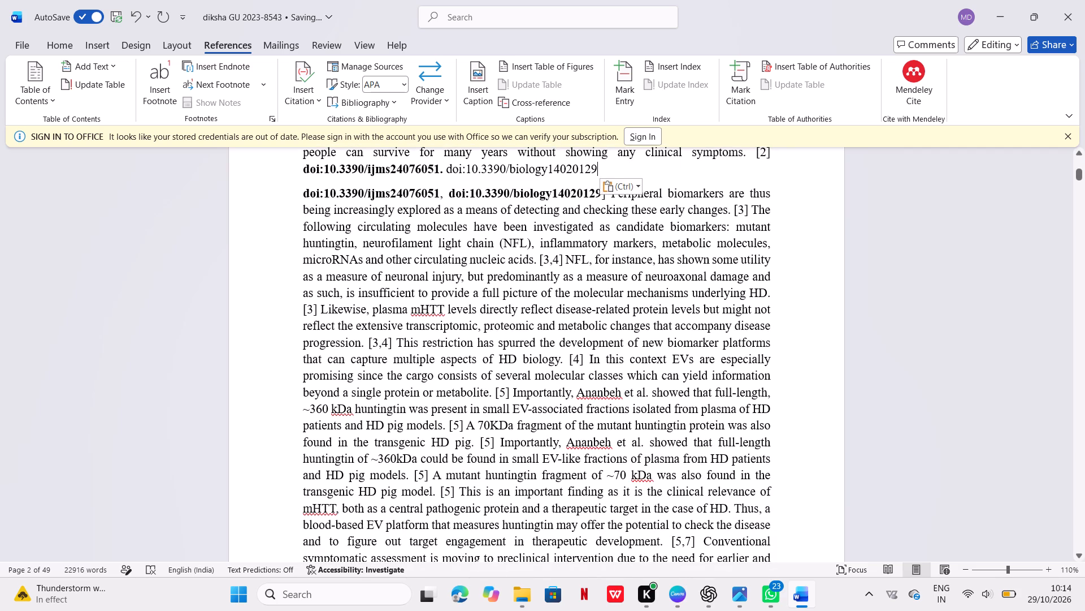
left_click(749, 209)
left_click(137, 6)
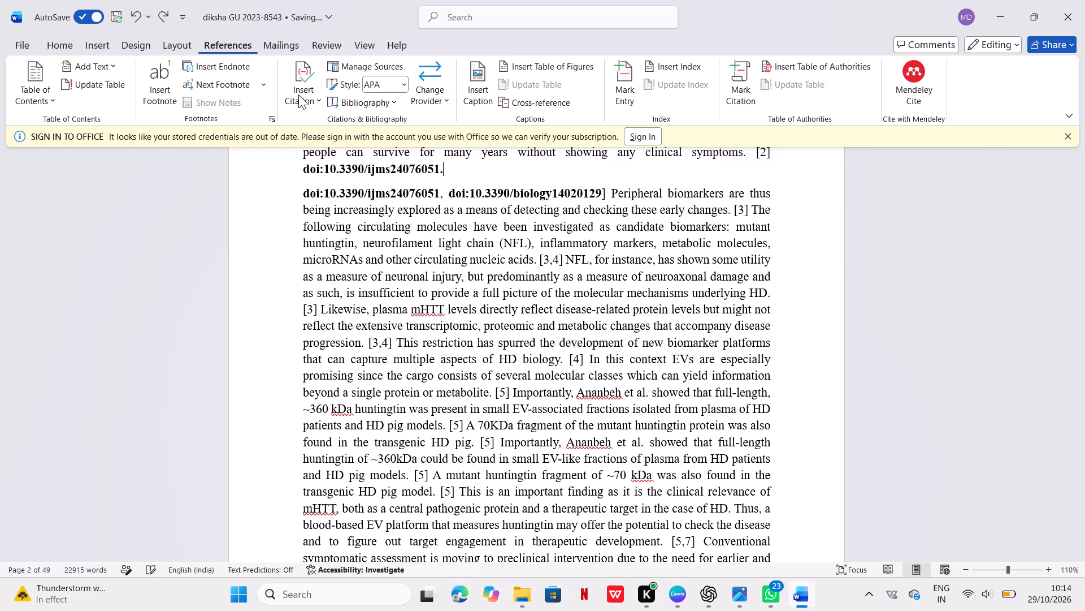
Insert doi:10.3390/biology14020129 in bold after the [3] citation before "The following circulating molecules" in Section 1.1.
left_click(750, 212)
key("ctrl+v")
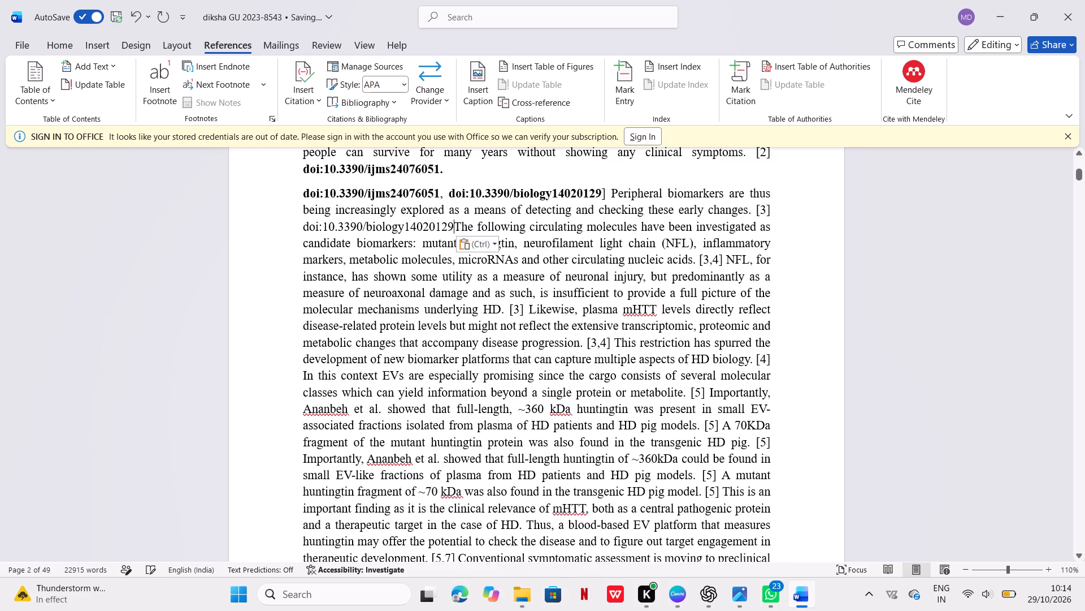
left_click_drag(303, 228, 446, 226)
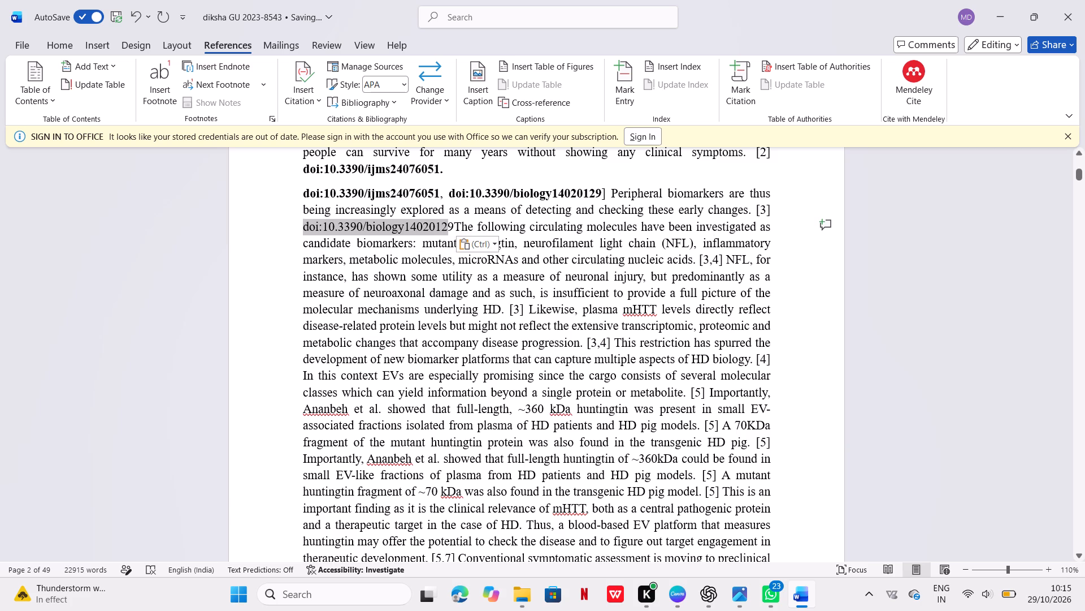
left_click_drag(446, 226, 452, 227)
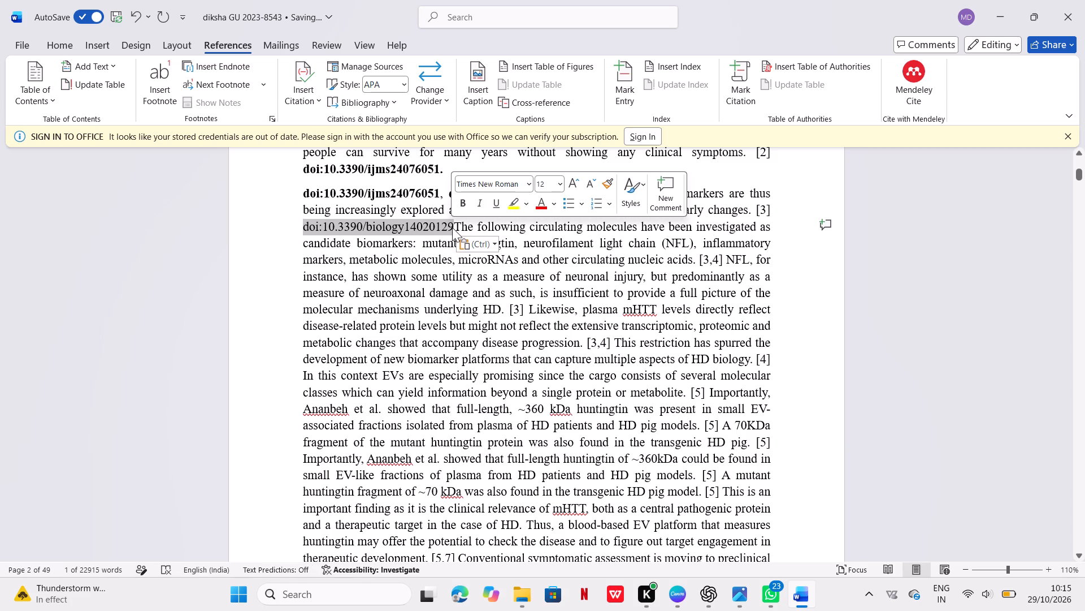
left_click(461, 199)
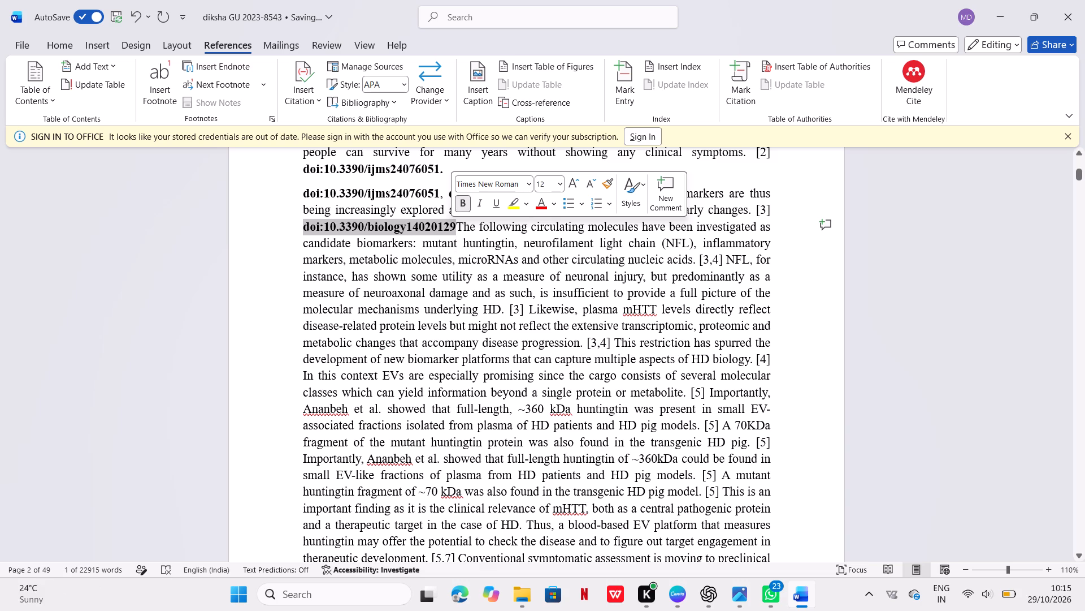
Replace the "[3" of the [3,4] citation before "NFL, for instance" with doi:10.3390/biology14020129 and make that DOI bold.
left_click(709, 259)
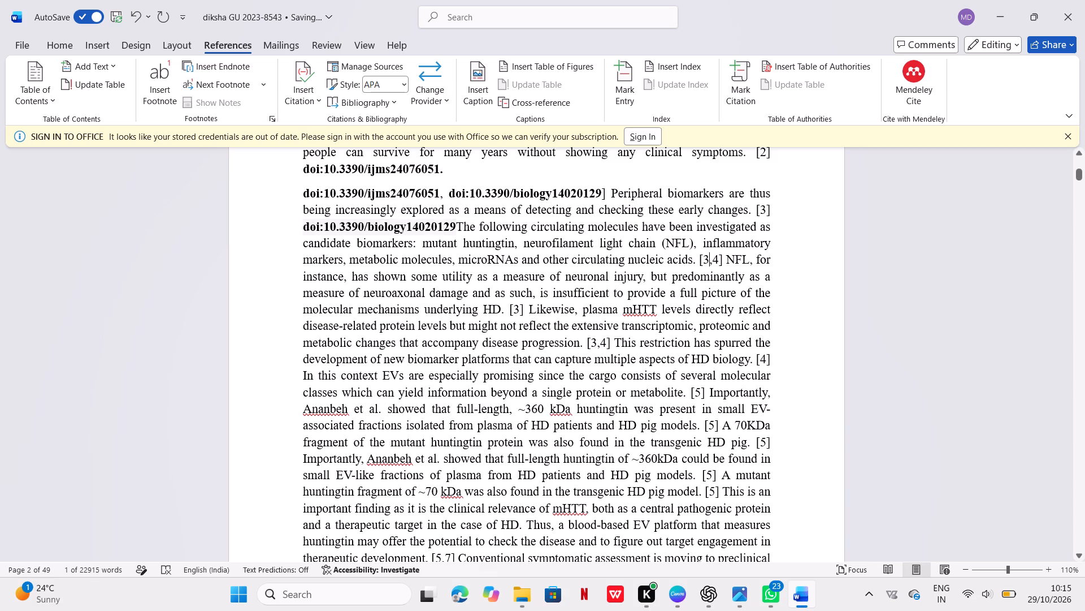
key("BackSpace")
key("BackSpace")
key("ctrl+v")
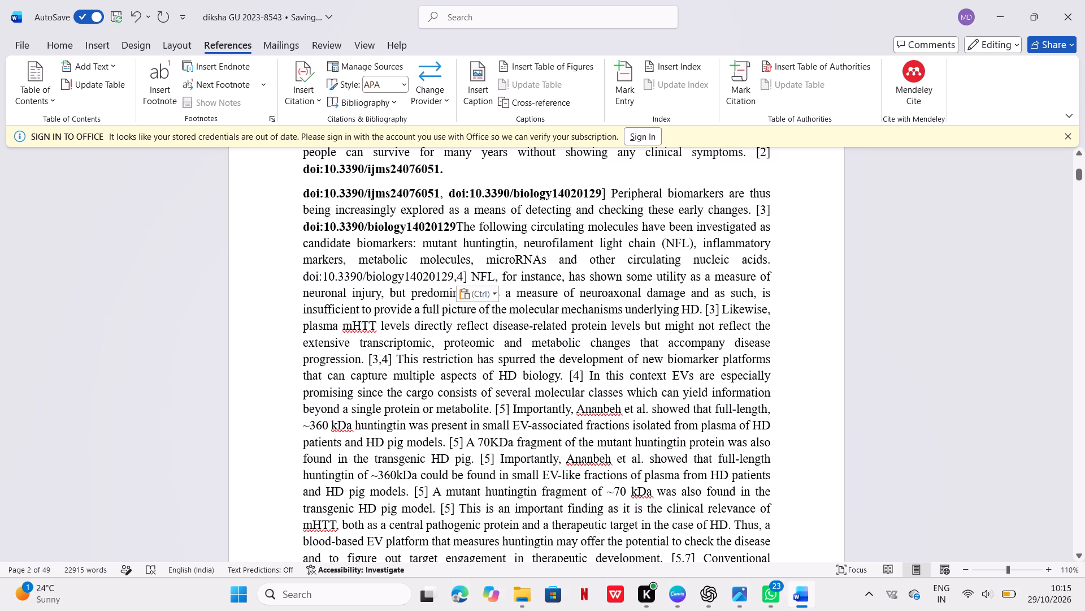
left_click_drag(450, 274, 358, 269)
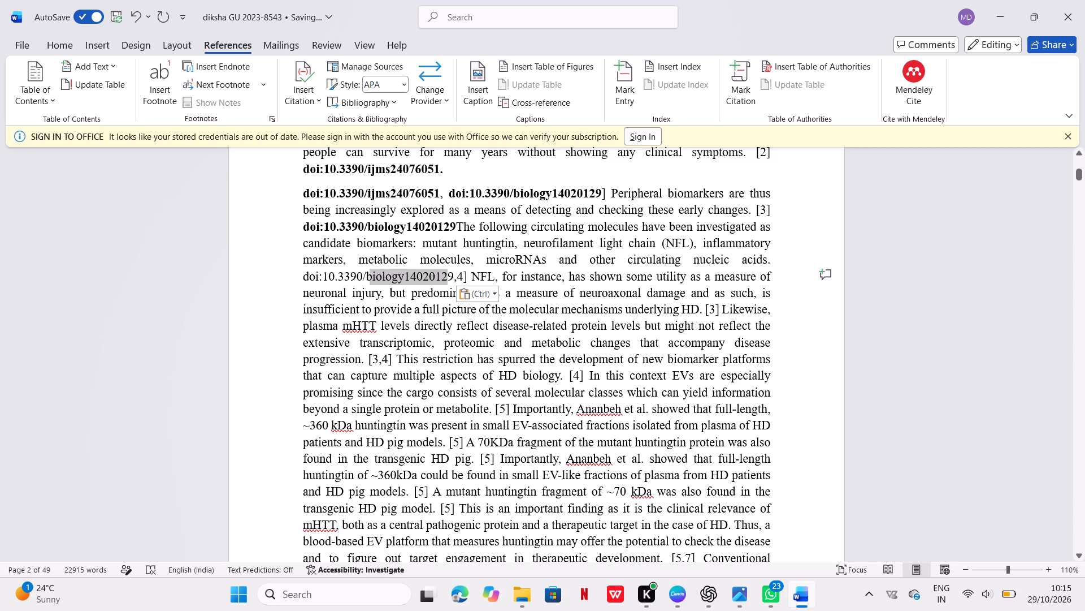
left_click_drag(358, 269, 306, 273)
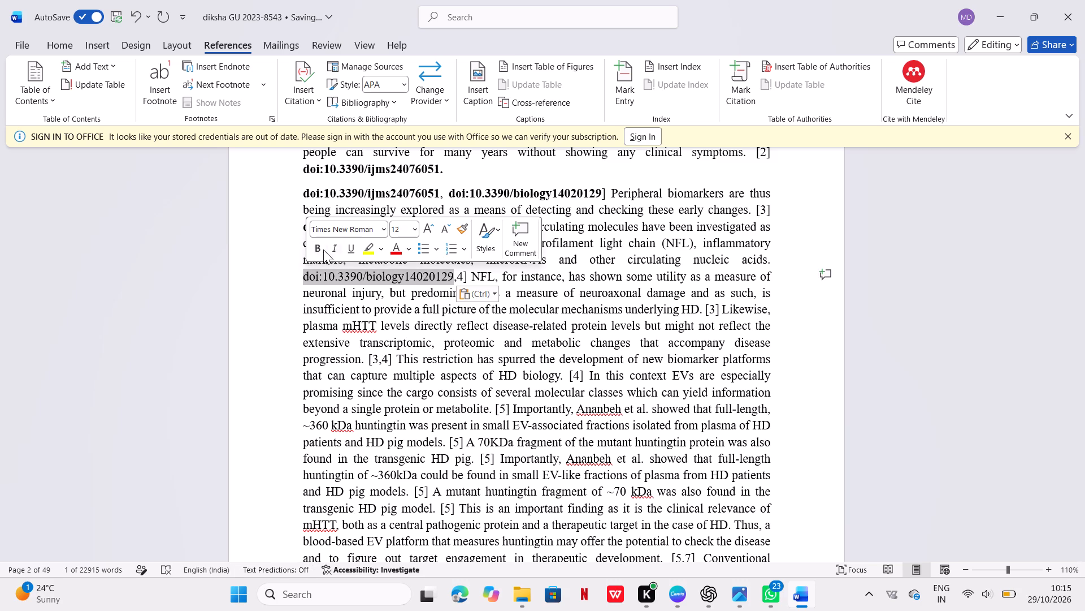
left_click(317, 249)
Replace the [3] citation before "Likewise, plasma mHTT levels" in Section 1.1 with doi:10.3390/biology14020129 and make the DOI bold.
scroll(490, 347, "down", 1)
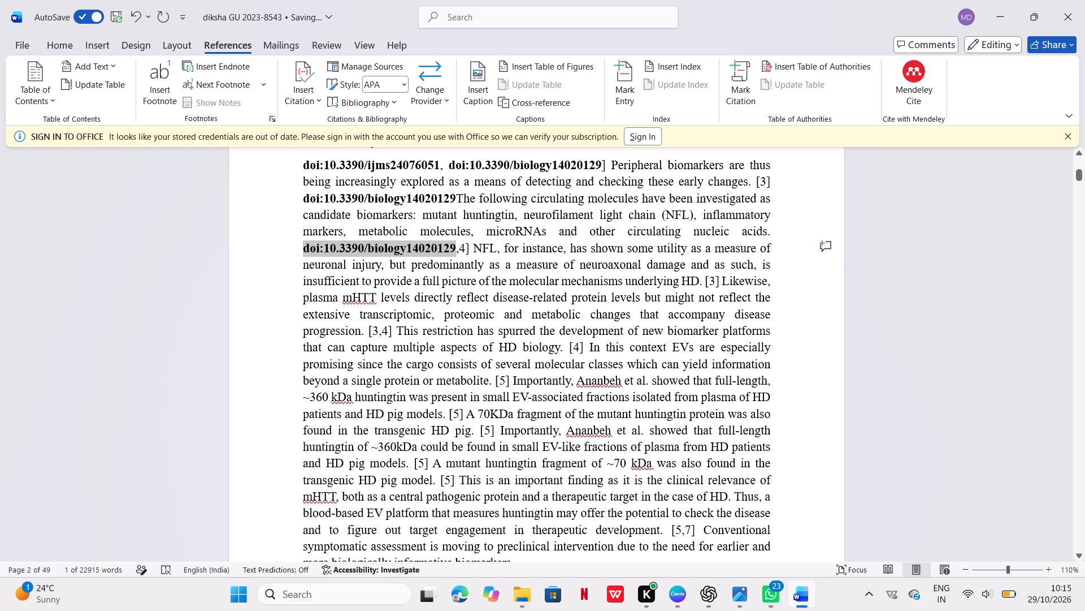
scroll(745, 269, "down", 1)
scroll(745, 269, "up", 1)
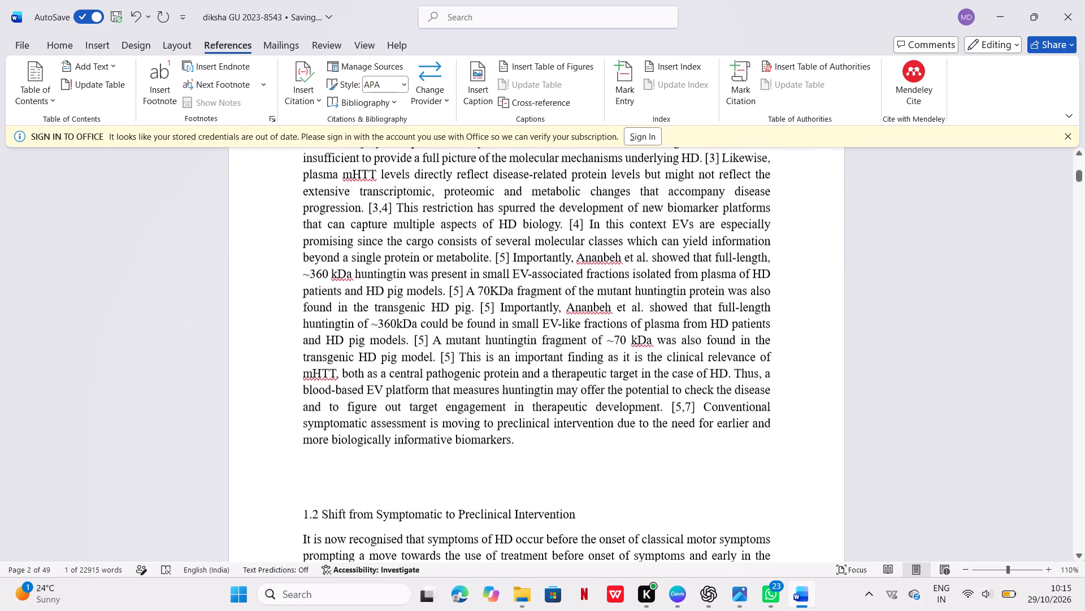
scroll(745, 269, "up", 1)
left_click(719, 232)
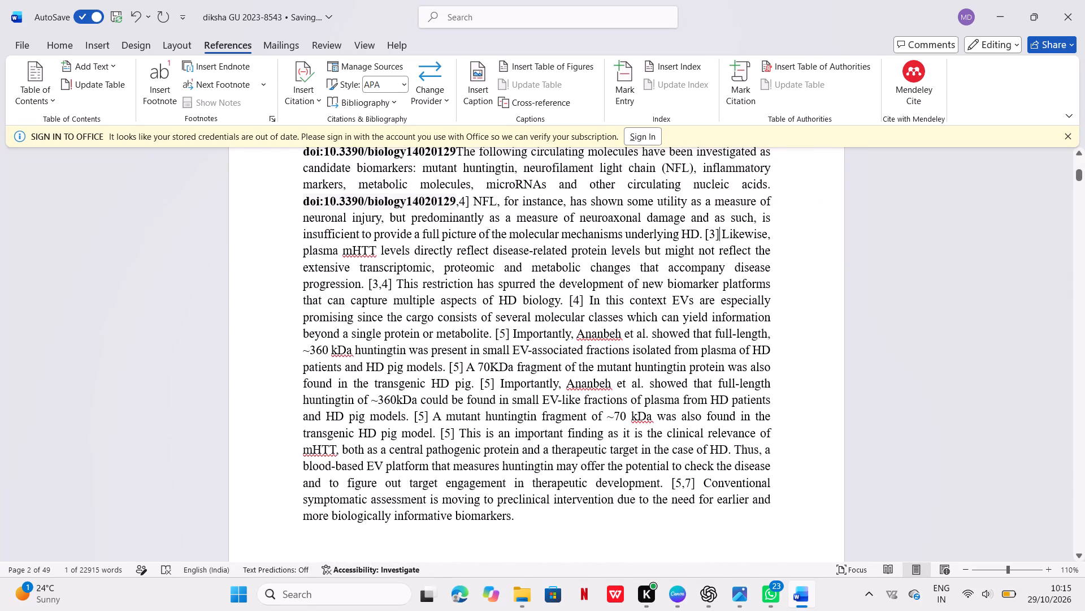
key("BackSpace")
key("BackSpace")
key("BackSpace")
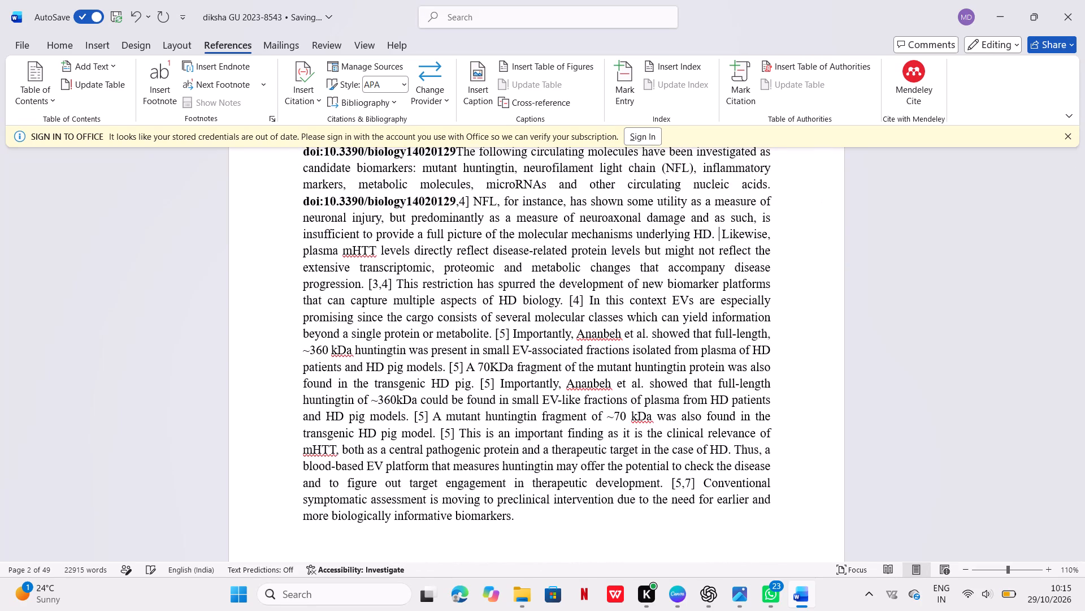
key("ctrl+v")
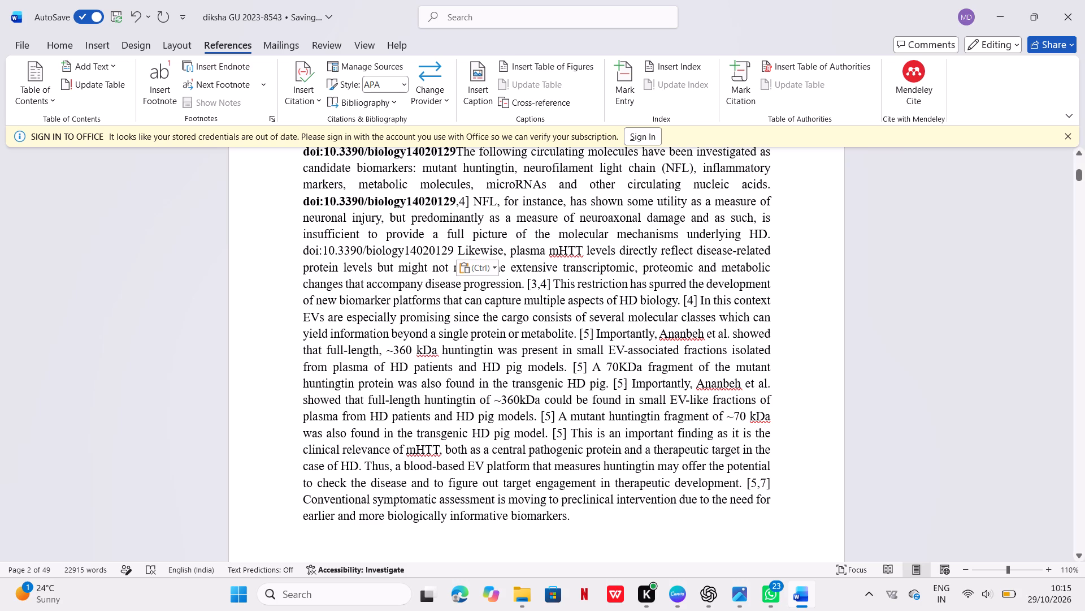
left_click_drag(303, 253, 336, 244)
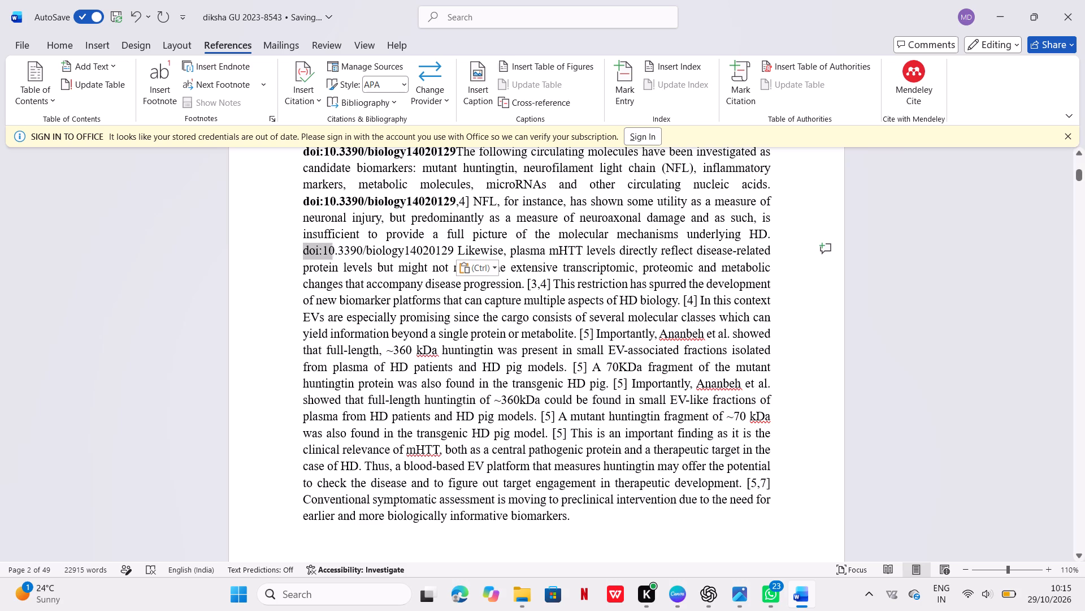
left_click_drag(336, 244, 429, 253)
left_click(439, 235)
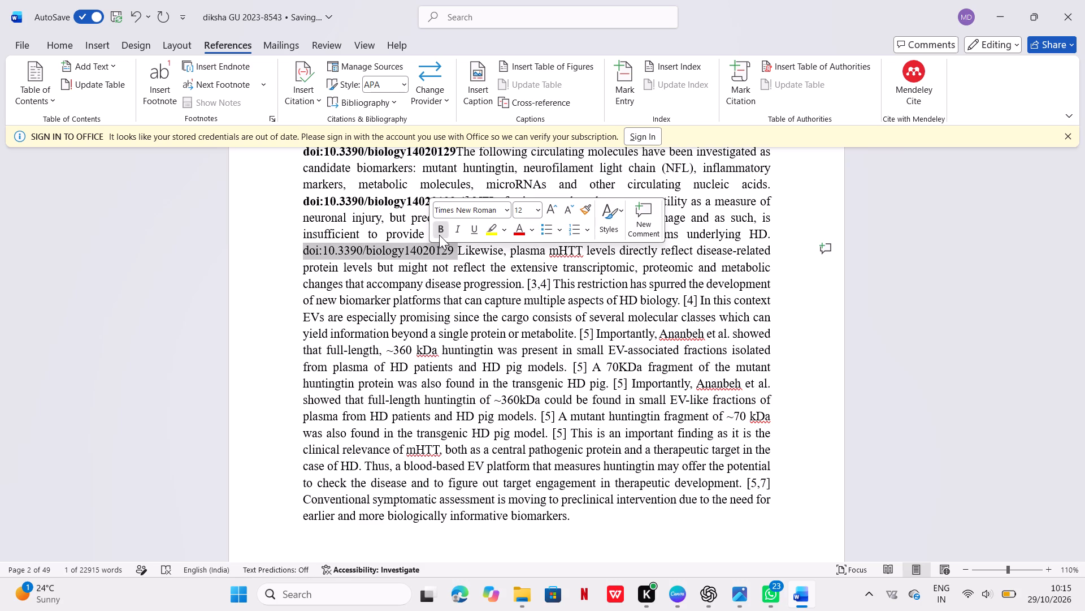
Replace the "[3" of the [3,4] citation before "This restriction has spurred" with doi:10.3390/biology14020129 and make that DOI bold.
left_click(535, 289)
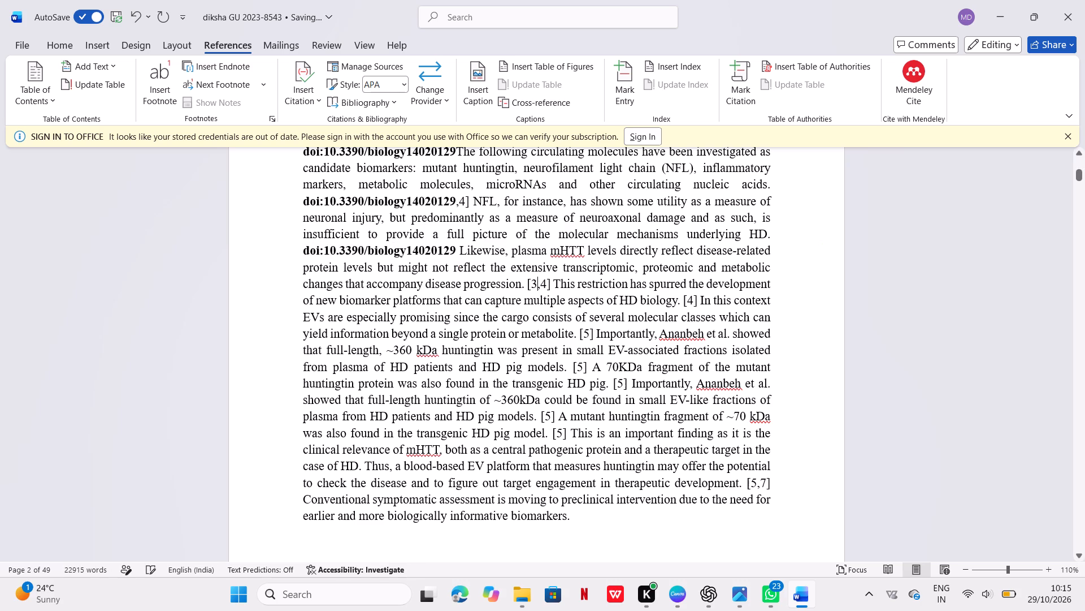
key("BackSpace")
key("BackSpace")
key("ctrl+v")
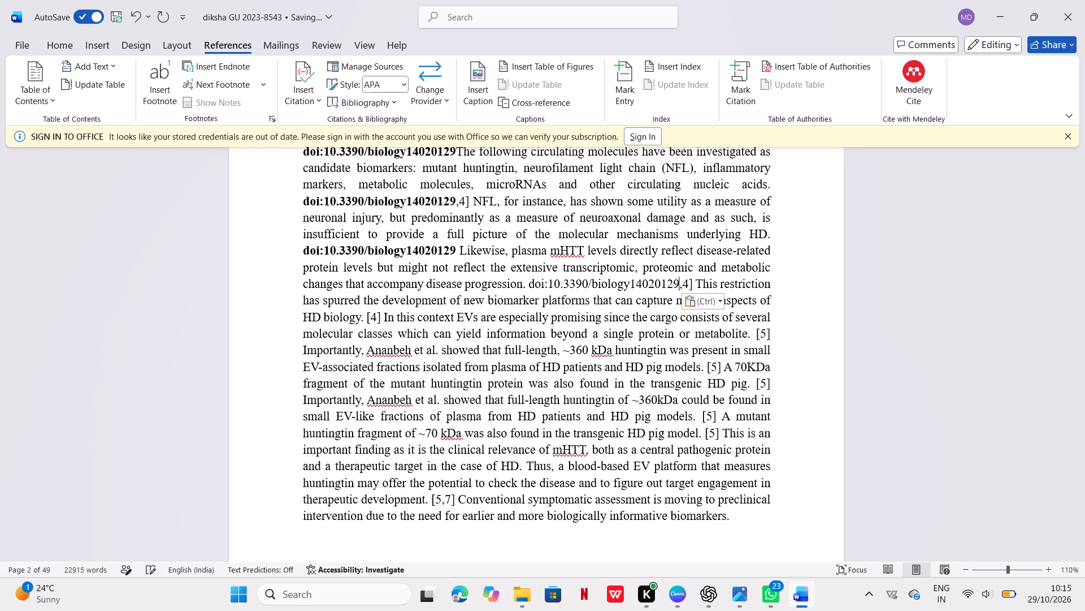
left_click_drag(525, 287, 650, 278)
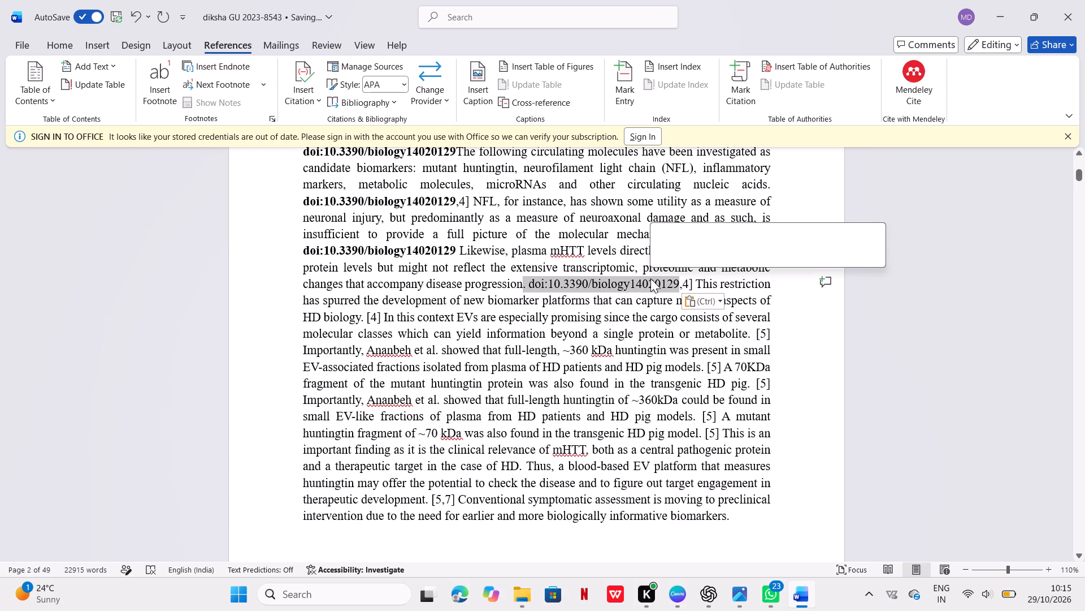
left_click(661, 256)
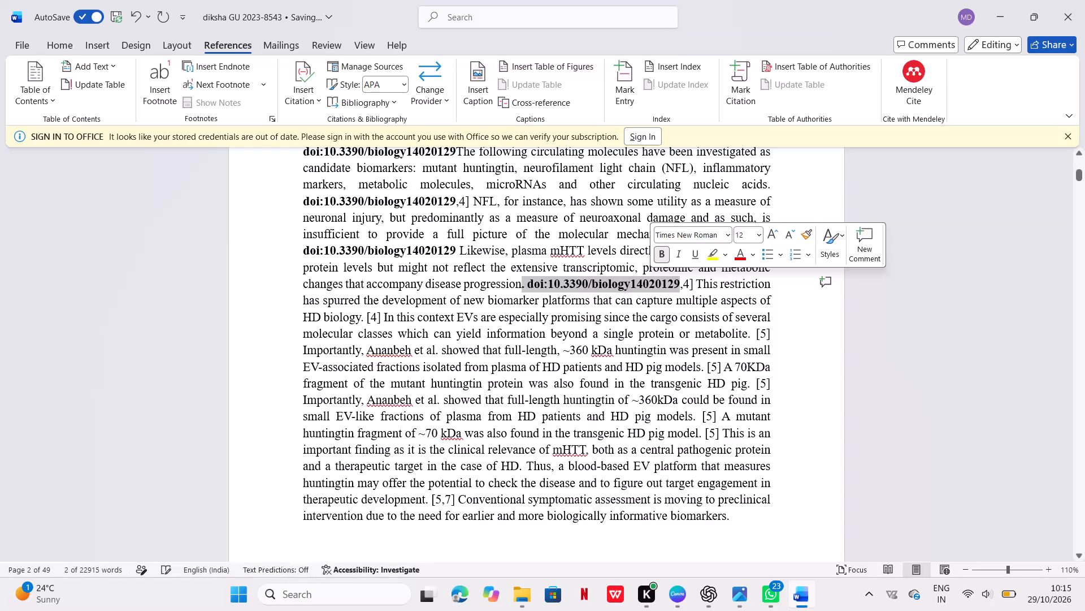
Delete the [5] citations before the first "Importantly, Ananbeh et al." and before "A 70KDa fragment" in Section 1.1.
scroll(695, 395, "down", 1)
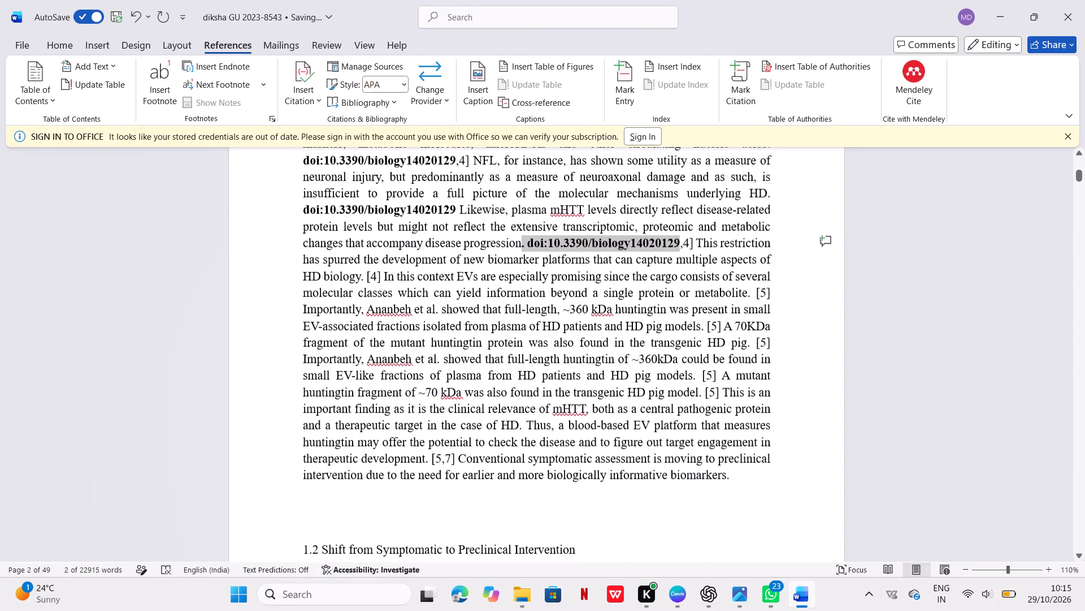
scroll(695, 395, "down", 1)
left_click(776, 286)
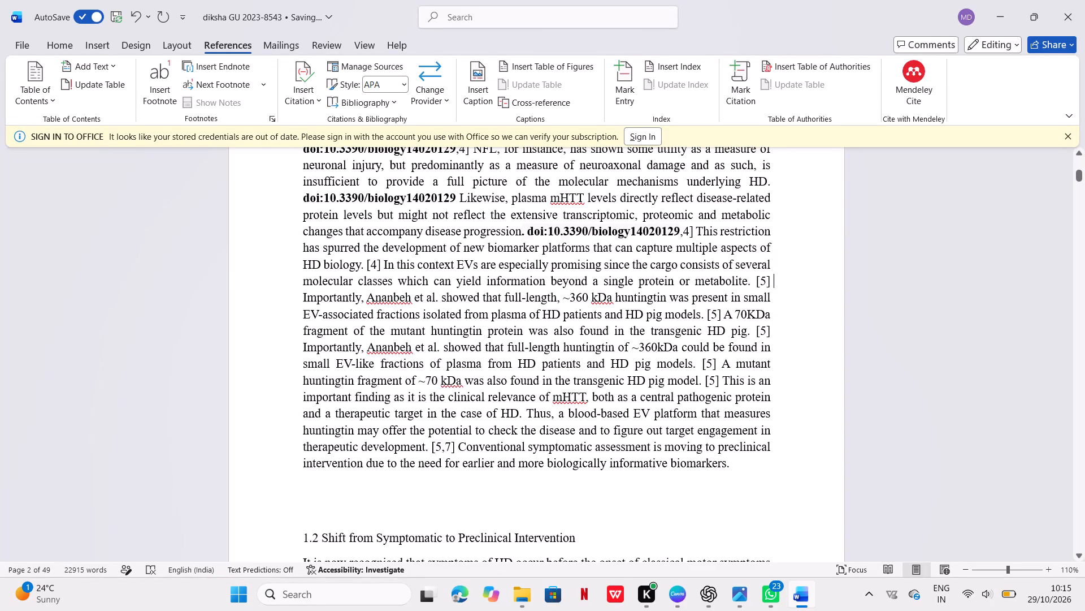
key("BackSpace")
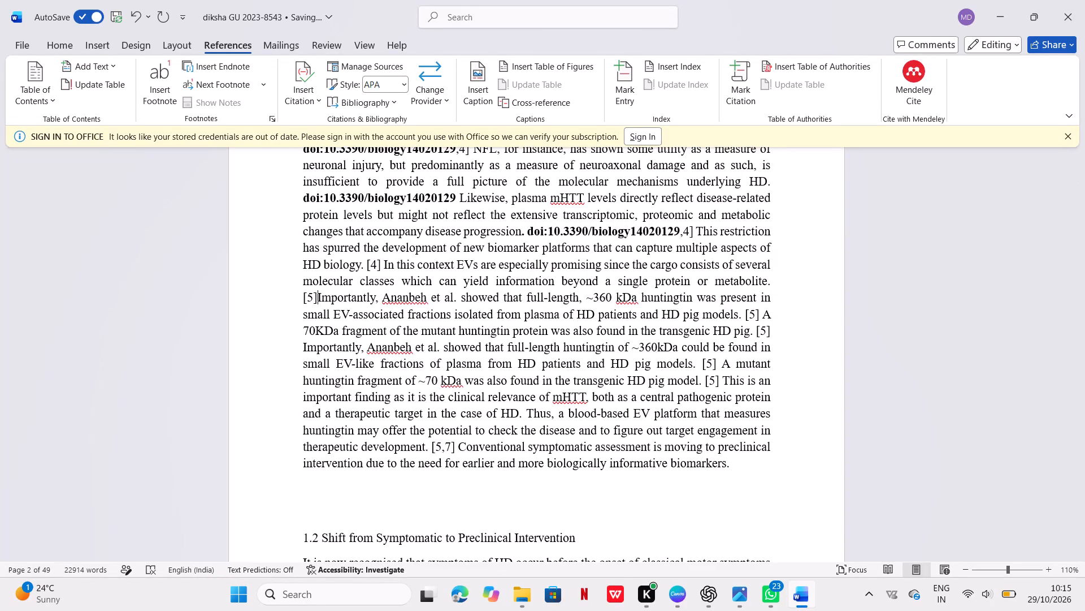
key("BackSpace")
key("BackSpace")
key("BackSpace")
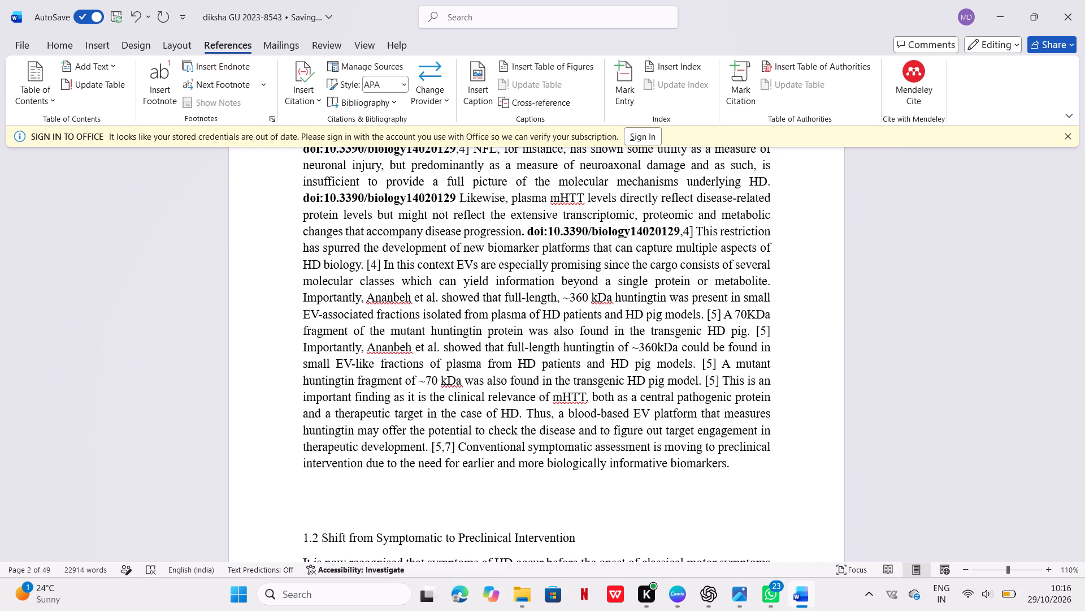
left_click(718, 314)
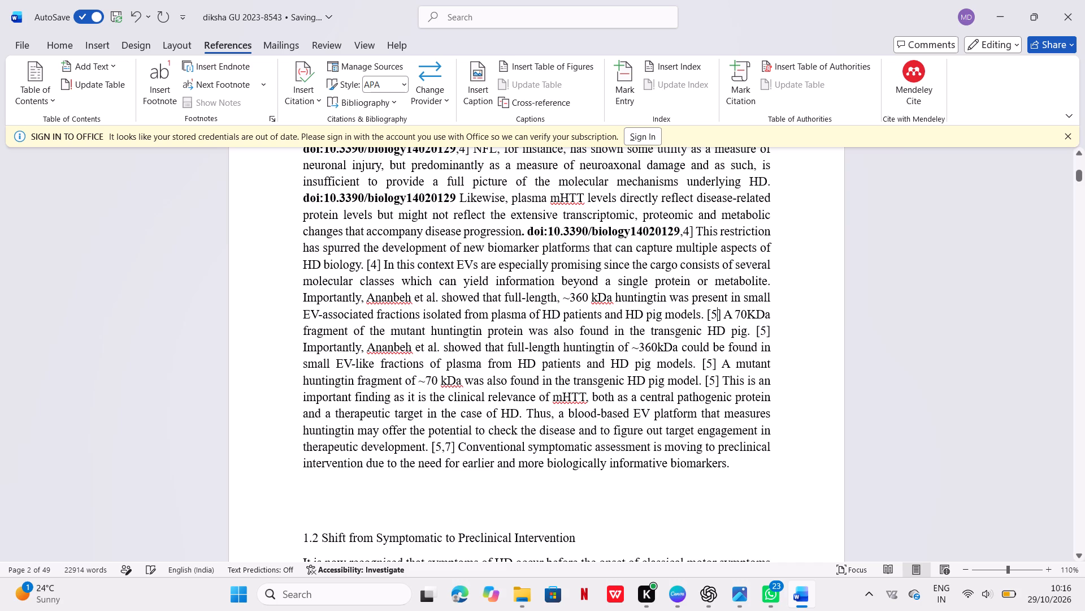
left_click(720, 314)
key("BackSpace")
key("BackSpace")
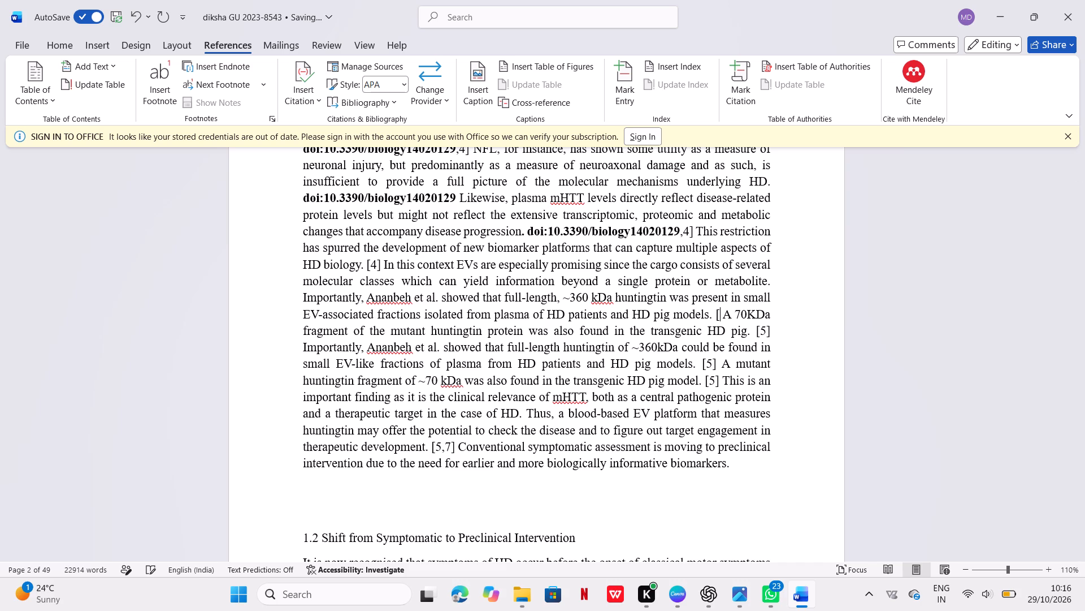
key("BackSpace")
key("BackSpace")
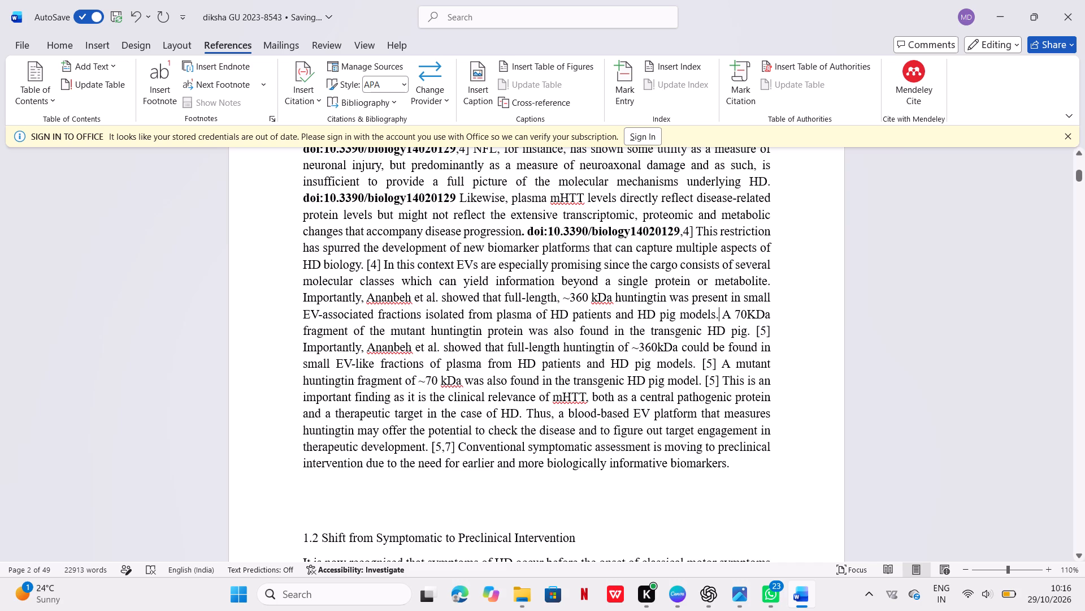
Delete the [5] citations before the second "Importantly, Ananbeh et al." and before "A mutant huntingtin fragment" in Section 1.1.
left_click(778, 332)
key("BackSpace")
key("BackSpace")
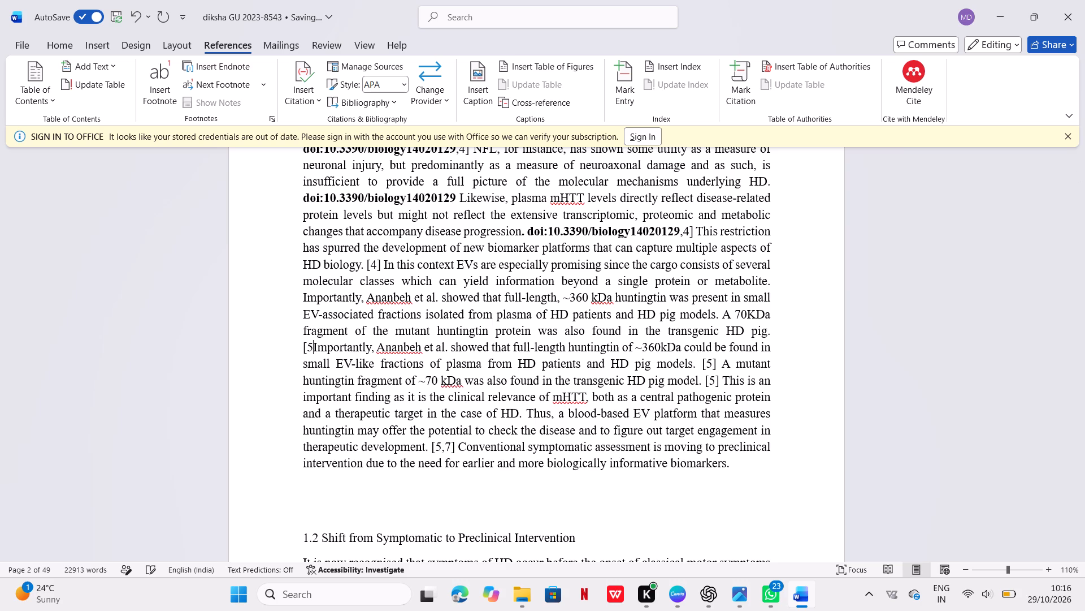
key("BackSpace")
key("BackSpace")
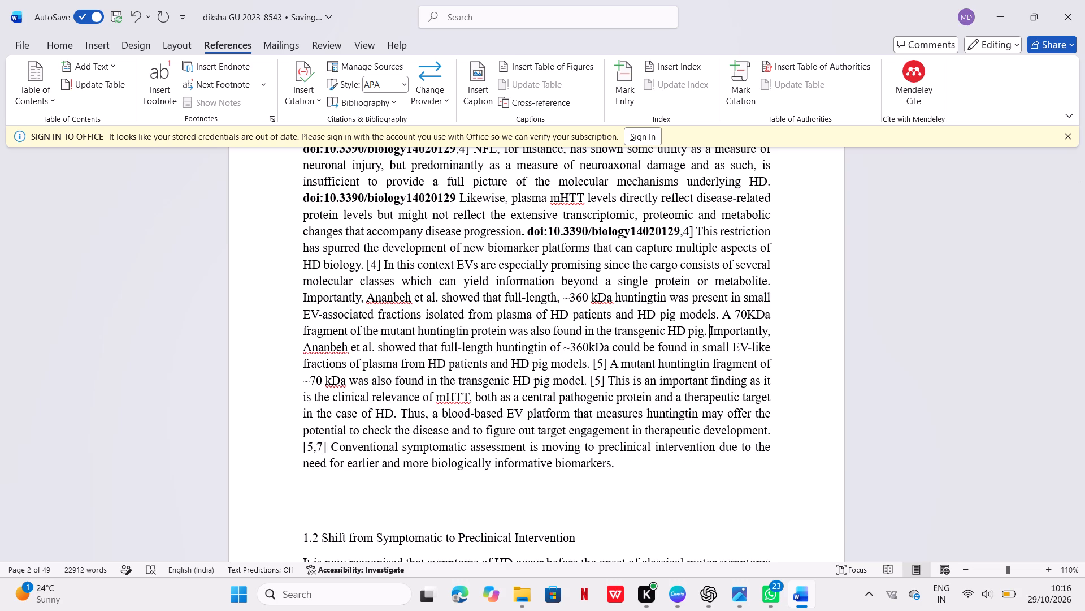
left_click(609, 367)
key("BackSpace")
key("BackSpace")
key("BackSpace")
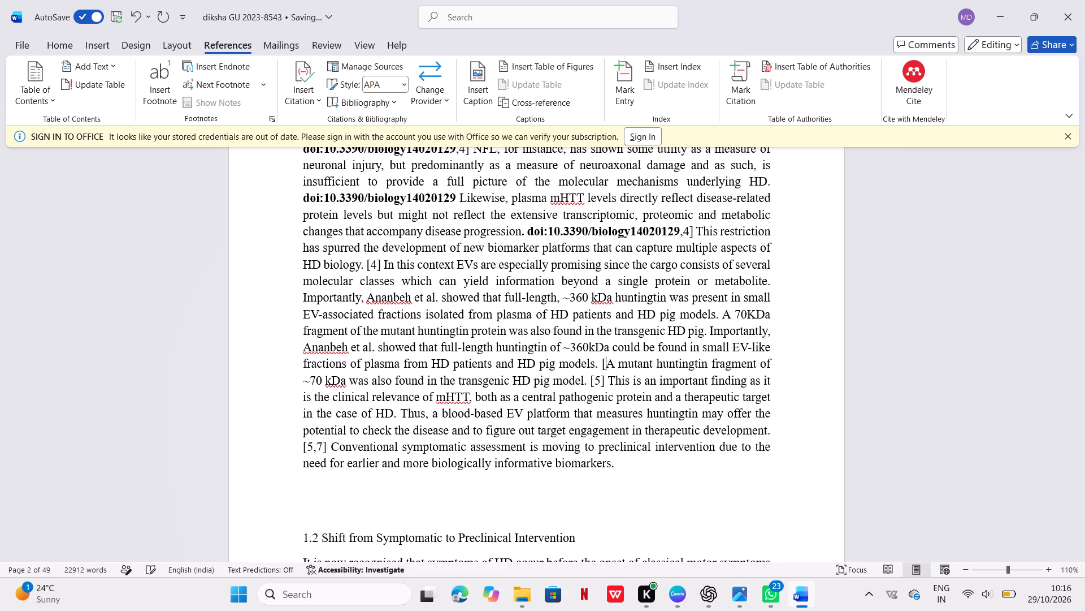
key("BackSpace")
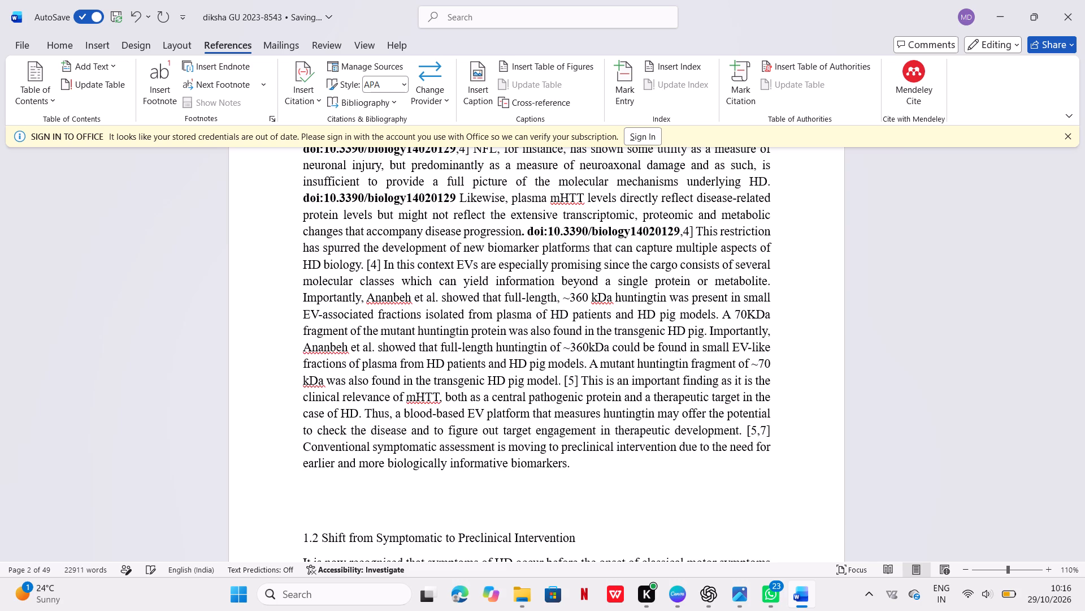
Make doi:10.3390/biology14020129 bold after the [3] citation before "To make preclinical intervention" in Section 1.2.
scroll(627, 498, "down", 1)
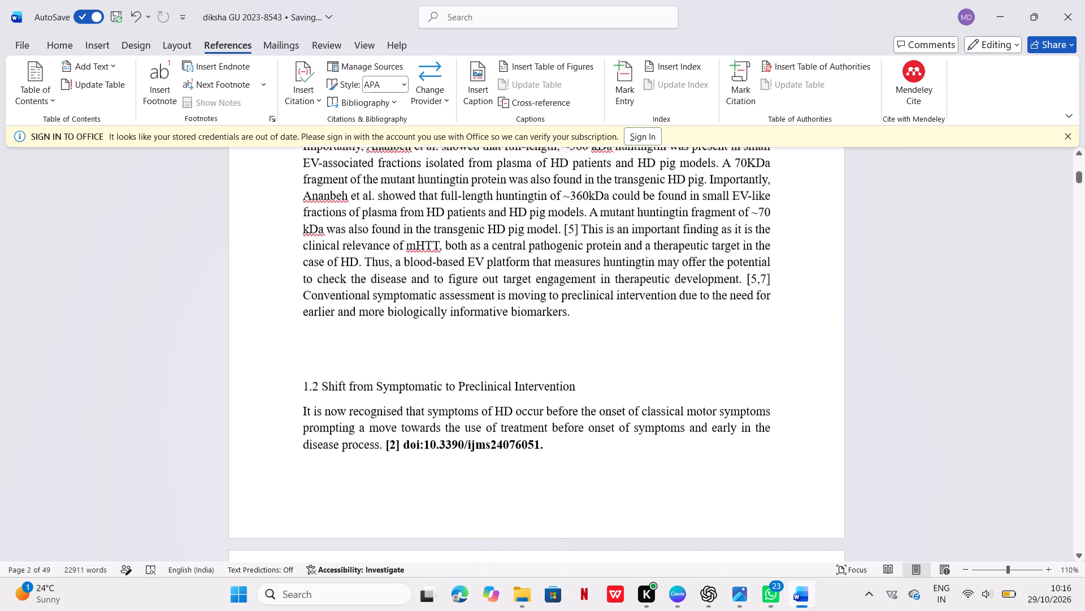
scroll(627, 498, "down", 4)
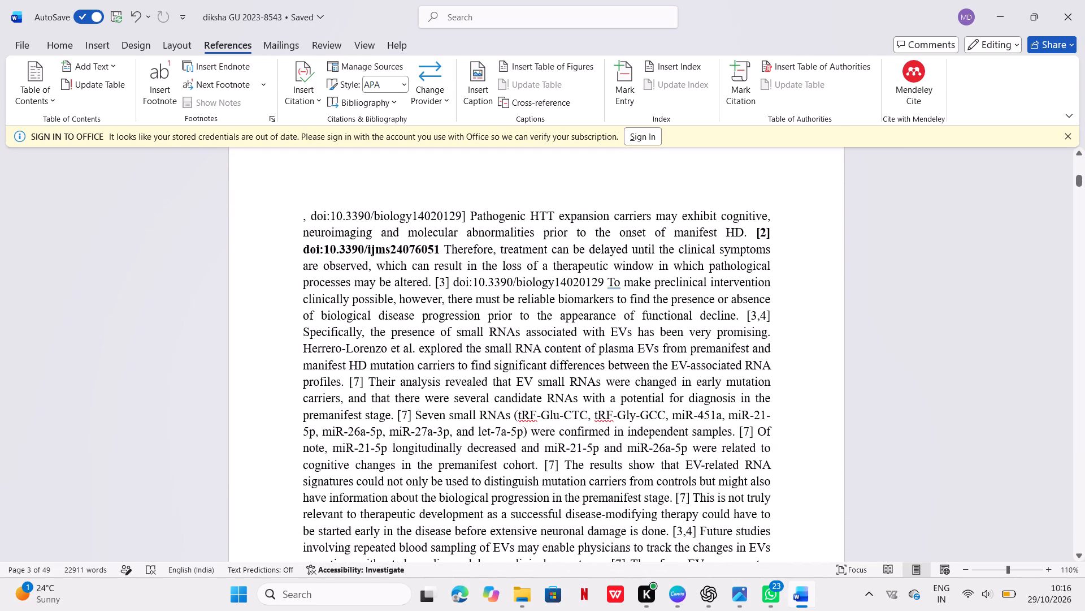
left_click_drag(452, 279, 549, 287)
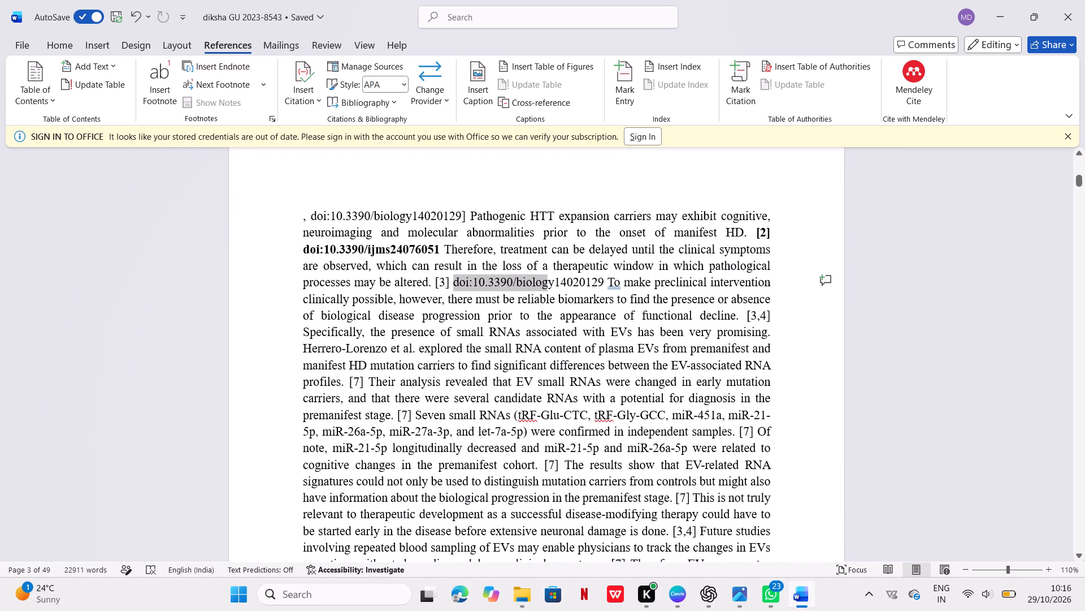
left_click_drag(549, 287, 587, 283)
left_click(595, 262)
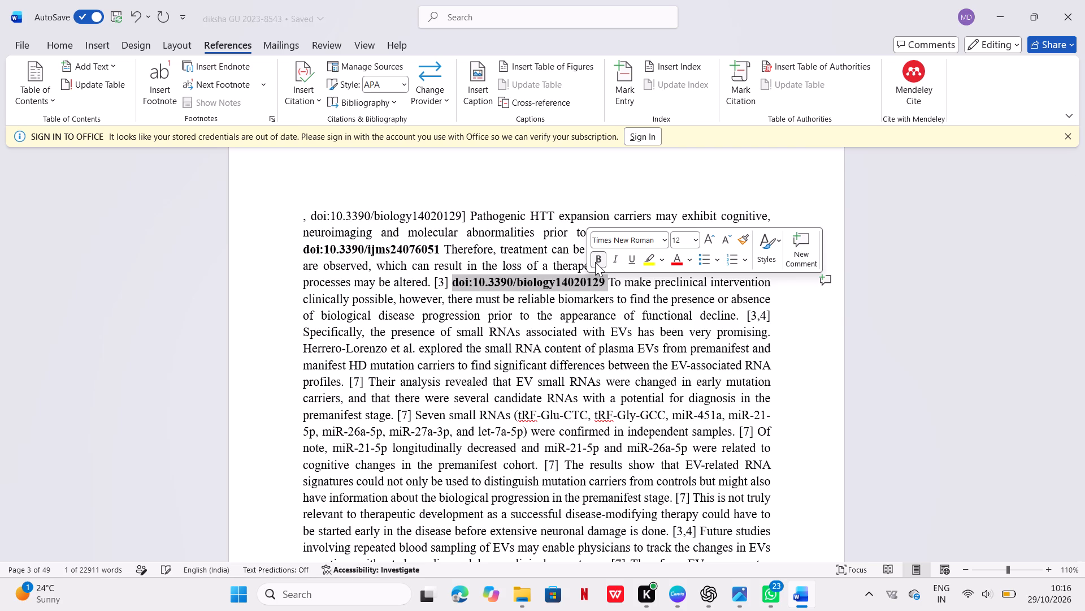
Delete the [7] citations before "Their analysis revealed" and before "Seven small RNAs" in Section 1.2.
scroll(632, 339, "down", 1)
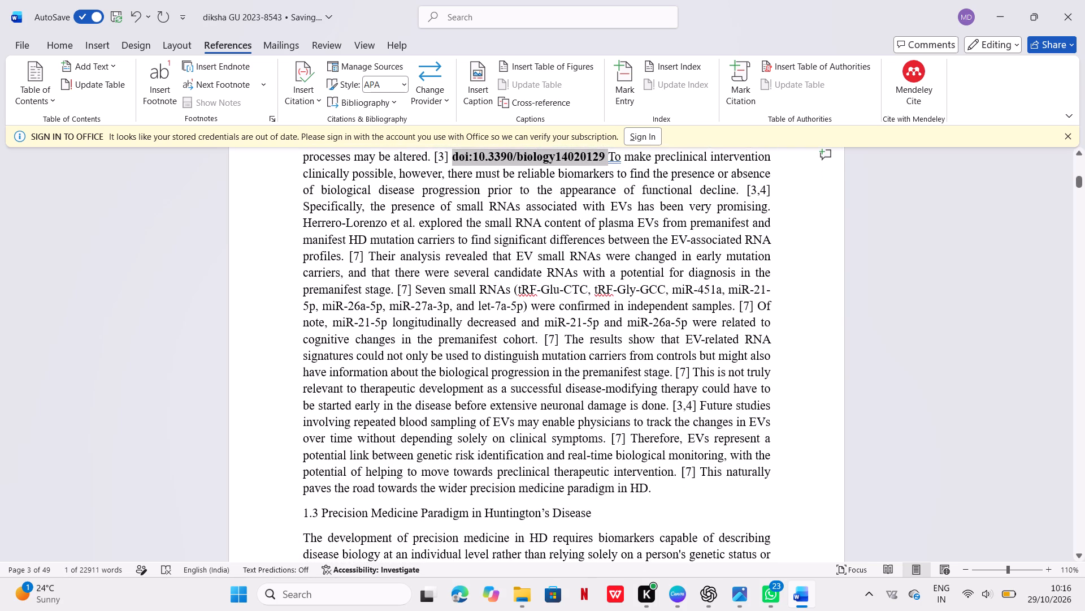
left_click(364, 257)
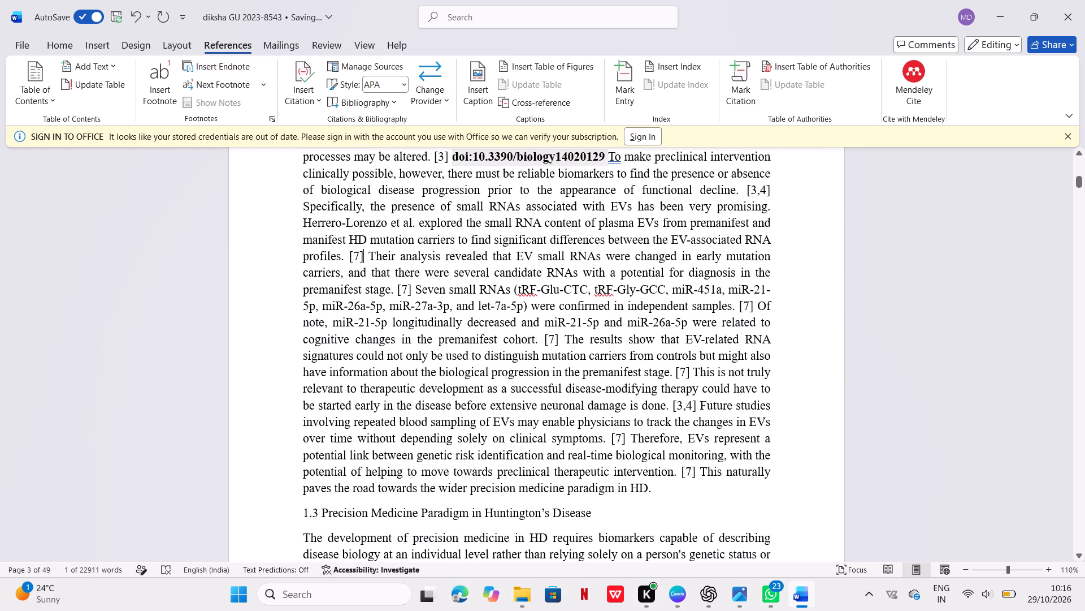
key("BackSpace")
key("BackSpace")
key("BackSpace")
key("BackSpace")
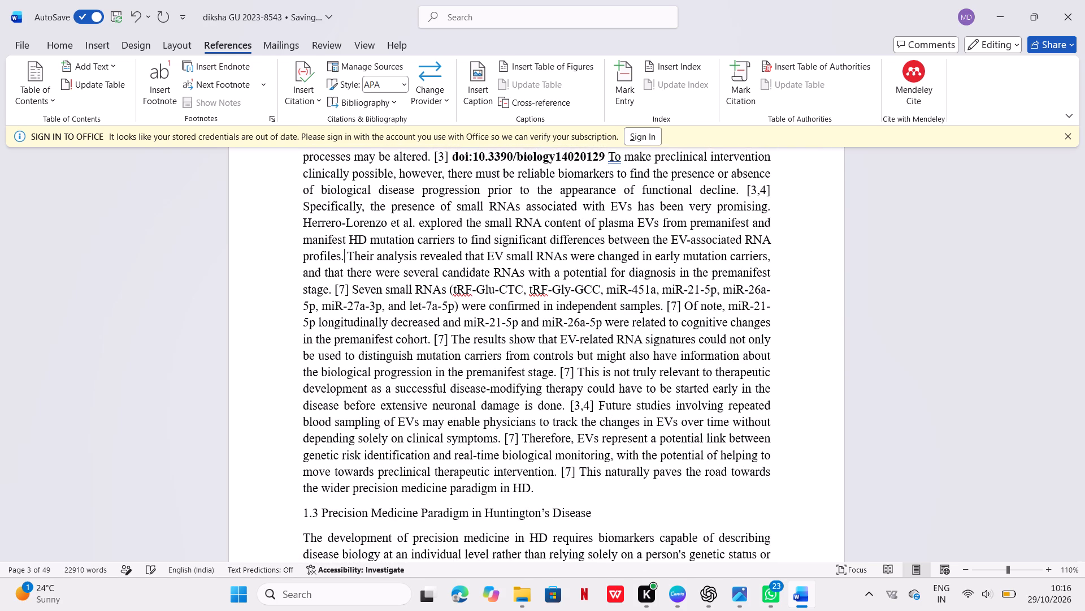
left_click(353, 290)
key("BackSpace")
key("BackSpace")
key("BackSpace")
key("BackSpace")
key("BackSpace")
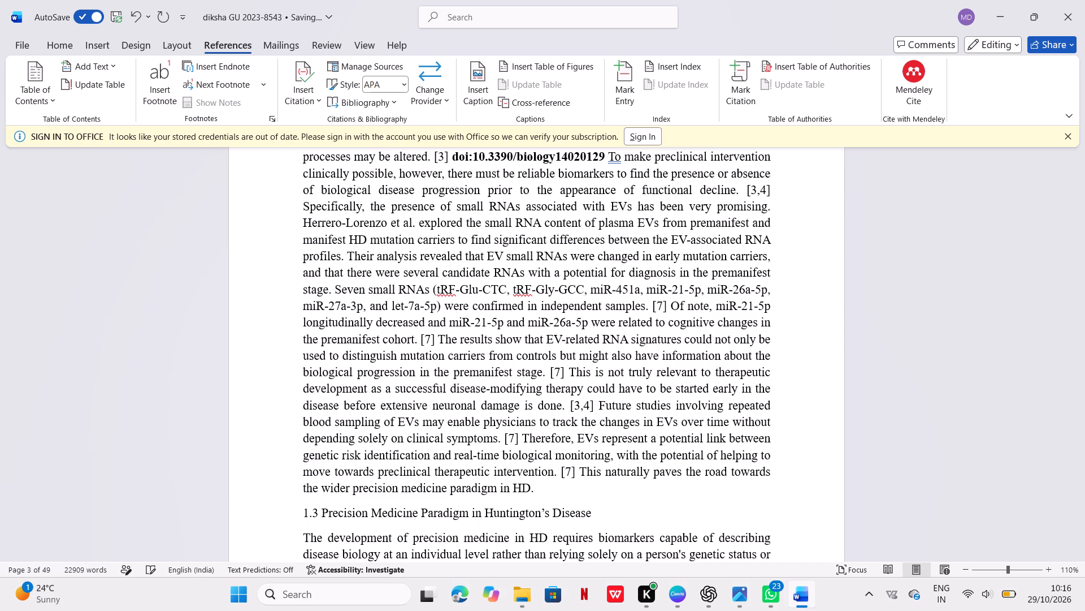
Delete the [7] citations before "Of note, miR-21-5p" and before "The results show" in Section 1.2.
left_click(668, 306)
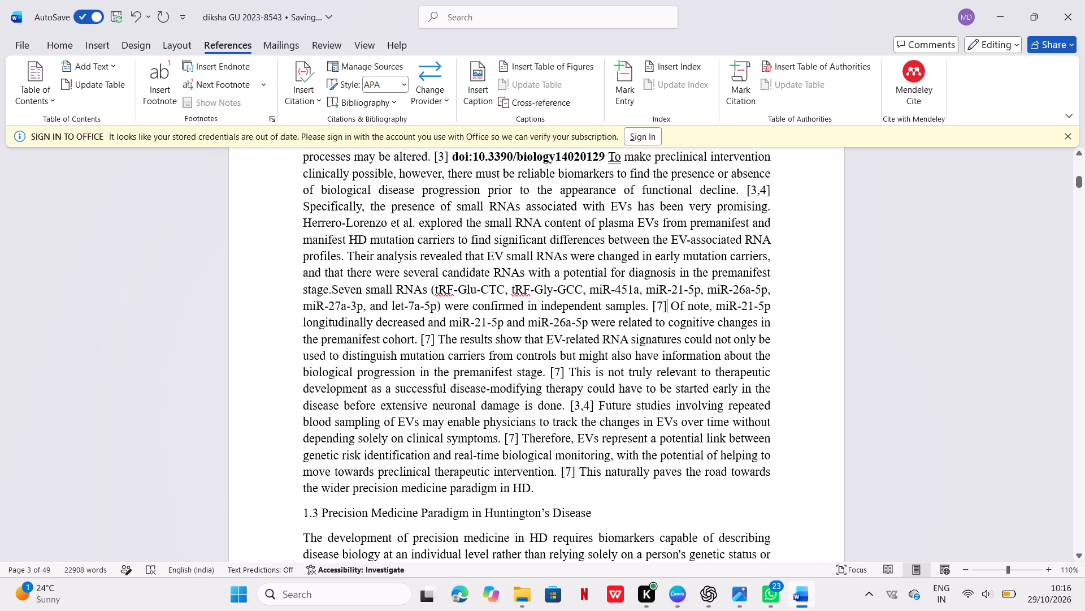
key("BackSpace")
key("BackSpace")
key("BackSpace")
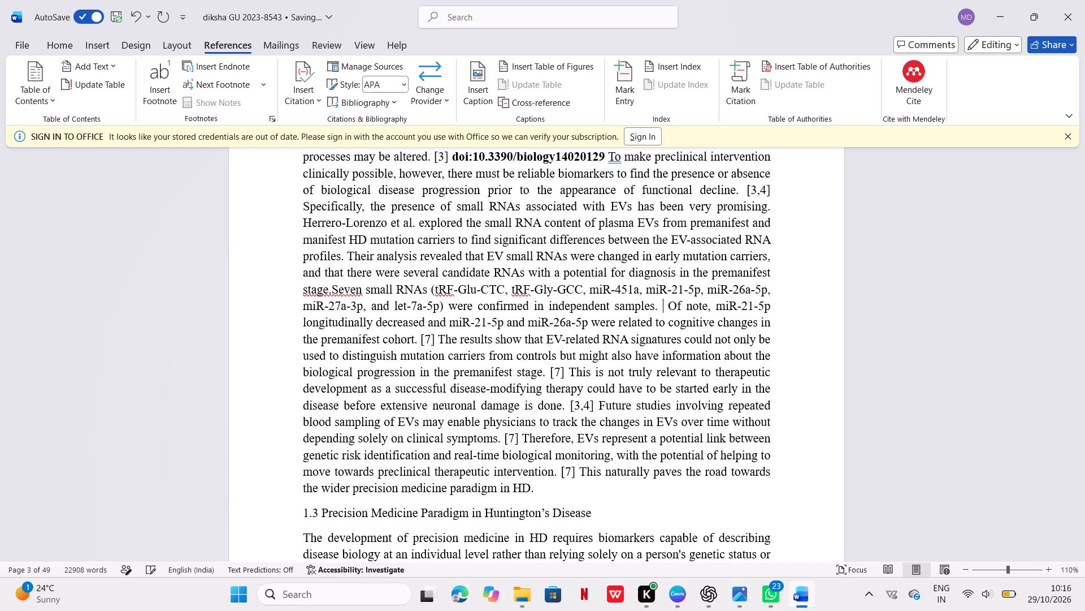
key("BackSpace")
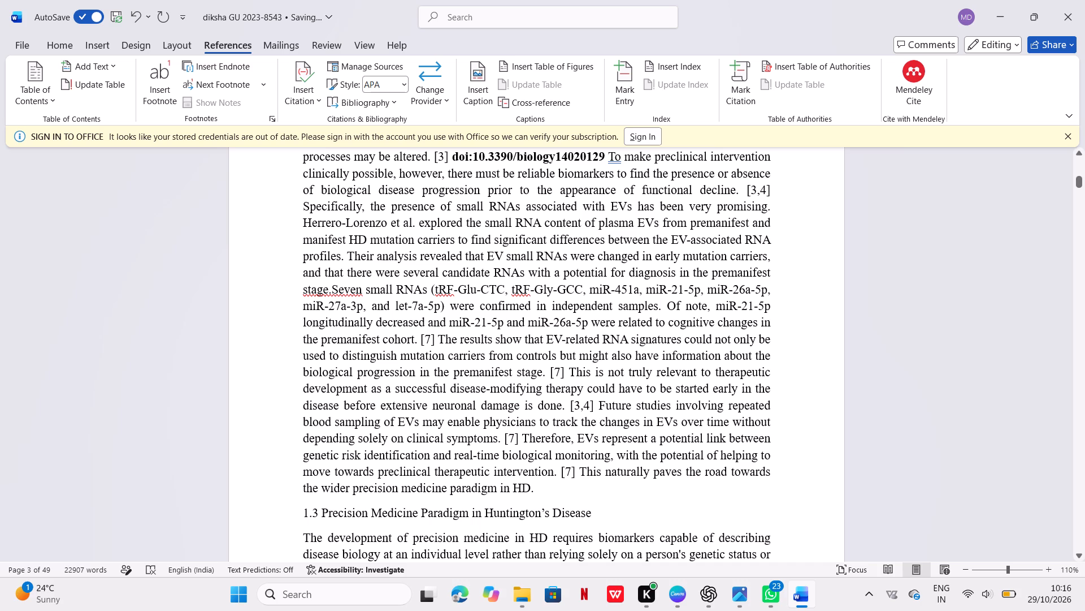
left_click(435, 343)
key("BackSpace")
key("BackSpace")
key("BackSpace")
key("BackSpace")
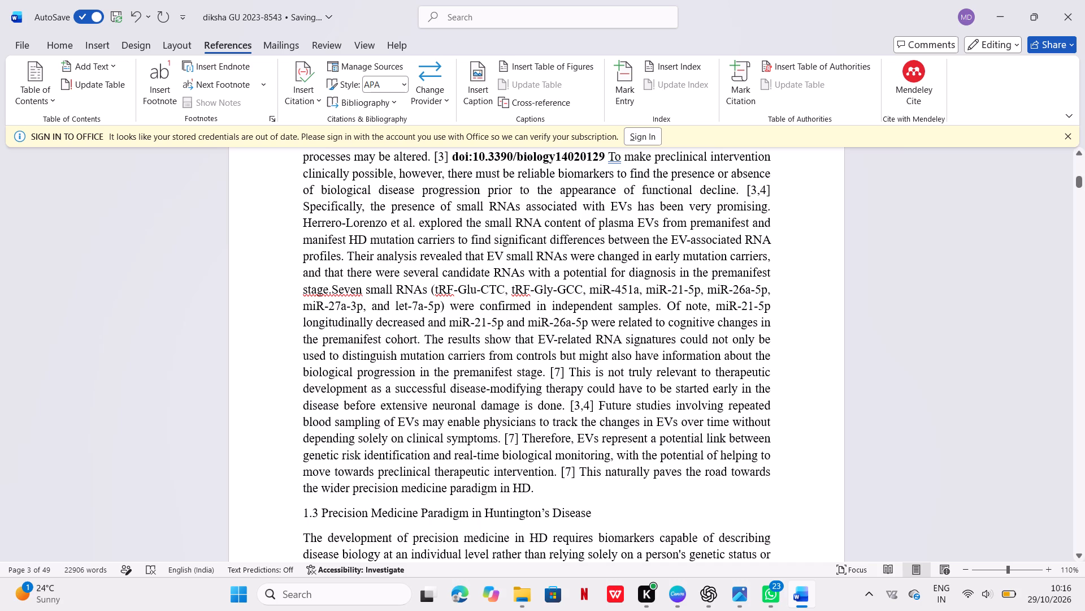
Replace the "[3" of the [3,4] citation before "Future studies" in Section 1.2 with doi:10.3390/biology14020129 and make that DOI bold.
left_click(581, 408)
key("BackSpace")
key("BackSpace")
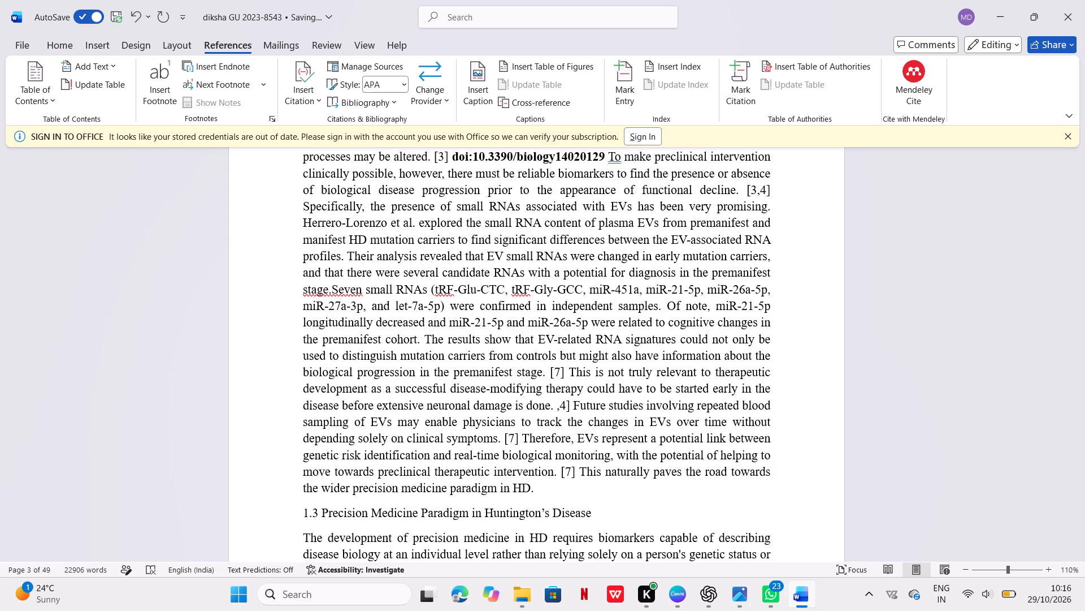
key("ctrl+v")
left_click_drag(562, 408, 695, 406)
left_click(708, 387)
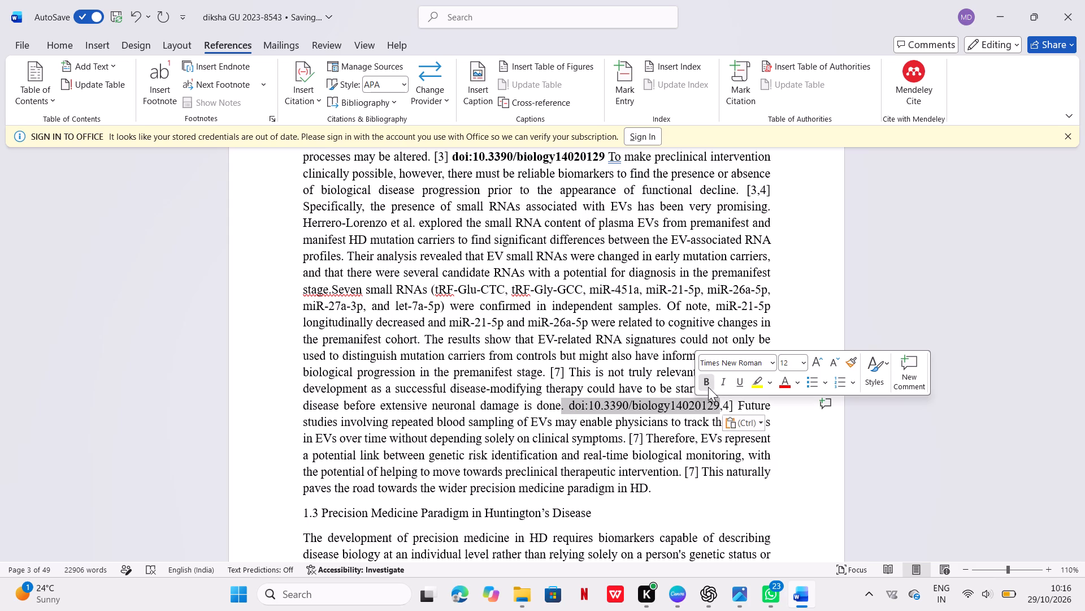
Delete the [7] citation before "Therefore, EVs represent a potential link" in Section 1.2.
scroll(674, 462, "down", 1)
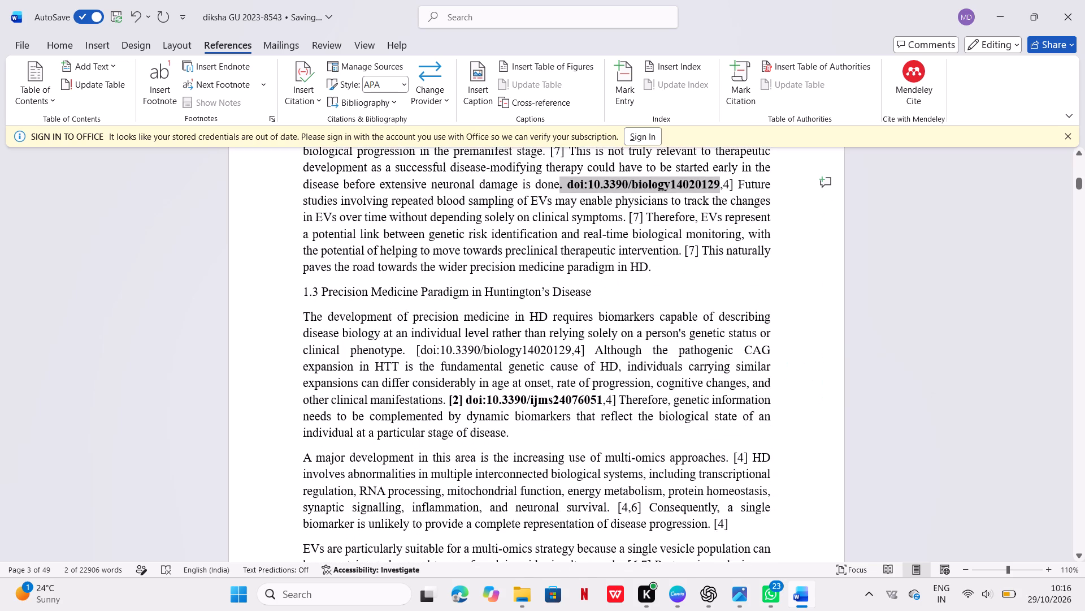
left_click(646, 213)
key("BackSpace")
key("BackSpace")
key("BackSpace")
key("BackSpace")
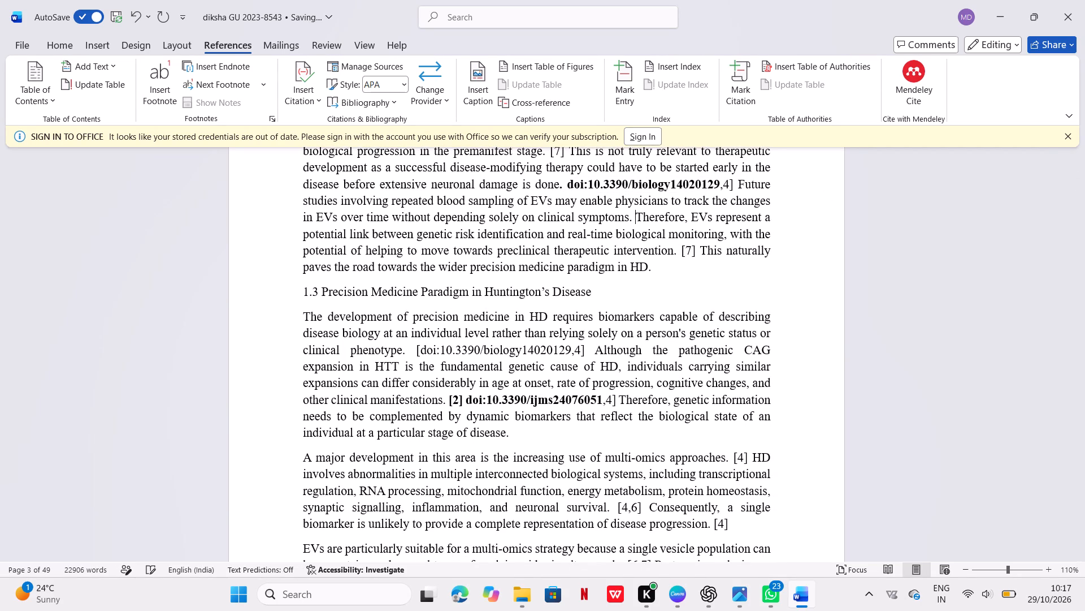
key("BackSpace")
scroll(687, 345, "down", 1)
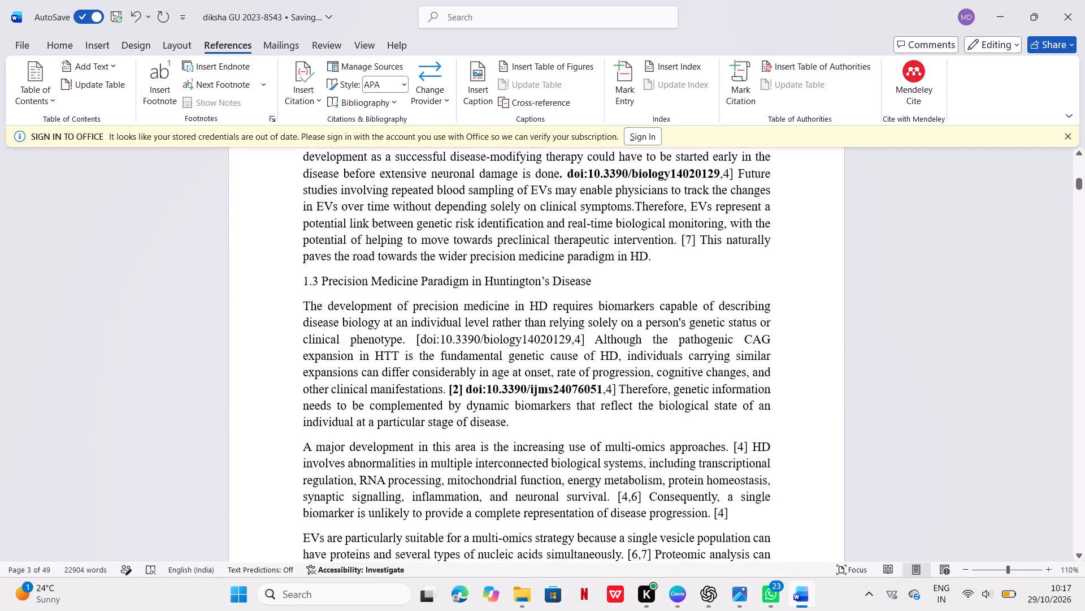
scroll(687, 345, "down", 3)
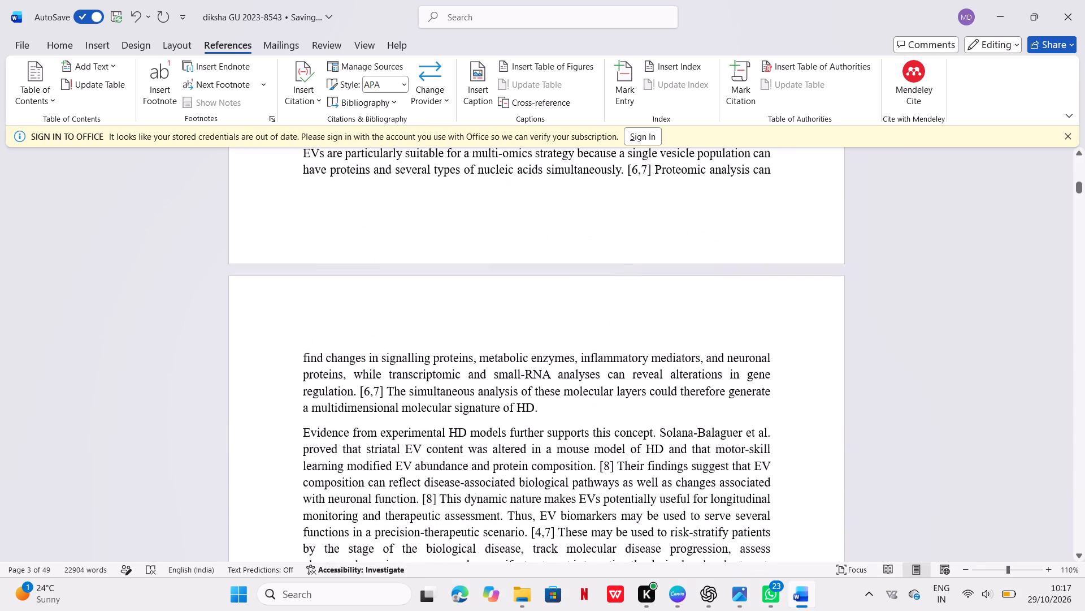
Look up reference [4] in the References list after Section 1.4 and select its DOI.
scroll(687, 345, "down", 2)
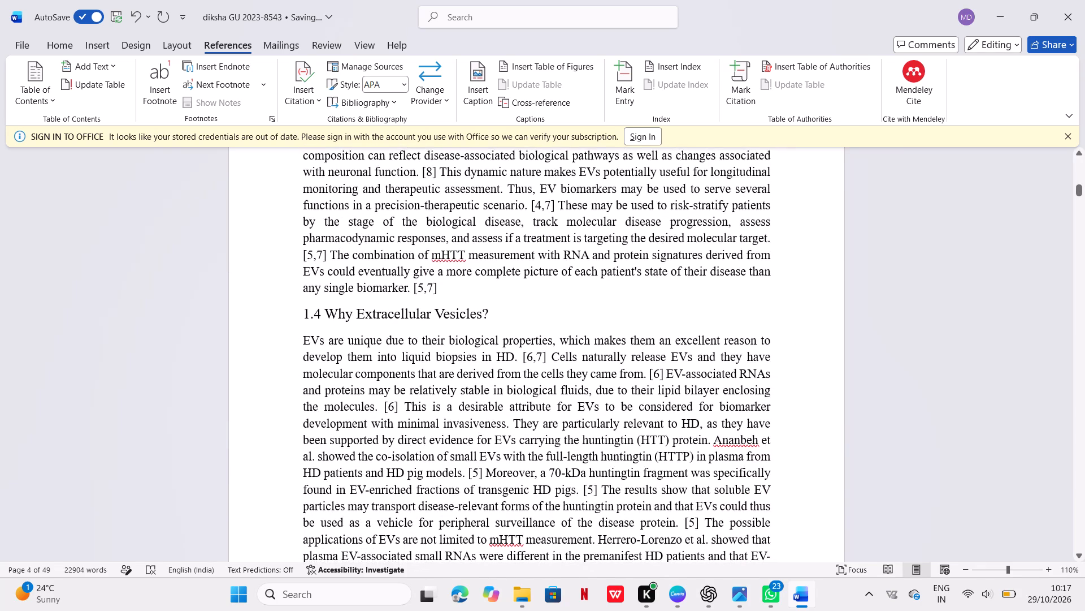
scroll(687, 345, "down", 4)
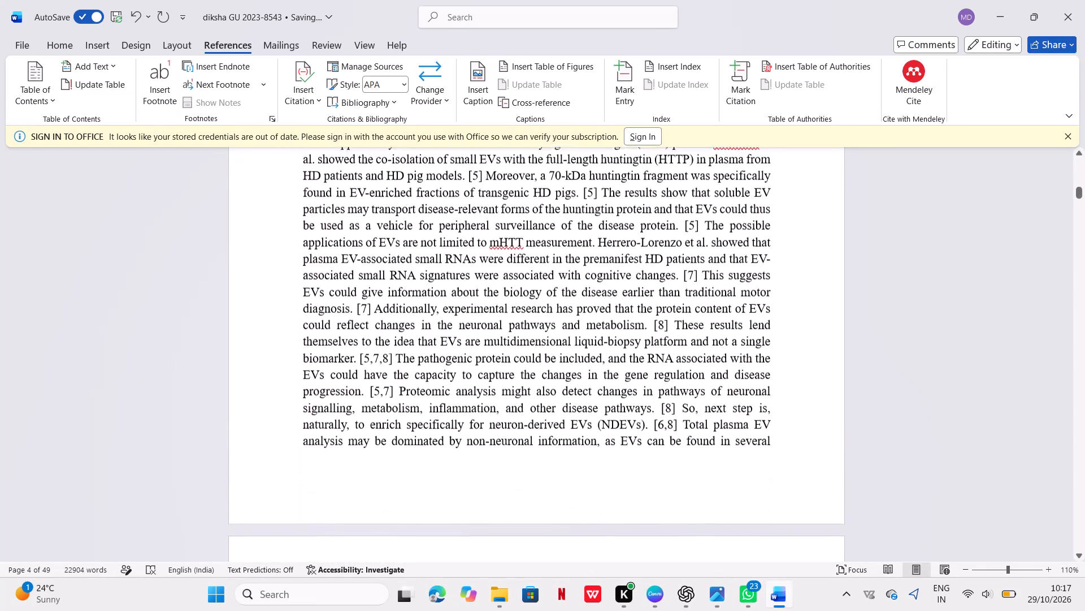
scroll(687, 345, "down", 3)
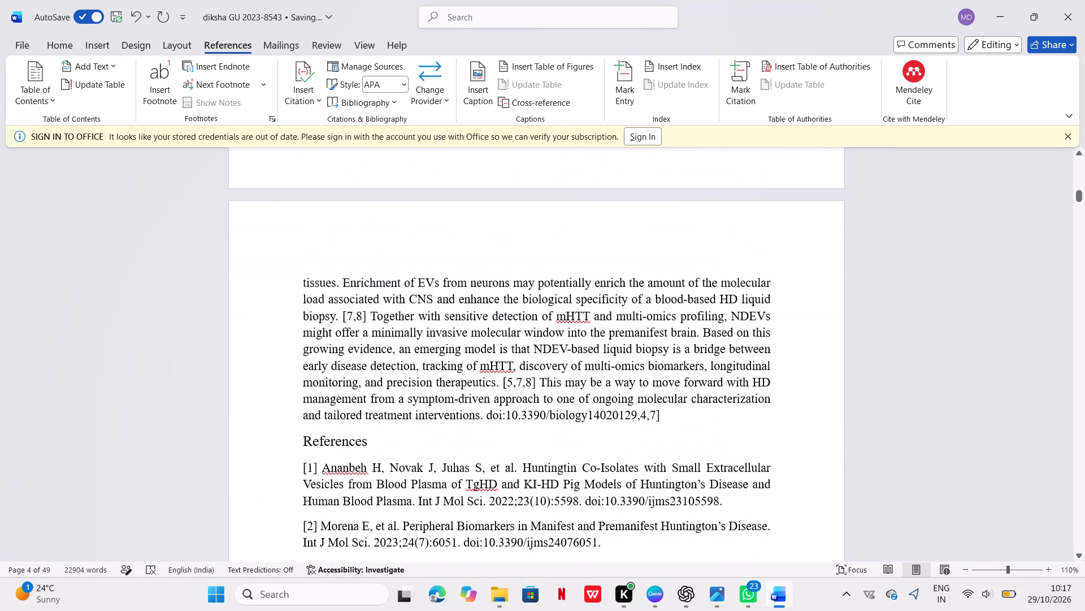
scroll(687, 345, "down", 2)
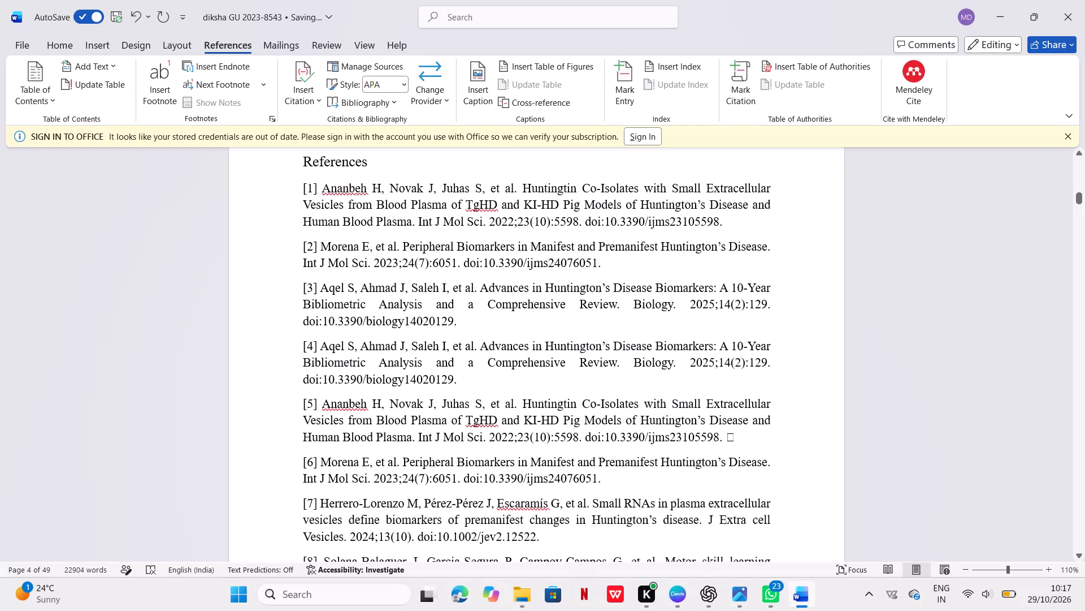
left_click_drag(304, 378, 428, 375)
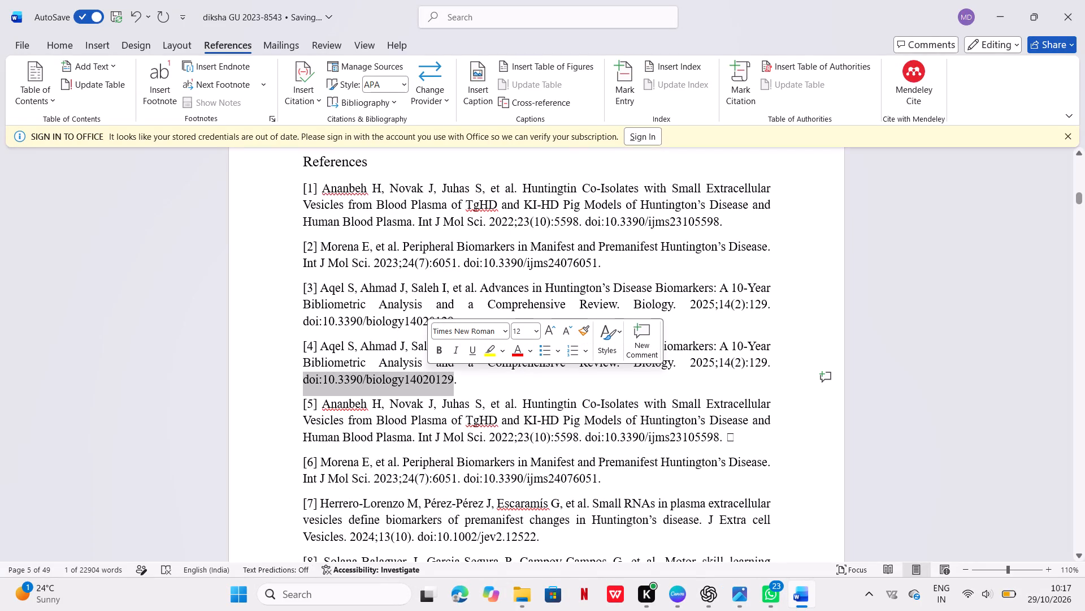
left_click(565, 398)
Delete the ",4," that follows doi:10.3390/biology14020129 in the citation ending Section 1.4, after "tailored treatment interventions".
scroll(565, 398, "up", 1)
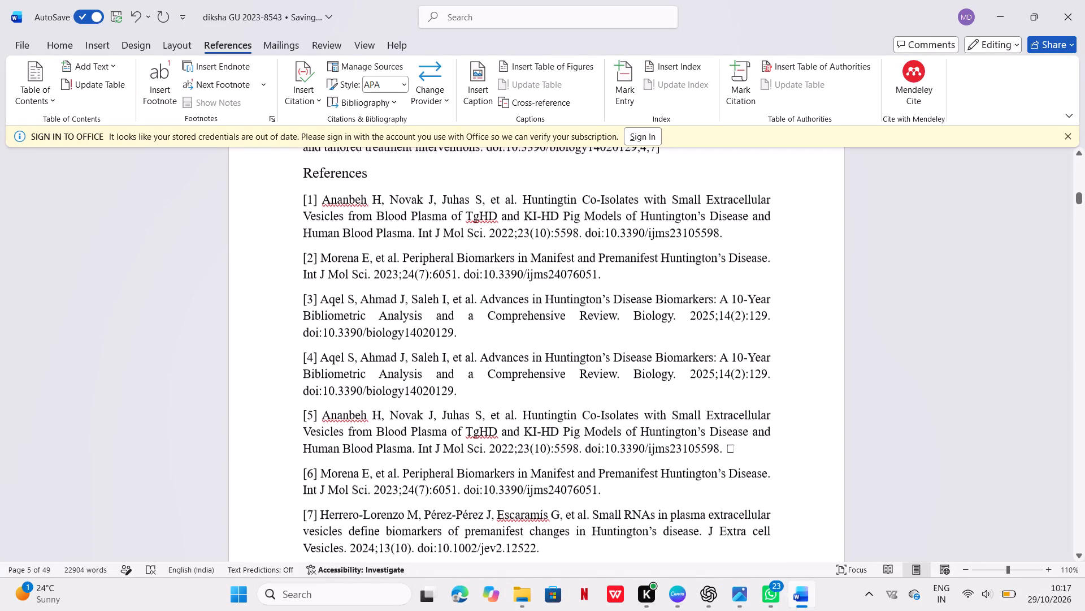
scroll(565, 398, "up", 2)
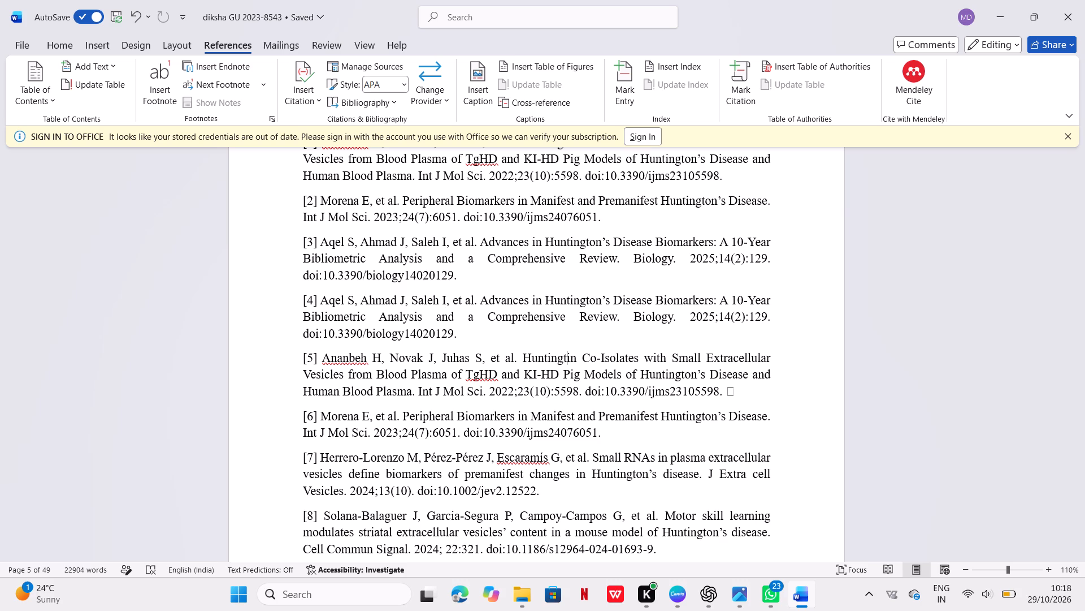
scroll(490, 509, "down", 1)
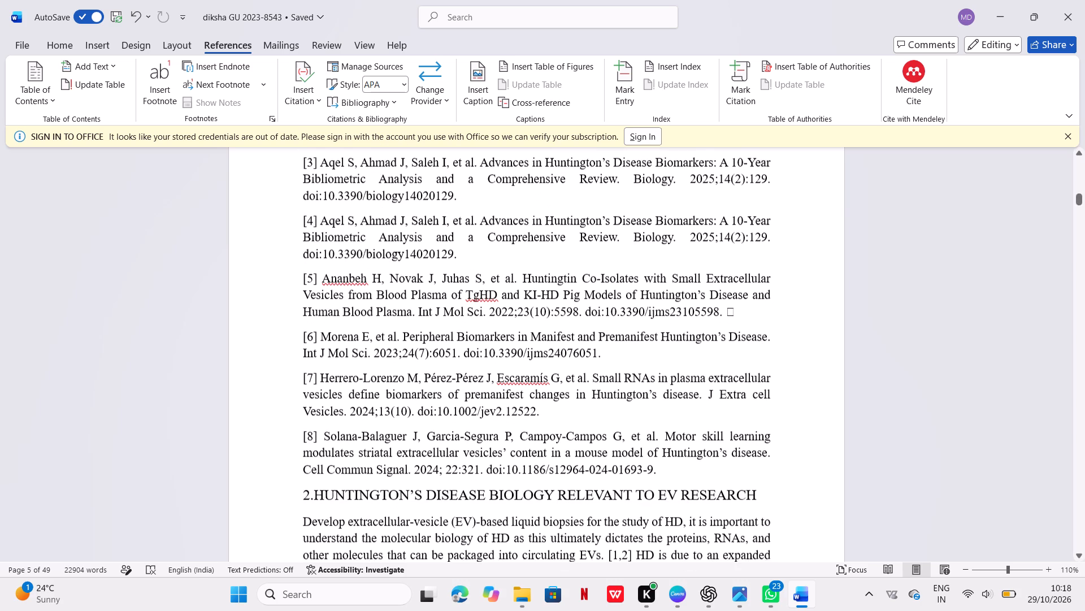
scroll(490, 509, "down", 1)
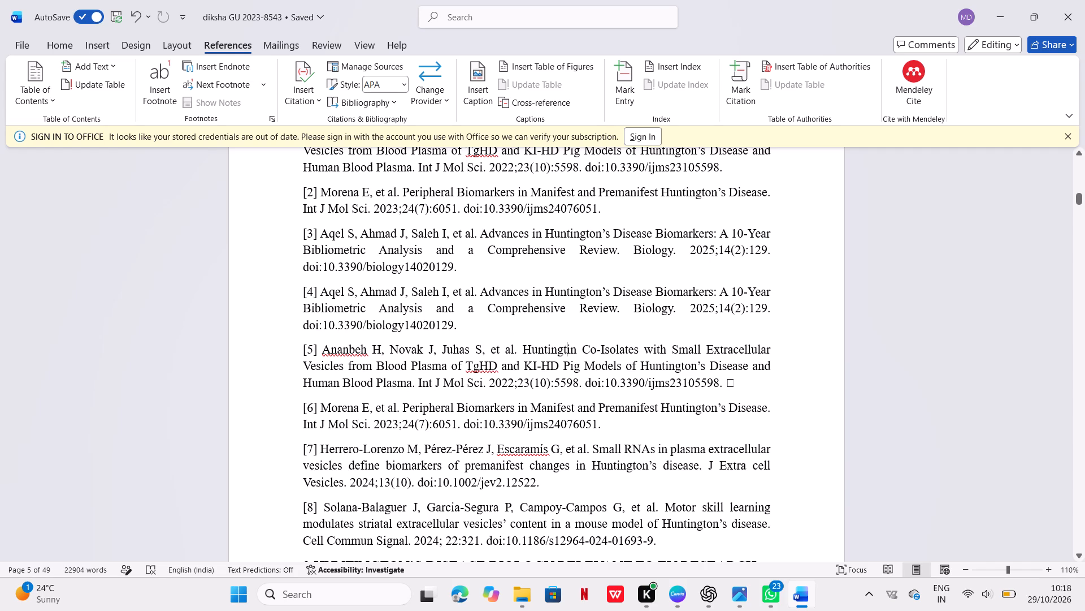
scroll(502, 300, "up", 3)
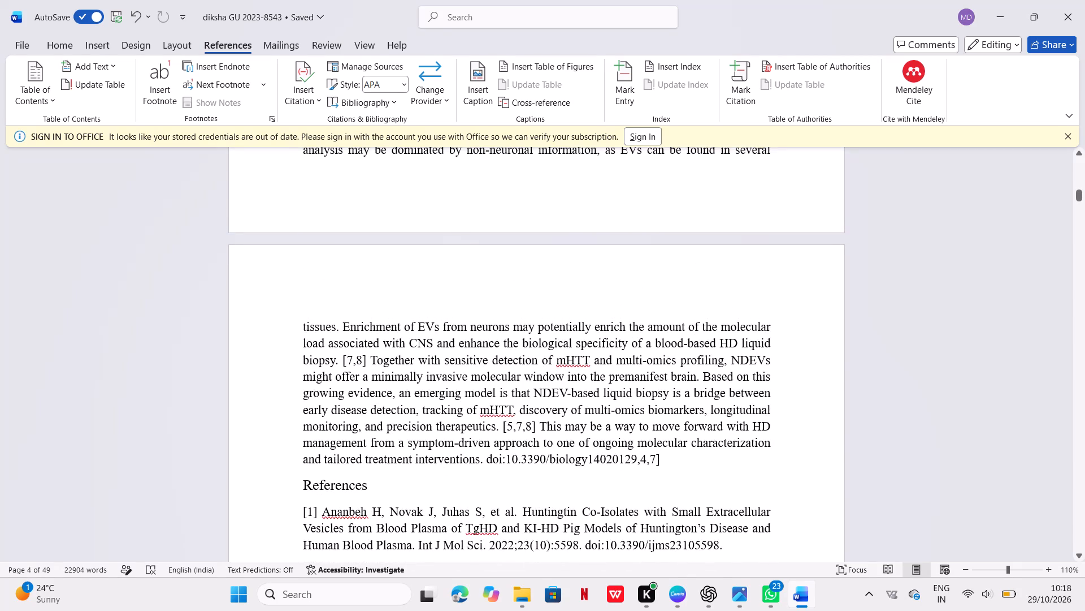
left_click(651, 461)
key("BackSpace")
key("BackSpace")
key("BackSpace")
Replace the ",4]" before "Therefore, genetic information" in Section 1.3 with a comma and doi:10.3390/biology14020129, and make that DOI bold.
scroll(695, 359, "up", 2)
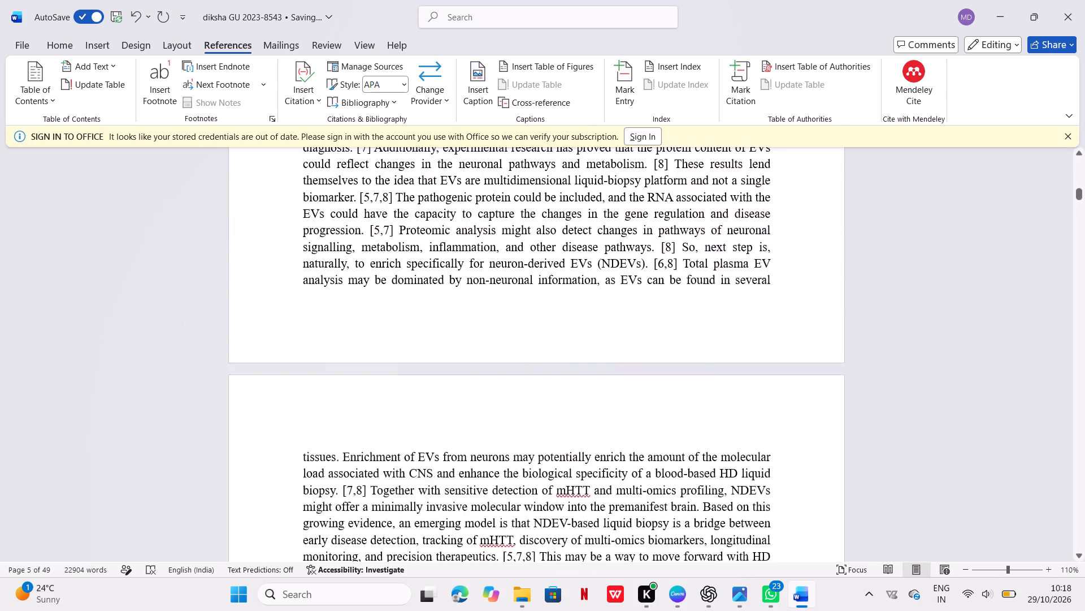
scroll(695, 359, "up", 5)
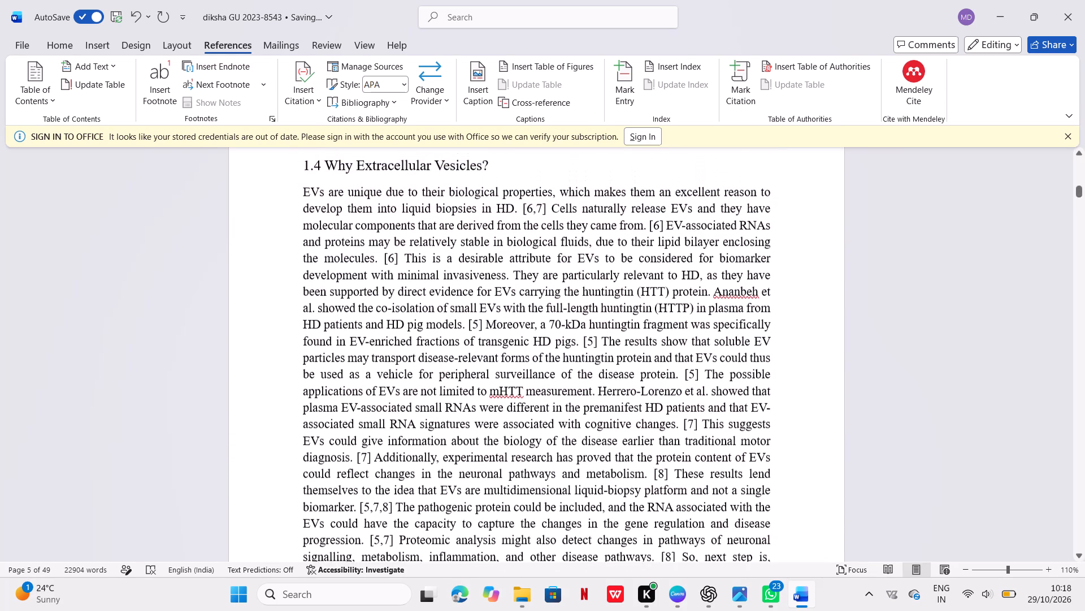
scroll(695, 359, "up", 4)
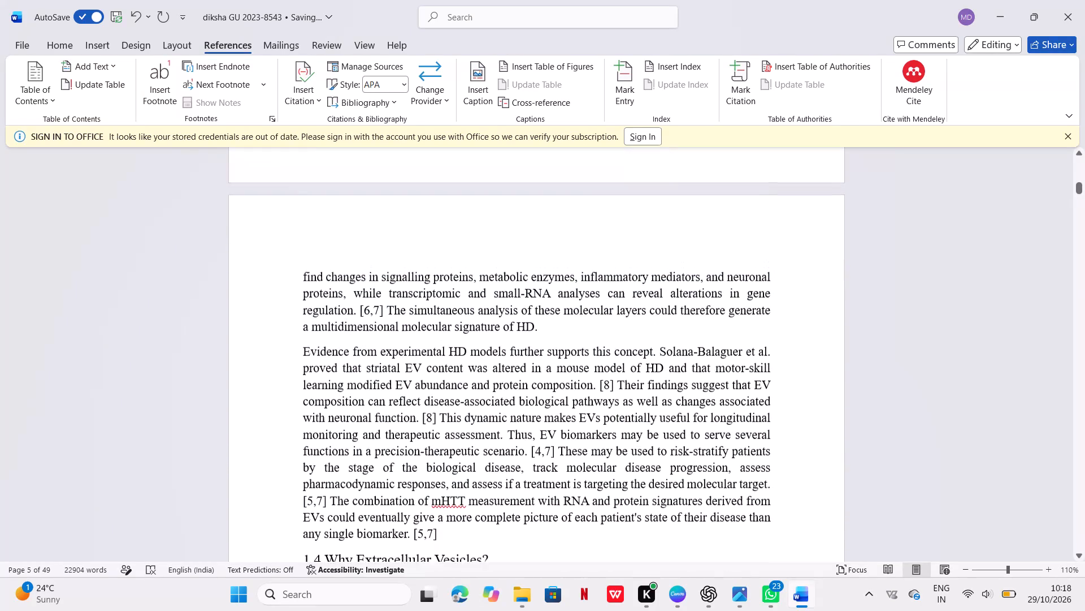
scroll(695, 359, "up", 5)
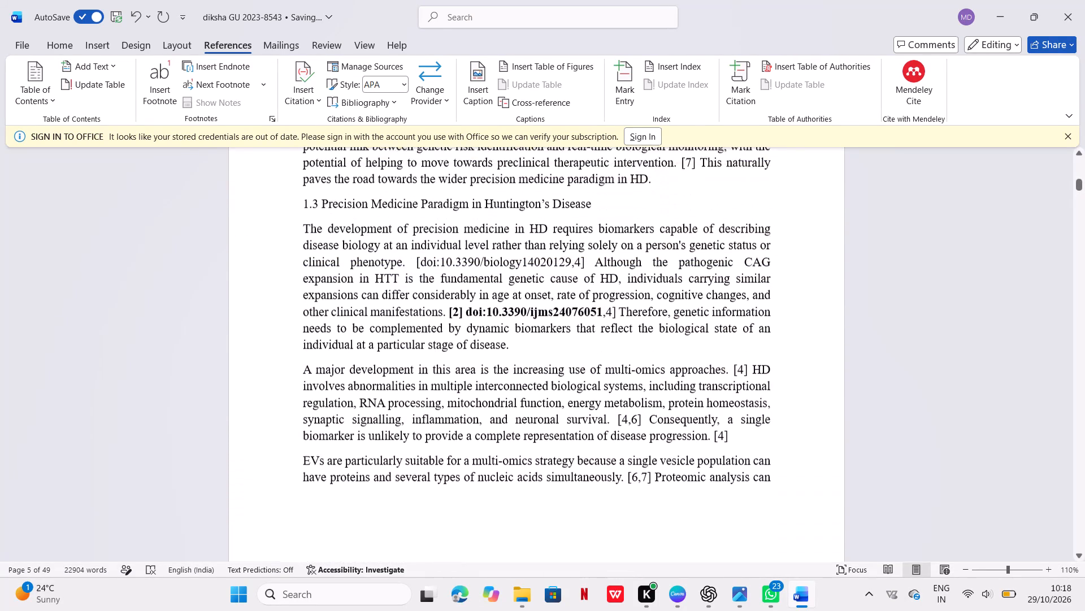
scroll(695, 359, "up", 1)
left_click(617, 372)
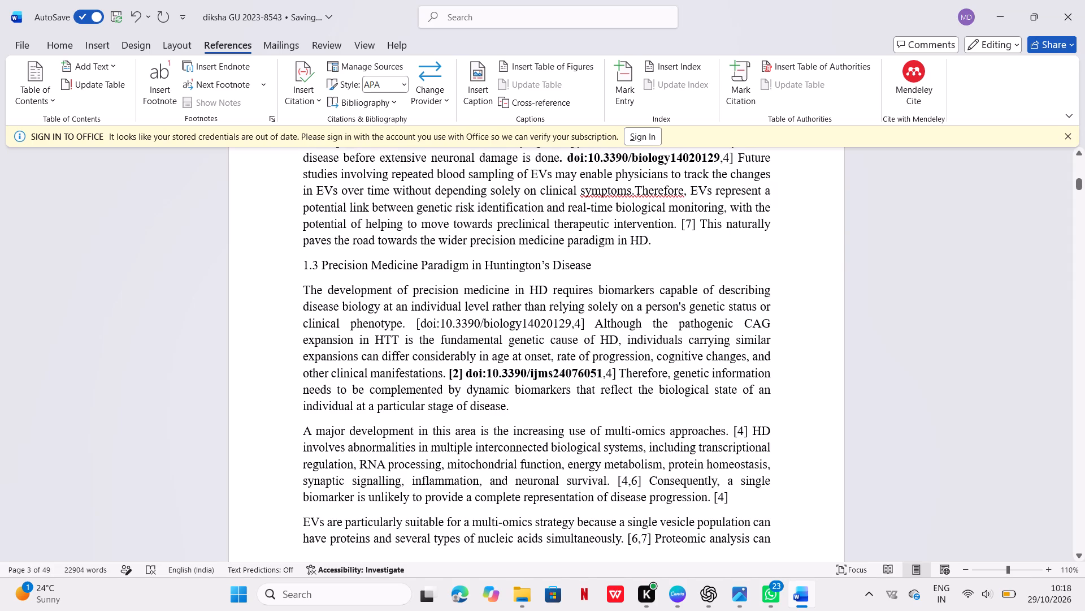
key("BackSpace")
key("BackSpace")
key("BackSpace")
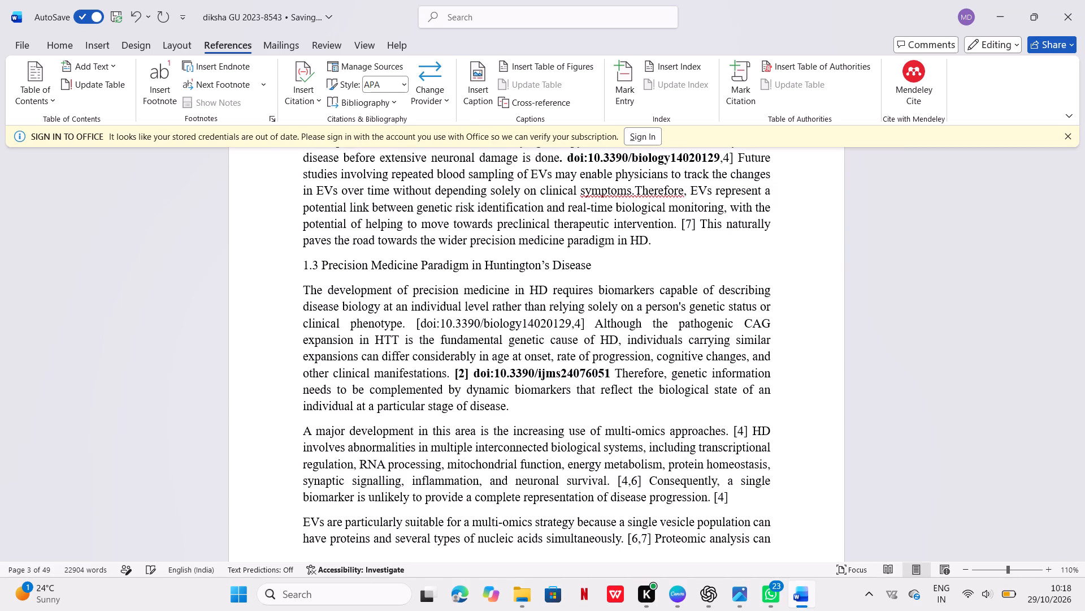
key("comma")
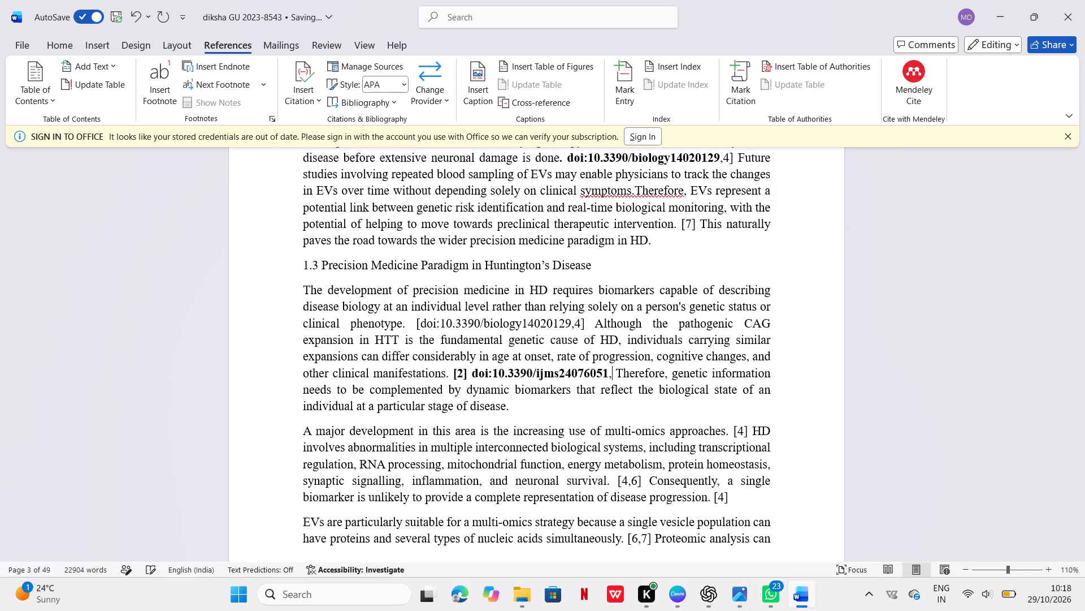
key("ctrl+v")
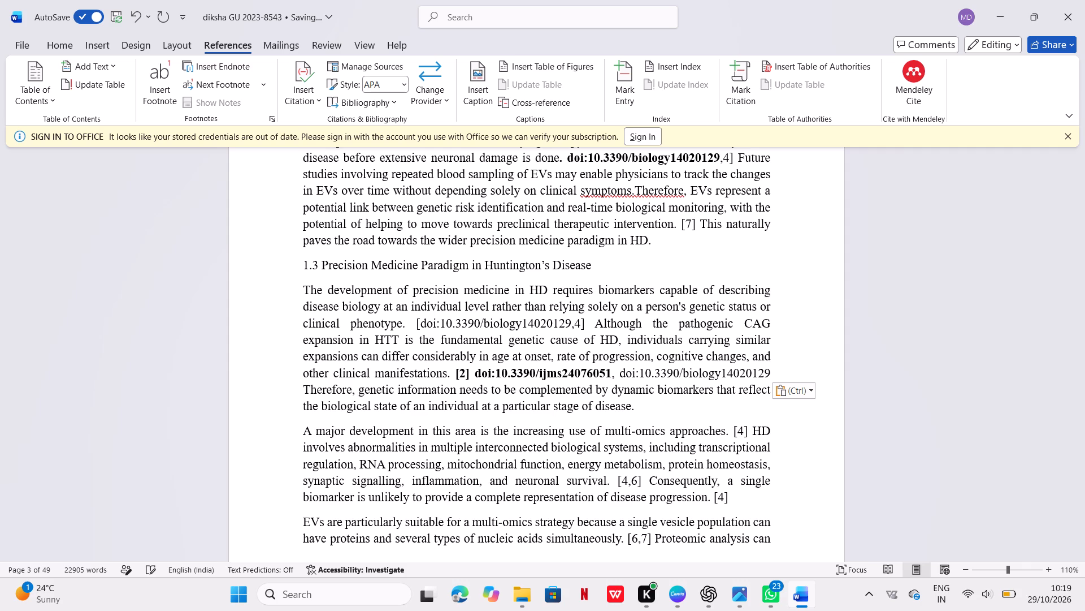
left_click_drag(620, 372, 747, 368)
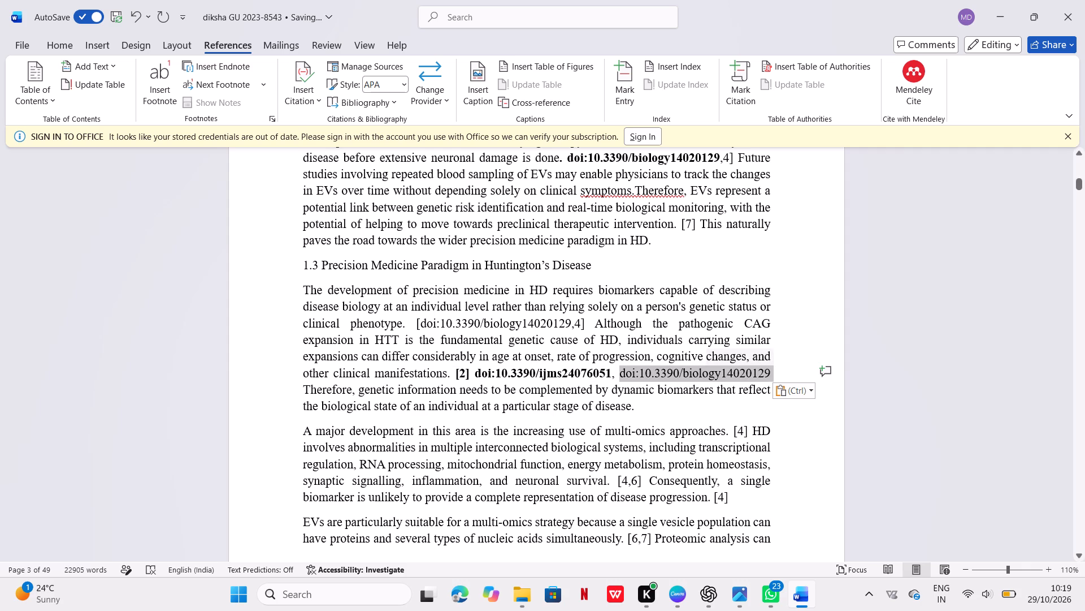
left_click_drag(747, 368, 746, 376)
left_click_drag(774, 376, 719, 373)
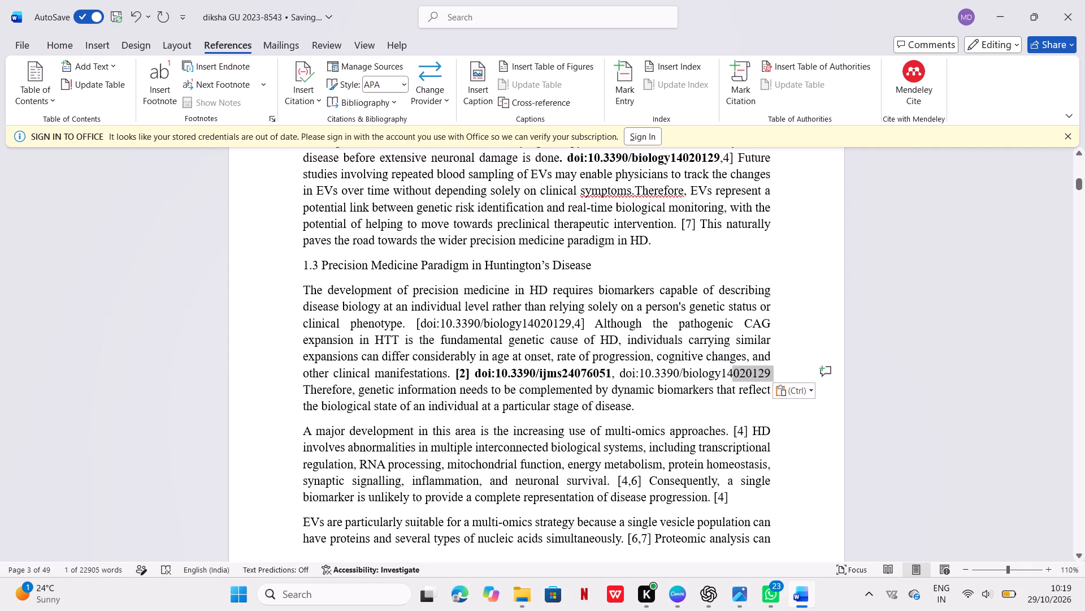
left_click_drag(719, 373, 623, 376)
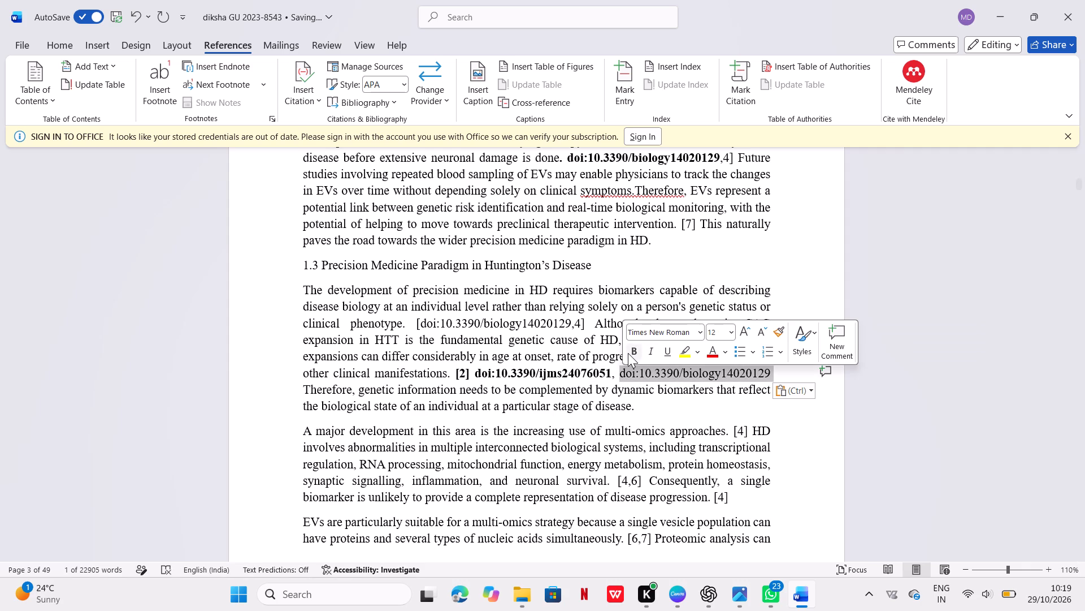
left_click(628, 353)
Replace the [4] citation before "HD involves abnormalities" in Section 1.3 with doi:10.3390/biology14020129 and make that DOI bold.
scroll(689, 416, "down", 1)
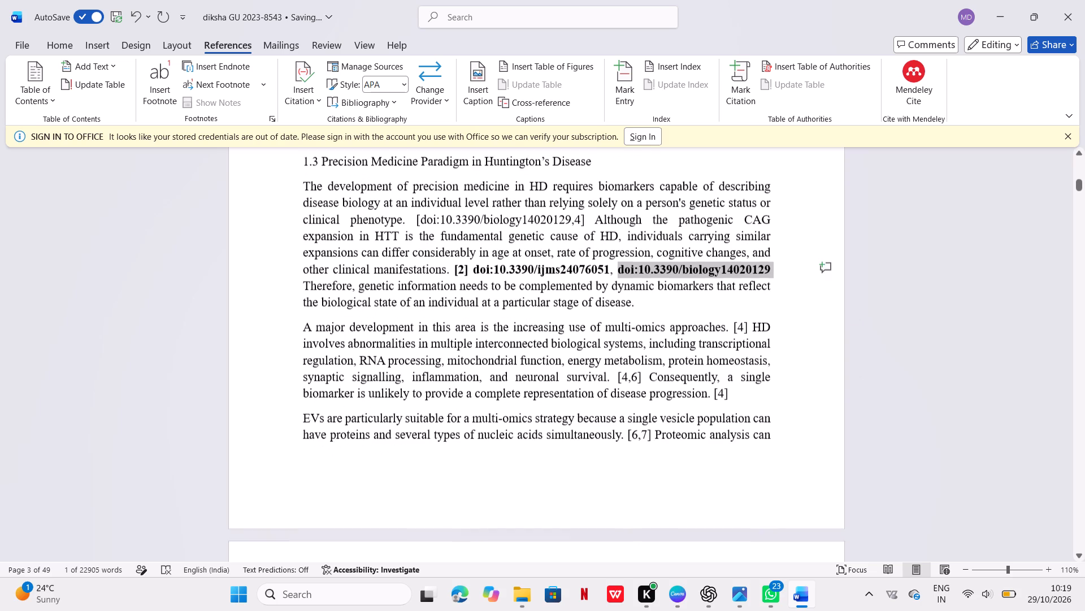
scroll(689, 416, "down", 1)
left_click(745, 295)
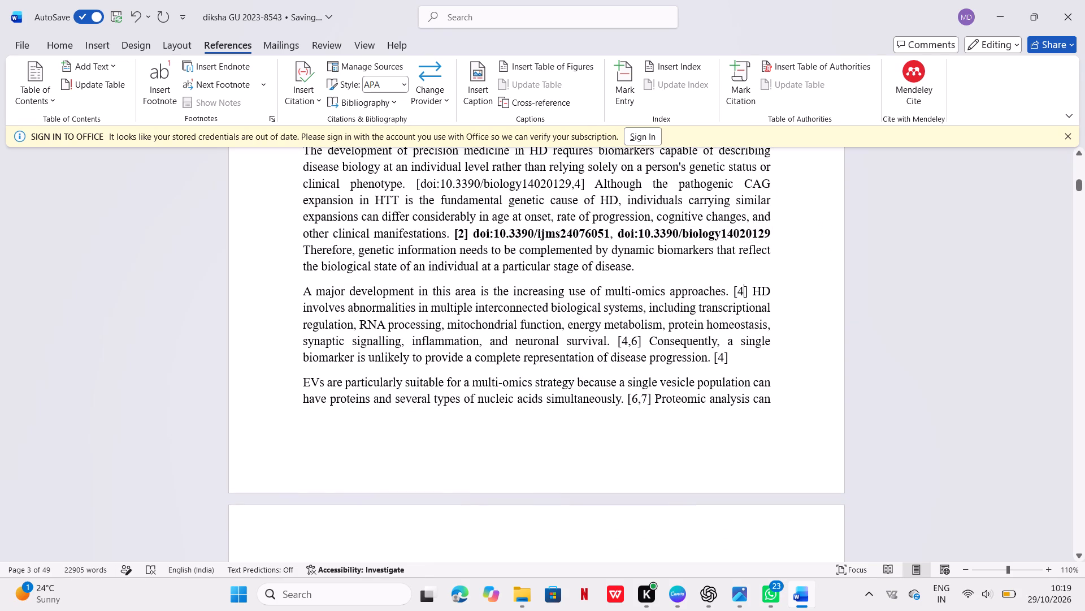
left_click(748, 294)
key("BackSpace")
key("BackSpace")
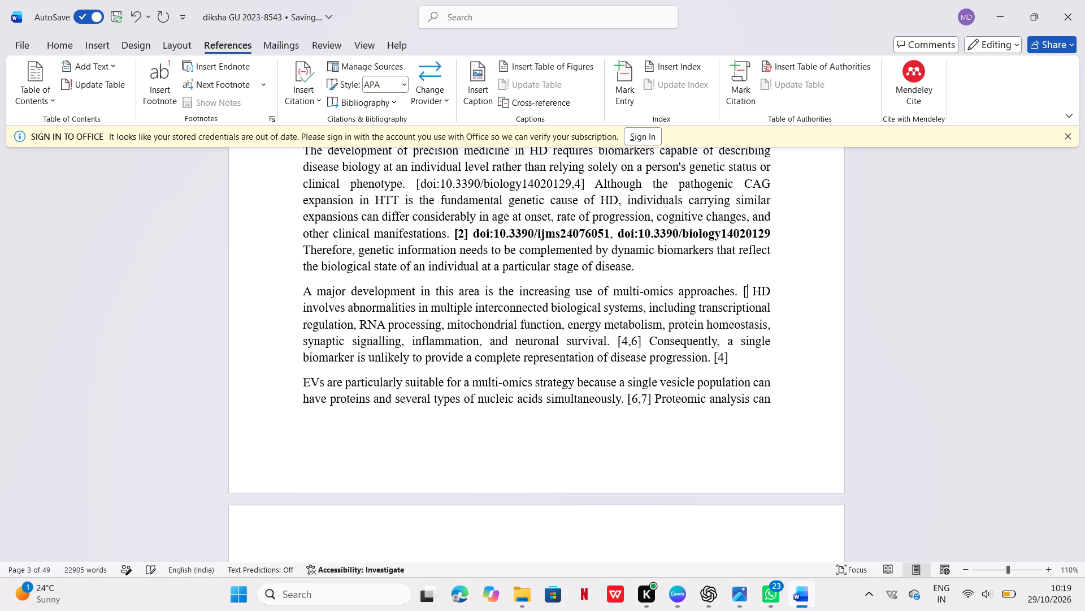
key("BackSpace")
key("ctrl+v")
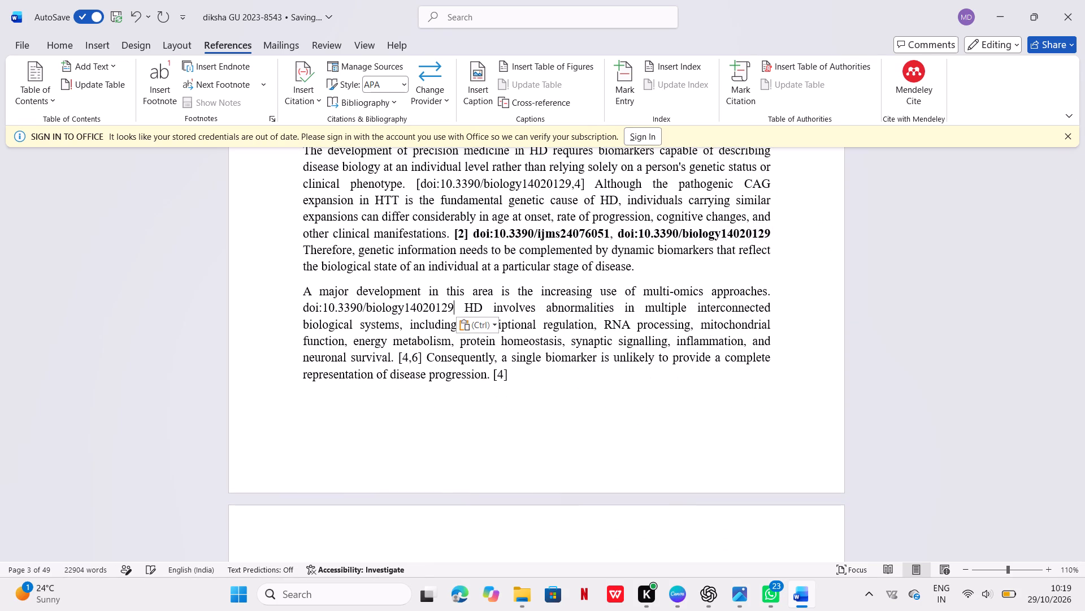
left_click_drag(302, 310, 447, 306)
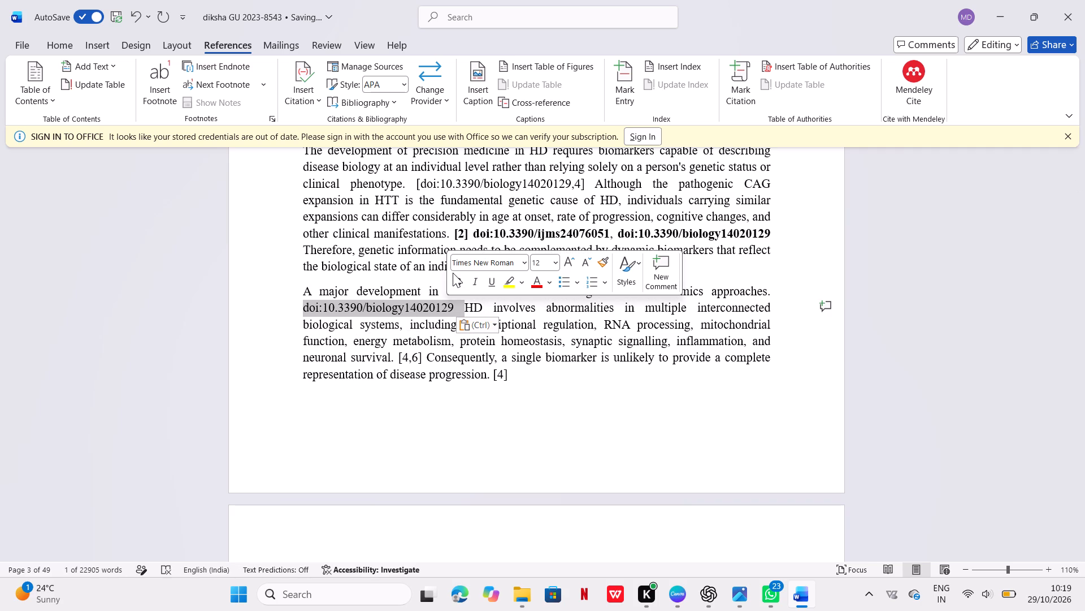
left_click(453, 273)
left_click(455, 284)
Replace the "[4" of the [4,6] citation before "Consequently" in Section 1.3 with doi:10.3390/biology14020129 and make that DOI bold.
left_click(409, 358)
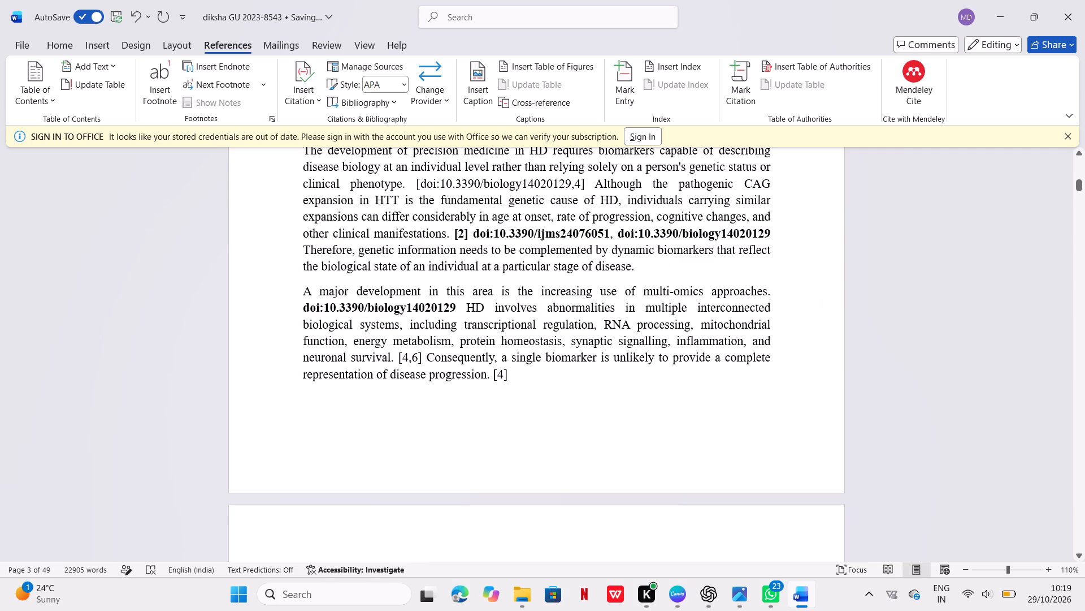
key("BackSpace")
key("BackSpace")
key("ctrl+v")
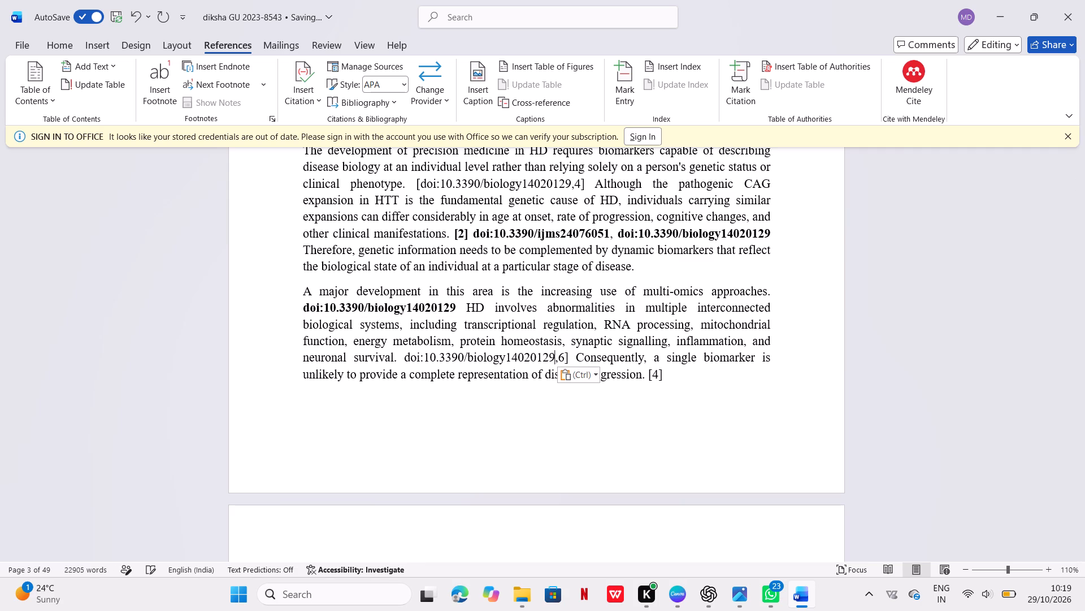
left_click_drag(404, 362, 516, 356)
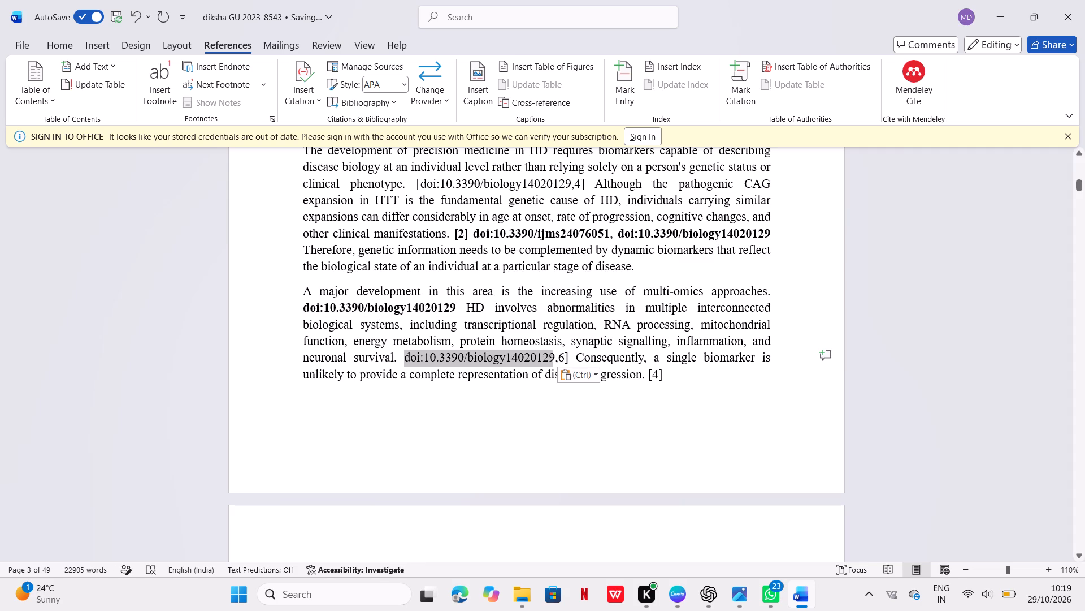
left_click_drag(516, 356, 517, 356)
left_click(531, 329)
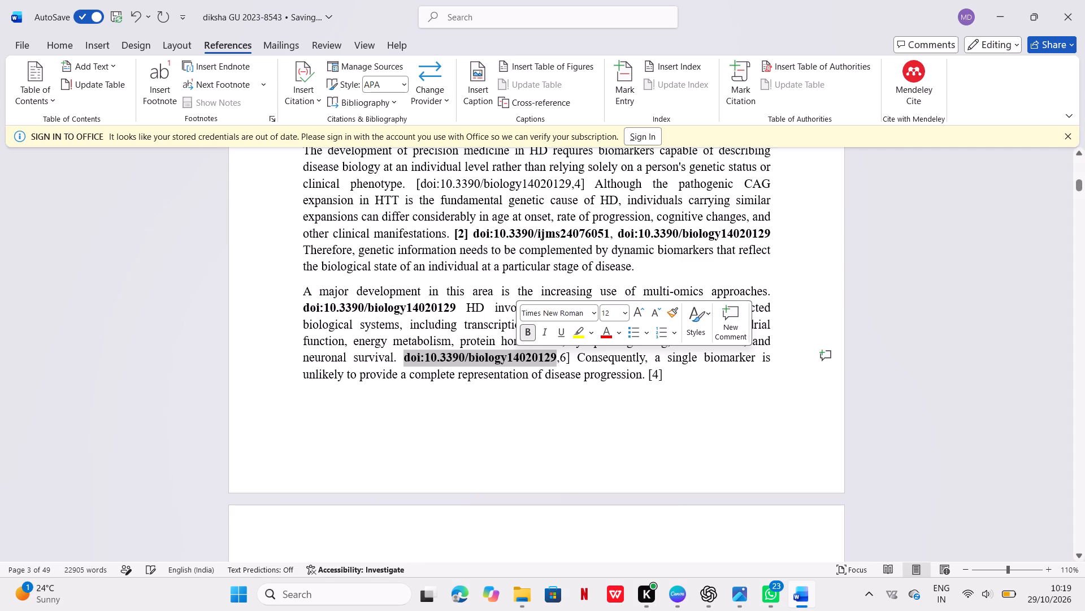
Delete the [4] citation after "representation of disease progression" in Section 1.3.
left_click(674, 381)
key("BackSpace")
key("BackSpace")
key("BackSpace")
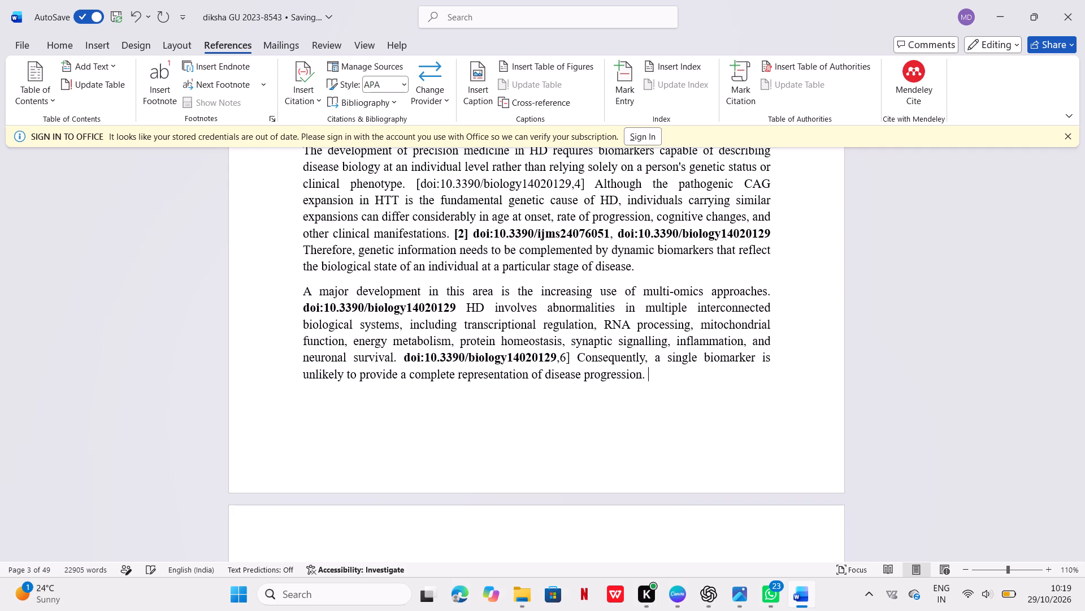
Insert doi:10.3390/biology14020129 after "representation of disease progression" in Section 1.3 and make that DOI bold.
key("ctrl+v")
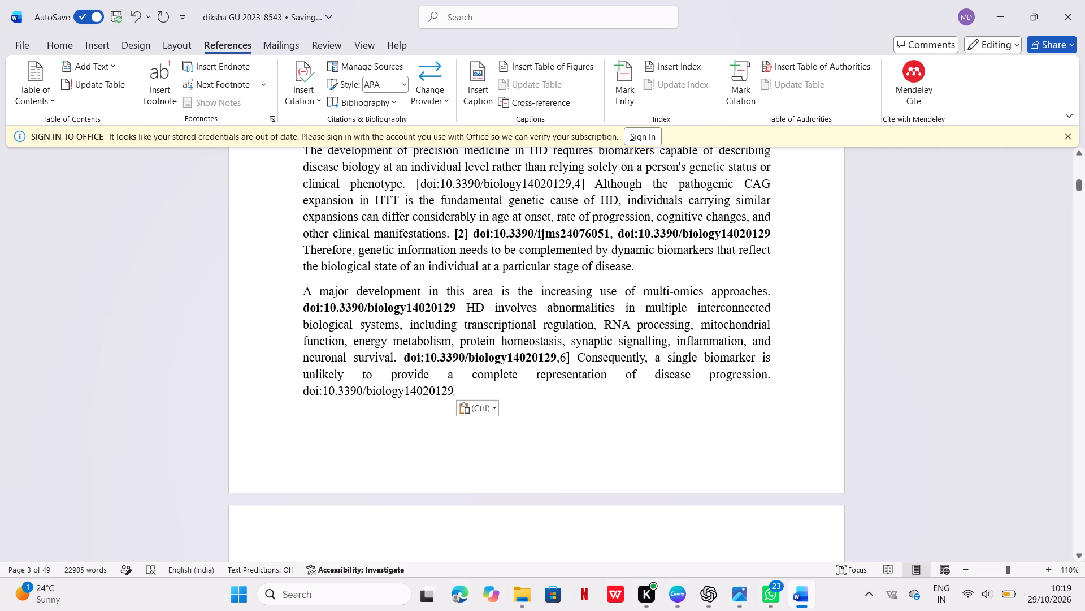
left_click_drag(303, 390, 431, 398)
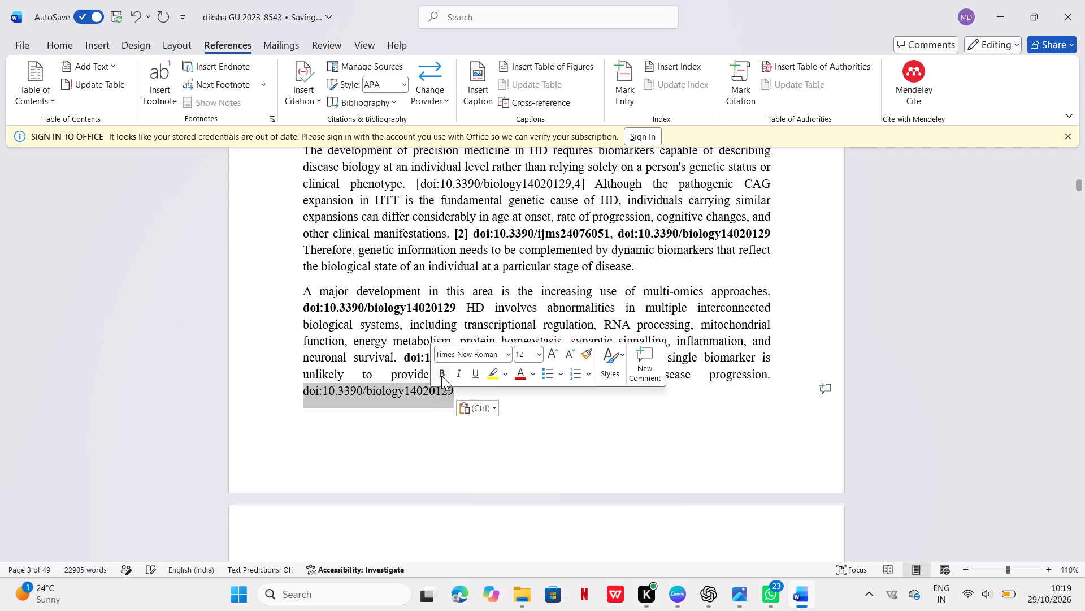
left_click(442, 373)
left_click(572, 423)
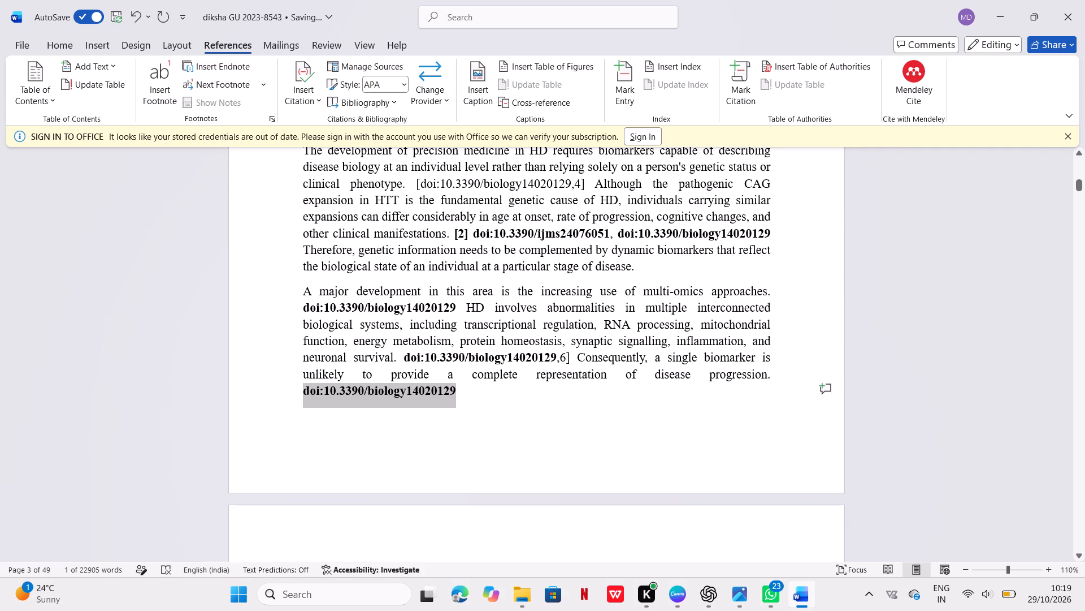
Remove the opening bracket and ",4]" around the DOI before "Although the pathogenic CAG expansion" in Section 1.3 and make that DOI bold.
scroll(561, 302, "up", 2)
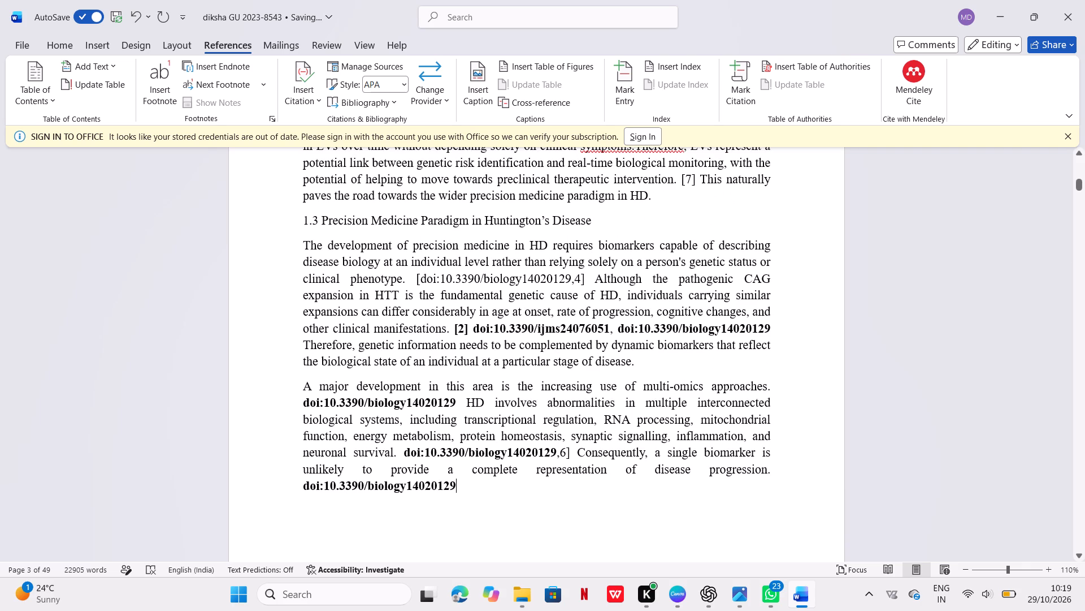
left_click(588, 280)
key("BackSpace")
key("BackSpace")
key("BackSpace")
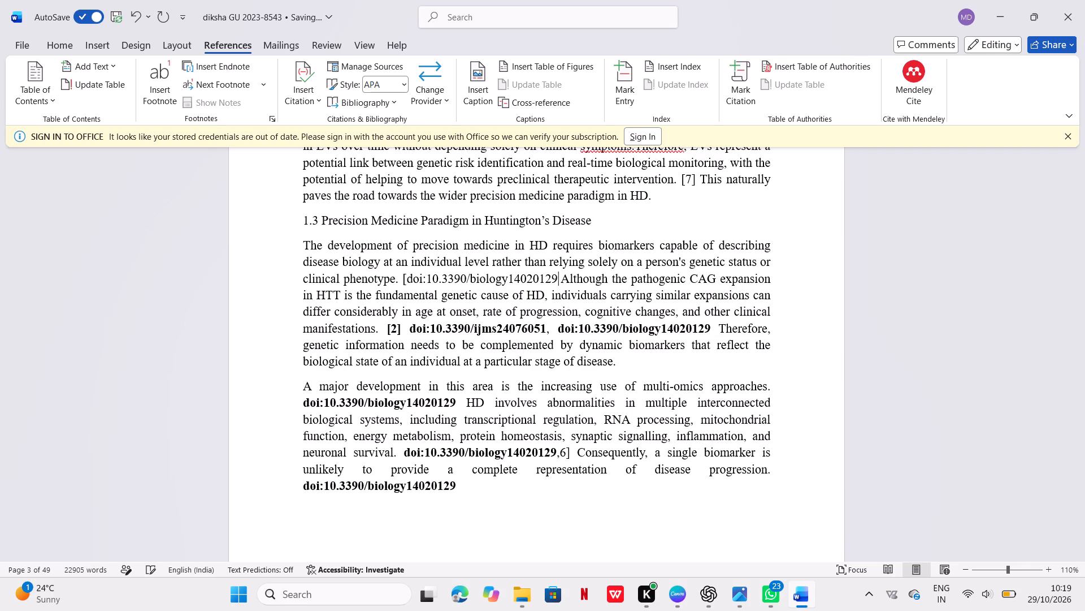
left_click(405, 281)
key("BackSpace")
left_click_drag(405, 281, 520, 285)
left_click(527, 264)
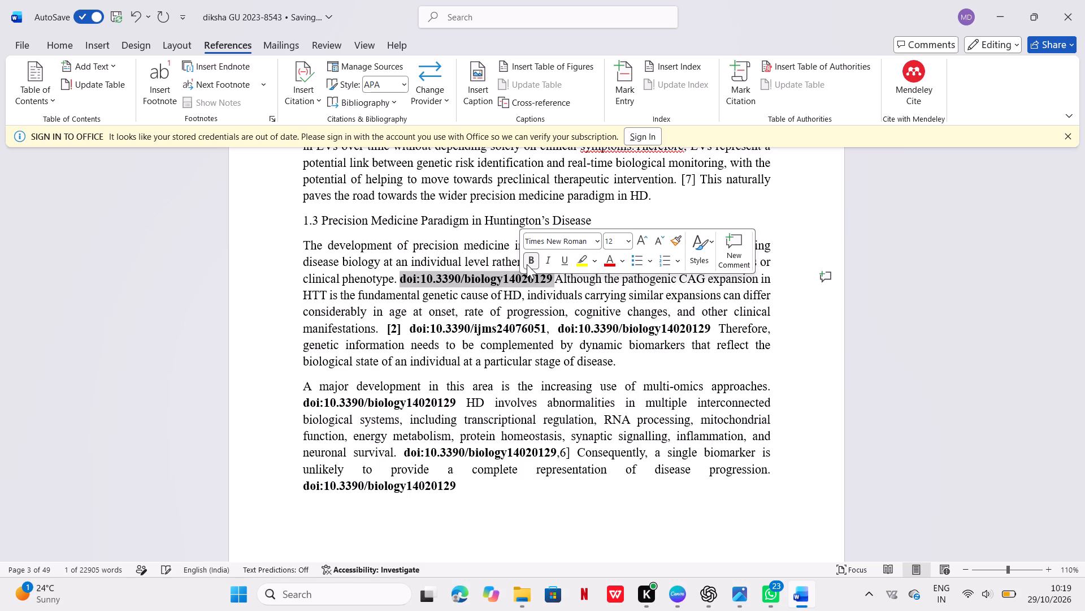
Review the citations in Sections 1.1 to 1.4 and the reference list that follows them.
scroll(524, 326, "up", 3)
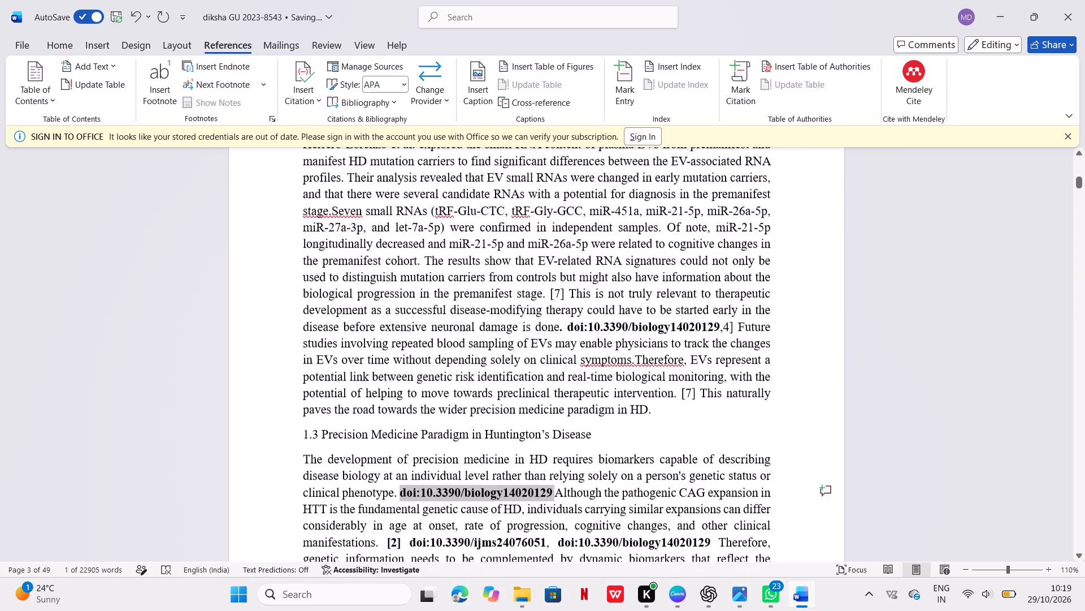
scroll(524, 326, "up", 2)
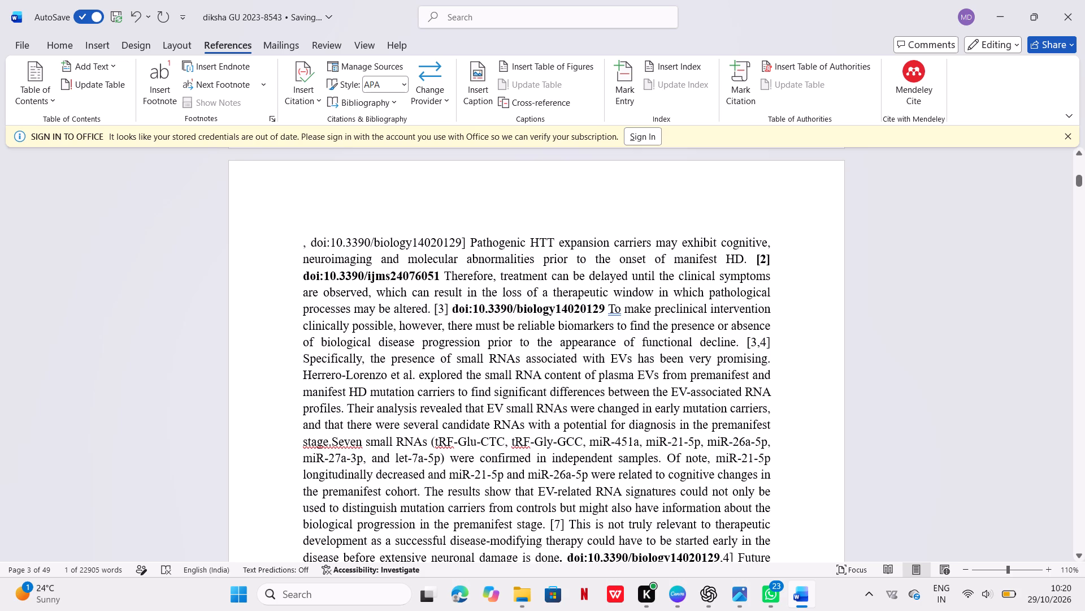
scroll(518, 268, "up", 5)
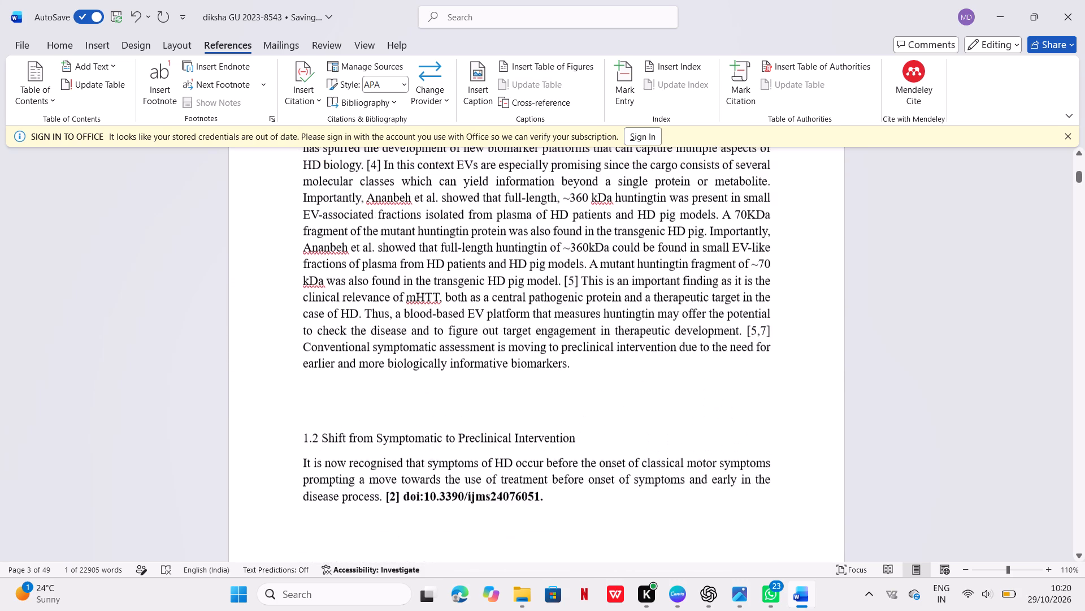
scroll(518, 268, "up", 2)
scroll(518, 268, "down", 1)
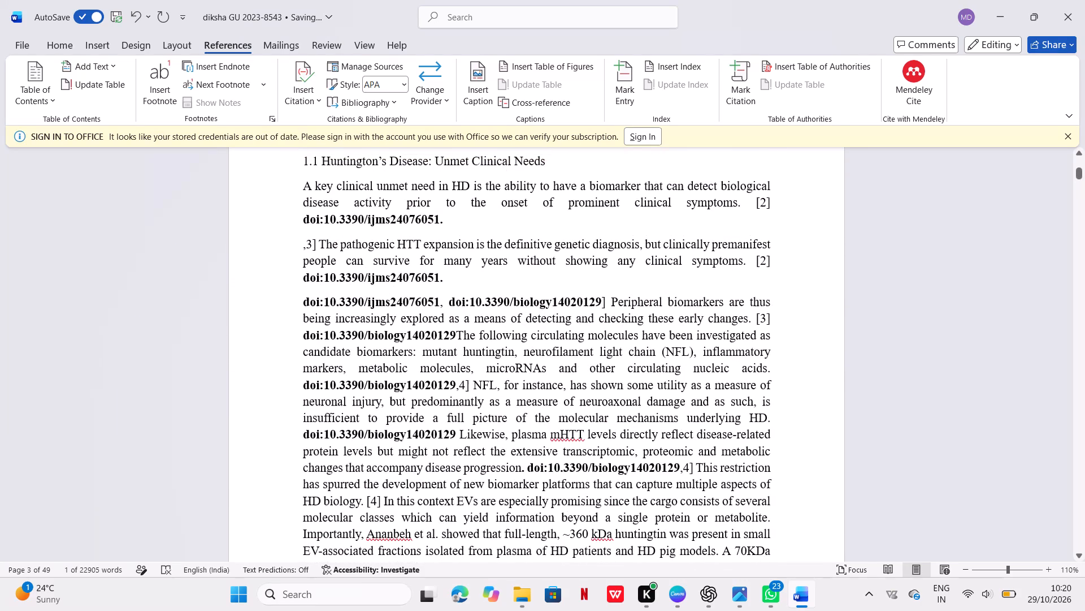
scroll(518, 268, "down", 5)
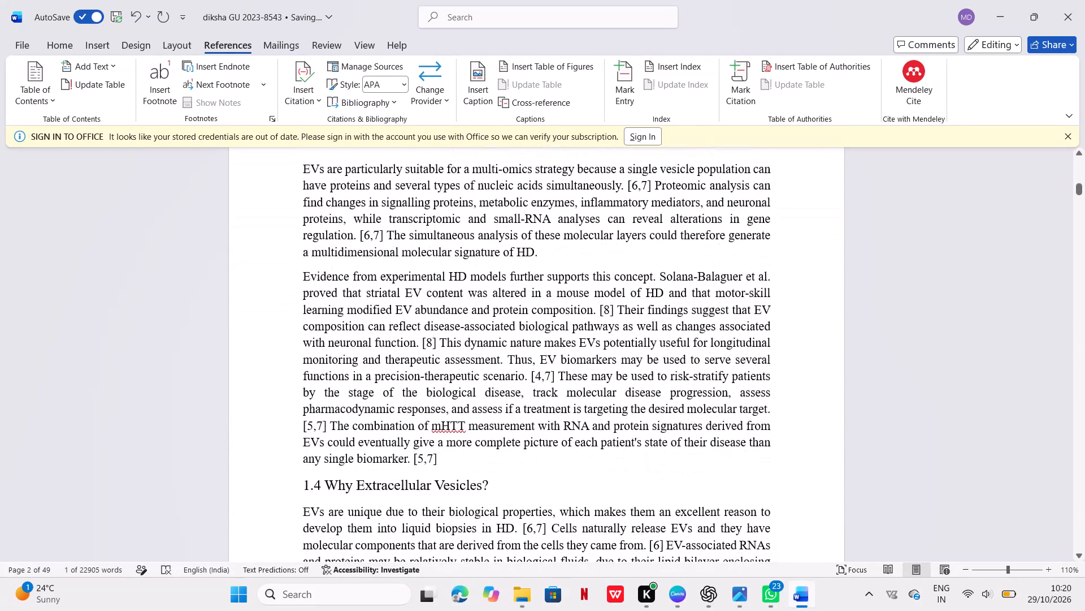
scroll(518, 268, "down", 6)
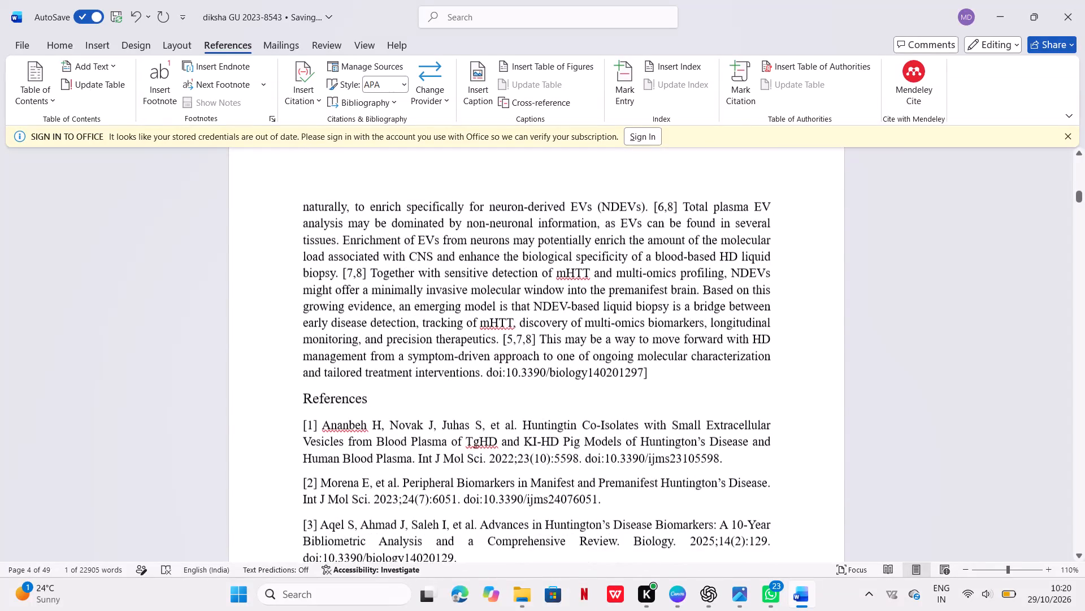
scroll(518, 268, "up", 4)
scroll(518, 268, "down", 1)
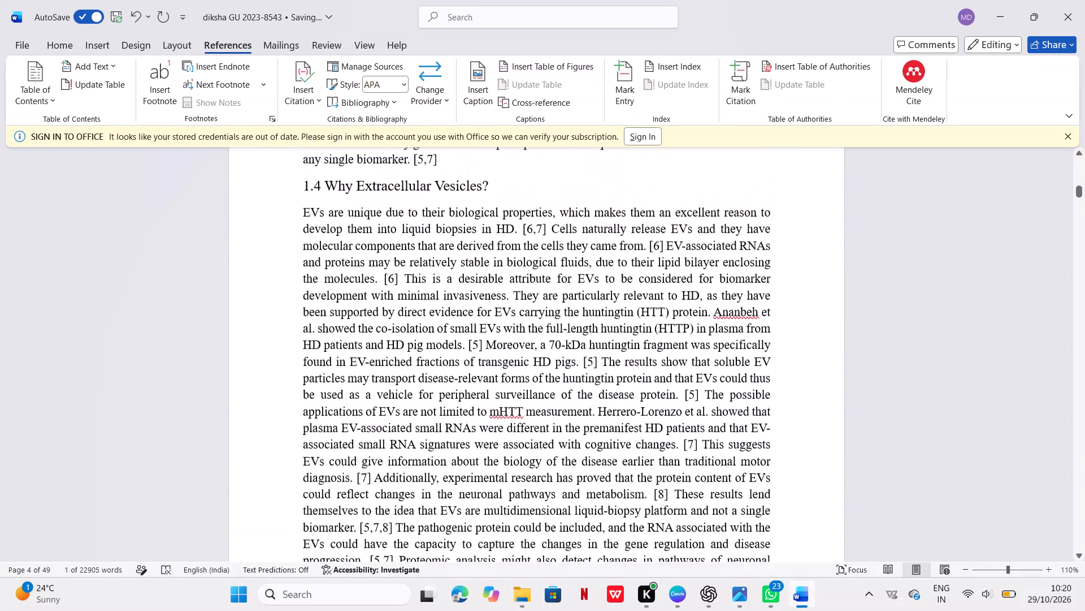
scroll(518, 268, "down", 1)
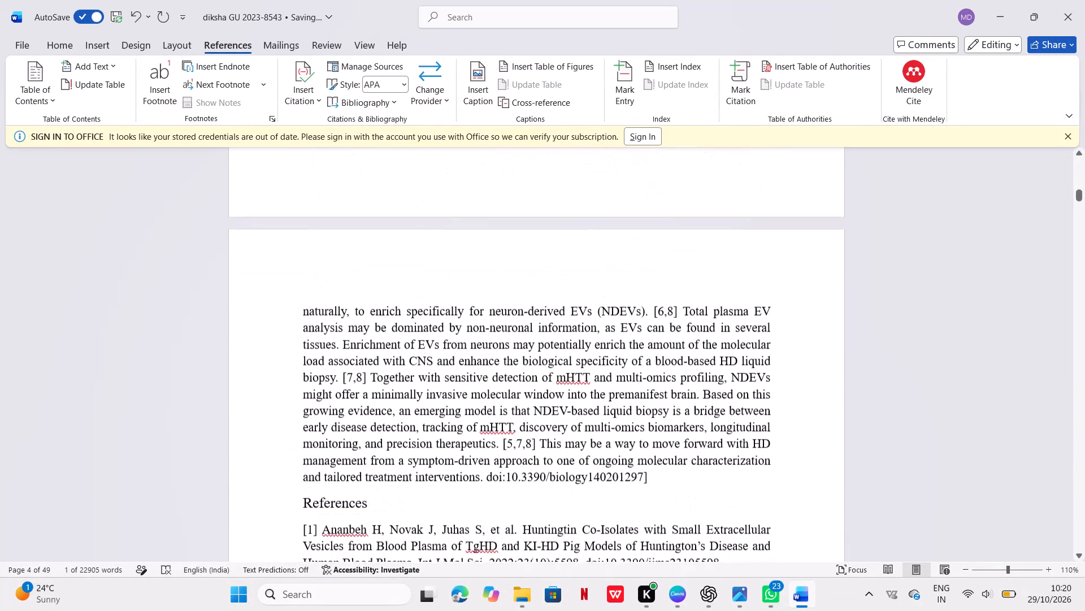
scroll(518, 268, "down", 3)
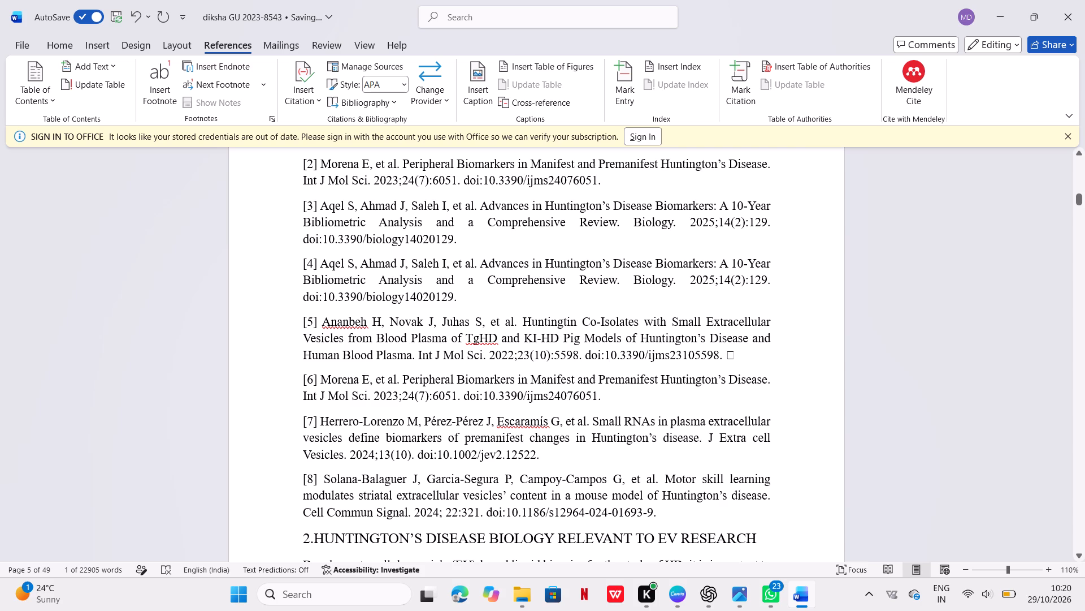
Copy doi:10.3390/ijms24076051 from reference [6] in the reference list.
left_click_drag(596, 394, 593, 394)
left_click_drag(593, 394, 453, 405)
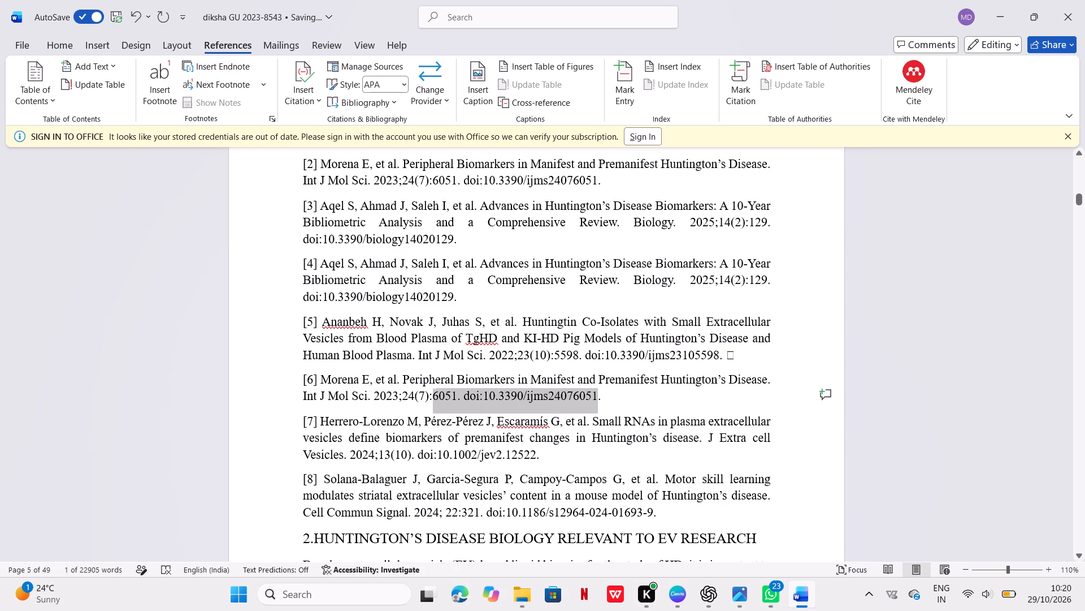
left_click_drag(453, 405, 495, 400)
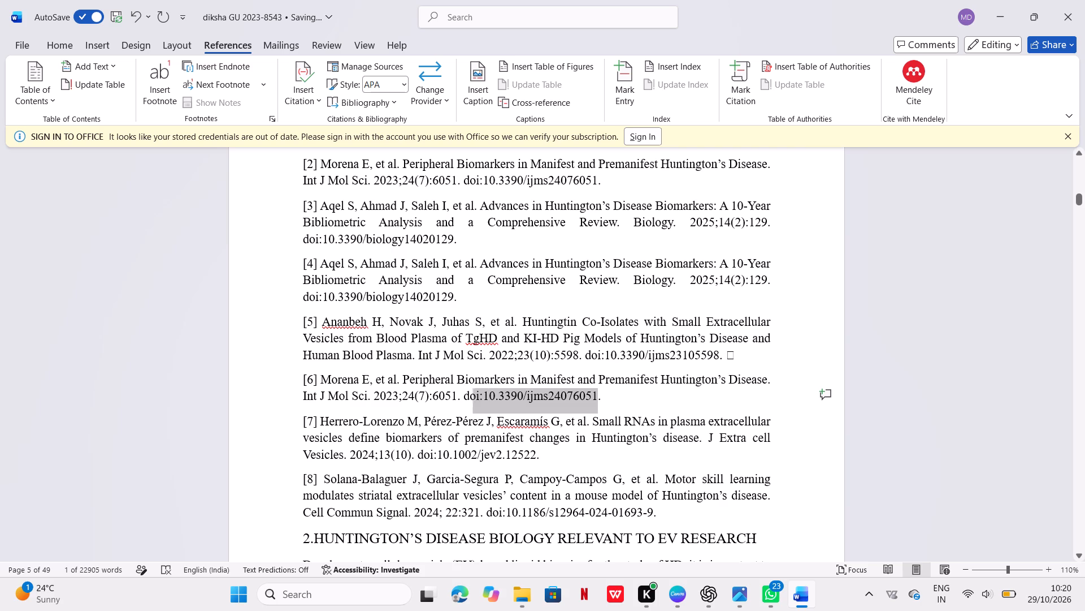
left_click_drag(495, 400, 498, 400)
left_click(689, 388)
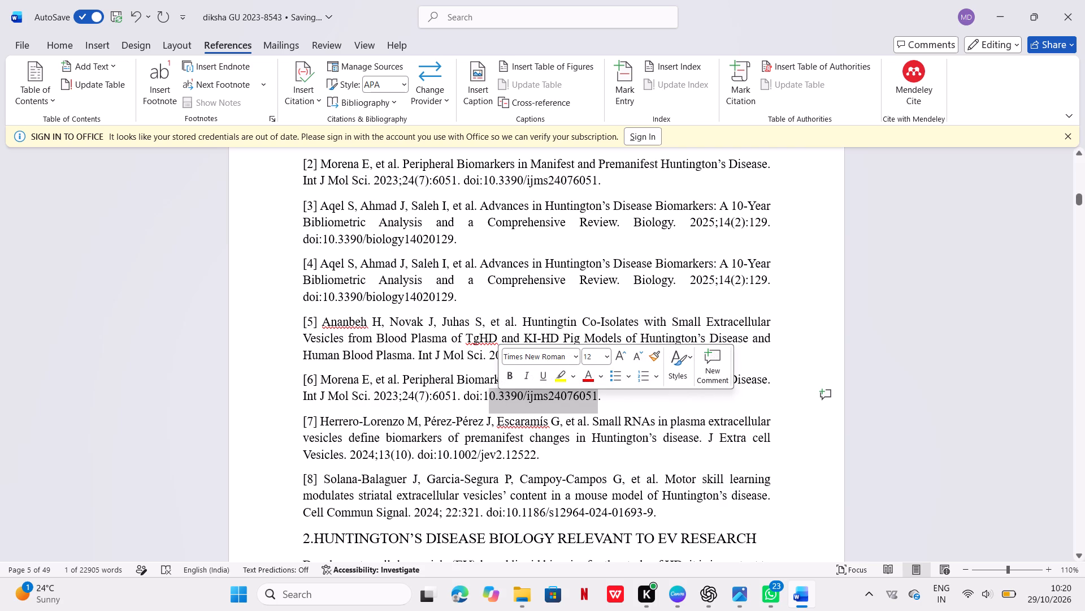
left_click_drag(462, 399, 600, 400)
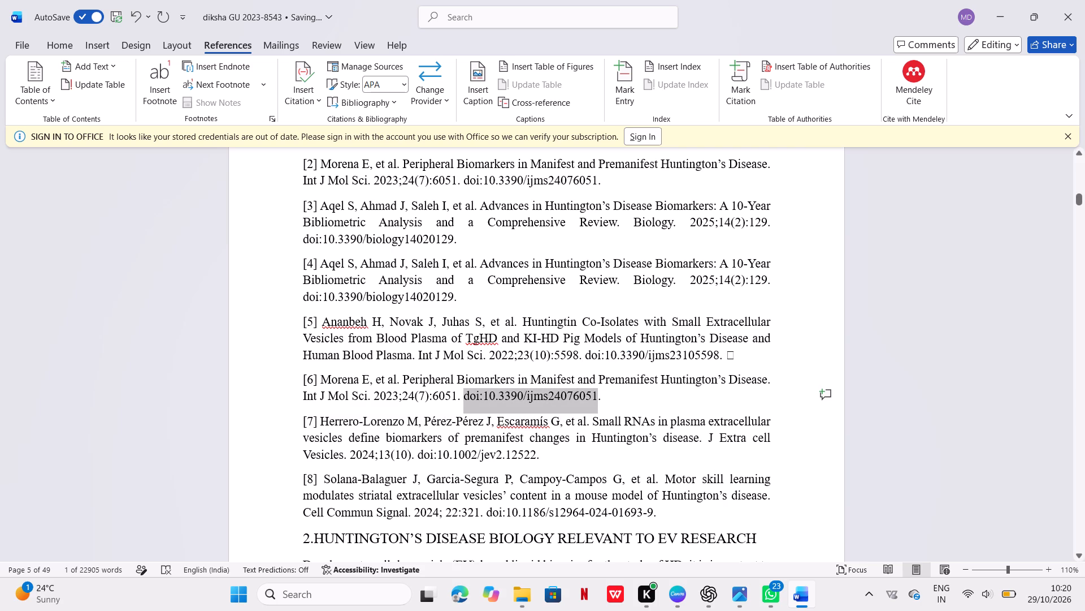
left_click_drag(600, 400, 600, 397)
key("ctrl+c")
Look through the manuscript from the introduction to Section 2 for numbered citations, returning to the reference list after Section 1.4.
scroll(581, 251, "up", 5)
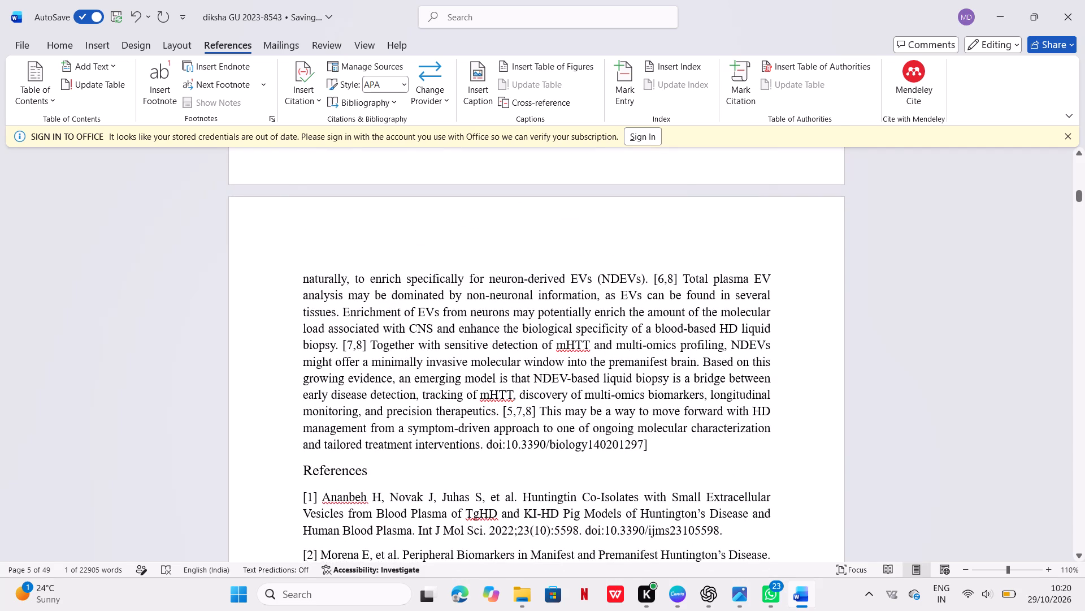
scroll(581, 251, "up", 1)
scroll(581, 251, "down", 1)
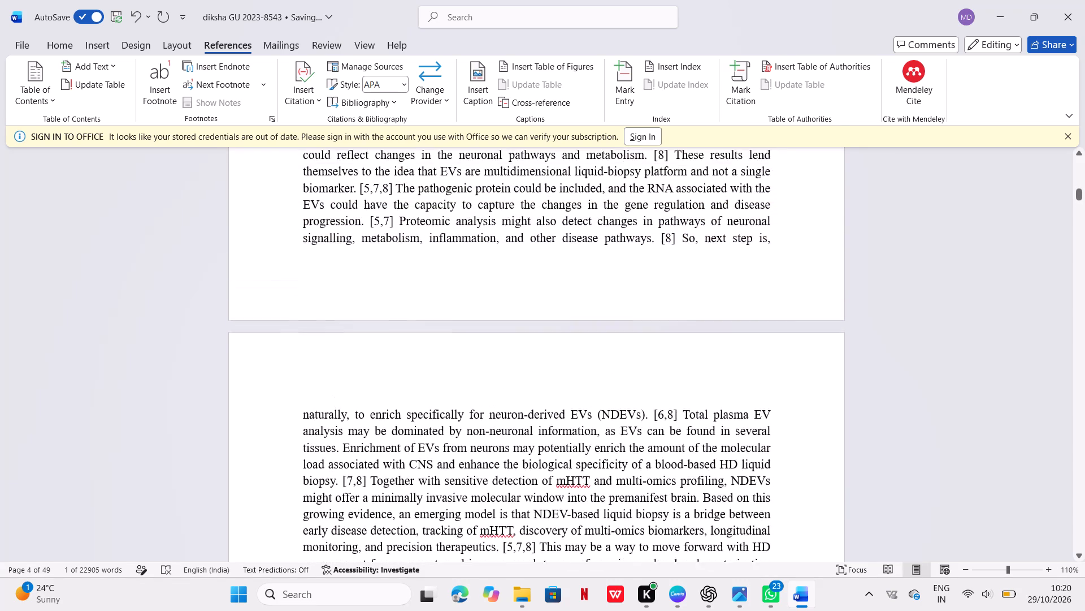
scroll(581, 251, "down", 1)
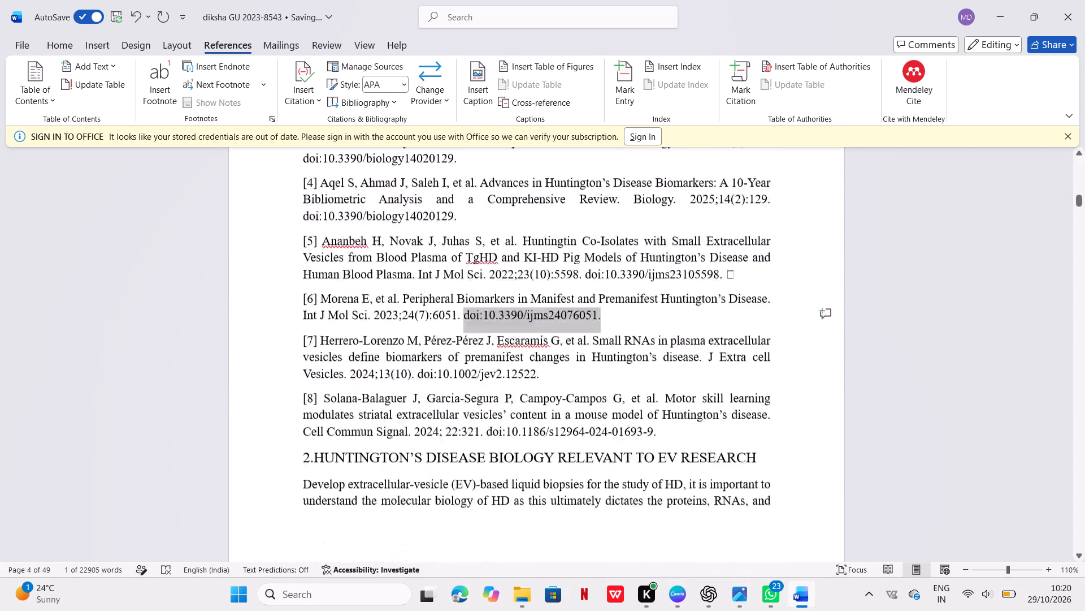
scroll(581, 251, "down", 1)
scroll(581, 251, "up", 20)
scroll(581, 251, "up", 20)
scroll(581, 251, "up", 20)
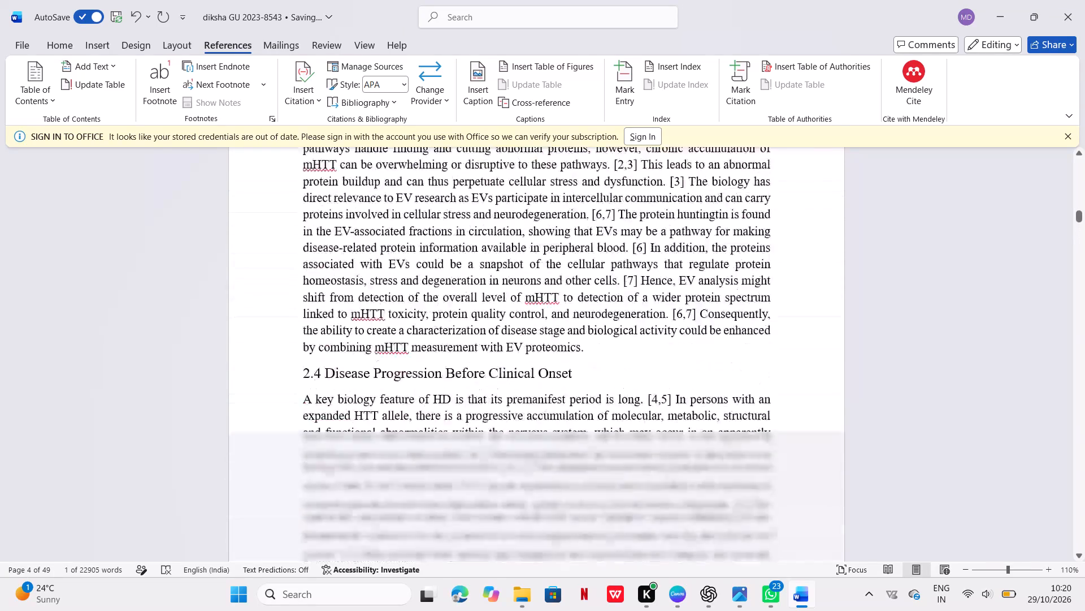
scroll(581, 251, "up", 20)
scroll(581, 251, "up", 20)
scroll(581, 251, "up", 20)
scroll(581, 251, "down", 1)
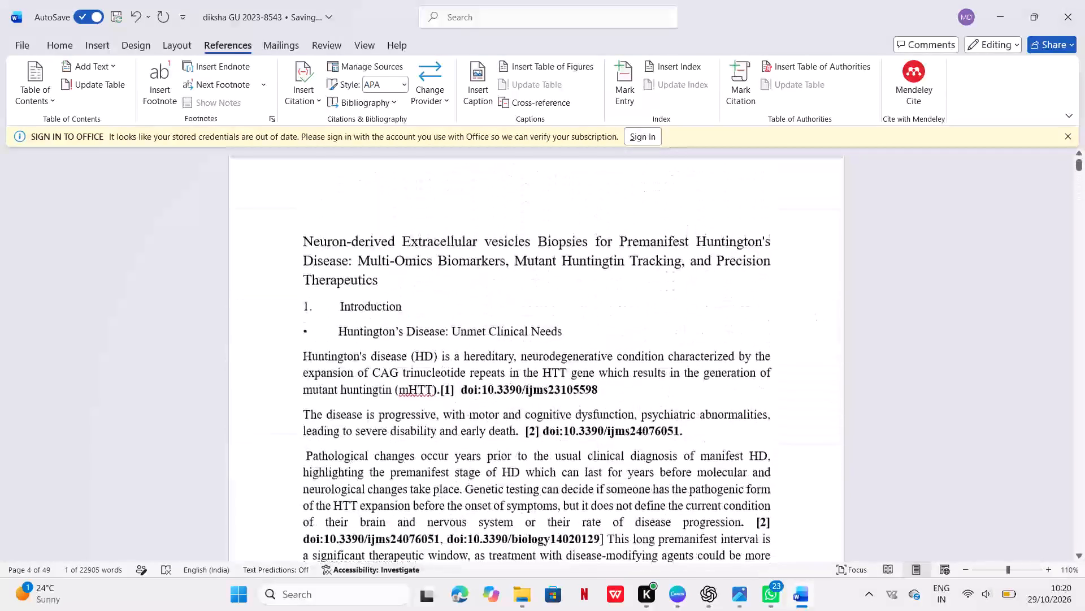
scroll(581, 251, "down", 4)
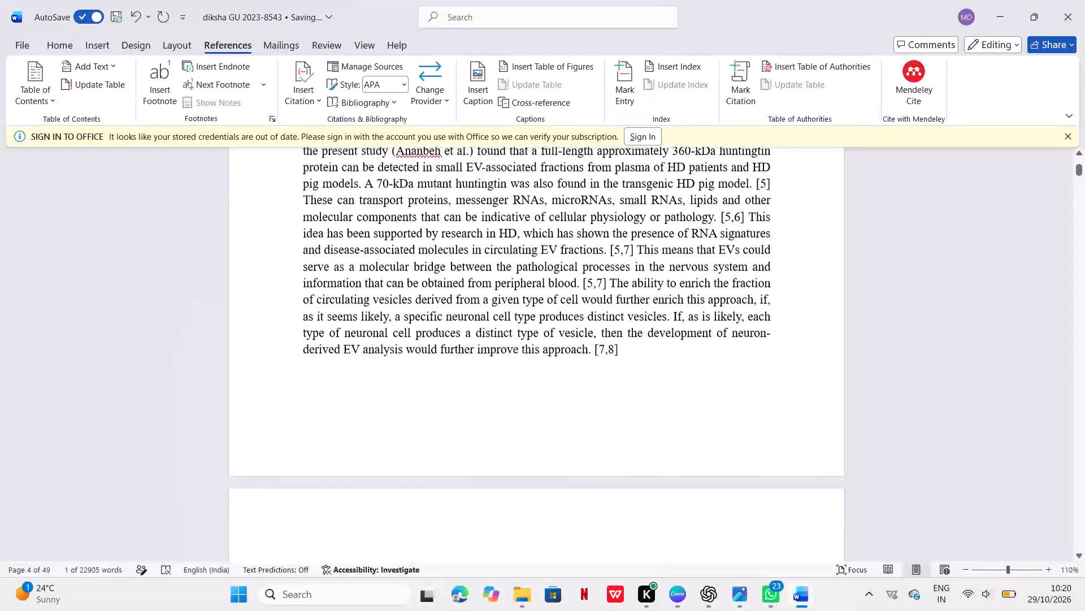
scroll(581, 251, "down", 4)
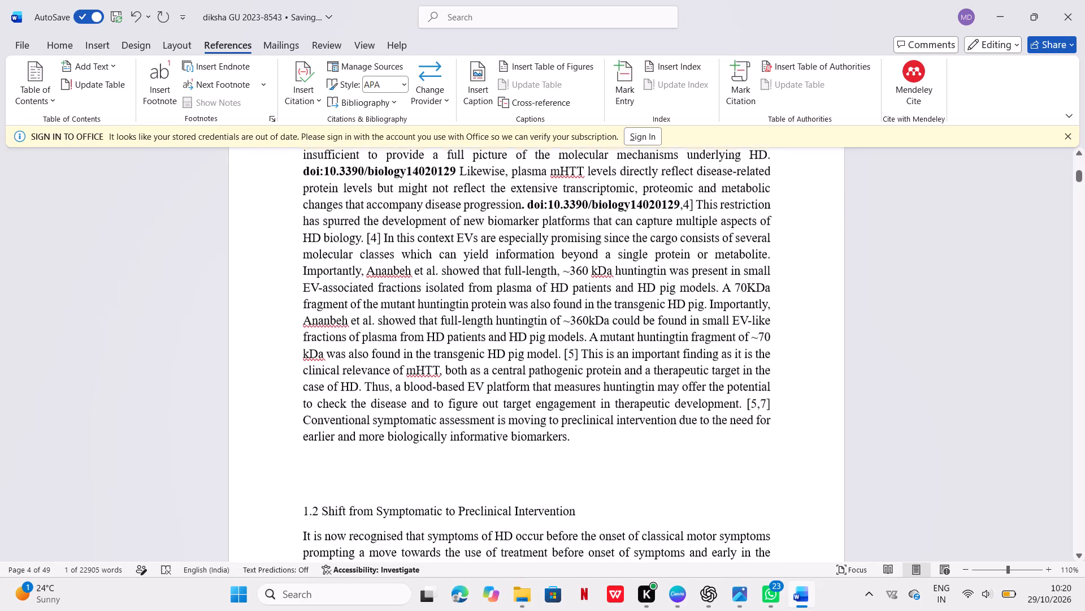
scroll(581, 251, "down", 5)
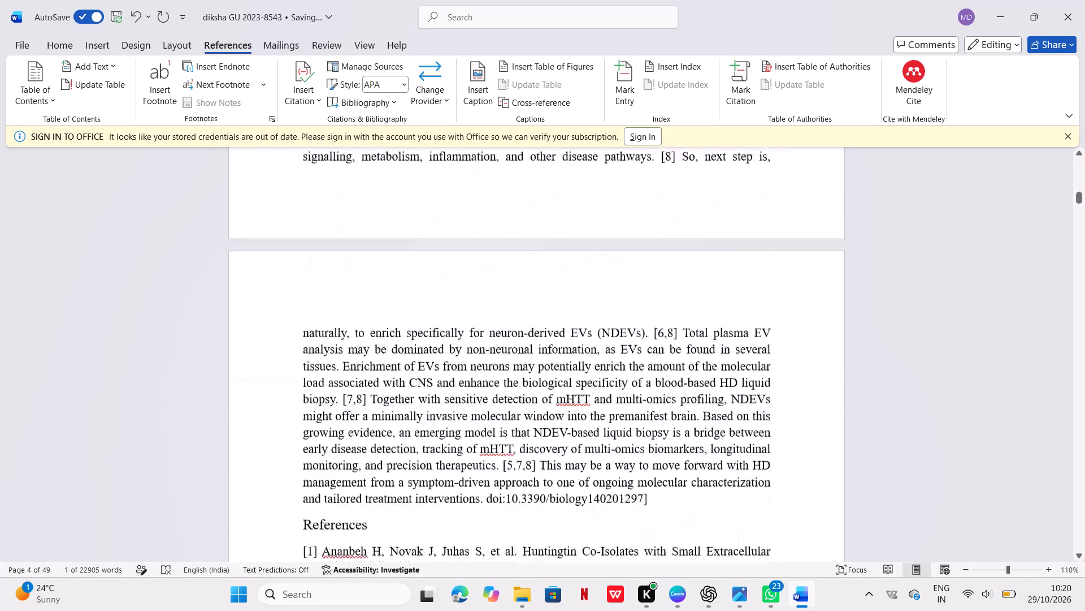
scroll(581, 251, "down", 4)
scroll(581, 251, "up", 3)
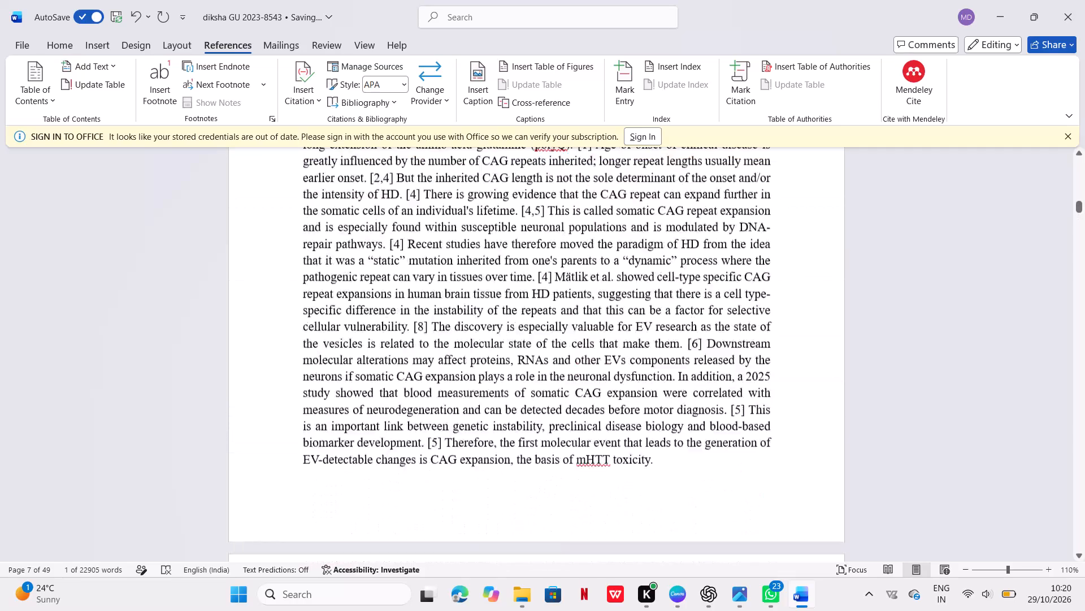
scroll(581, 251, "up", 4)
scroll(581, 251, "down", 2)
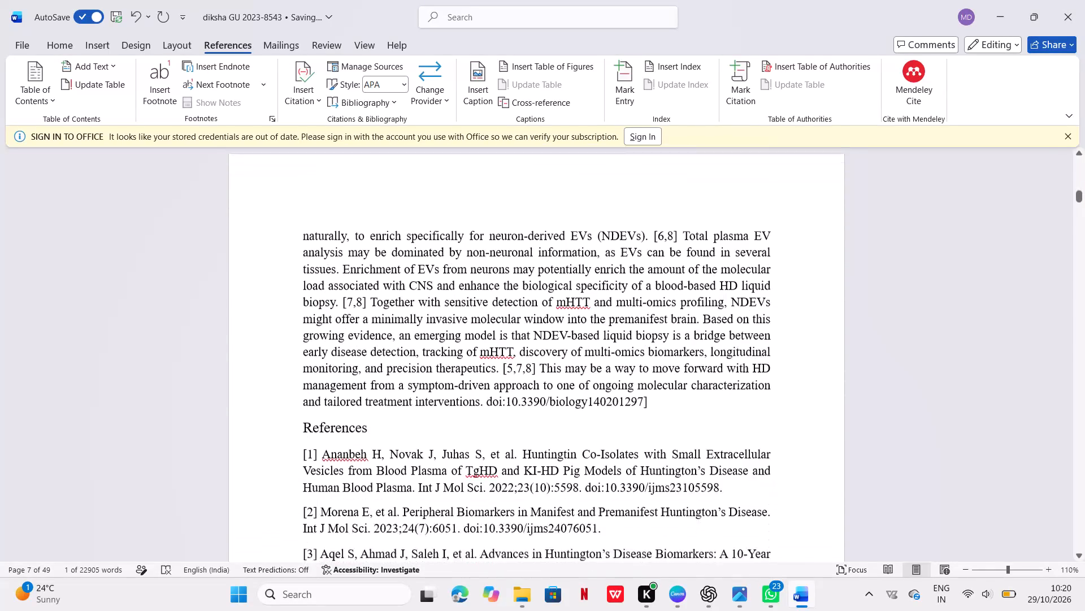
scroll(581, 251, "down", 2)
scroll(581, 251, "up", 4)
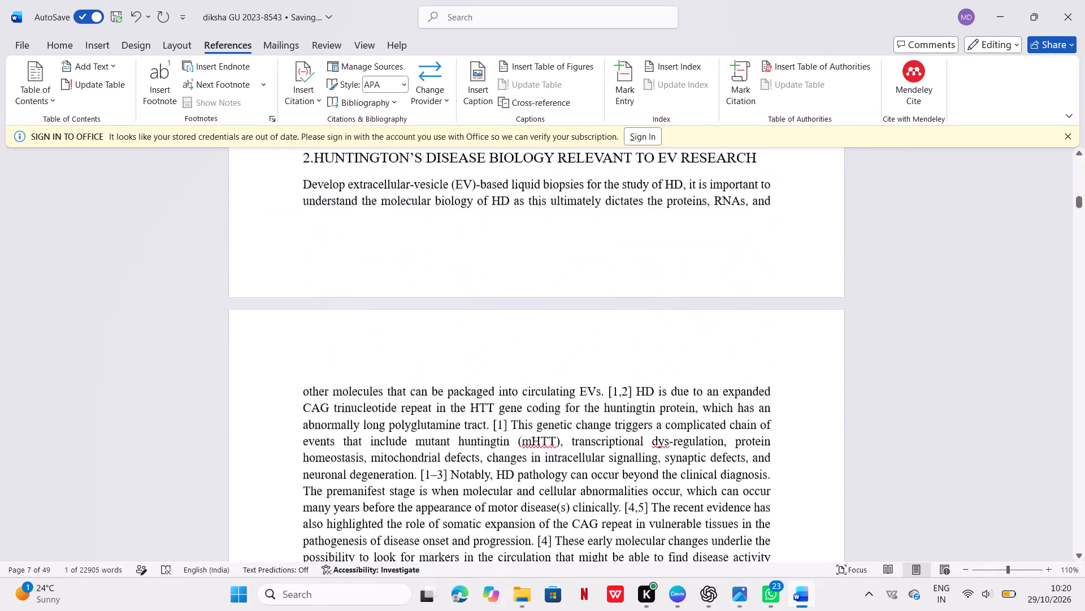
scroll(581, 251, "up", 3)
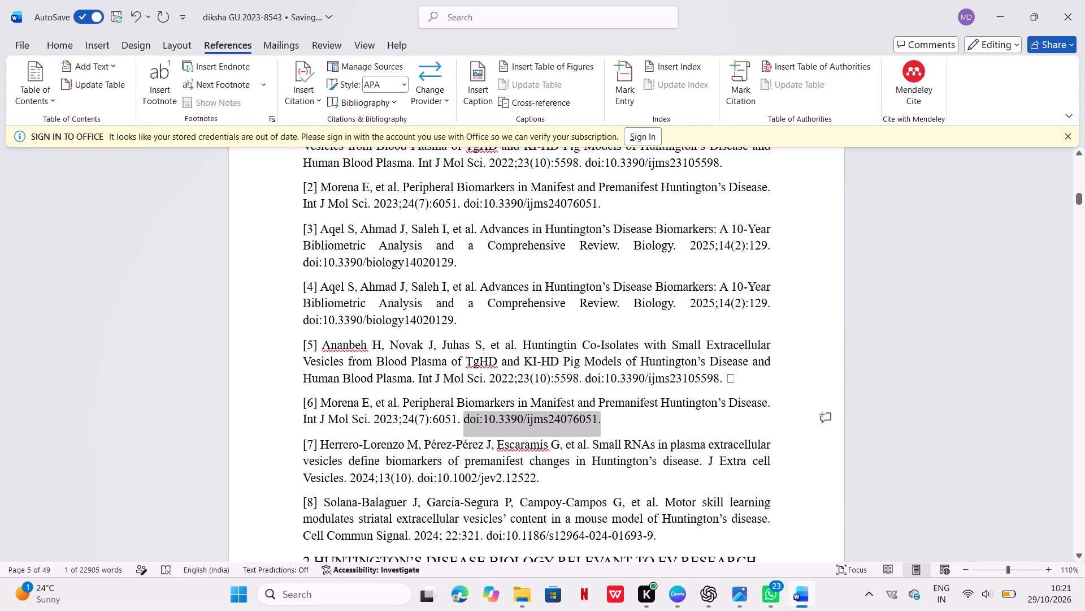
Replace "[5" in the [5,7,8] citation after "precision therapeutics" with doi:10.3390/ijms23105598 copied from reference [5], and make that DOI bold.
left_click_drag(584, 380, 666, 383)
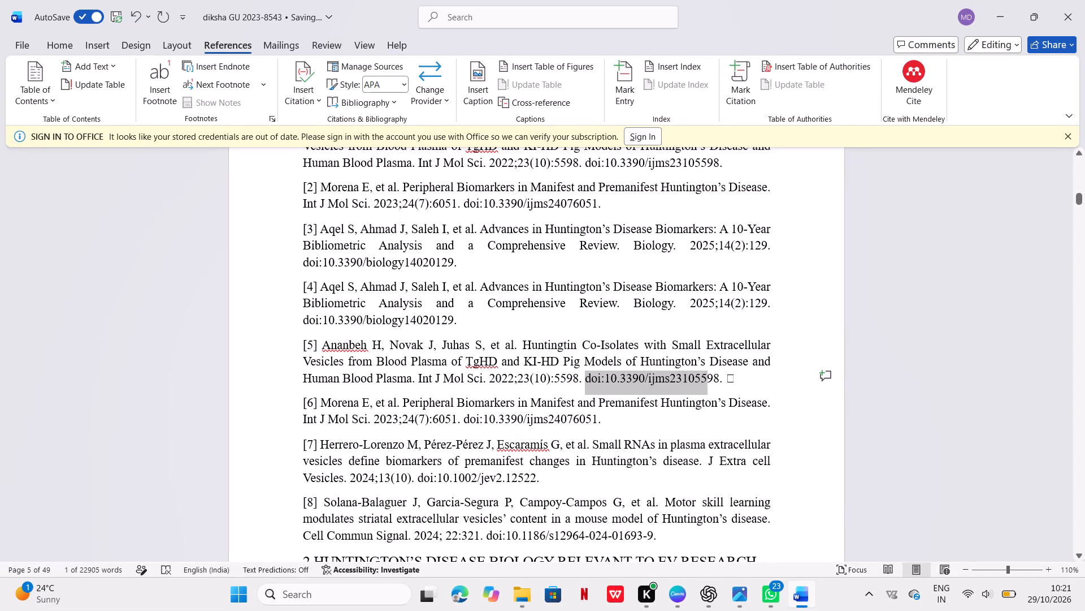
left_click_drag(666, 383, 697, 381)
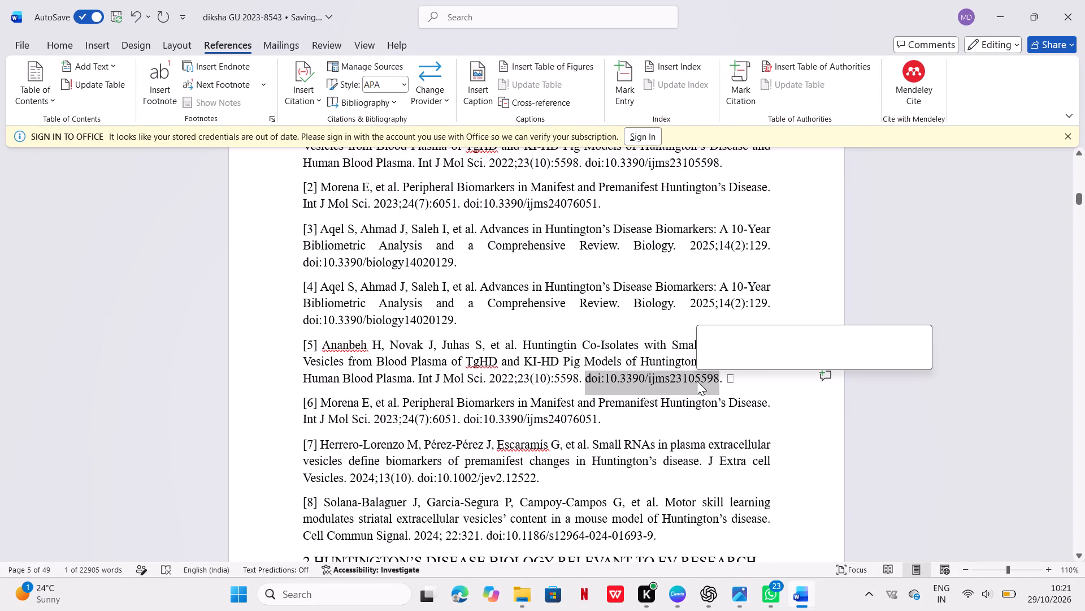
key("ctrl+c")
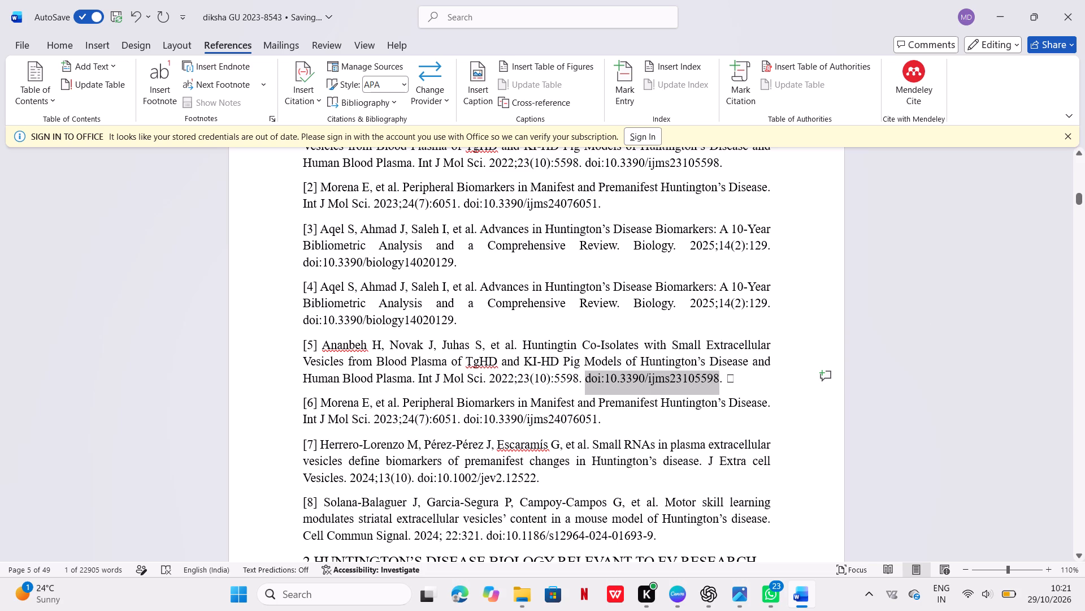
scroll(679, 297, "up", 1)
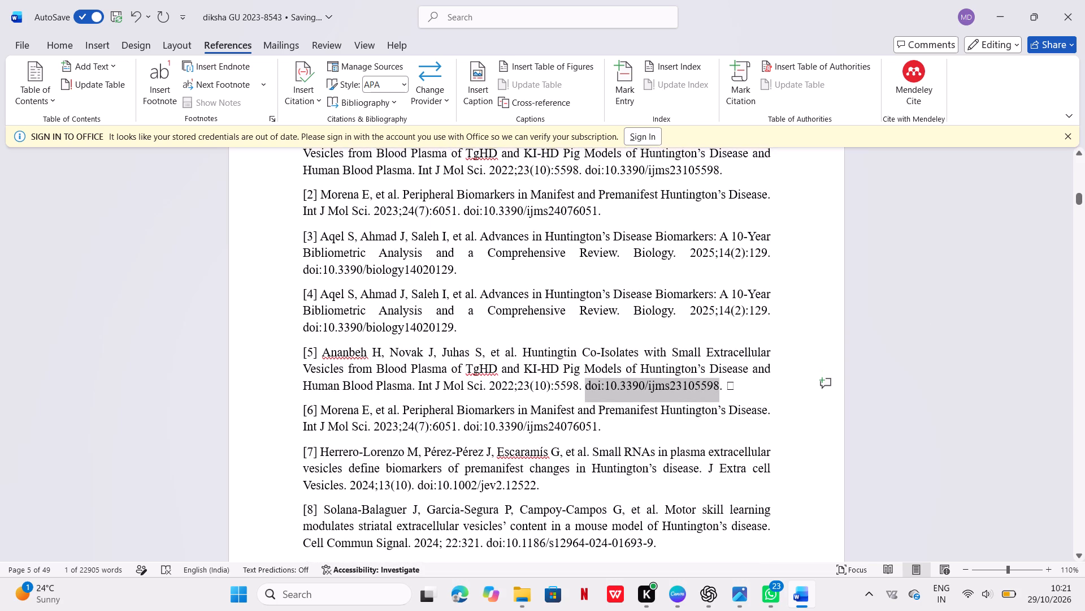
scroll(679, 297, "up", 3)
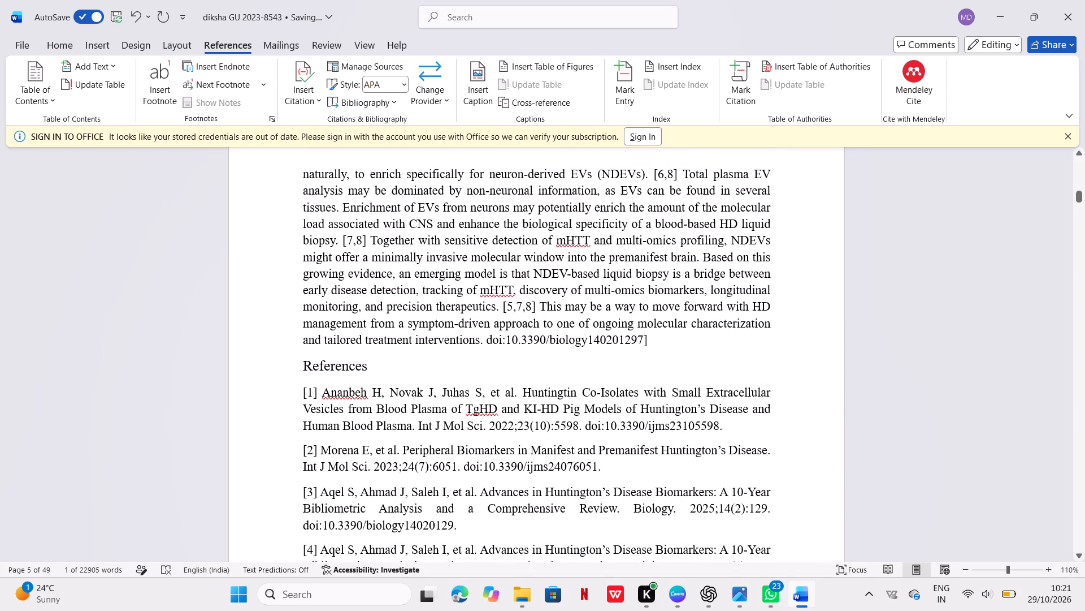
left_click(511, 307)
key("BackSpace")
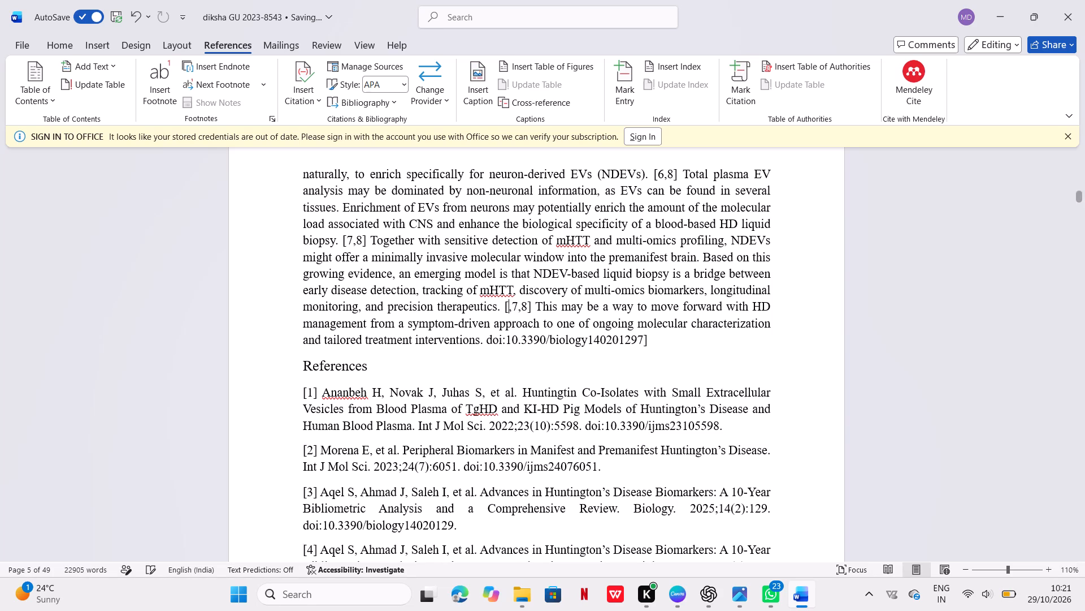
key("BackSpace")
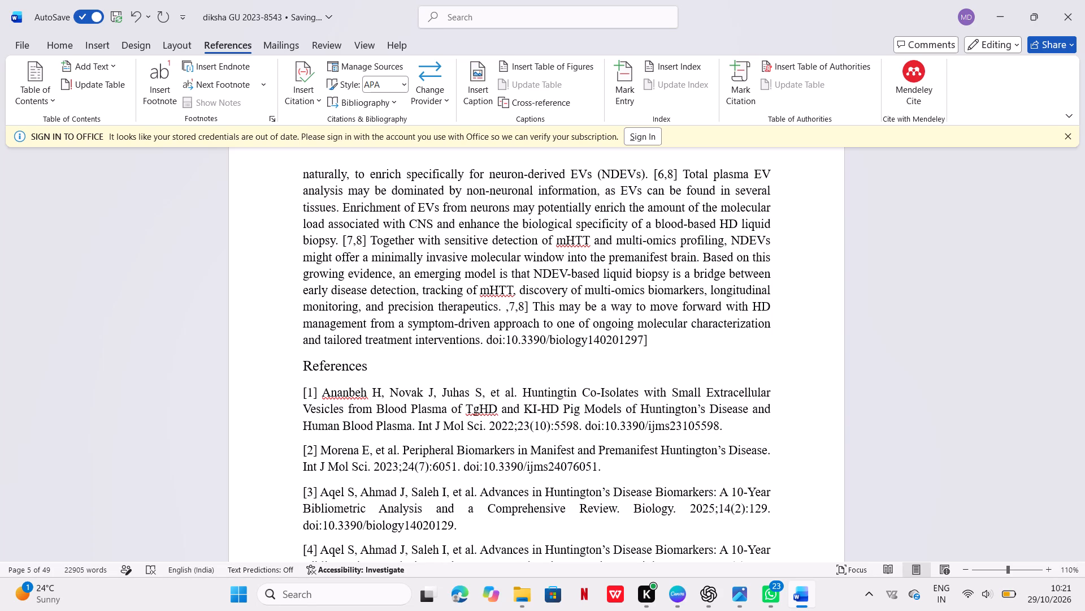
key("ctrl+v")
left_click_drag(505, 309, 574, 299)
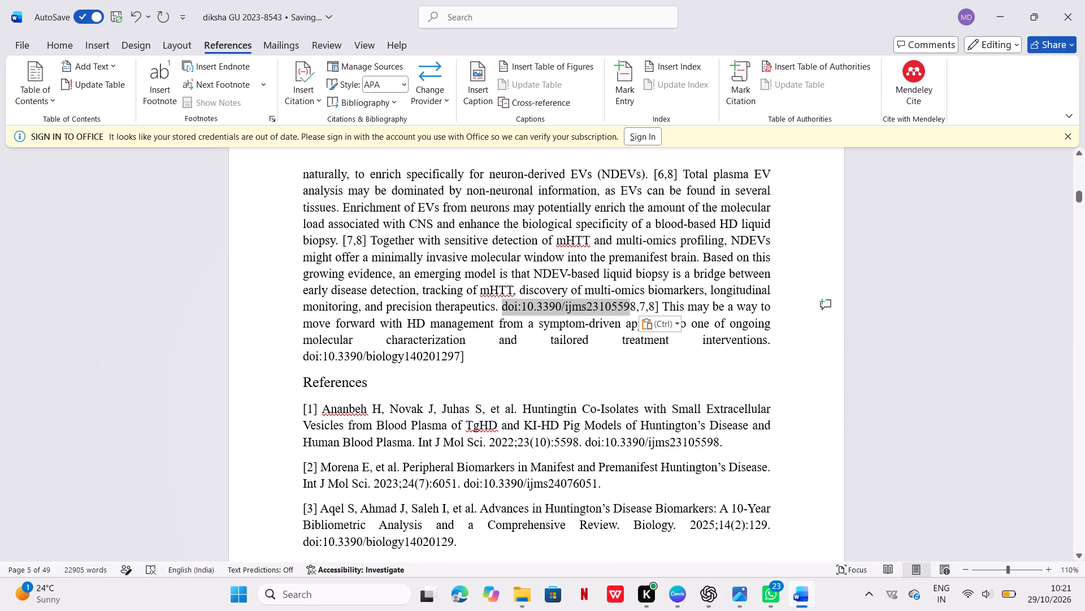
left_click_drag(574, 299, 600, 299)
left_click(615, 276)
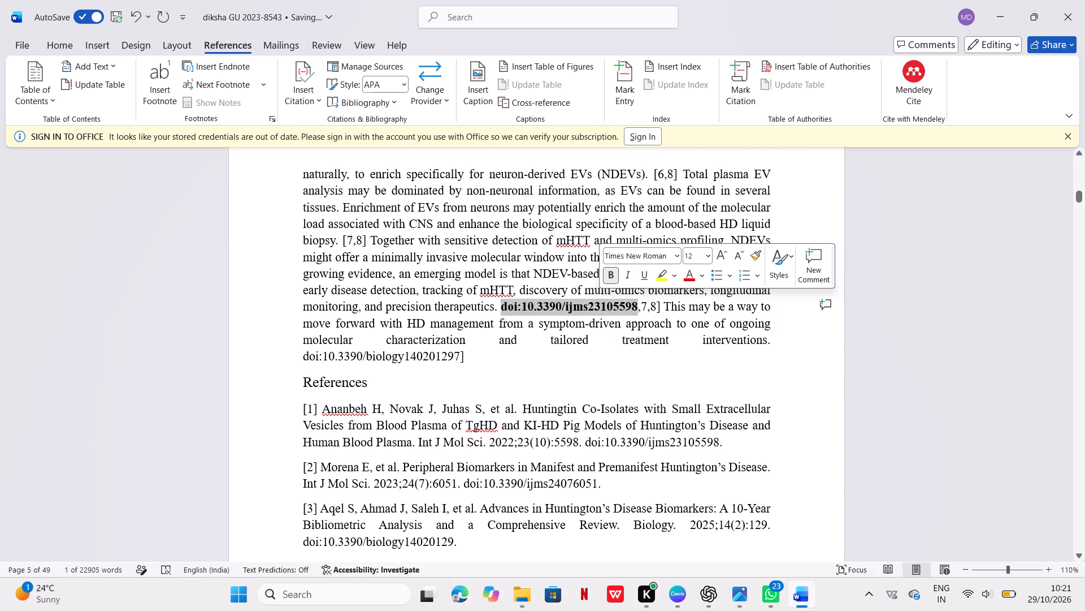
Check the numbered citations remaining in the section on EVs before "References" against the reference list entries [4] to [8].
scroll(654, 372, "up", 4)
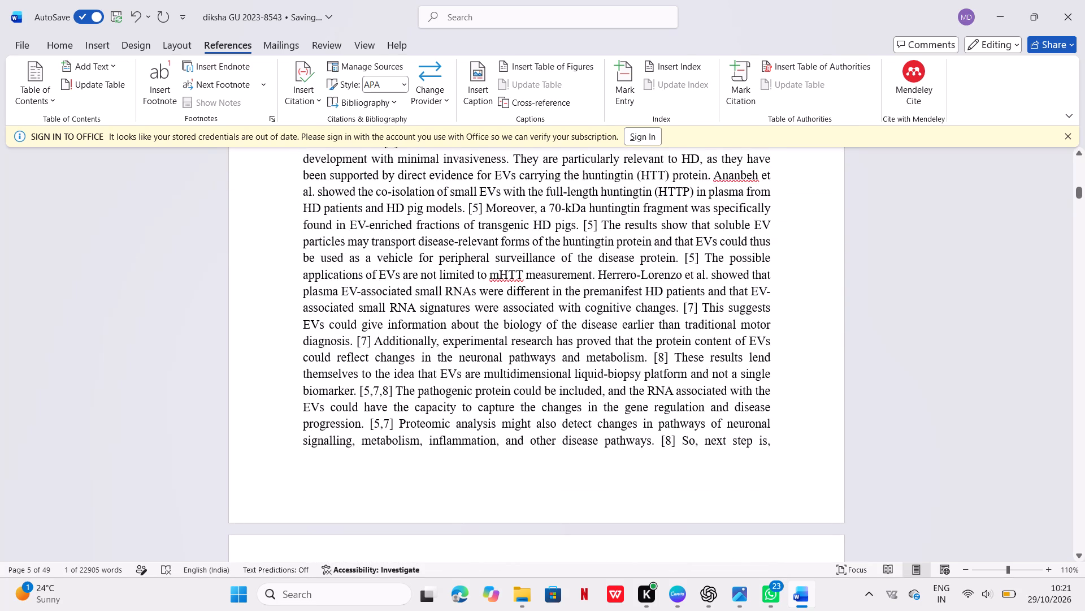
scroll(654, 372, "up", 1, "ctrl")
scroll(405, 412, "down", 4)
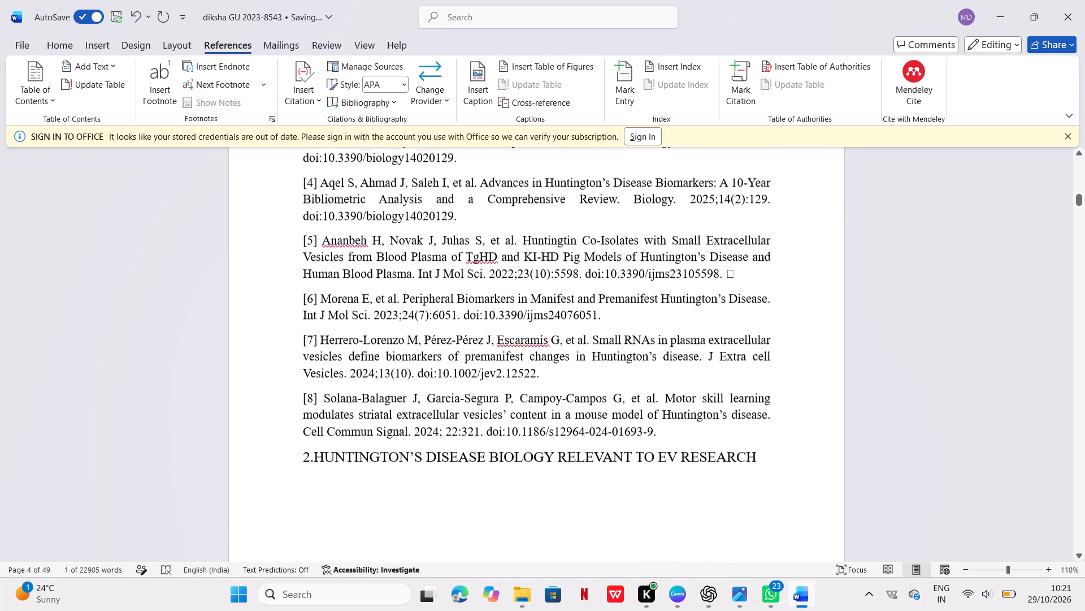
scroll(405, 412, "down", 2)
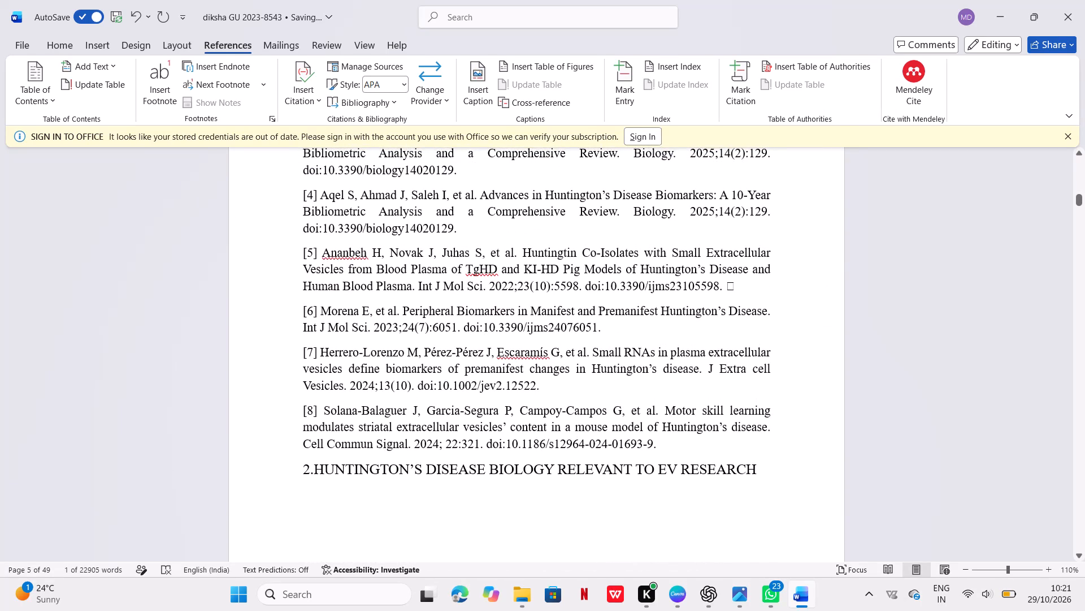
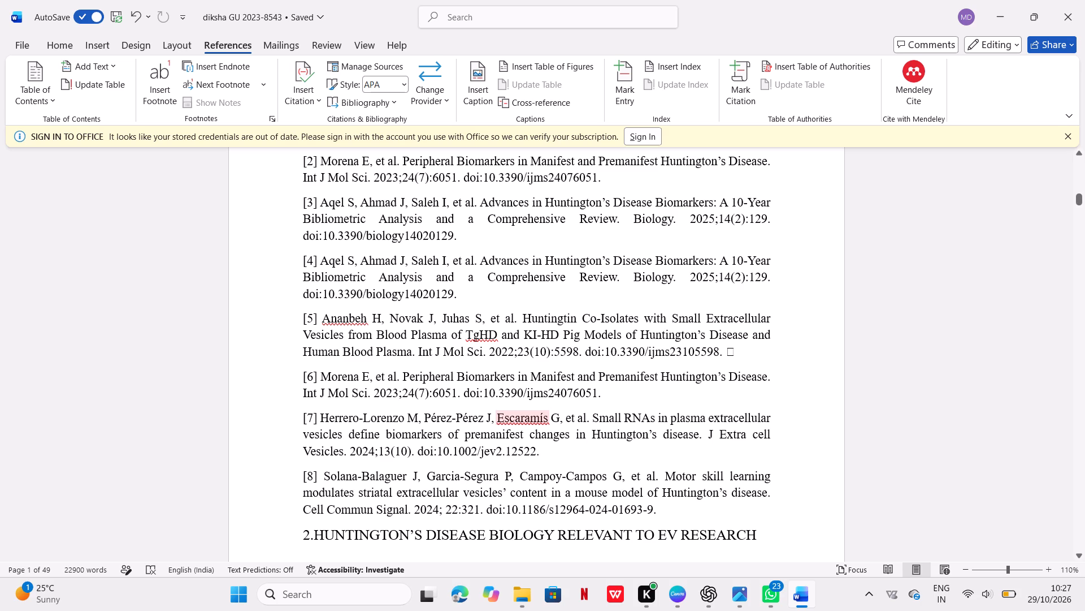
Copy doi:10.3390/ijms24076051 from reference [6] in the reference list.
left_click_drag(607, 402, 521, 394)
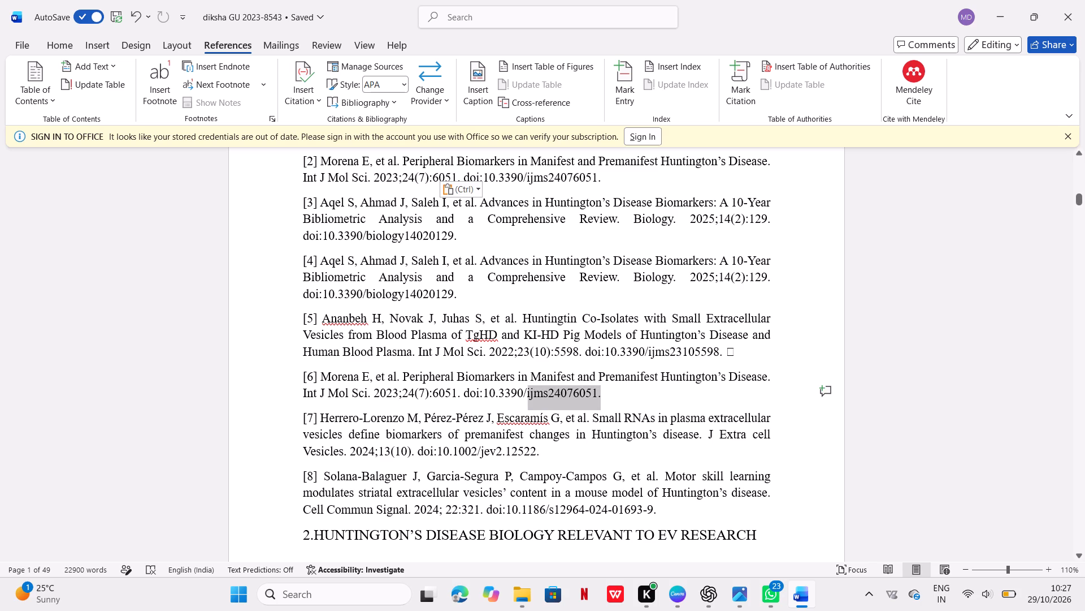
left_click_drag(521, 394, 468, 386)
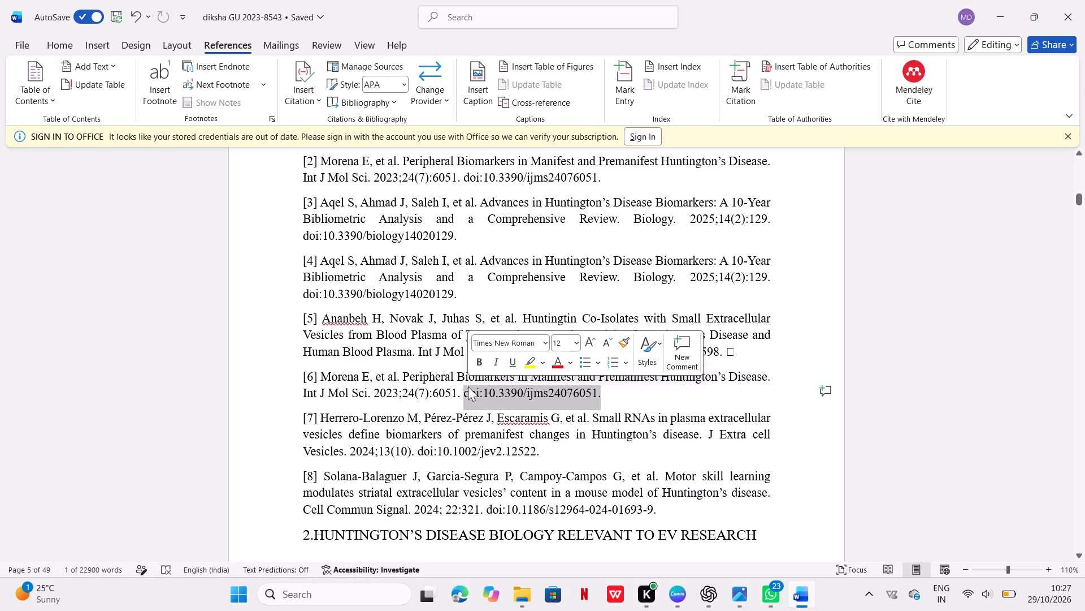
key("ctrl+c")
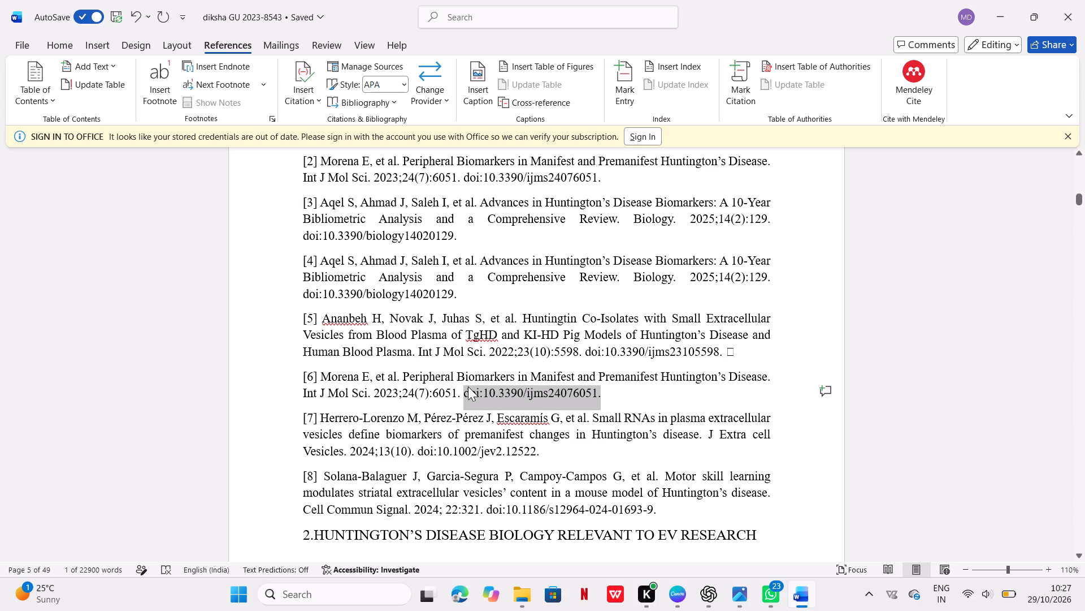
Look through the manuscript from the reference list back to the Introduction for remaining numbered citations, returning to the reference list.
scroll(466, 279, "up", 4)
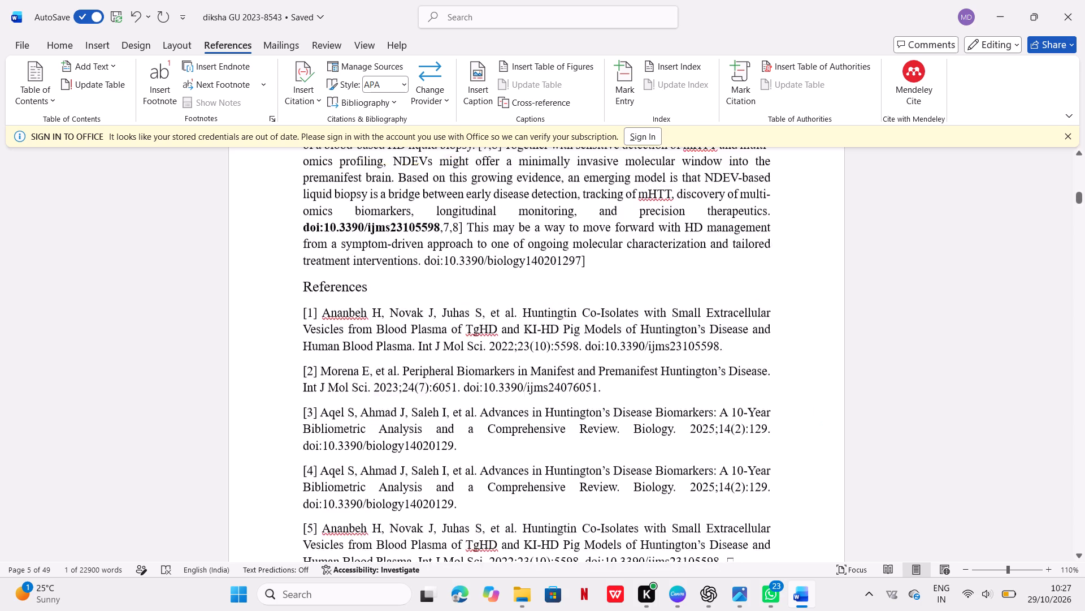
scroll(466, 279, "up", 3)
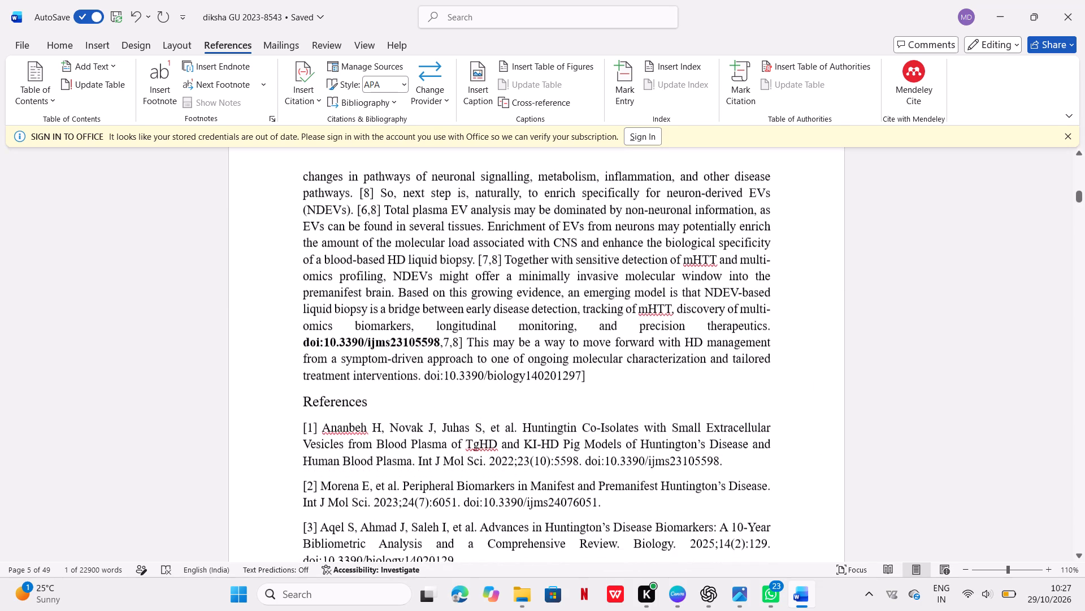
scroll(466, 279, "up", 2)
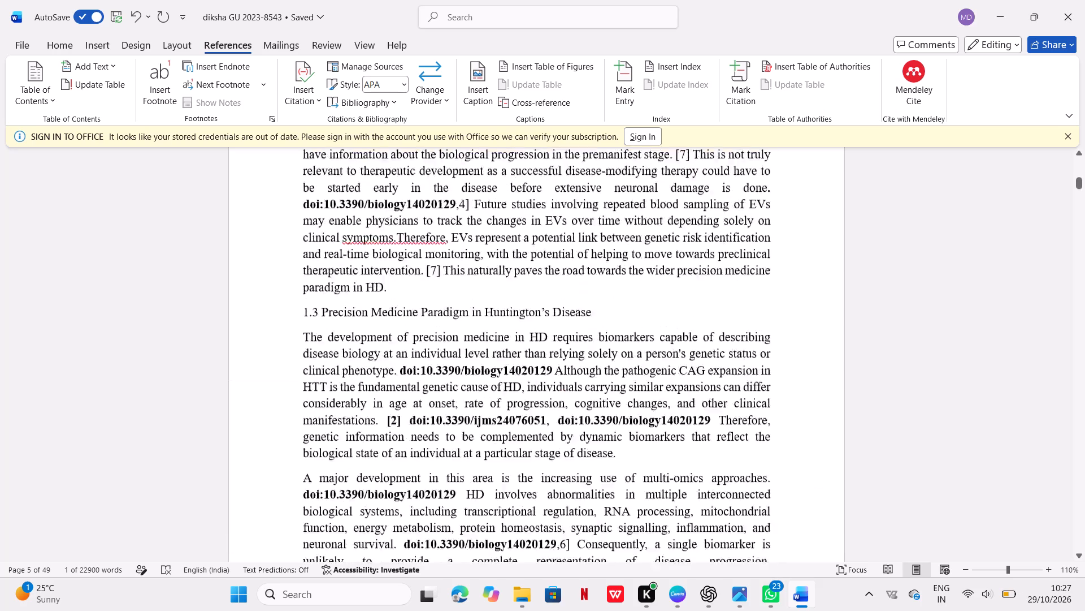
scroll(466, 279, "up", 2)
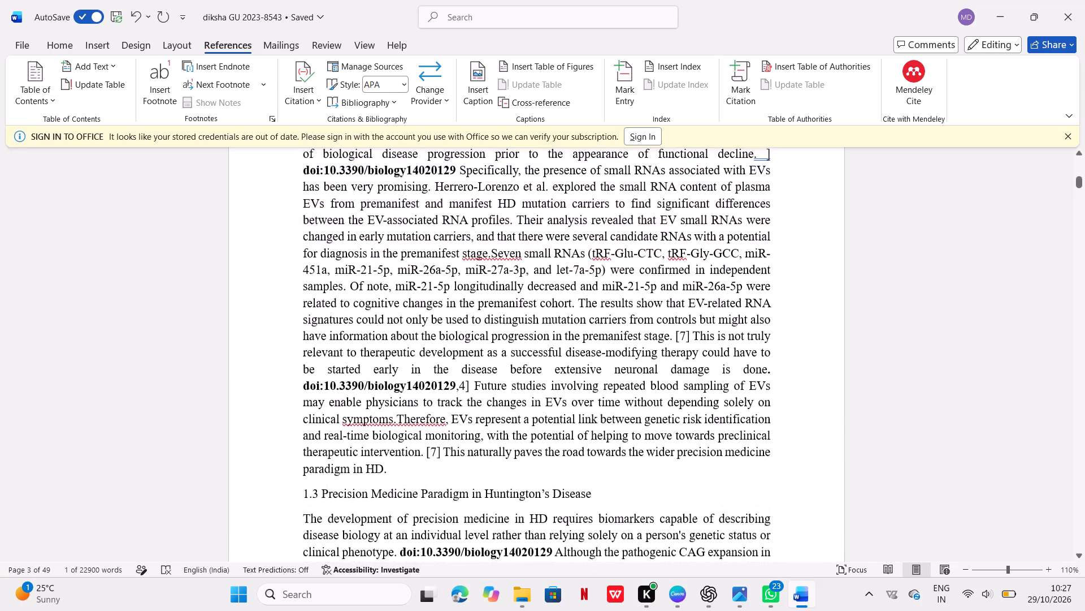
scroll(466, 279, "up", 4)
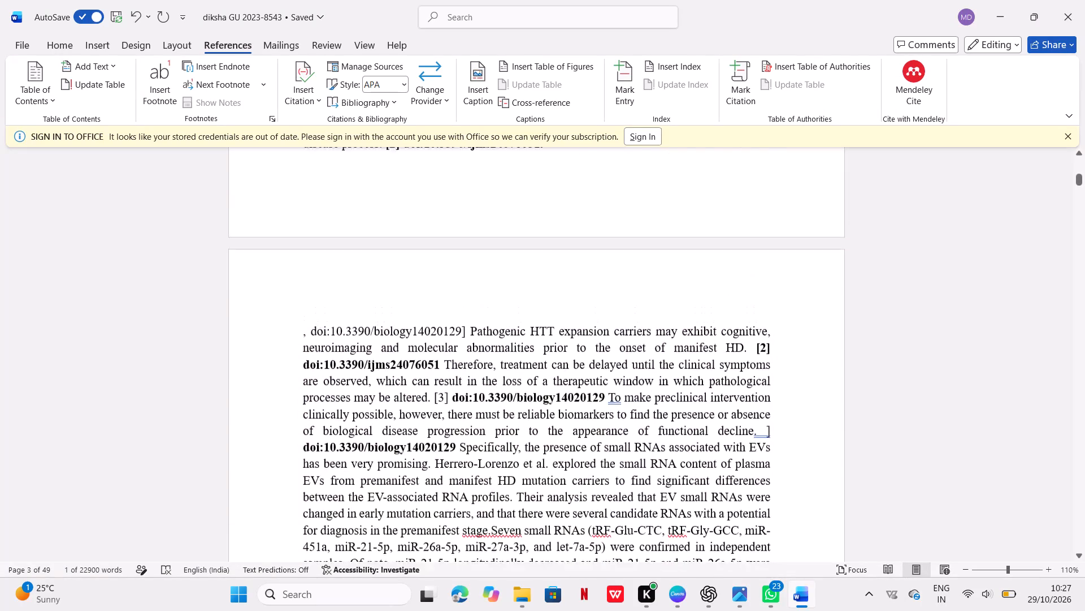
scroll(466, 279, "up", 5)
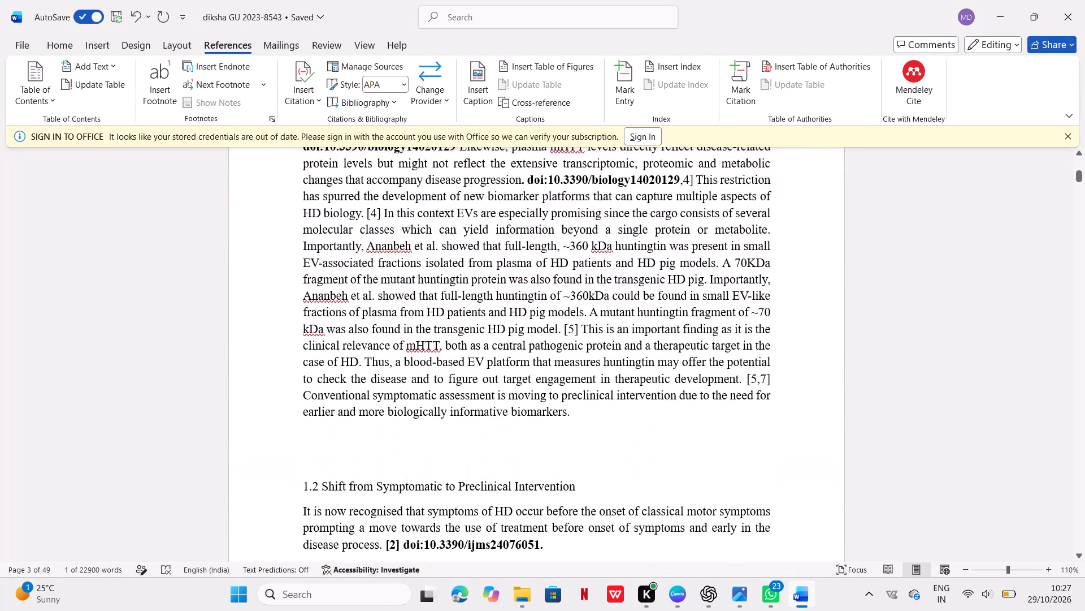
scroll(466, 279, "up", 4)
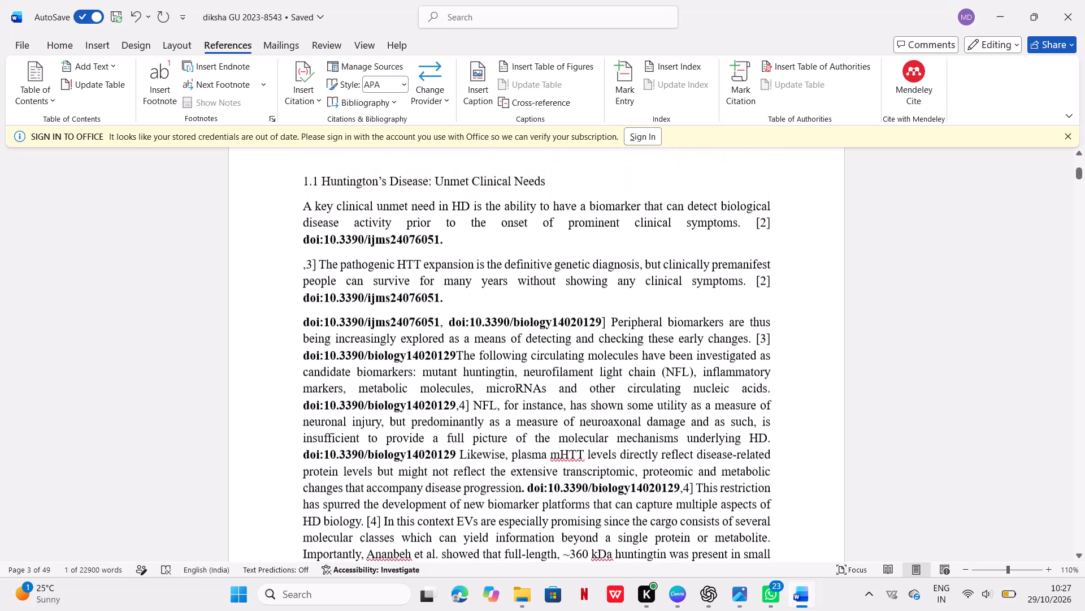
scroll(466, 279, "up", 6)
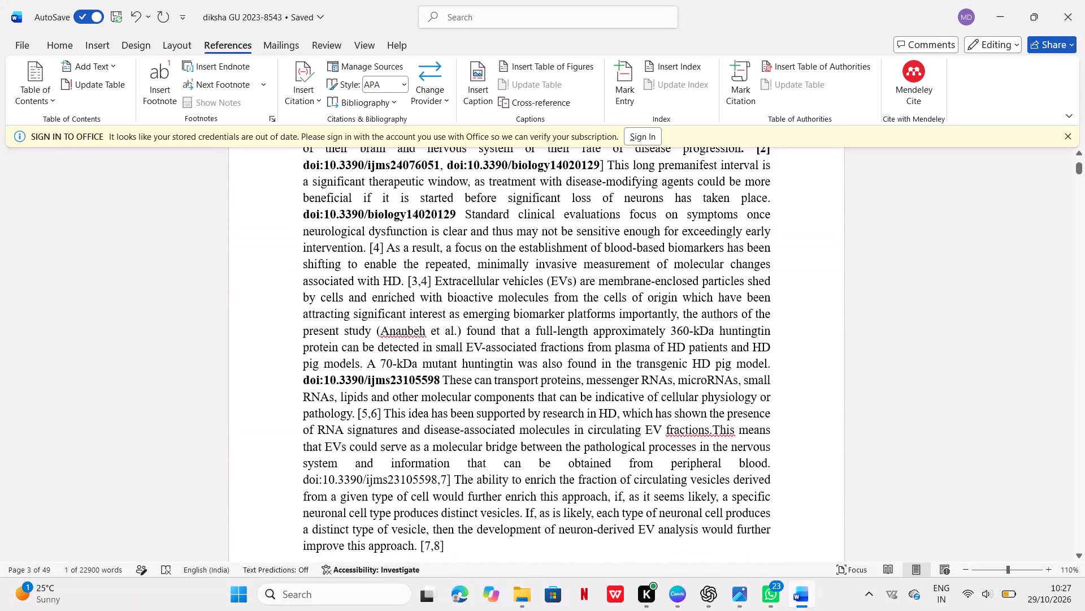
scroll(466, 279, "up", 1)
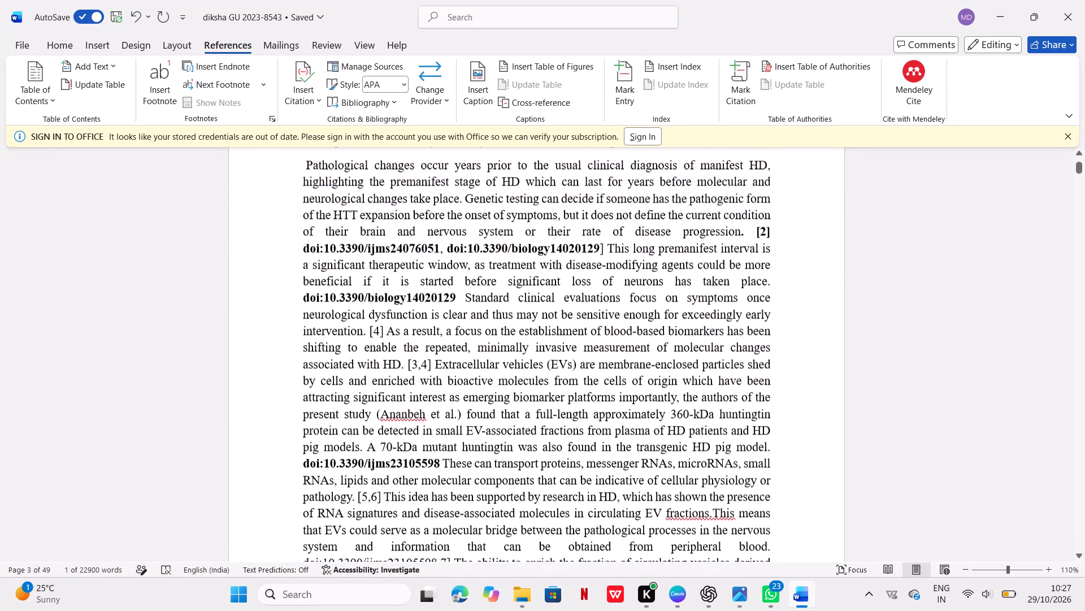
scroll(466, 279, "up", 2)
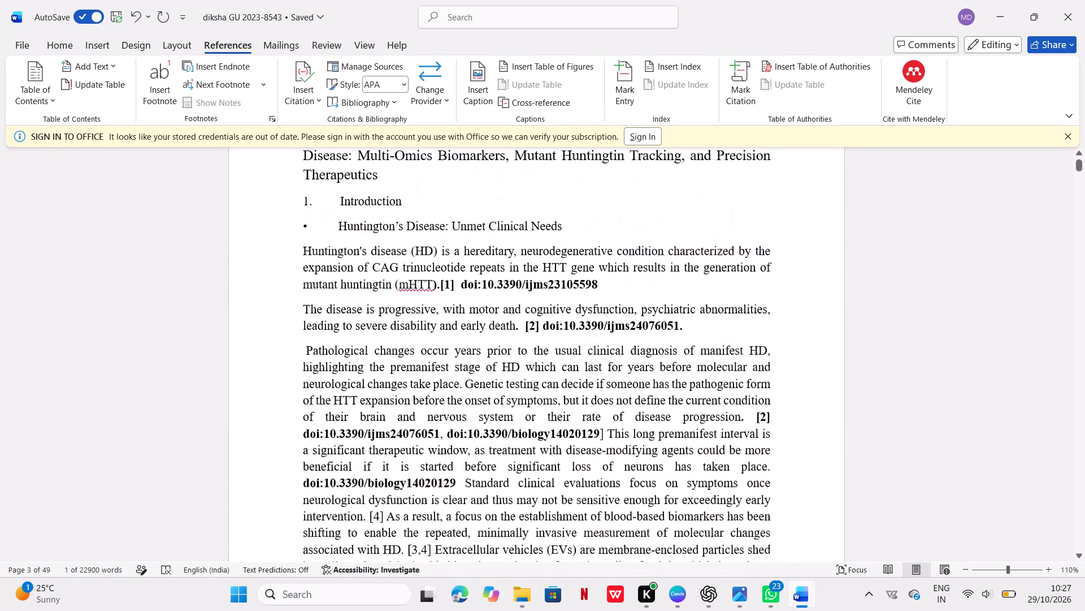
scroll(466, 279, "up", 1)
scroll(466, 279, "down", 8)
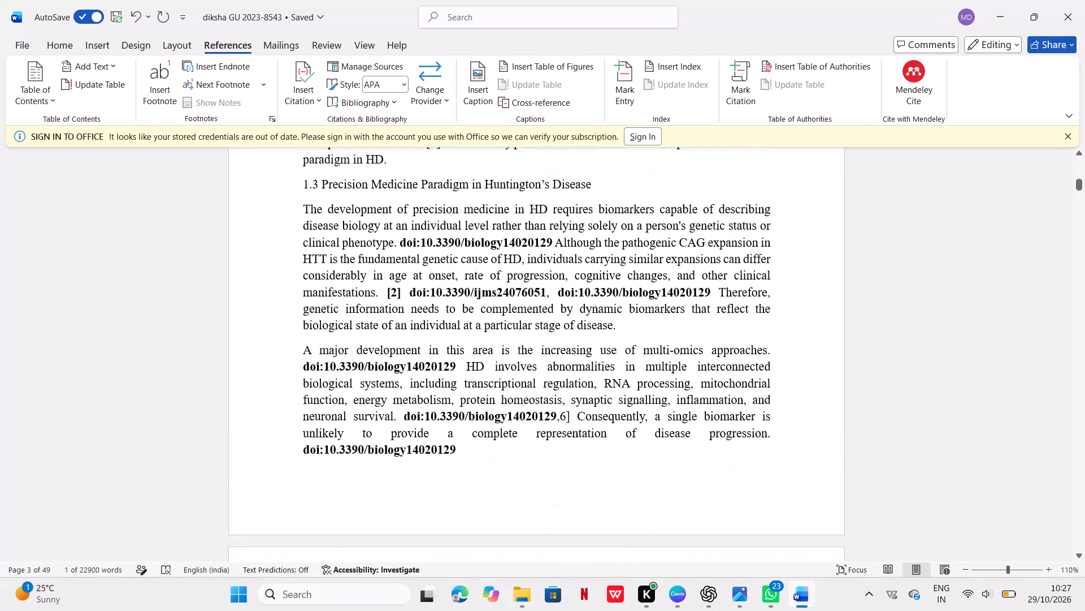
scroll(466, 279, "down", 4)
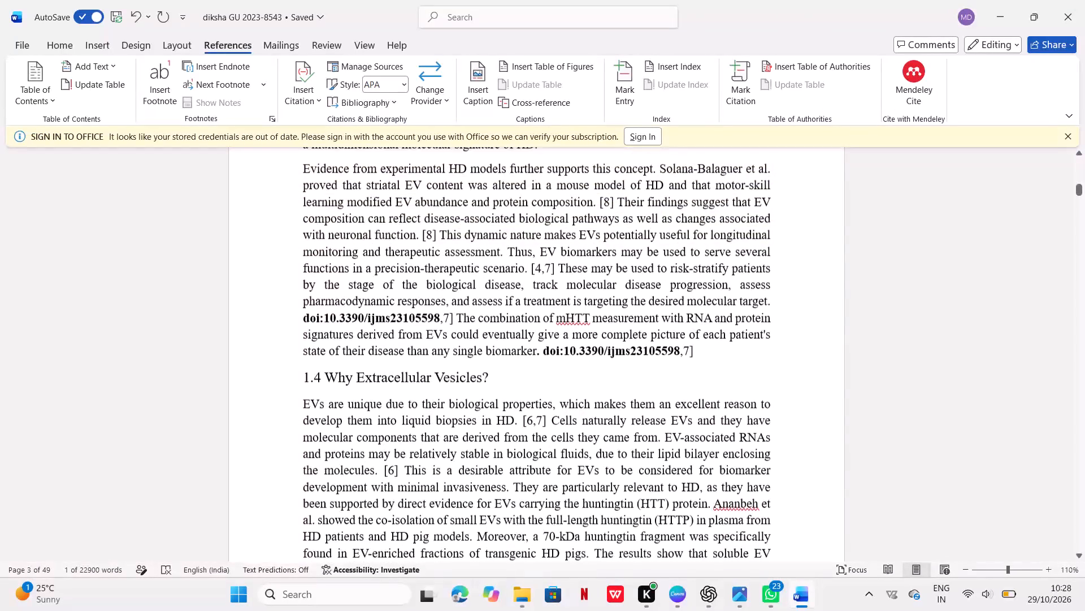
scroll(466, 279, "down", 5)
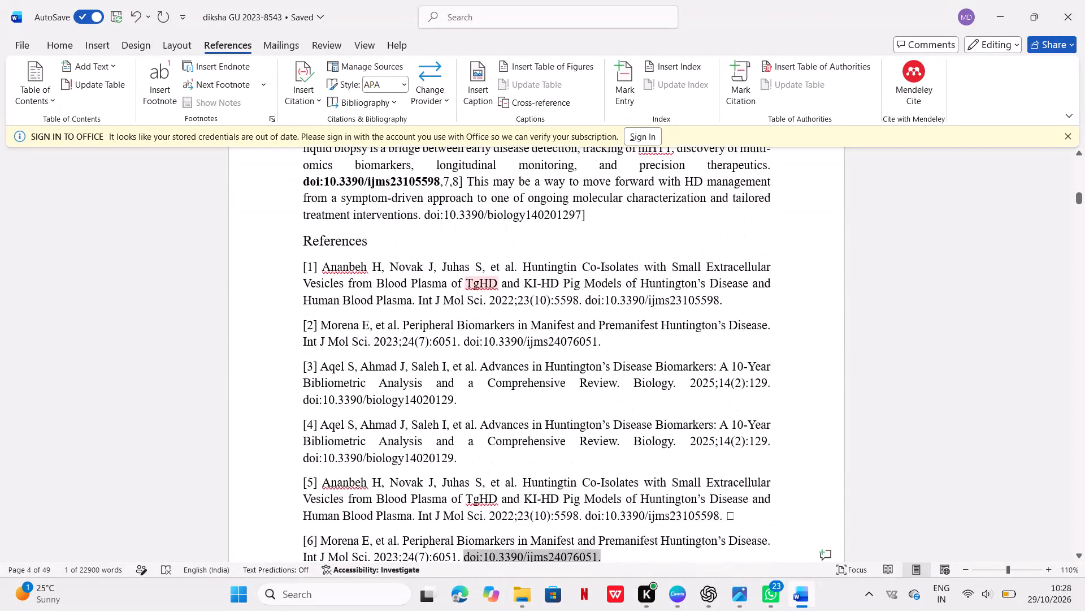
scroll(466, 279, "down", 1)
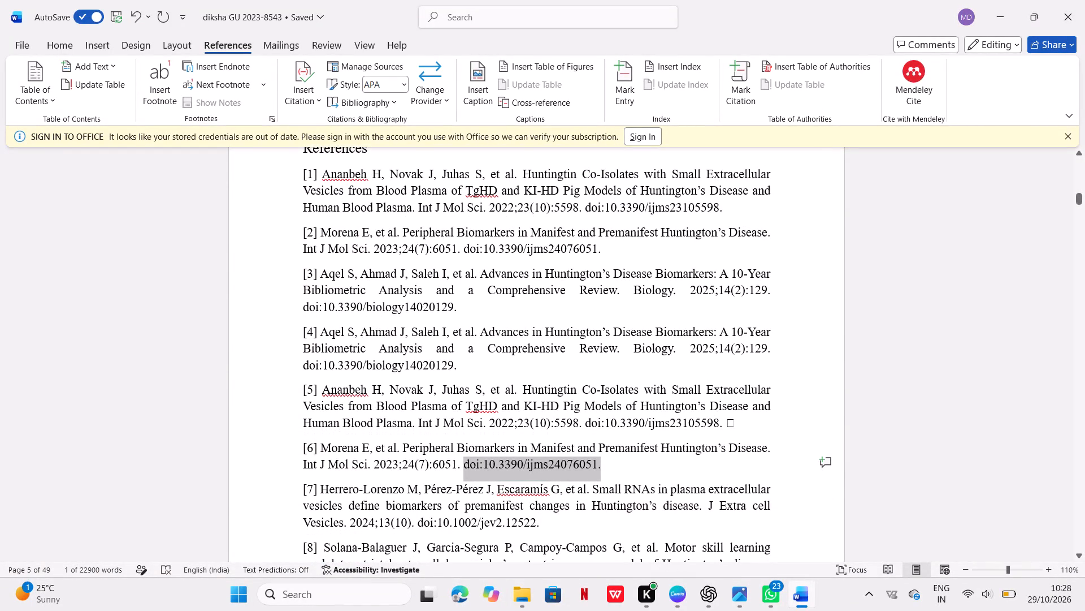
Copy doi:10.1002/jev2.12522 from reference [7] in the reference list for use in the in-text citations.
left_click_drag(551, 560, 530, 551)
left_click_drag(416, 478, 554, 482)
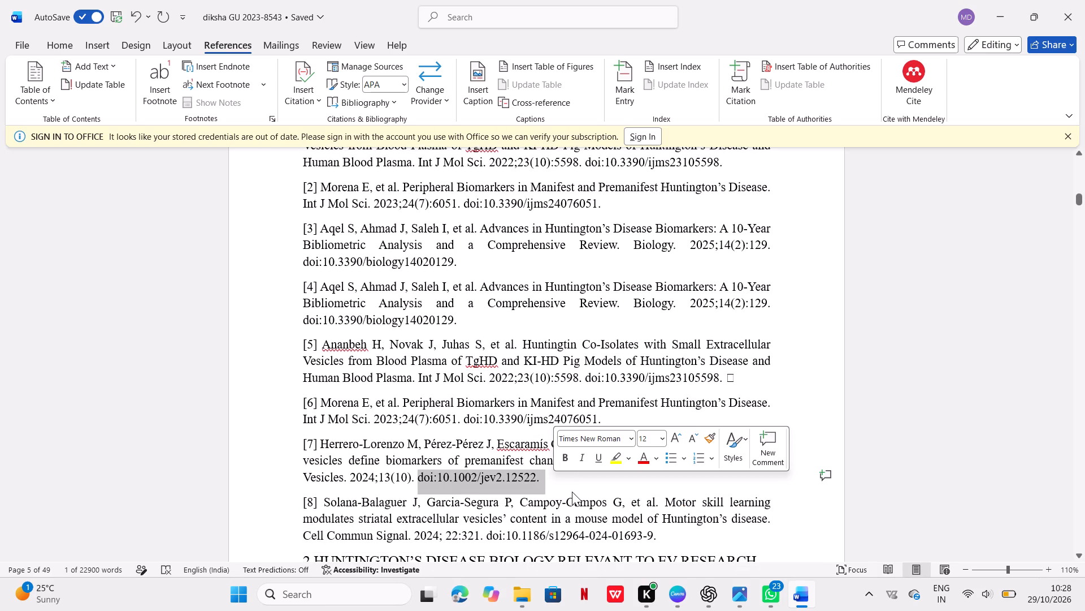
key("ctrl+c")
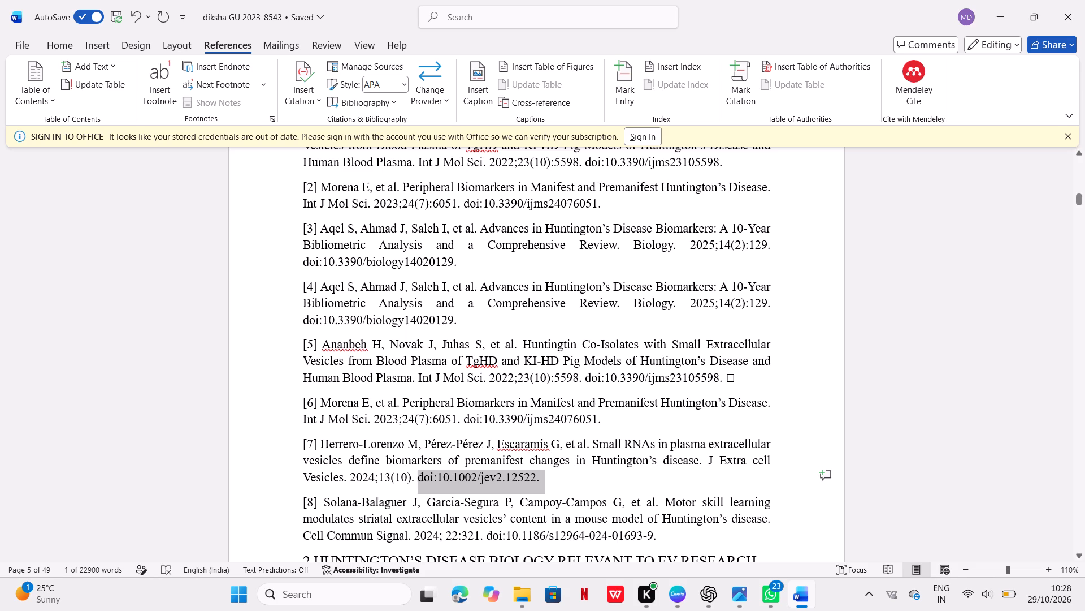
scroll(540, 319, "up", 4)
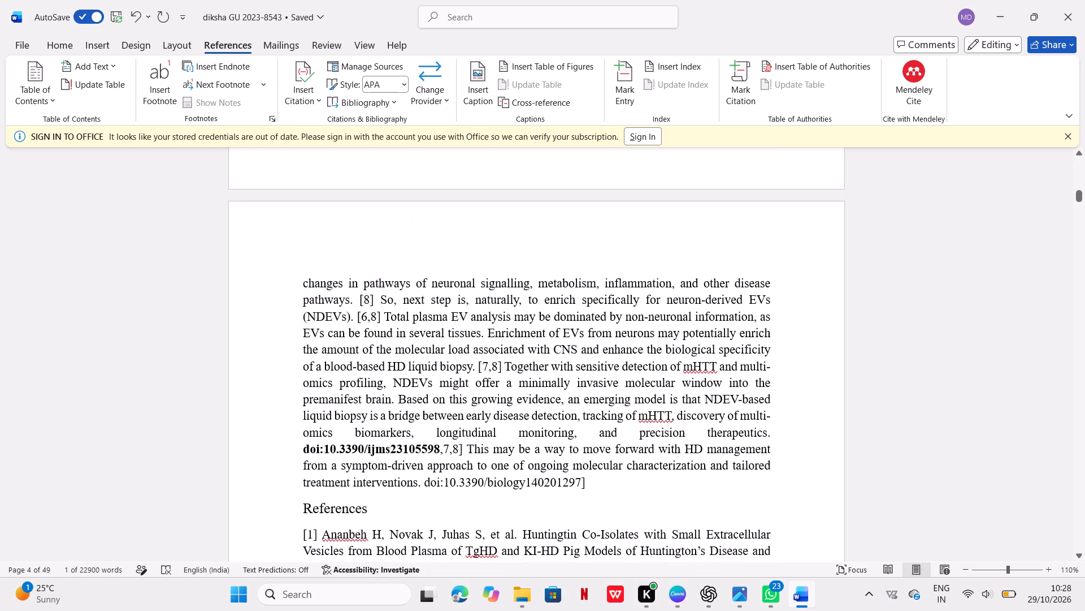
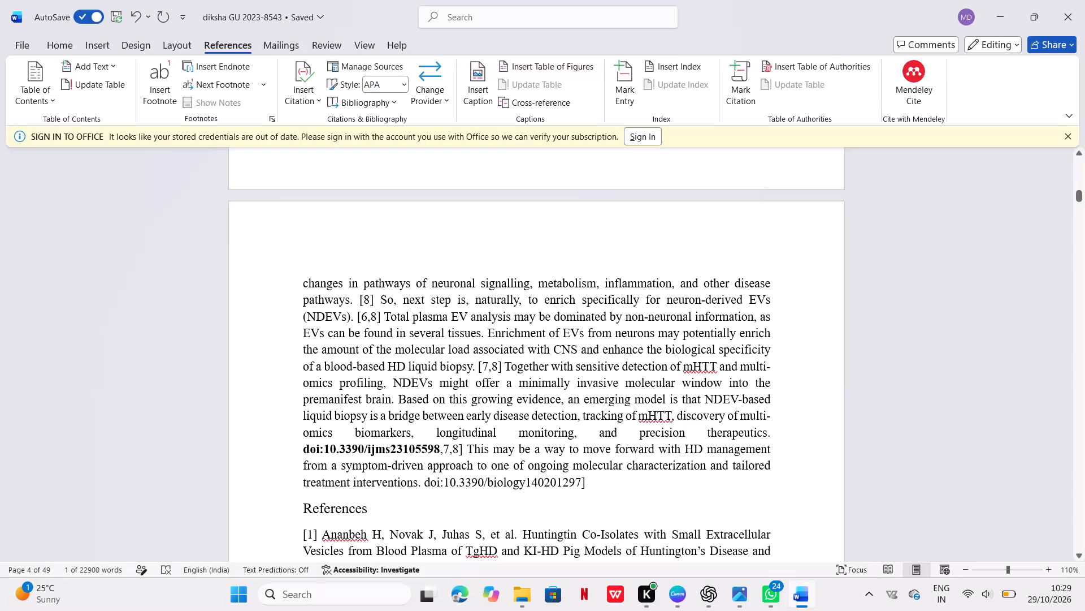
Replace the 7 in the citation after "precision therapeutics" with doi:10.1002/jev2.12522 in bold.
scroll(679, 440, "down", 3)
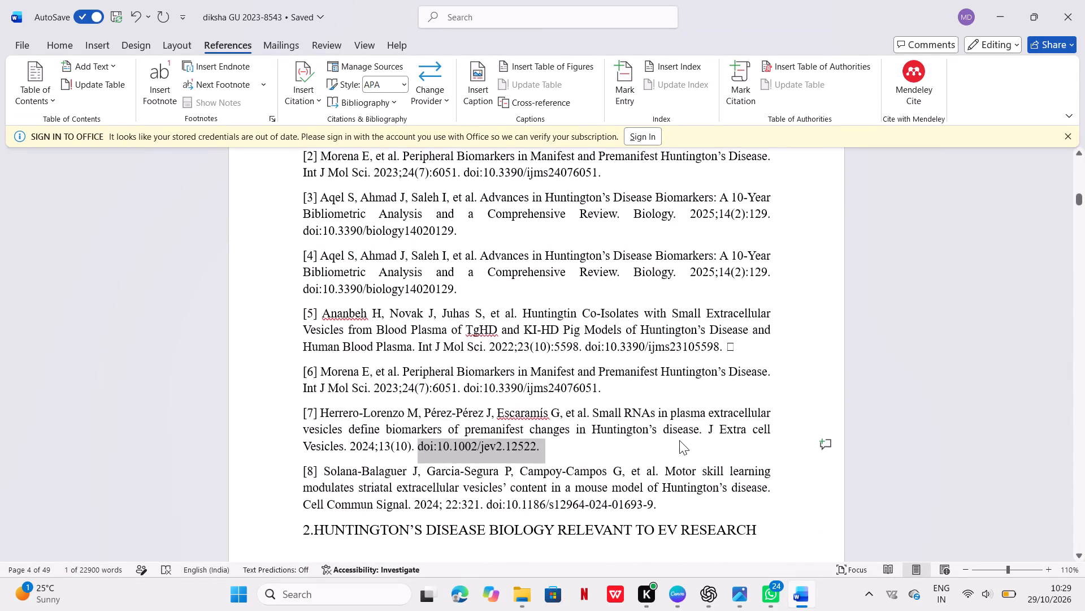
scroll(679, 440, "up", 5)
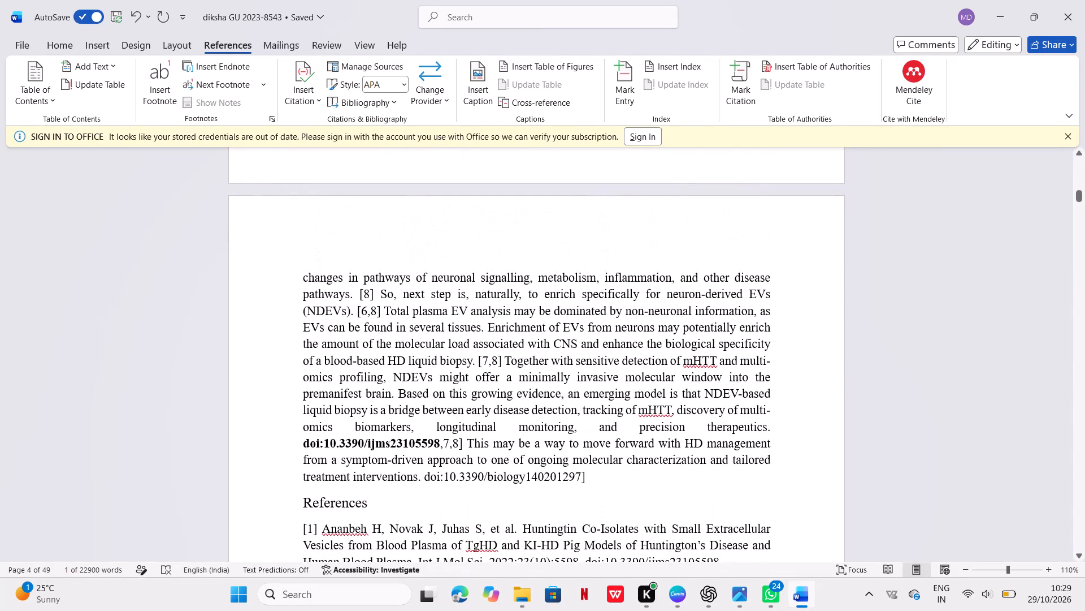
left_click(448, 442)
key("BackSpace")
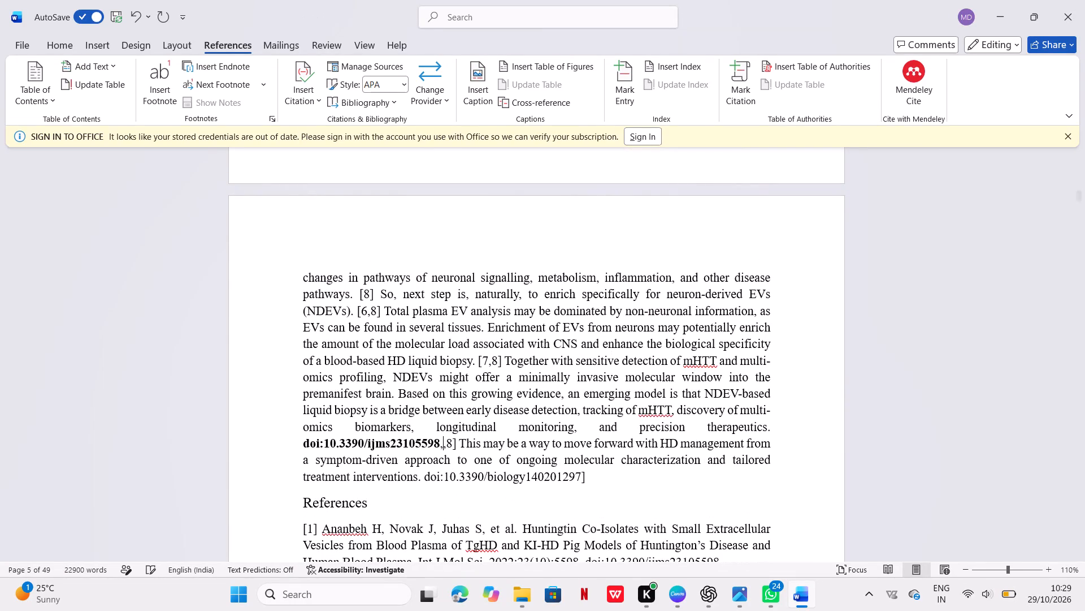
key("ctrl+v")
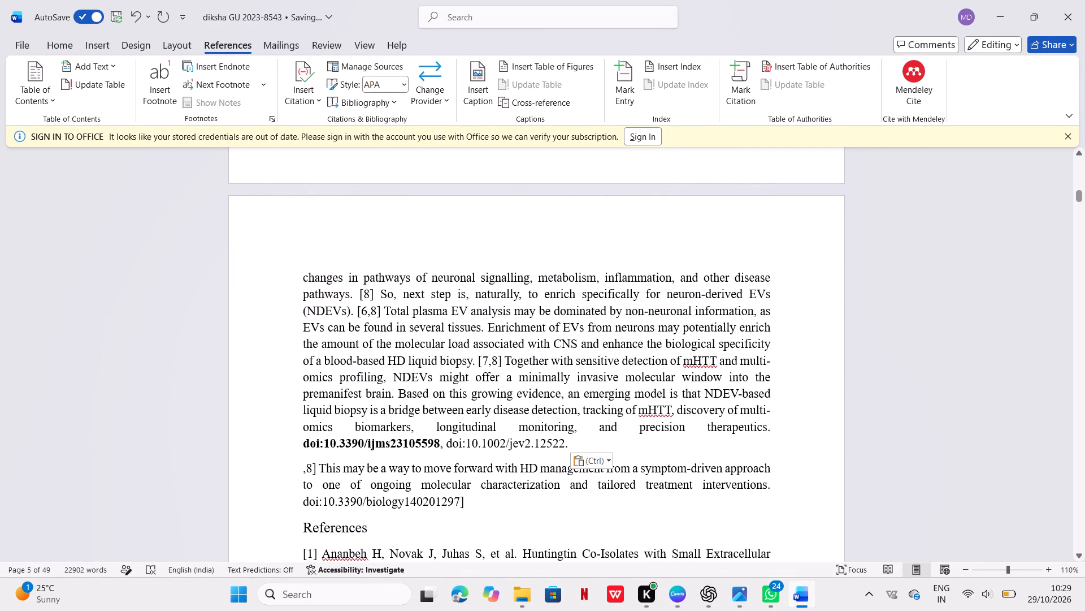
left_click_drag(442, 439, 575, 438)
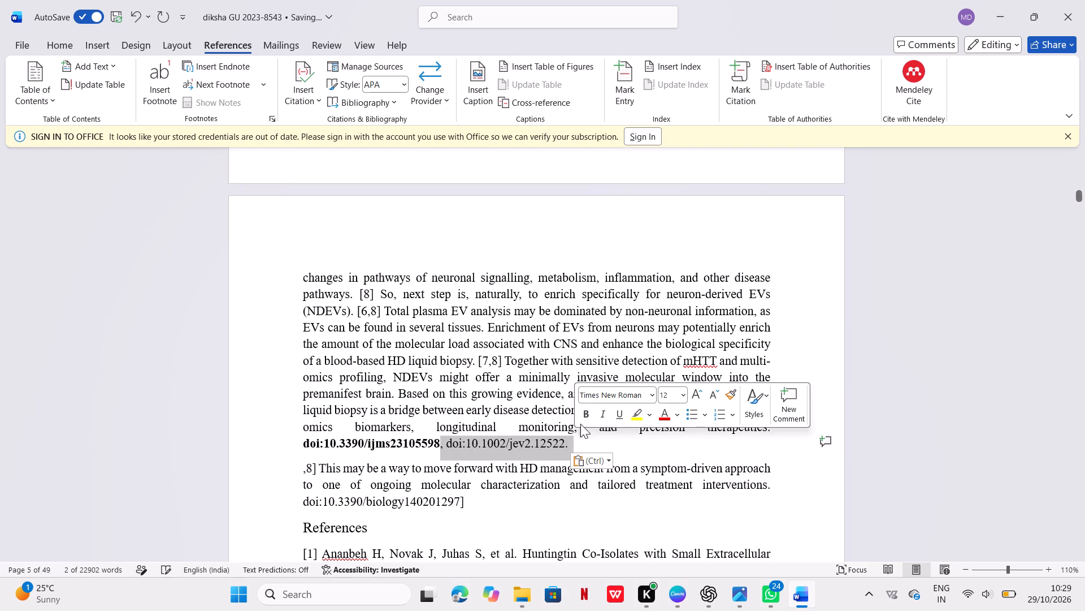
left_click(583, 413)
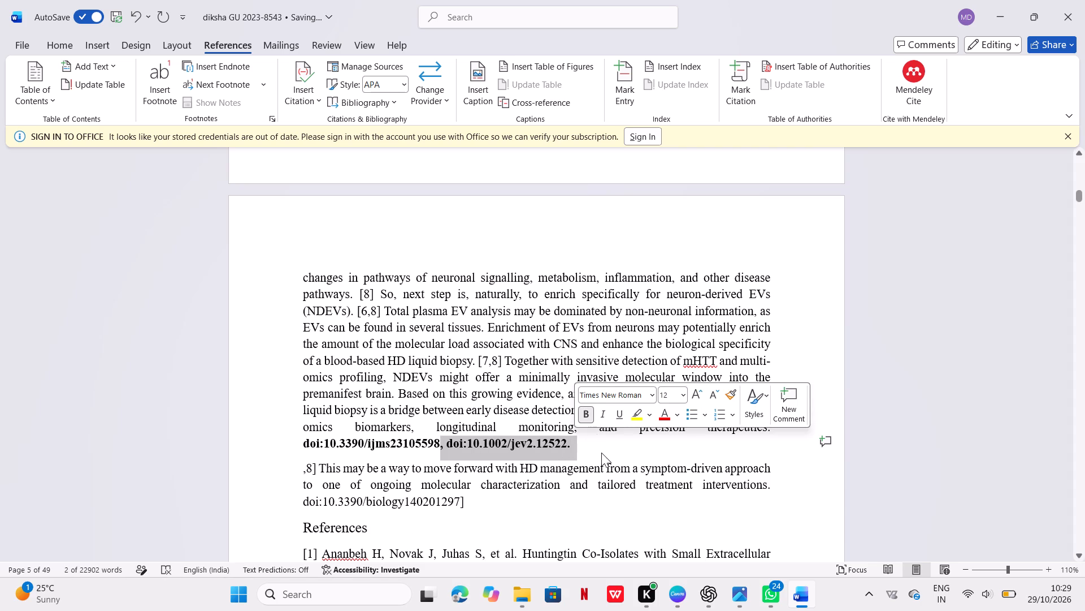
Replace the 7 in the [7,8] citation after "blood-based HD liquid biopsy" with doi:10.1002/jev2.12522 in bold.
scroll(601, 454, "down", 3)
scroll(601, 454, "up", 3)
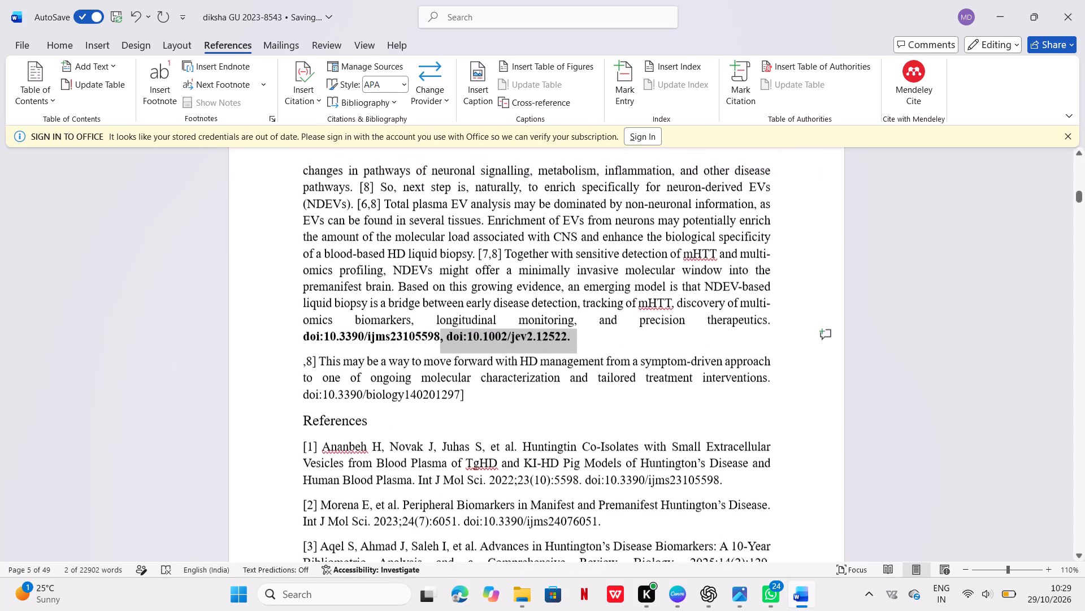
scroll(601, 454, "up", 2)
scroll(582, 438, "down", 1)
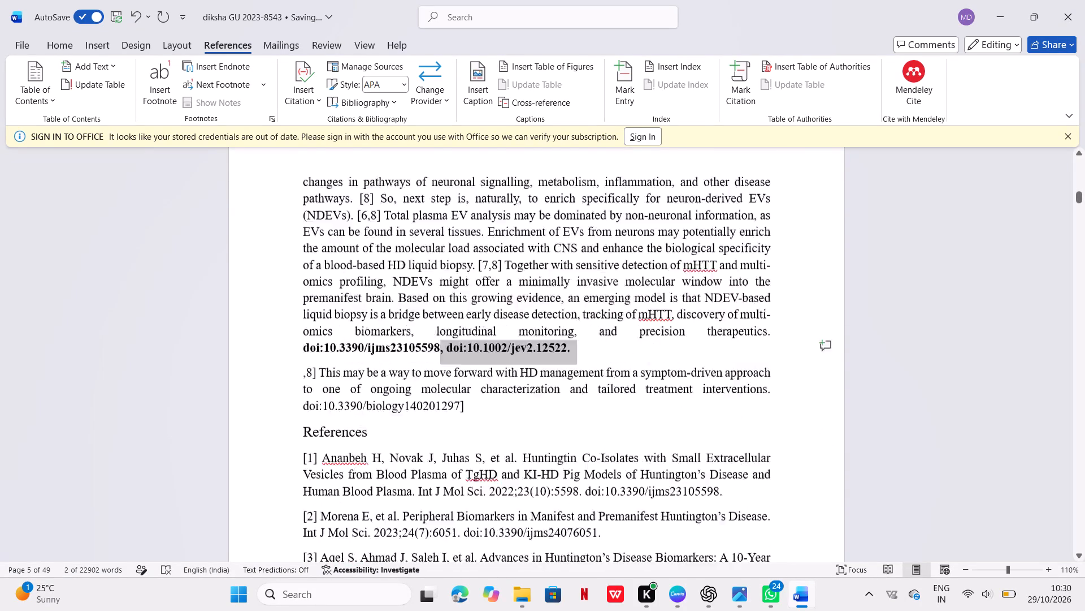
scroll(582, 438, "down", 1)
scroll(582, 438, "up", 2)
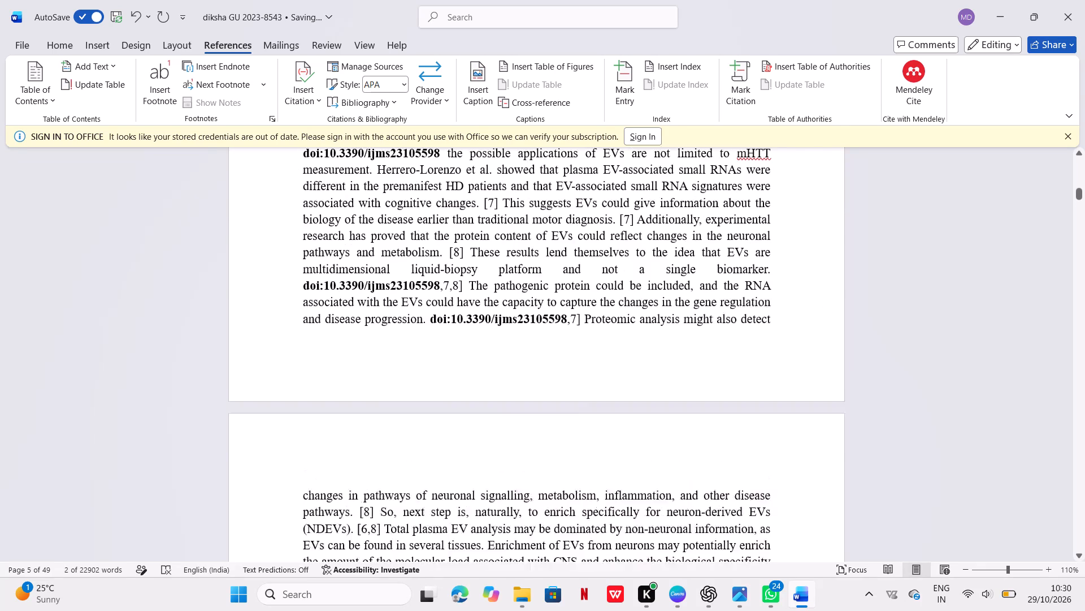
scroll(582, 438, "up", 1)
scroll(574, 402, "down", 2)
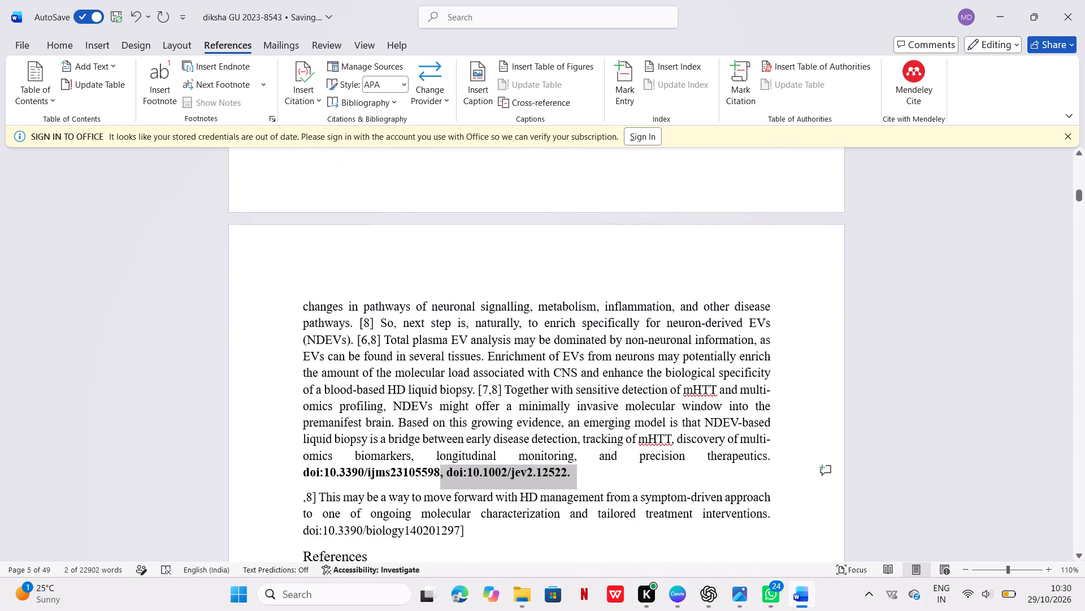
left_click(488, 385)
key("BackSpace")
key("BackSpace")
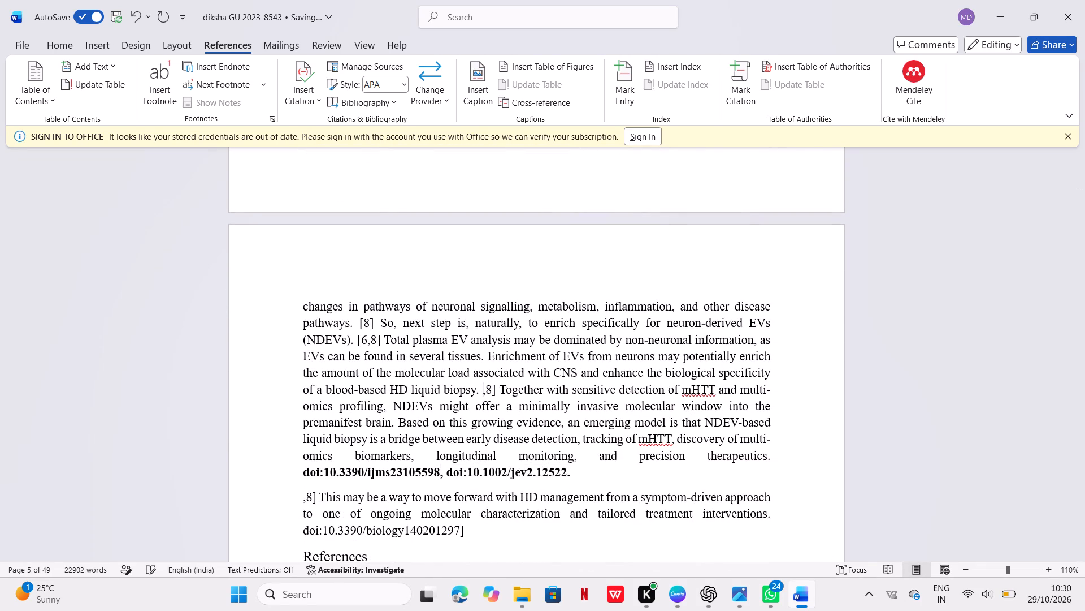
key("ctrl+v")
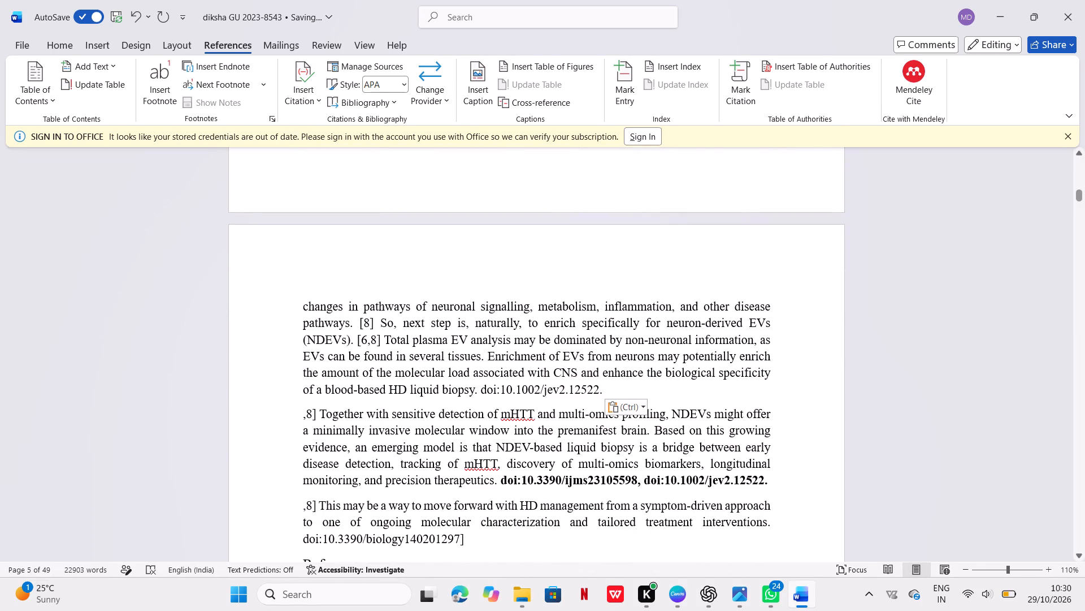
left_click_drag(601, 389, 484, 386)
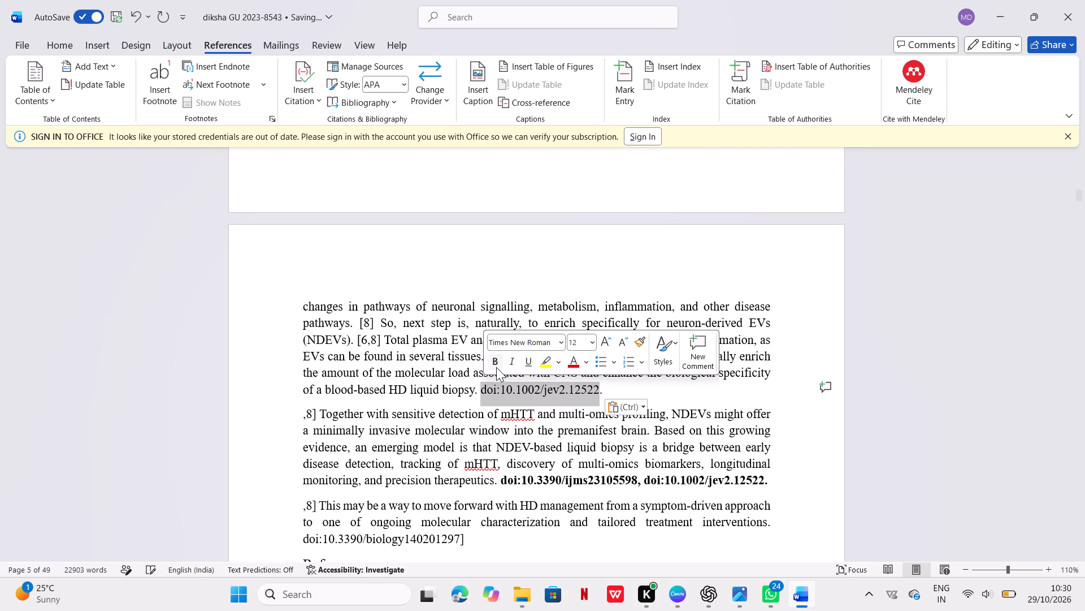
left_click(496, 367)
Replace the 7] in the citation after "disease progression" with doi:10.1002/jev2.12522 in bold.
scroll(342, 425, "up", 1)
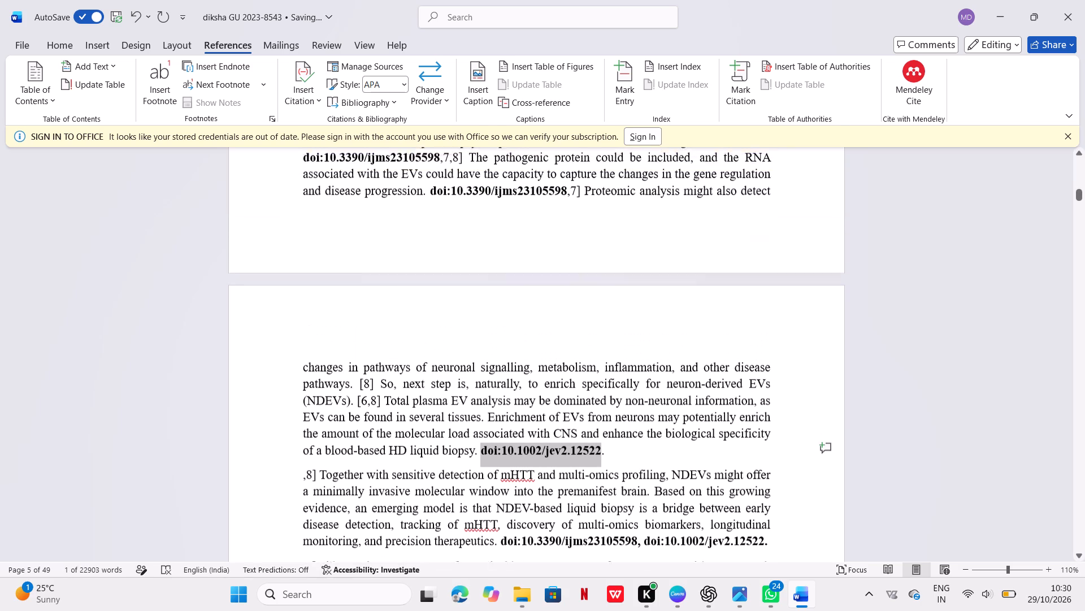
scroll(467, 272, "up", 1)
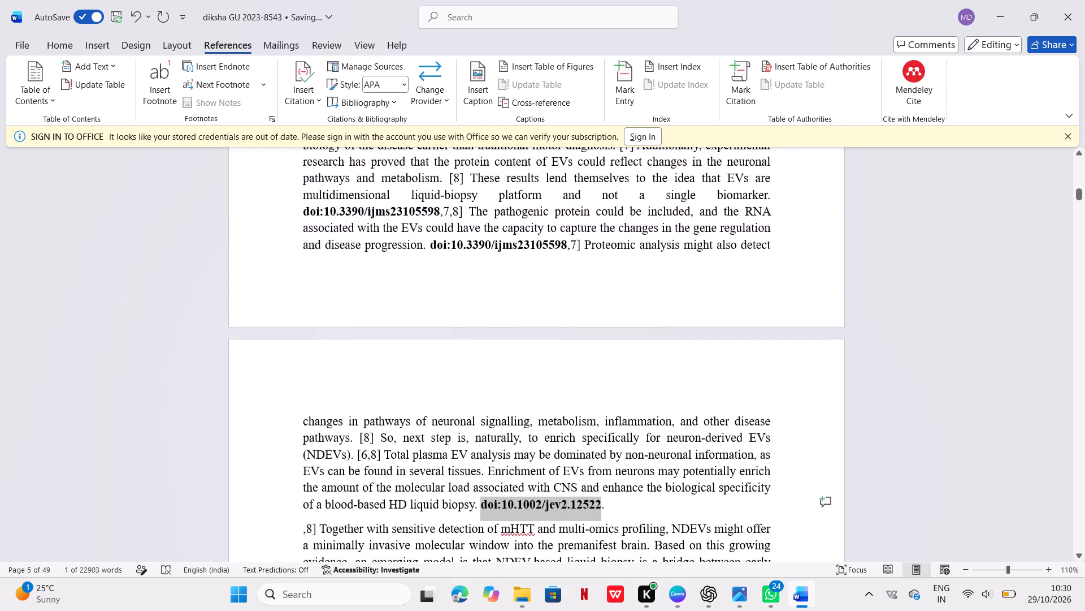
left_click(580, 242)
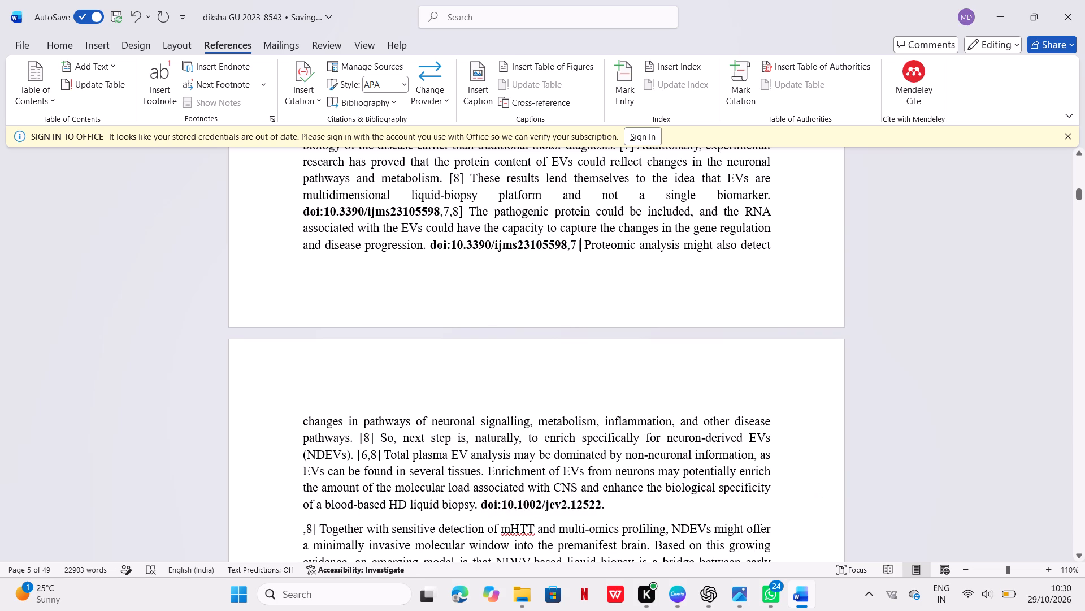
key("BackSpace")
key("BackSpace")
key("ctrl+v")
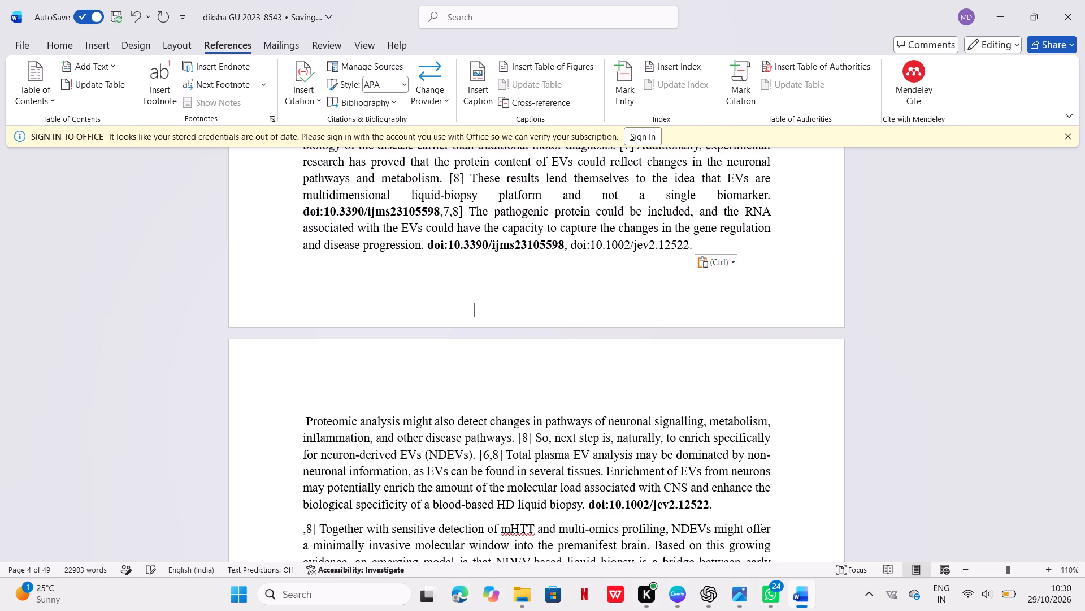
left_click_drag(570, 246, 742, 238)
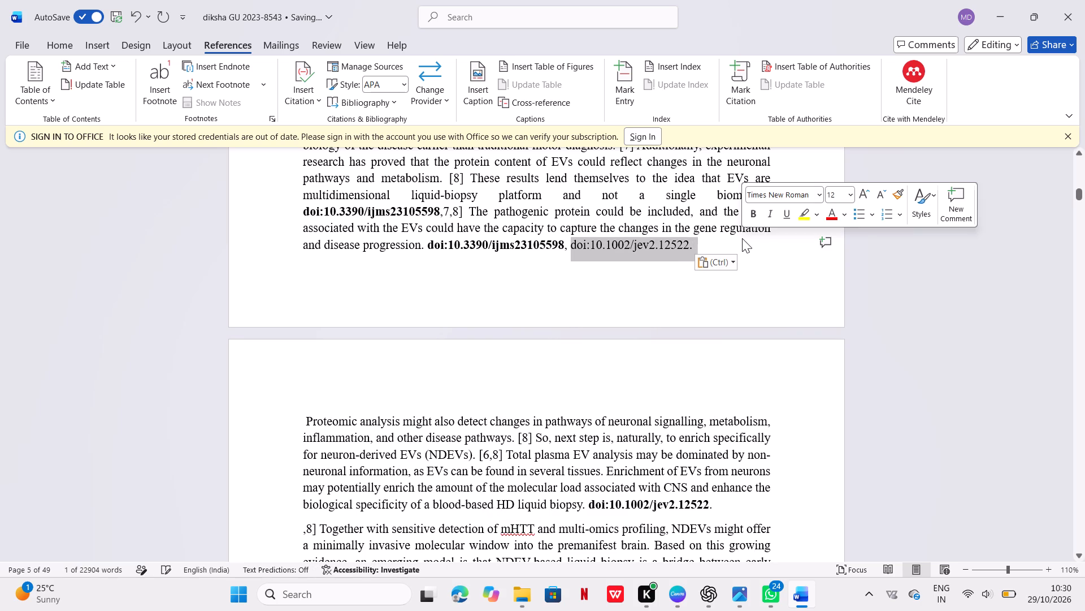
left_click(756, 215)
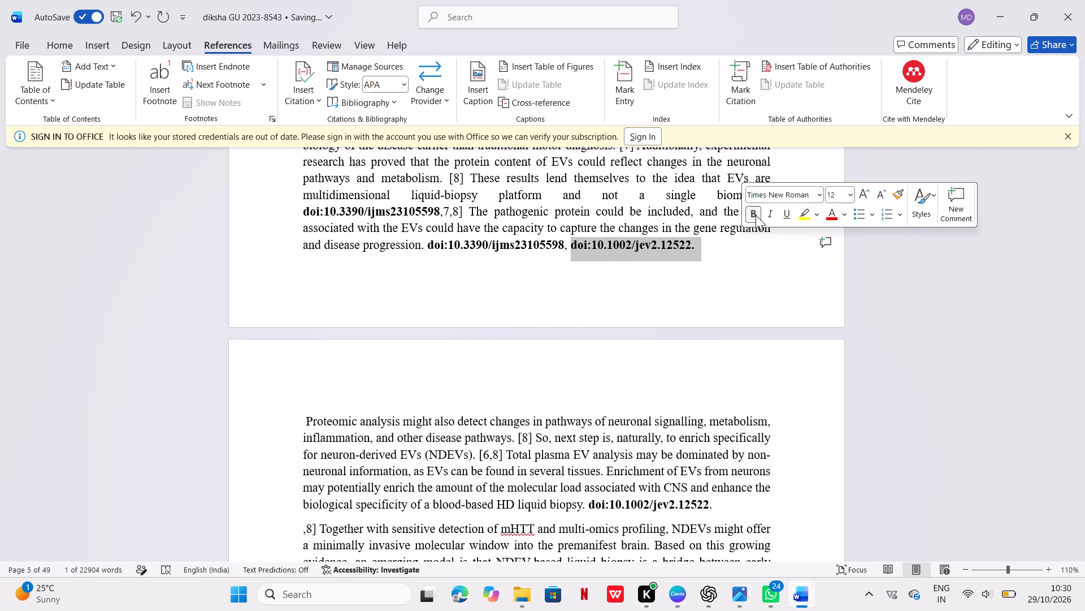
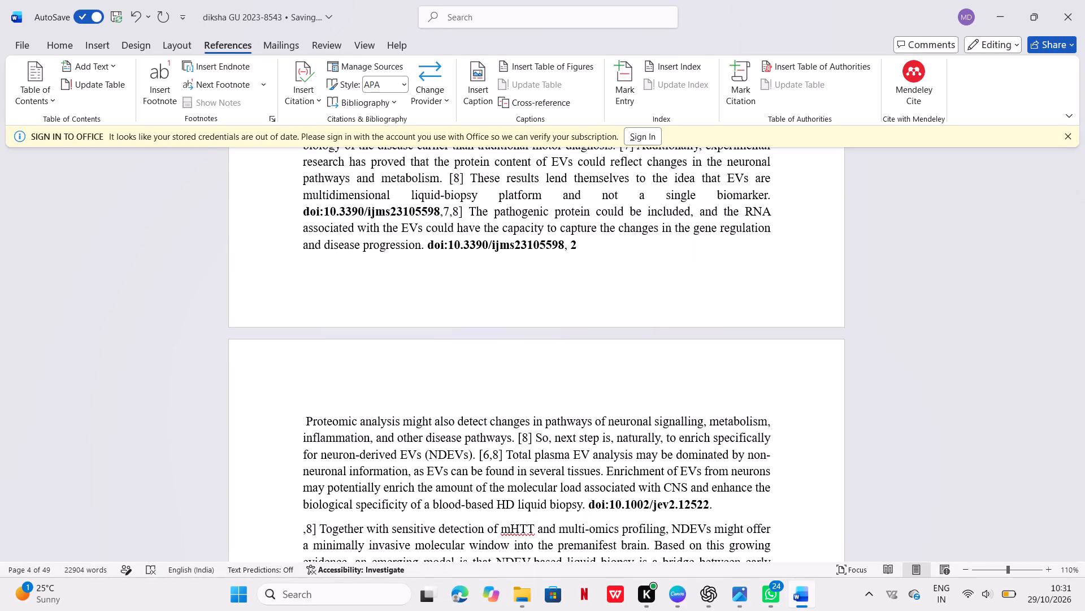
Expand the bold 2 in the citation after "disease progression" into the stored reference doi:10.1002/jev2.12522.
key("F3")
key("F3")
key("F3")
key("F3")
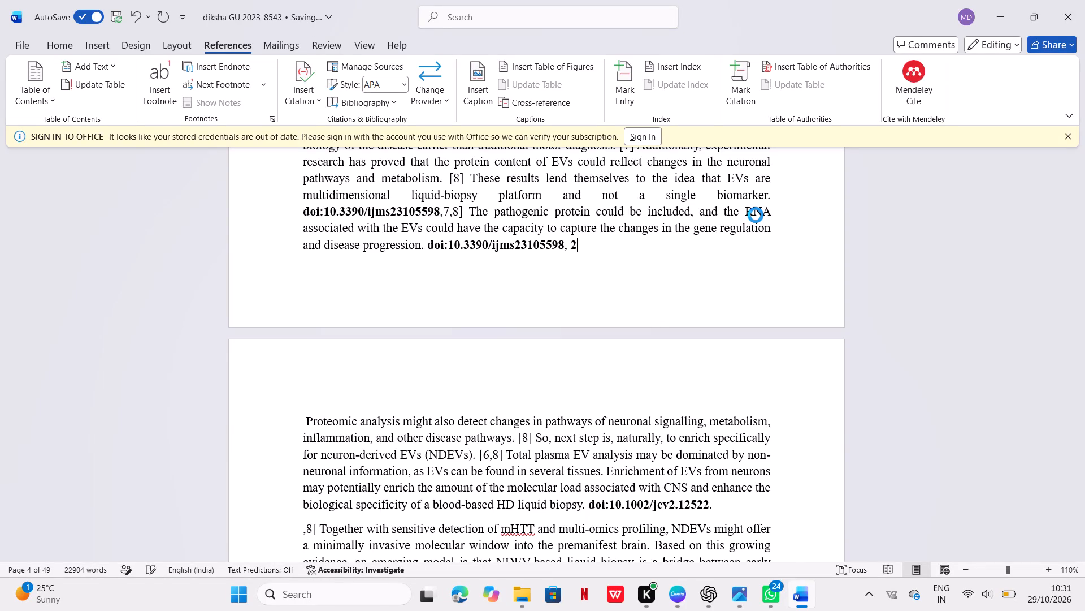
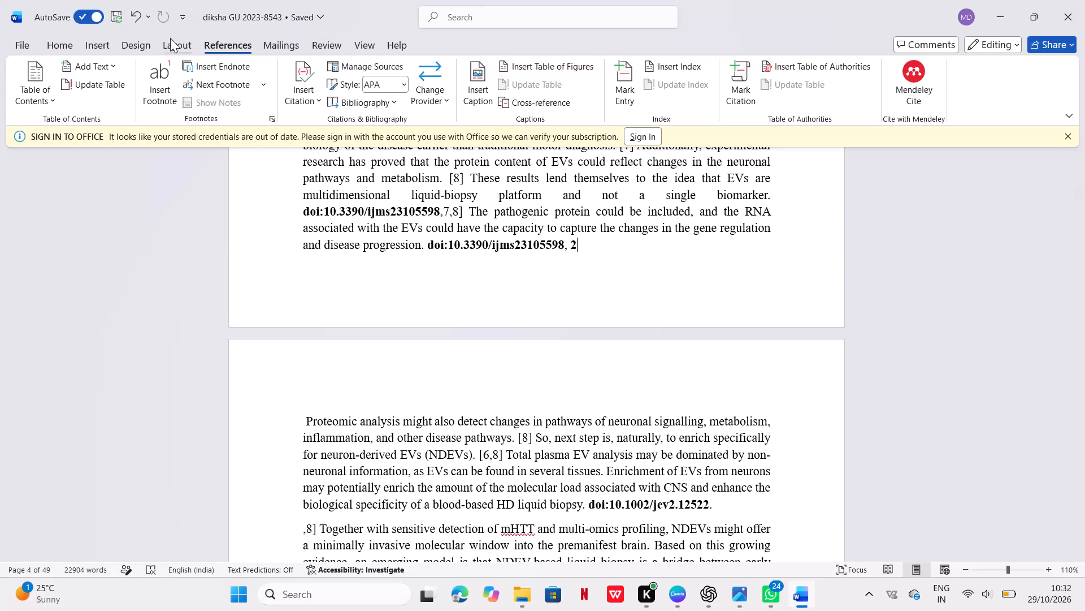
Undo the last edit to the second citation after "disease progression", where a bold 2 stands in place of the DOI.
left_click(132, 13)
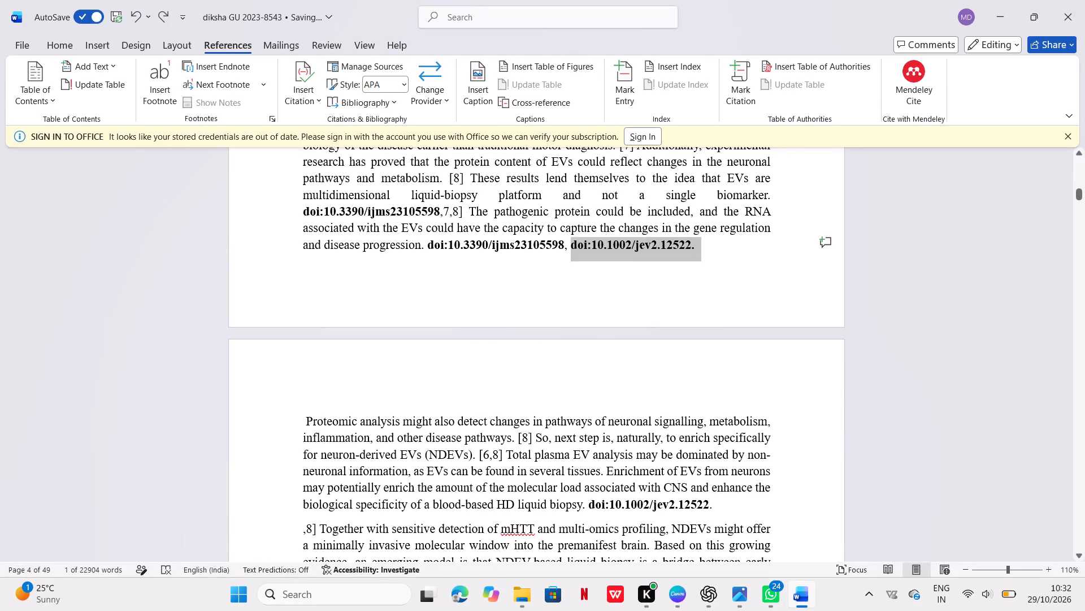
Review the numbered References list against the in-text citations around it and in the HTT gene and mHTT pathobiology sections.
scroll(554, 339, "down", 10)
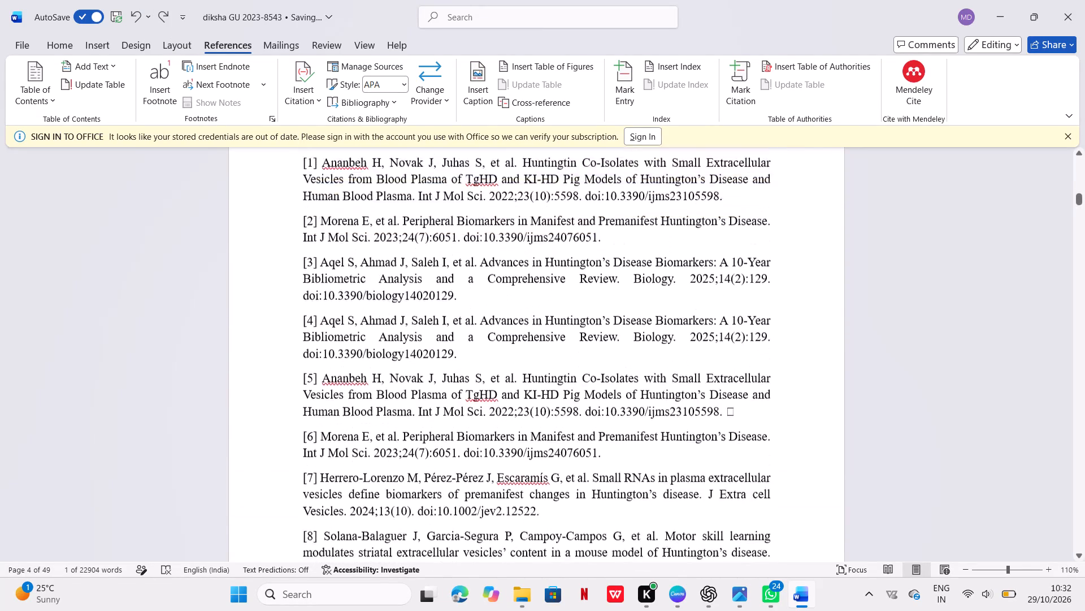
scroll(554, 339, "down", 5)
scroll(554, 339, "up", 6)
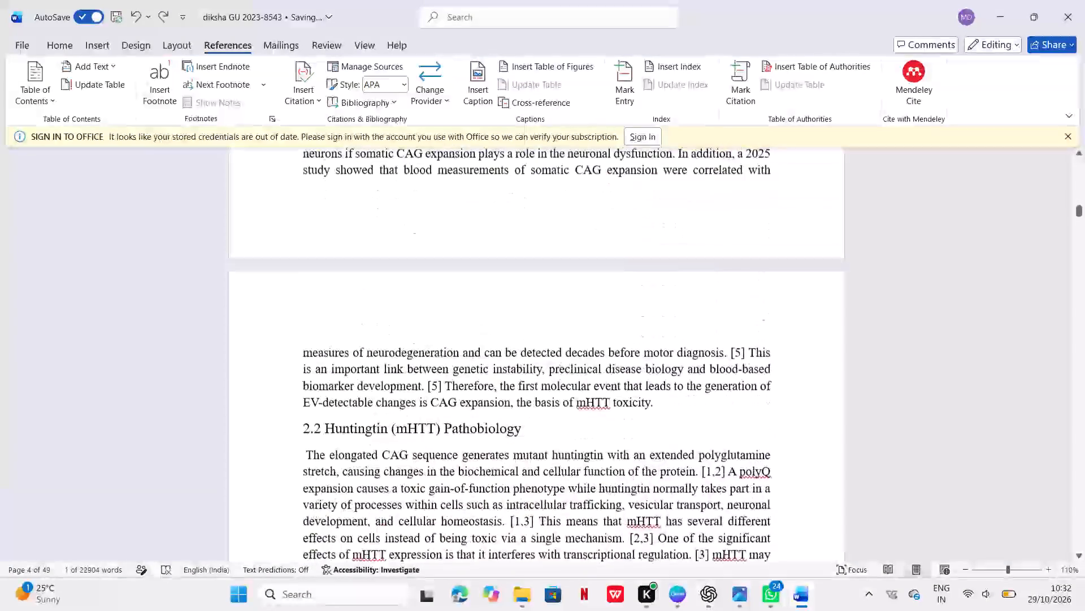
scroll(554, 339, "up", 5)
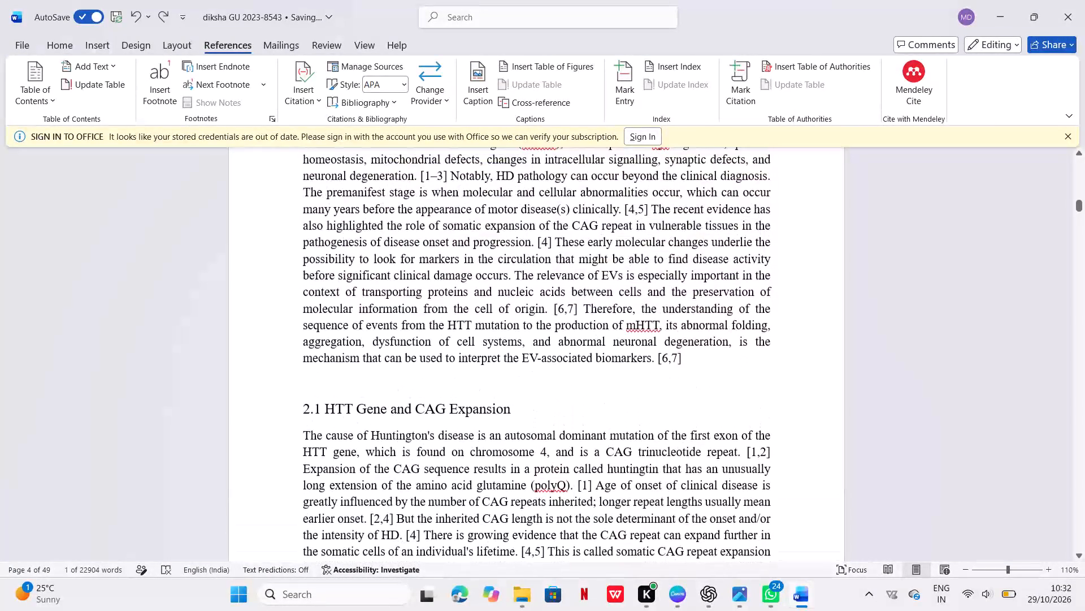
scroll(554, 339, "up", 2)
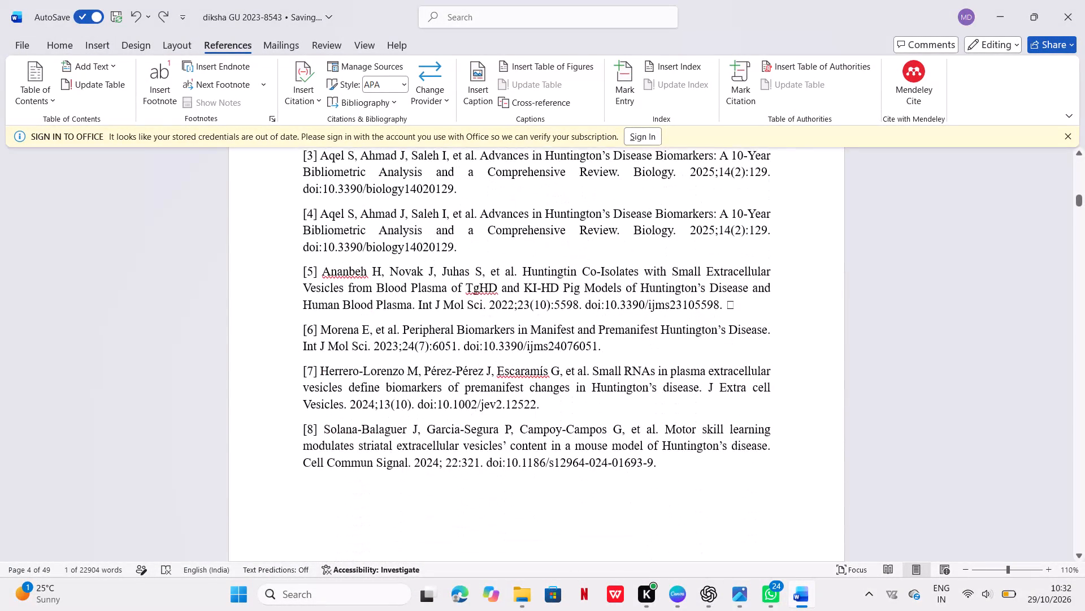
scroll(583, 274, "up", 3)
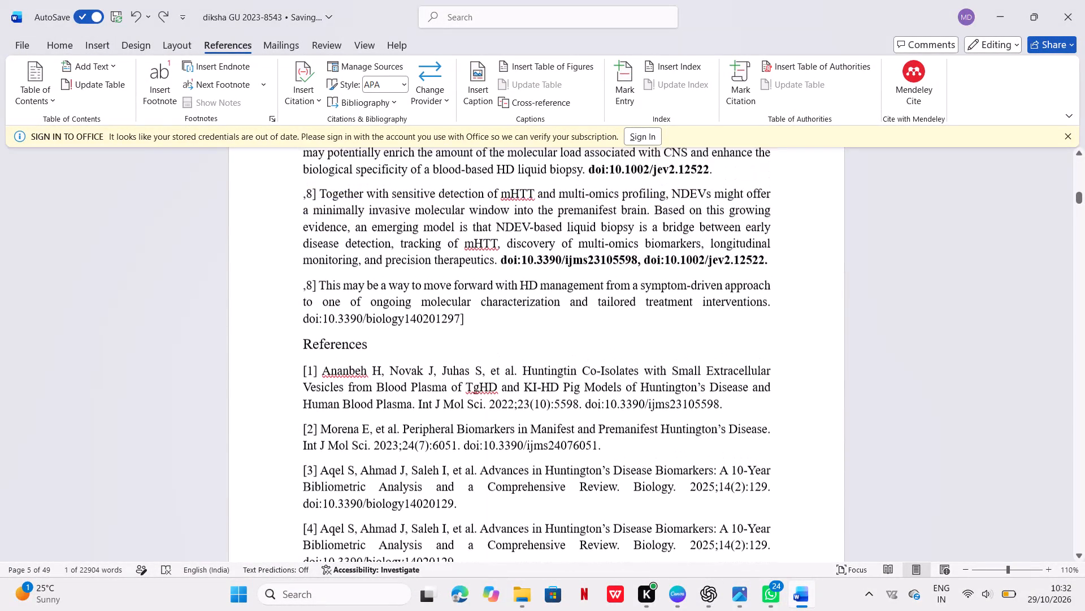
scroll(570, 292, "up", 1)
scroll(570, 292, "down", 1)
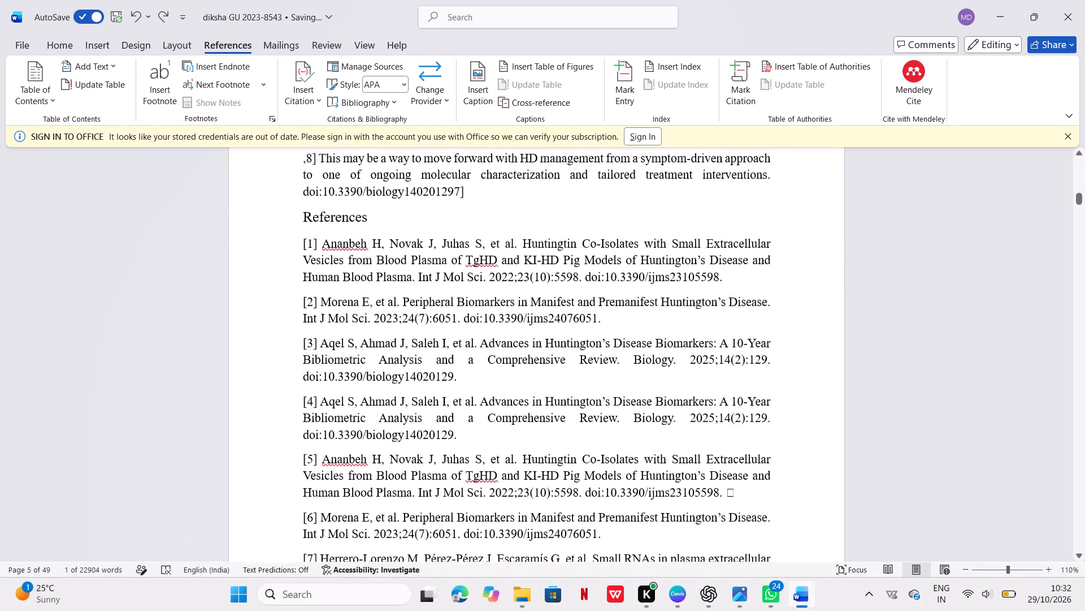
scroll(570, 292, "down", 1)
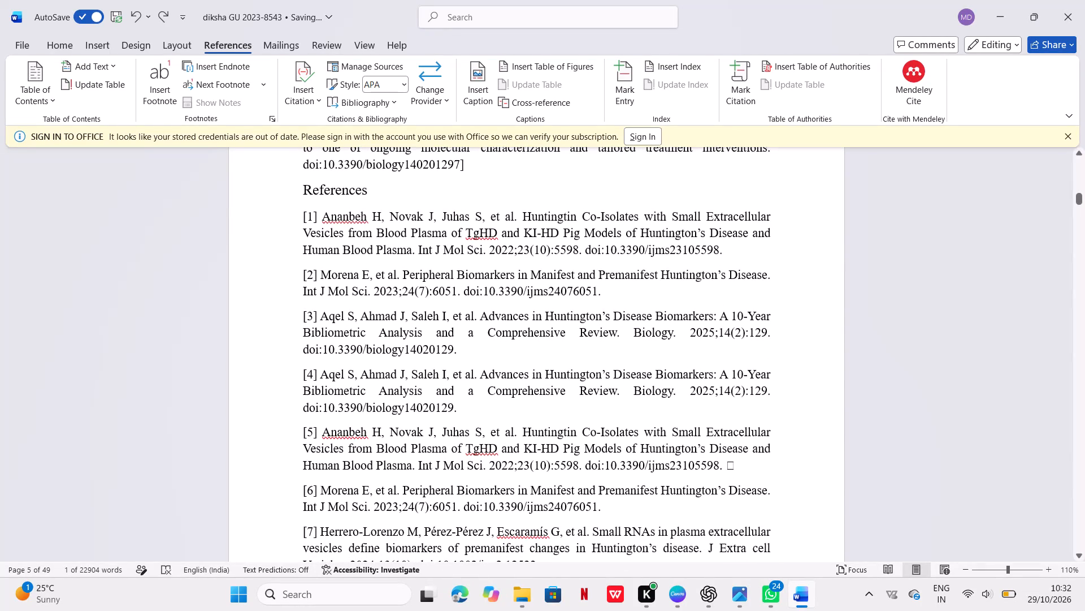
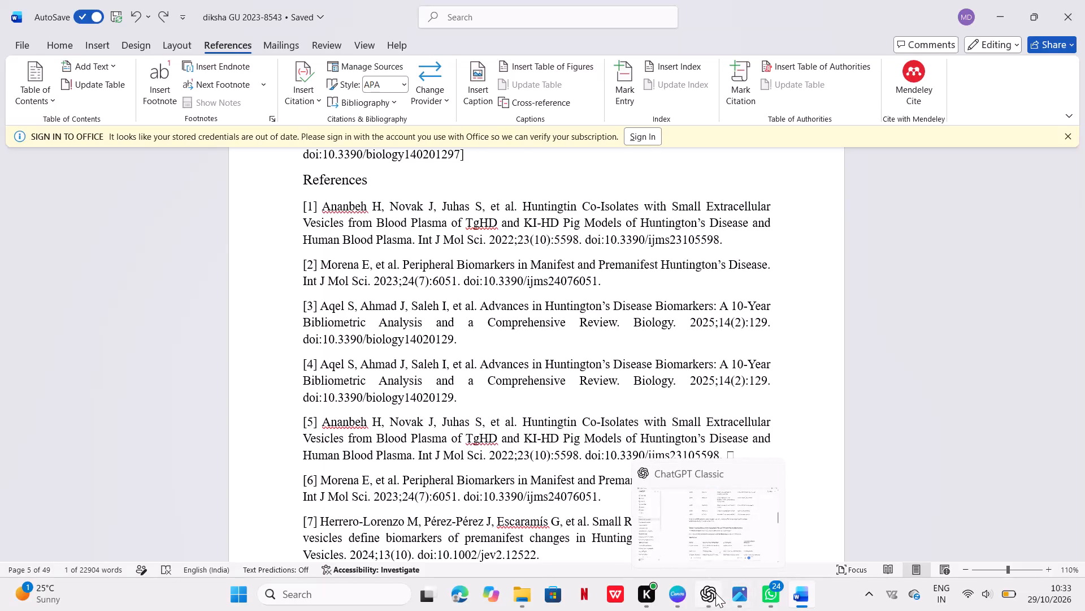
Delete the repeated [7] citation after "associated with cognitive changes" in the Why Extracellular Vesicles section.
scroll(769, 333, "down", 2)
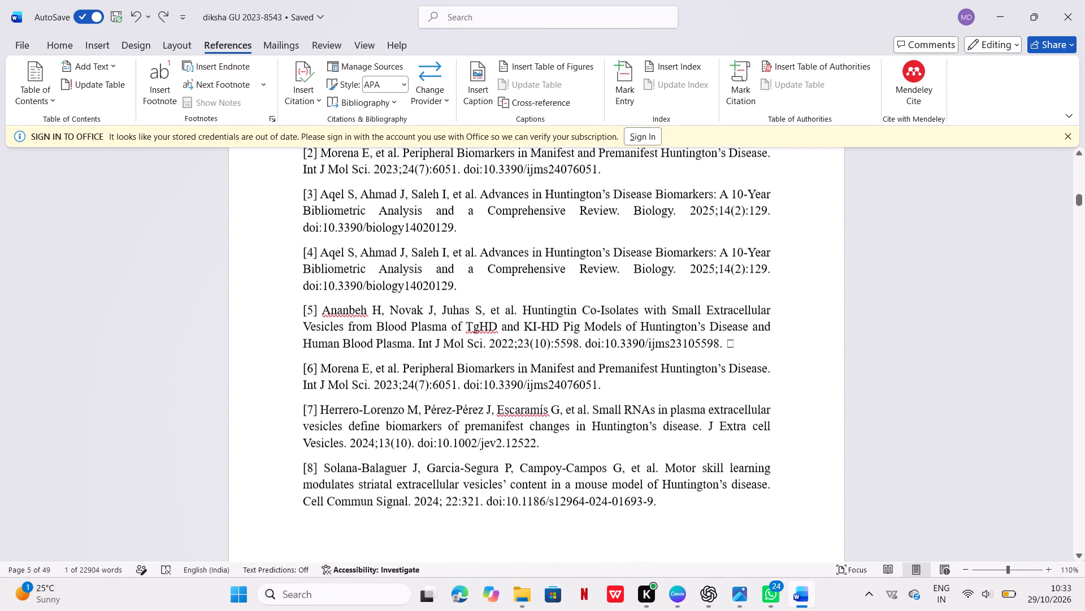
scroll(769, 333, "down", 1)
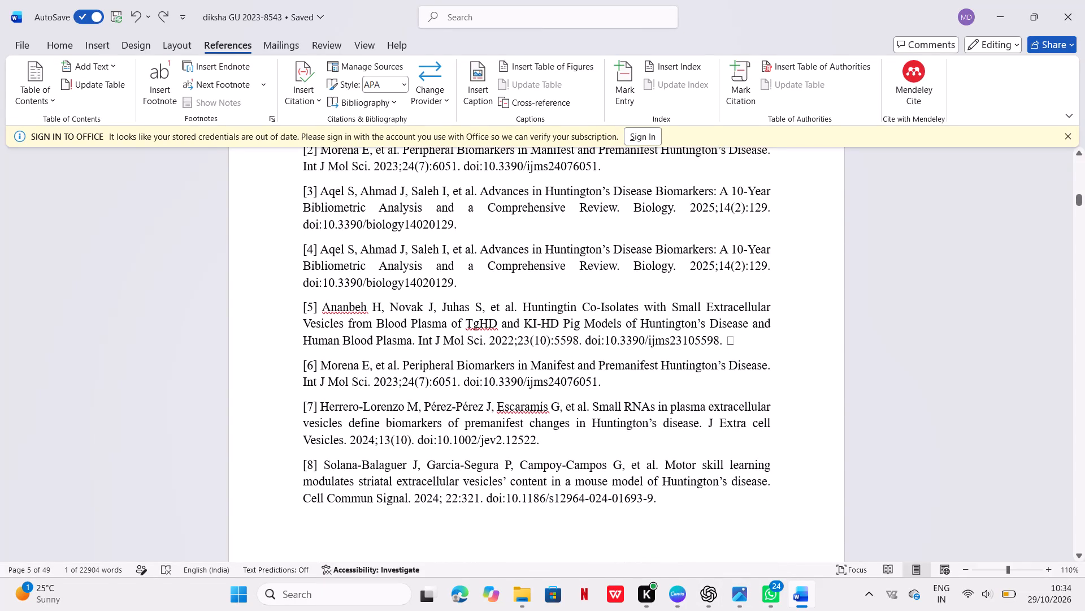
scroll(754, 386, "up", 2)
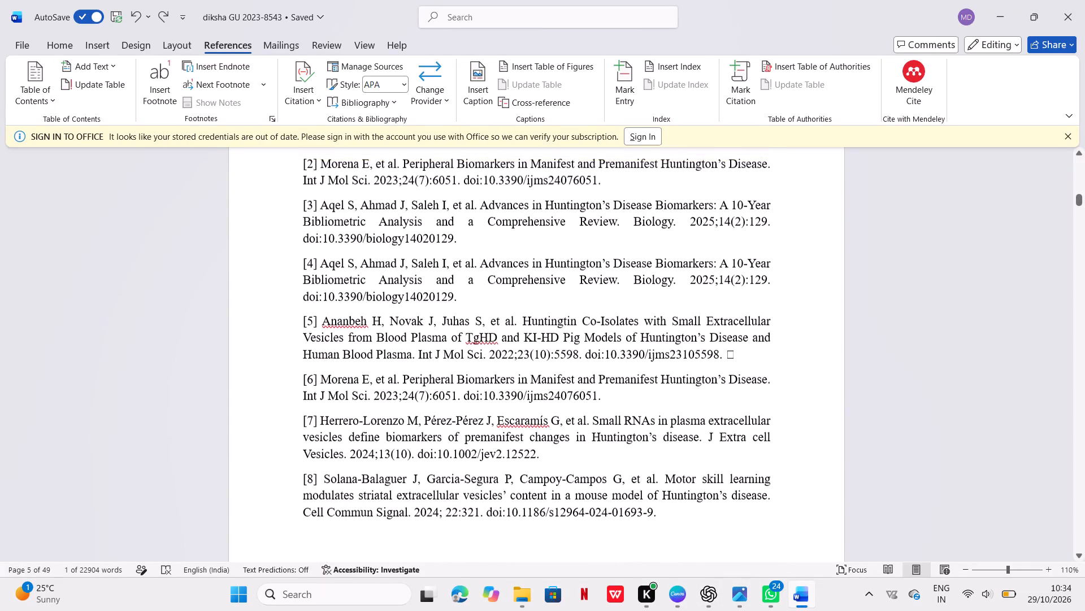
scroll(754, 386, "up", 3)
scroll(754, 386, "down", 1)
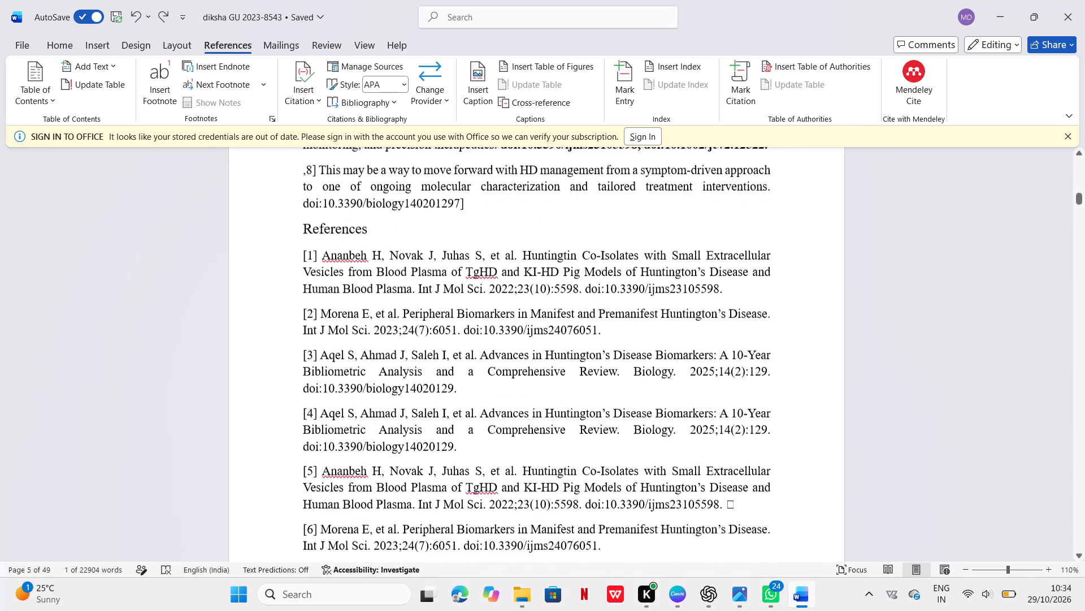
scroll(754, 386, "up", 6)
left_click(503, 326)
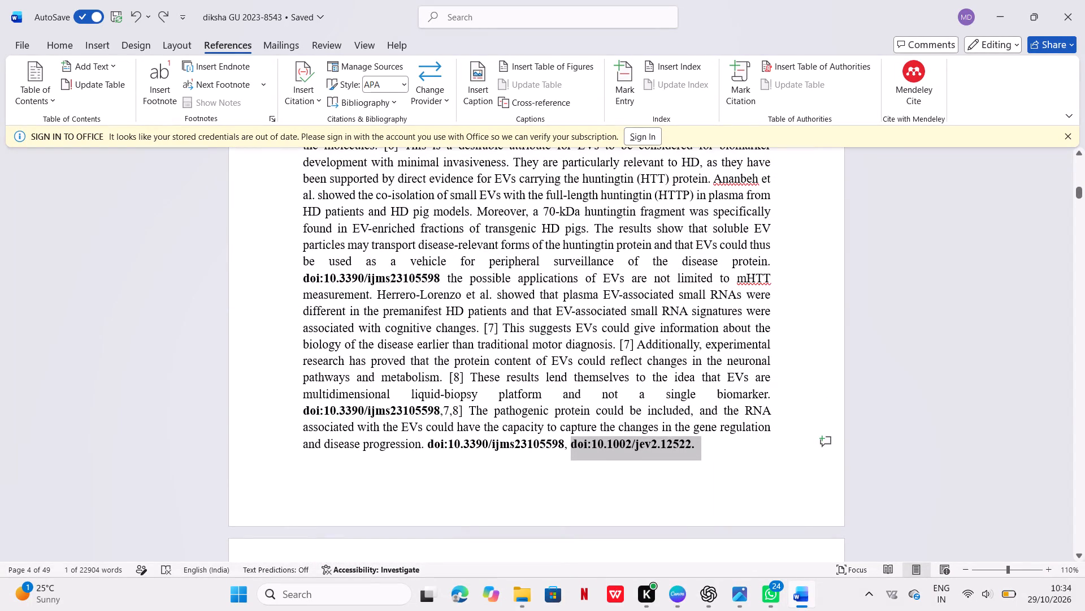
key("BackSpace")
key("BackSpace")
key("BackSpace")
key("BackSpace")
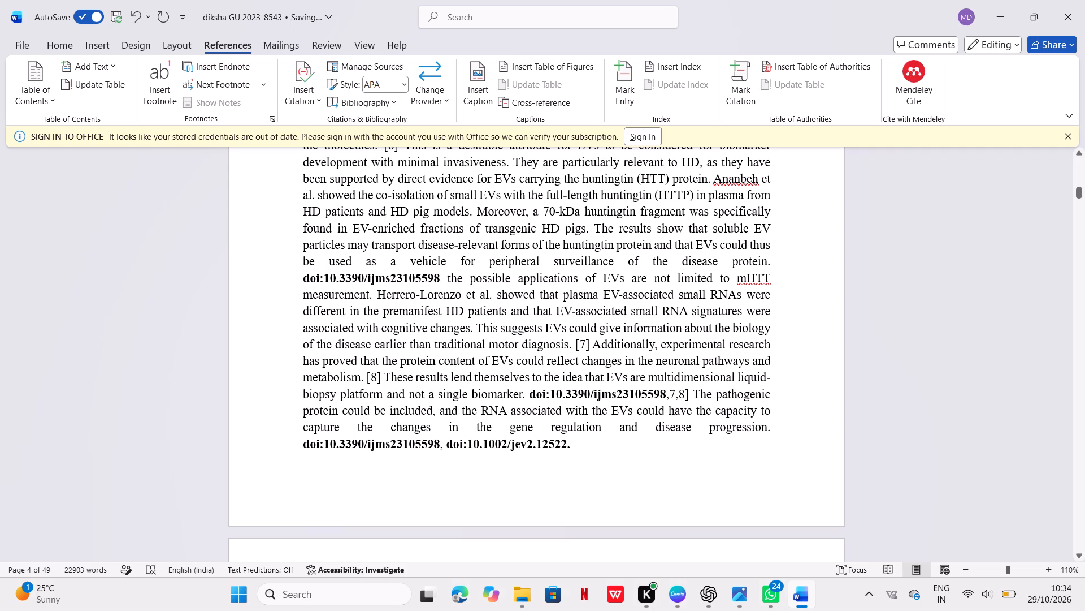
Replace the [7] citation after "traditional motor diagnosis" with the copied doi:10.1002/jev2.12522 and make it bold.
left_click(589, 345)
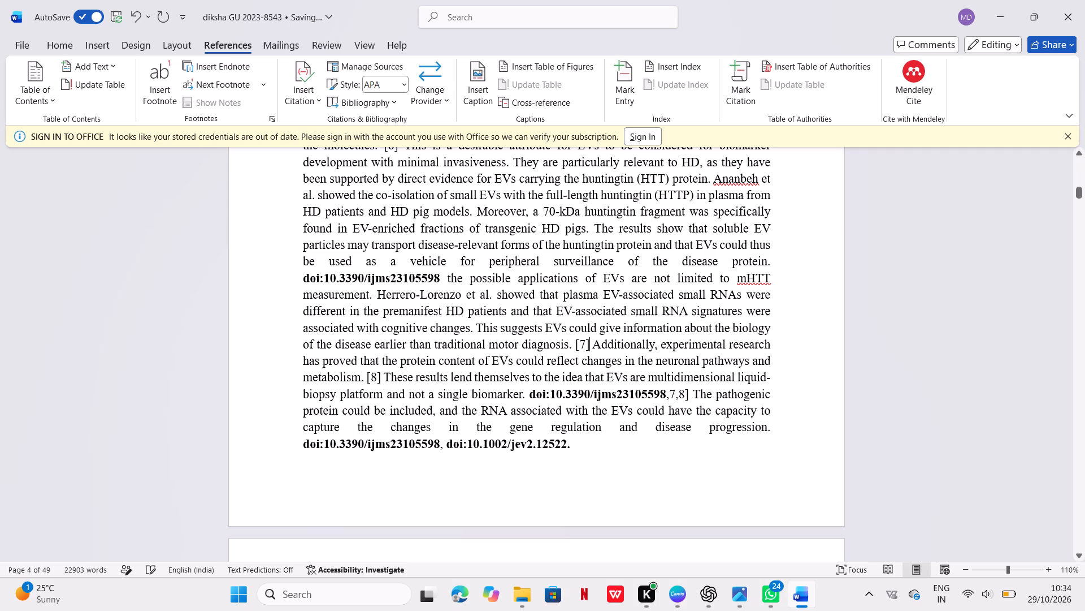
key("BackSpace")
key("BackSpace")
key("BackSpace")
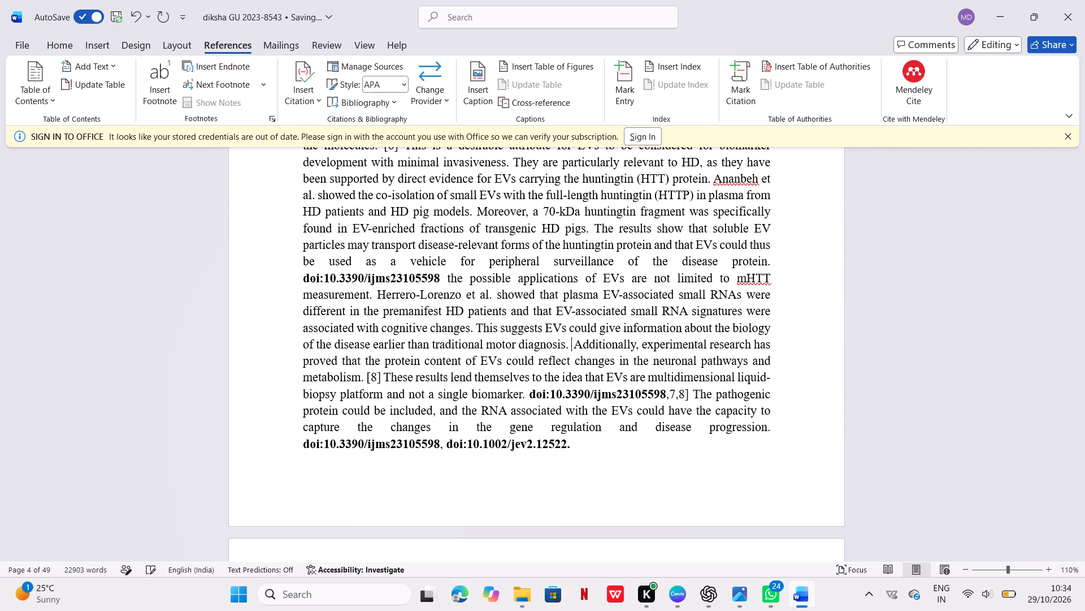
key("ctrl+v")
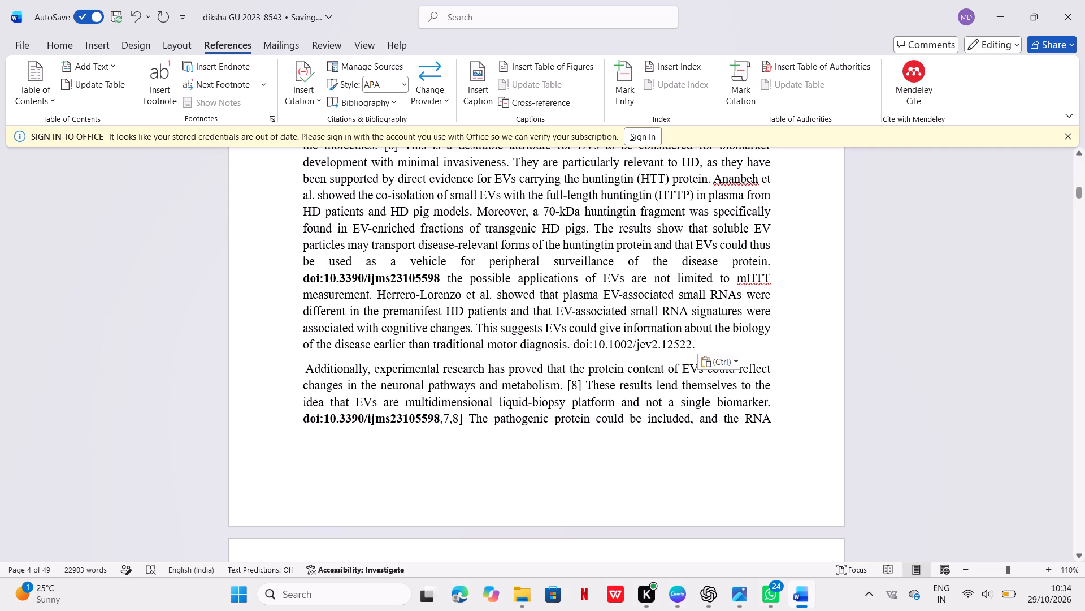
left_click_drag(571, 342, 724, 337)
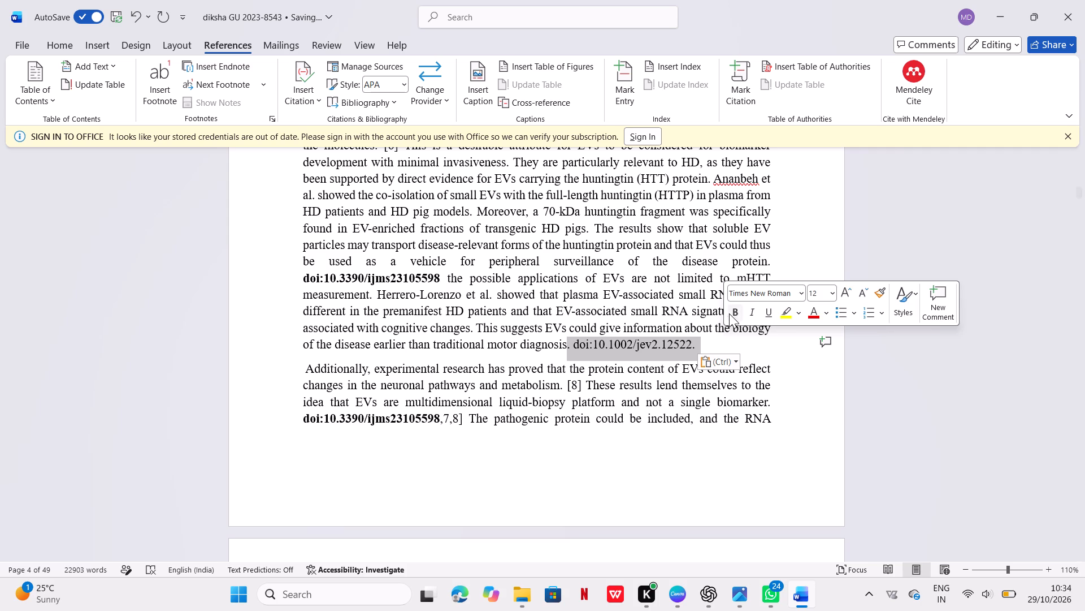
left_click(729, 313)
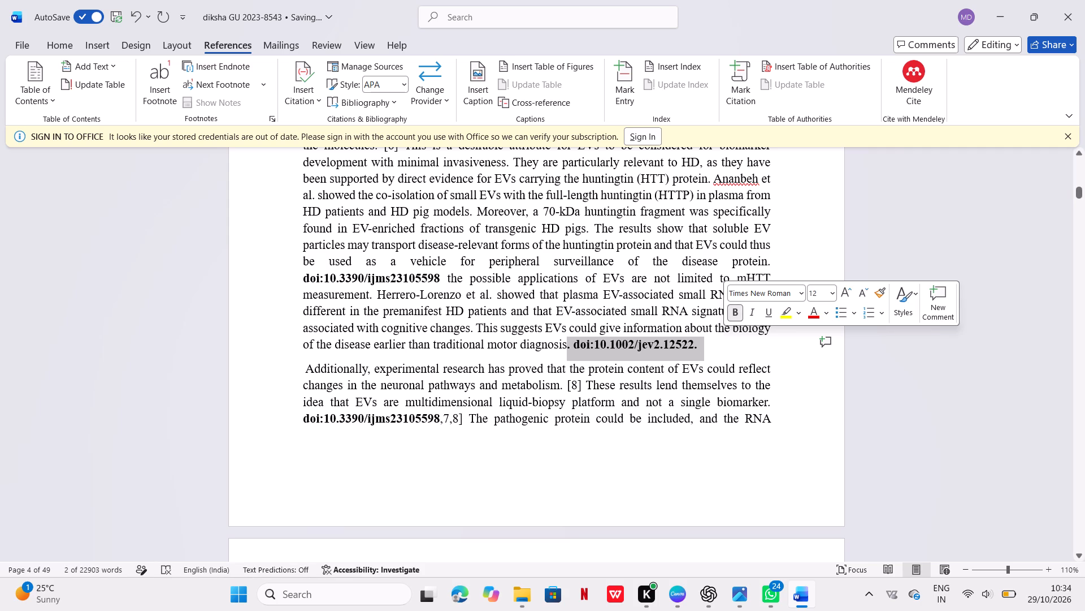
Replace the 7 in the citation after "not a single biomarker" with doi:10.1002/jev2.12522 in bold.
left_click(448, 420)
key("BackSpace")
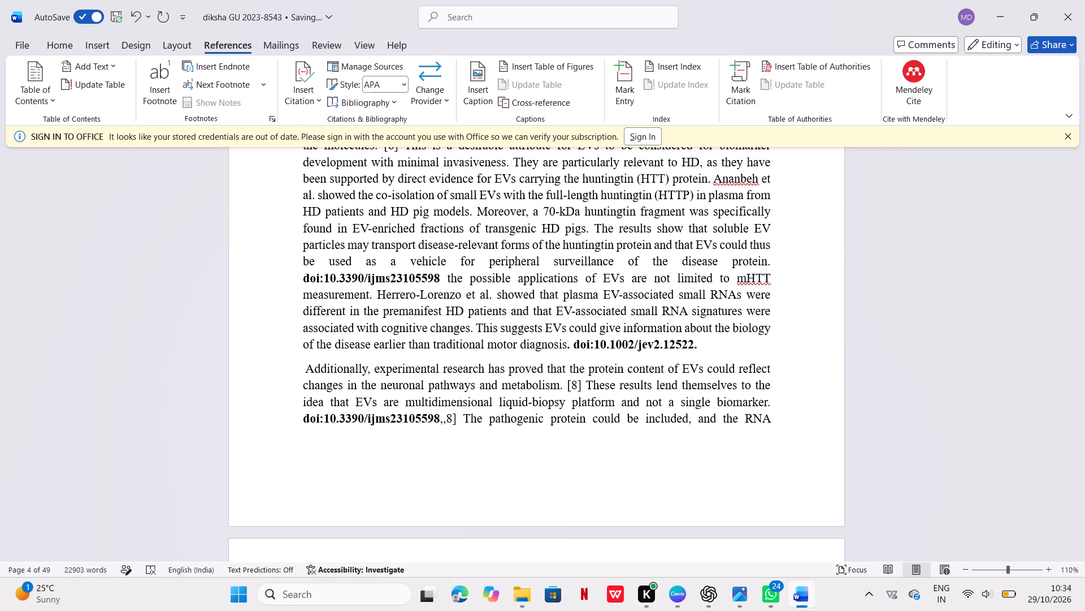
key("ctrl+v")
left_click_drag(447, 327, 554, 329)
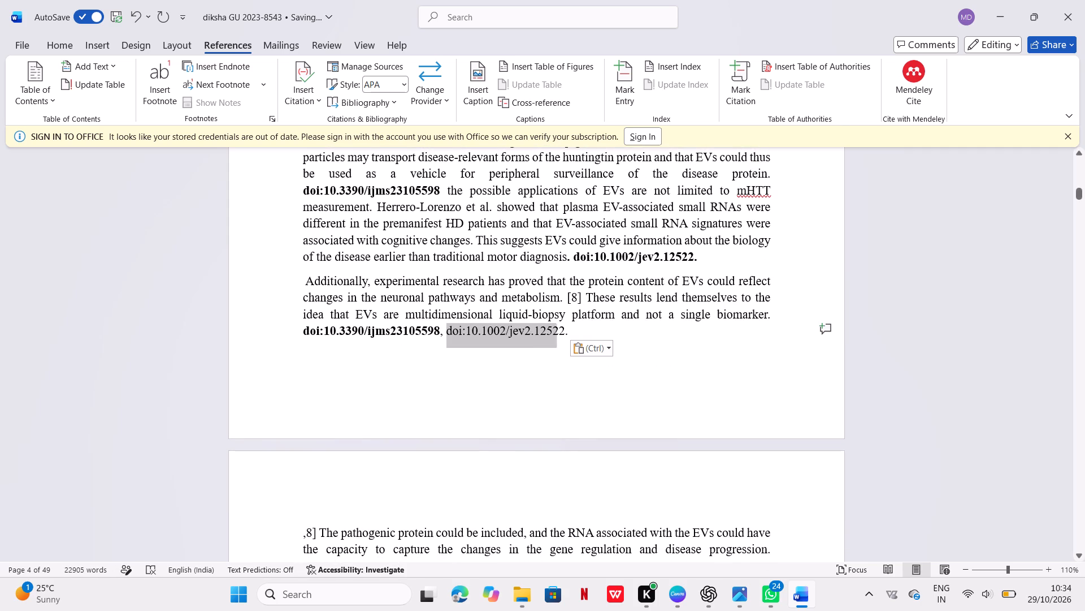
left_click_drag(554, 329, 575, 330)
left_click(588, 305)
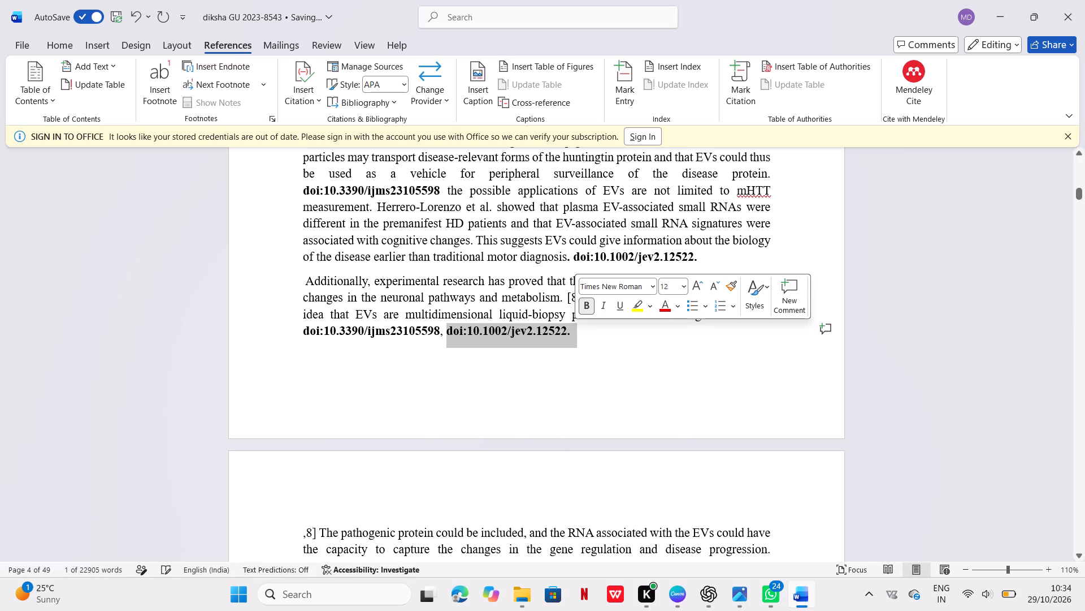
Replace the 7 in the [6,7] citation after "liquid biopsies in HD" with doi:10.1002/jev2.12522 in bold.
scroll(628, 406, "down", 4)
scroll(628, 406, "up", 3)
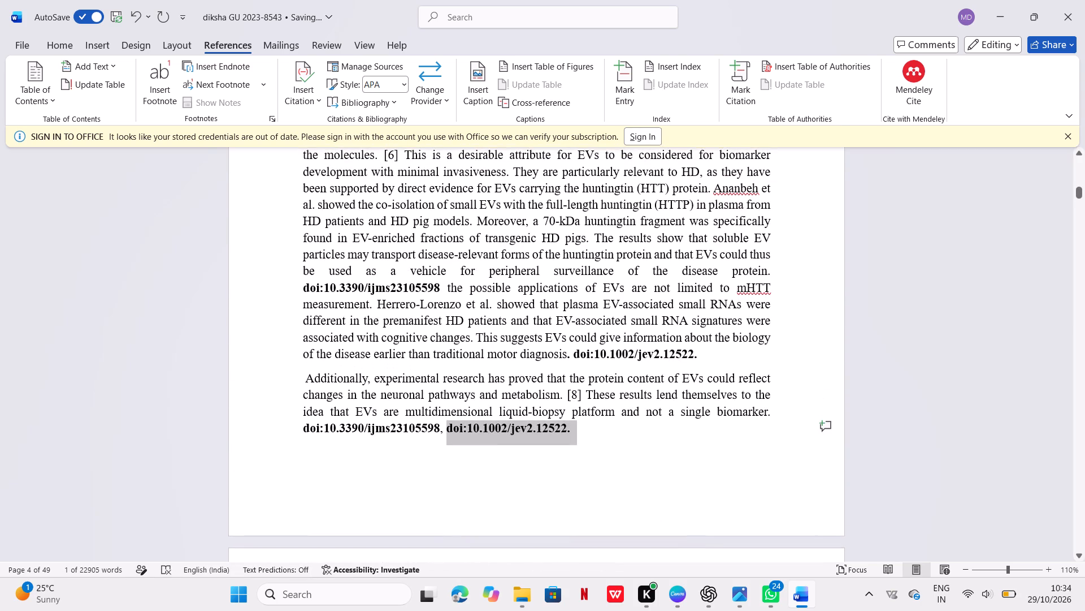
scroll(628, 406, "up", 1)
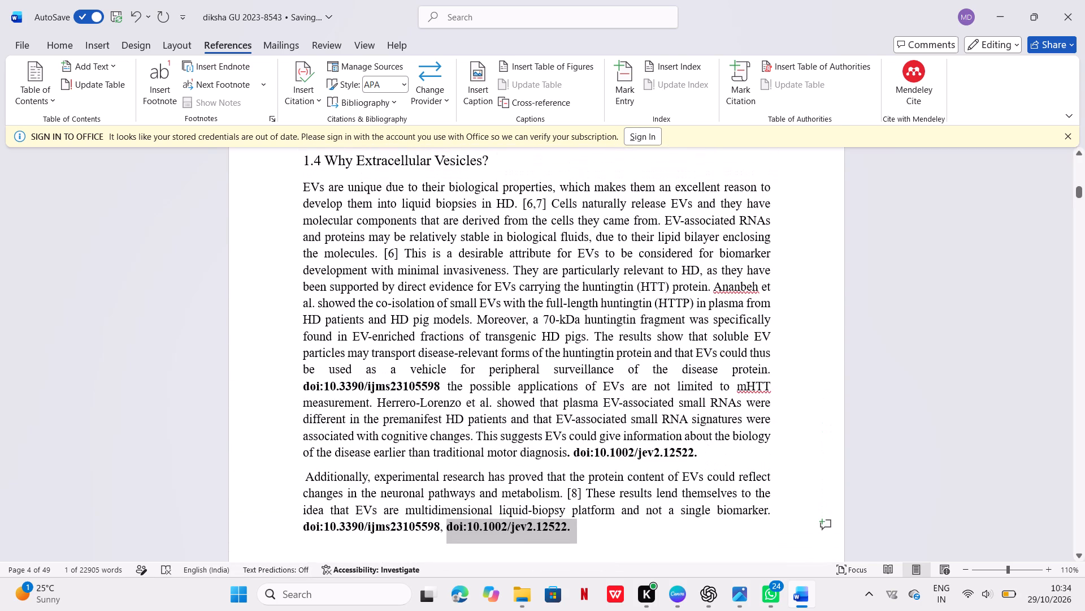
left_click(545, 203)
key("BackSpace")
key("BackSpace")
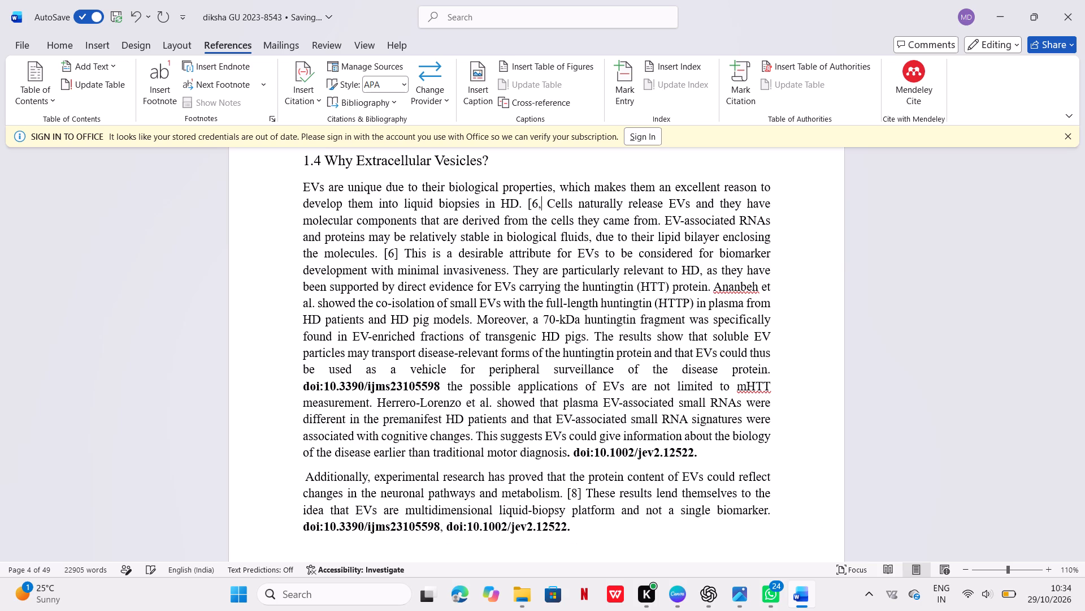
key("ctrl+v")
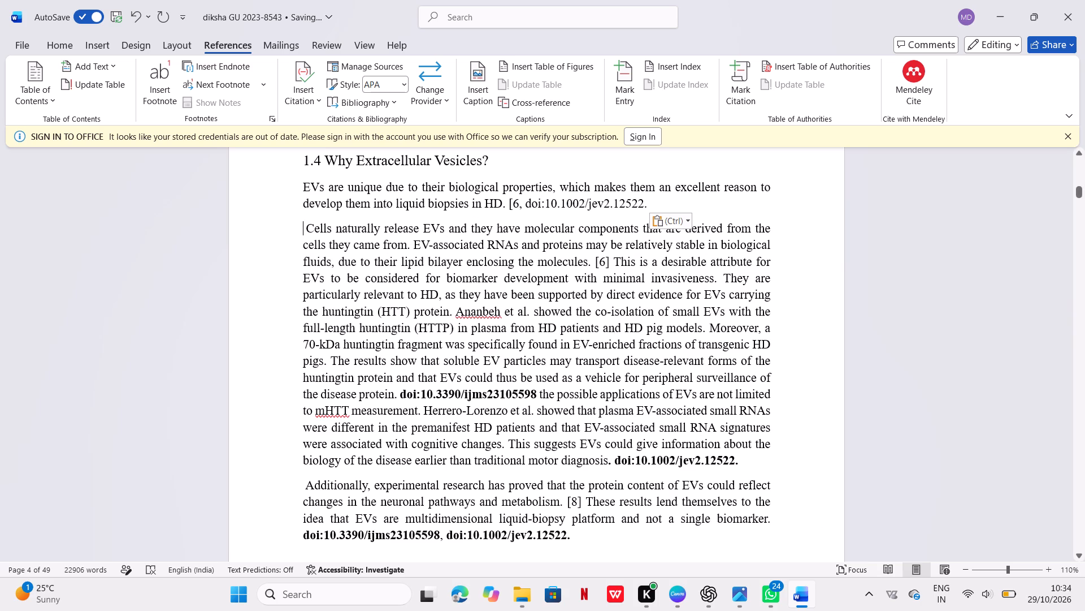
left_click_drag(526, 204, 655, 206)
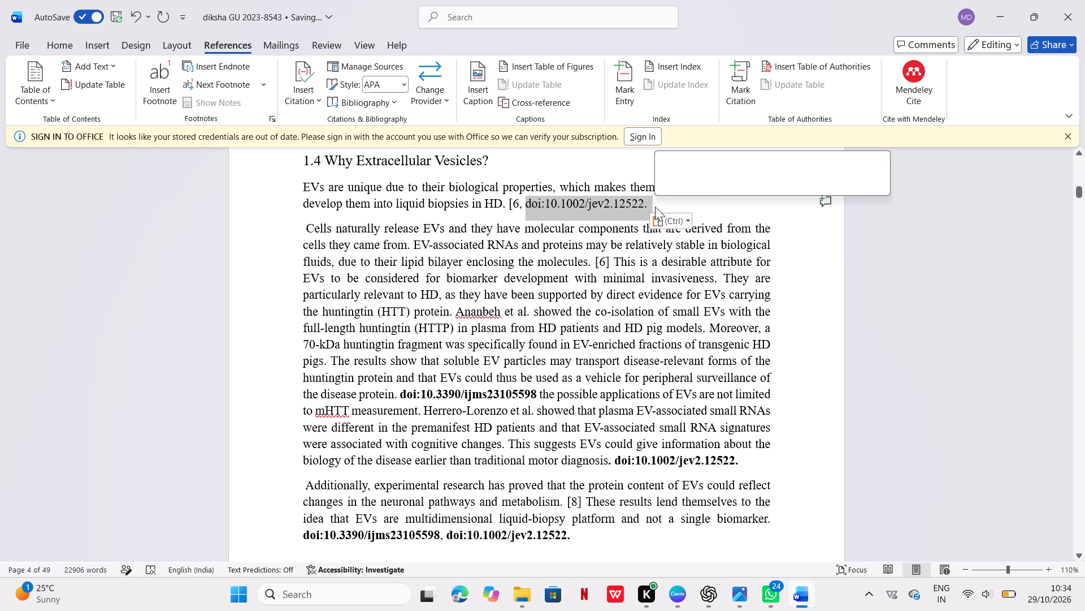
left_click(669, 184)
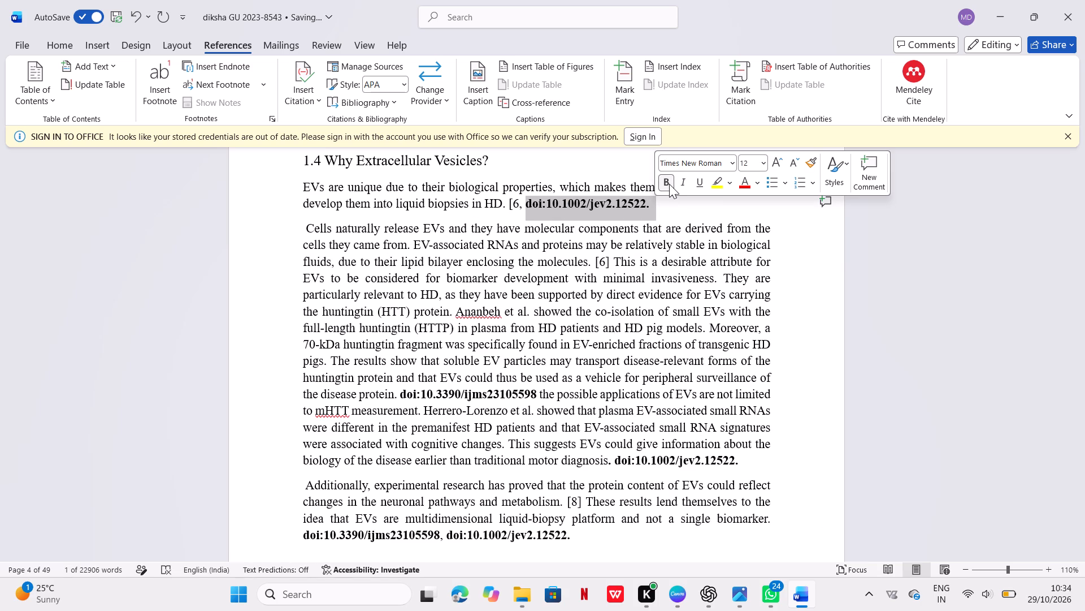
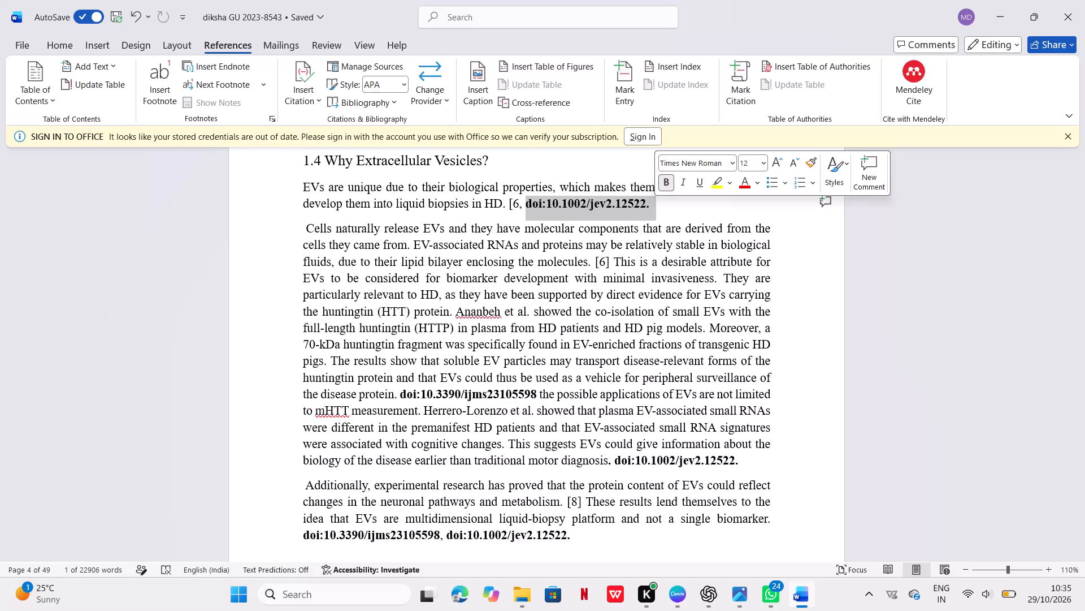
Turn on the Windows energy saver and return to the thesis document in Word.
left_click(991, 610)
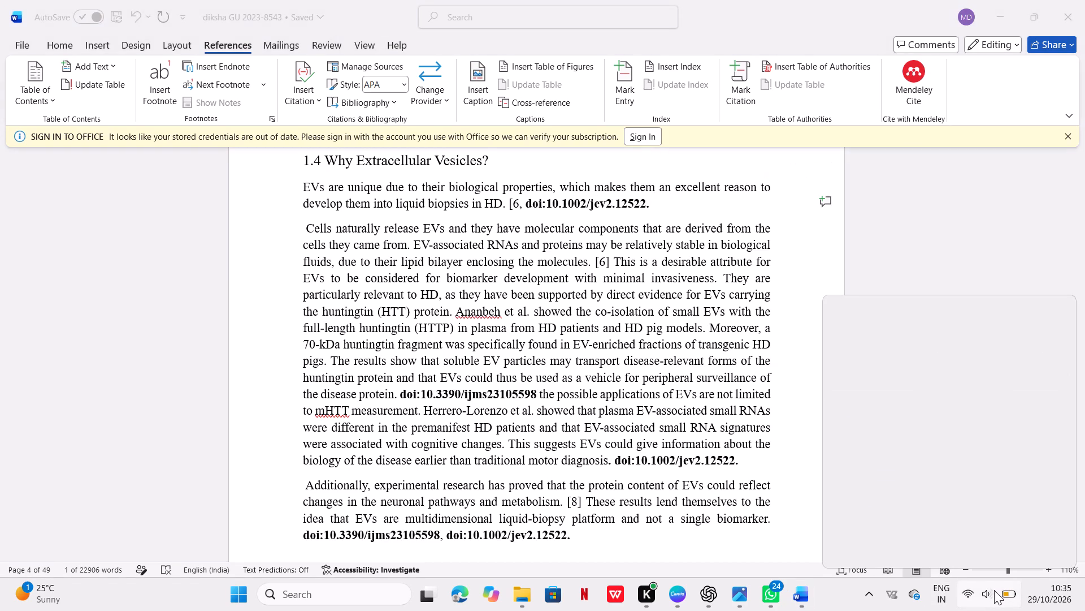
left_click(879, 389)
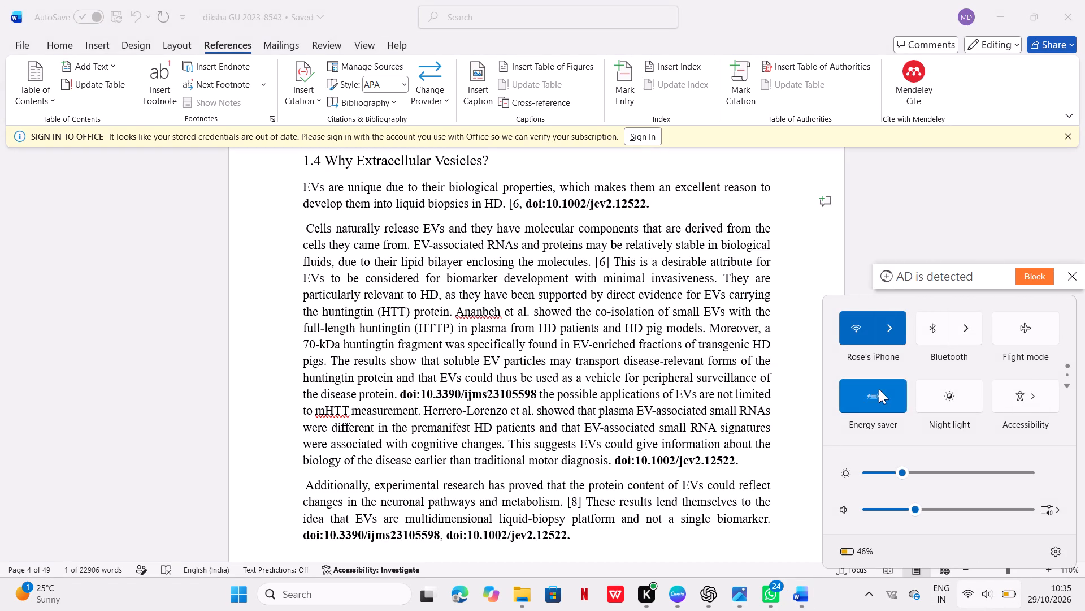
left_click(920, 239)
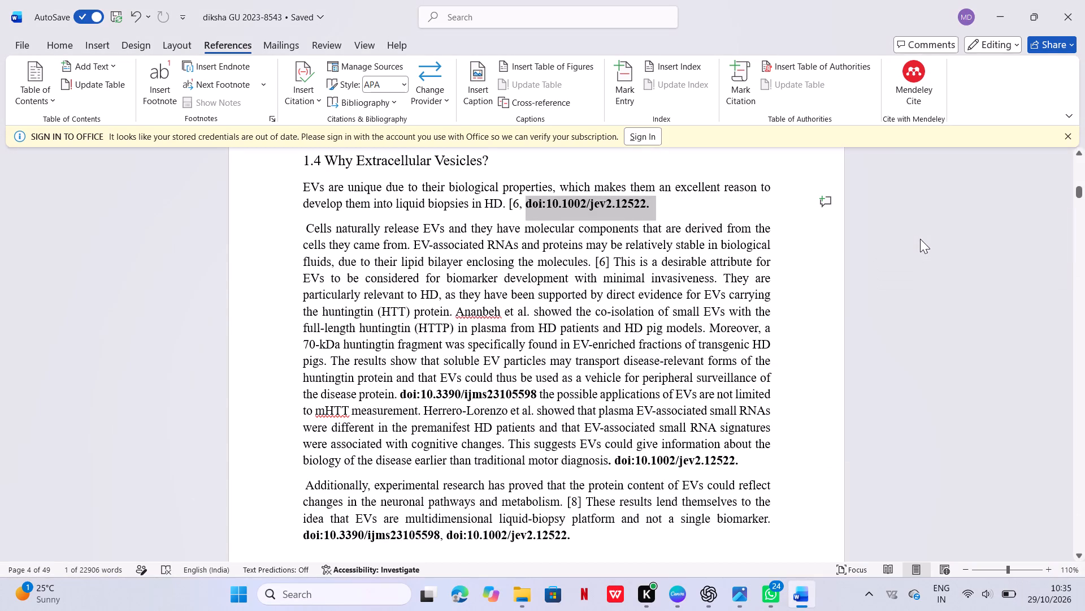
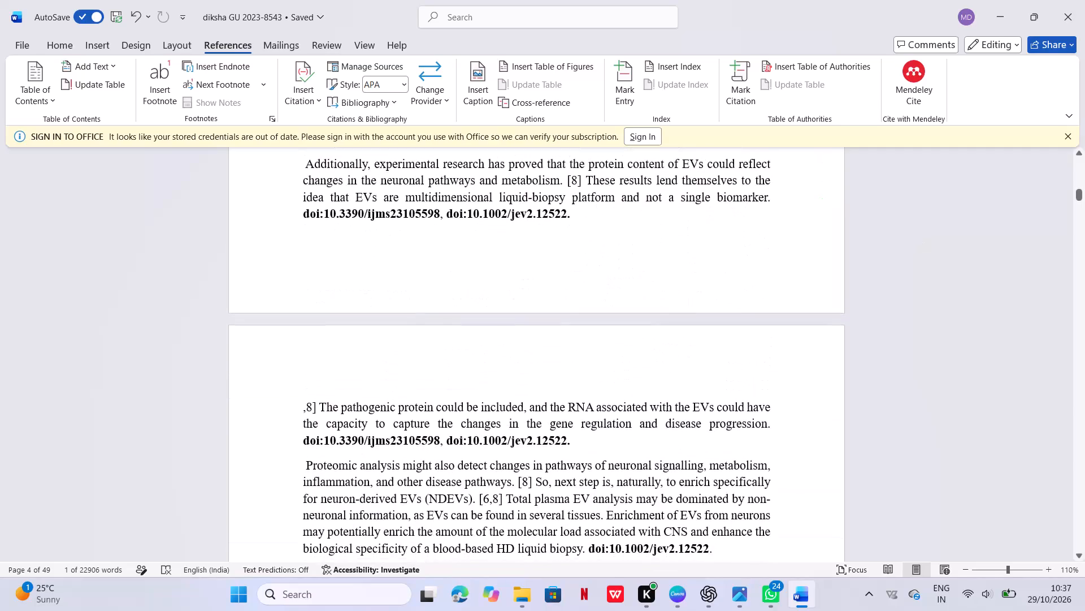
Replace the 7] after "than any single biomarker" at the end of section 1.3 with doi:10.1002/jev2.12522 in bold.
scroll(920, 239, "down", 2)
scroll(920, 239, "up", 1)
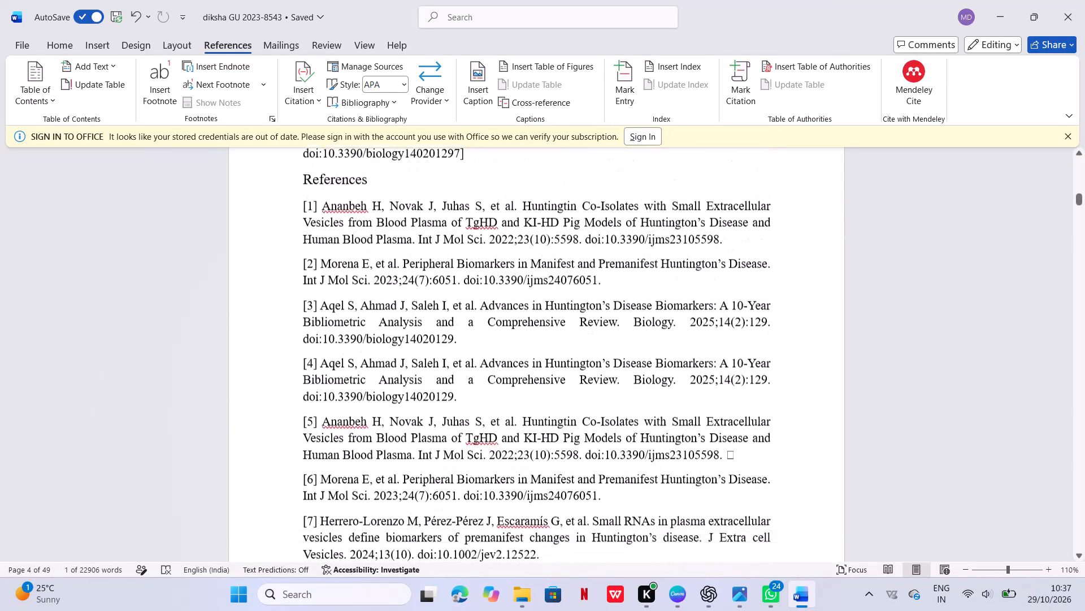
scroll(920, 239, "up", 1)
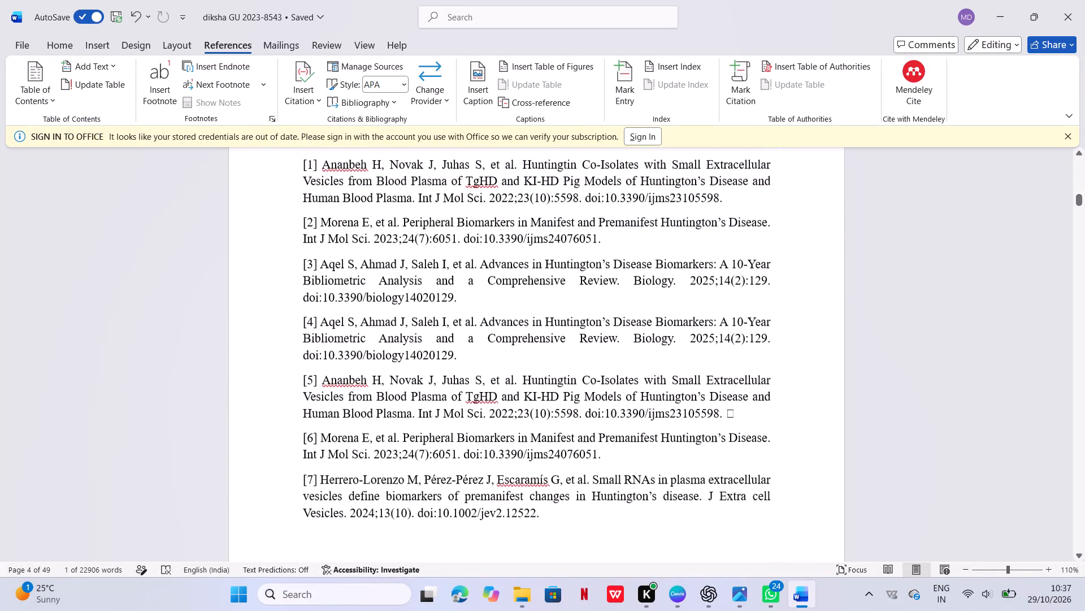
scroll(920, 239, "up", 1)
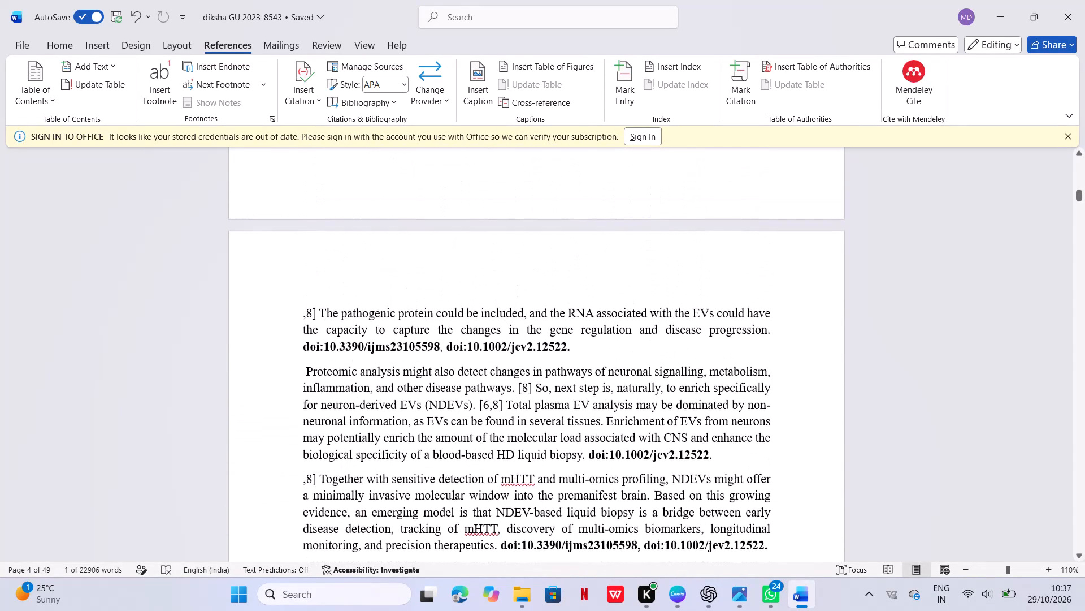
scroll(920, 239, "up", 2)
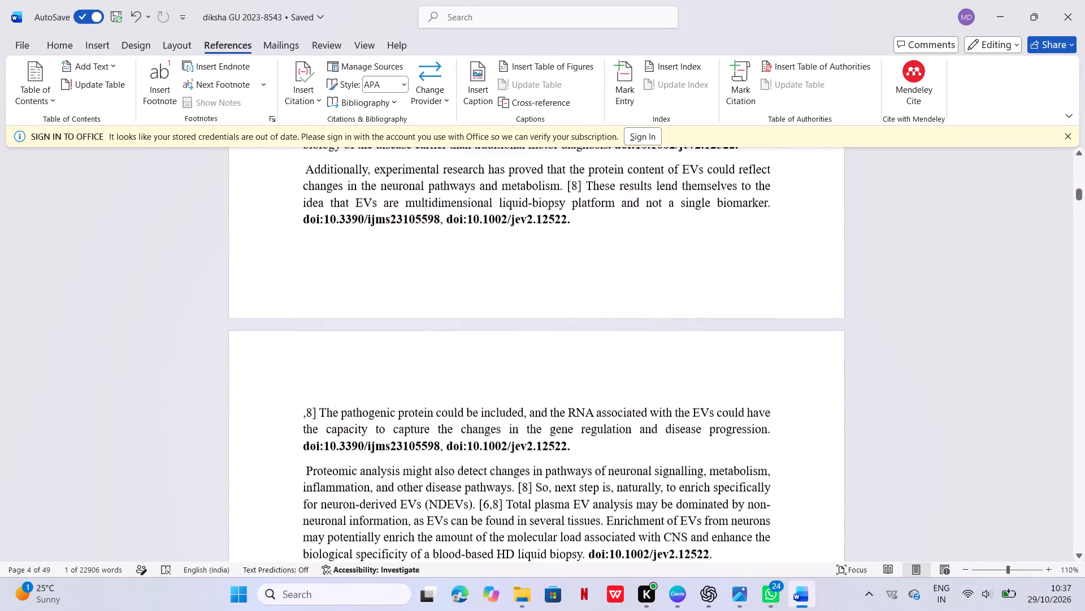
scroll(920, 239, "up", 3)
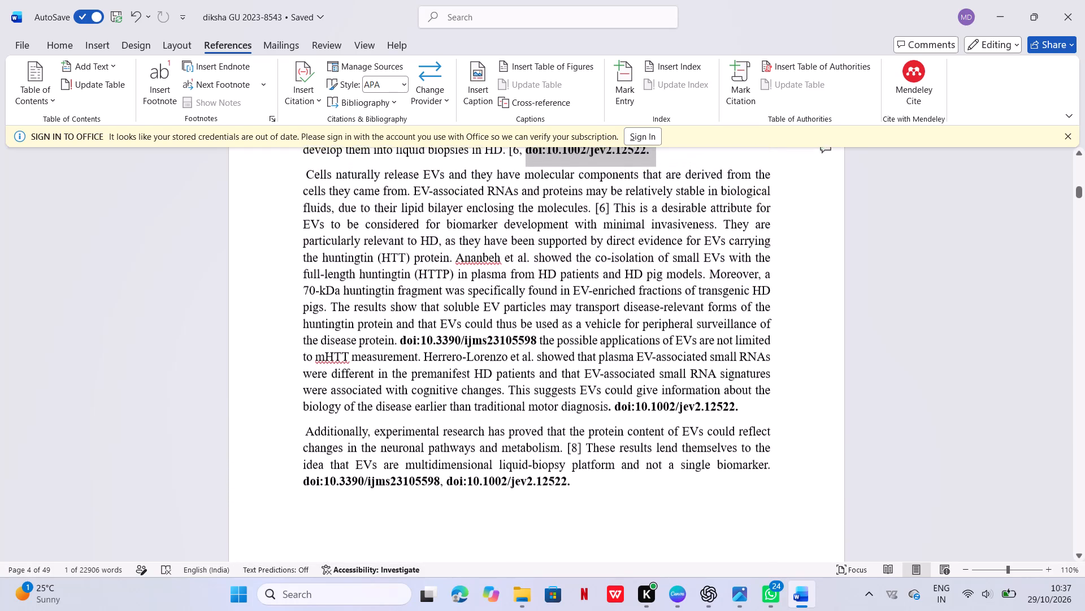
scroll(920, 239, "up", 3)
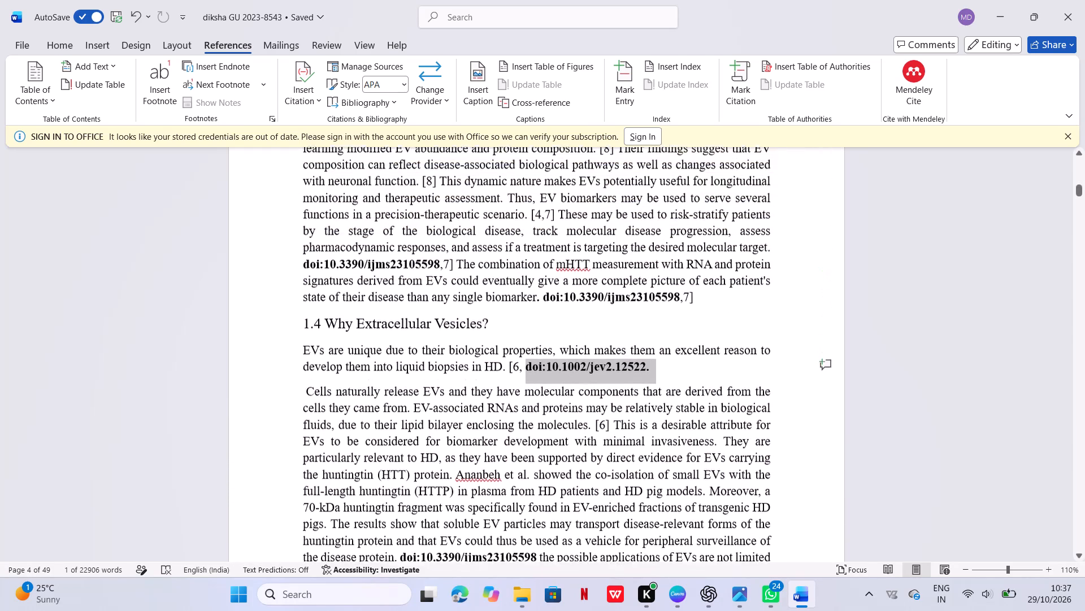
scroll(920, 239, "up", 1)
left_click(727, 326)
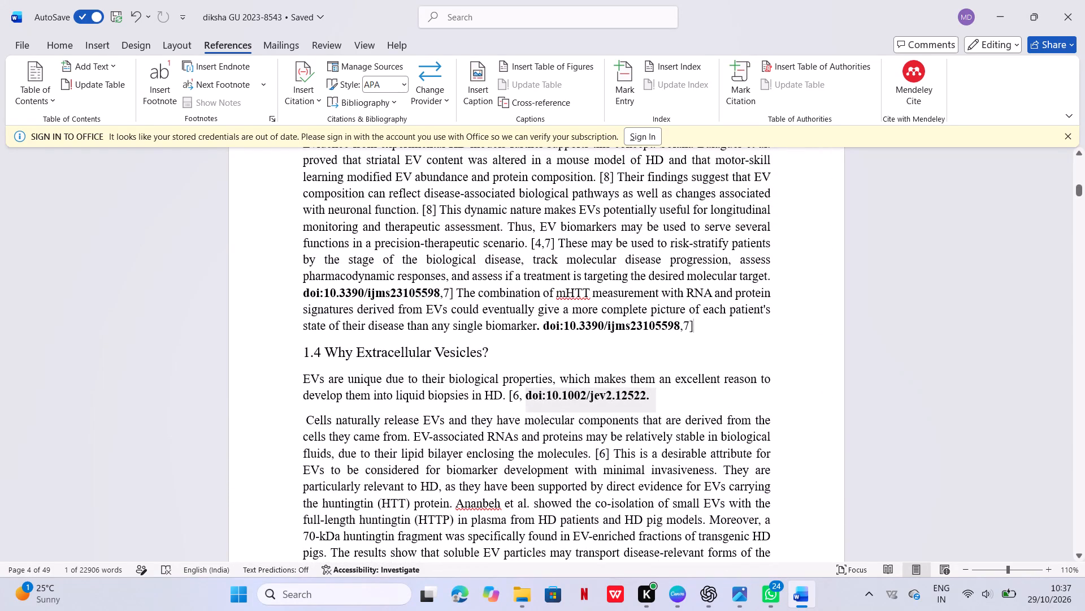
key("BackSpace")
key("BackSpace")
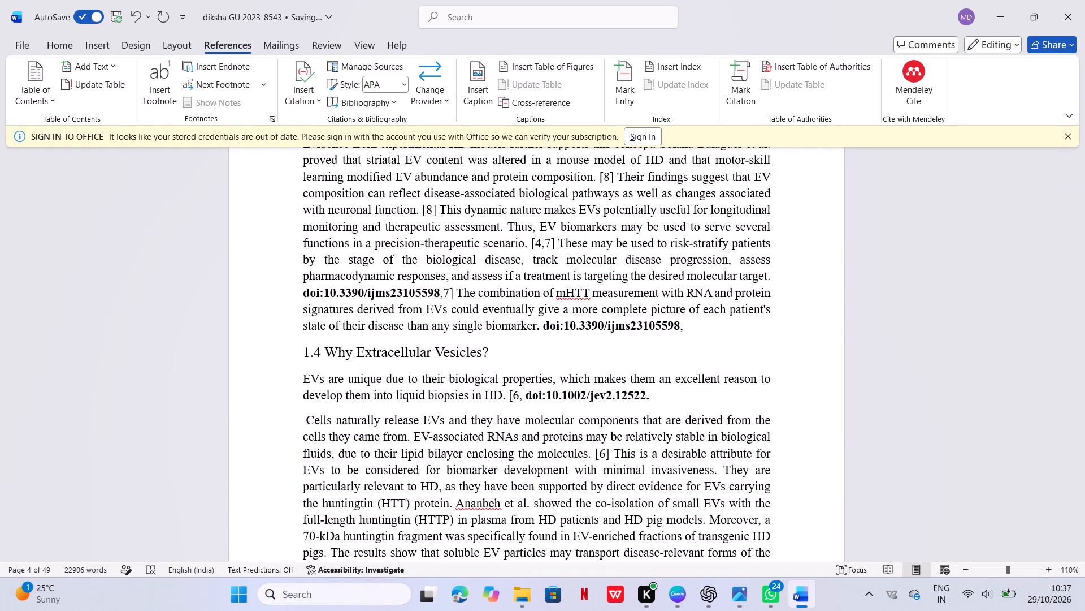
key("ctrl+v")
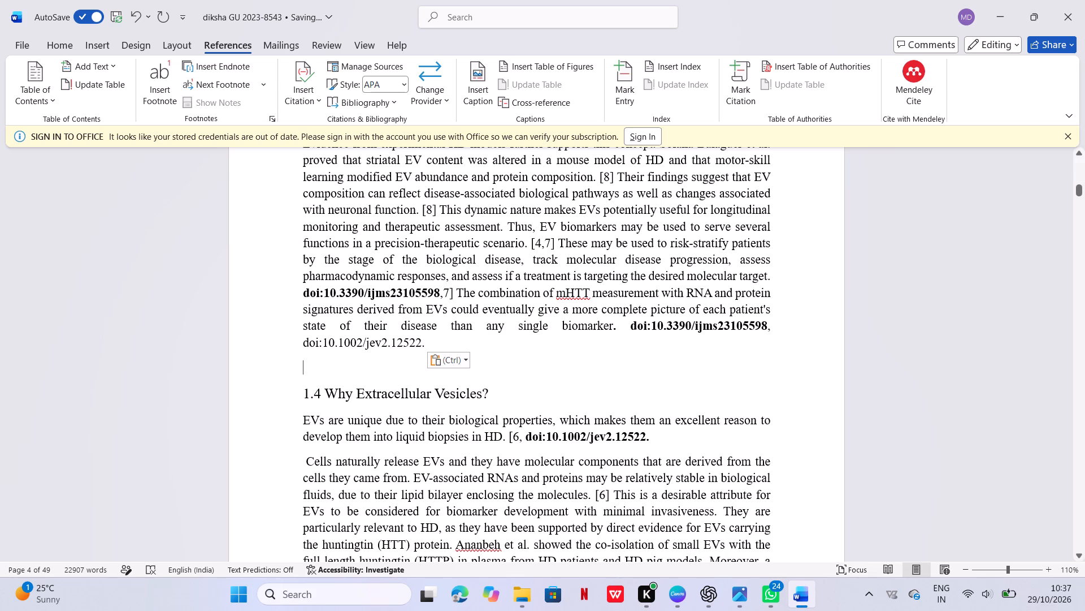
left_click_drag(302, 343, 415, 352)
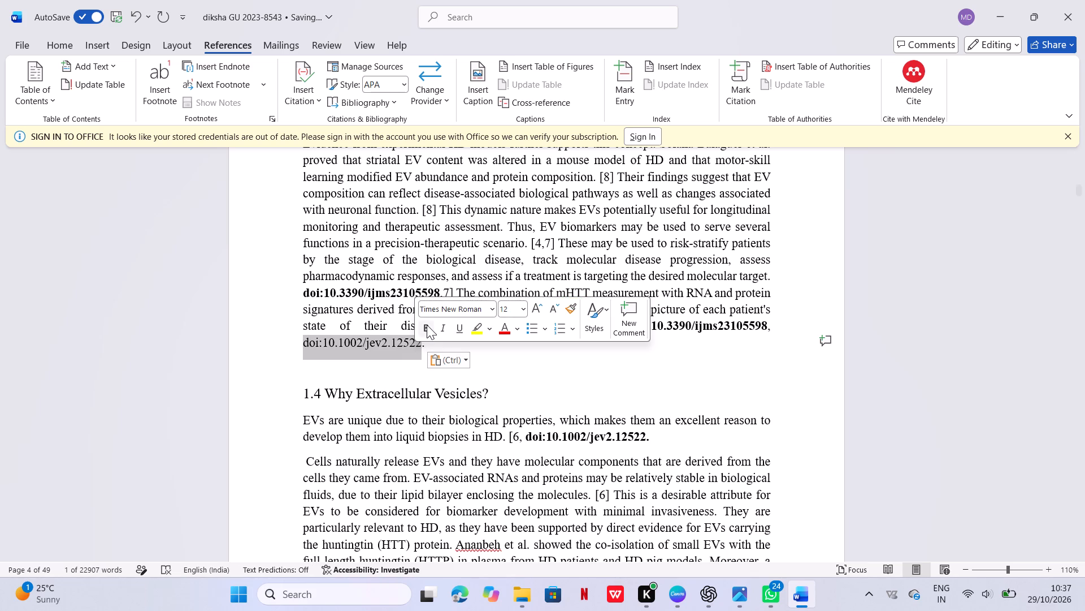
left_click(427, 325)
left_click(605, 377)
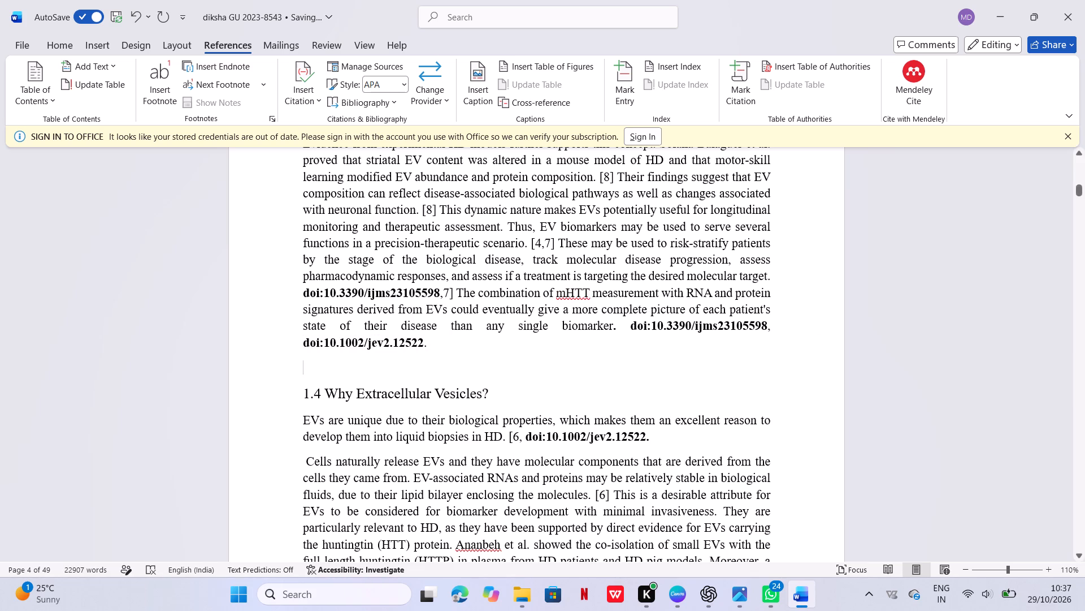
Replace the 7 in the [4,7] citation after "precision-therapeutic scenario" with bold doi:10.1002/jev2.12522 and remove the stray closing bracket before "These may be used".
left_click(551, 239)
key("BackSpace")
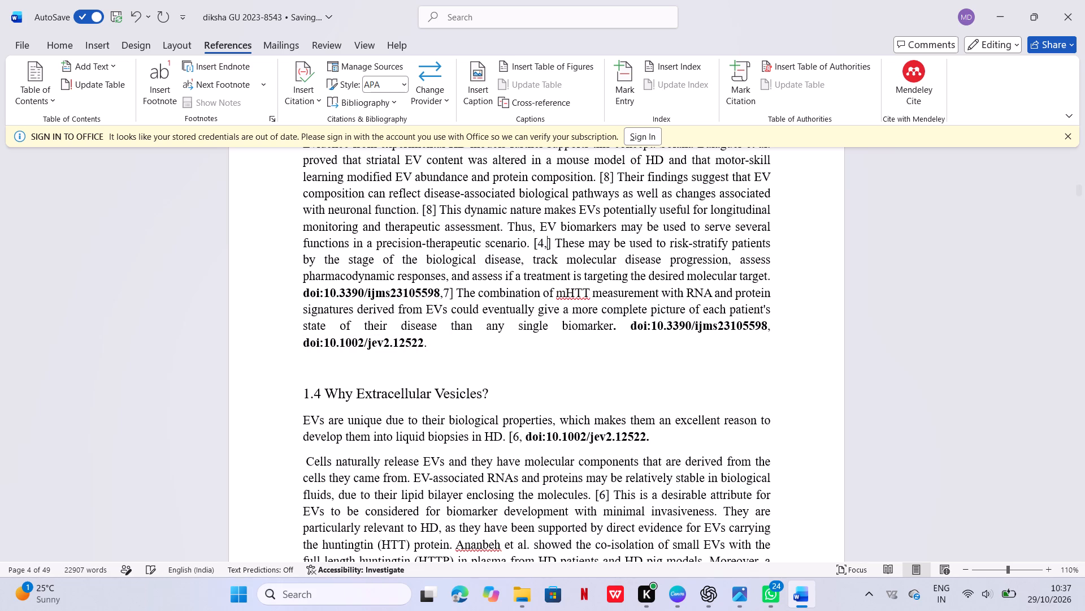
key("ctrl+v")
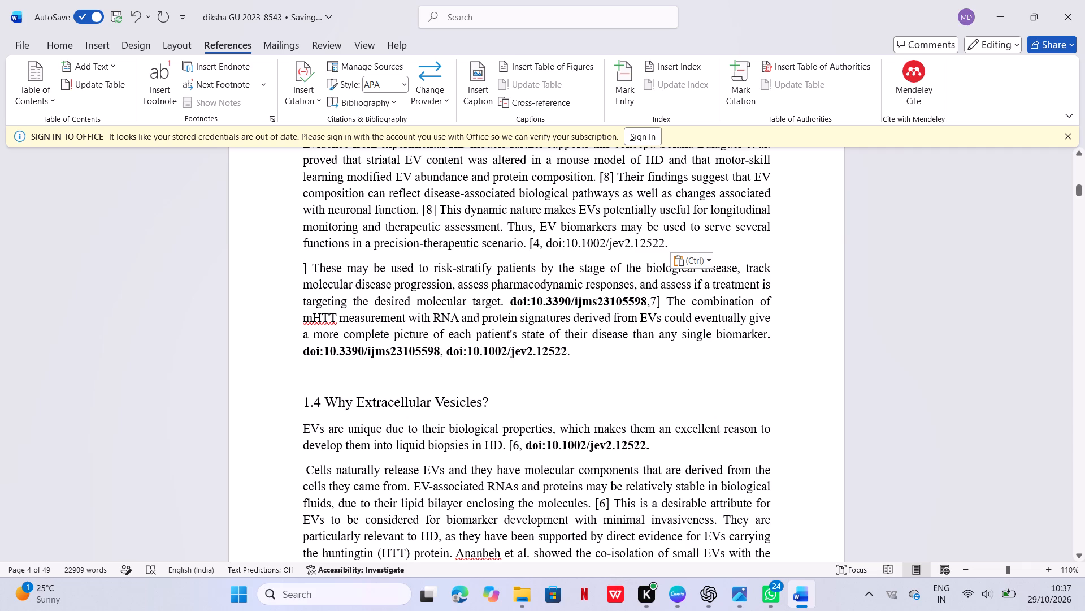
left_click_drag(549, 243, 649, 242)
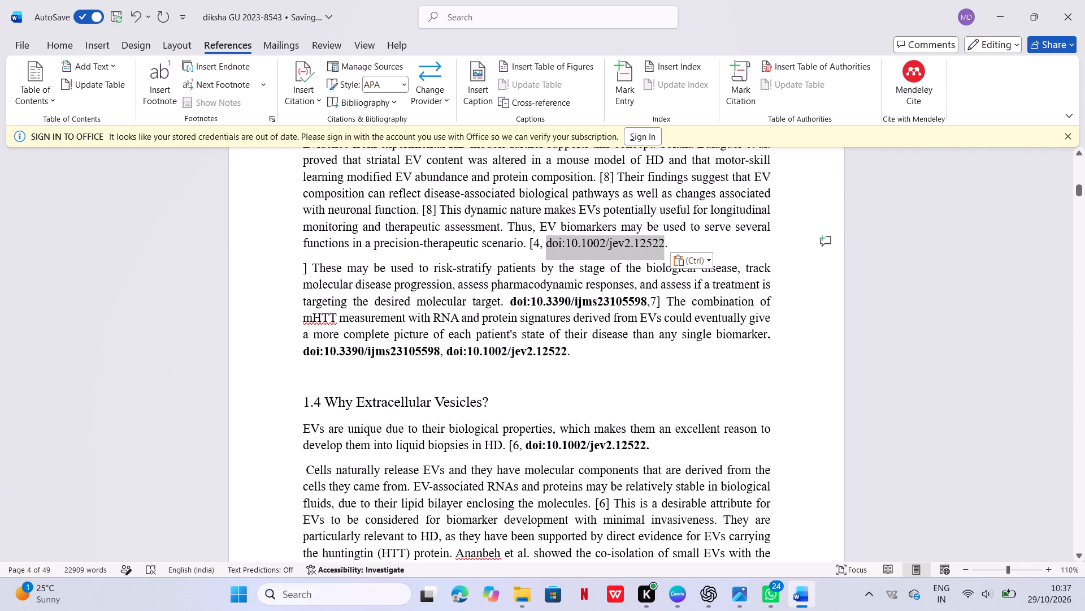
left_click_drag(649, 242, 671, 242)
left_click(678, 224)
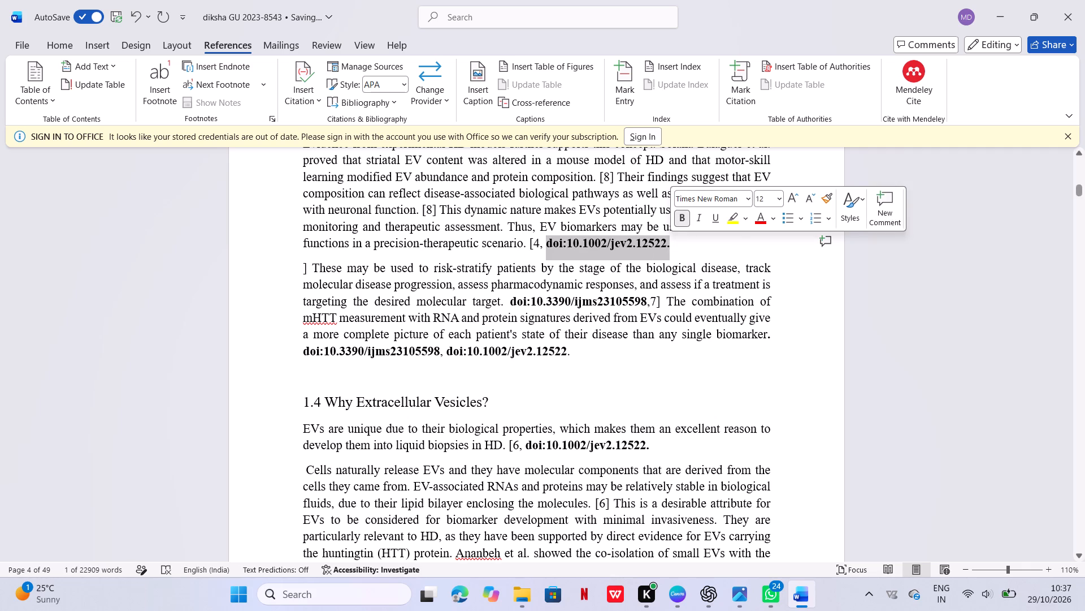
left_click(307, 265)
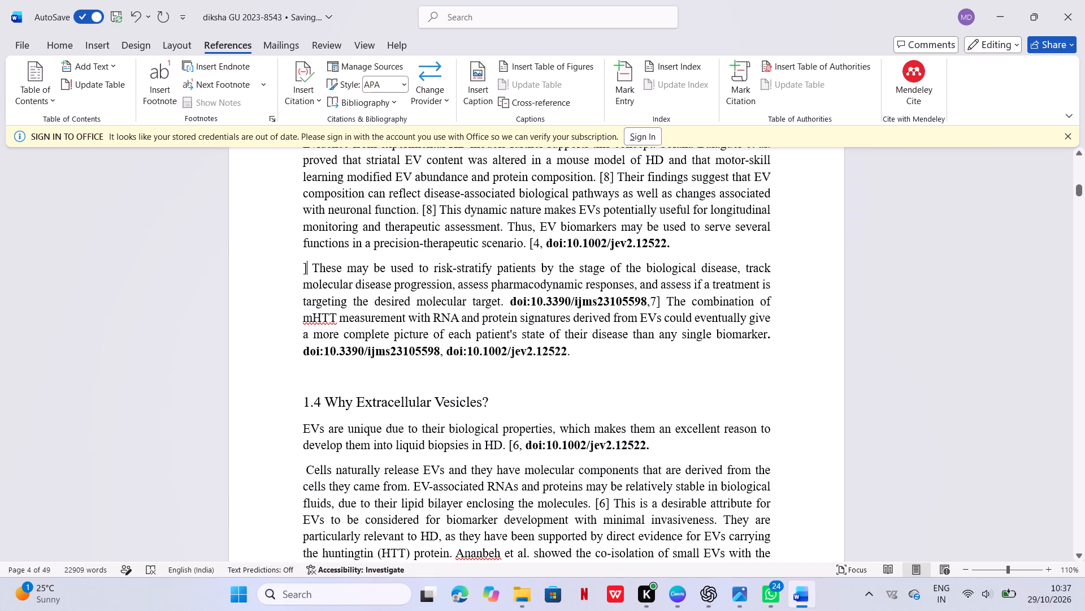
left_click(310, 265)
key("BackSpace")
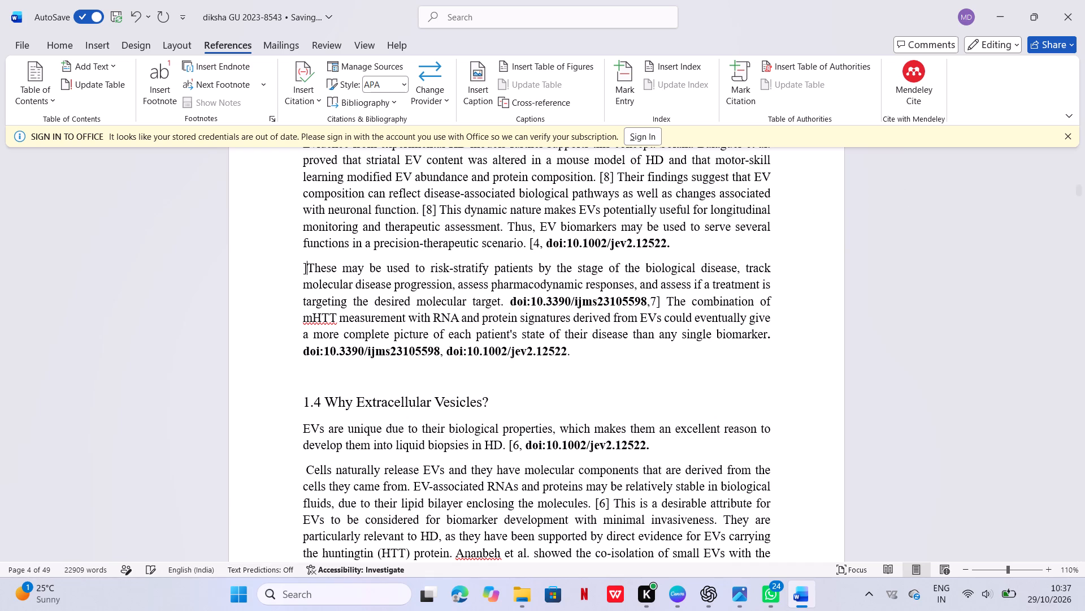
key("BackSpace")
Replace the 7 in the [6,7] citation after "nucleic acids simultaneously" with doi:10.1002/jev2.12522 in bold.
scroll(417, 255, "up", 2)
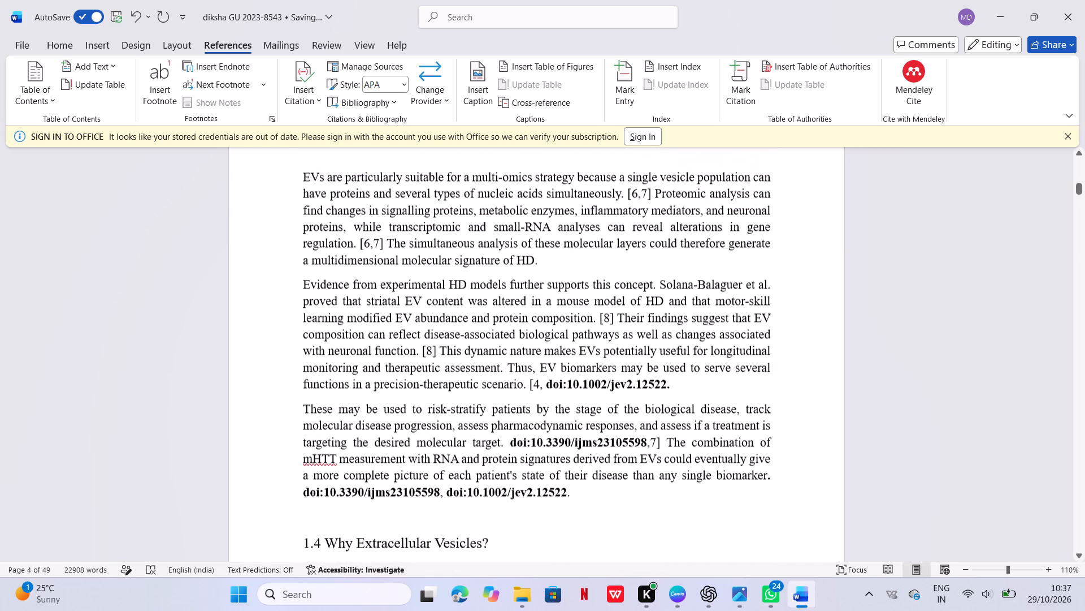
scroll(417, 255, "up", 1)
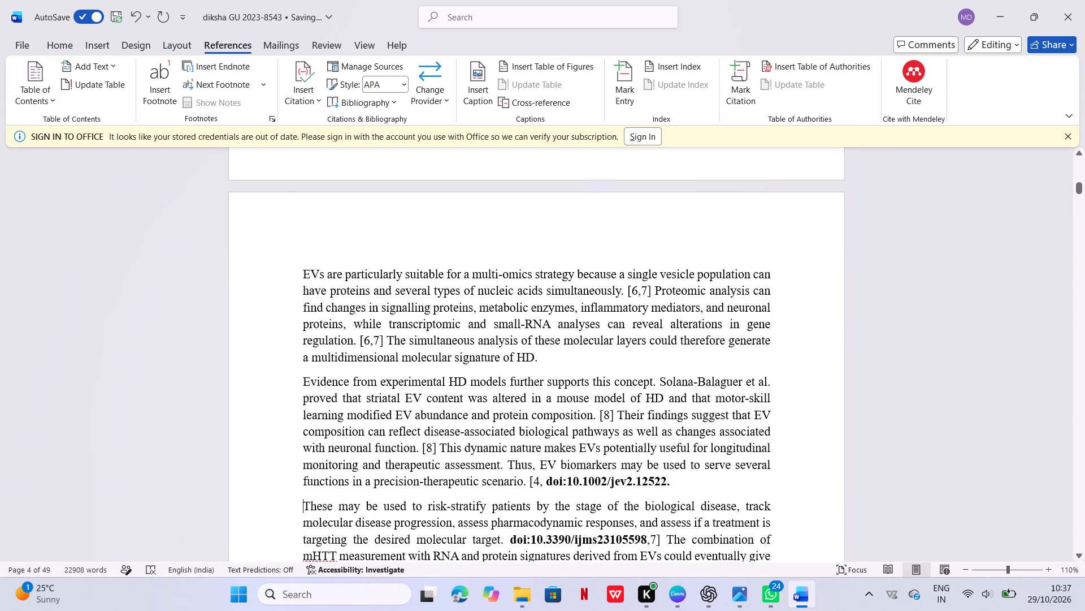
left_click(650, 292)
key("BackSpace")
key("BackSpace")
key("ctrl+v")
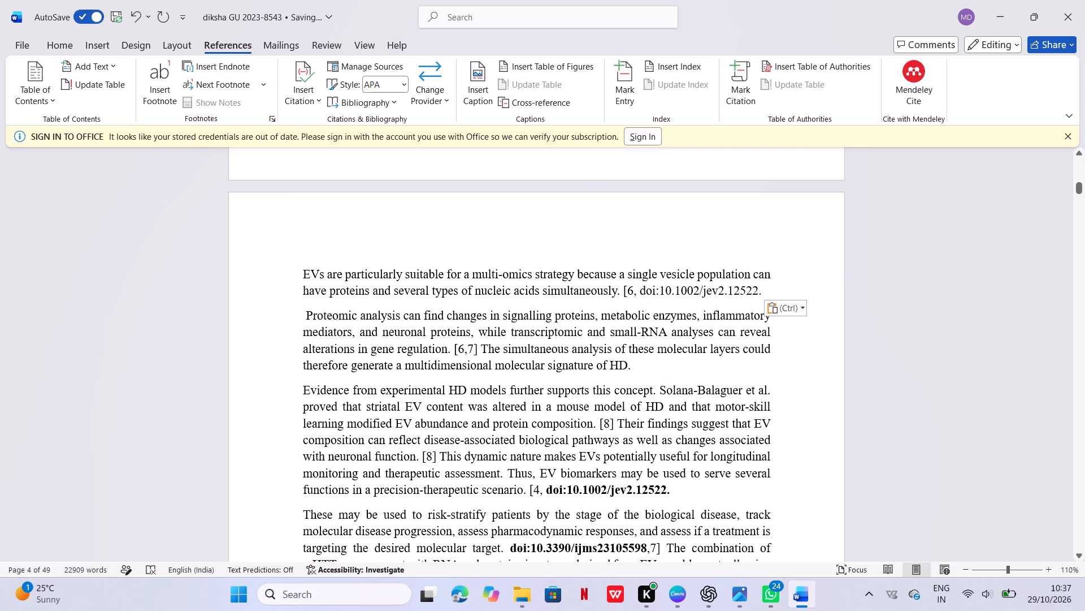
left_click_drag(639, 289, 766, 287)
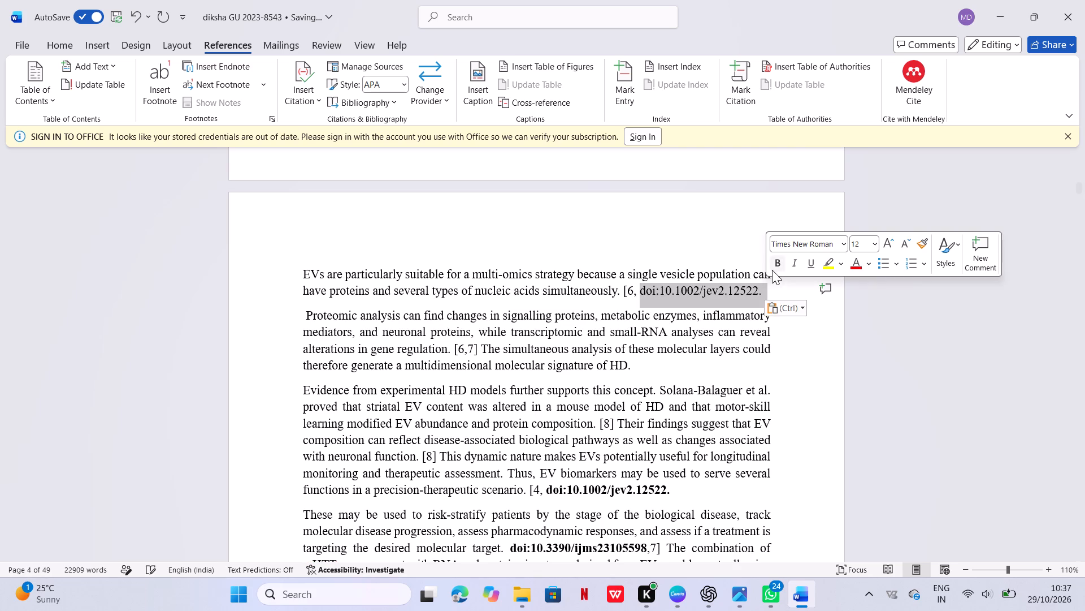
left_click(772, 268)
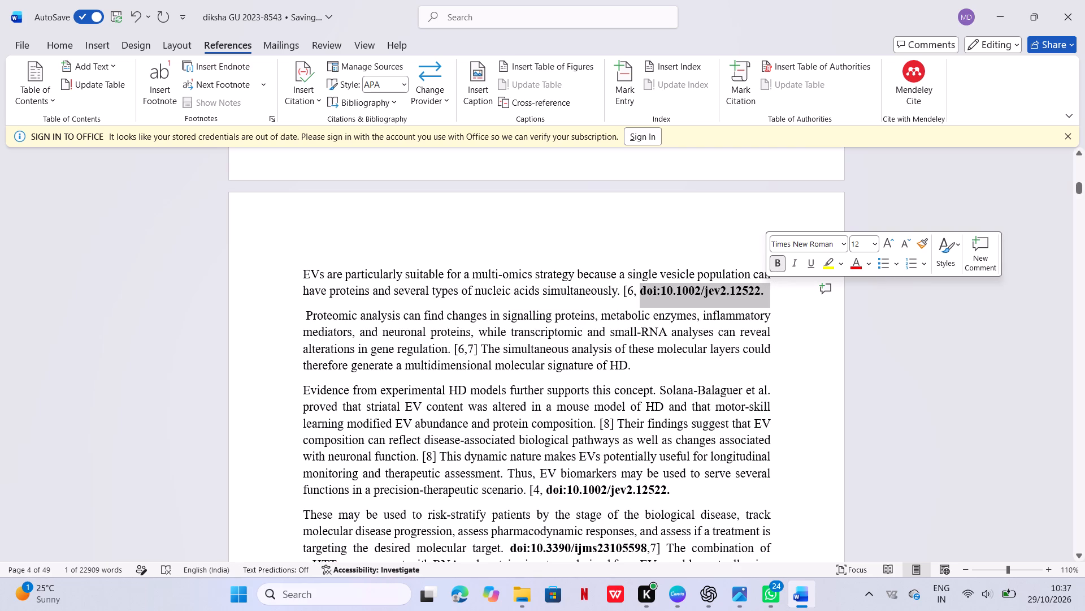
Replace the 7 in the [6,7] citation after "alterations in gene regulation" with doi:10.1002/jev2.12522 in bold.
left_click(479, 350)
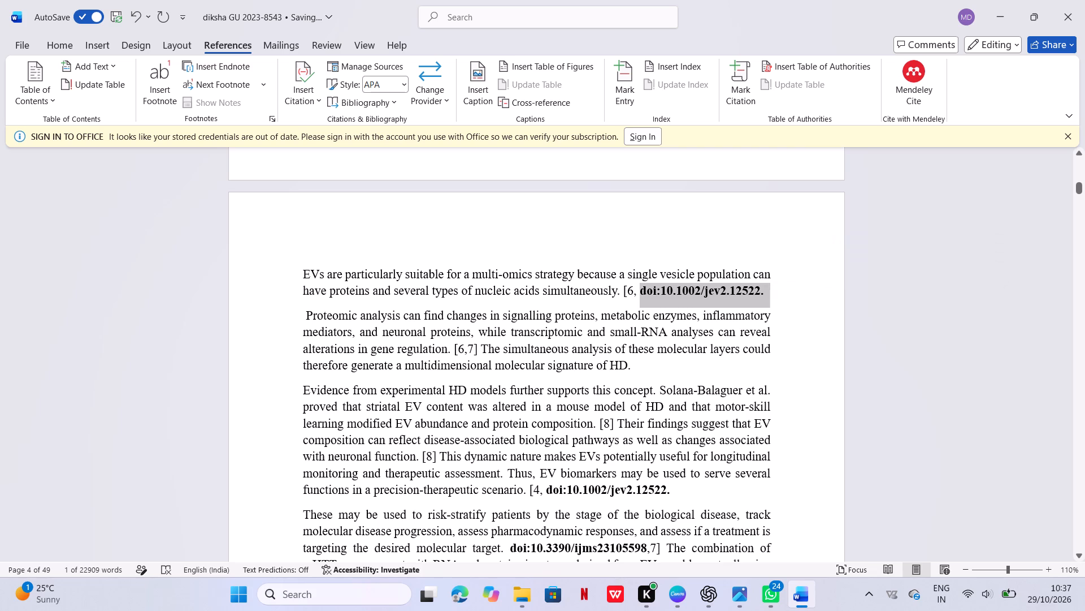
key("BackSpace")
key("BackSpace")
key("BackSpace")
key("ctrl+v")
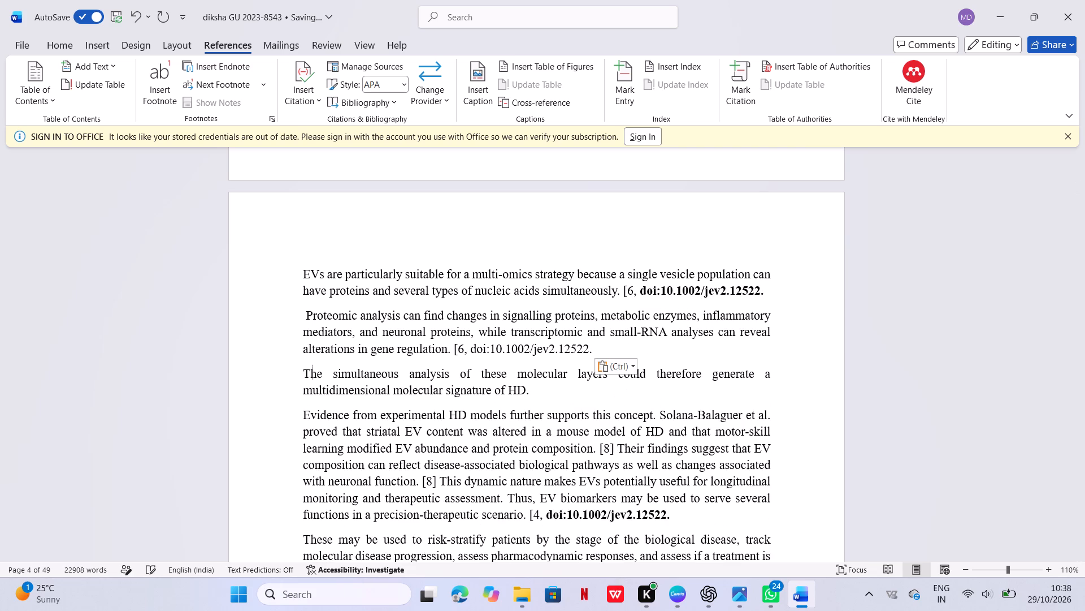
left_click(465, 347)
left_click_drag(465, 347, 477, 348)
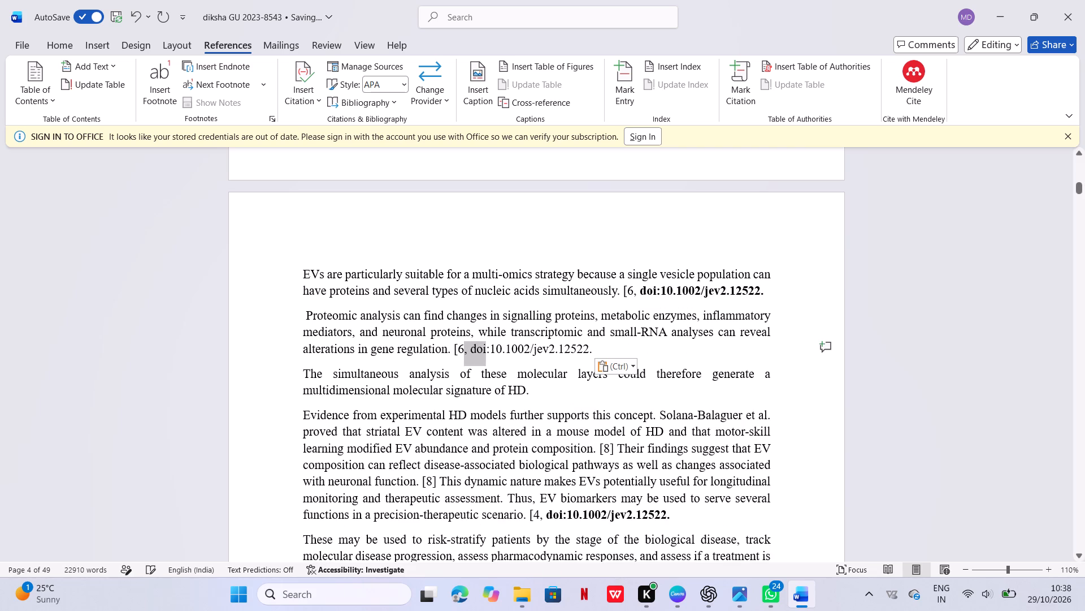
left_click_drag(477, 348, 478, 348)
left_click(470, 346)
left_click_drag(466, 347, 571, 341)
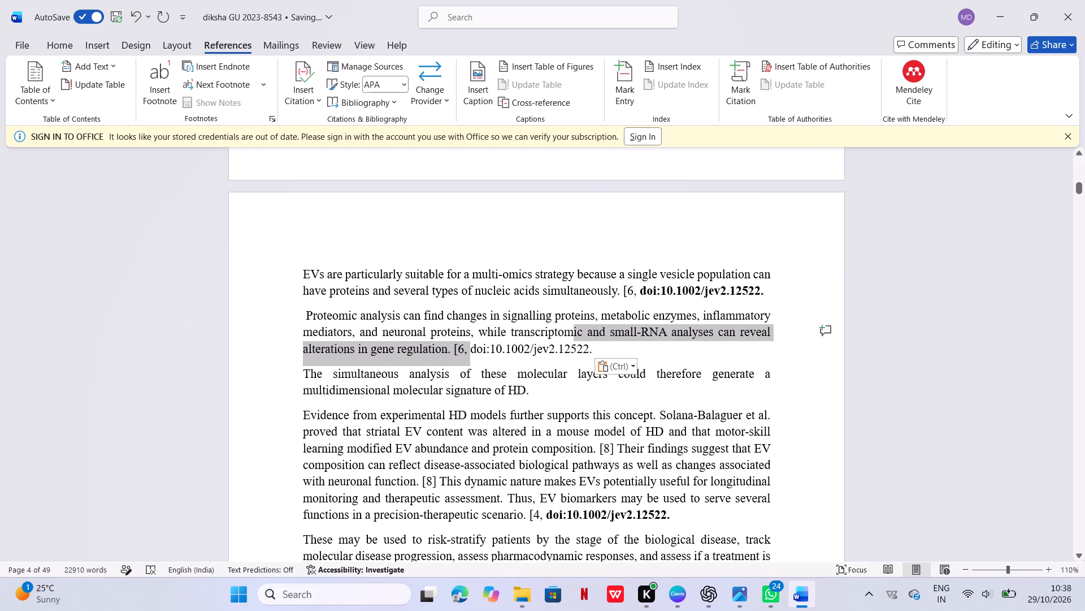
left_click_drag(571, 341, 626, 348)
left_click(633, 329)
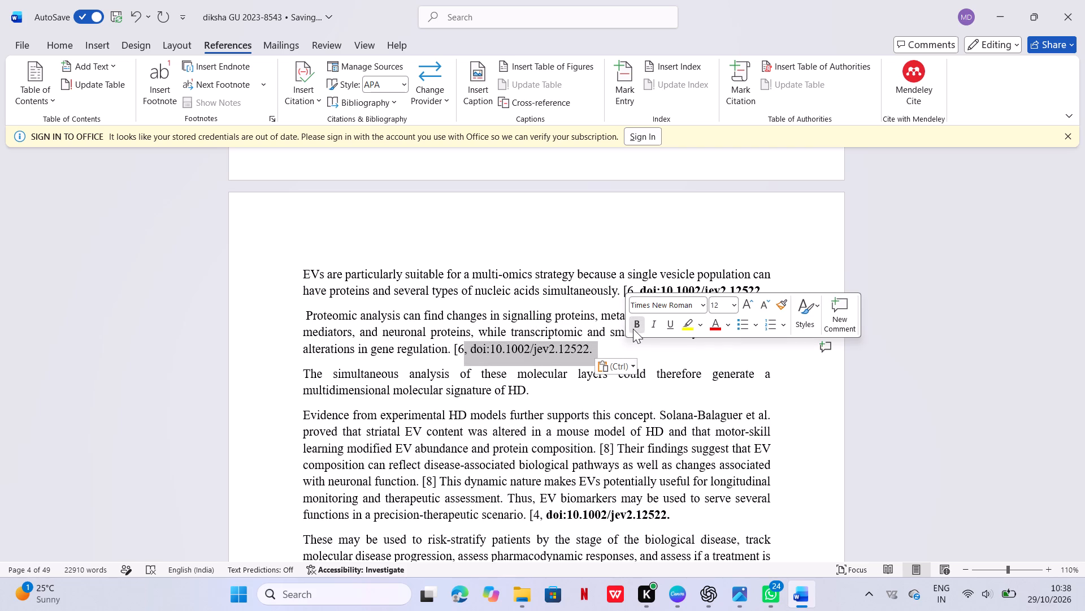
Replace the [7] citation after "preclinical therapeutic intervention" with doi:10.1002/jev2.12522 in bold.
scroll(529, 285, "up", 2)
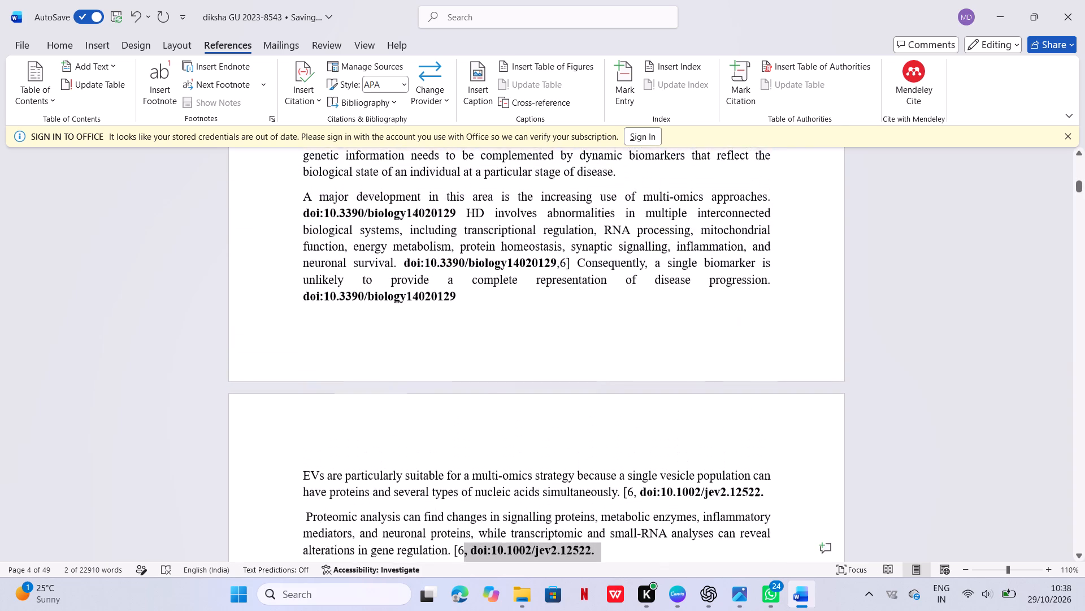
scroll(529, 285, "up", 3)
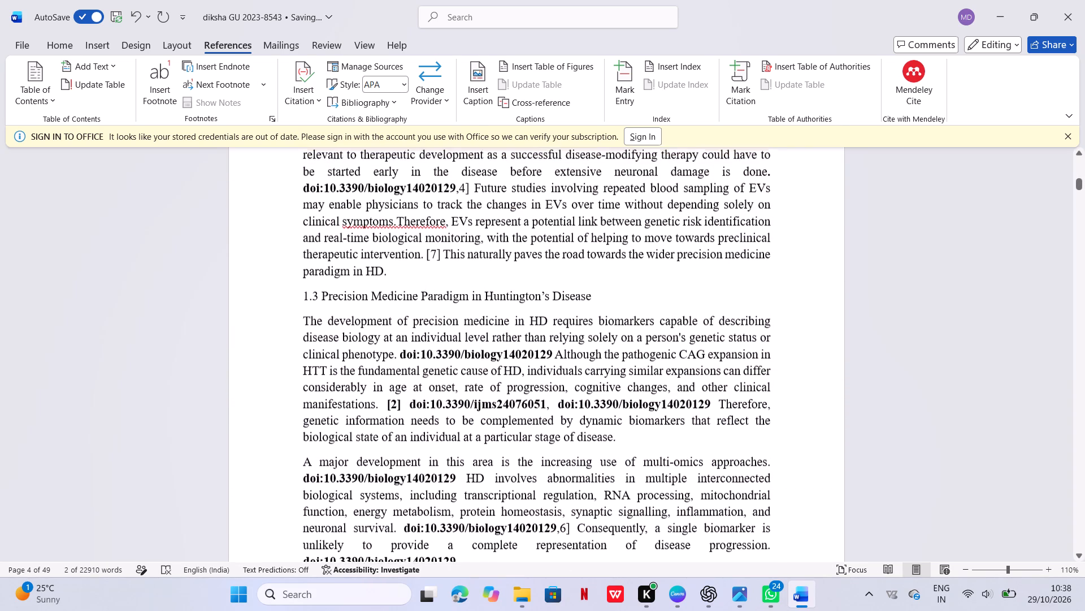
left_click(444, 257)
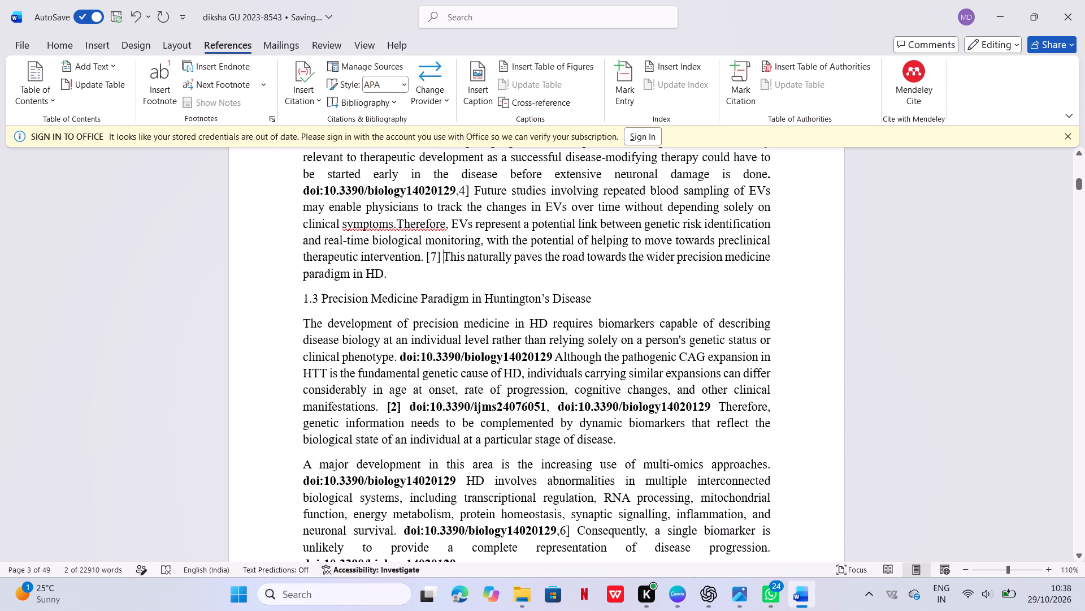
key("BackSpace")
key("BackSpace")
key("BackSpace")
key("BackSpace")
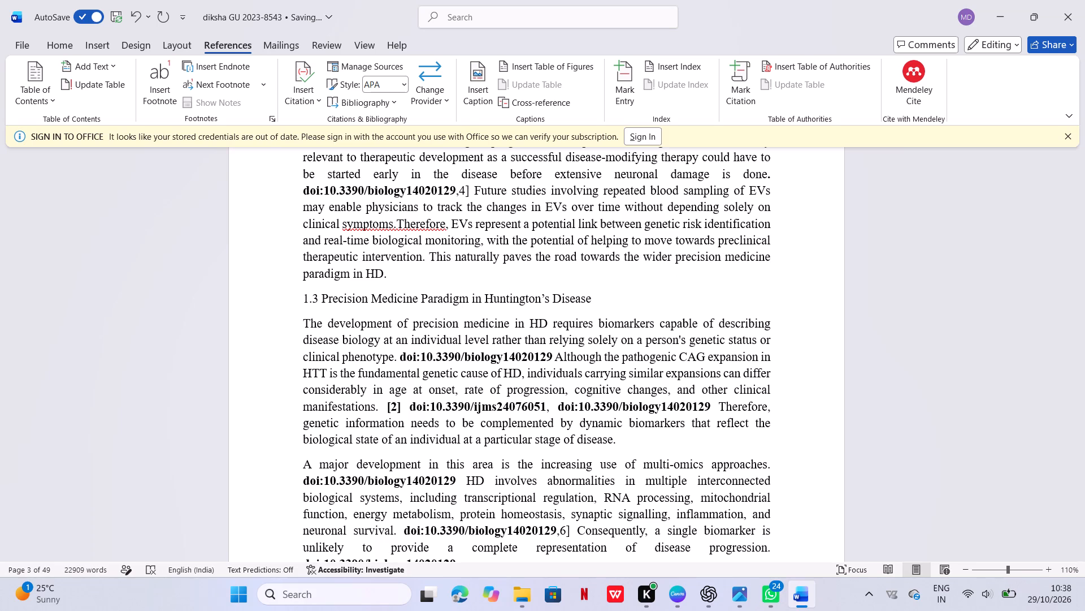
key("ctrl+v")
left_click_drag(423, 253, 484, 255)
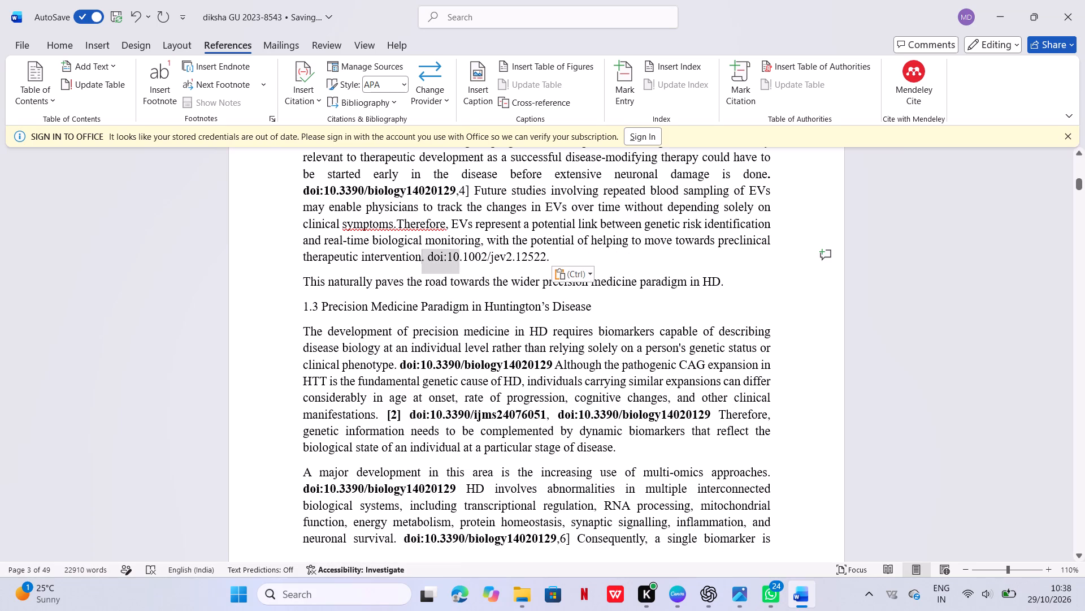
left_click_drag(484, 255, 565, 253)
left_click(582, 227)
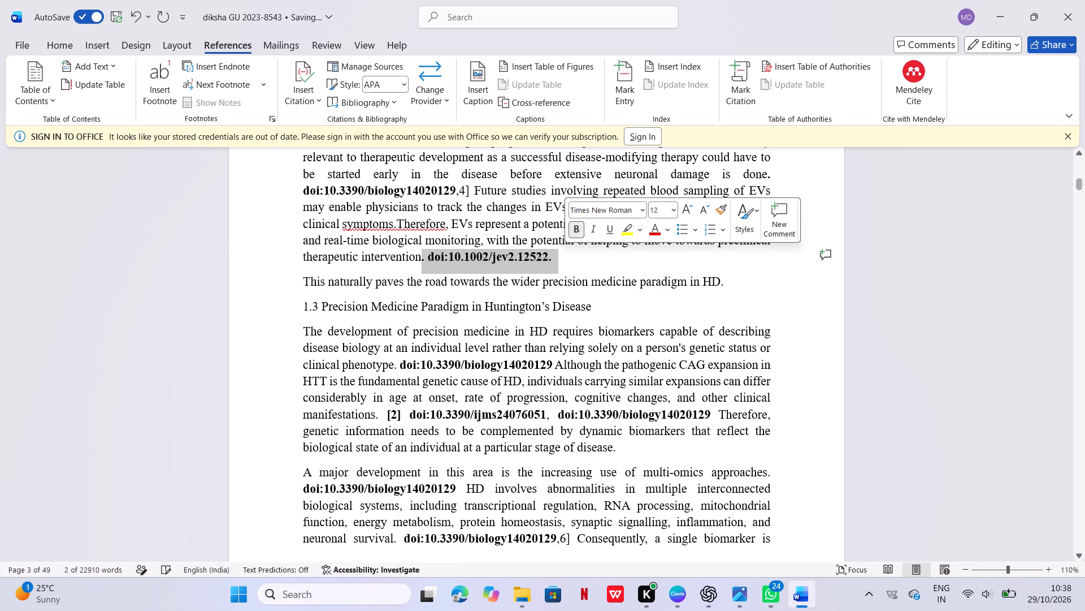
Join the sentence "This naturally paves the road" onto the end of the preceding paragraph, separated by a space.
left_click(301, 282)
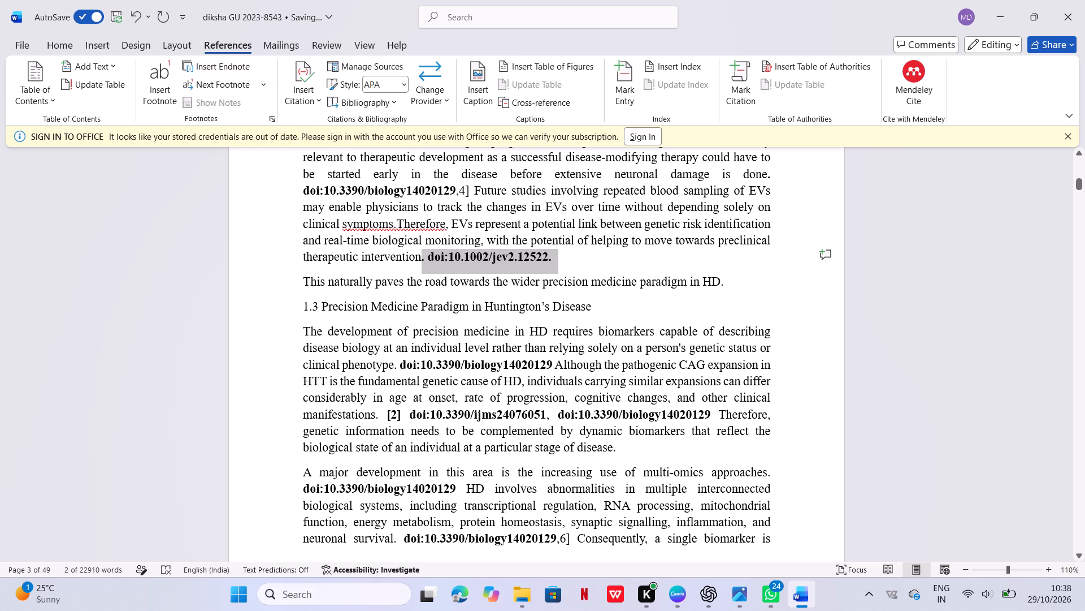
key("BackSpace")
key("space")
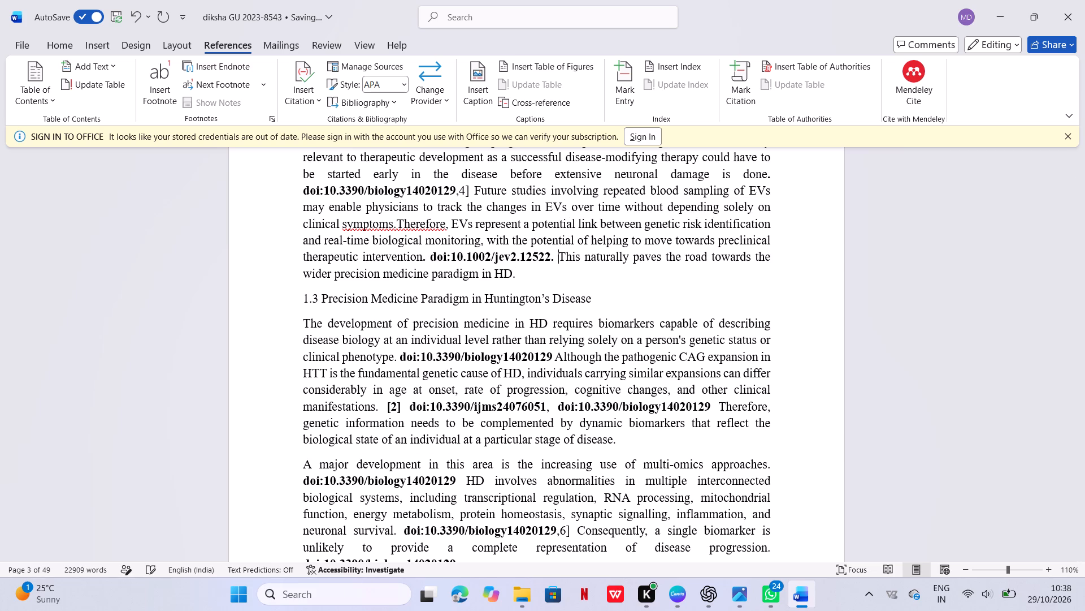
Replace the 7 in the [5,7] citation after "target engagement in therapeutic development" with bold doi:10.1002/jev2.12522.
scroll(337, 238, "up", 1)
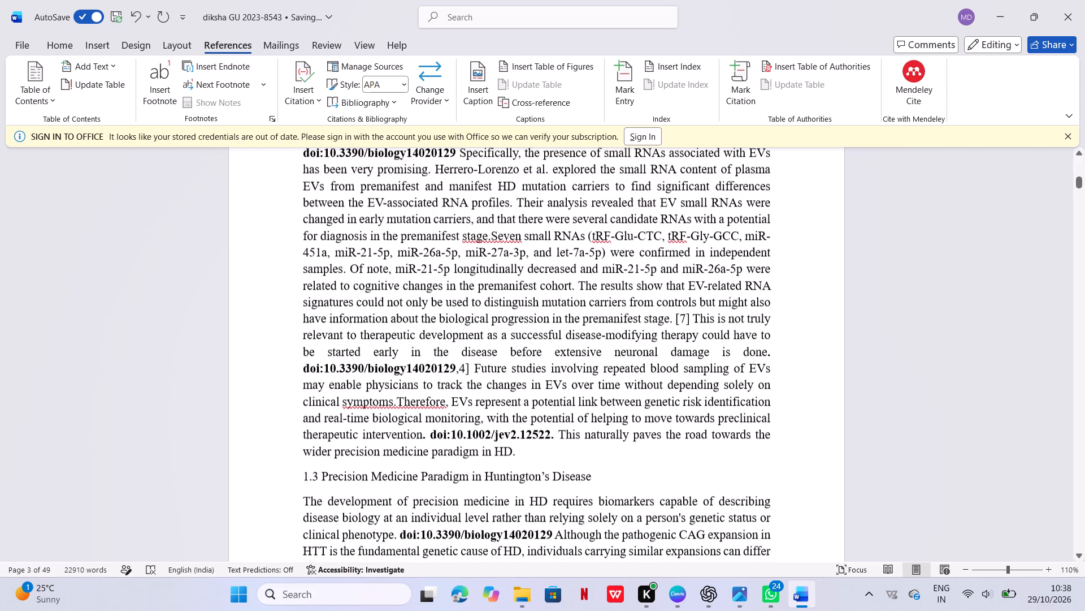
scroll(339, 243, "up", 6)
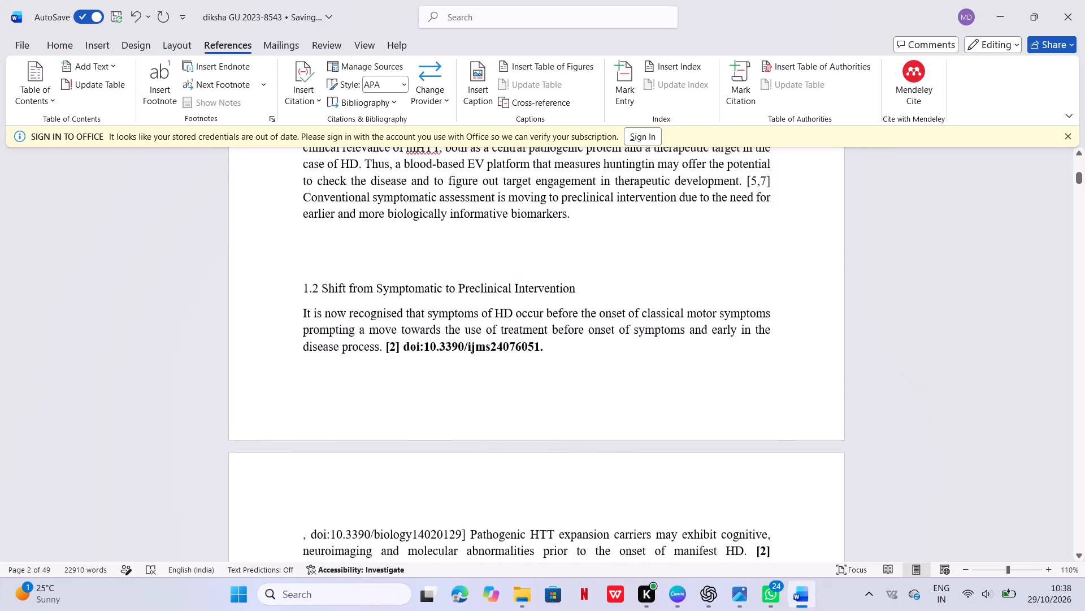
scroll(339, 243, "up", 4)
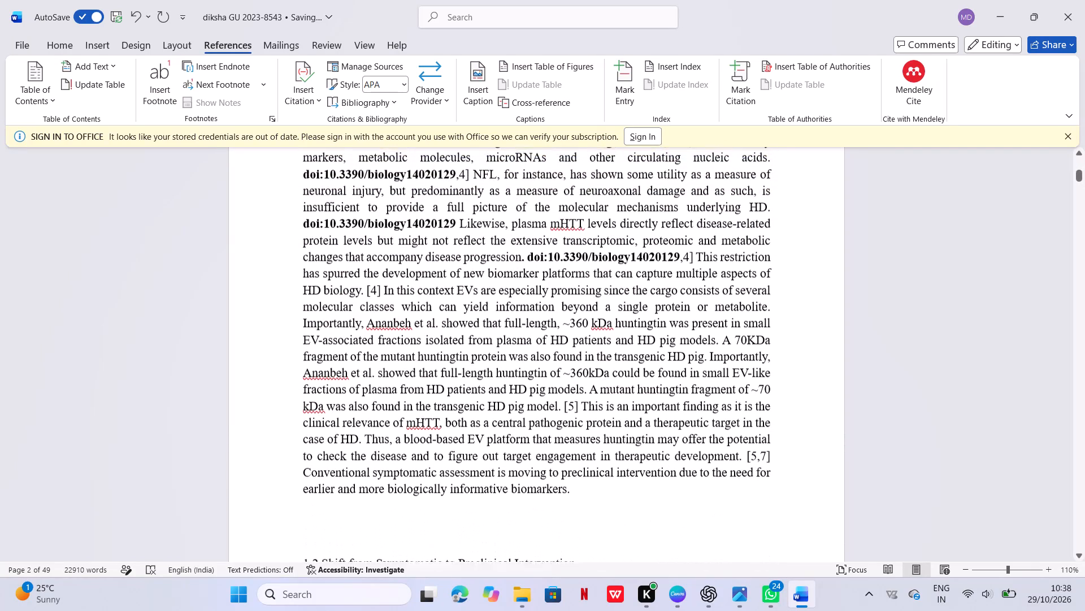
scroll(339, 243, "up", 2)
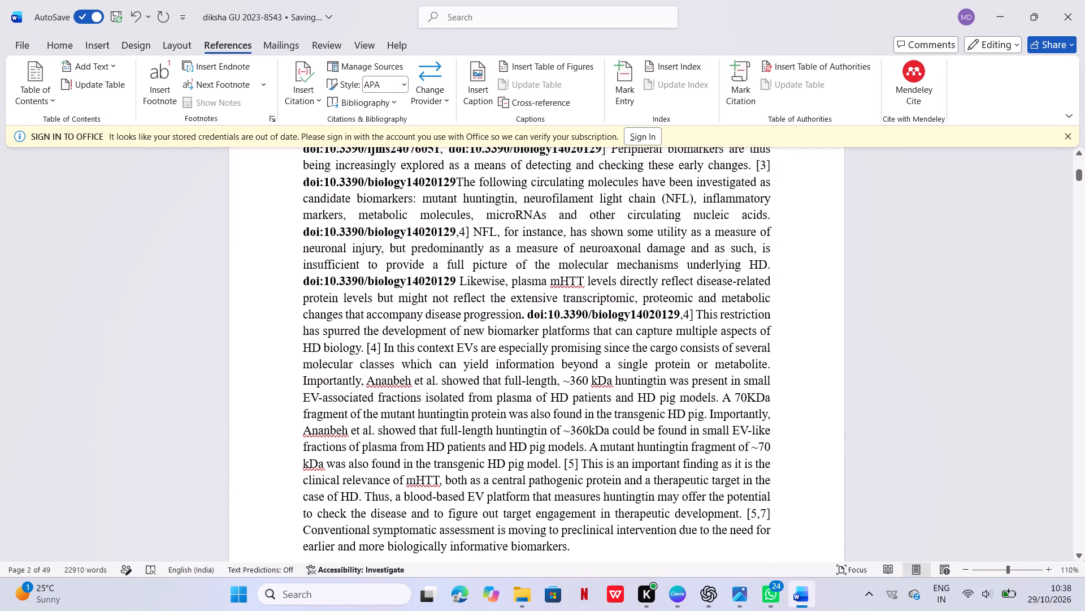
left_click(776, 511)
key("BackSpace")
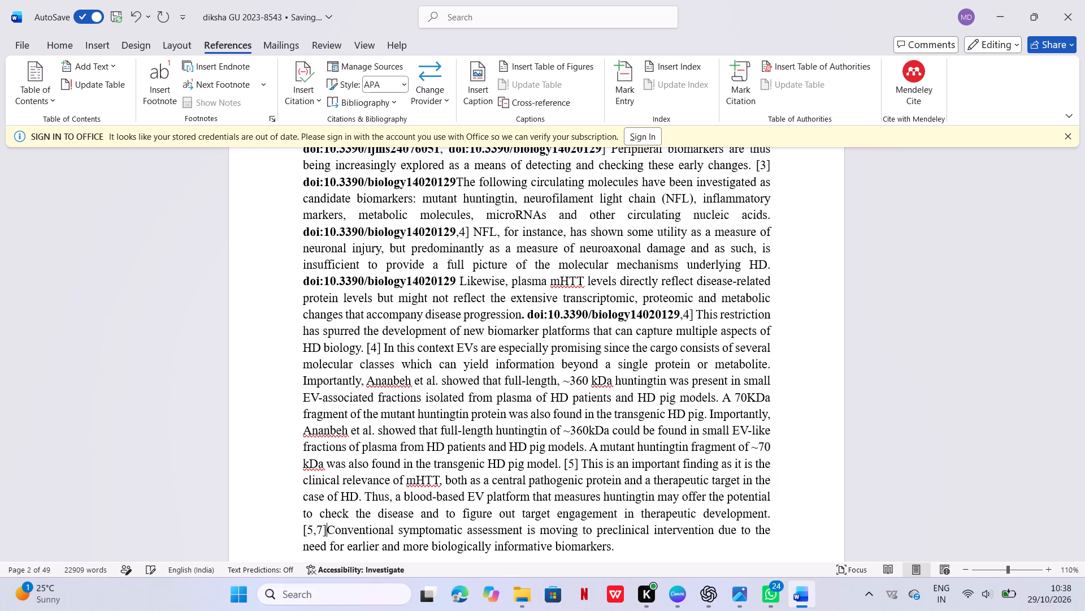
key("BackSpace")
key("BackSpace")
key("ctrl+v")
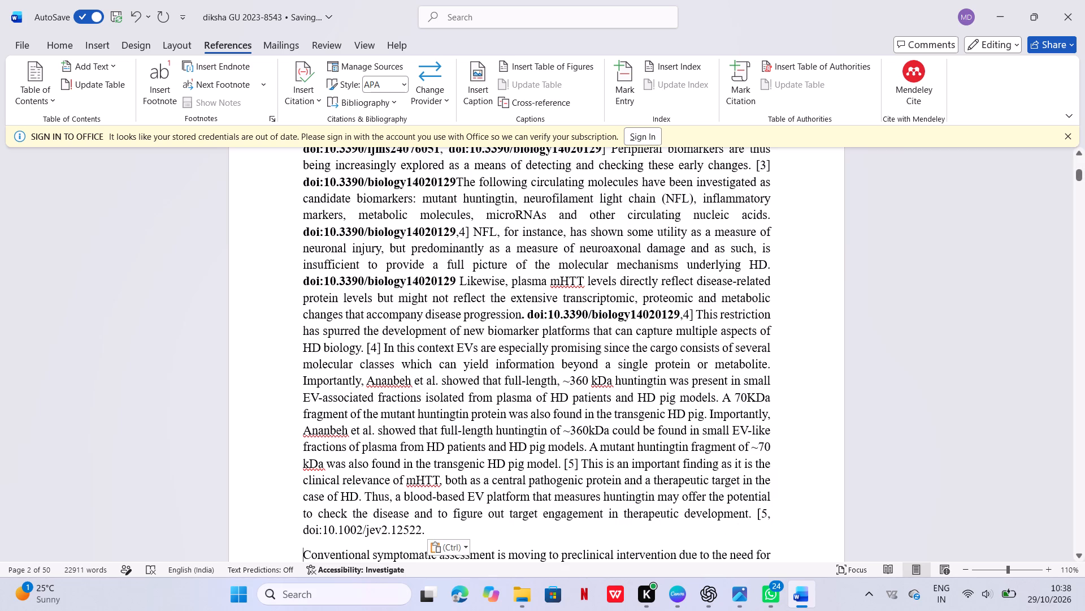
left_click_drag(302, 536, 428, 539)
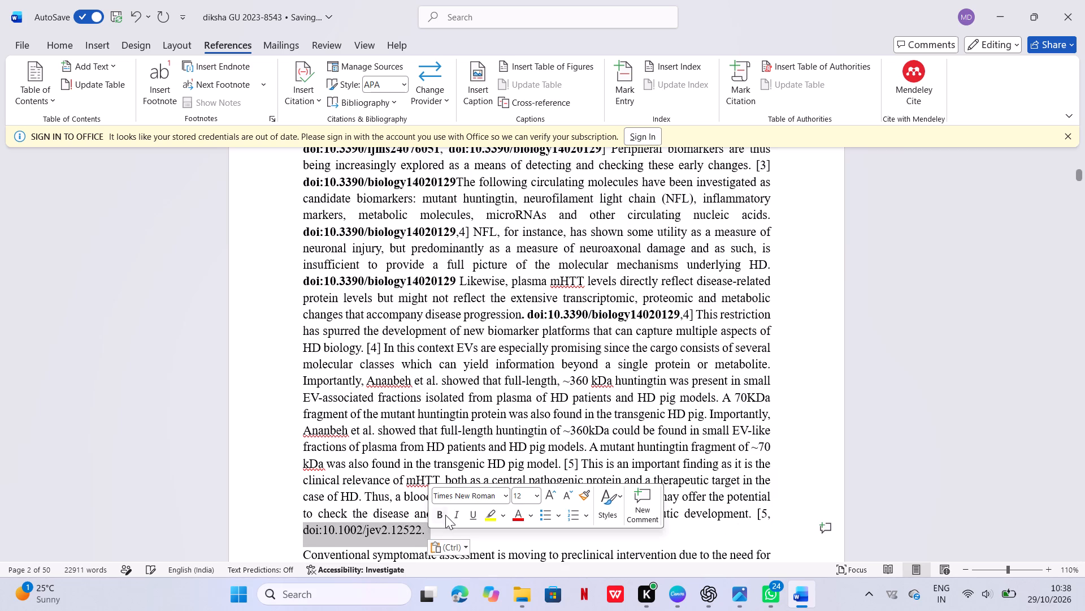
left_click(441, 508)
Replace the 7 in the [7,8] citation after "further improve this approach" with doi:10.1002/jev2.12522 in bold.
scroll(449, 307, "up", 2)
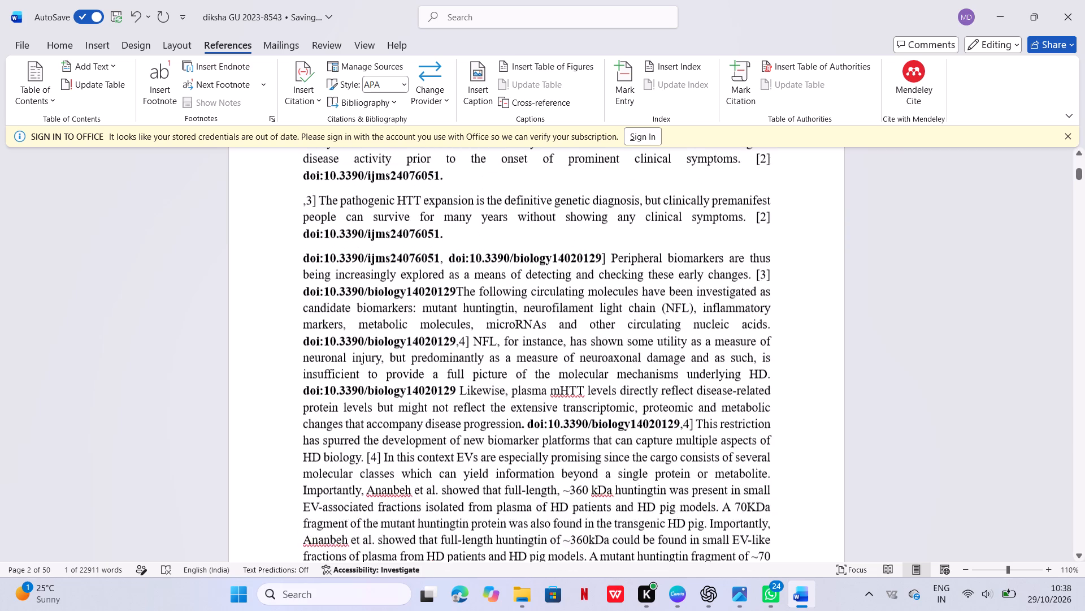
scroll(449, 307, "up", 5)
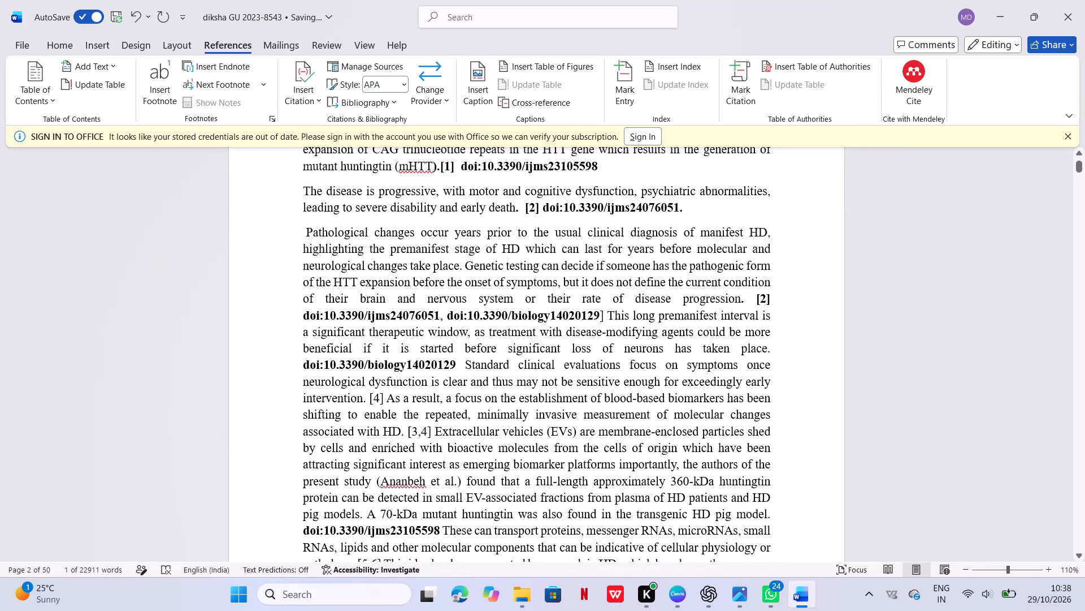
scroll(449, 307, "down", 3)
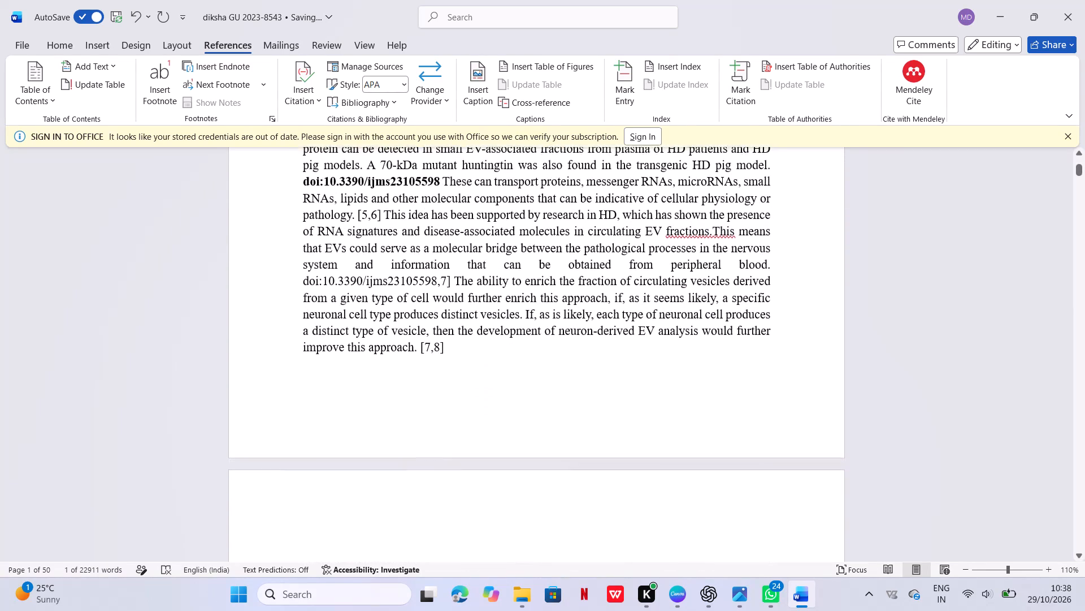
scroll(449, 307, "down", 1)
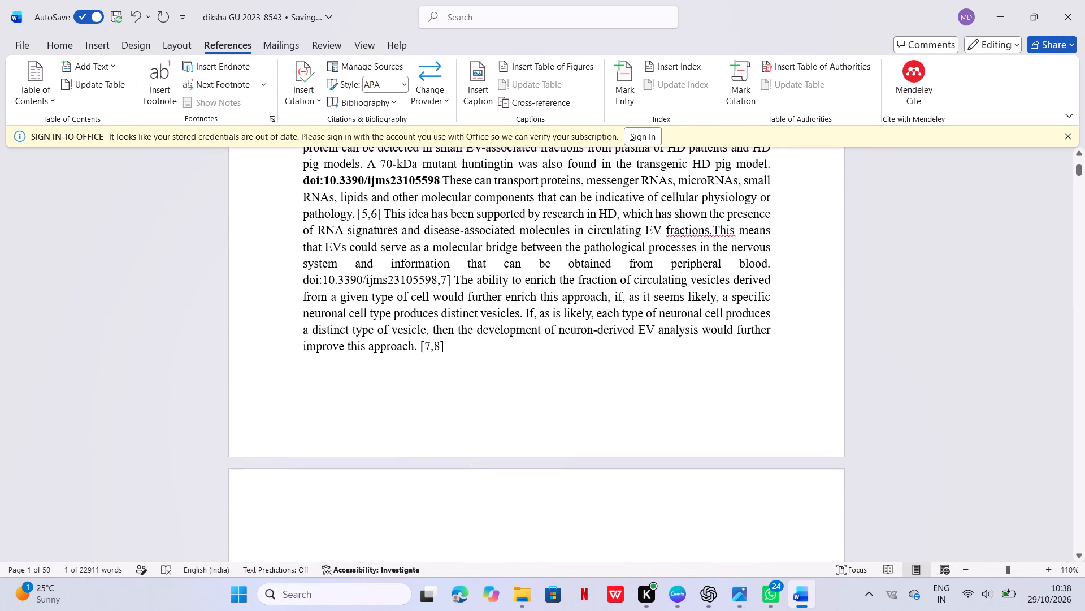
left_click(428, 348)
key("BackSpace")
key("BackSpace")
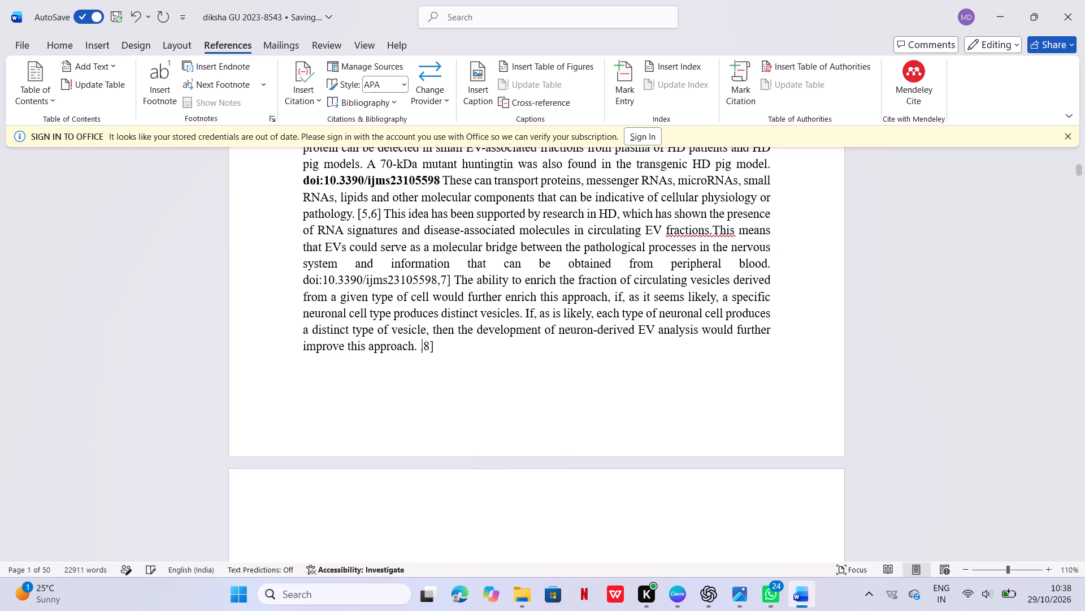
key("ctrl+v")
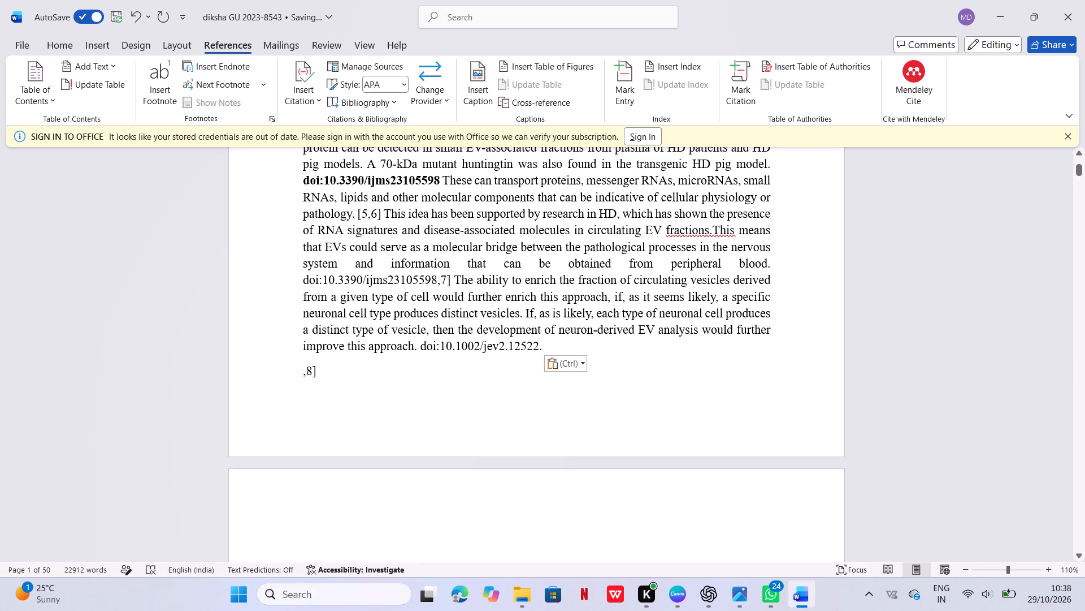
left_click_drag(415, 346, 532, 342)
left_click(539, 323)
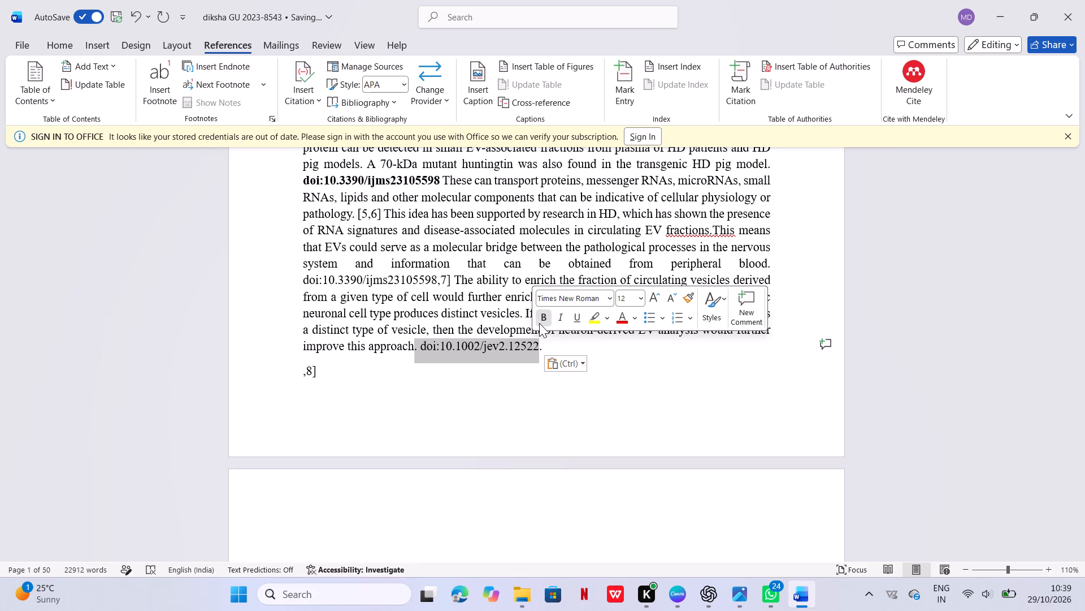
Replace the 7 and closing bracket in the citation after "obtained from peripheral blood" with doi:10.1002/jev2.12522, and make both DOIs there bold.
left_click(448, 281)
left_click(450, 281)
key("BackSpace")
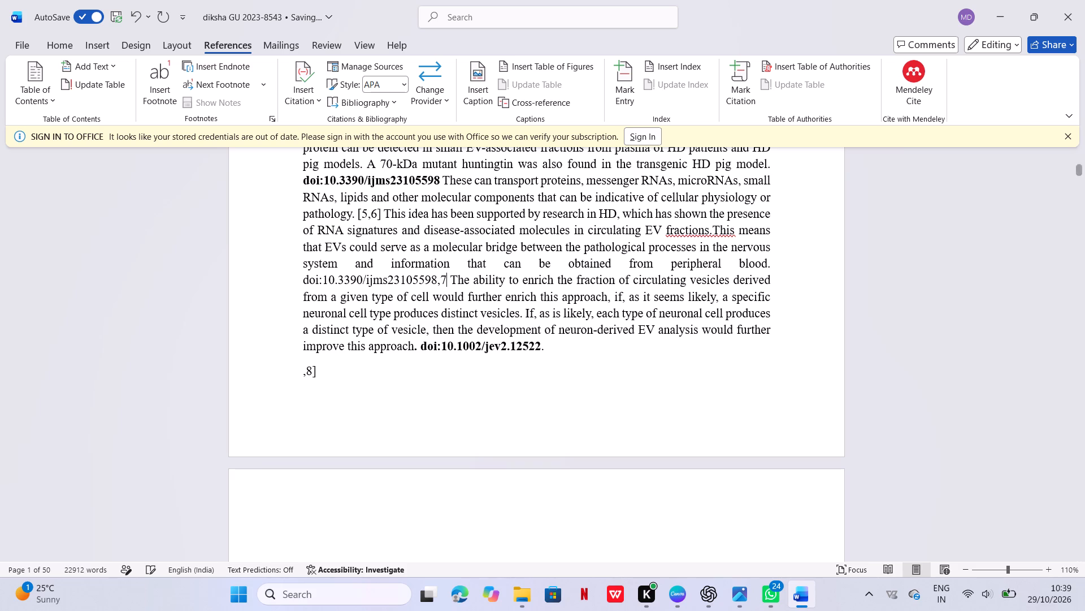
key("BackSpace")
key("ctrl+v")
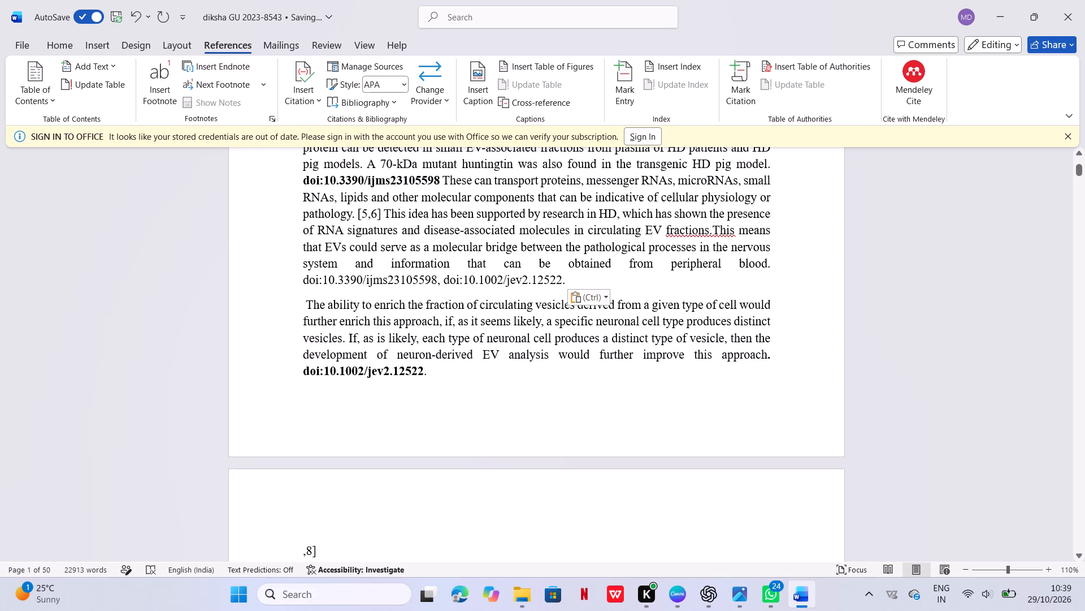
left_click_drag(442, 278, 561, 282)
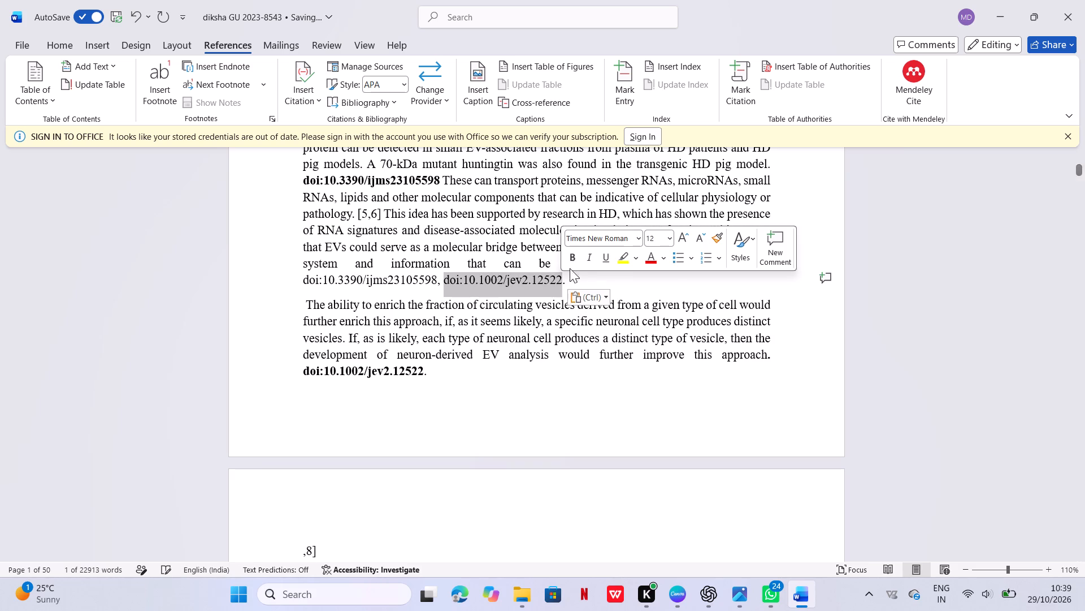
left_click(575, 260)
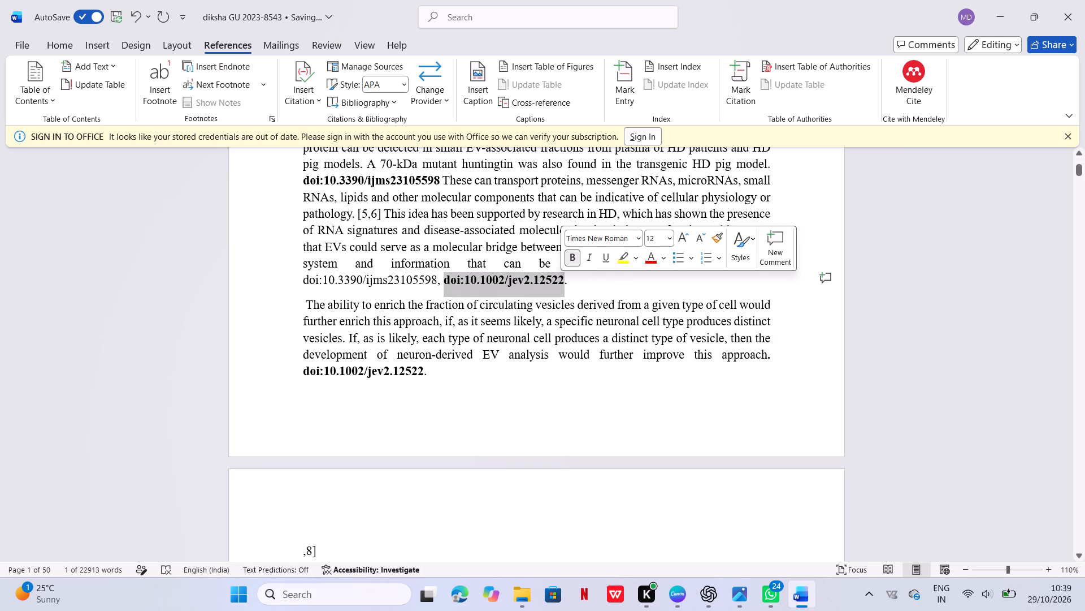
left_click_drag(308, 283, 451, 273)
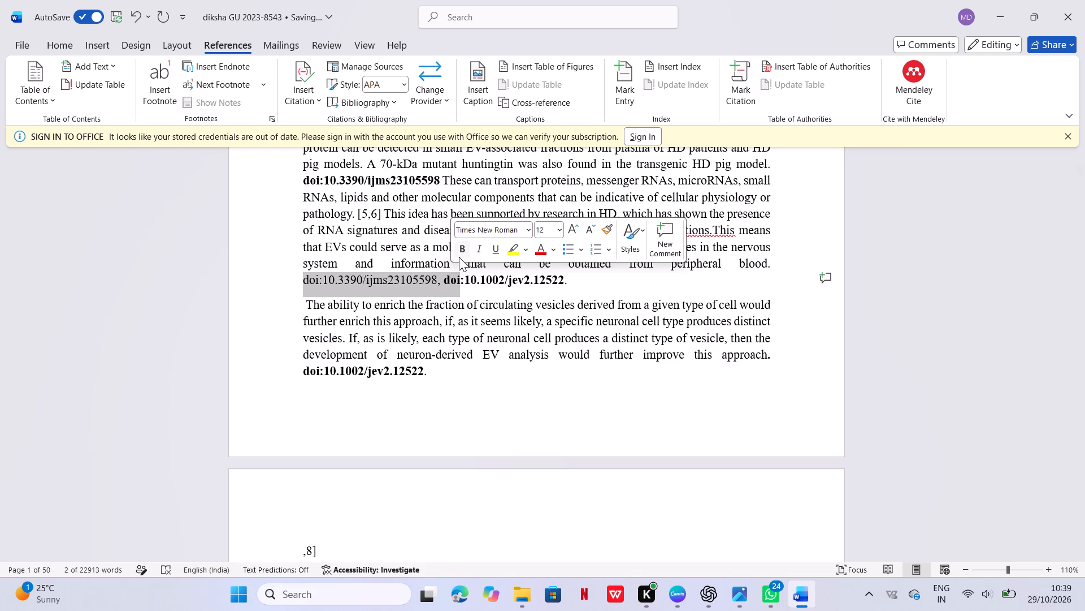
left_click(459, 257)
left_click(501, 404)
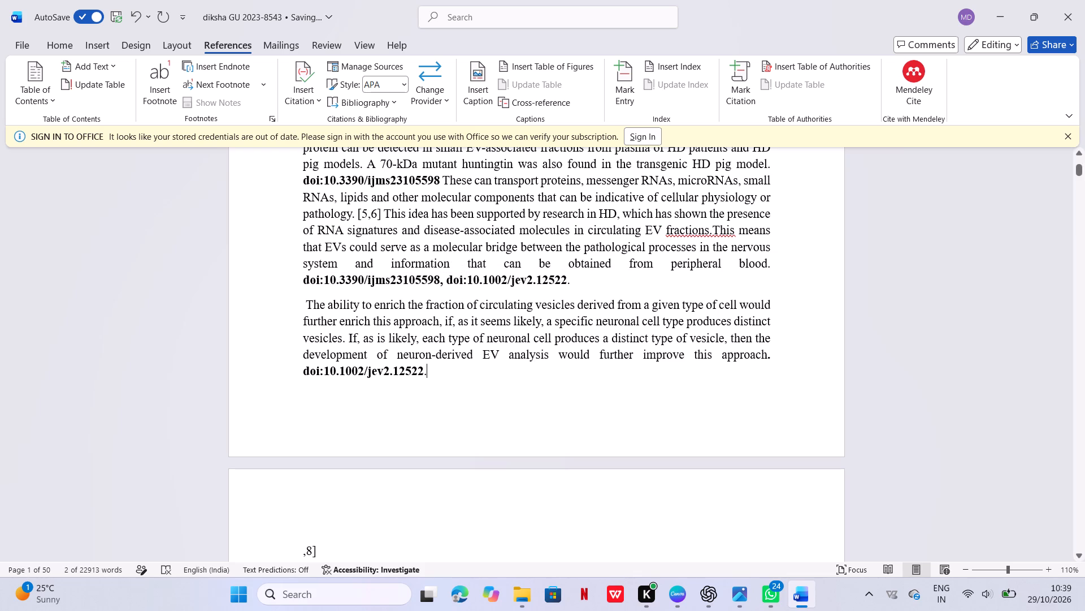
Replace the [7] citation after "biological progression in the premanifest stage" in section 1.2 with bold doi:10.1002/jev2.12522.
scroll(501, 404, "down", 6)
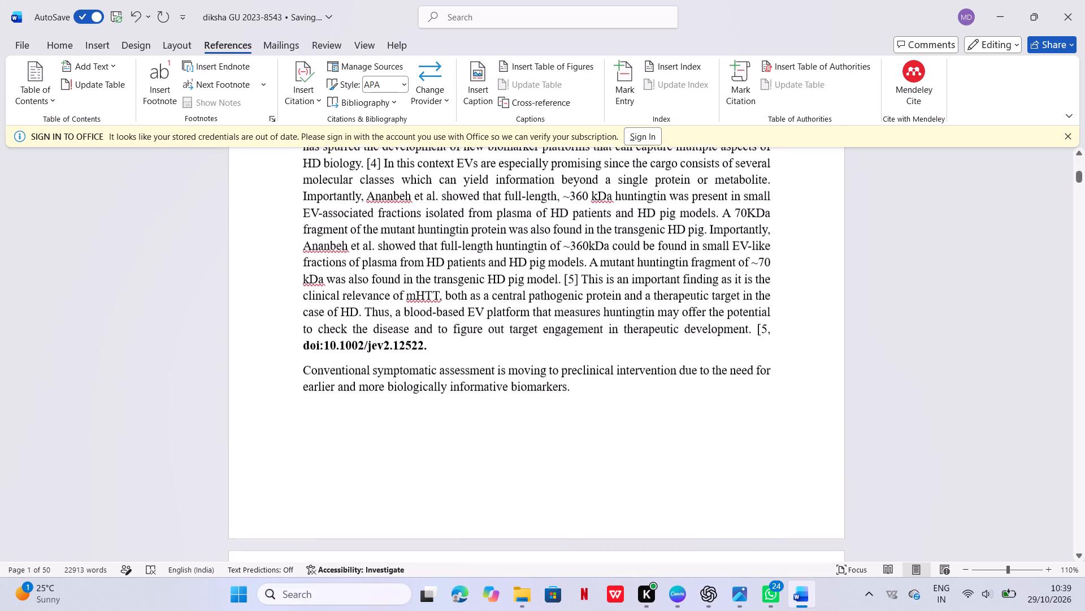
scroll(501, 404, "down", 4)
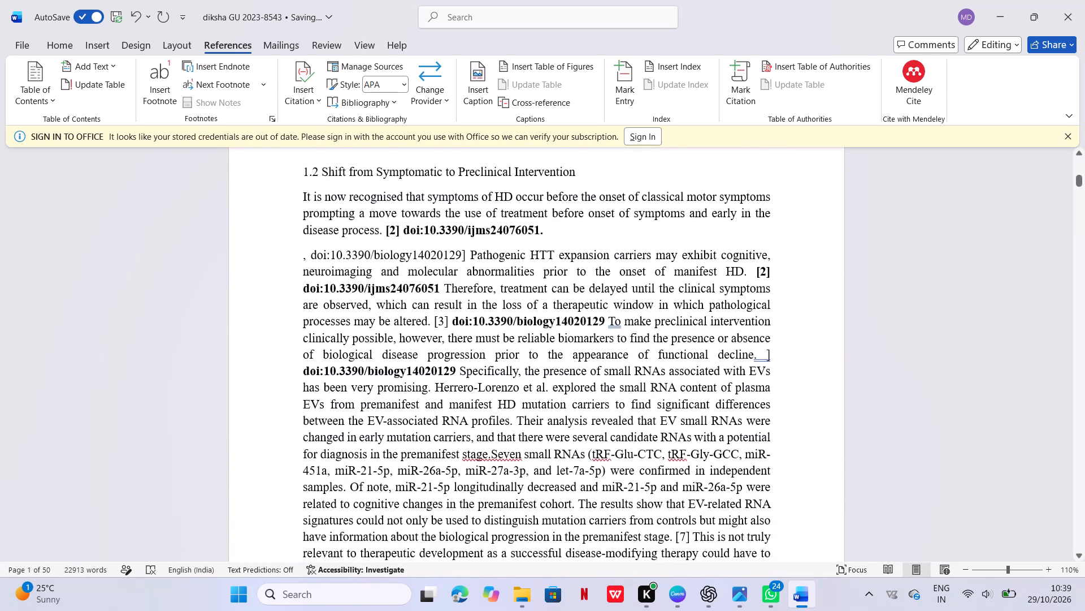
scroll(501, 404, "down", 2)
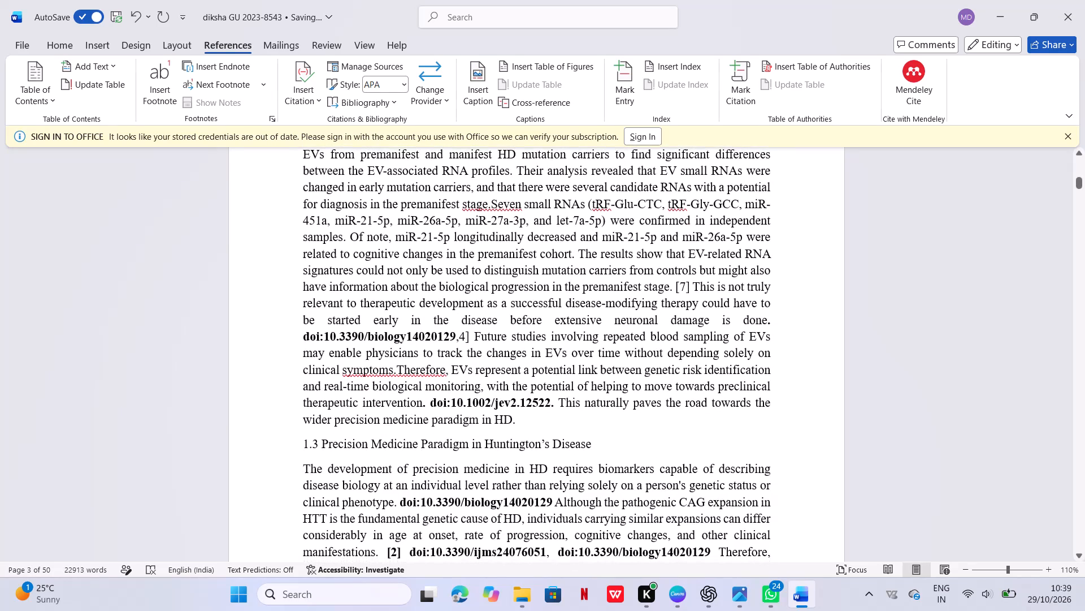
left_click(691, 283)
key("BackSpace")
key("BackSpace")
key("BackSpace")
key("ctrl+v")
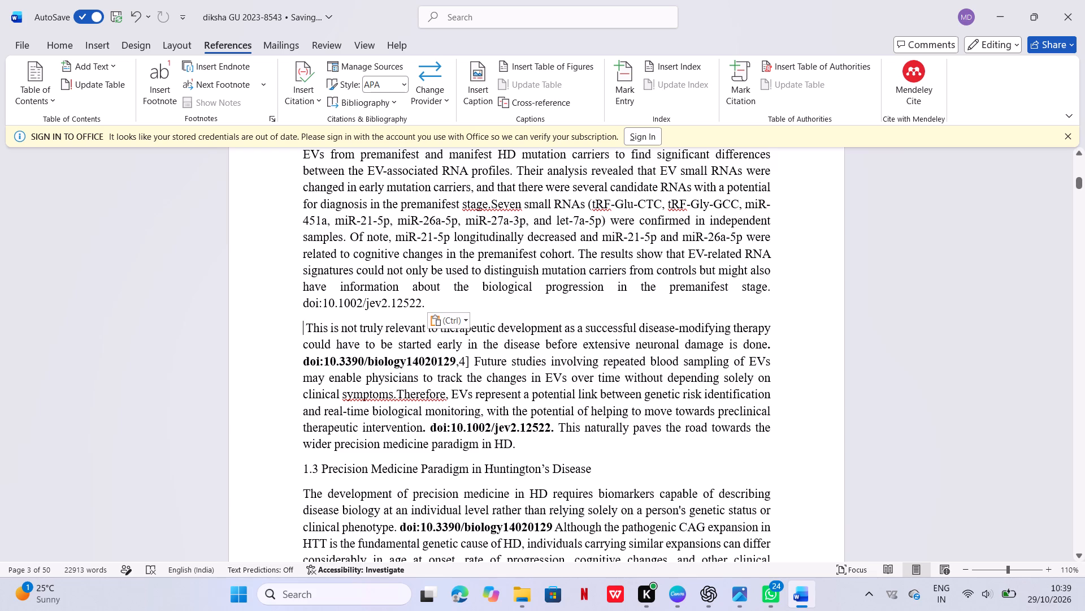
left_click_drag(301, 300, 467, 320)
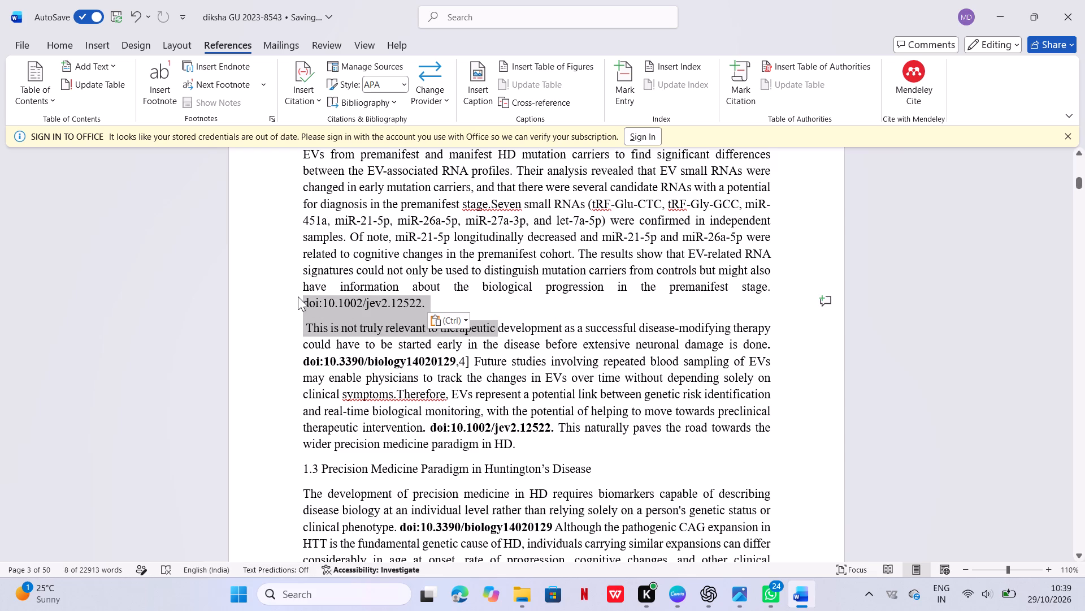
left_click_drag(298, 296, 309, 298)
left_click_drag(305, 300, 321, 298)
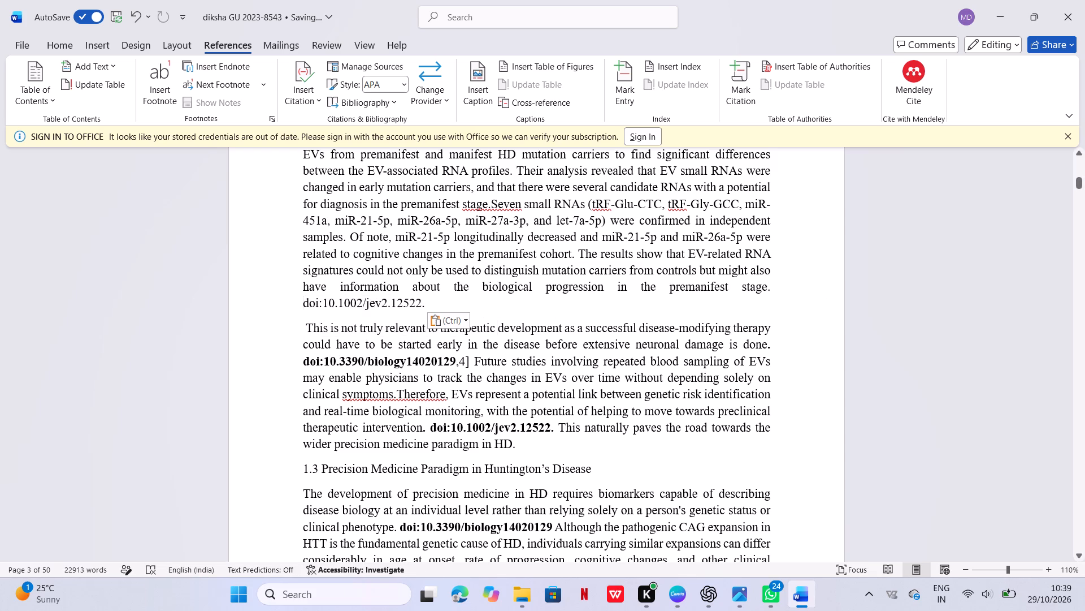
left_click_drag(321, 298, 426, 303)
left_click(437, 285)
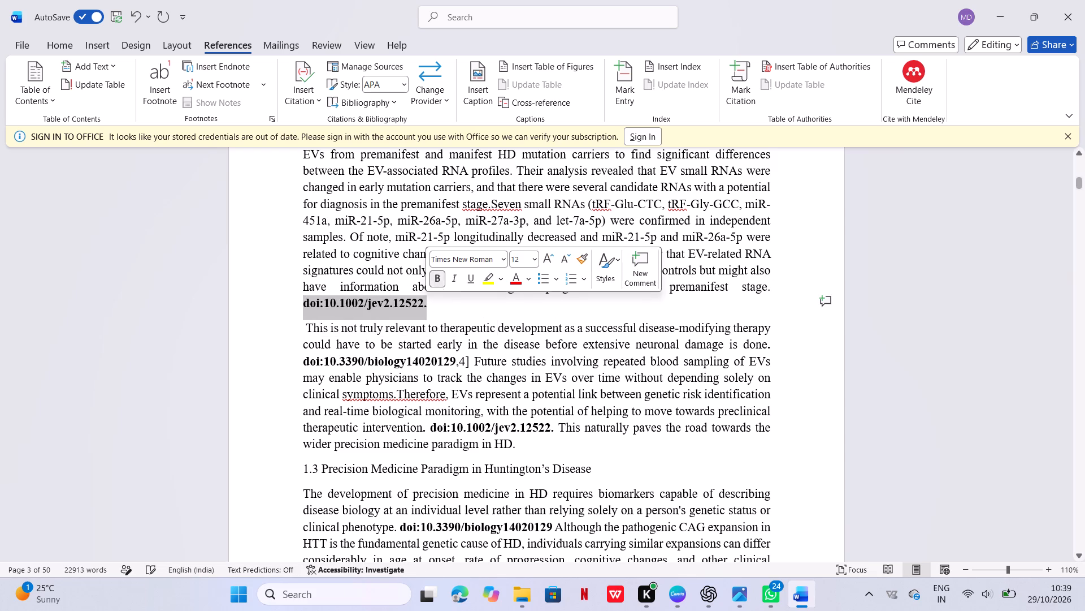
Replace the 7 and closing bracket in the citation after "targeting the desired molecular target" with bold doi:10.1002/jev2.12522.
scroll(533, 374, "down", 5)
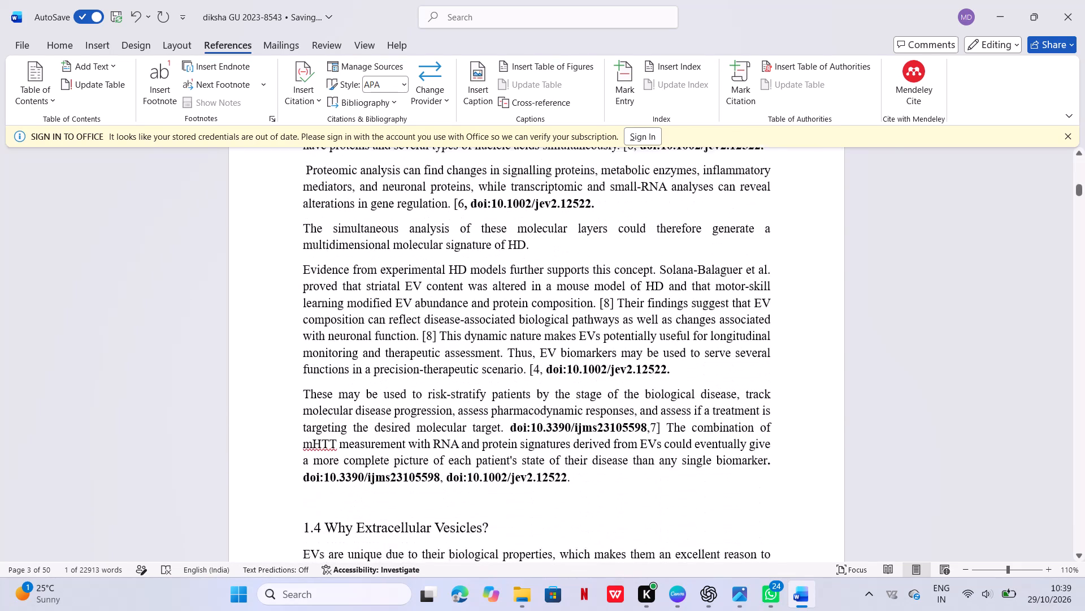
scroll(533, 374, "down", 1)
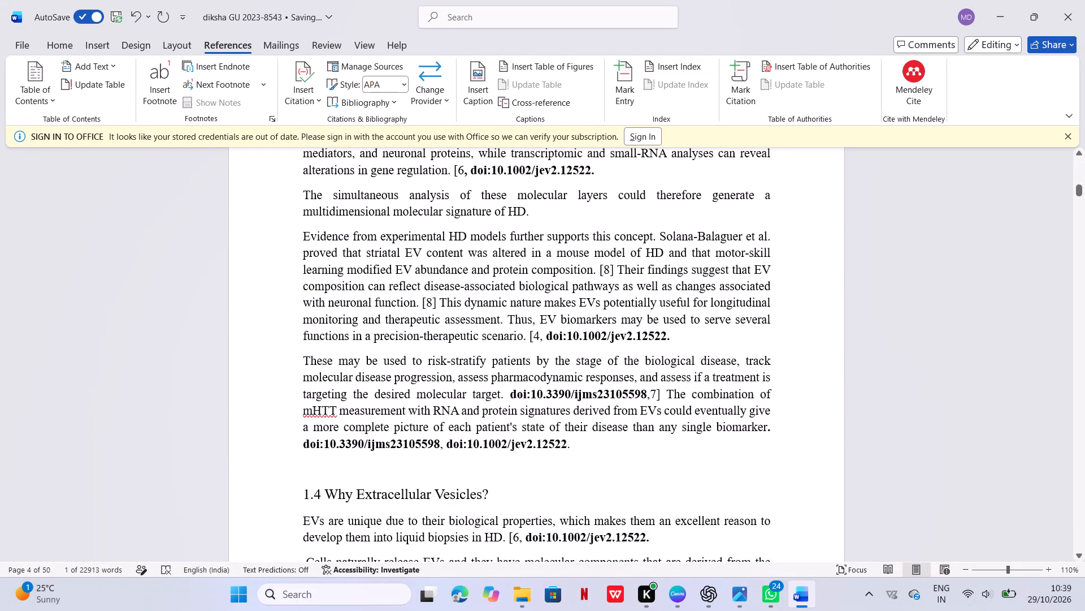
scroll(593, 485, "down", 1)
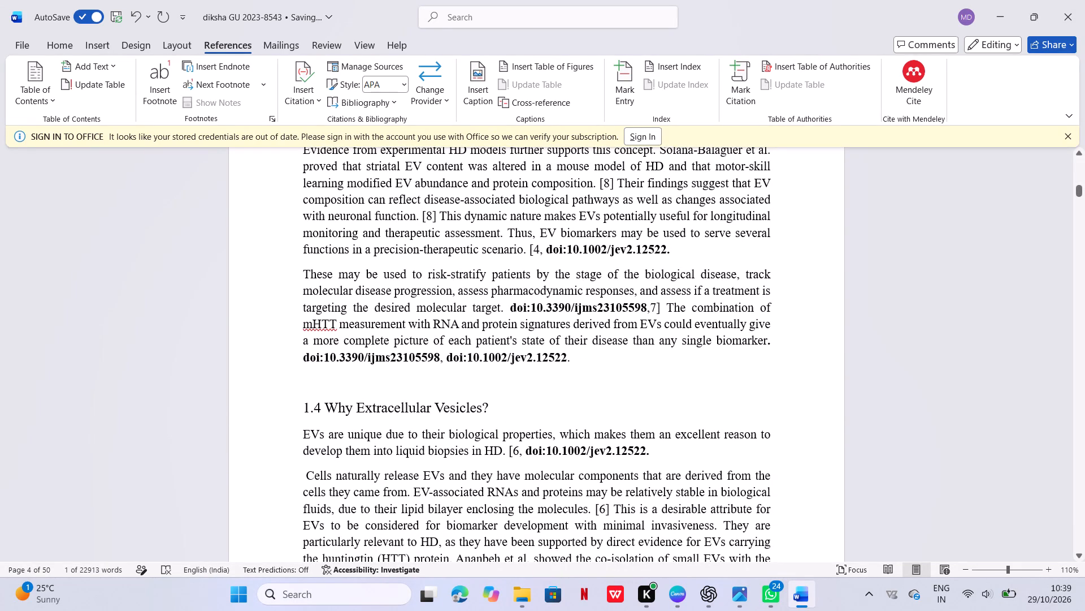
left_click(666, 309)
key("BackSpace")
key("BackSpace")
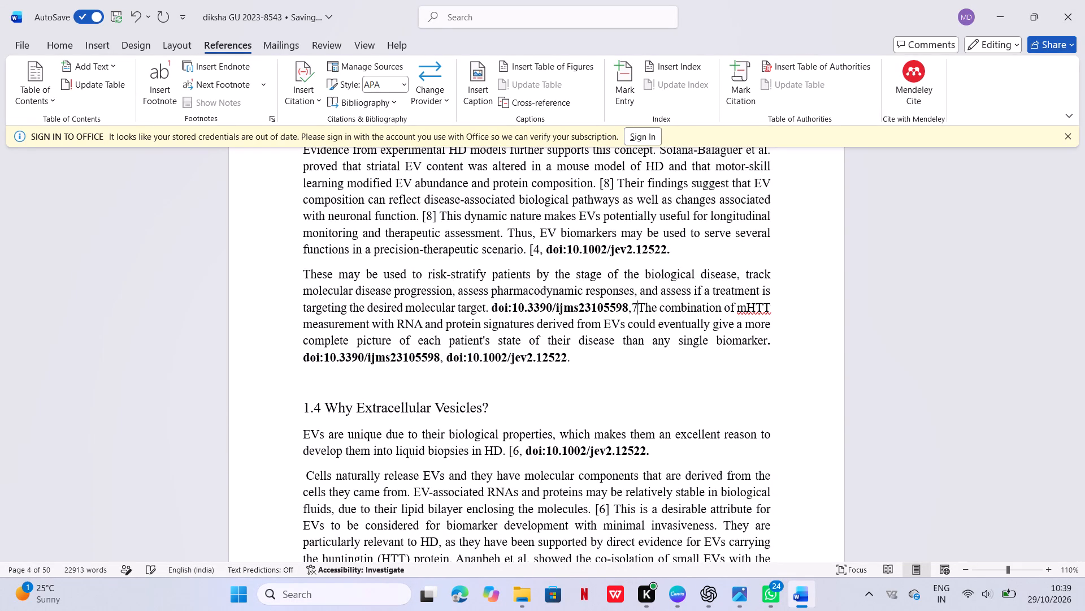
key("ctrl+v")
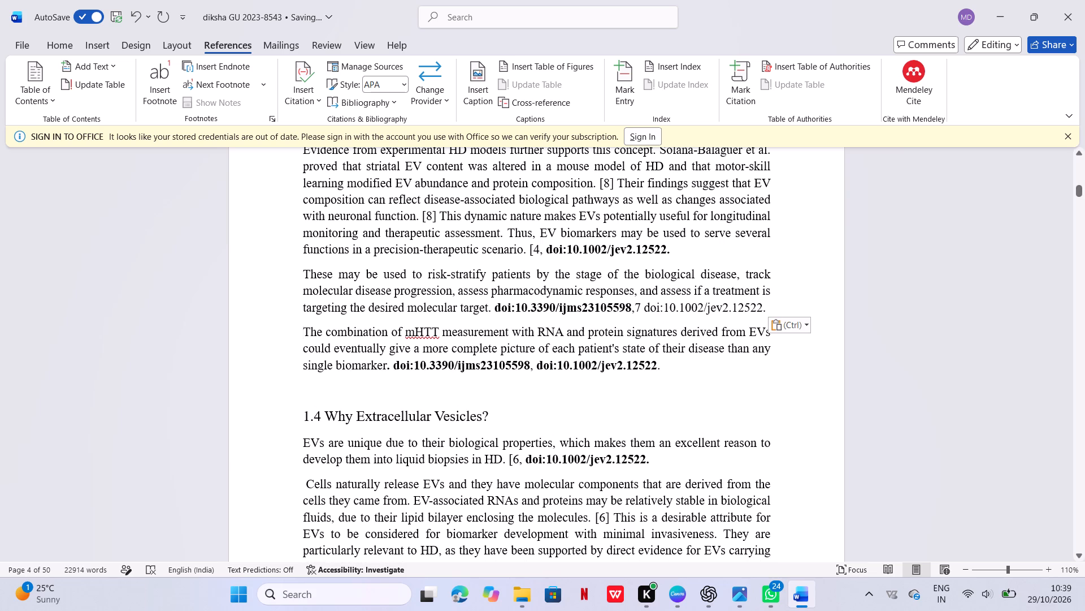
left_click(640, 305)
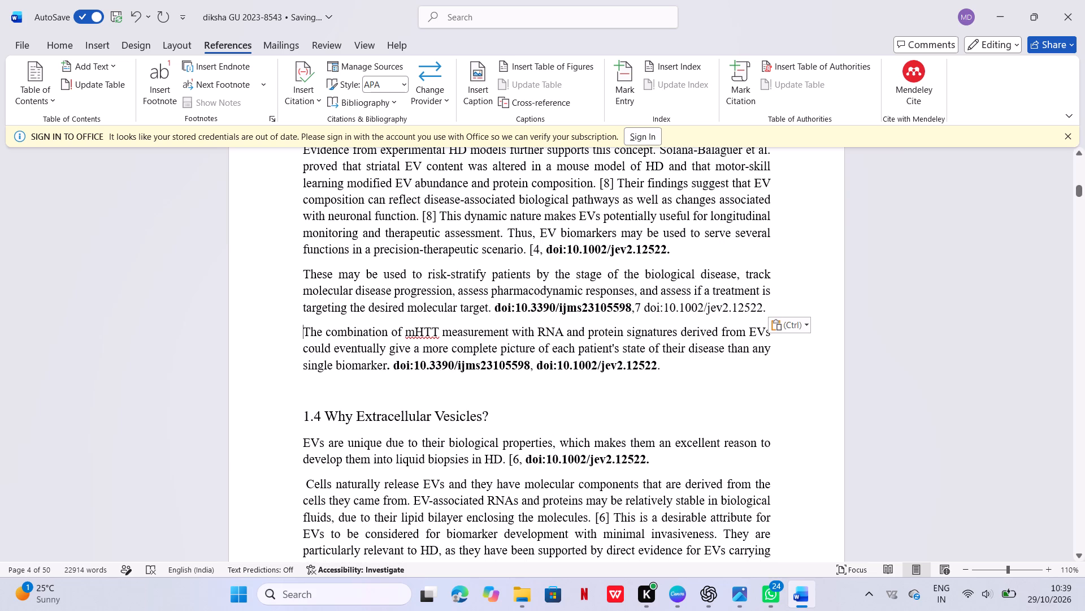
key("BackSpace")
left_click(640, 305)
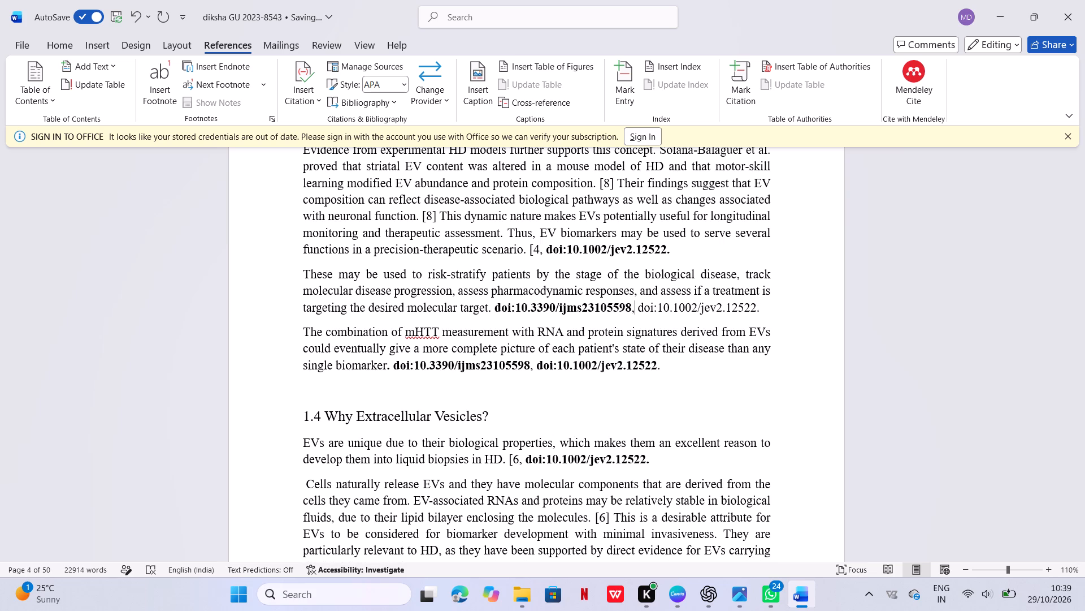
left_click(640, 305)
left_click_drag(635, 307, 706, 299)
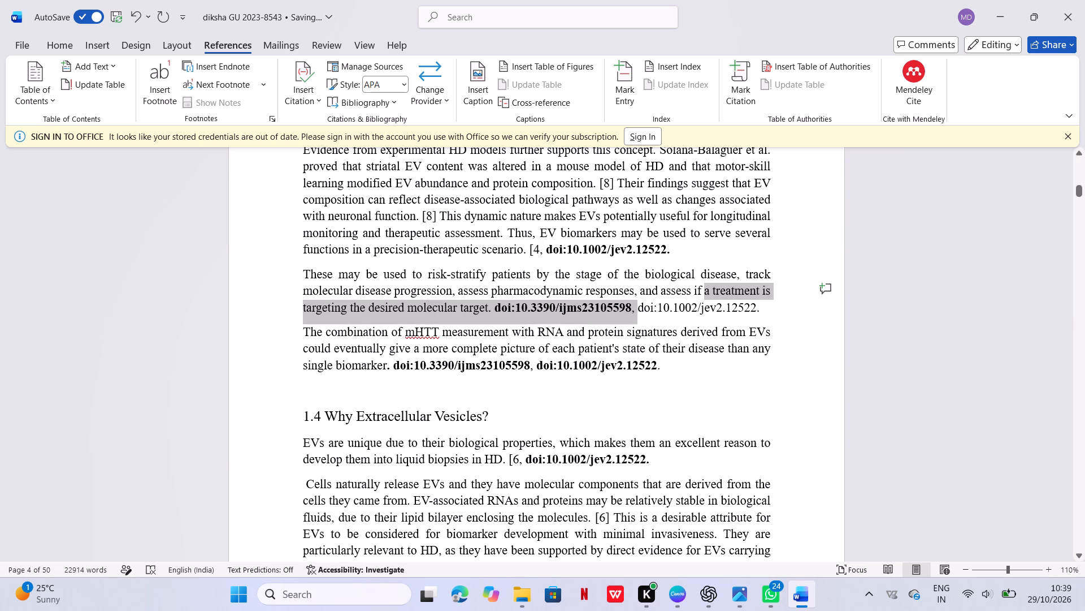
left_click_drag(706, 299, 752, 307)
left_click(765, 285)
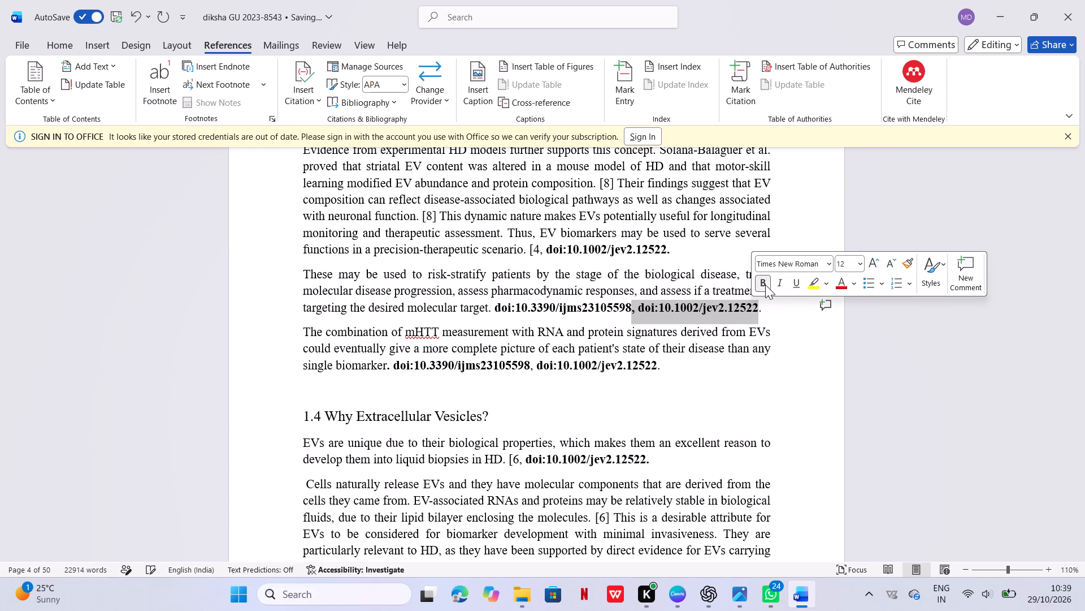
scroll(767, 378, "down", 1)
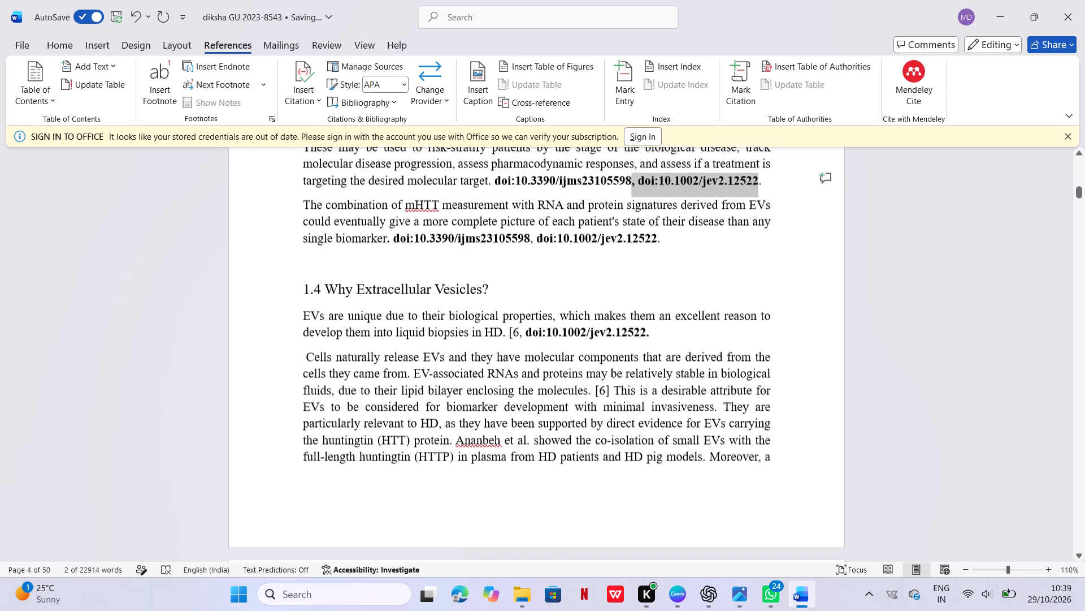
scroll(767, 378, "down", 3)
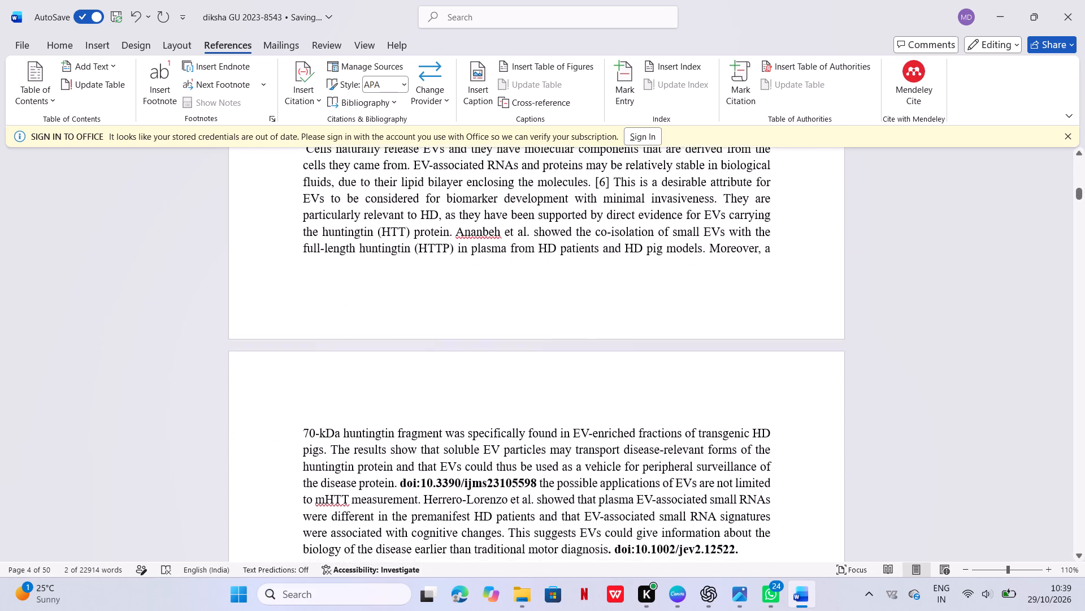
scroll(767, 378, "down", 3)
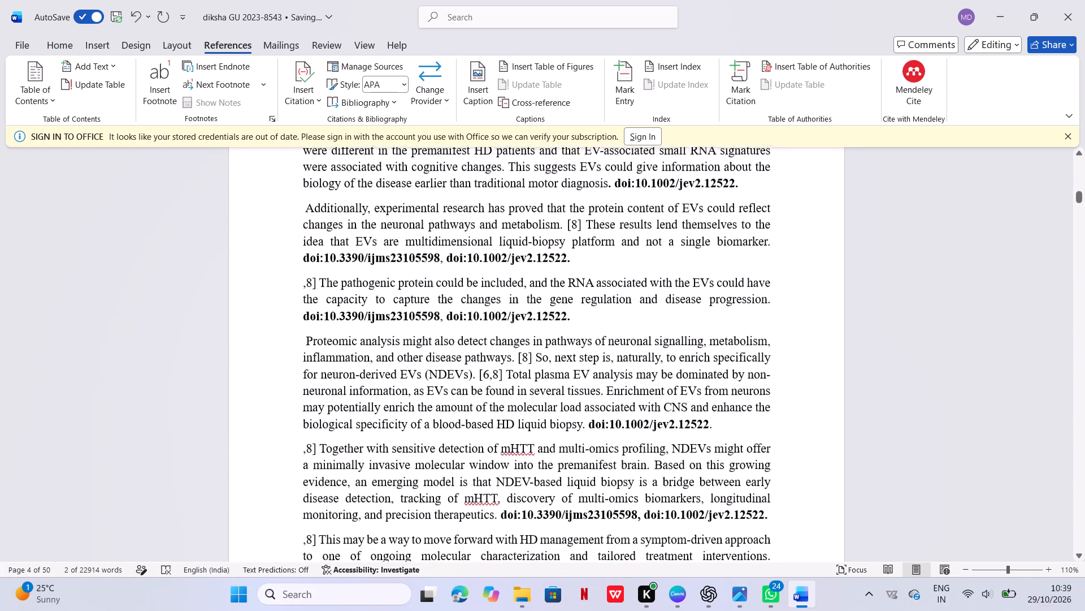
scroll(767, 378, "down", 2)
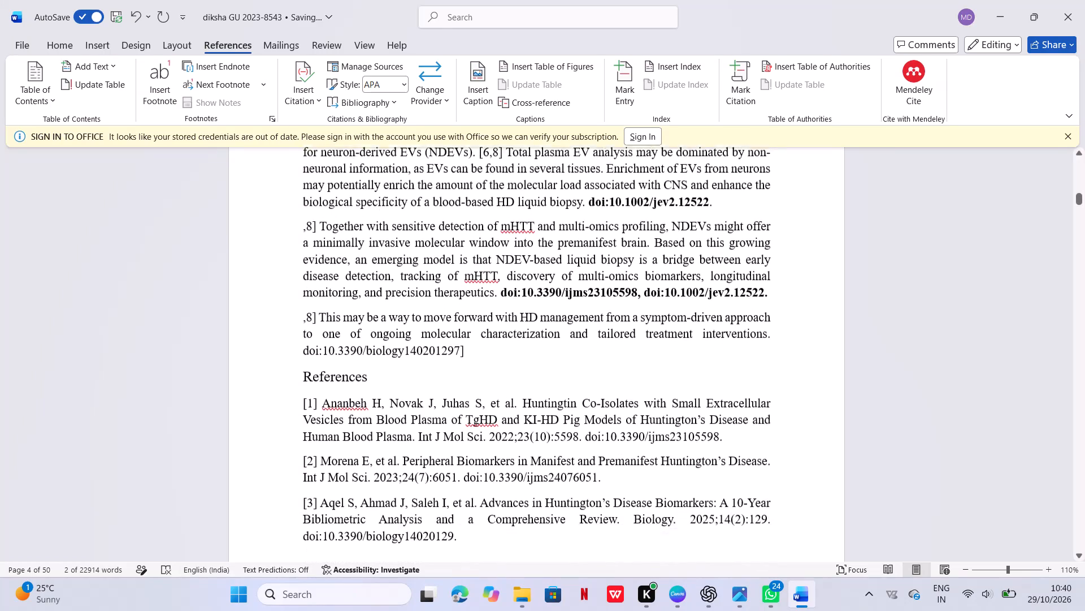
scroll(767, 378, "down", 2)
scroll(365, 469, "down", 4)
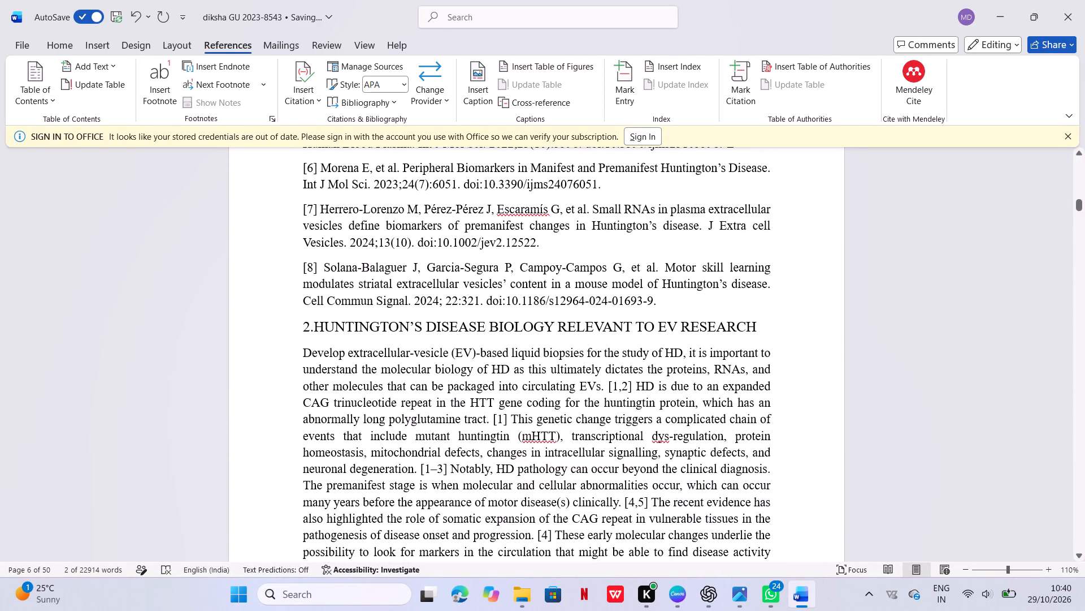
left_click_drag(486, 302, 600, 295)
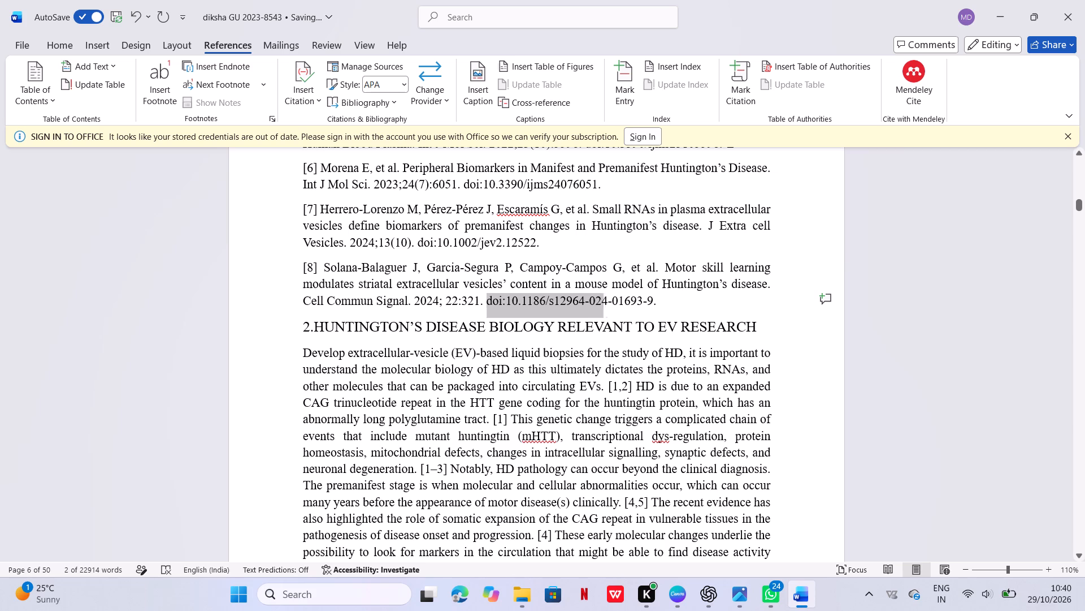
left_click_drag(600, 295, 697, 296)
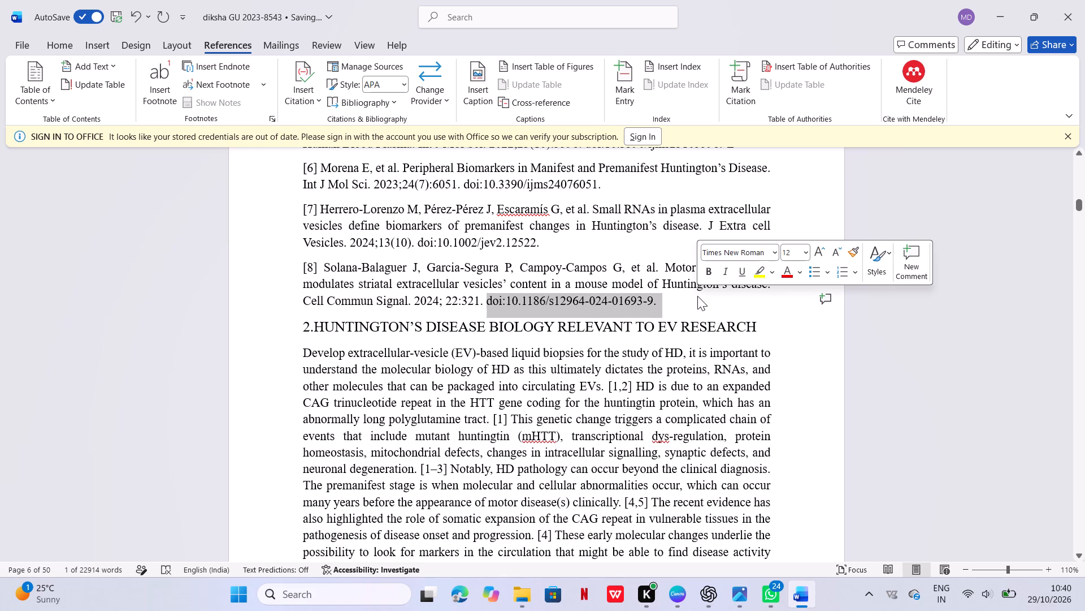
key("ctrl+c")
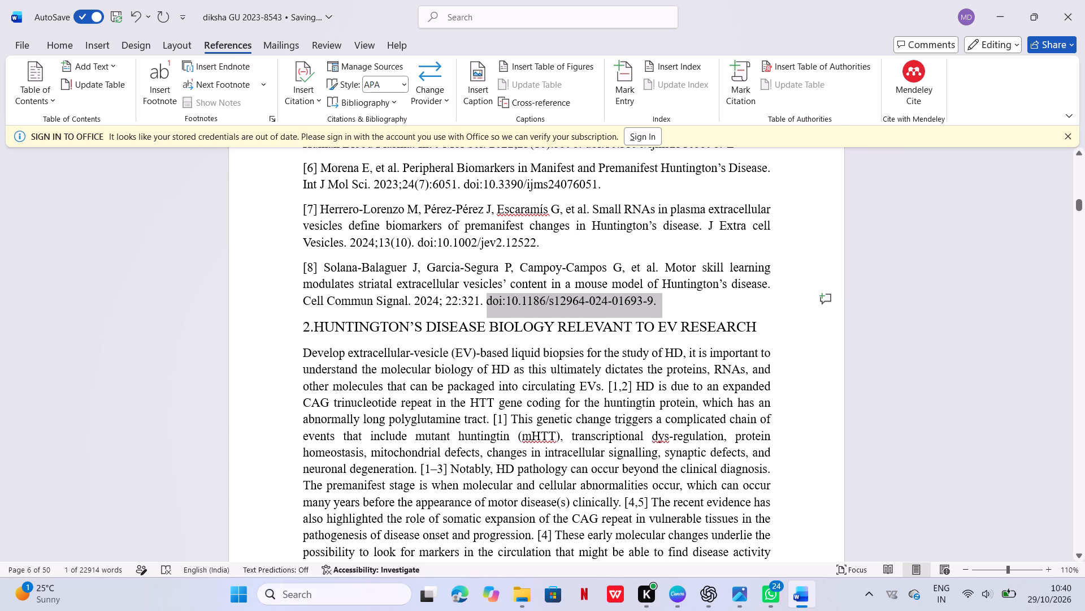
scroll(647, 256, "up", 6)
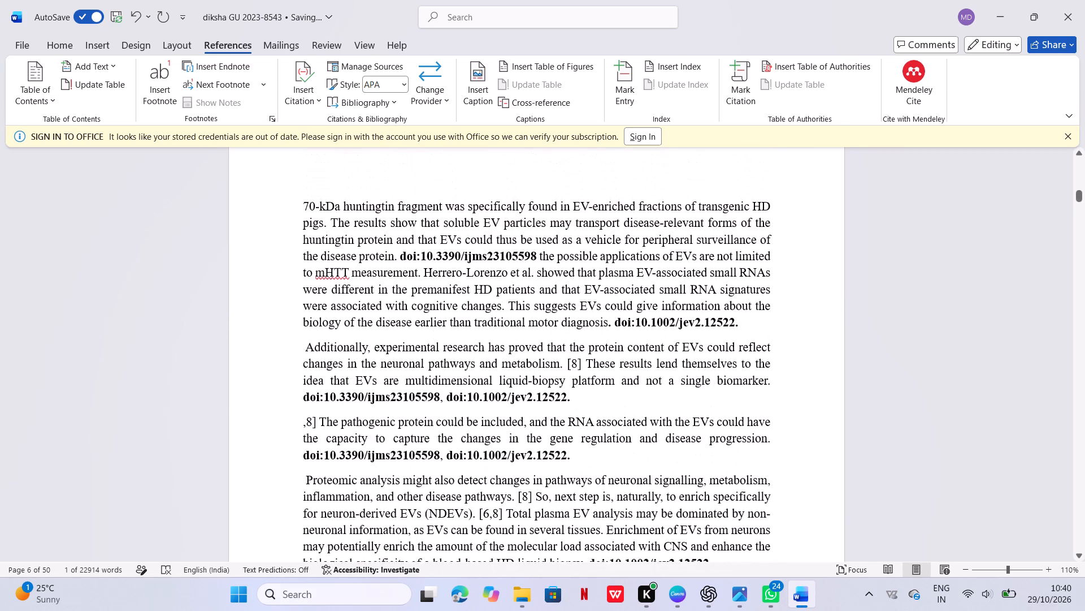
scroll(639, 227, "down", 2)
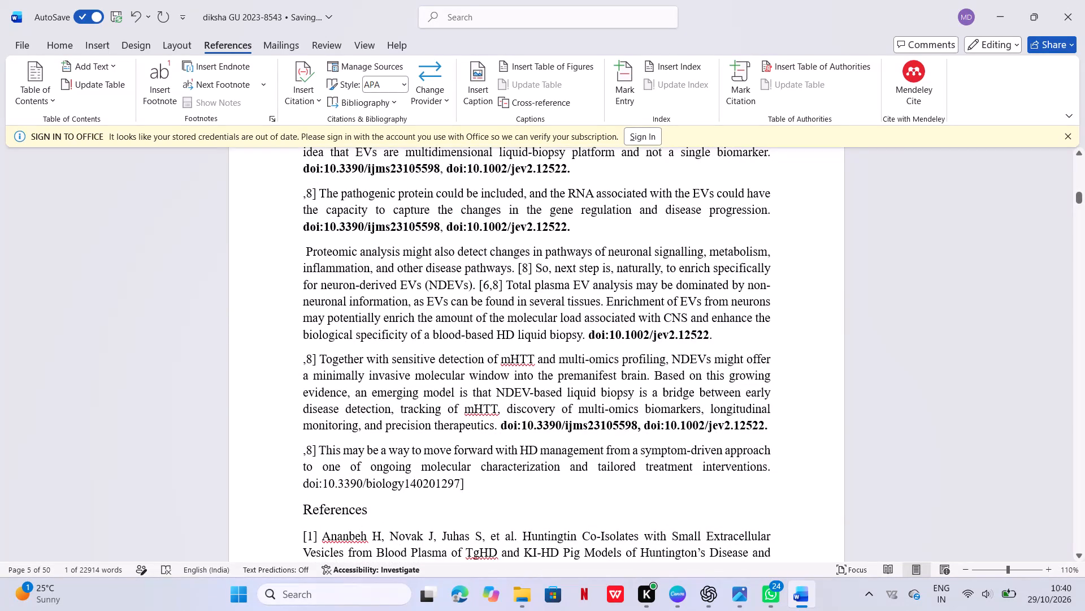
left_click(316, 356)
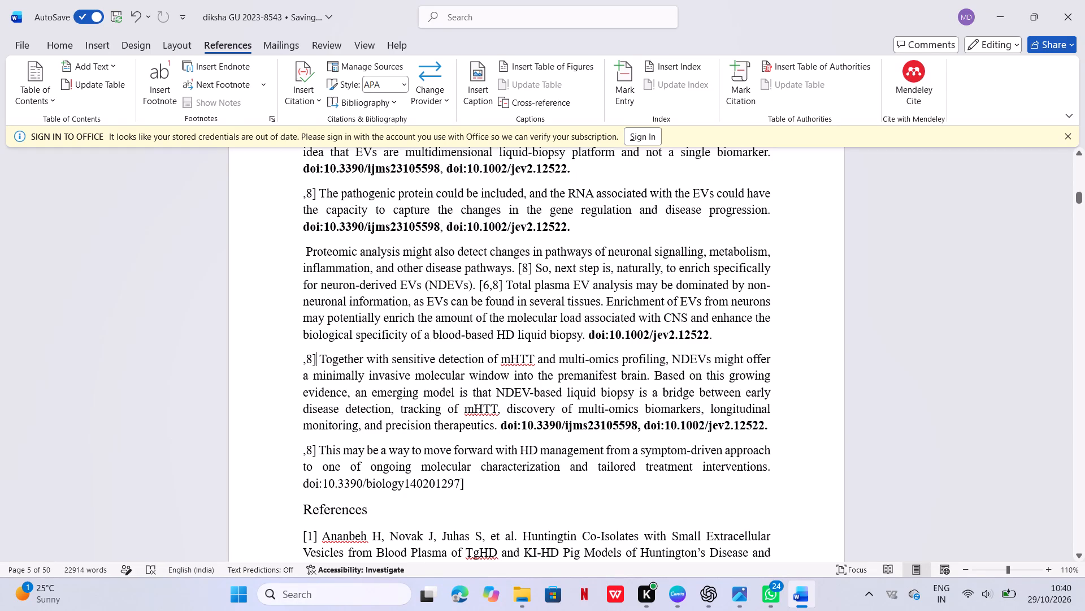
key("BackSpace")
key("BackSpace")
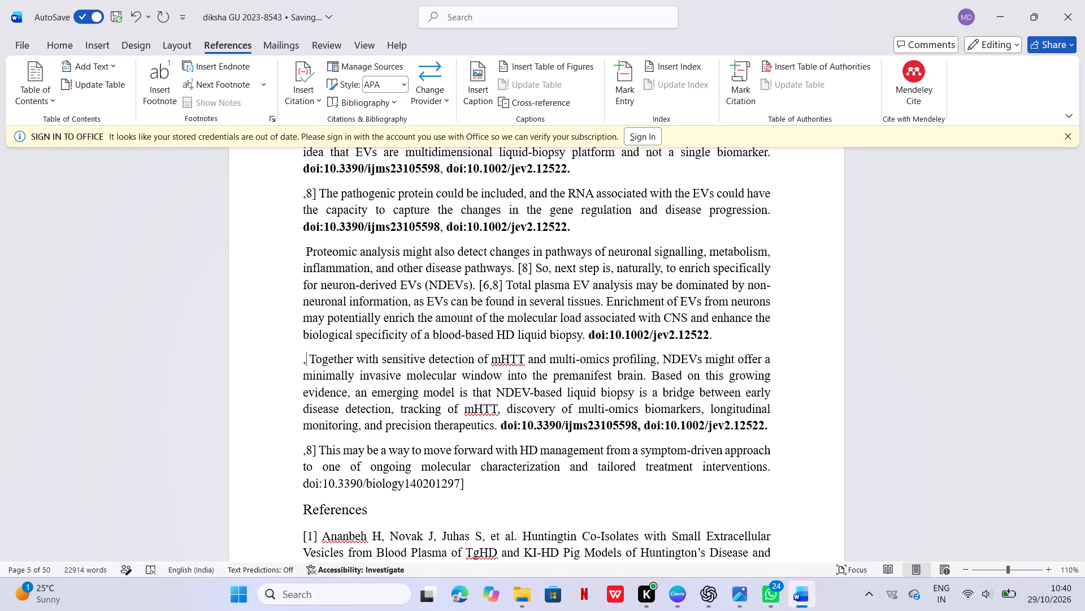
key("ctrl+v")
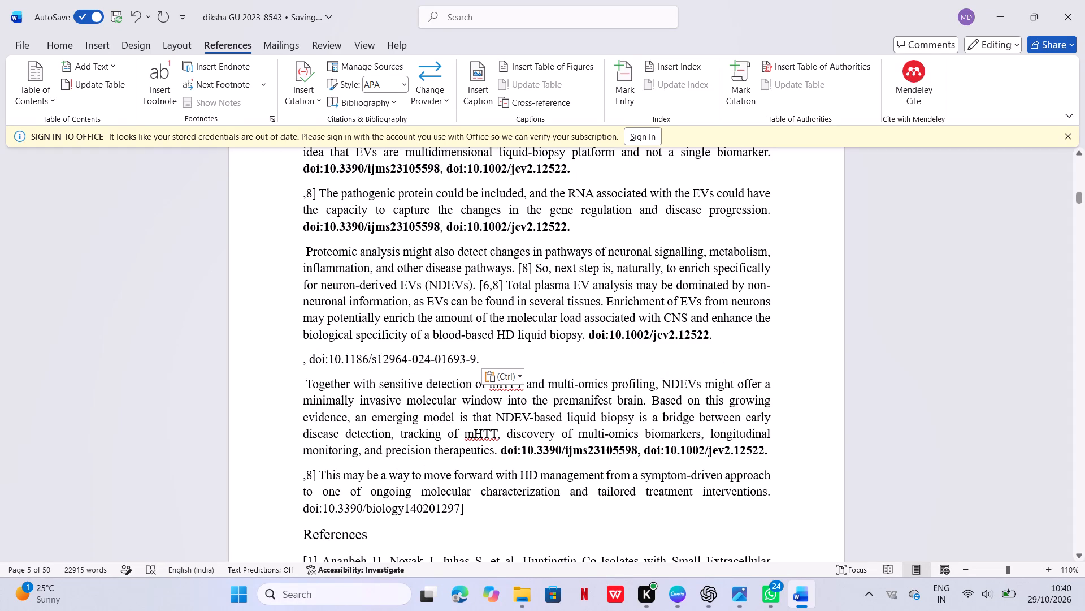
left_click_drag(306, 360, 472, 360)
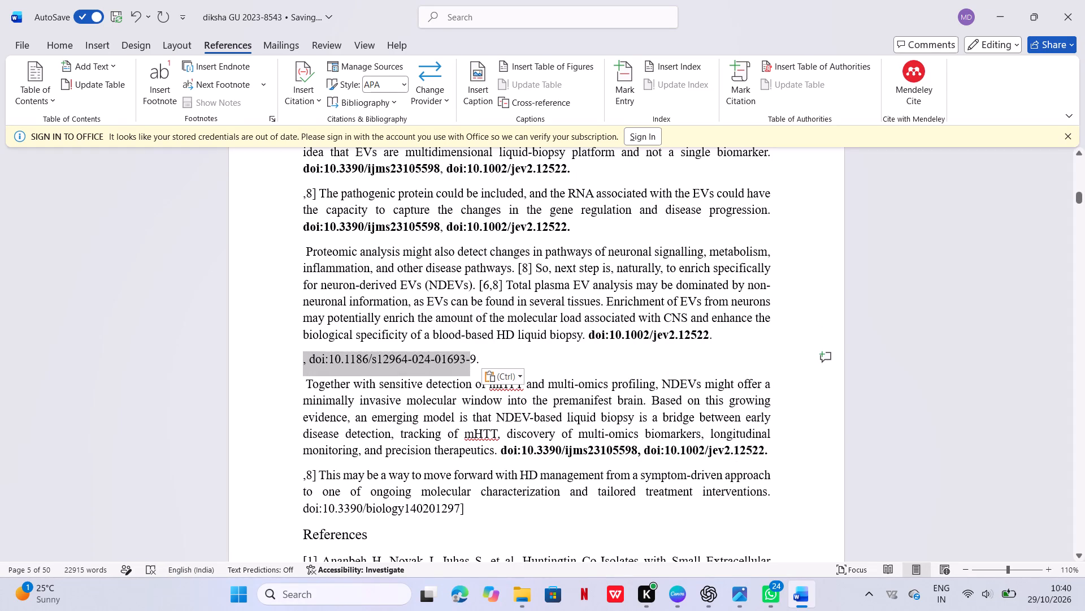
left_click_drag(472, 360, 475, 359)
left_click(489, 338)
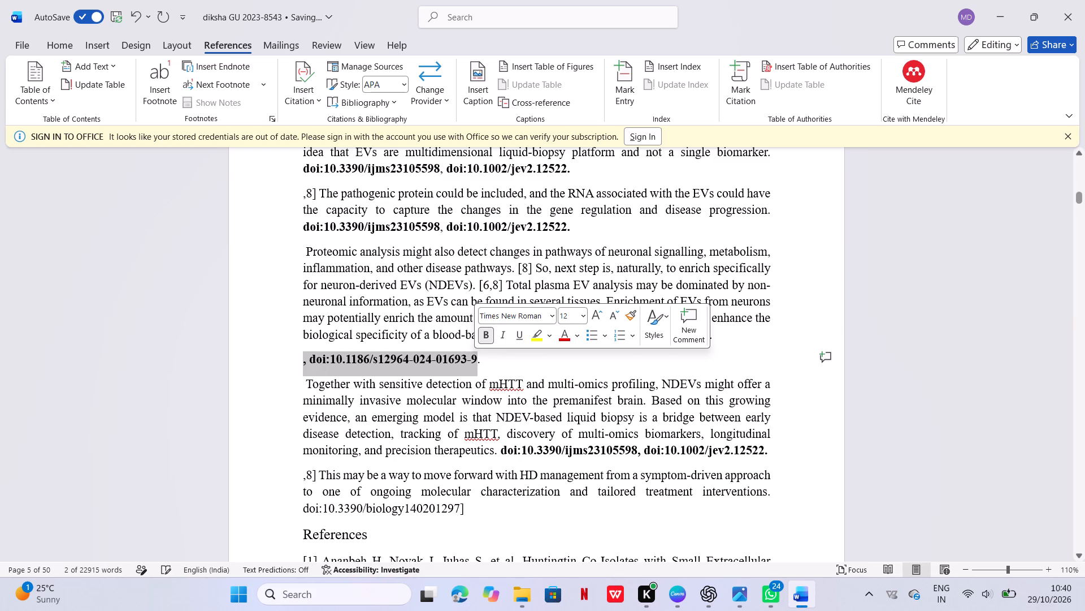
scroll(328, 283, "up", 1)
left_click(316, 362)
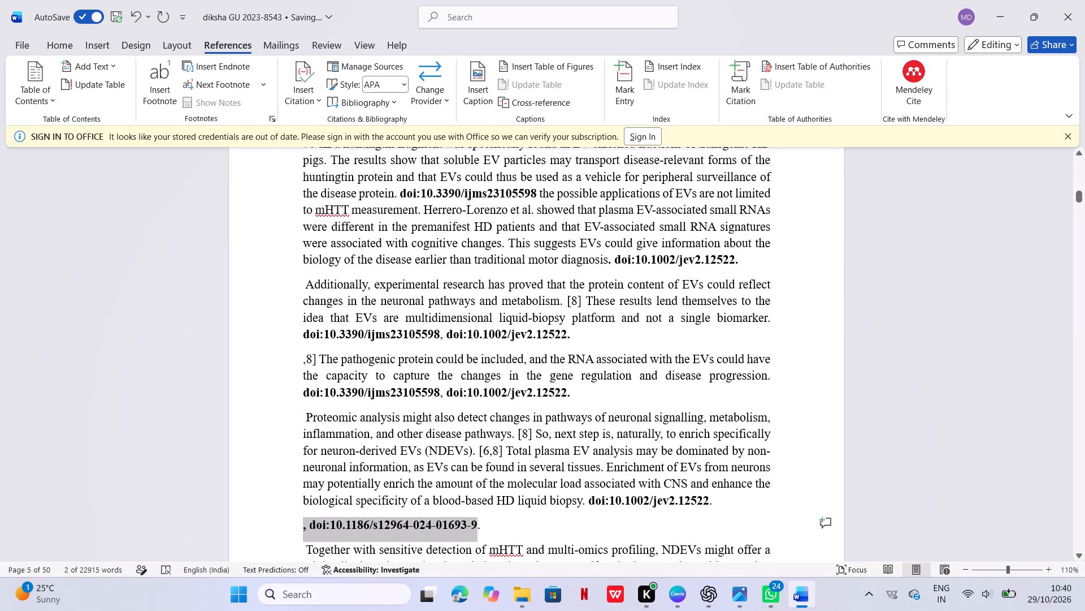
key("BackSpace")
key("BackSpace")
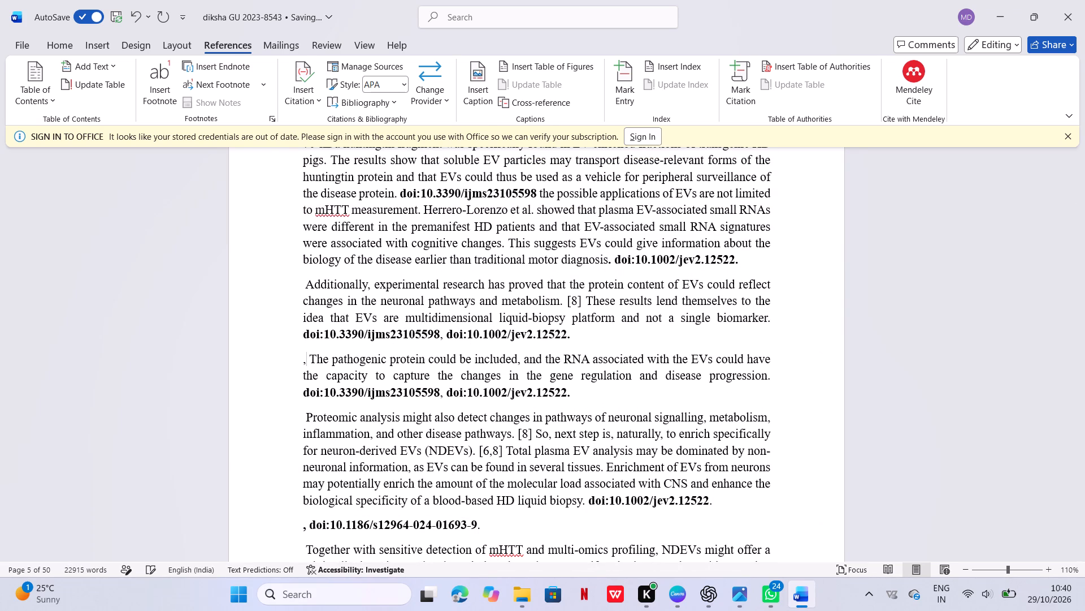
key("ctrl+v")
left_click_drag(306, 359, 453, 365)
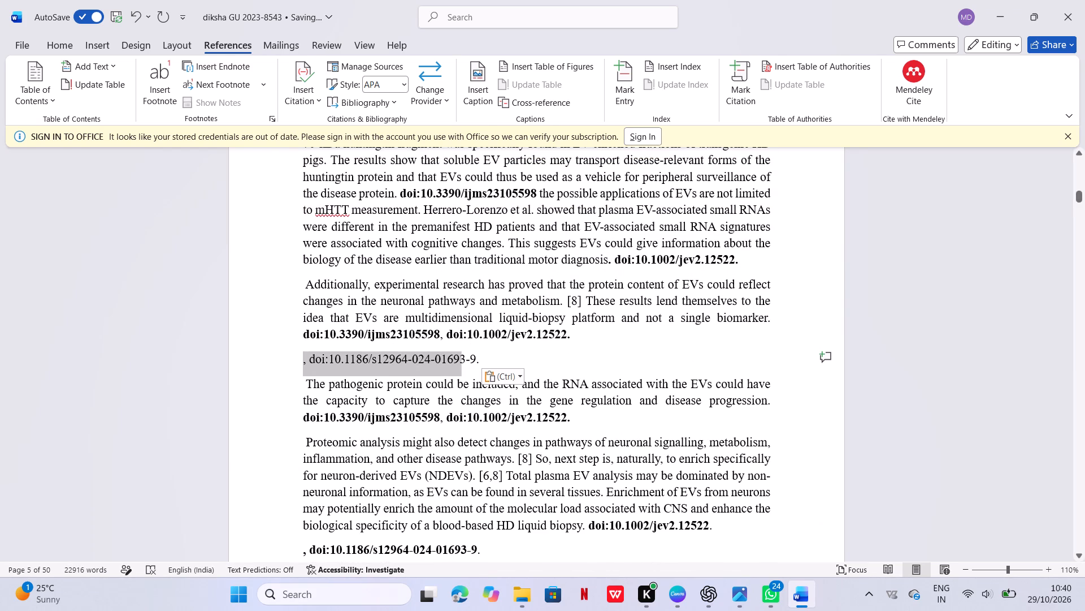
left_click_drag(453, 365, 478, 363)
left_click(492, 340)
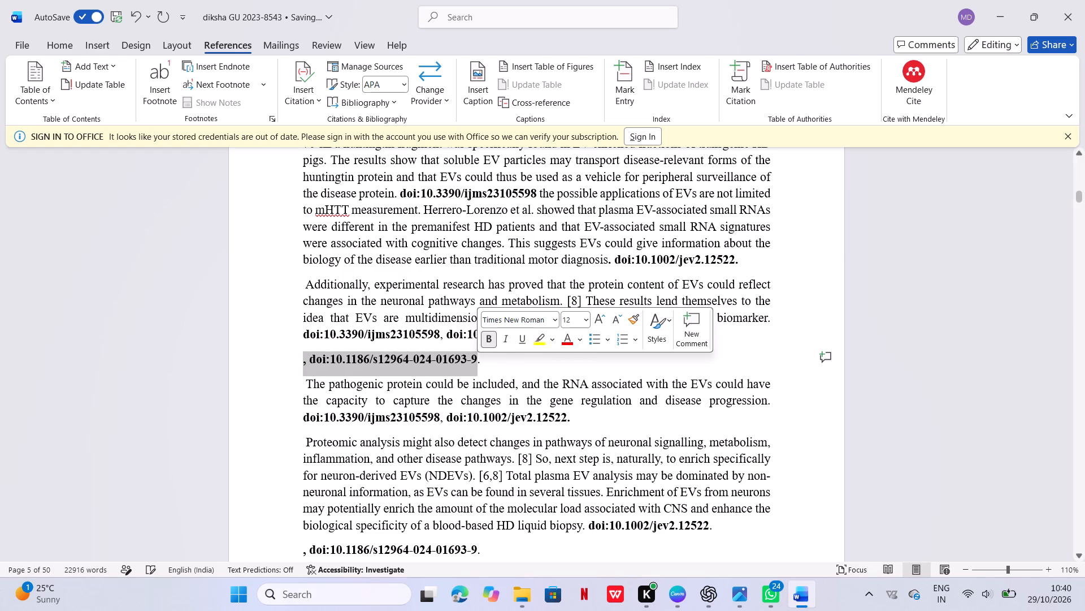
scroll(411, 260, "up", 2)
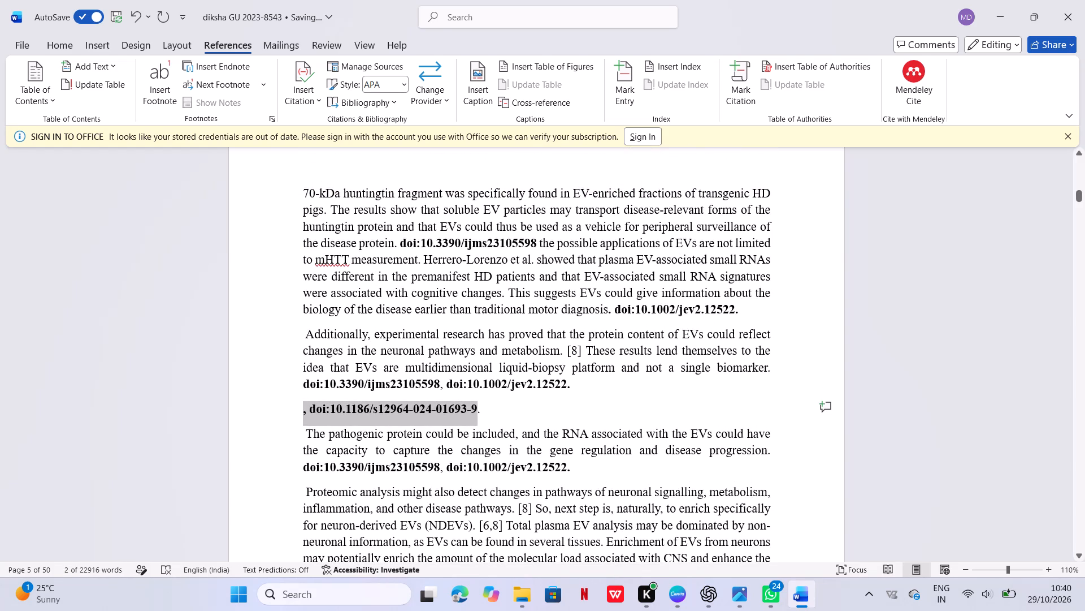
left_click(581, 353)
key("BackSpace")
key("BackSpace")
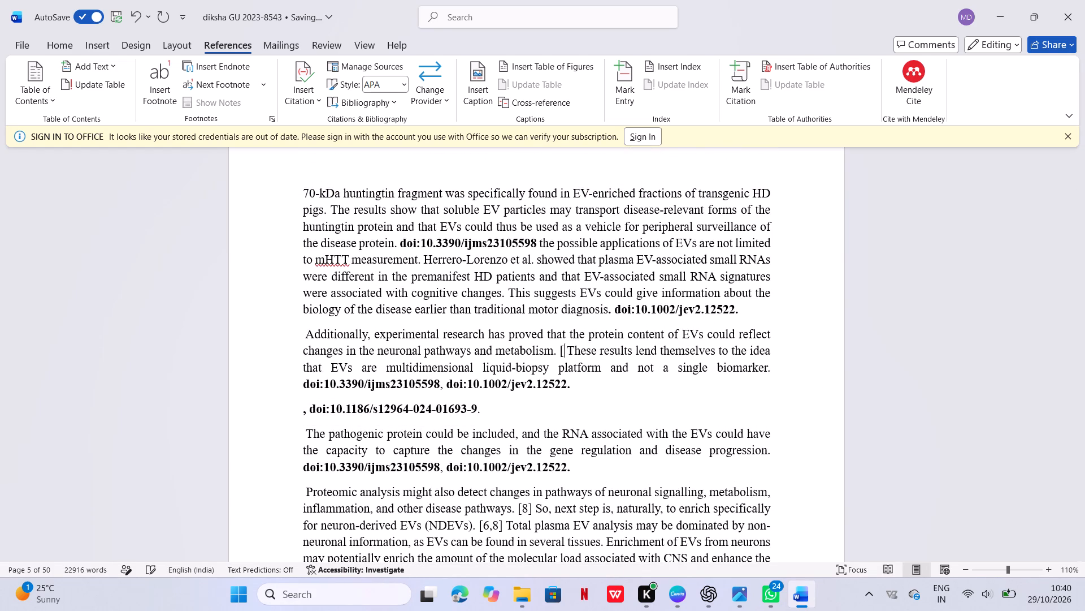
key("BackSpace")
key("ctrl+v")
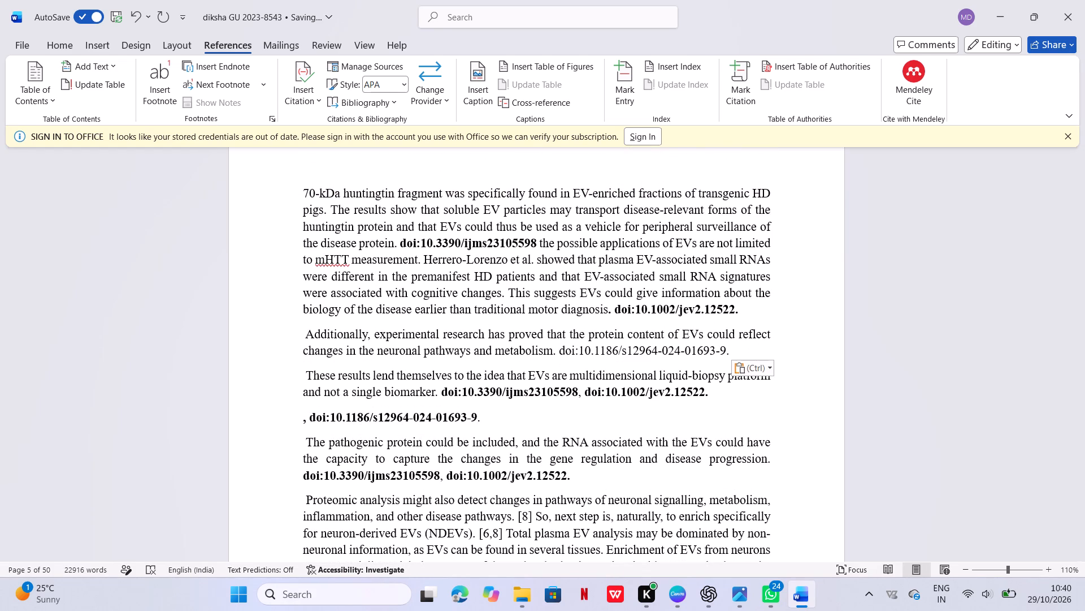
left_click_drag(555, 350, 734, 354)
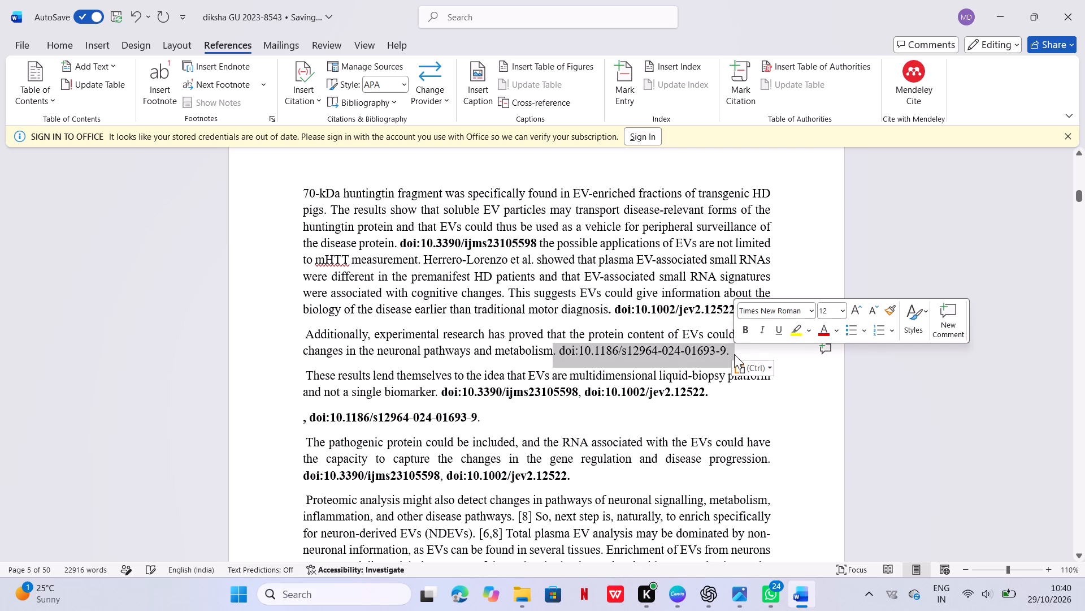
left_click(750, 331)
scroll(663, 281, "up", 2)
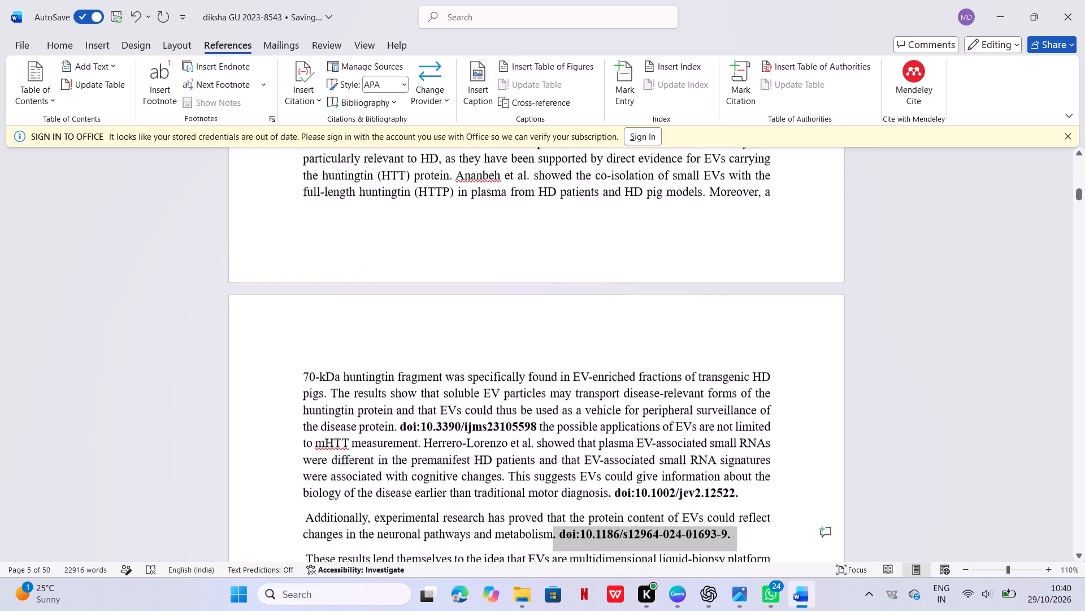
scroll(705, 257, "up", 2)
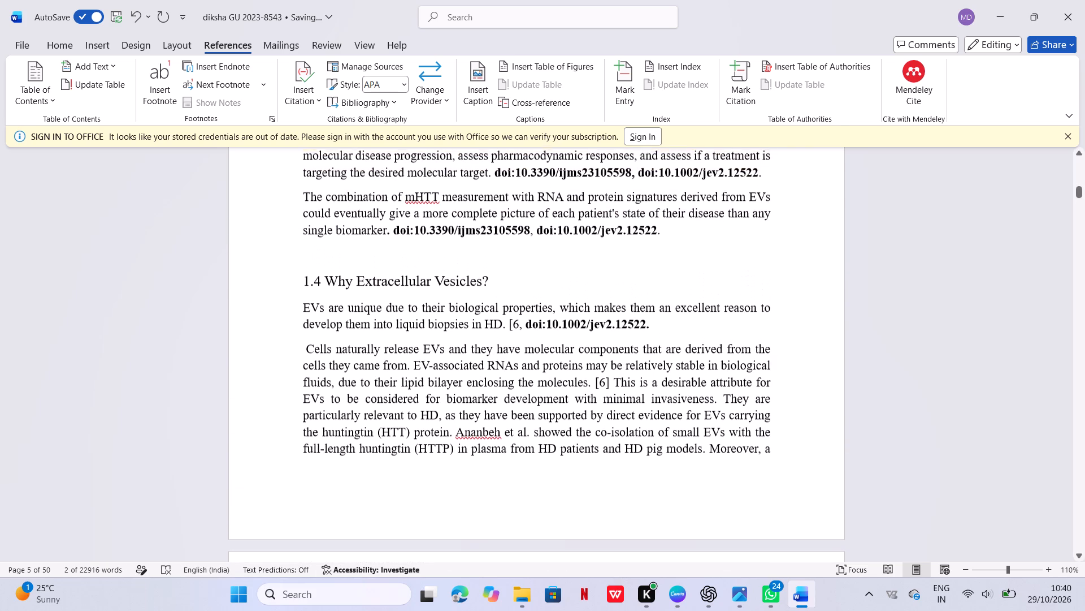
scroll(705, 257, "up", 1)
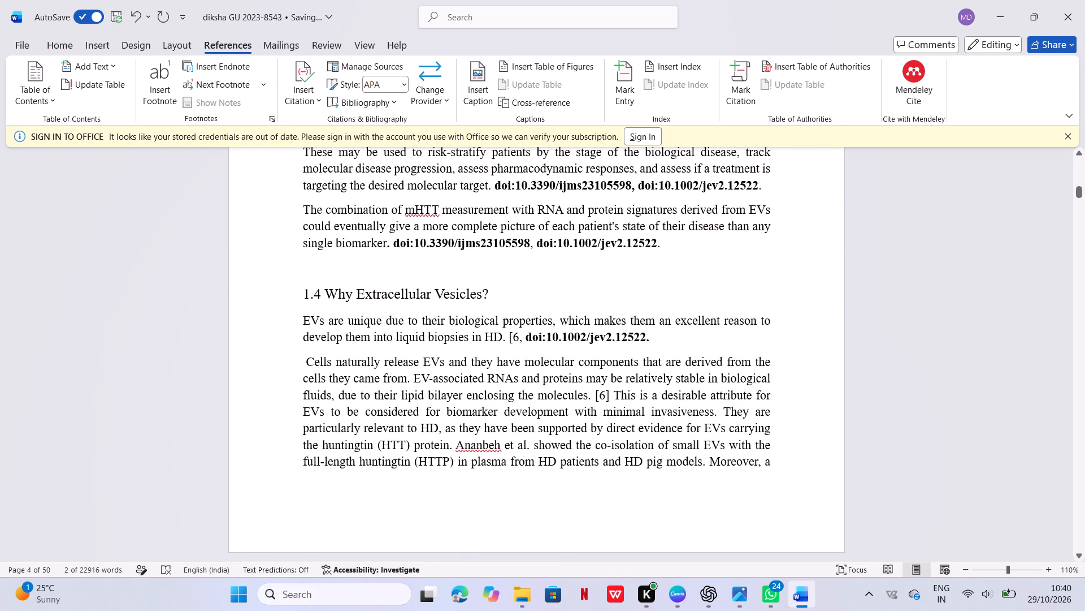
scroll(620, 262, "up", 2)
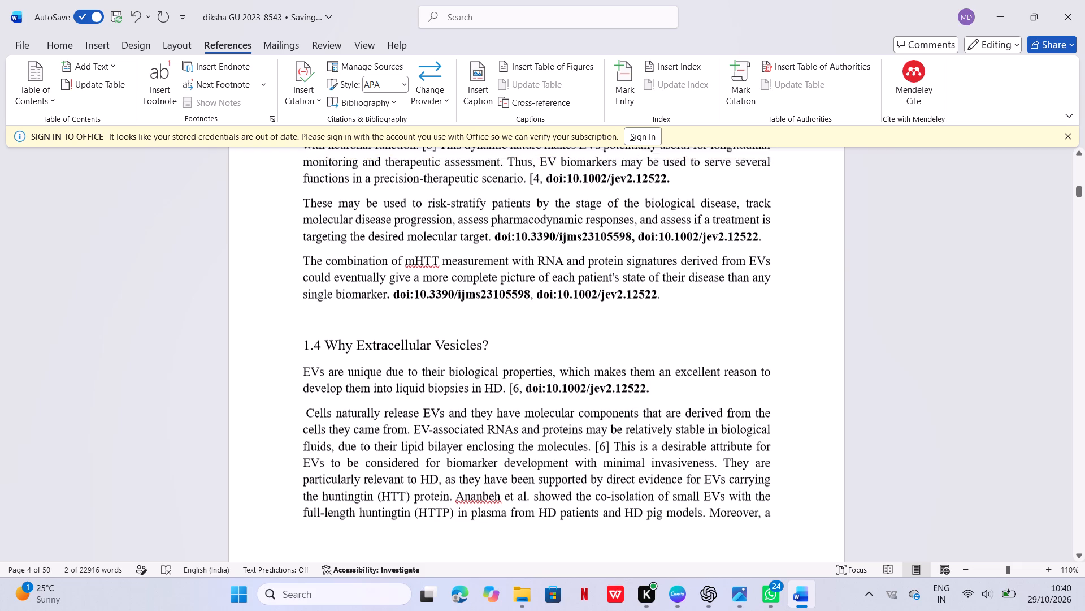
scroll(620, 262, "up", 1)
left_click(616, 205)
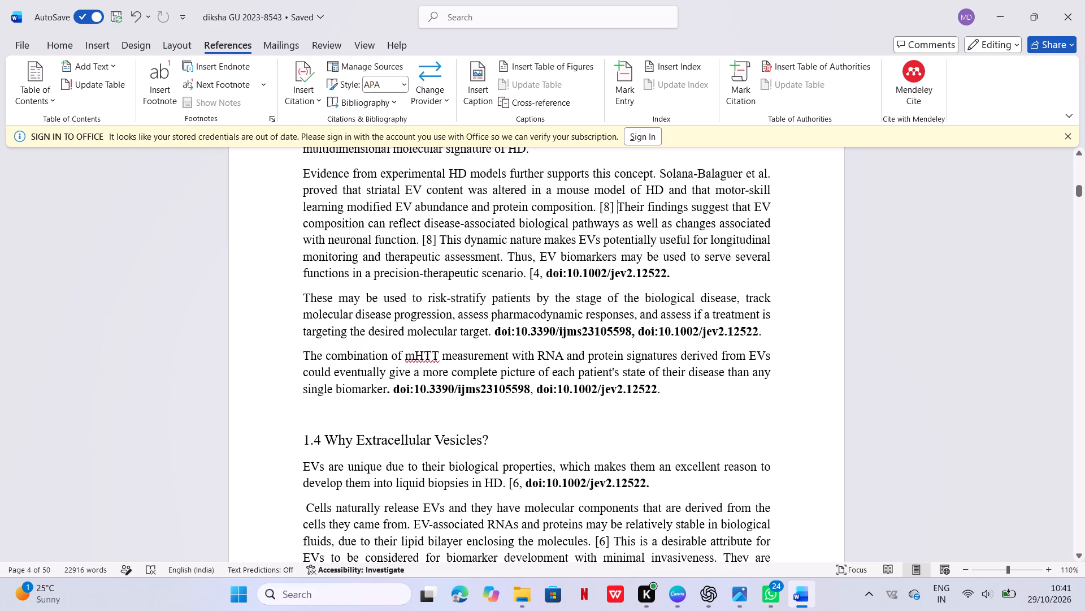
left_click(615, 212)
key("BackSpace")
key("BackSpace")
key("BackSpace")
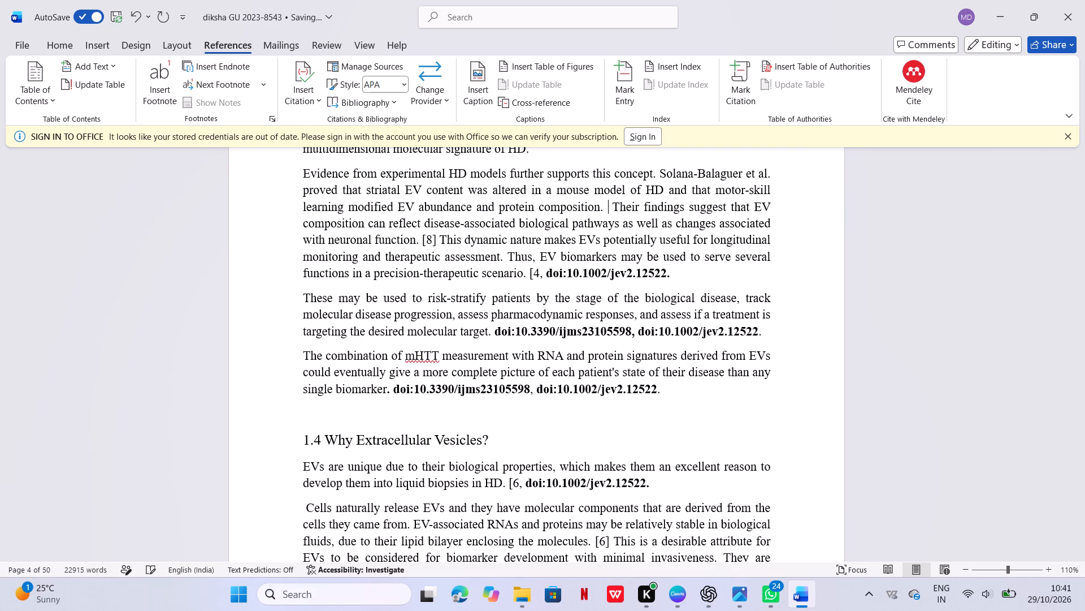
key("ctrl+v")
left_click_drag(594, 205, 763, 214)
left_click(782, 185)
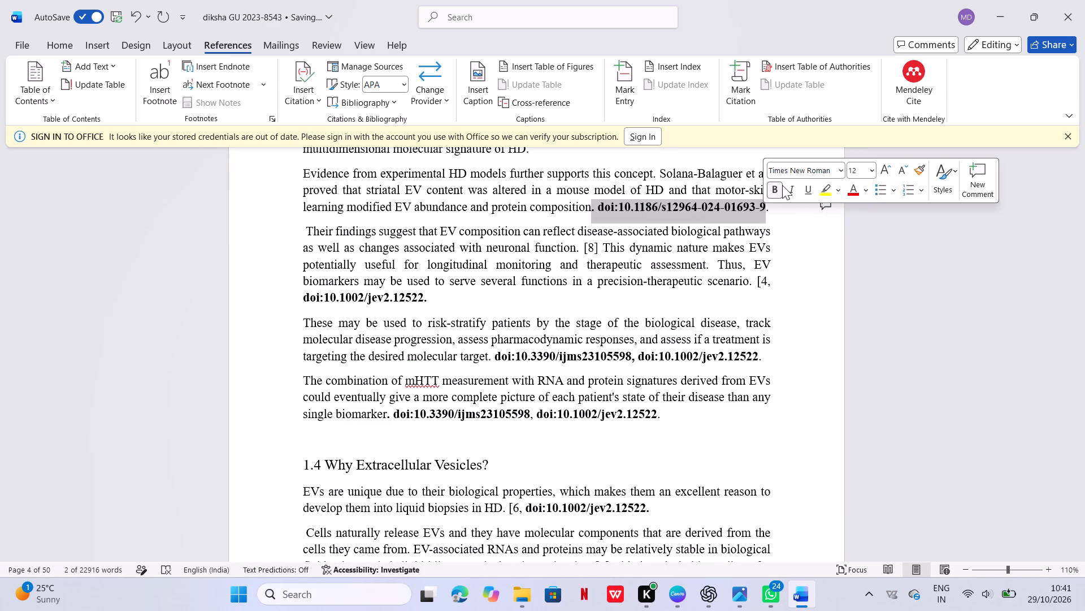
left_click(600, 251)
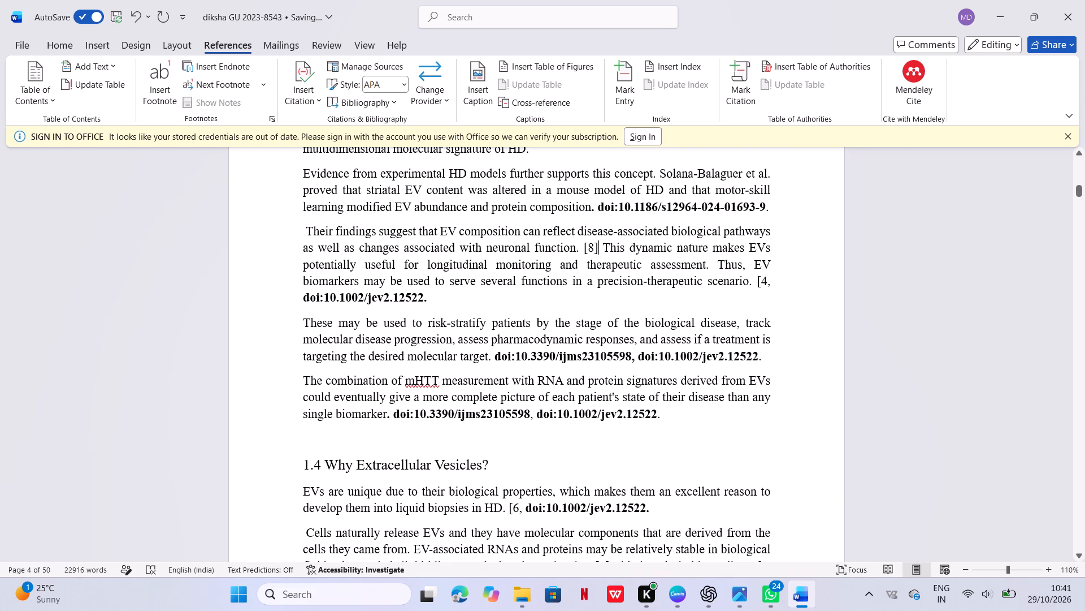
key("BackSpace")
key("BackSpace")
key("BackSpace")
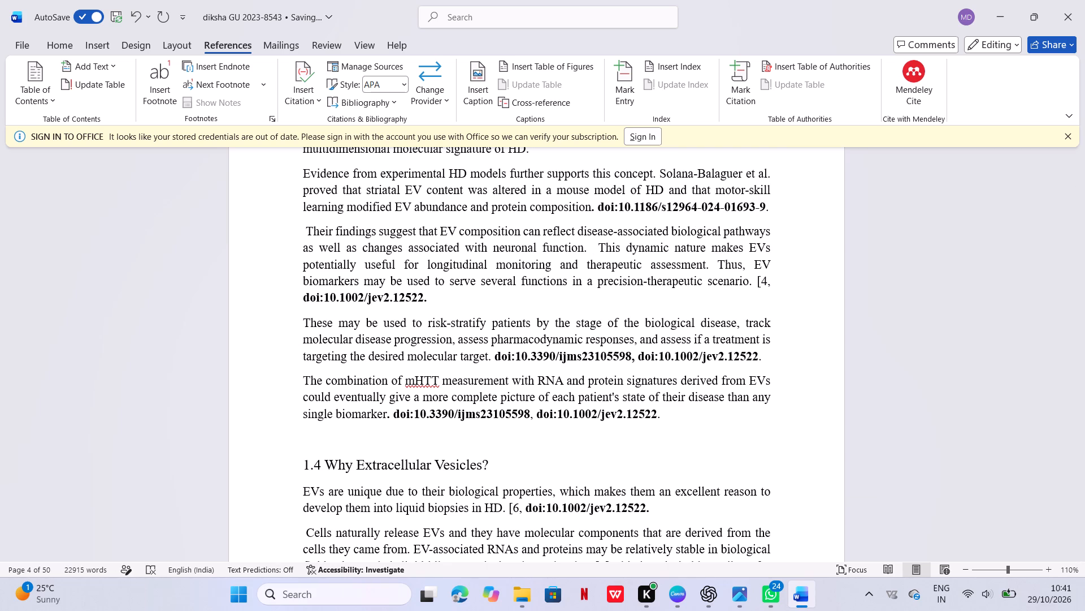
key("ctrl+b")
double_click(600, 251)
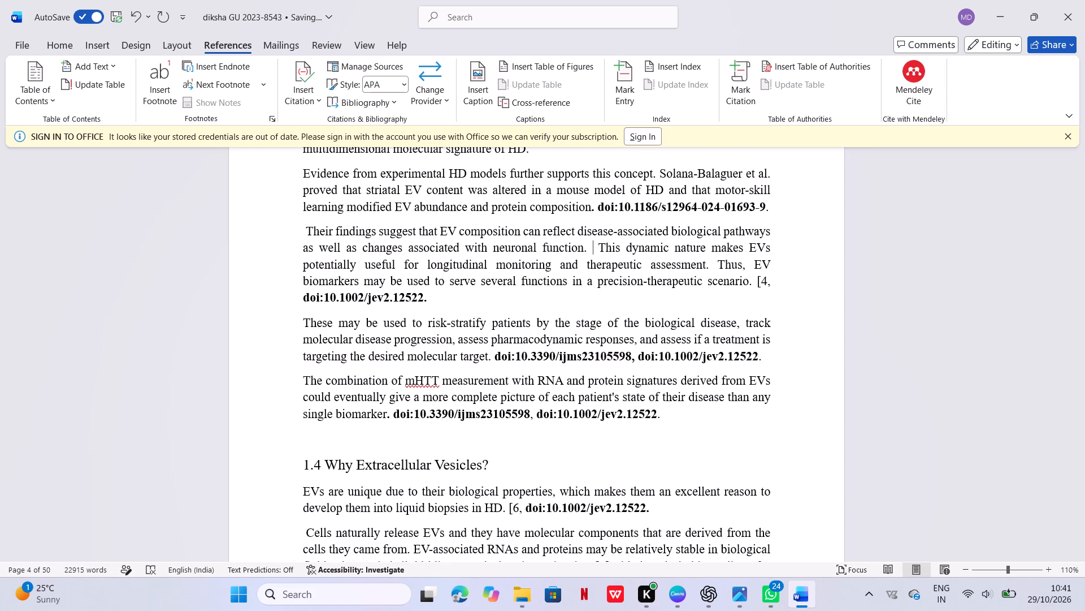
left_click(591, 256)
left_click_drag(600, 211, 766, 215)
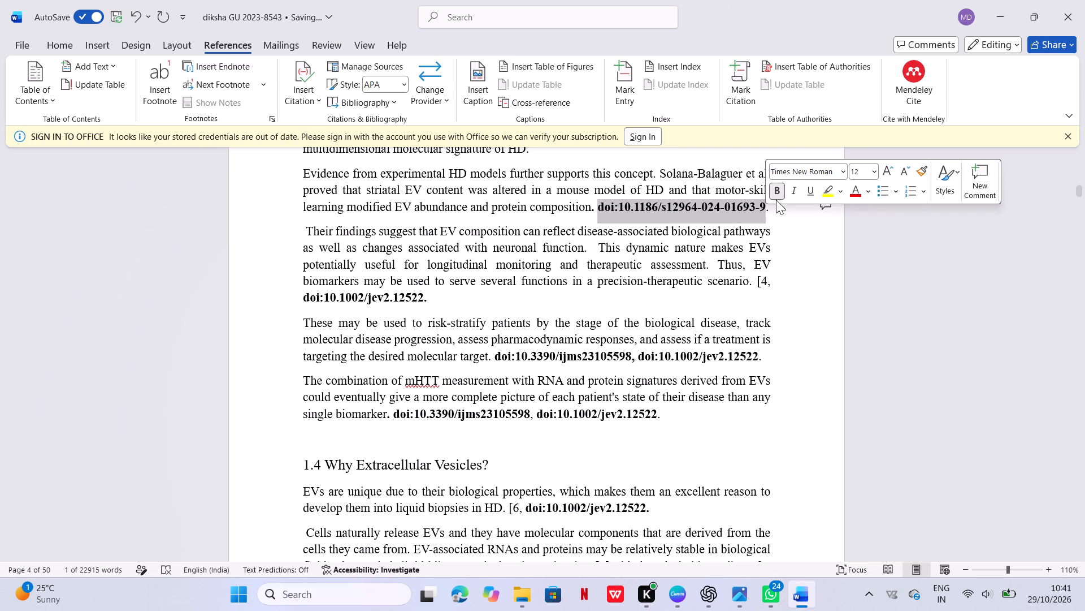
left_click(593, 249)
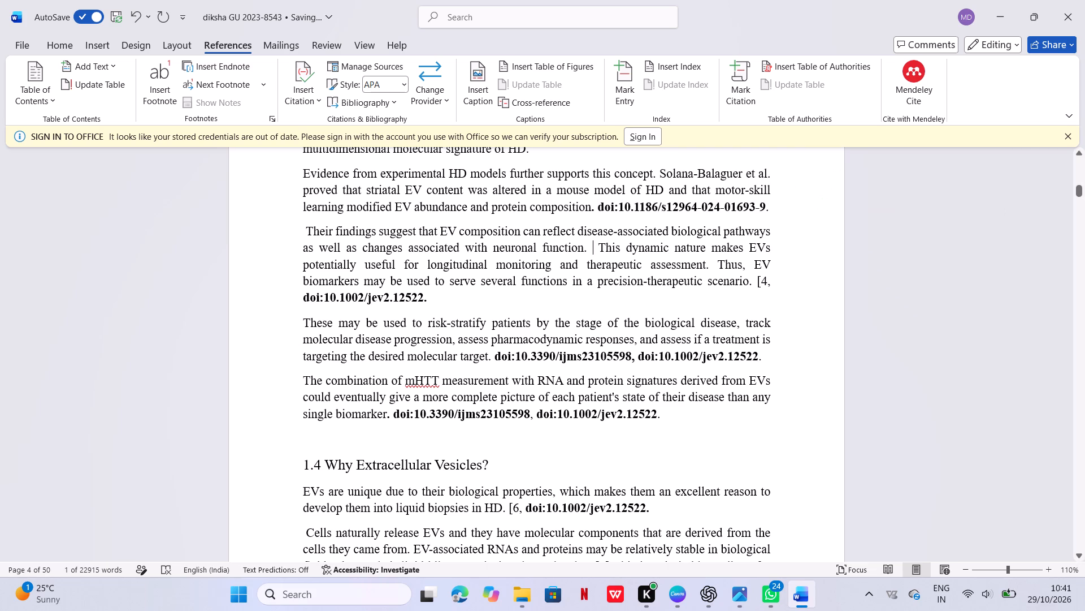
key("ctrl+v")
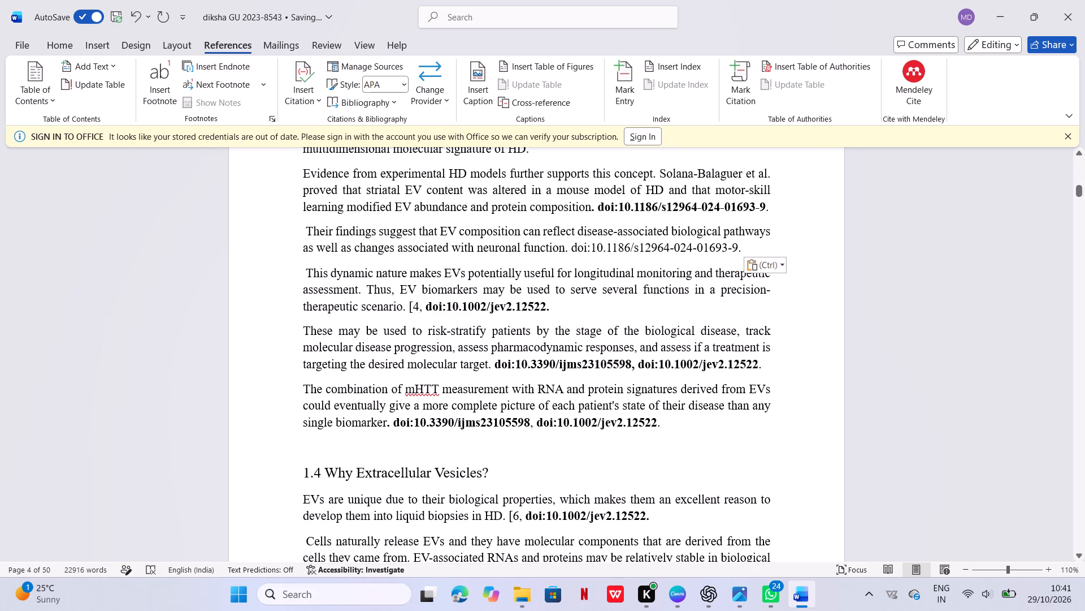
left_click_drag(571, 248, 748, 243)
left_click(757, 222)
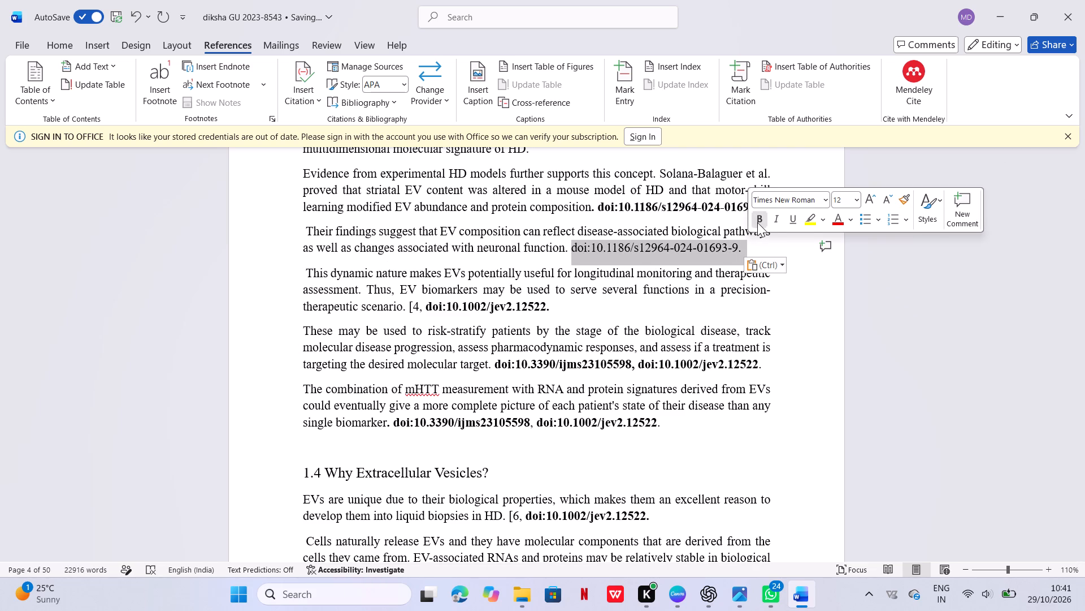
Look through the introduction and sections 1.2 and 1.3 for numbered citations still not replaced by DOIs.
scroll(505, 173, "up", 1)
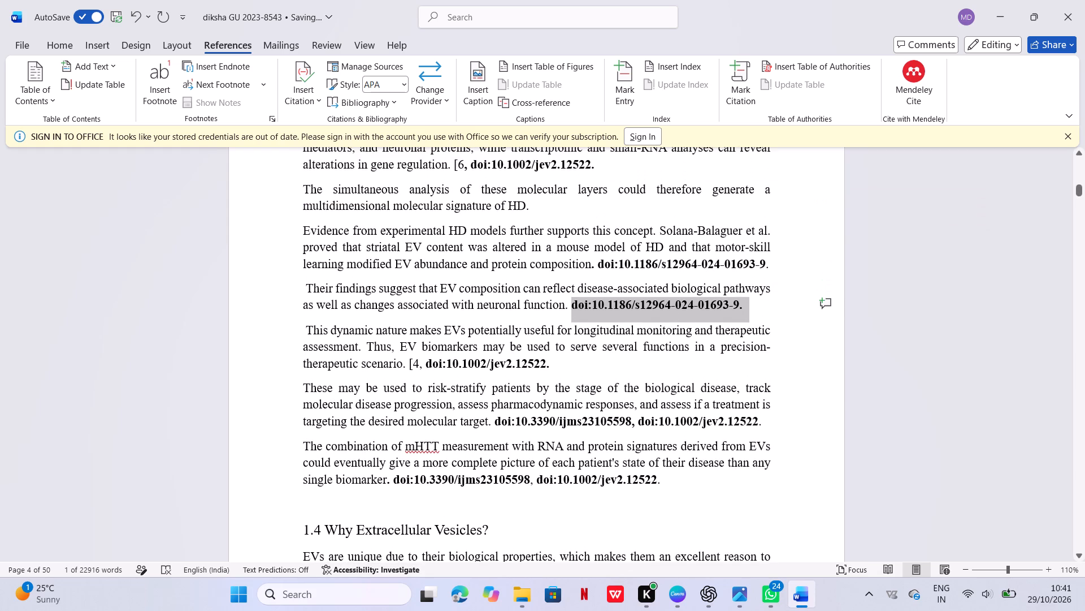
scroll(498, 223, "up", 4)
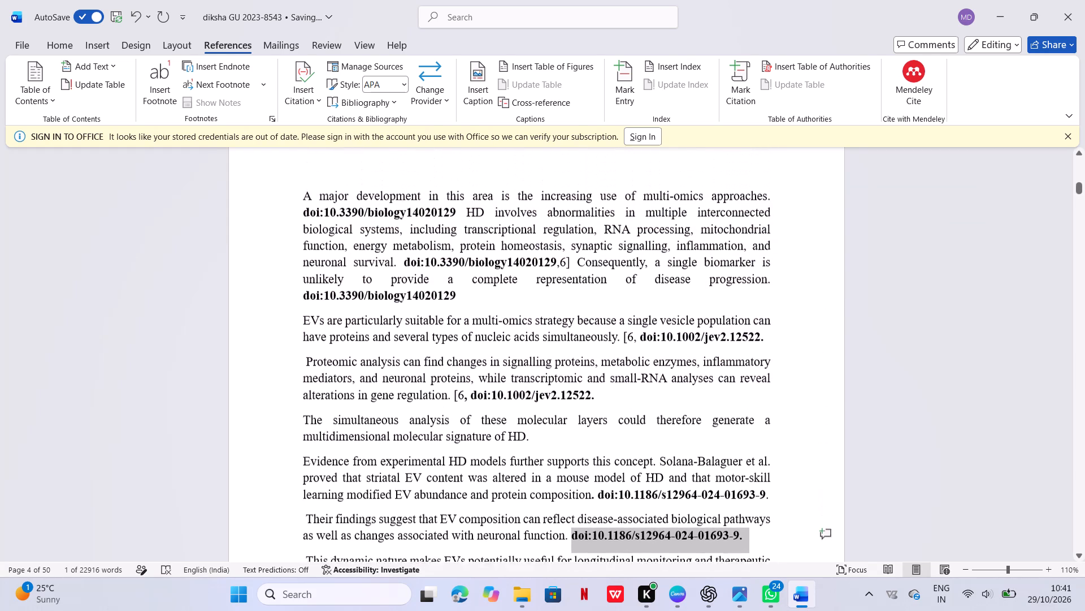
scroll(498, 223, "up", 3)
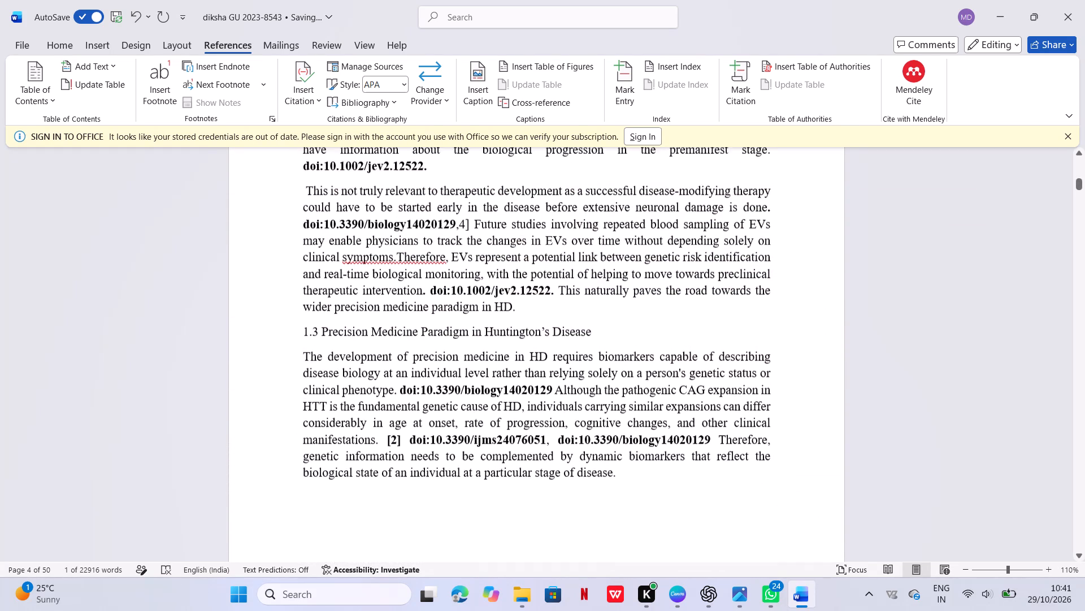
scroll(498, 223, "up", 2)
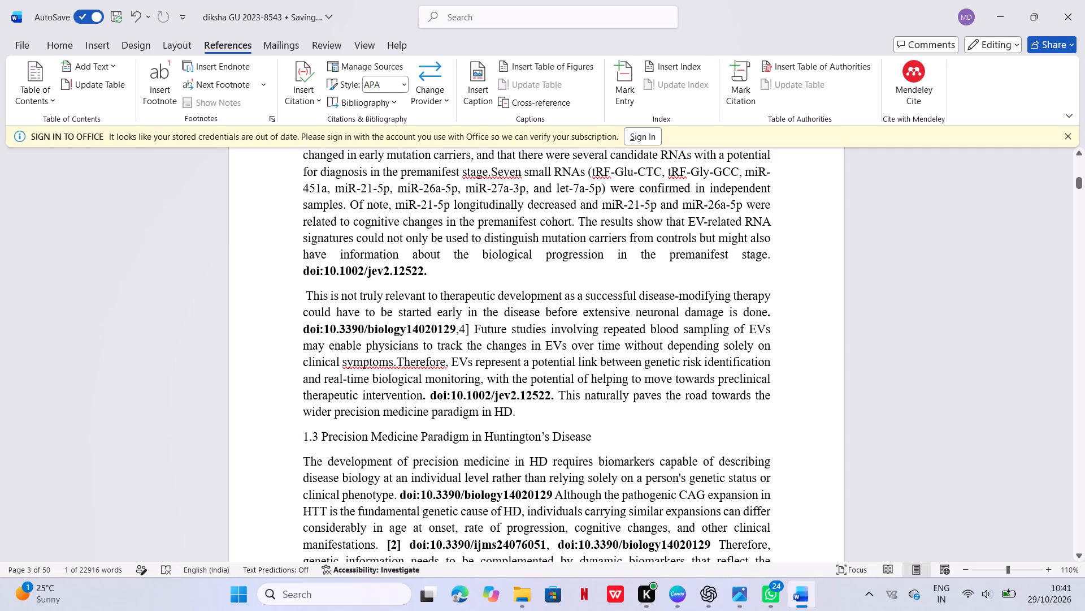
scroll(479, 279, "up", 3)
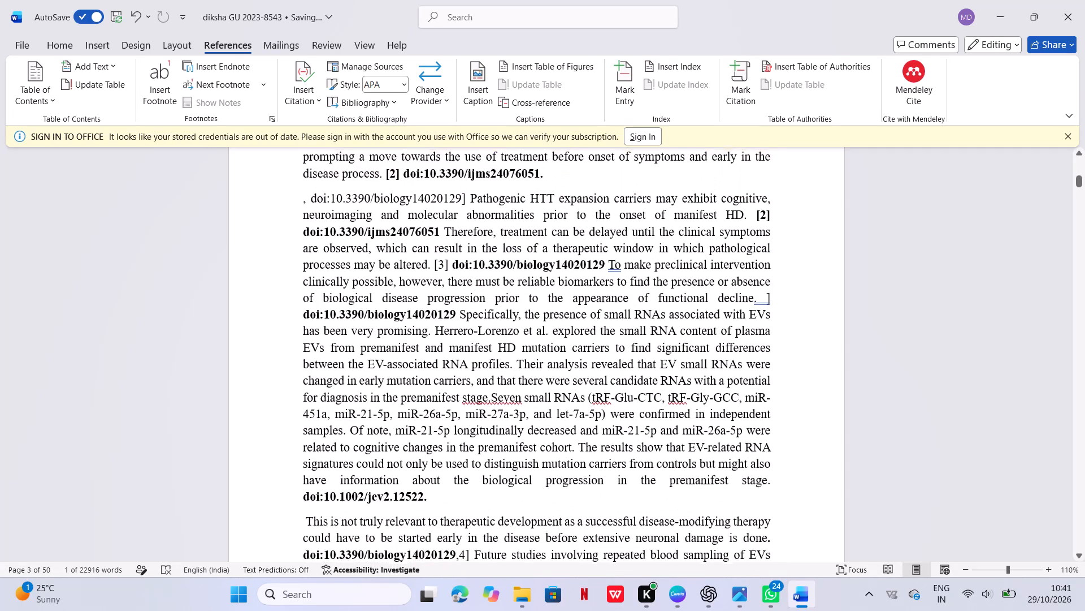
scroll(479, 279, "up", 3)
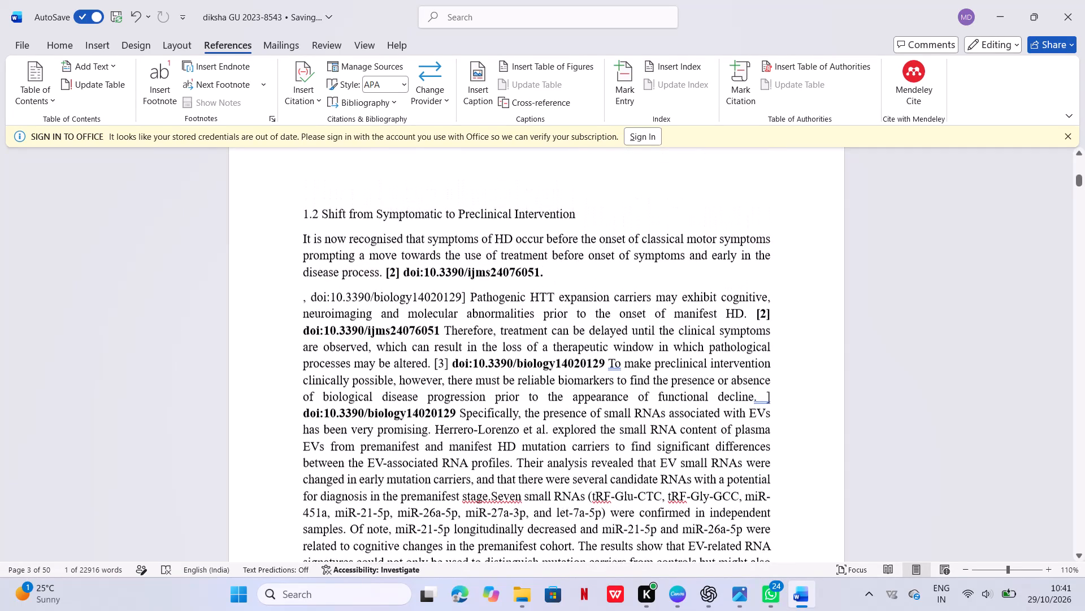
scroll(479, 279, "up", 4)
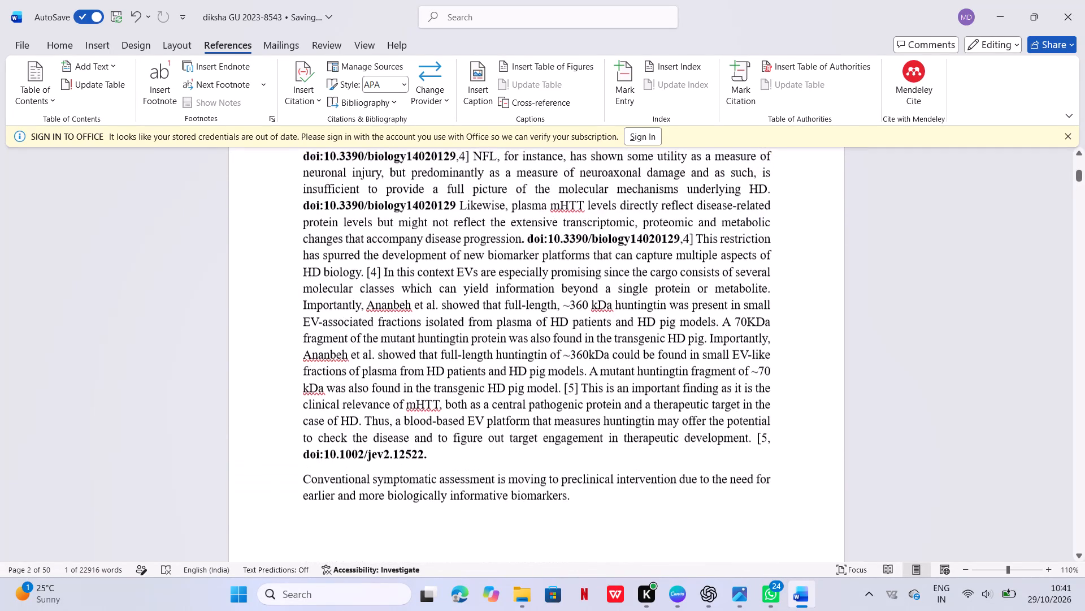
scroll(479, 279, "up", 2)
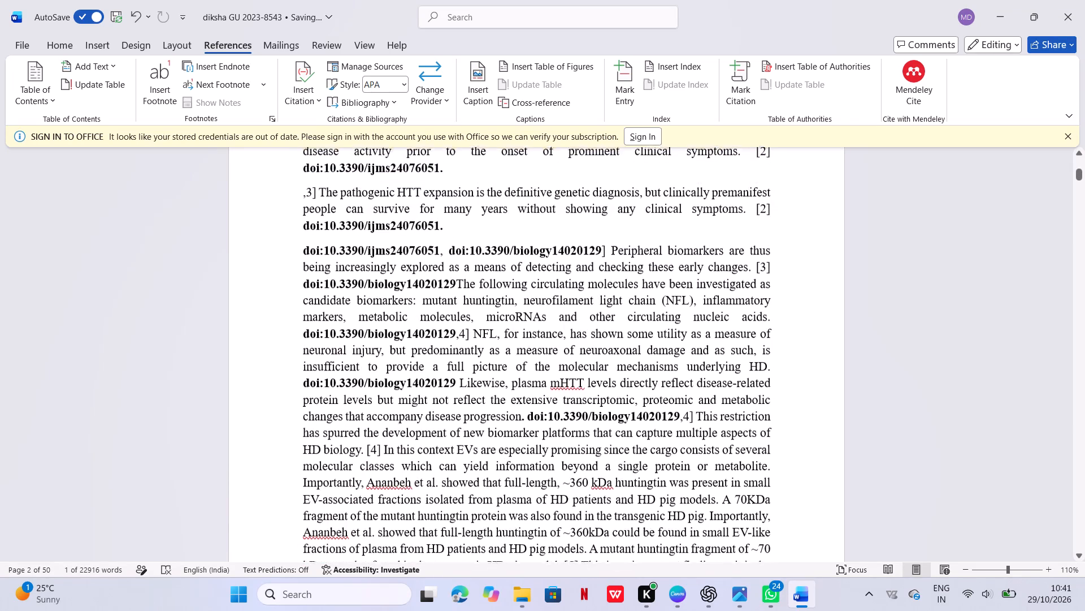
scroll(479, 279, "up", 1)
scroll(479, 279, "down", 2)
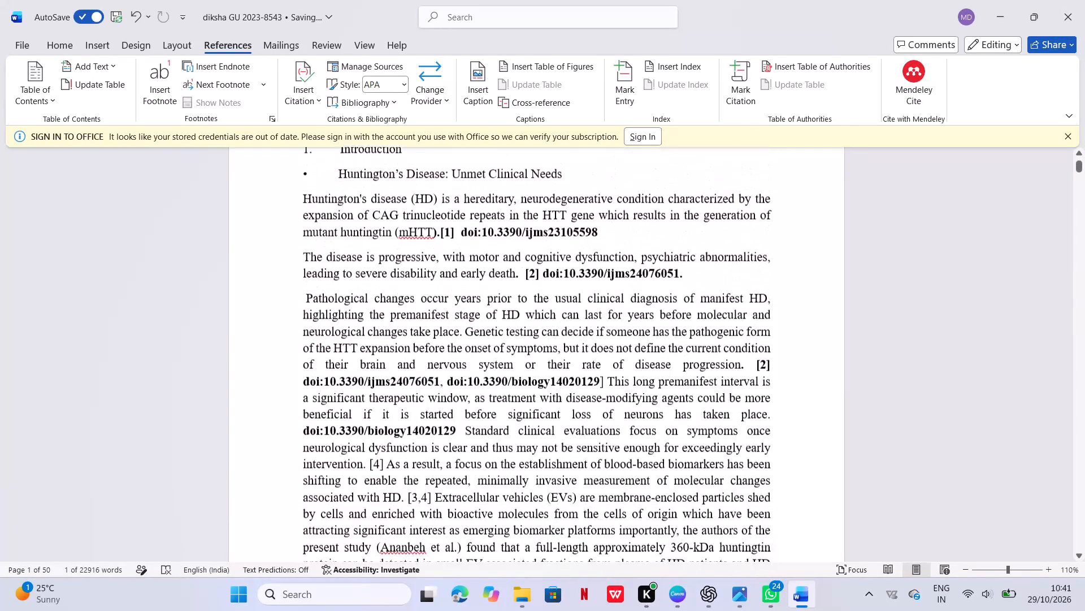
scroll(479, 279, "down", 8)
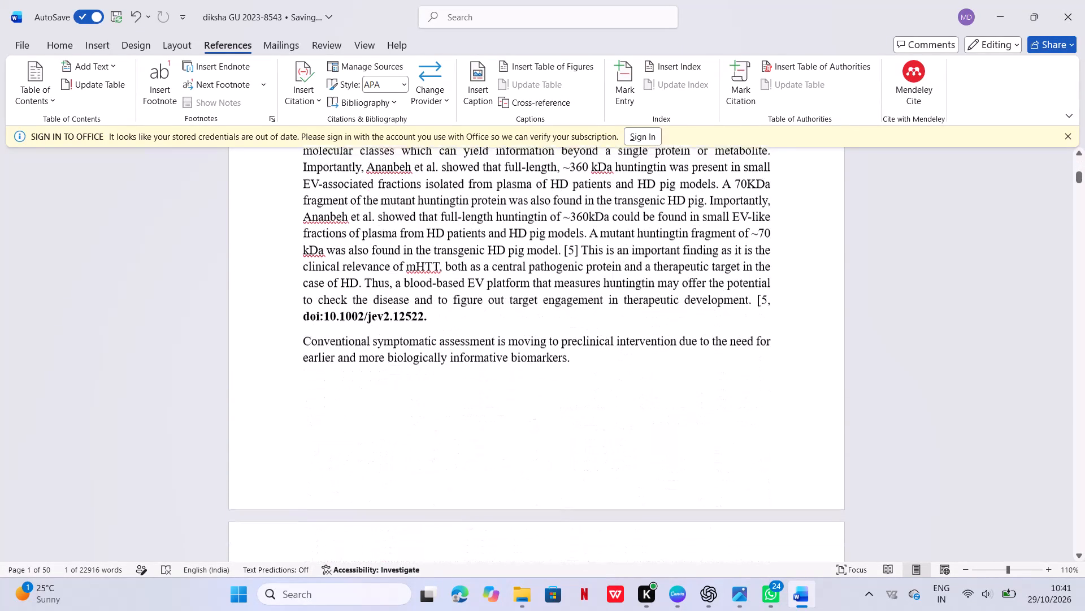
scroll(479, 279, "down", 4)
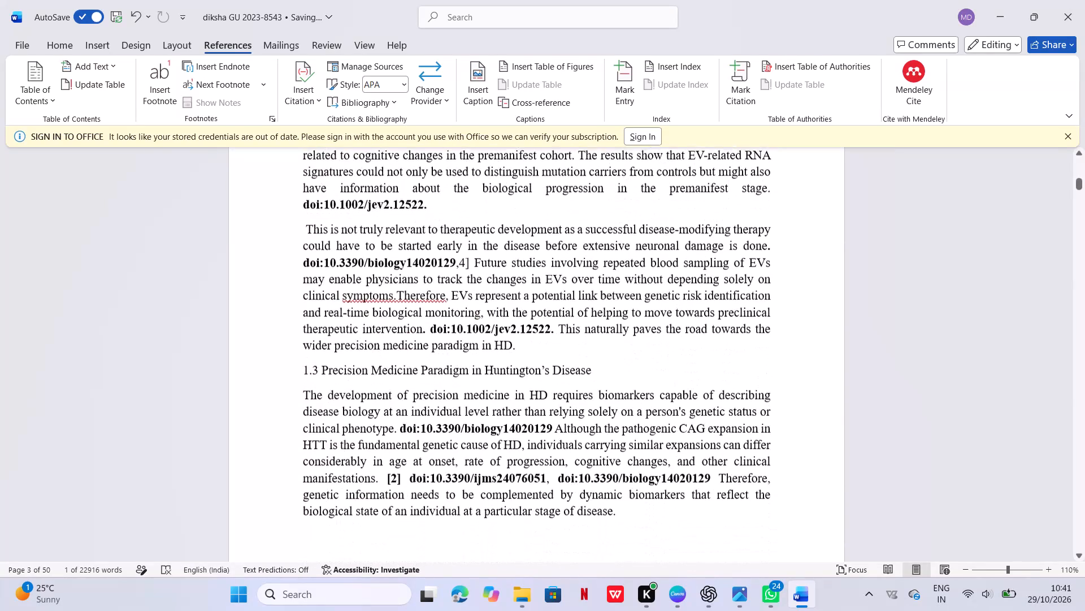
scroll(479, 279, "down", 3)
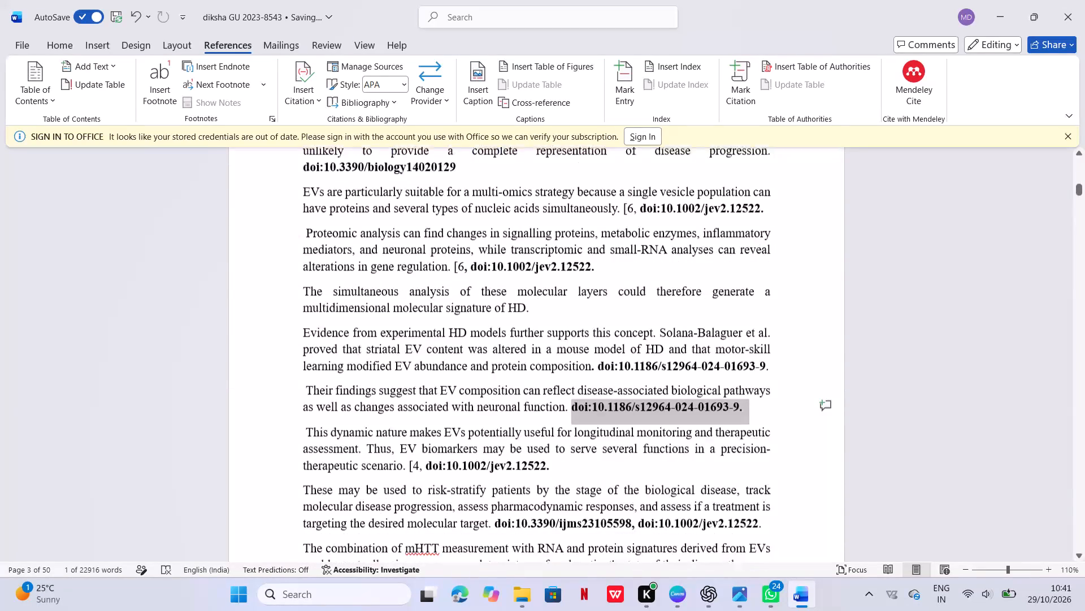
scroll(479, 279, "down", 1)
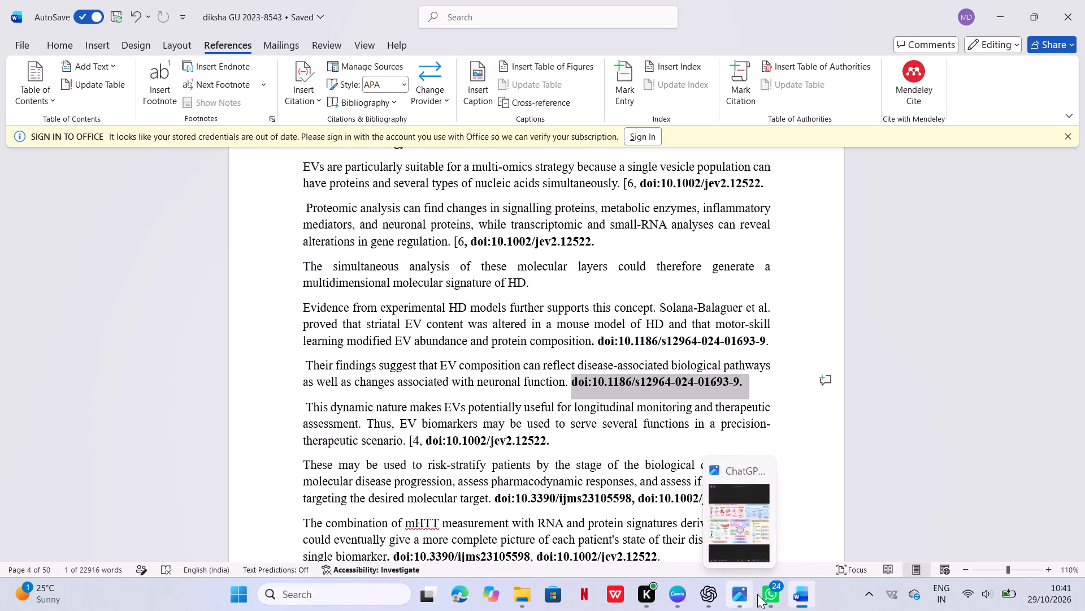
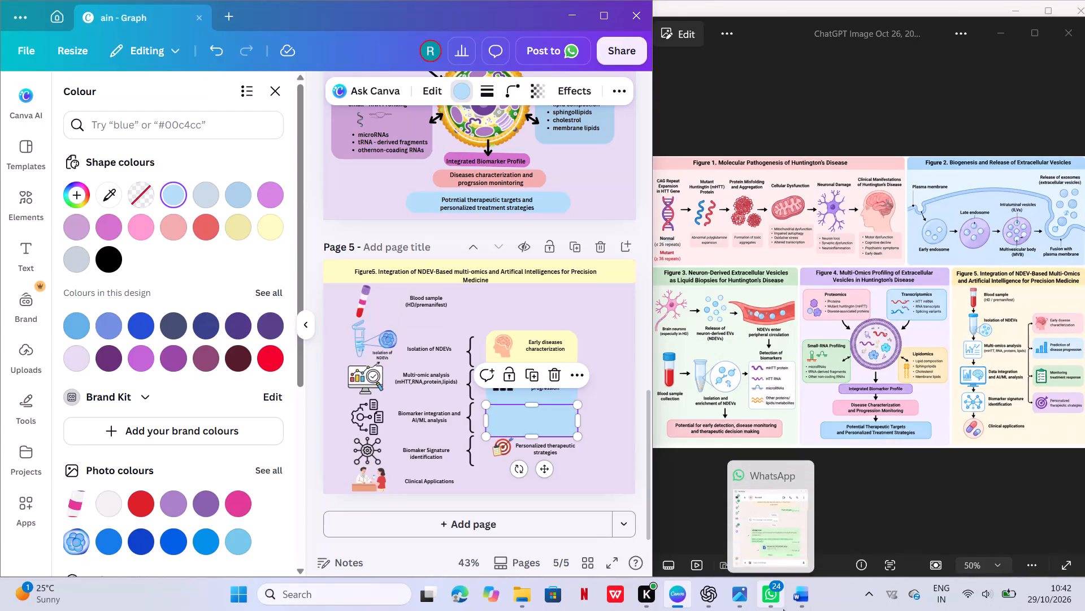
Switch to the Word manuscript and look through section 1.4 and its reference list for numbered citations not yet replaced by DOIs.
left_click(796, 608)
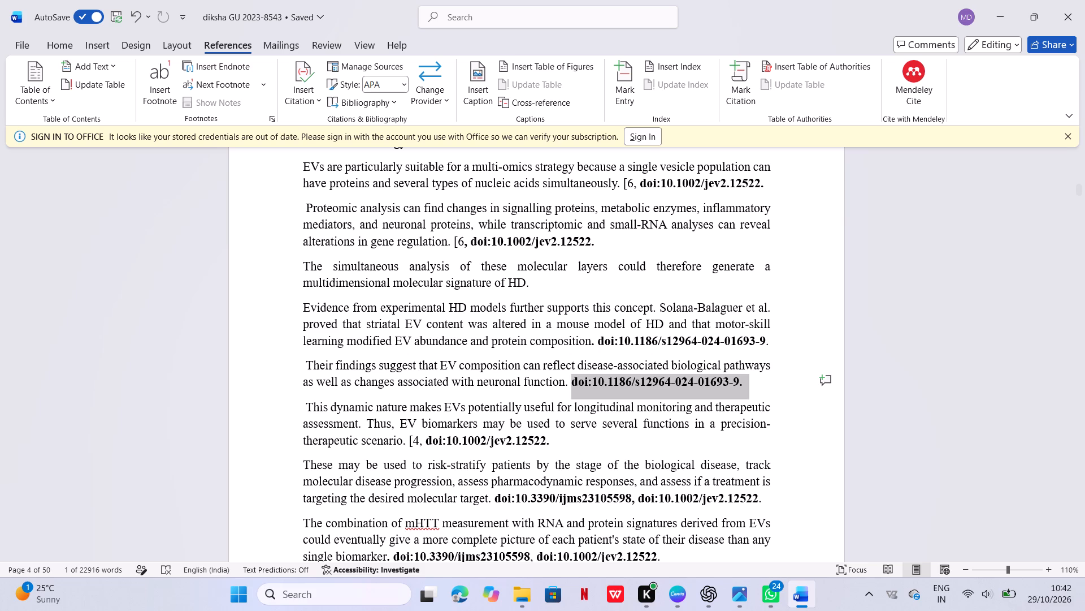
scroll(843, 429, "down", 1)
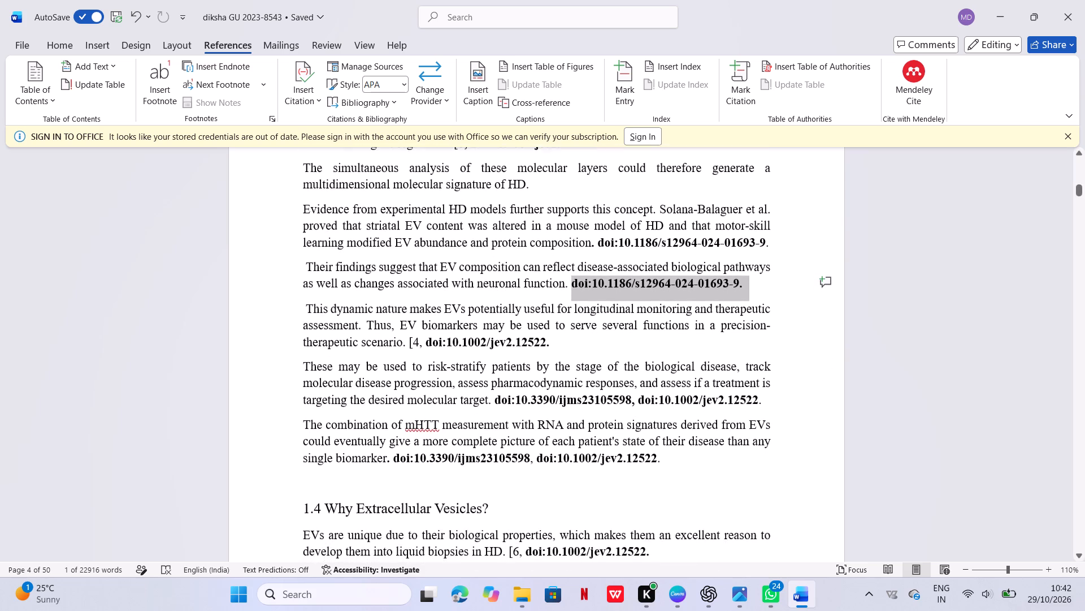
scroll(843, 429, "down", 2)
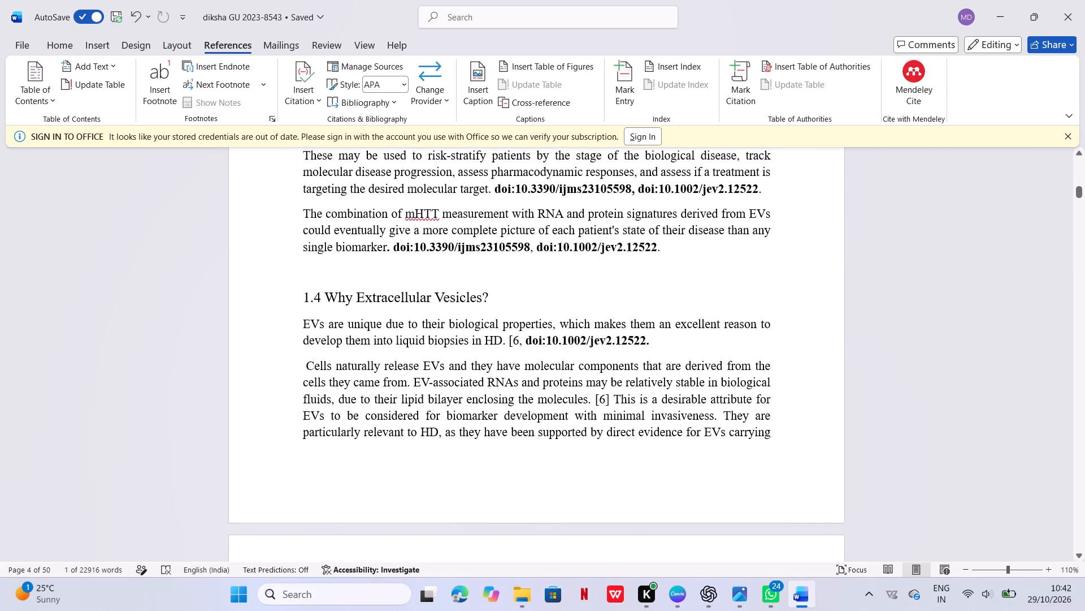
scroll(797, 413, "down", 3)
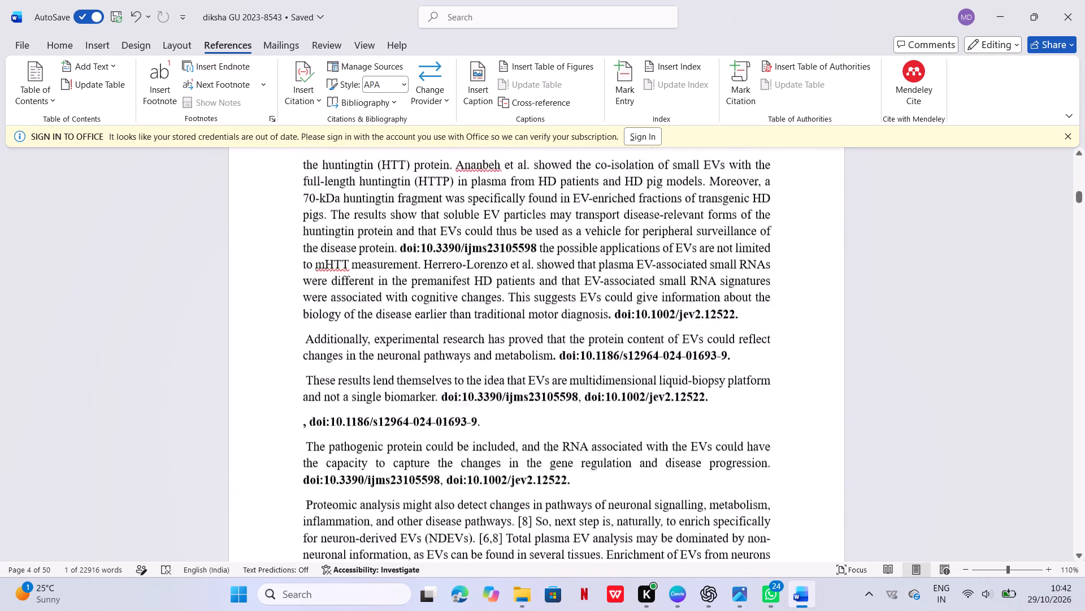
scroll(797, 413, "down", 2)
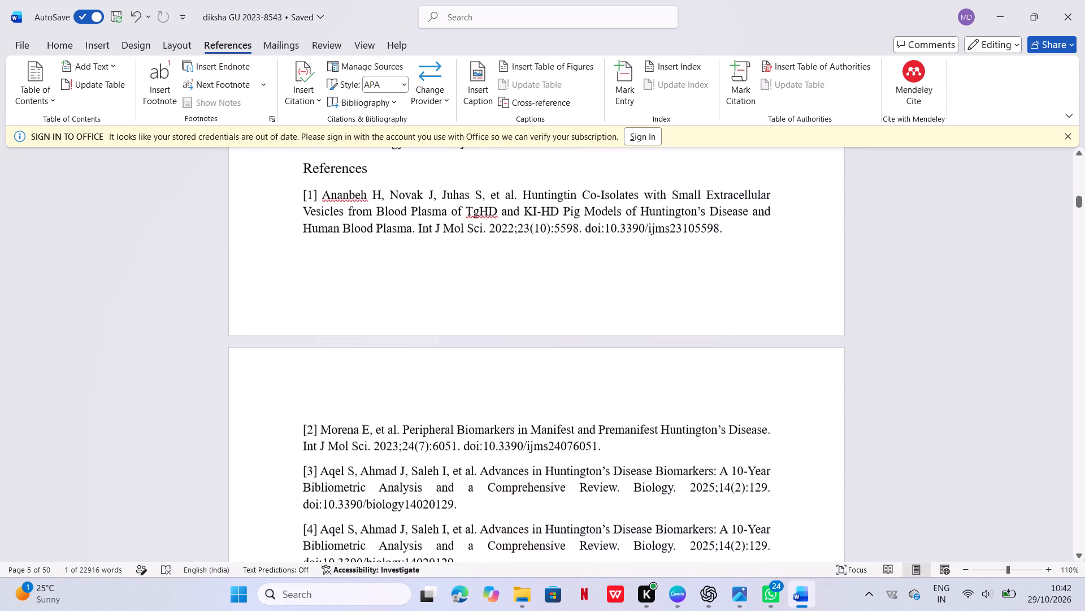
scroll(797, 413, "down", 2)
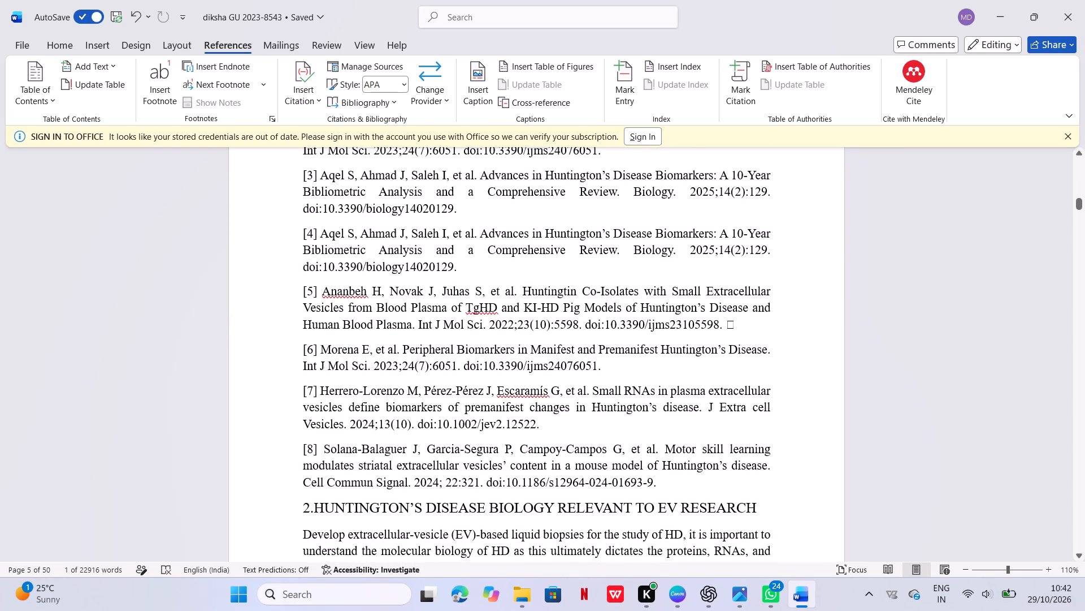
scroll(797, 413, "down", 1)
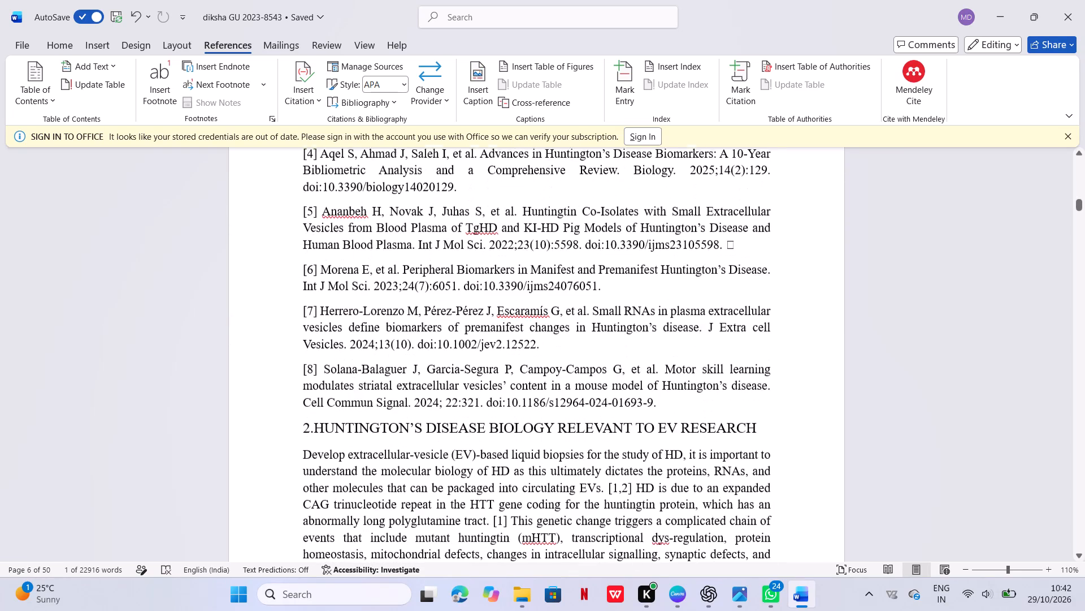
scroll(797, 413, "down", 1)
scroll(613, 339, "up", 1)
scroll(613, 339, "down", 1, "ctrl")
scroll(613, 339, "up", 2, "ctrl")
scroll(613, 339, "up", 4)
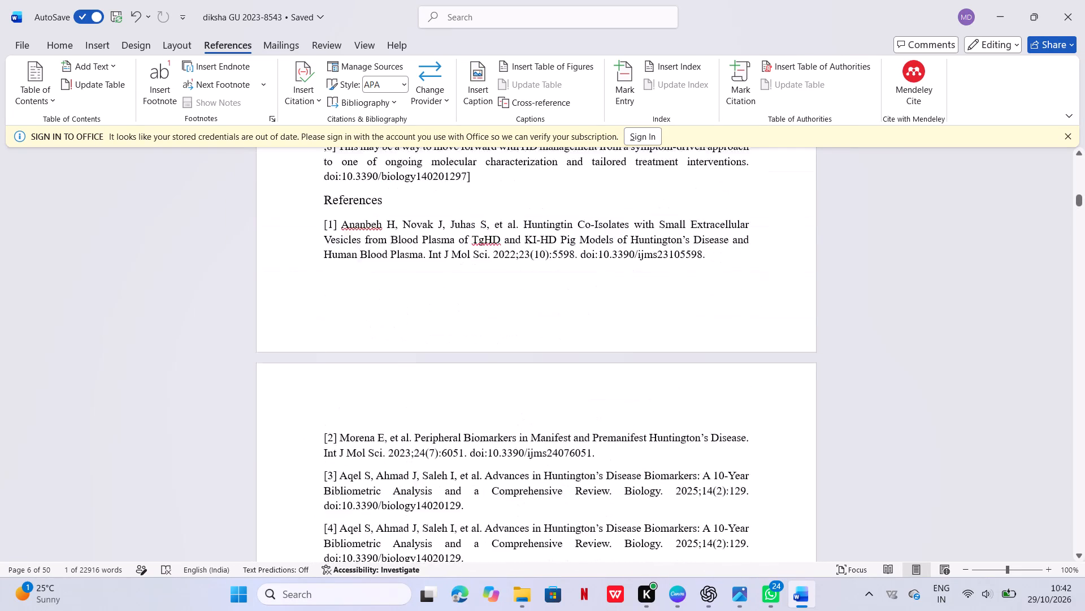
scroll(613, 339, "up", 2)
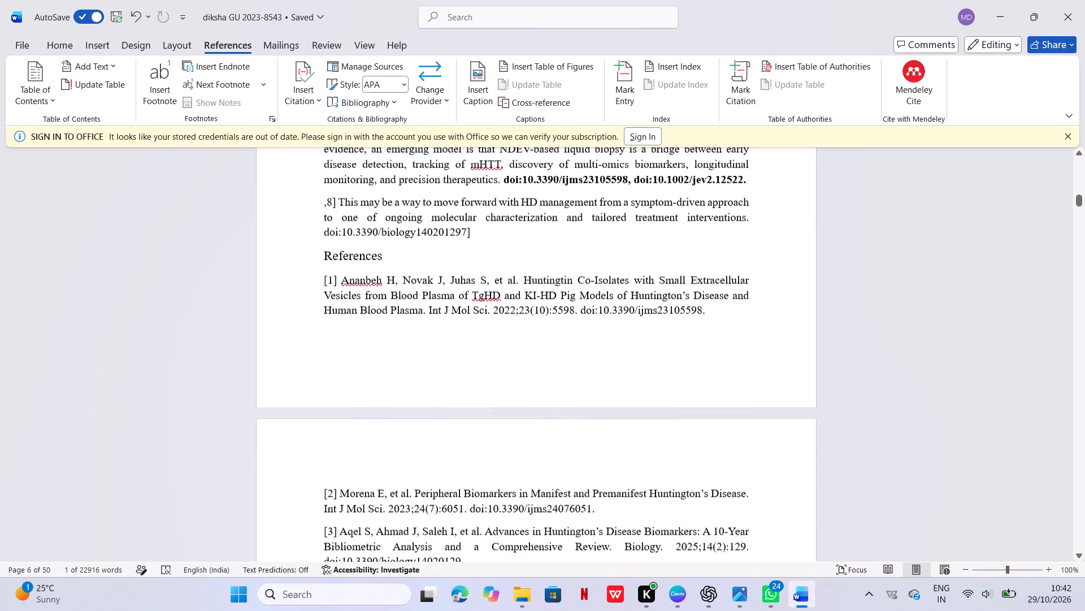
left_click(335, 203)
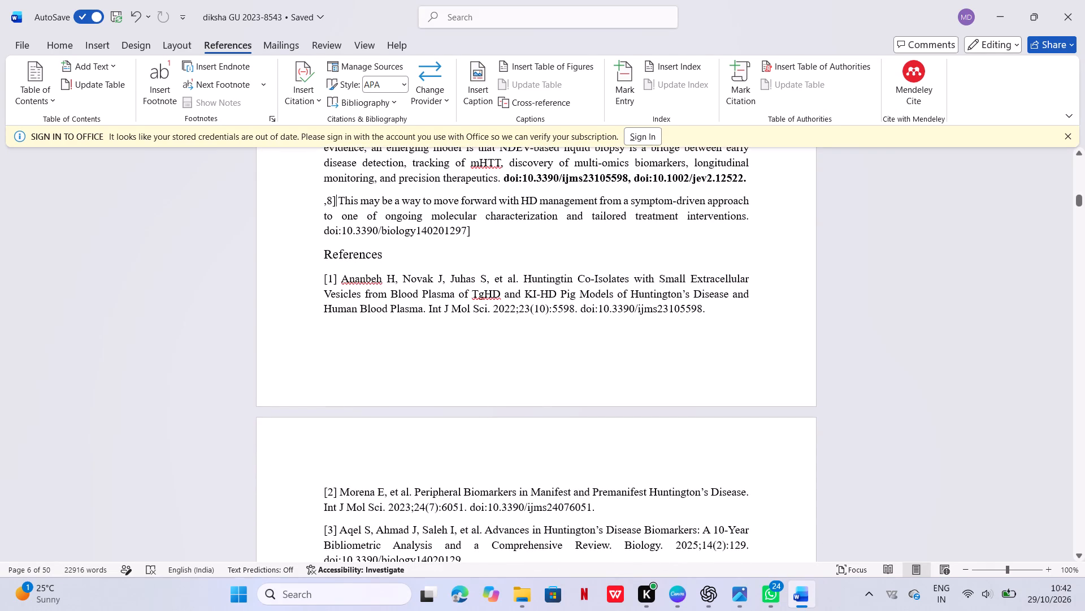
key("BackSpace")
key("BackSpace")
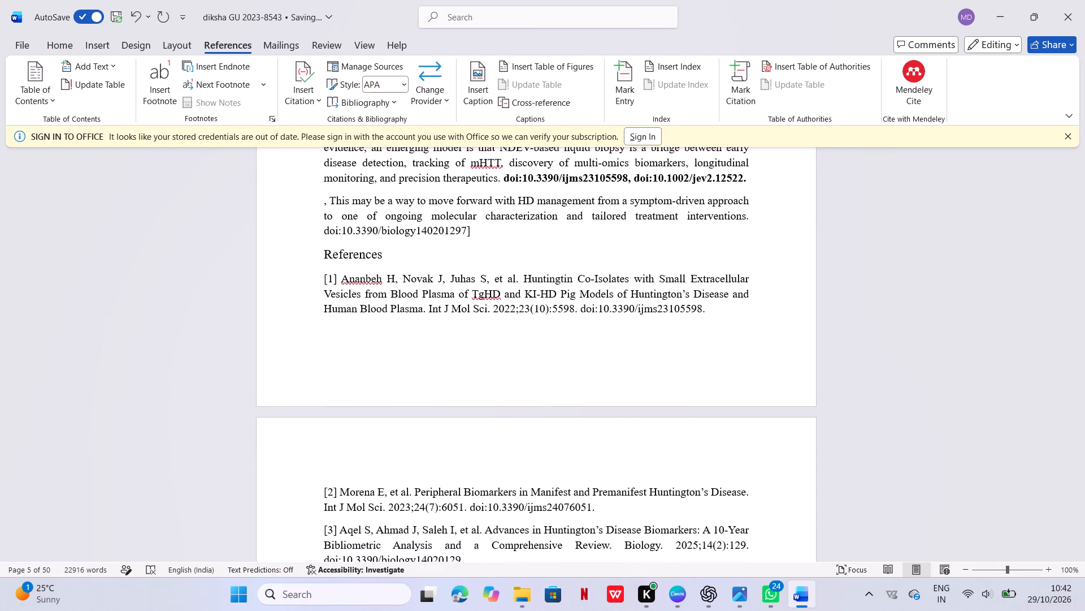
key("ctrl+v")
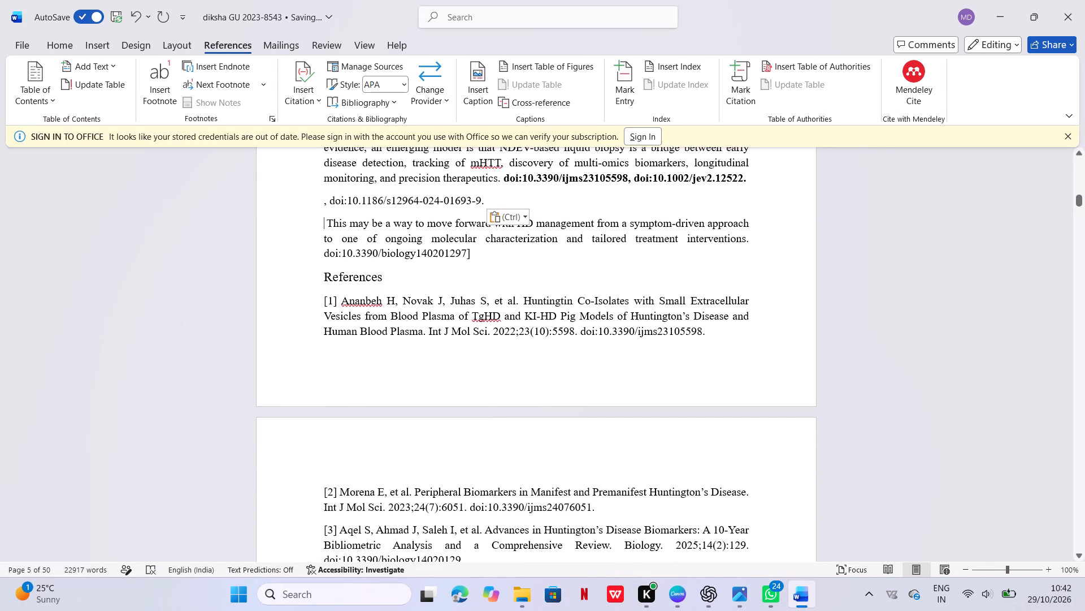
left_click_drag(335, 196, 488, 199)
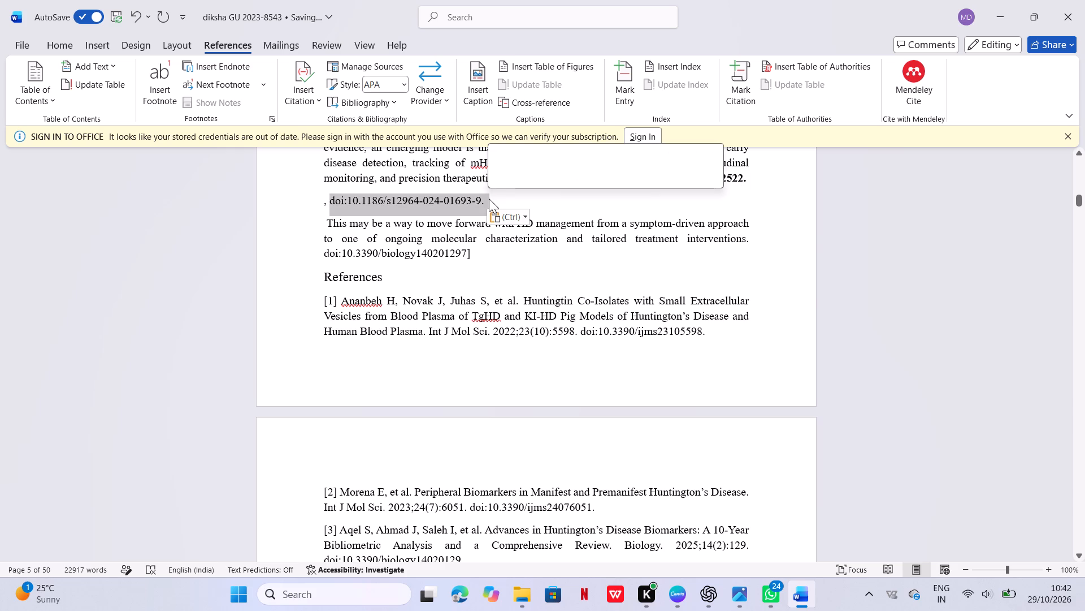
left_click(496, 178)
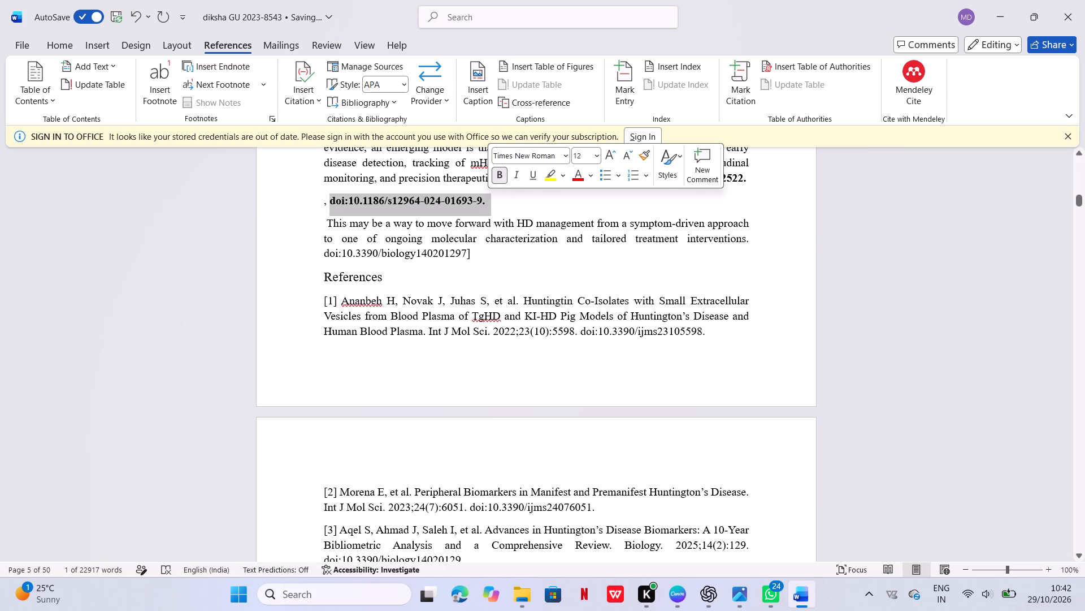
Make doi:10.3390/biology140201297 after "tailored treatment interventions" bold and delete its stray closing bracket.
left_click_drag(324, 253, 467, 257)
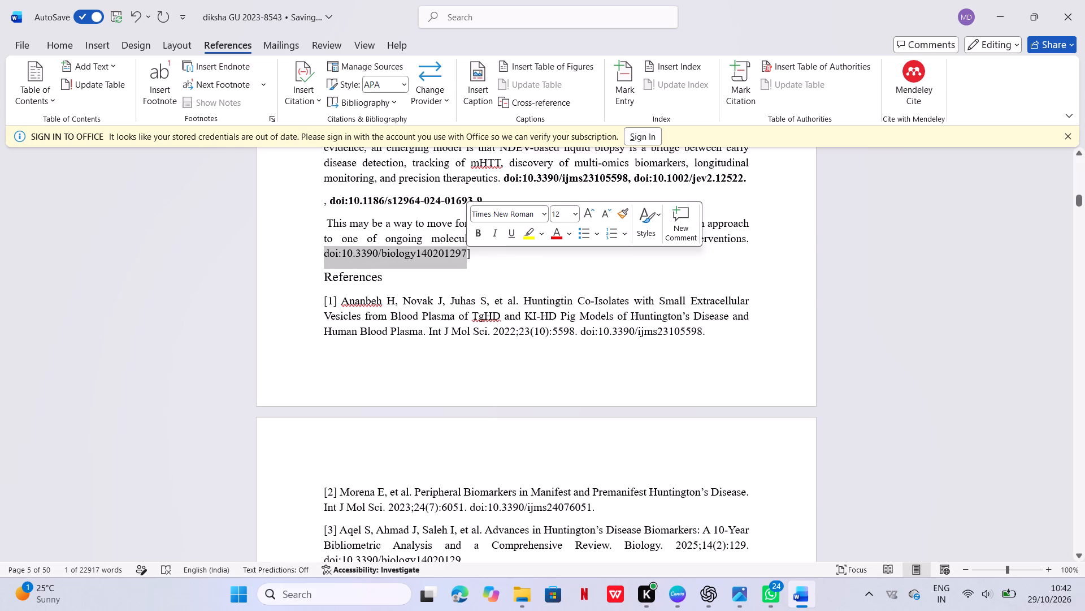
left_click(481, 233)
left_click(477, 247)
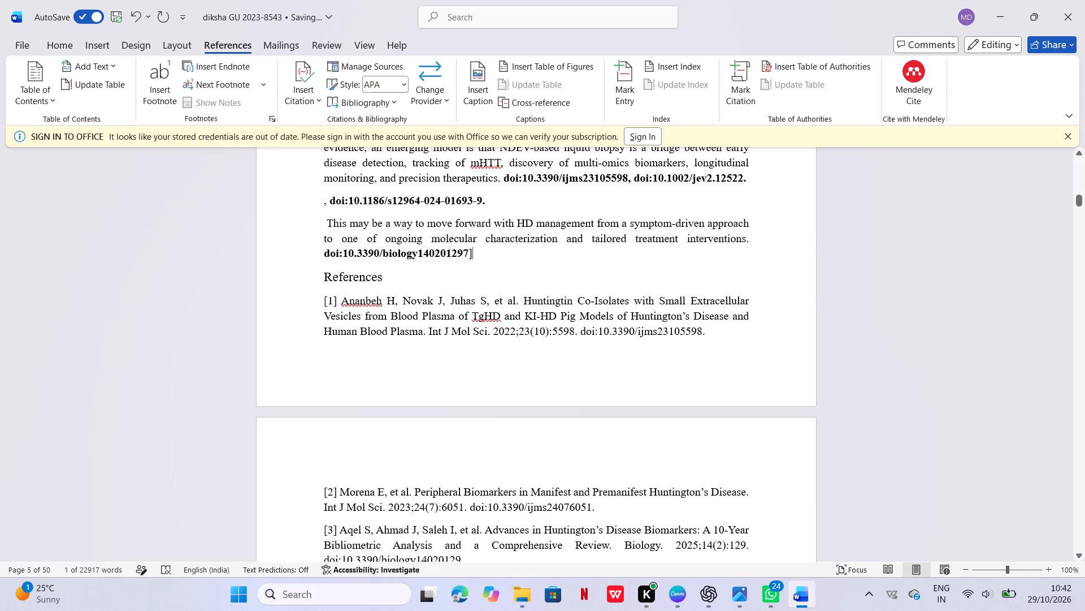
key("BackSpace")
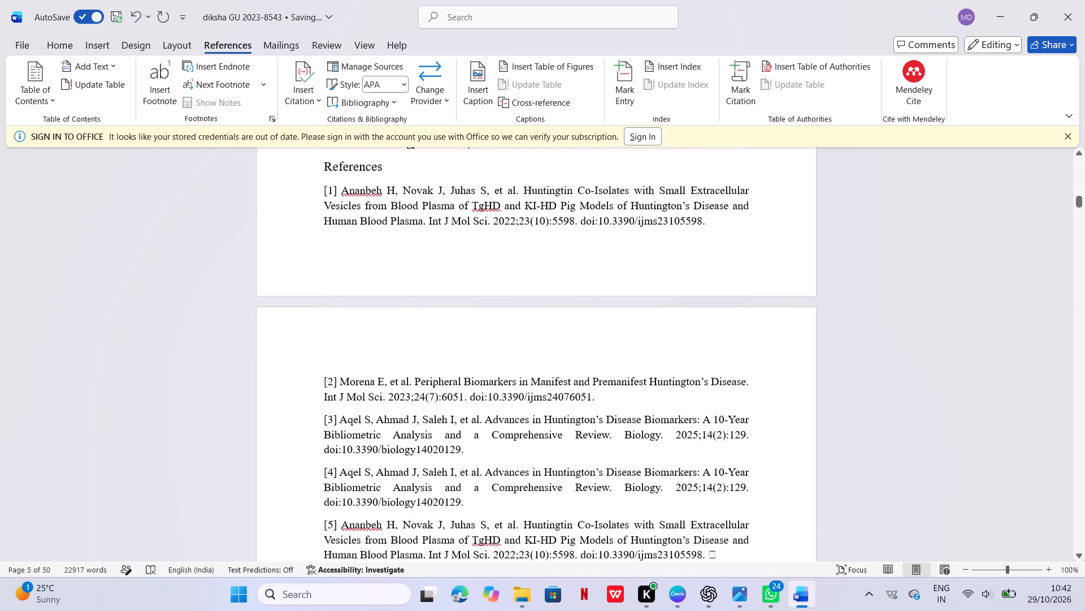
Look through section 2 and back over the first reference list to the end of section 1.4, checking the citations.
scroll(477, 247, "down", 1)
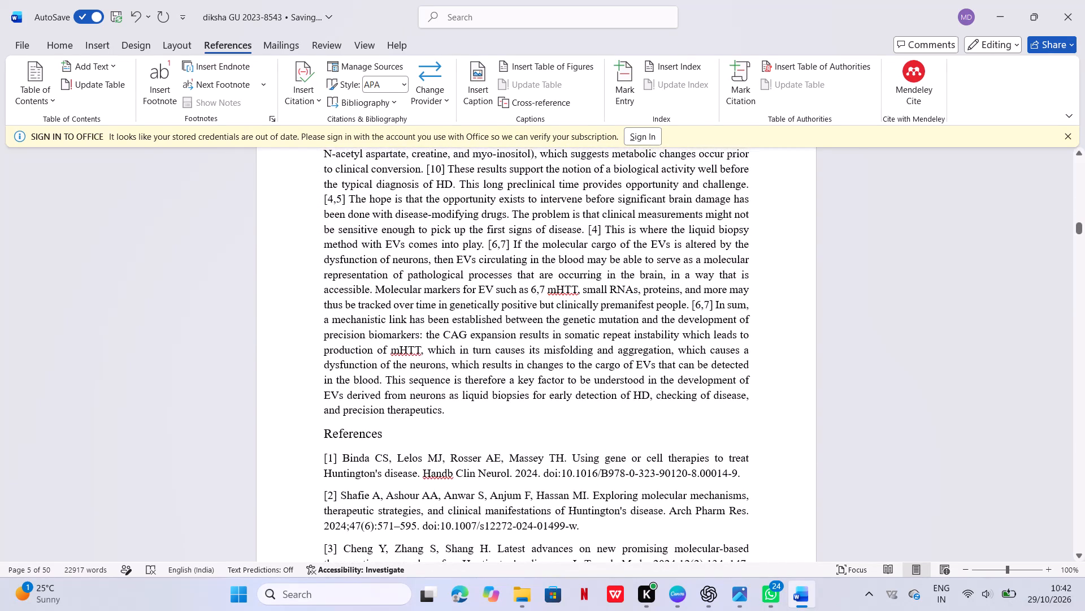
scroll(850, 279, "up", 10)
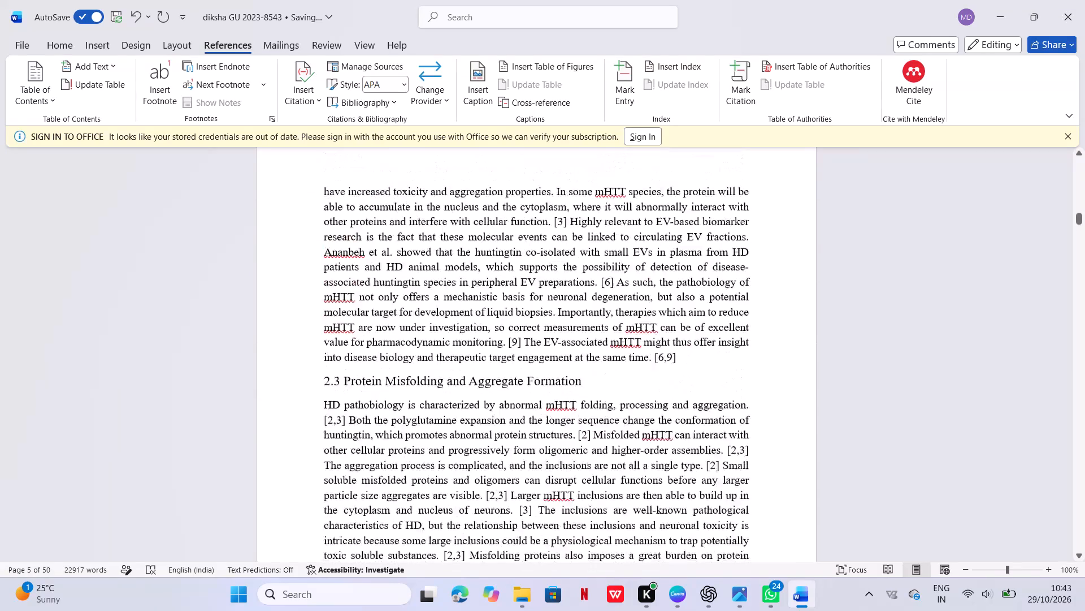
scroll(850, 279, "up", 7)
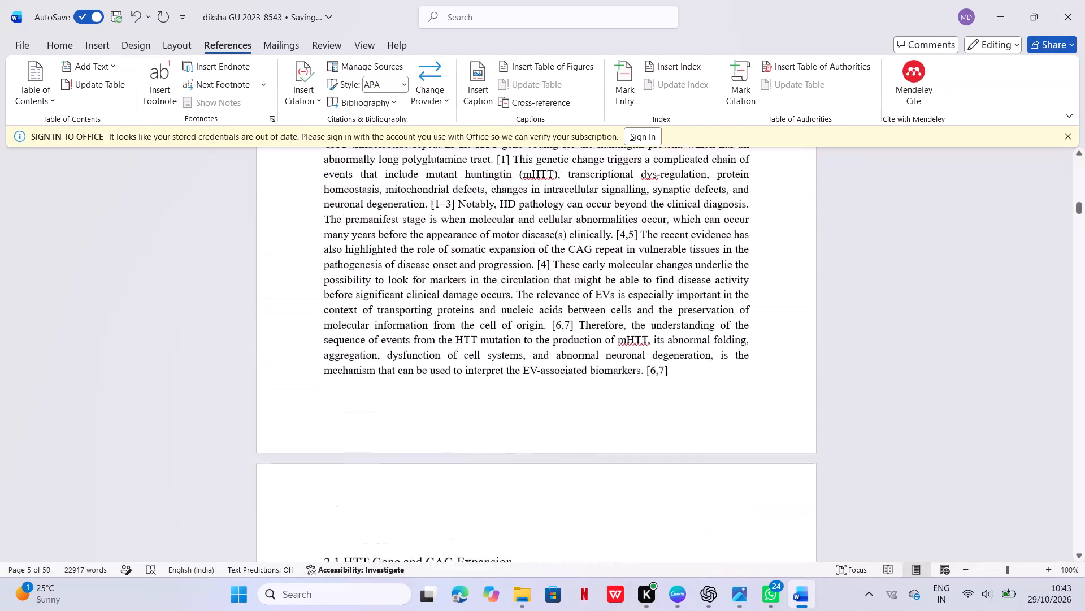
scroll(850, 279, "up", 3)
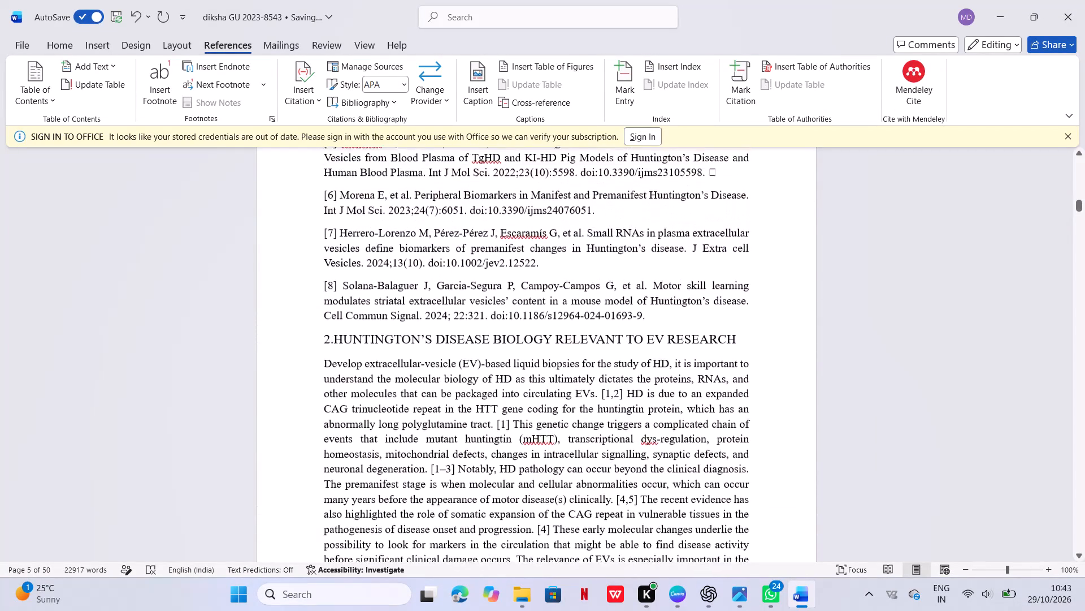
scroll(850, 279, "up", 1)
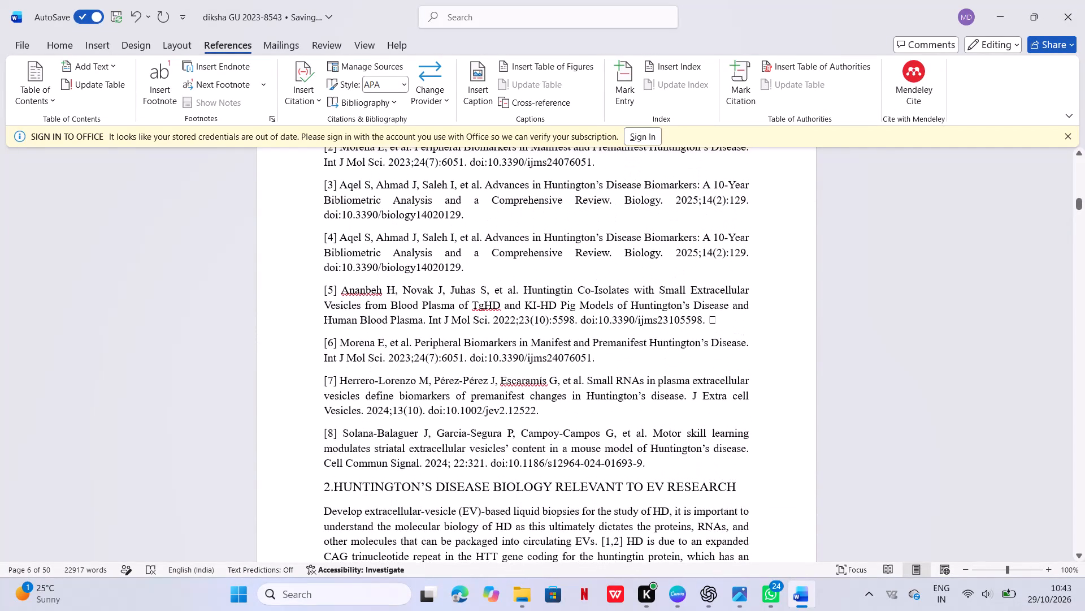
left_click(850, 279)
scroll(850, 279, "up", 3)
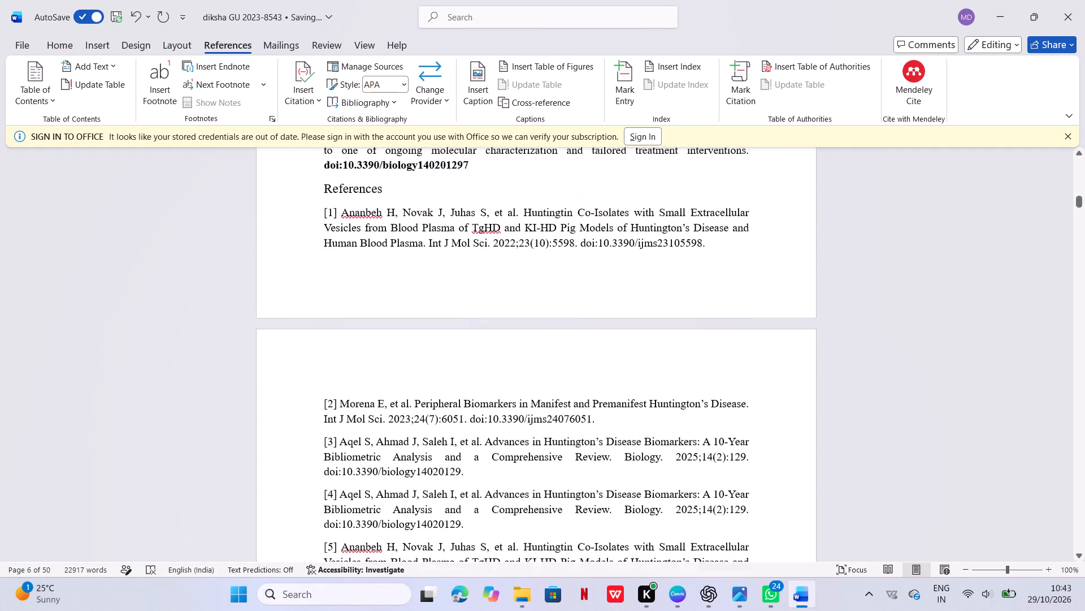
scroll(850, 279, "up", 1)
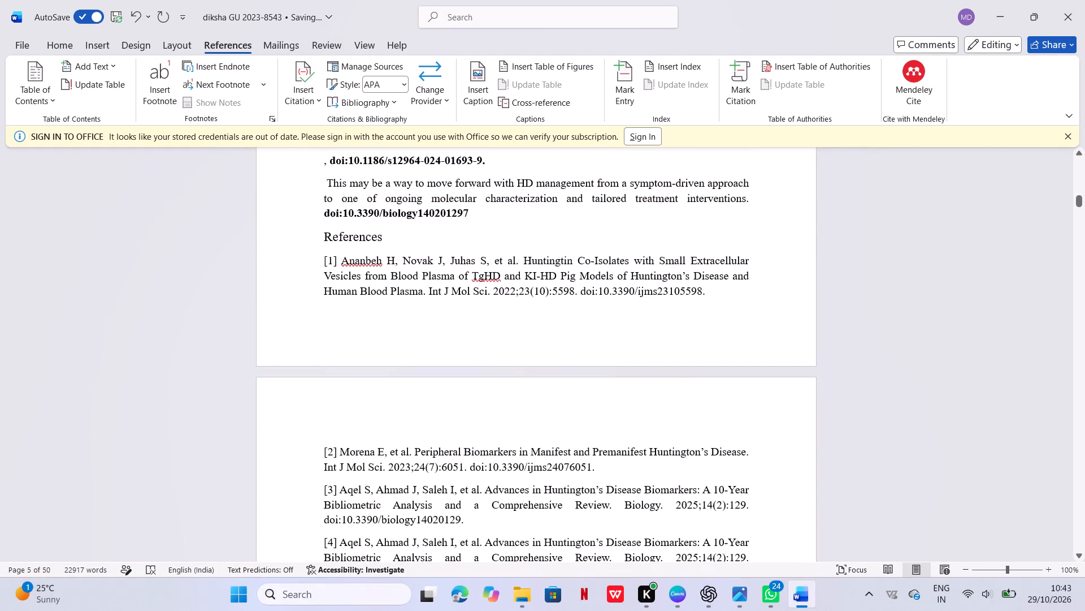
Delete the stray box character at the end of reference [5] in the first reference list.
scroll(850, 279, "down", 2)
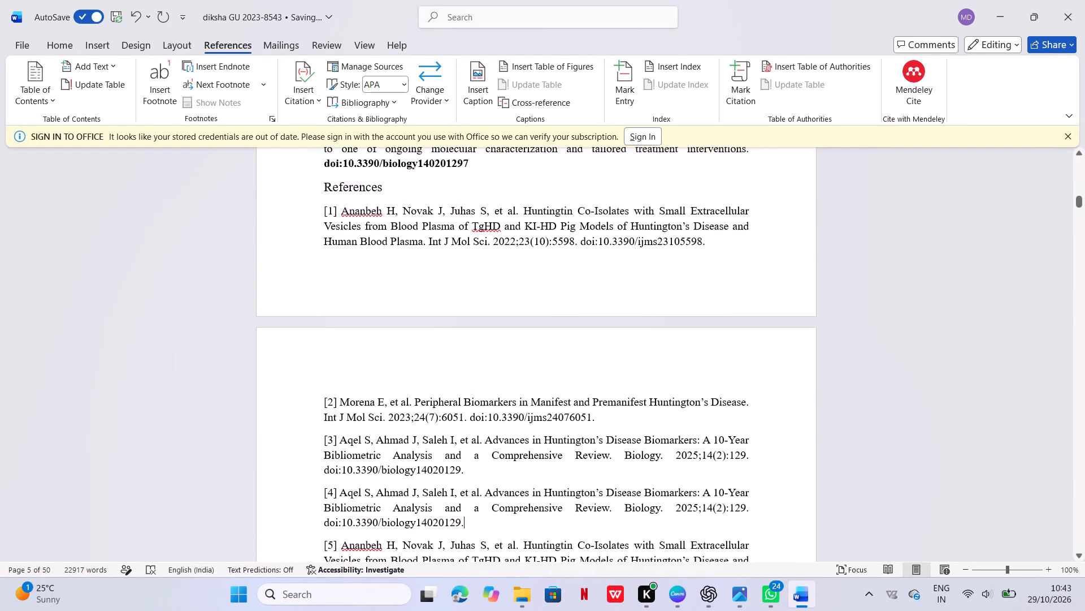
scroll(850, 279, "down", 1)
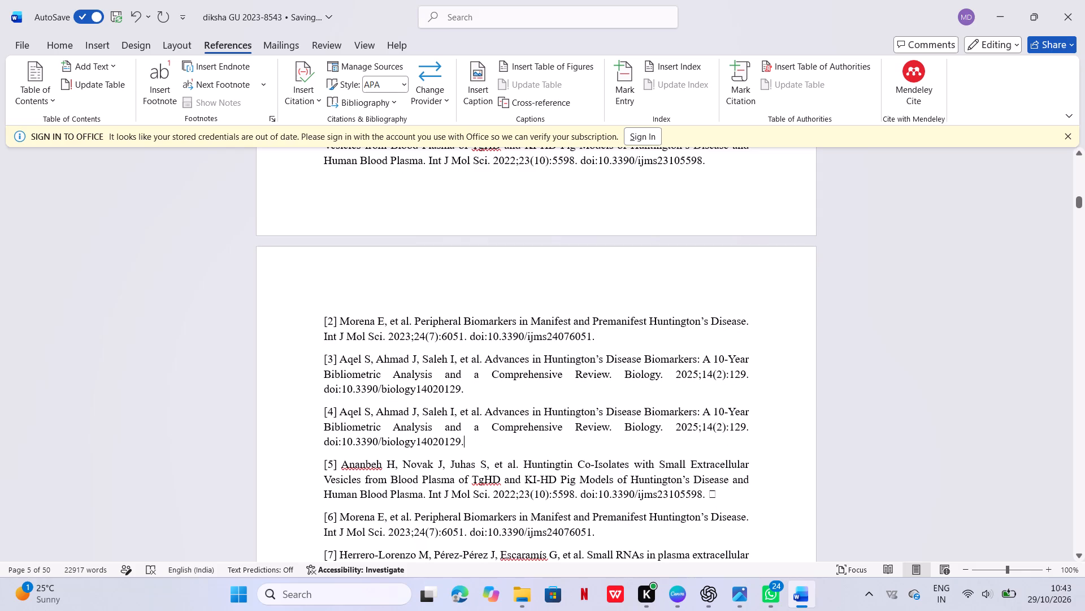
scroll(850, 279, "down", 2)
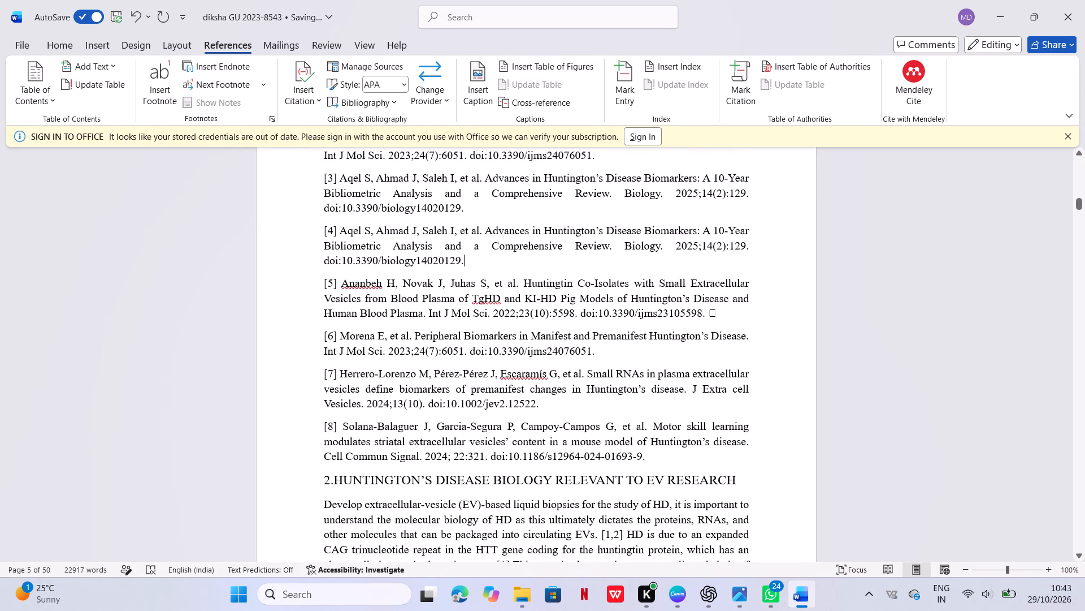
left_click(732, 311)
key("BackSpace")
Copy doi:10.3390/biology14020129 from reference [4] and locate the leftover [4 citation after "precision-therapeutic scenario" in section 1.3.
scroll(732, 311, "up", 1)
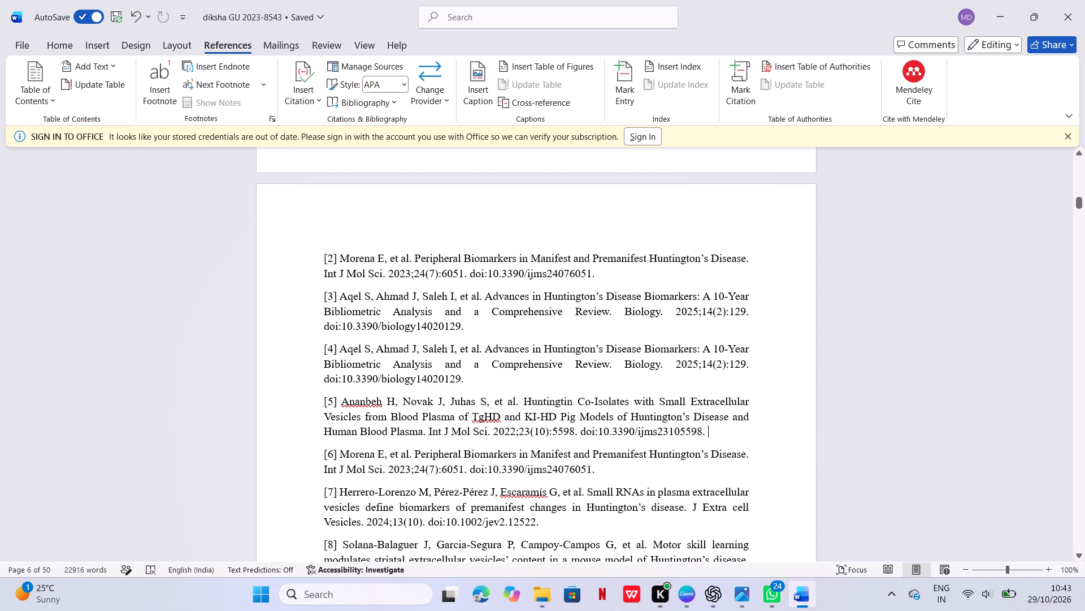
left_click_drag(326, 381, 460, 384)
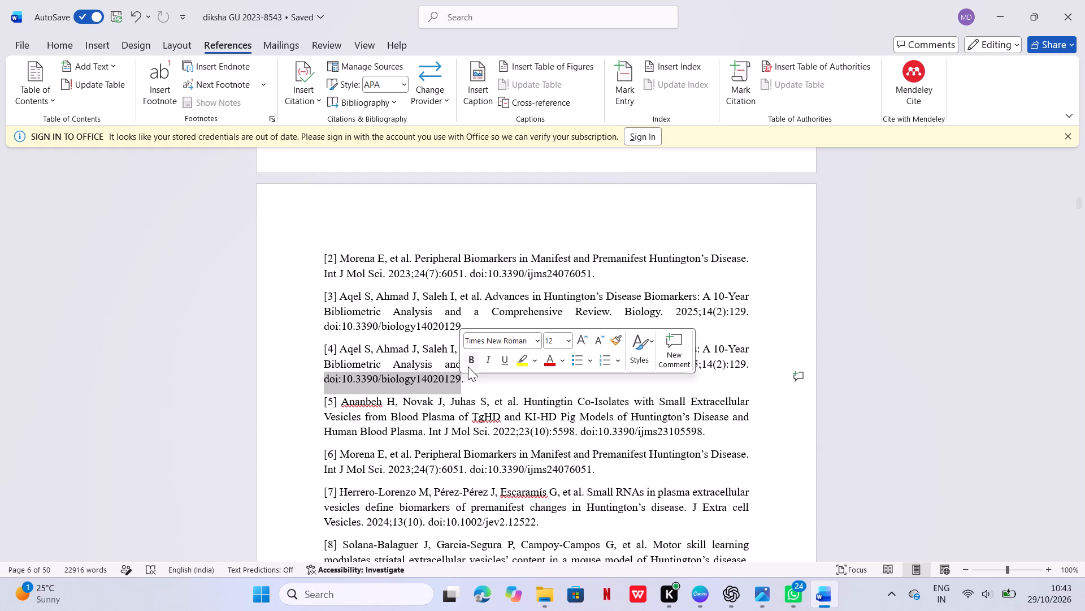
key("ctrl+c")
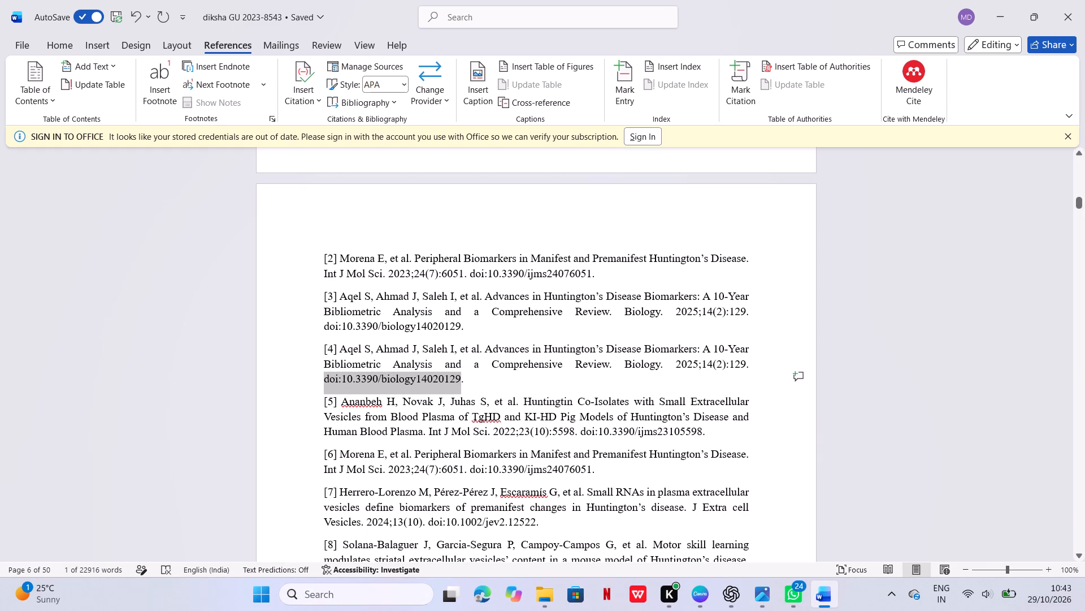
scroll(474, 397, "up", 4)
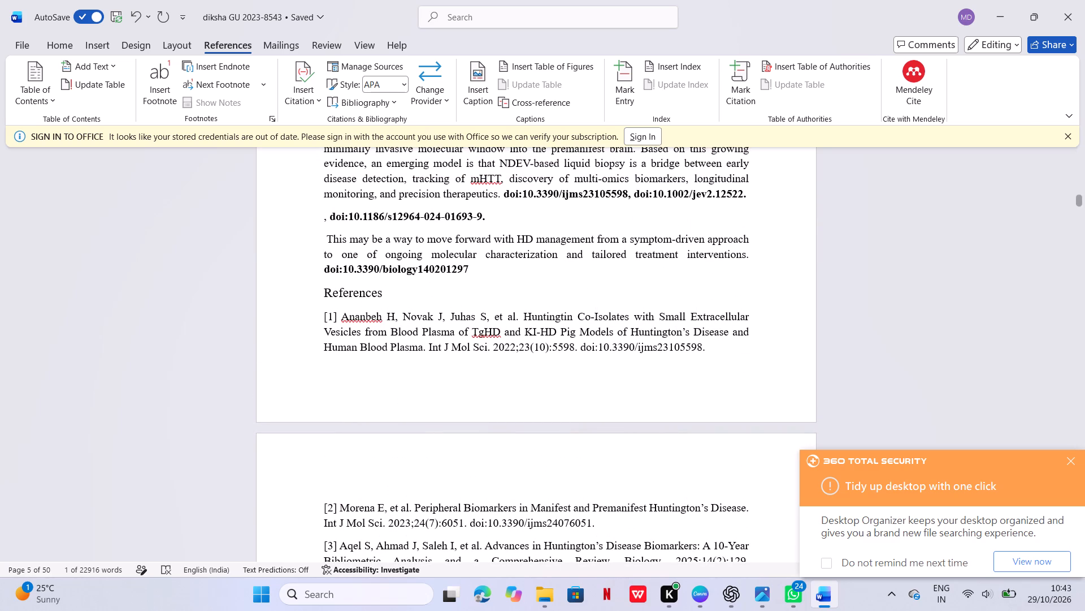
scroll(474, 397, "up", 1)
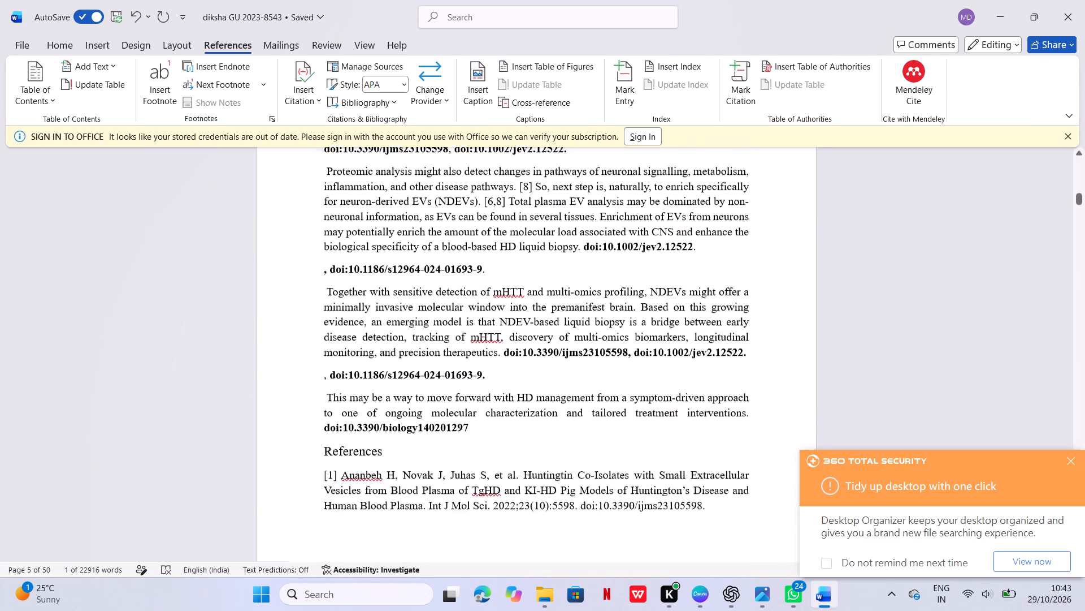
scroll(474, 397, "up", 2)
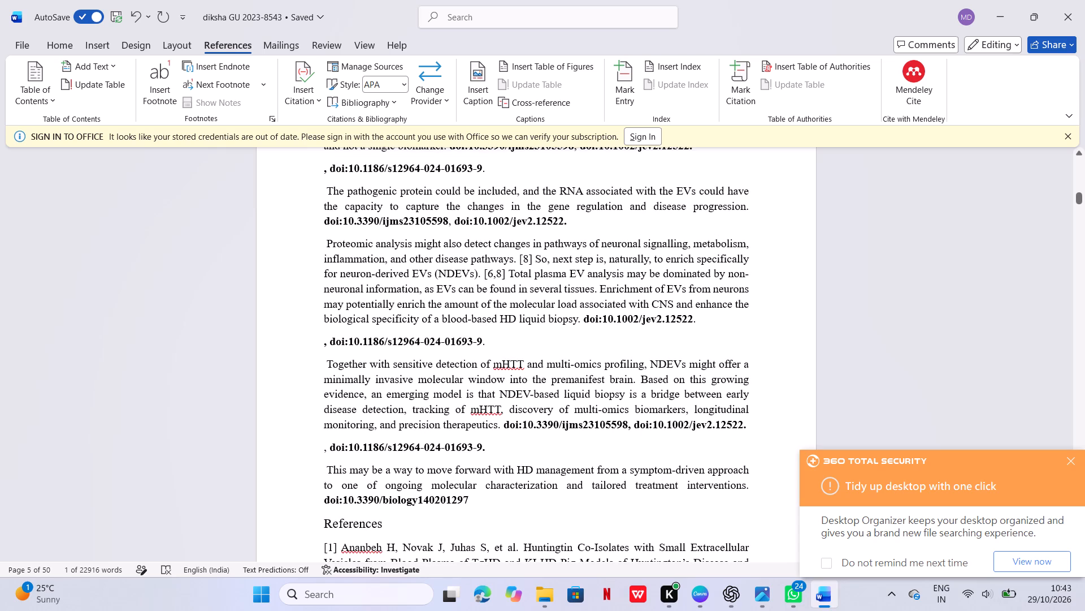
scroll(474, 397, "up", 3)
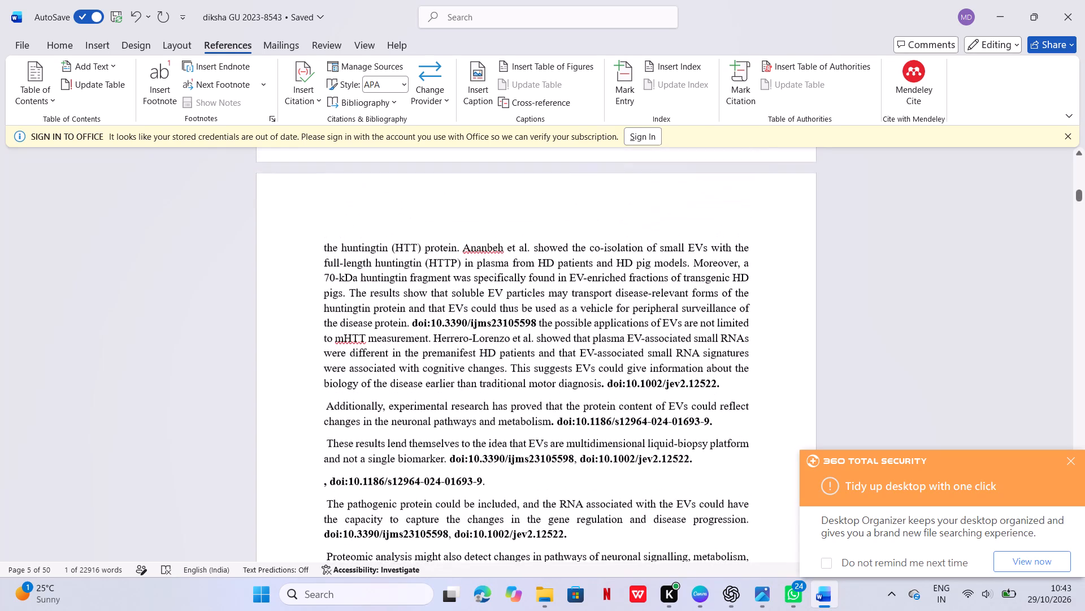
scroll(474, 397, "up", 3)
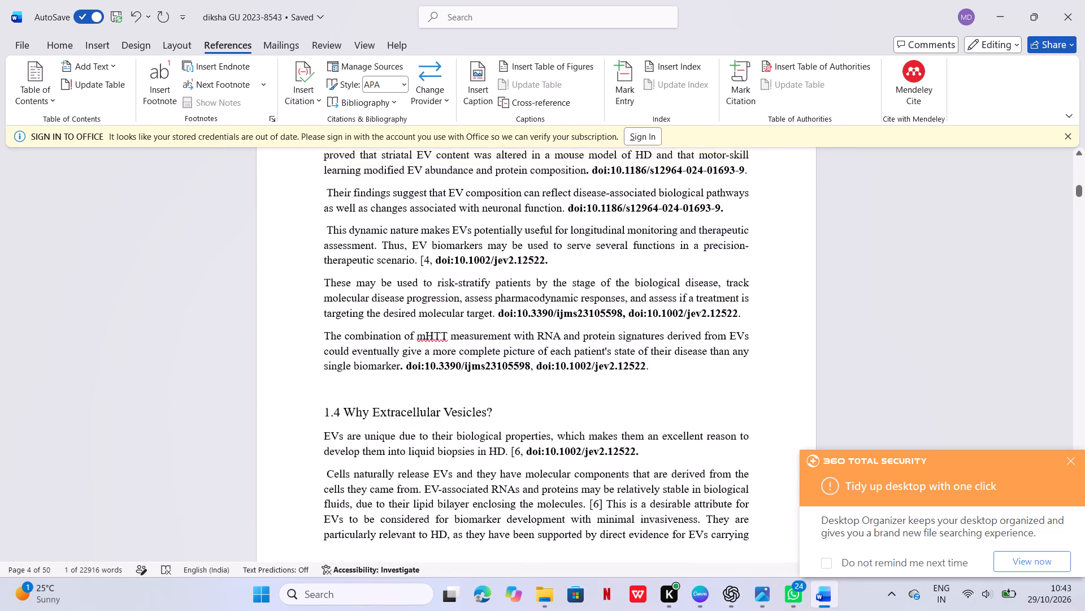
scroll(474, 397, "up", 1)
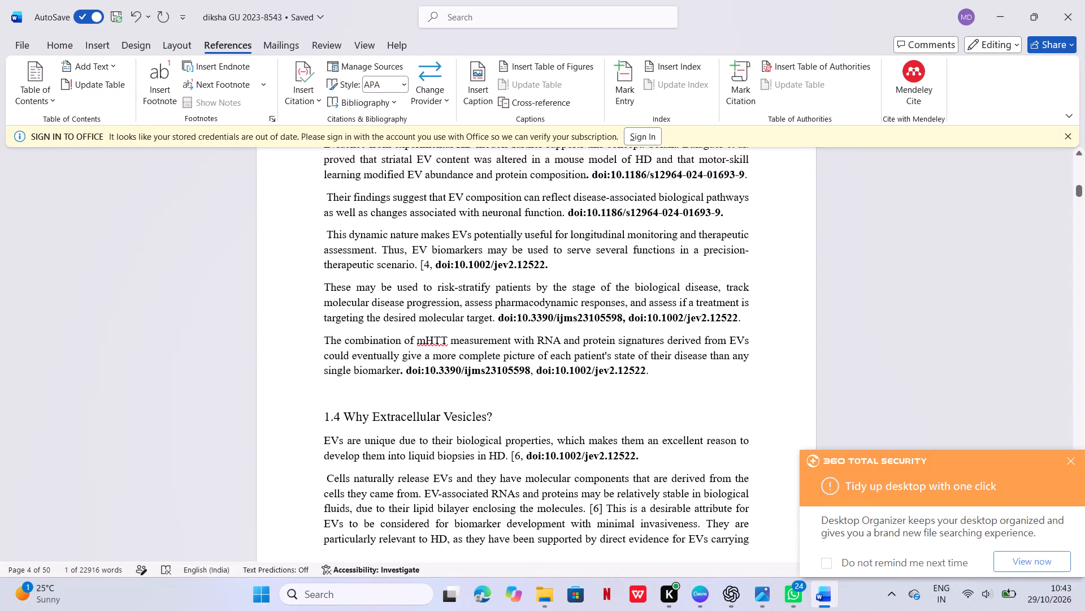
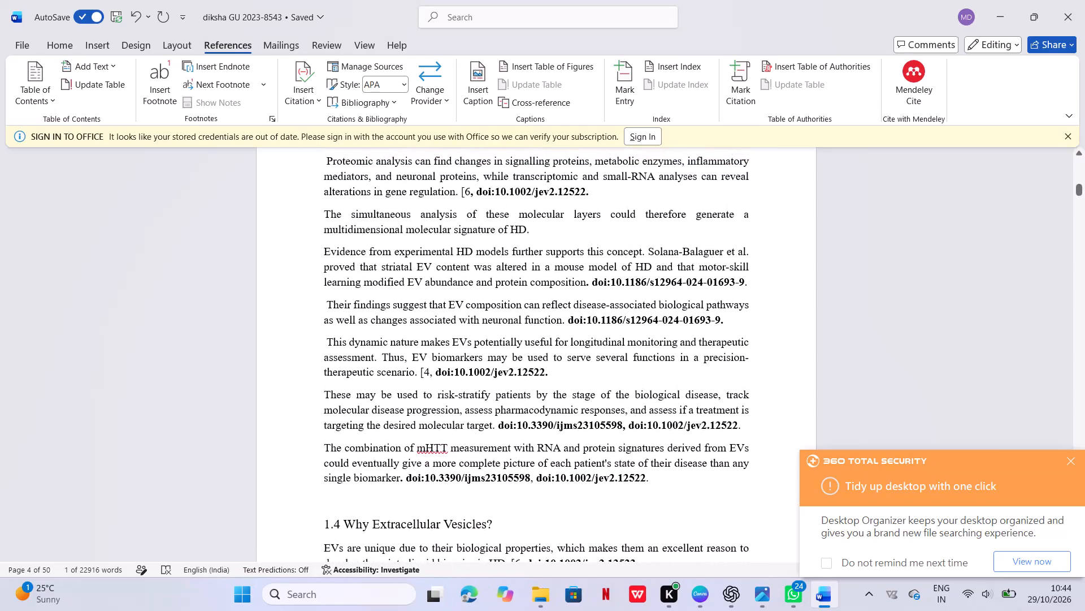
Replace the leftover [4 citation after "precision-therapeutic scenario" in section 1.3 with the copied doi:10.3390/biology14020129.
scroll(759, 337, "down", 7)
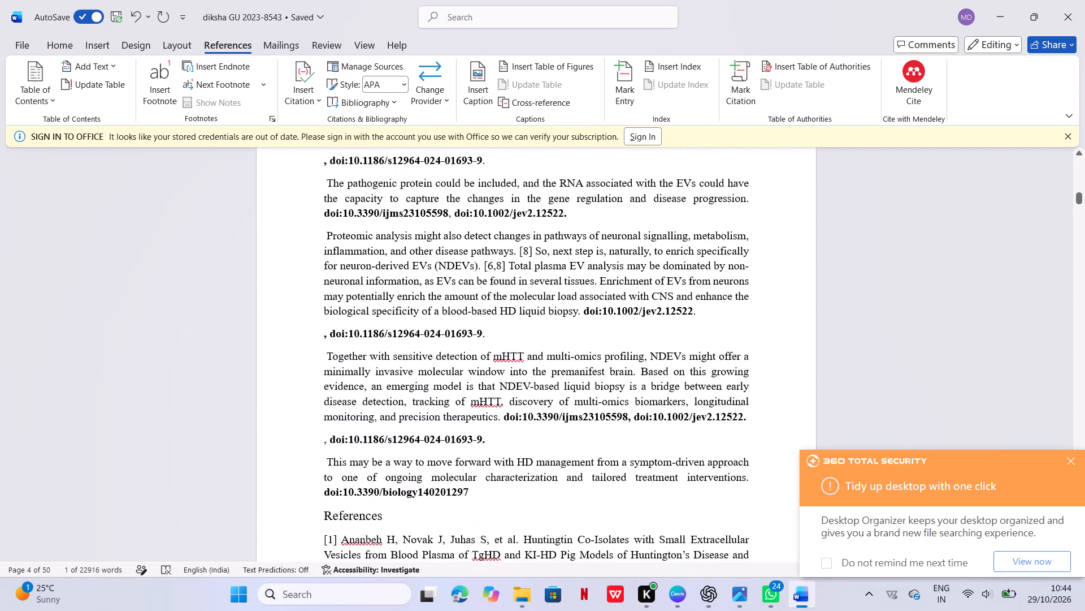
scroll(759, 337, "down", 1)
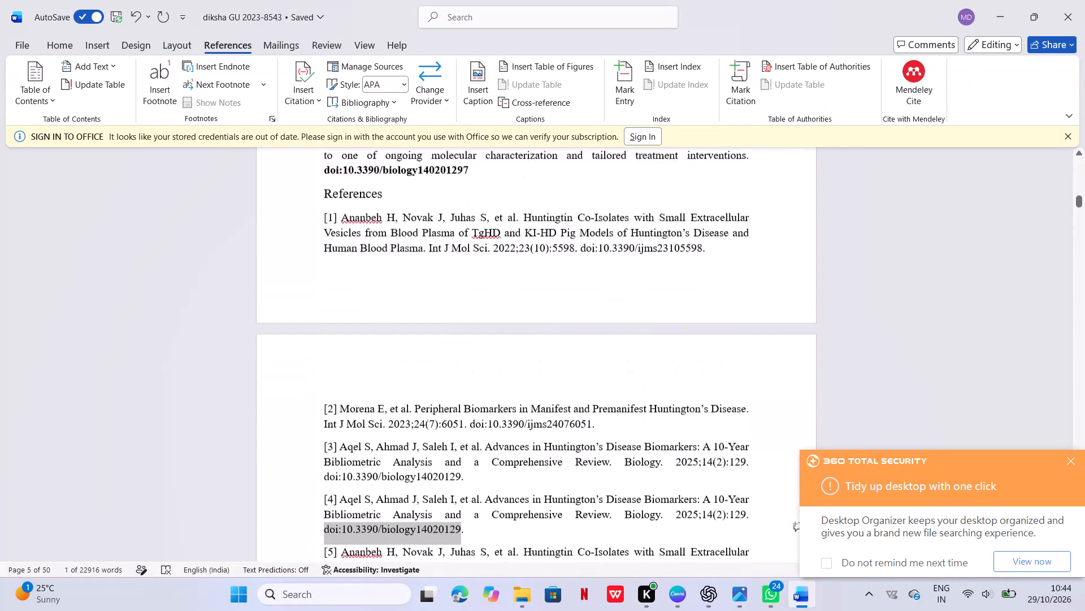
scroll(759, 337, "up", 1)
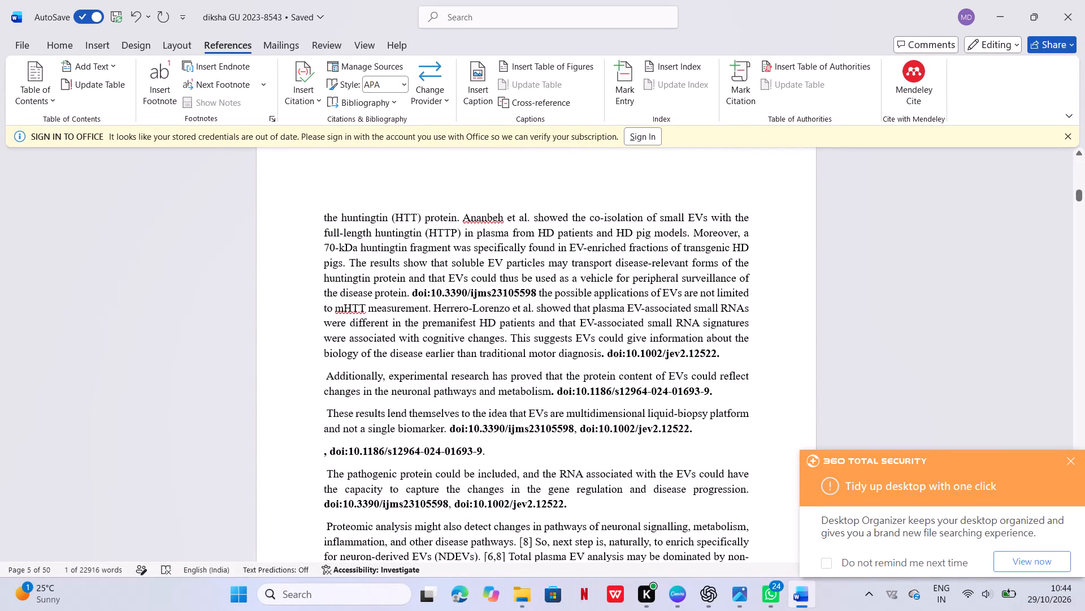
scroll(759, 337, "up", 1)
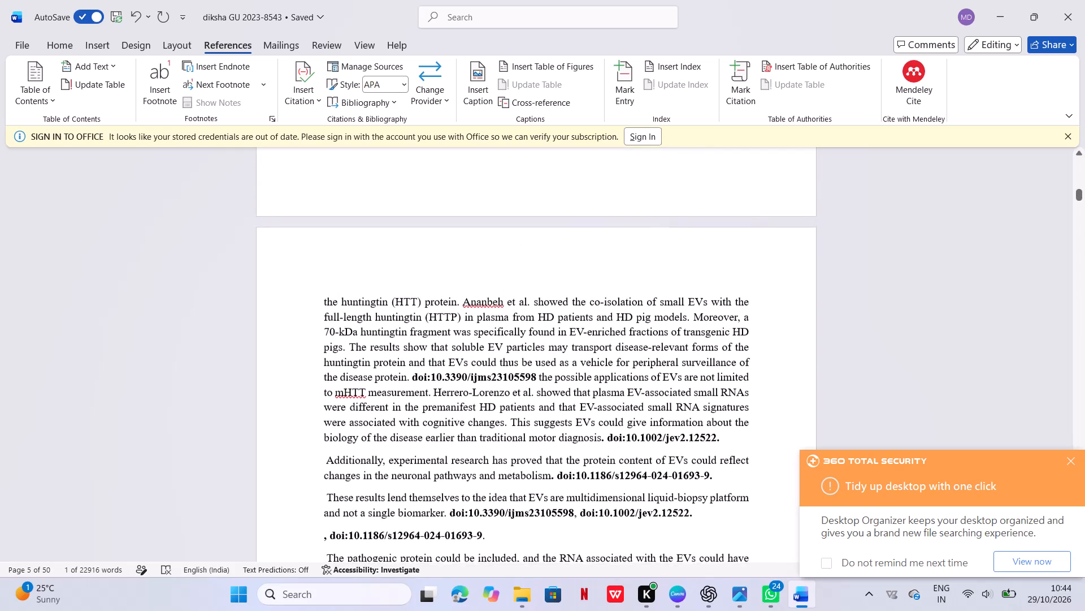
scroll(759, 337, "up", 4)
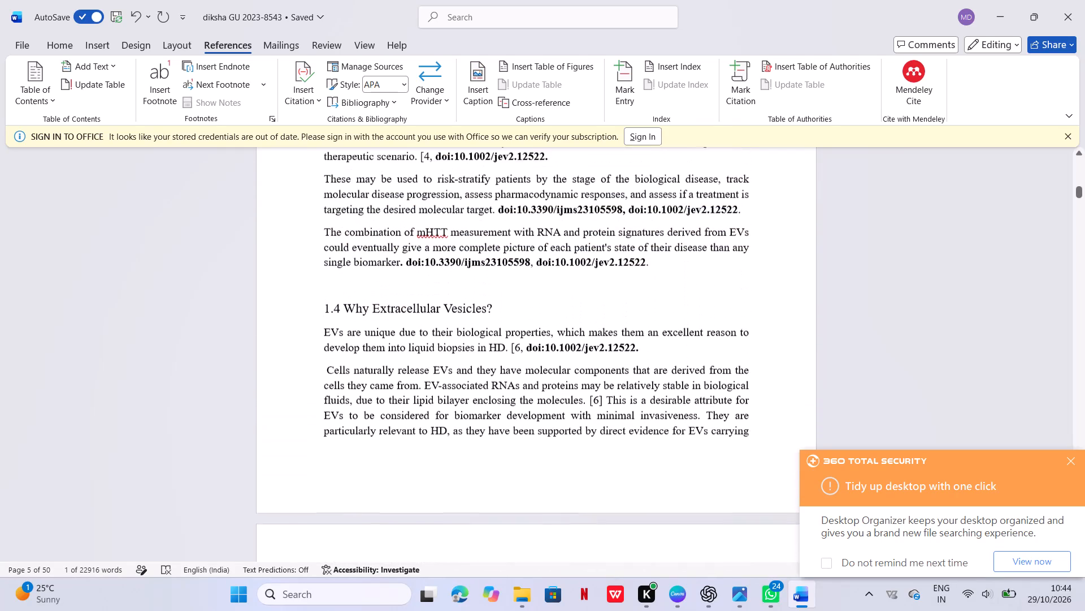
scroll(759, 337, "up", 3)
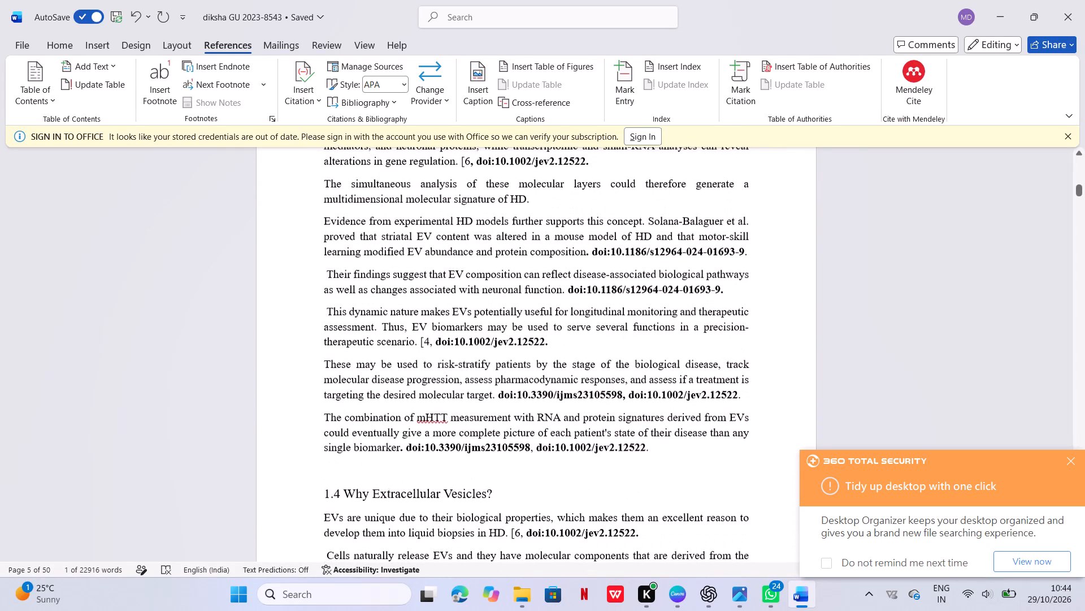
left_click(428, 343)
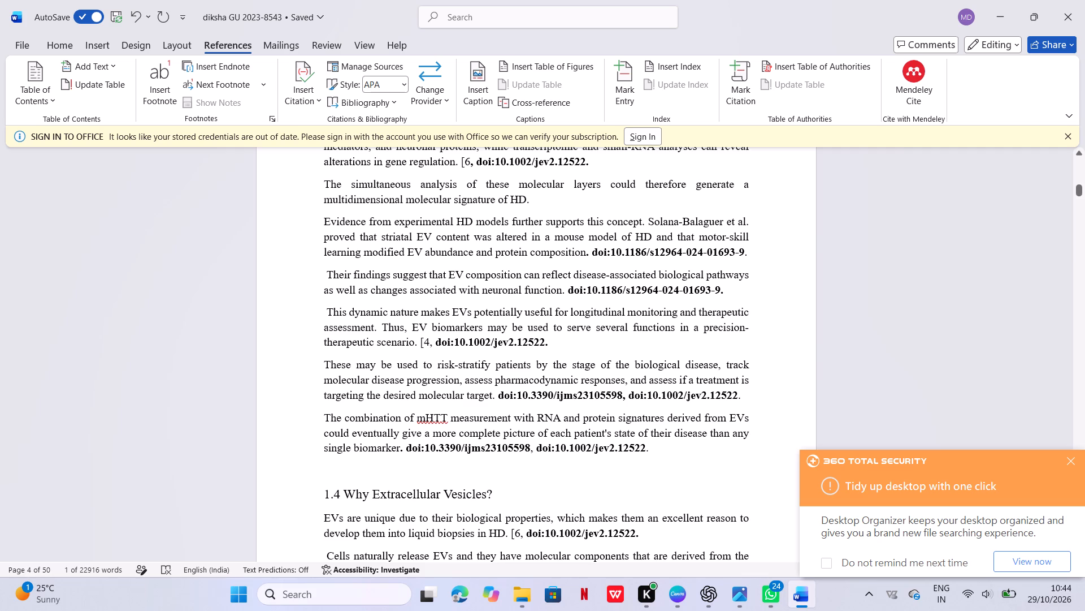
key("BackSpace")
key("BackSpace")
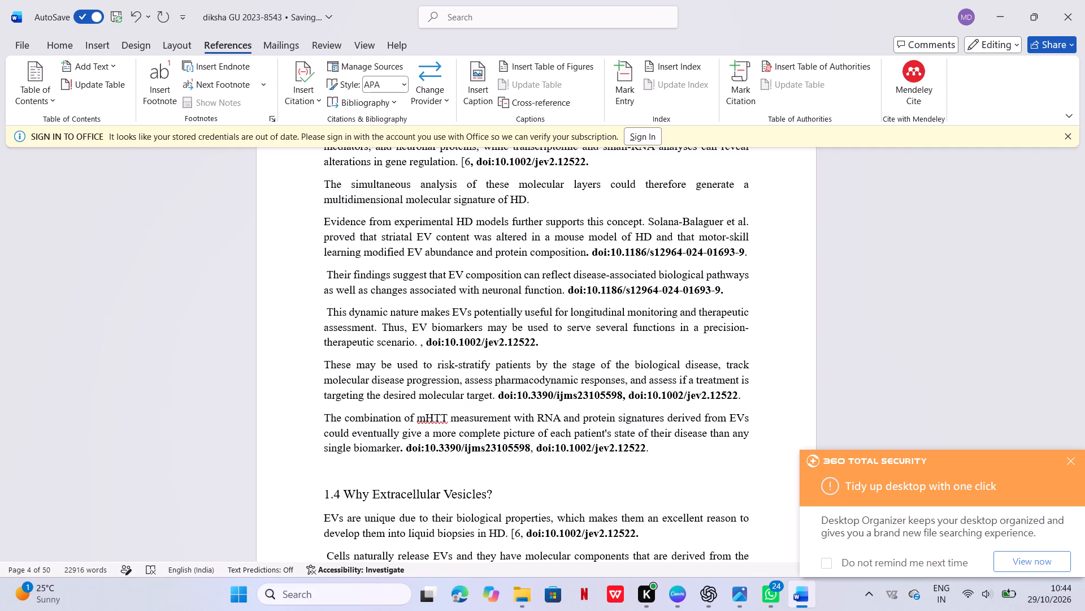
left_click(428, 343)
key("ctrl+v")
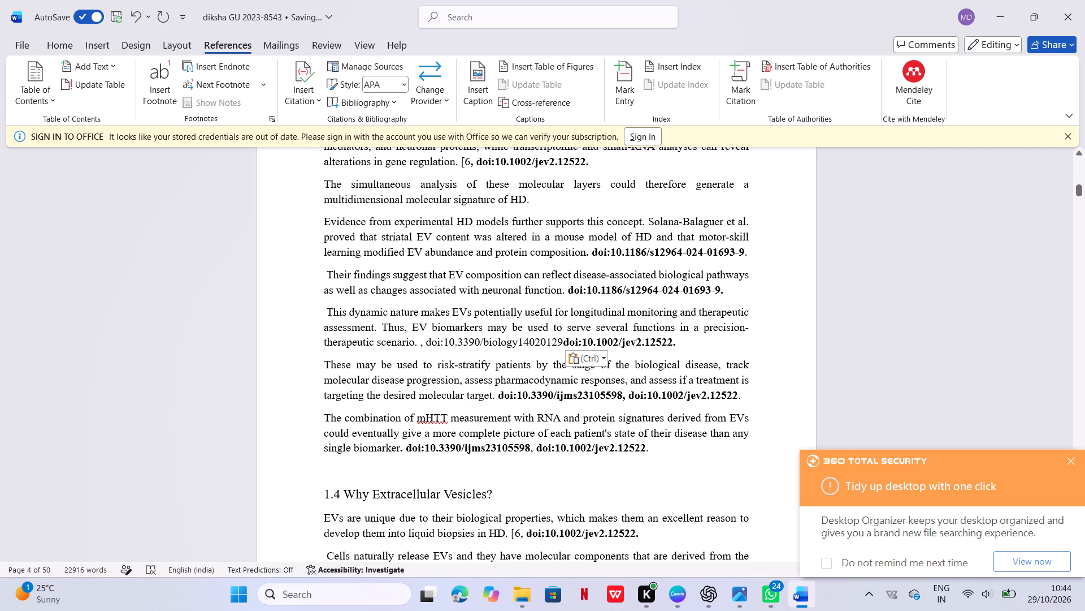
Delete the stray comma before doi:10.3390/biology14020129 after "precision-therapeutic scenario" and add a comma between it and doi:10.1002/jev2.12522.
left_click(421, 343)
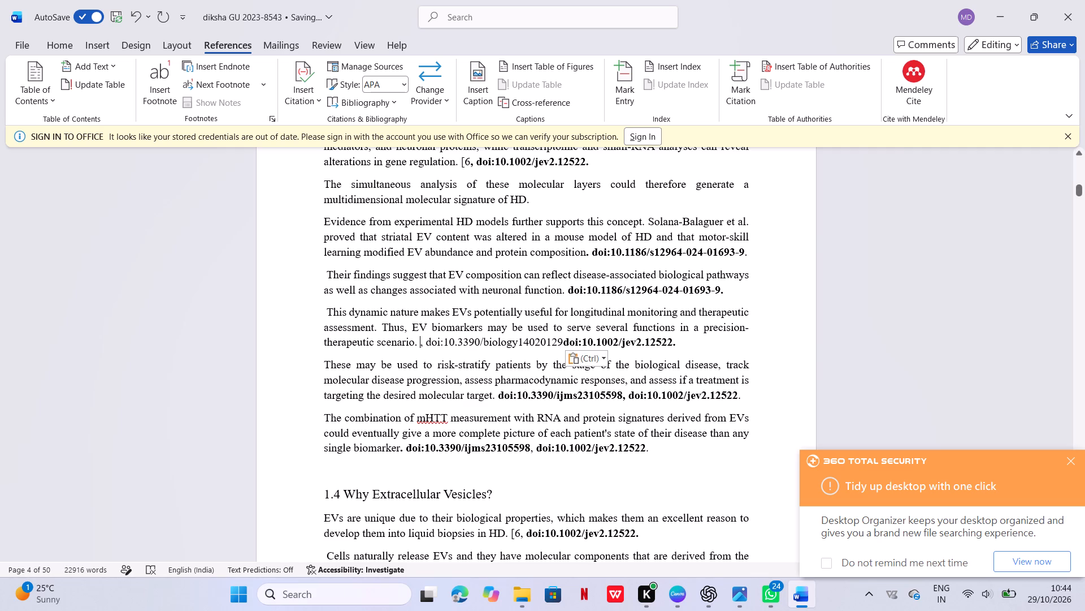
left_click(421, 343)
left_click(421, 343)
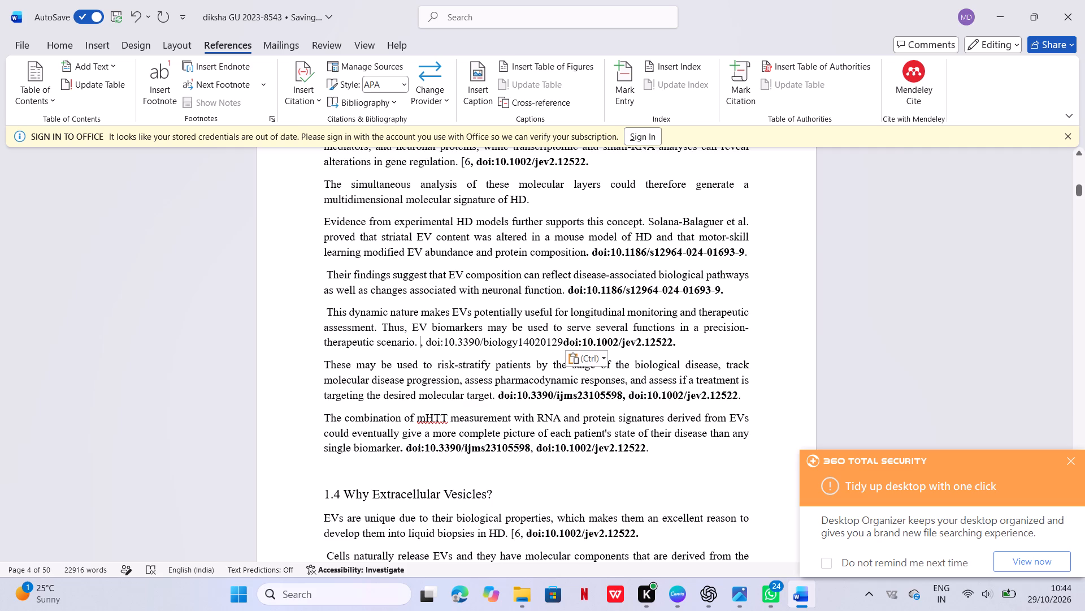
left_click(426, 343)
key("BackSpace")
key("BackSpace")
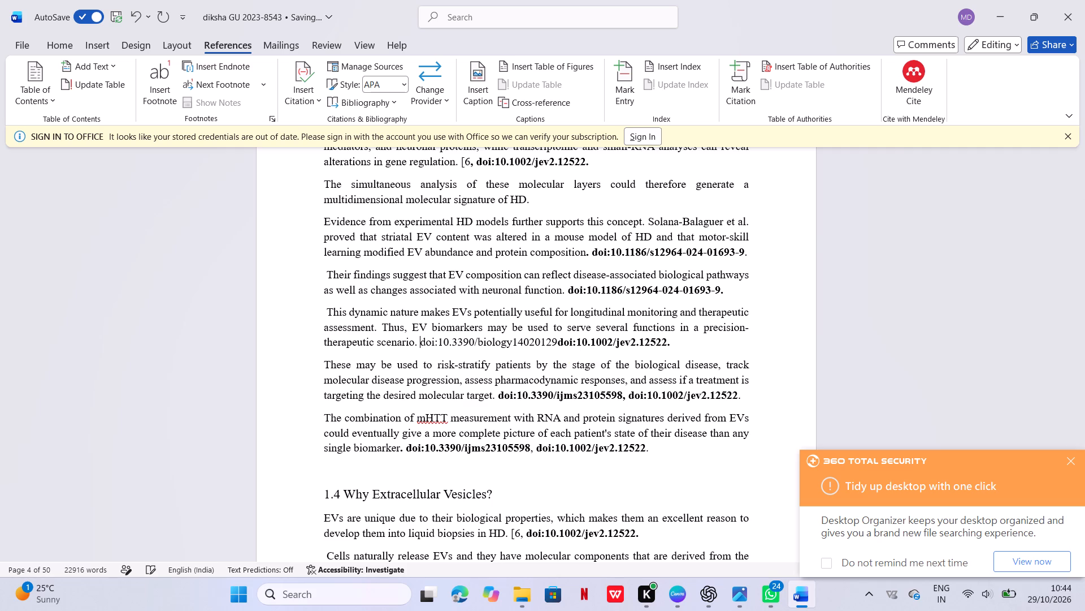
left_click(557, 341)
key("comma")
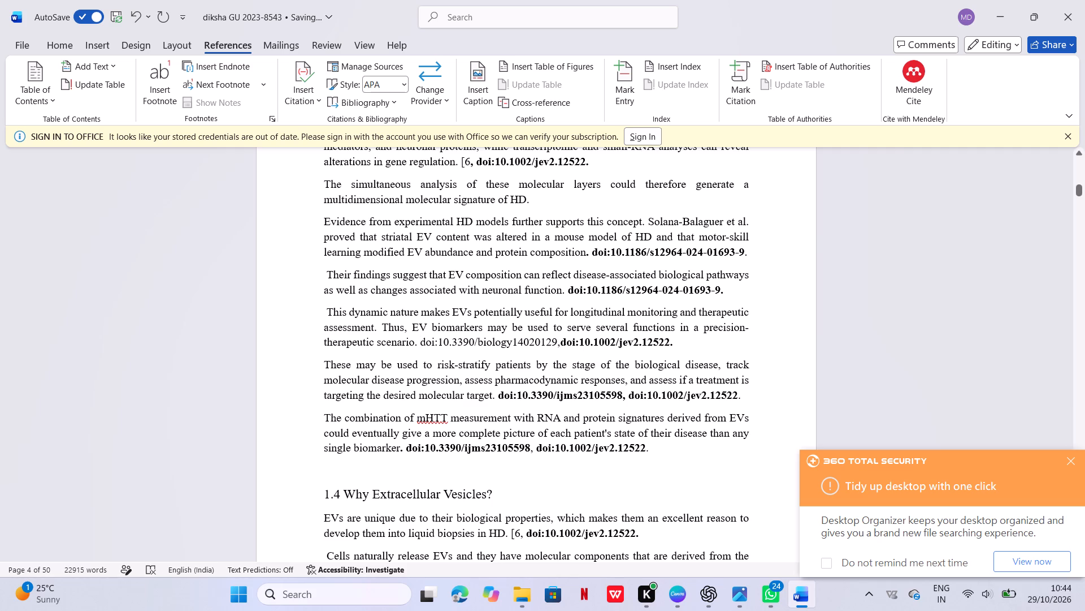
Make doi:10.3390/biology14020129 and its comma after "precision-therapeutic scenario" bold.
left_click_drag(421, 340, 560, 345)
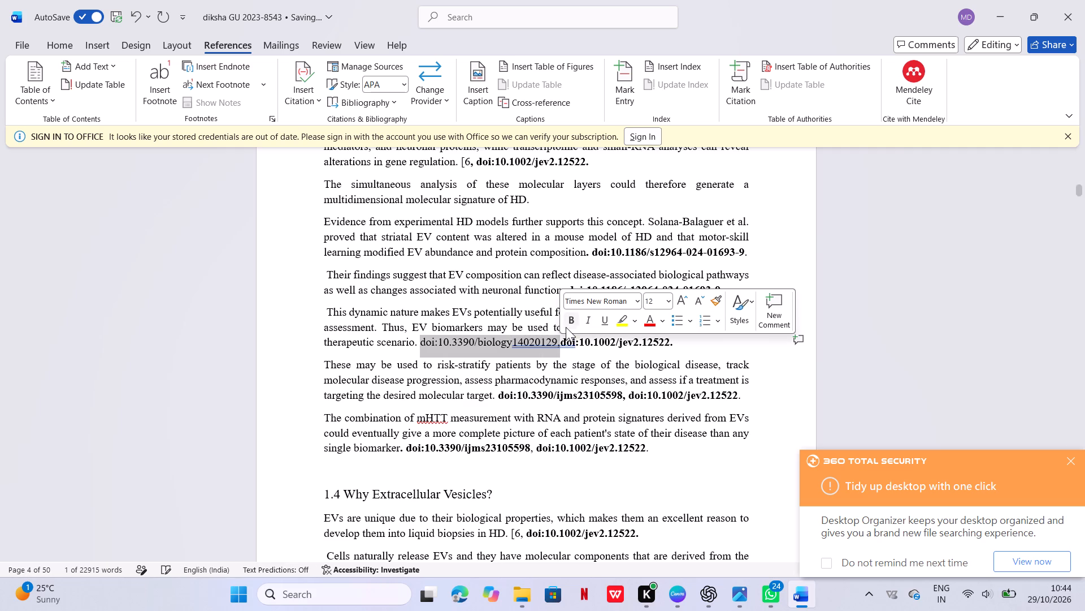
left_click(568, 327)
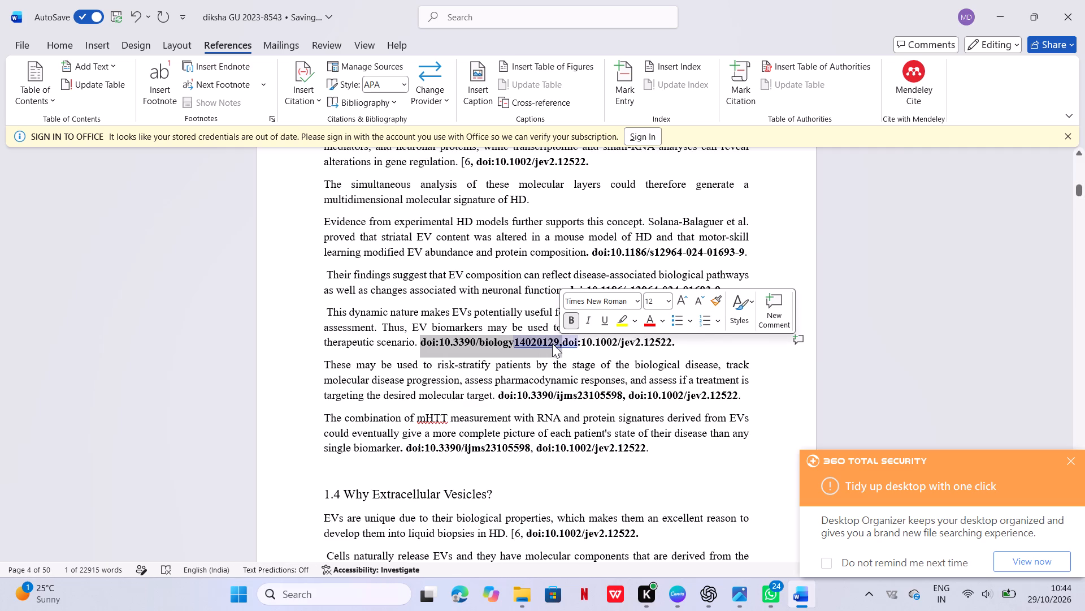
left_click(552, 343)
left_click(552, 407)
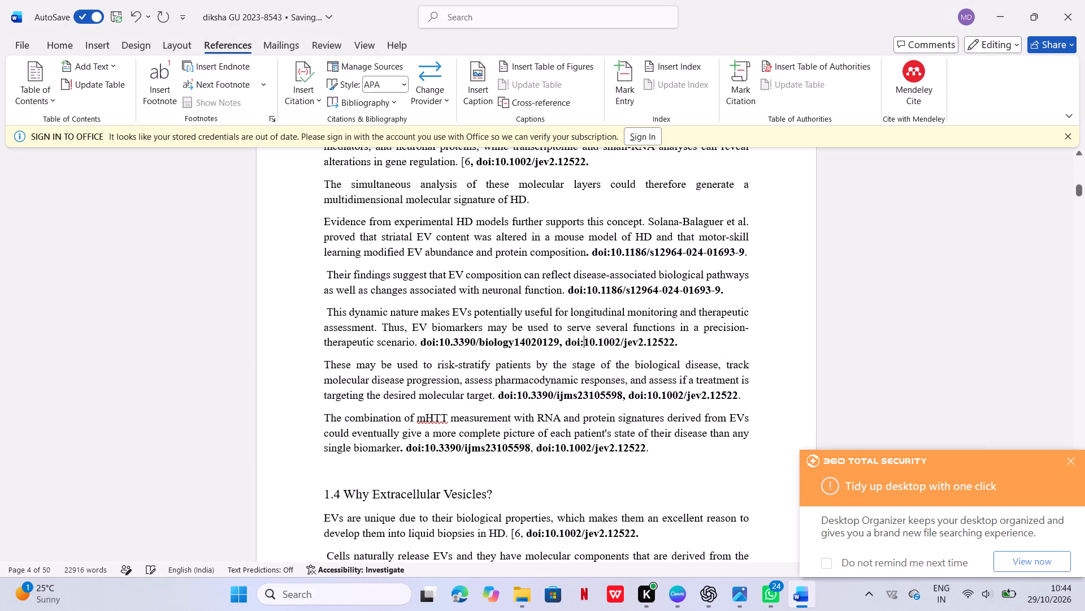
Replace the leftover 4] citation after "extensive neuronal damage is done" in section 1.2 with the copied doi:10.3390/biology14020129.
scroll(527, 261, "up", 1)
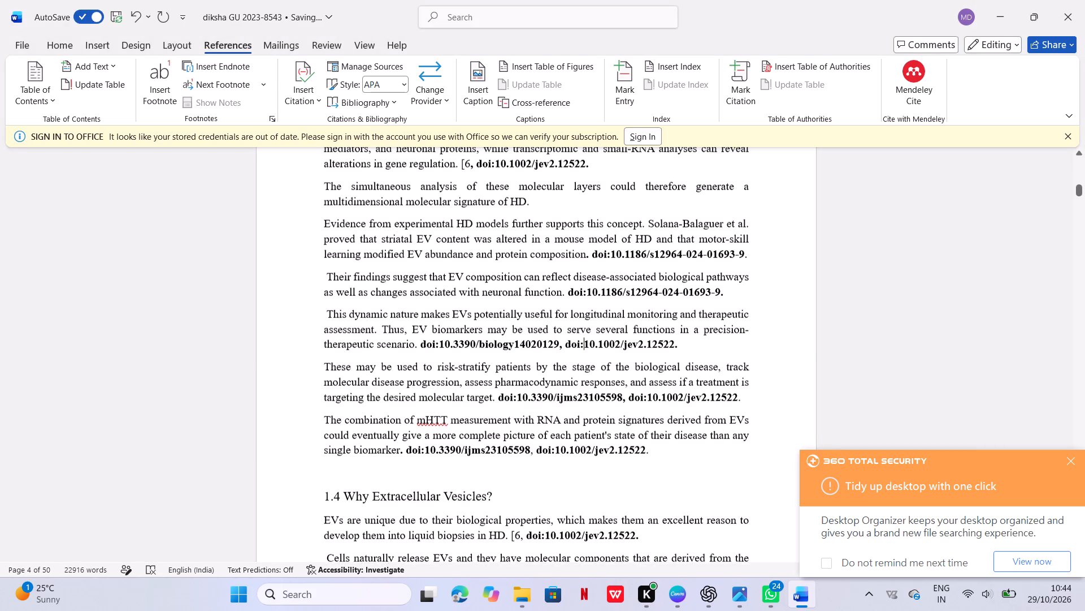
scroll(527, 261, "up", 2)
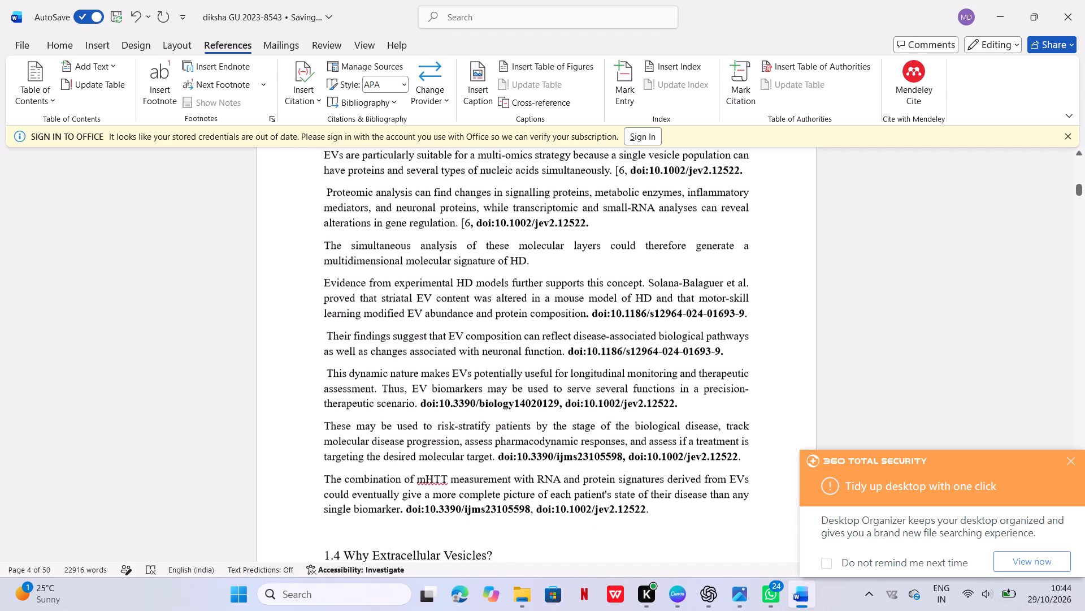
scroll(527, 261, "up", 1)
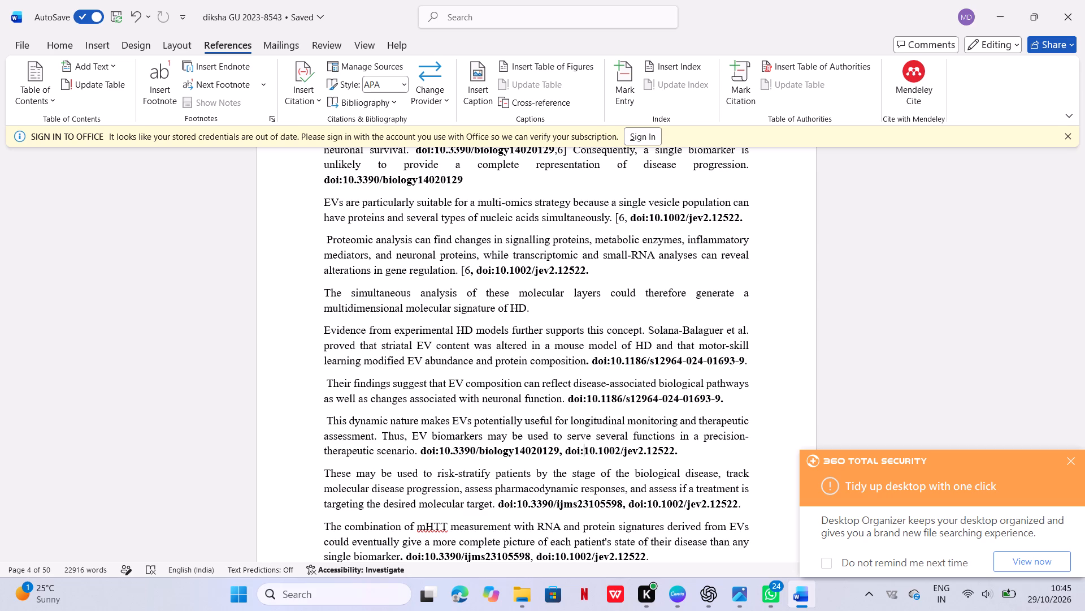
scroll(527, 261, "up", 4)
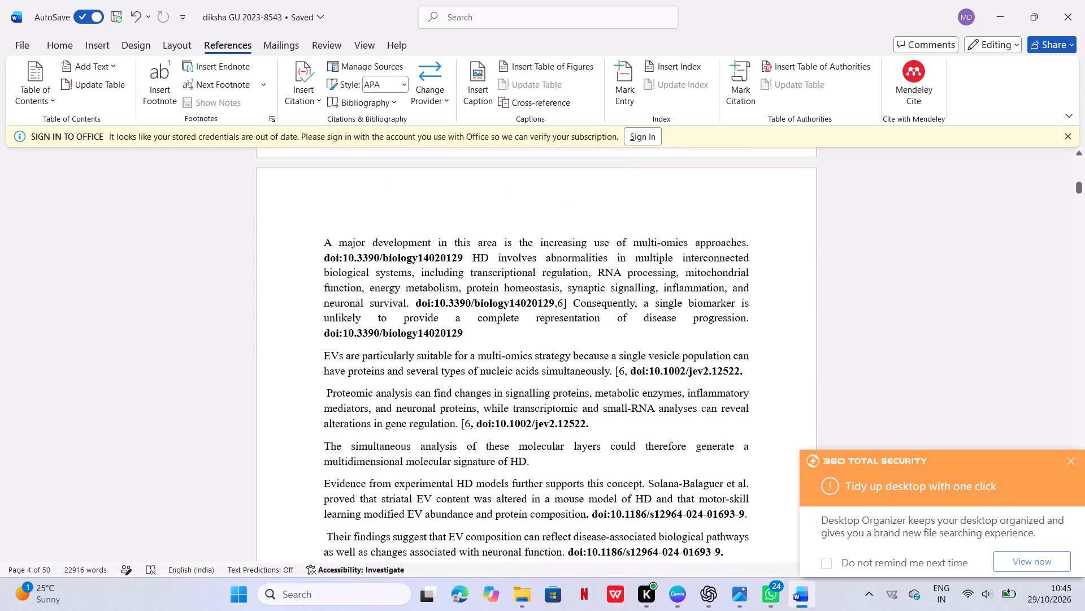
scroll(527, 261, "up", 4)
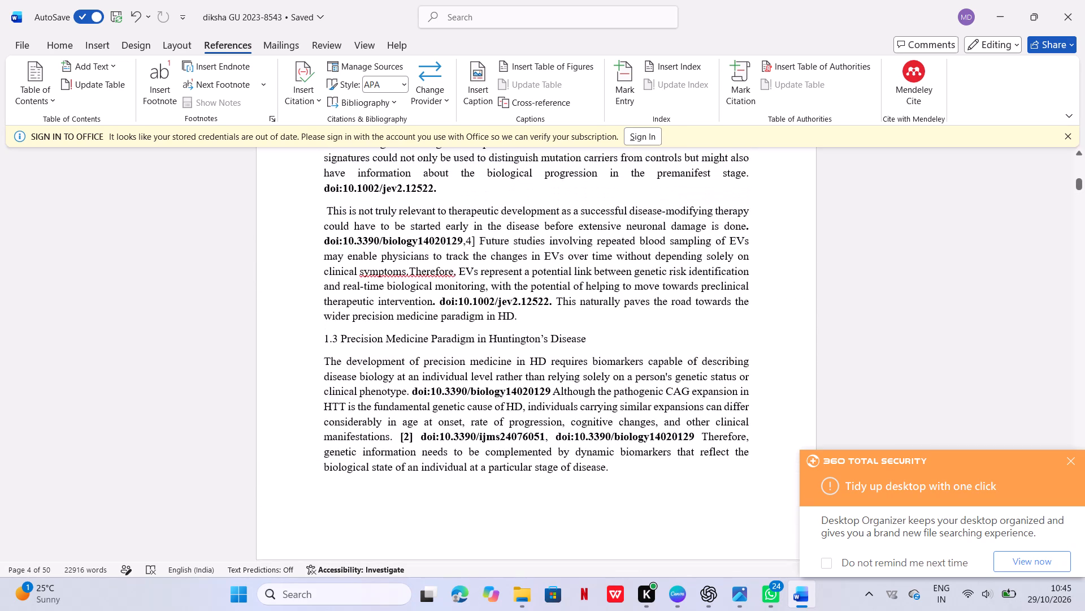
scroll(527, 261, "up", 1)
left_click(473, 254)
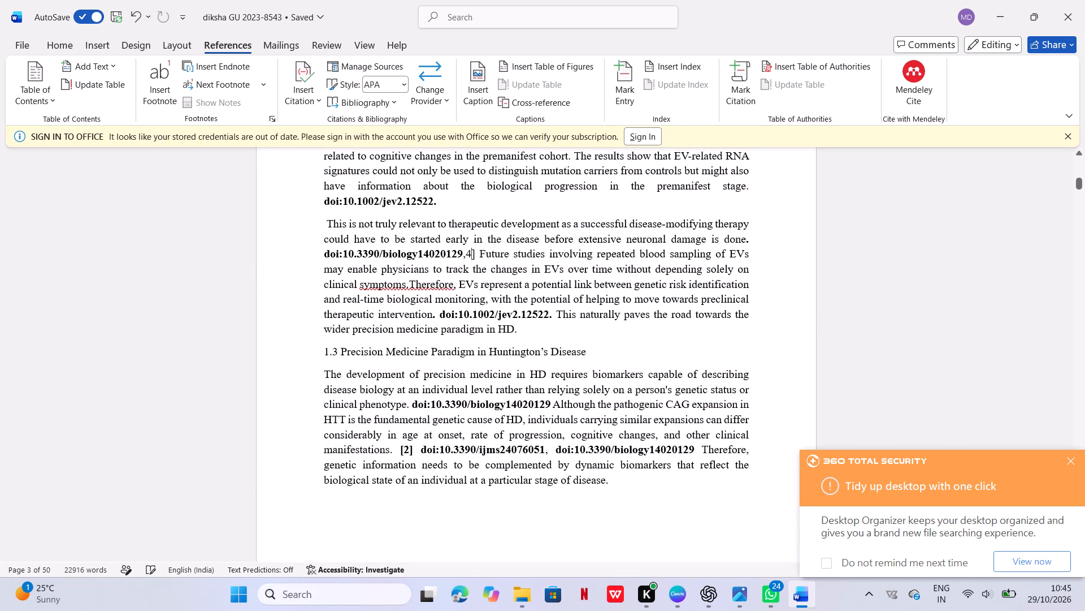
left_click(478, 254)
key("BackSpace")
key("BackSpace")
key("BackSpace")
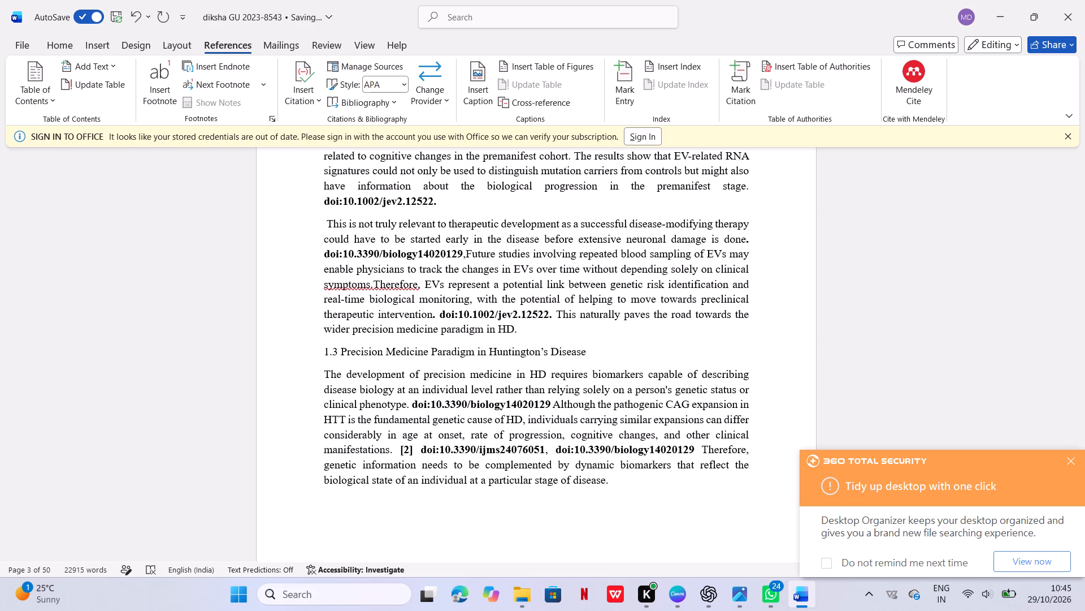
key("ctrl+v")
Make the newly pasted doi:10.3390/biology14020129 before "Future studies" in section 1.2 bold.
left_click_drag(477, 254, 583, 260)
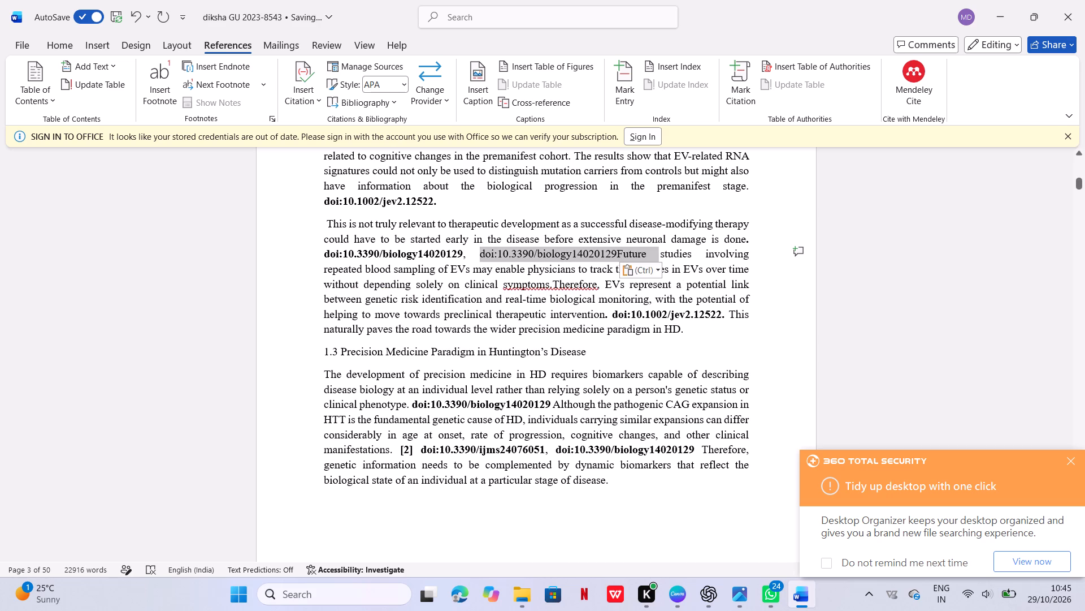
left_click_drag(583, 260, 589, 255)
left_click_drag(589, 255, 615, 256)
left_click(622, 228)
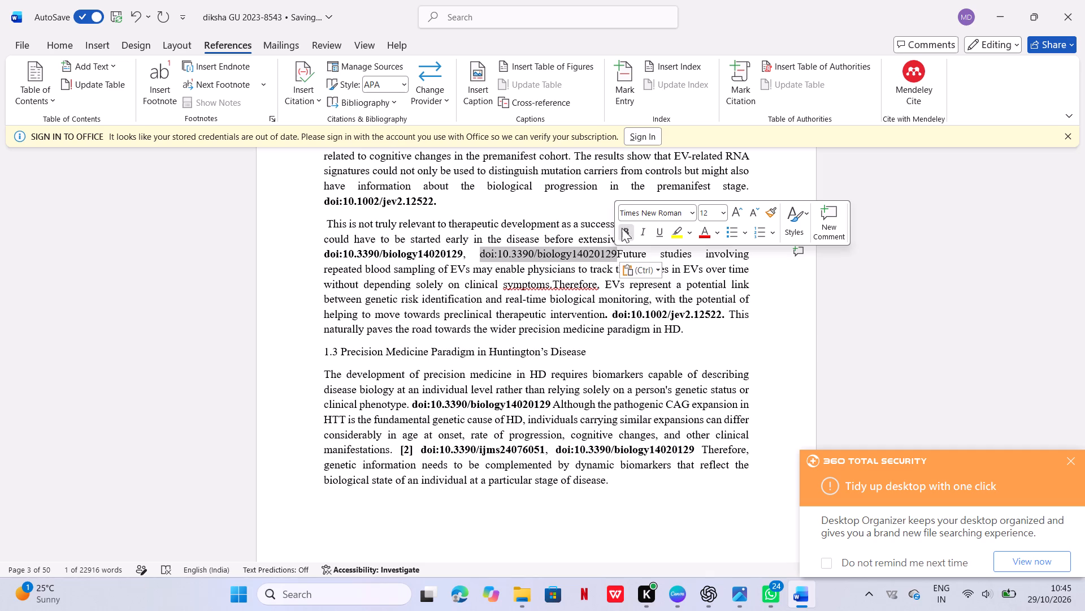
Delete the space between the two DOIs before "Future studies" and add a space between the second DOI and "Future".
left_click(476, 249)
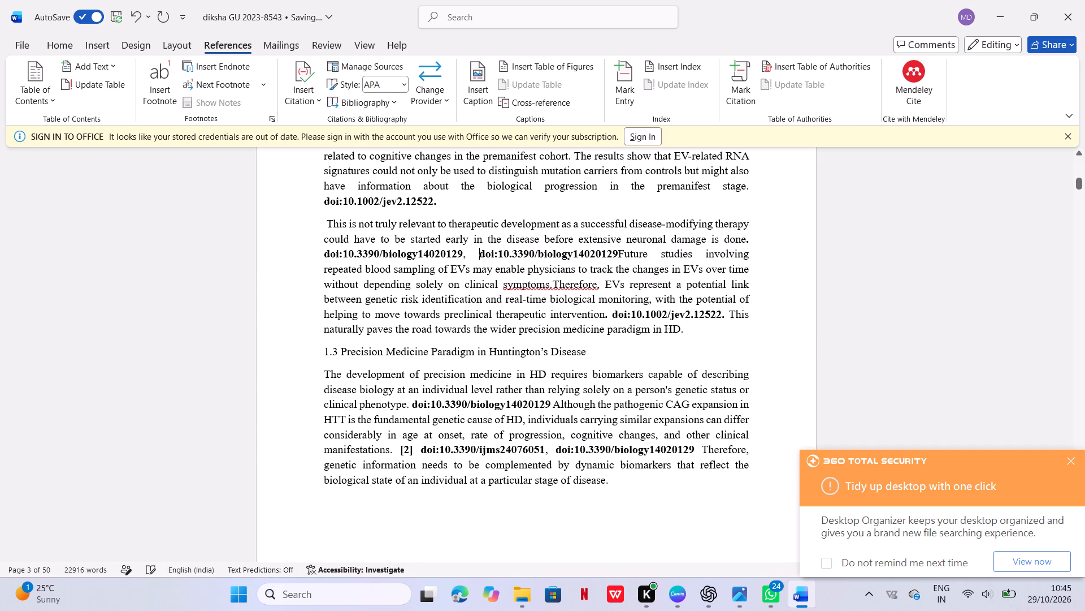
key("BackSpace")
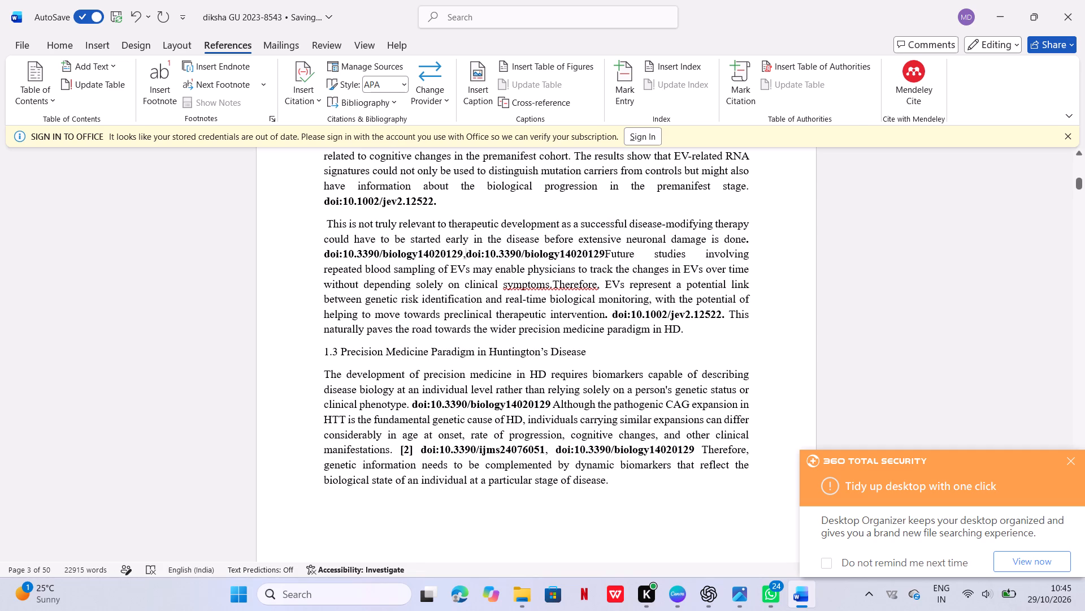
left_click(605, 253)
key("space")
Replace the leftover 4] citation after "accompany disease progression" and its DOI in section 1.1 with the copied doi:10.3390/biology14020129.
scroll(509, 202, "up", 2)
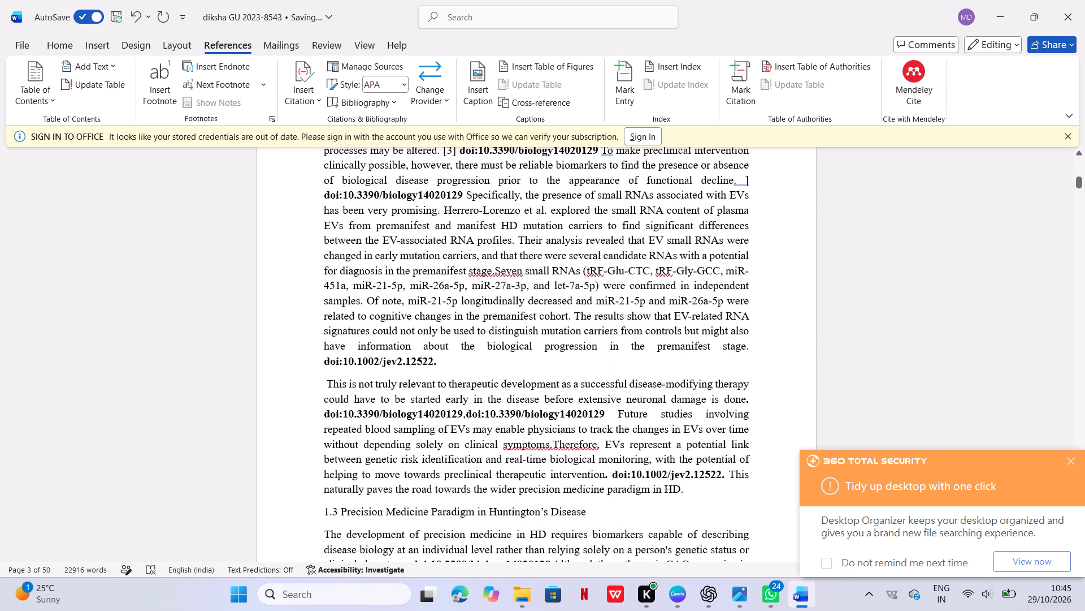
scroll(509, 202, "up", 1)
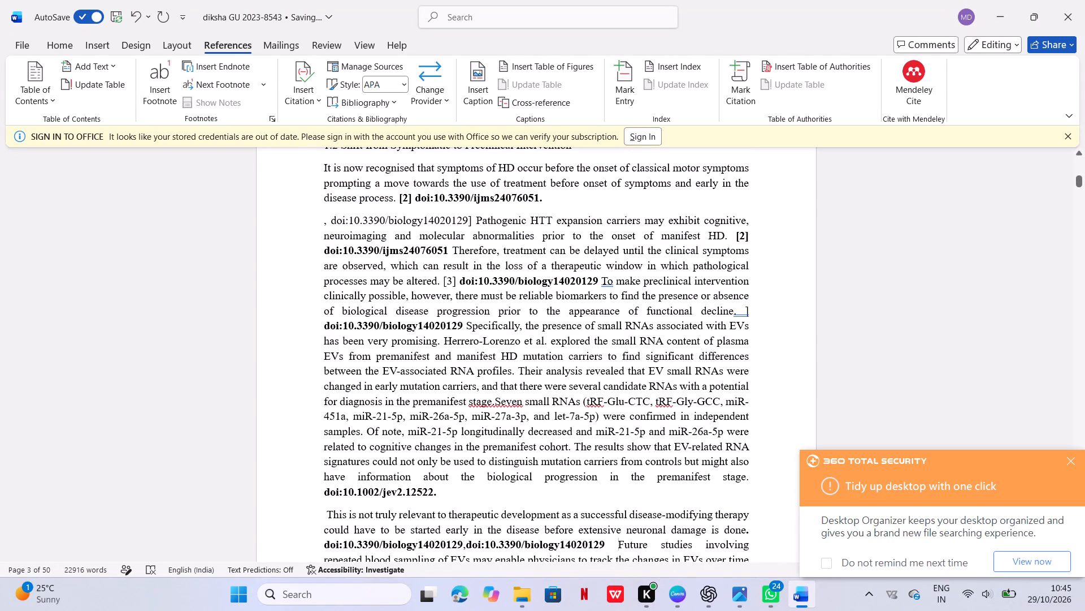
scroll(517, 197, "up", 1)
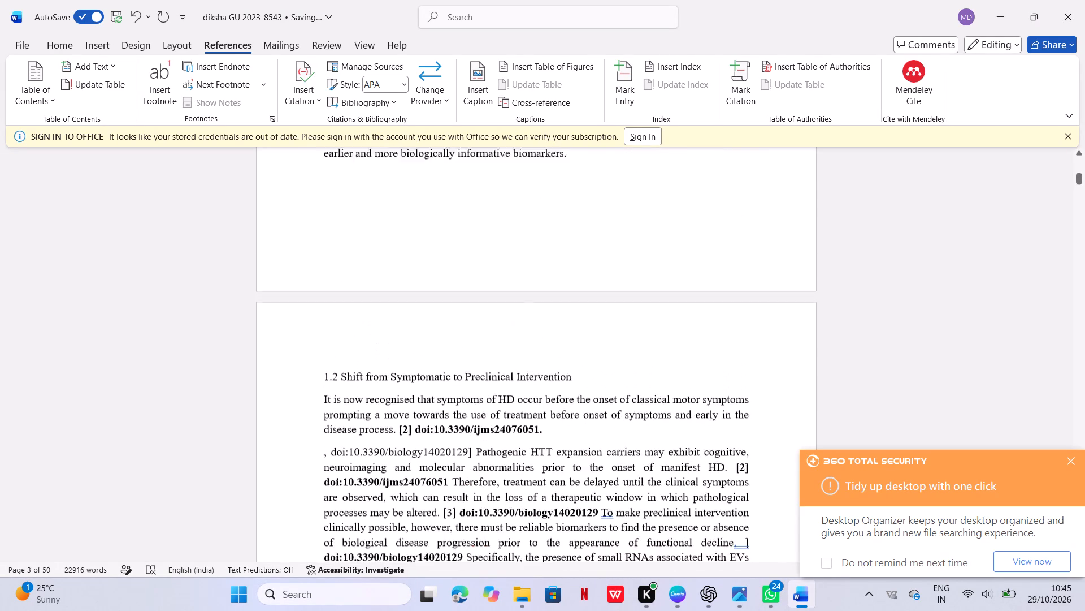
scroll(517, 197, "up", 4)
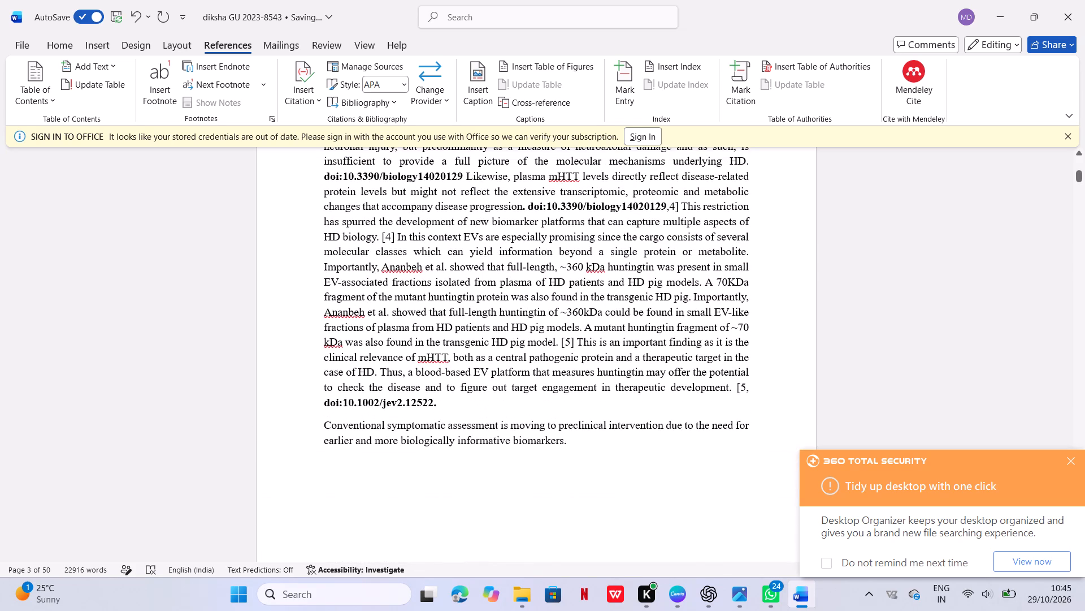
scroll(517, 197, "up", 1)
left_click(680, 282)
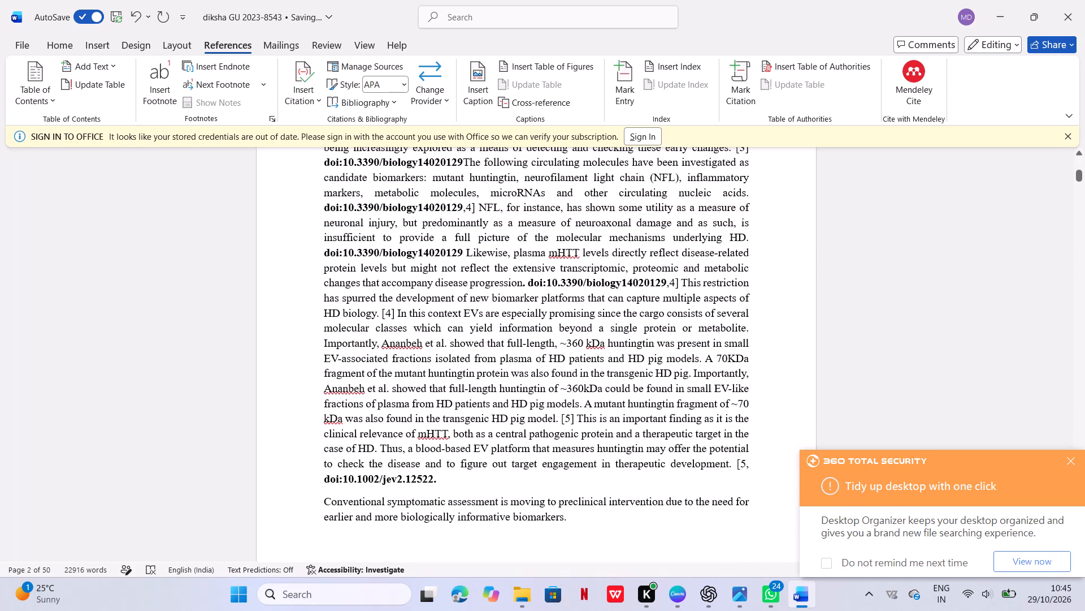
key("BackSpace")
key("BackSpace")
key("BackSpace")
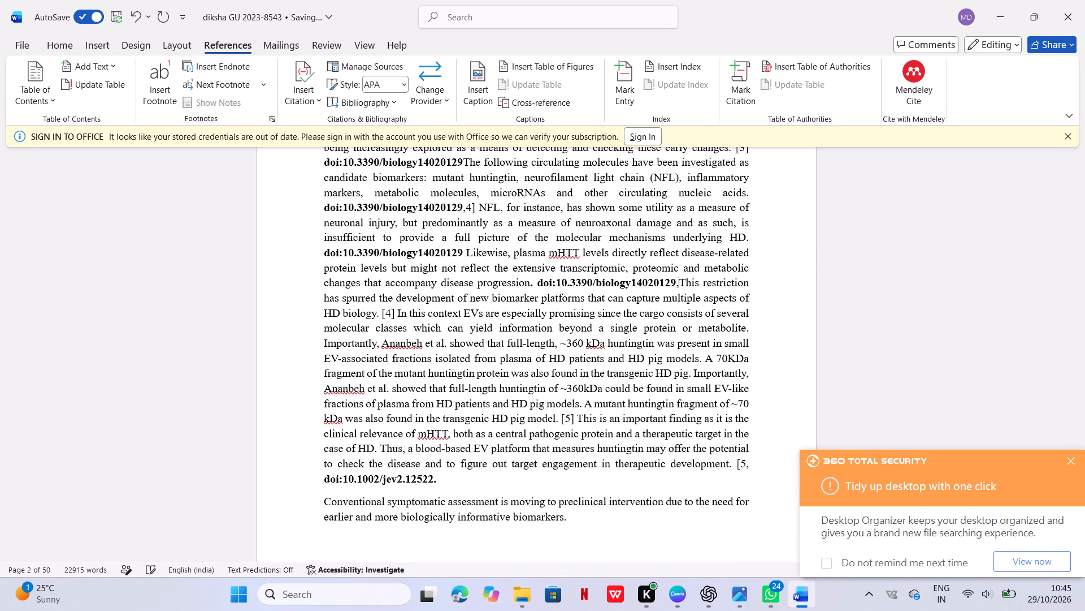
key("ctrl+v")
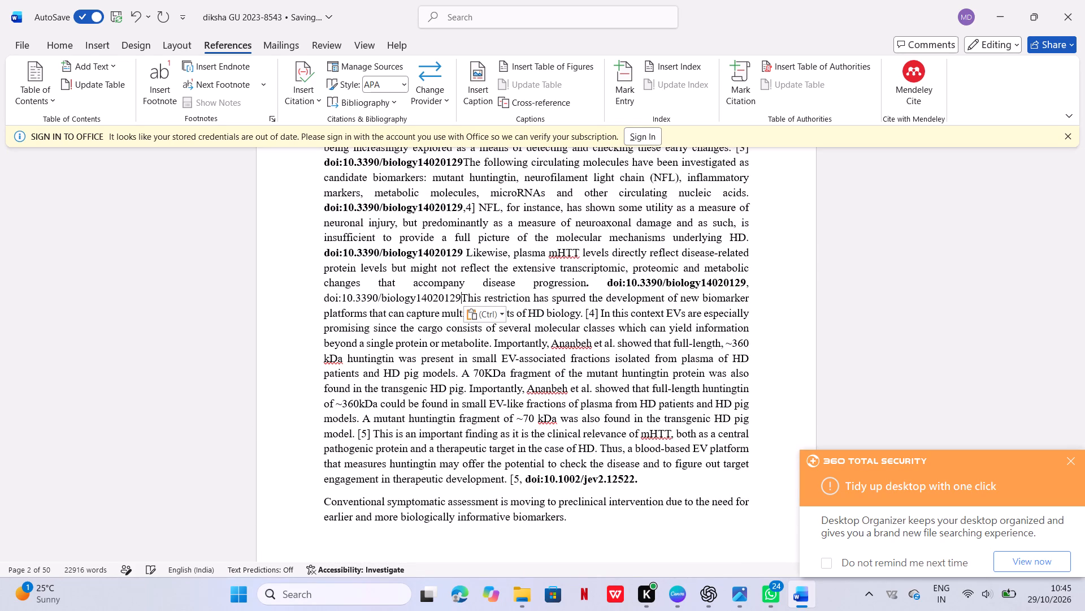
Replace the [4] citation after "multiple aspects of HD biology" in section 1.1 with the copied doi:10.3390/biology14020129.
left_click(600, 311)
left_click(600, 311)
key("BackSpace")
key("BackSpace")
key("BackSpace")
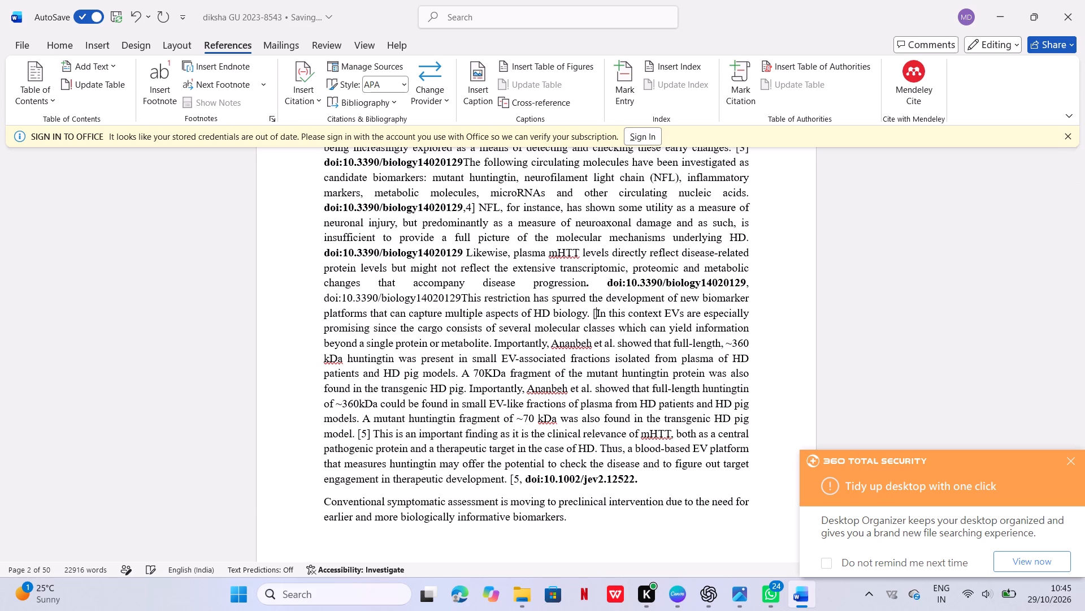
key("BackSpace")
key("ctrl+v")
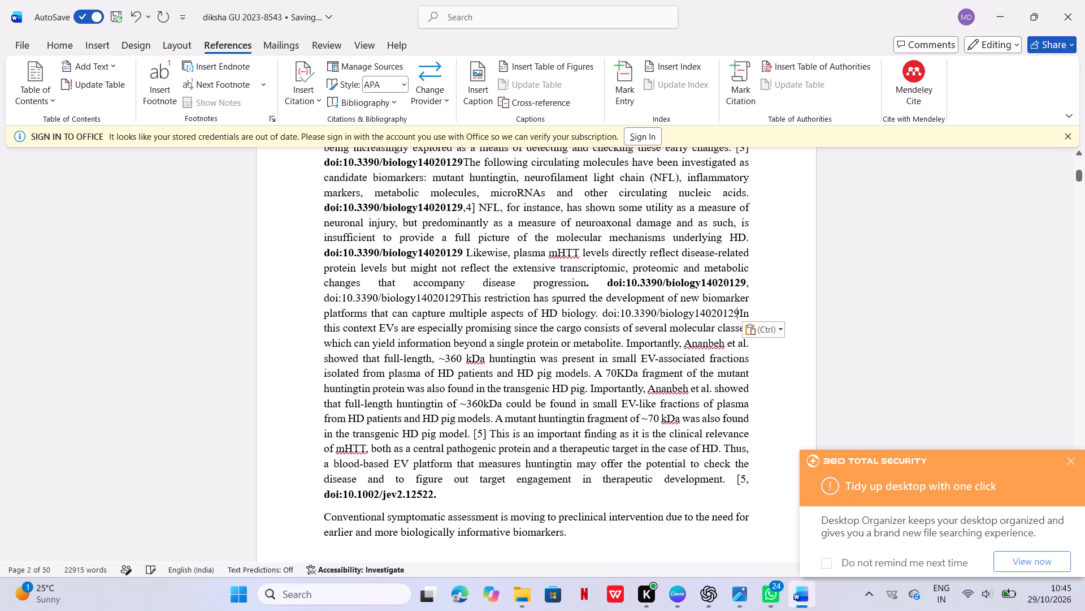
Make the pasted doi:10.3390/biology14020129 after "HD biology" bold and add a space between it and "In this context".
left_click_drag(600, 311, 720, 306)
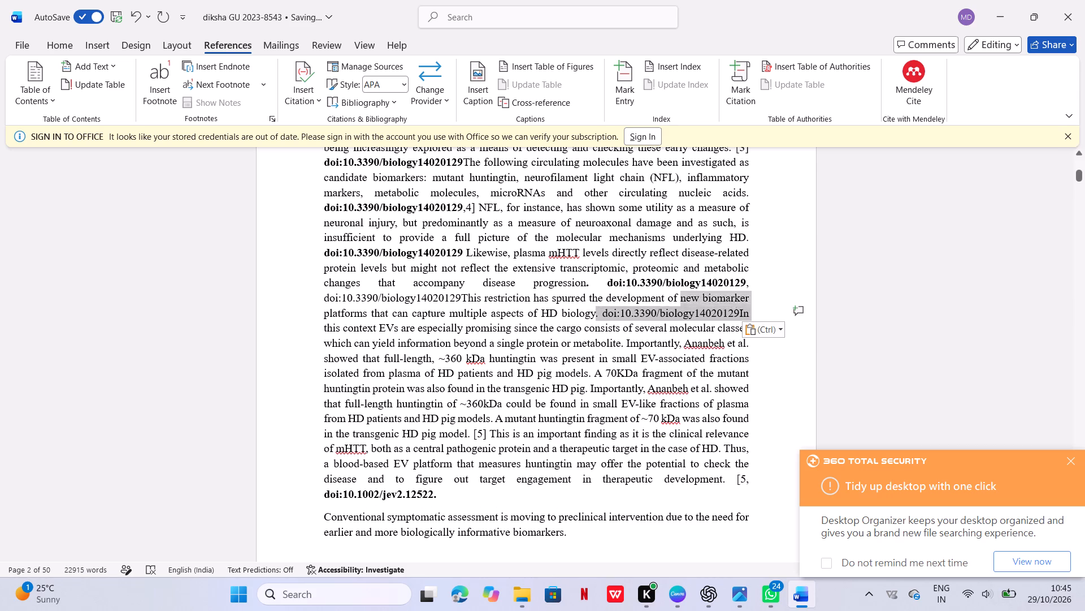
left_click_drag(720, 306, 738, 320)
left_click(749, 300)
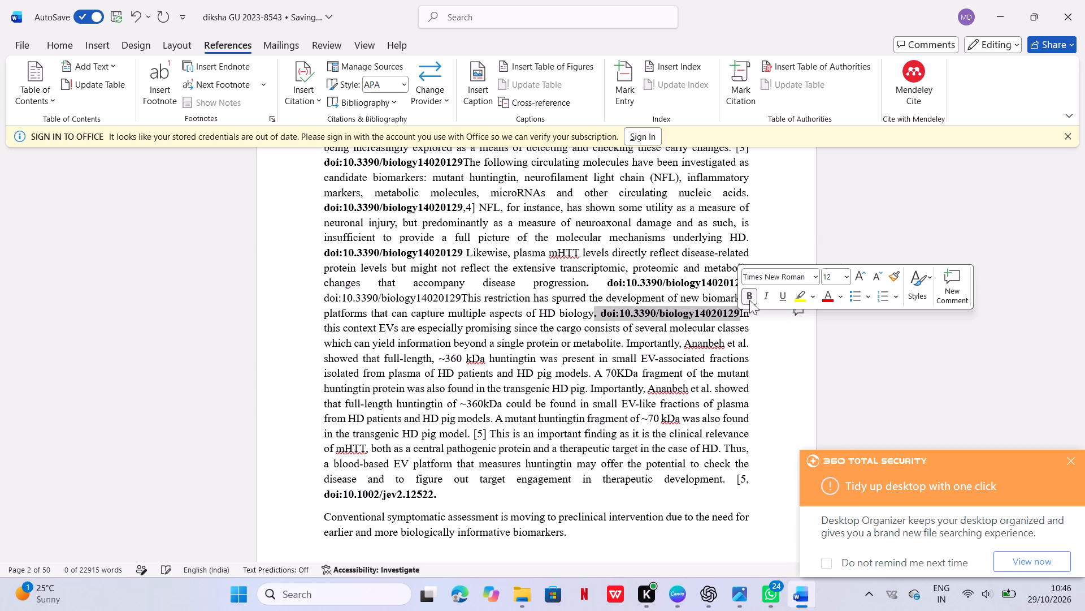
left_click(743, 312)
left_click(743, 312)
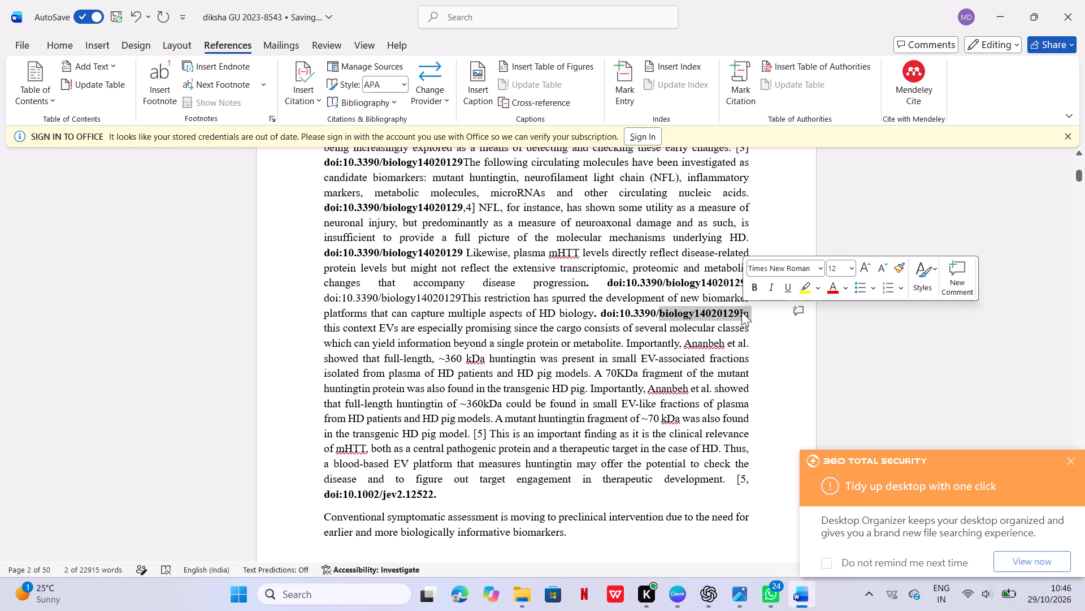
left_click(740, 312)
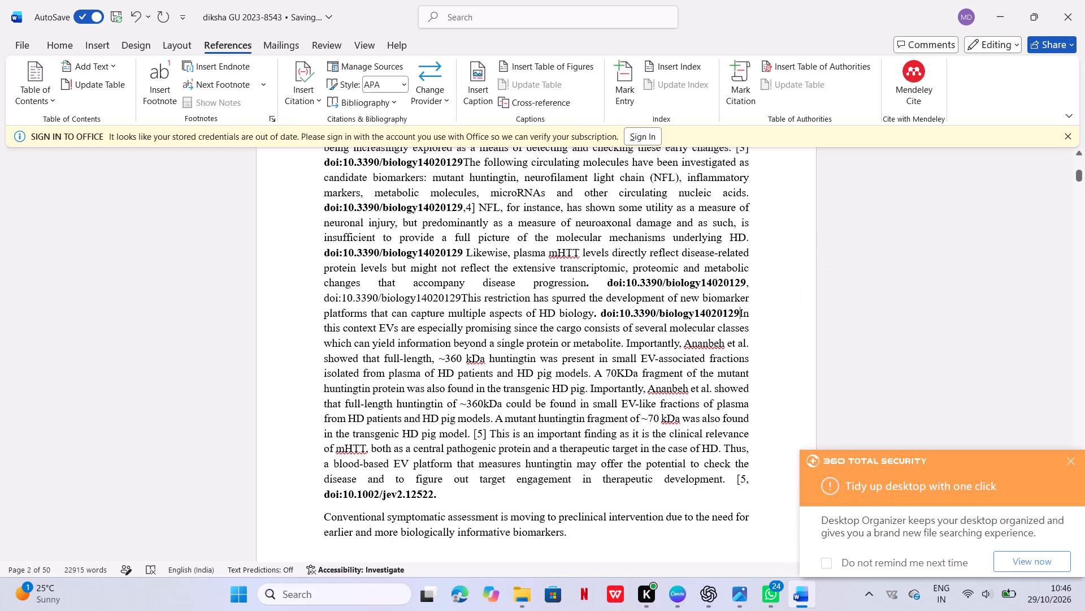
key("space")
left_click(750, 316)
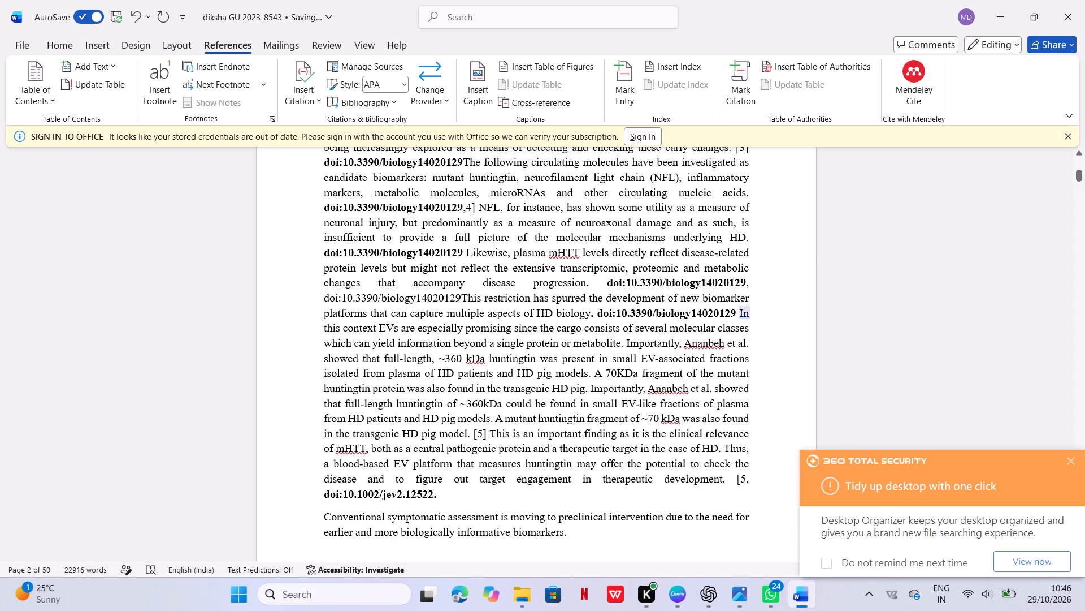
left_click(758, 294)
Add a space before "This restriction has spurred" in section 1.1 and make the pasted doi:10.3390/biology14020129 before it bold.
scroll(758, 294, "up", 1)
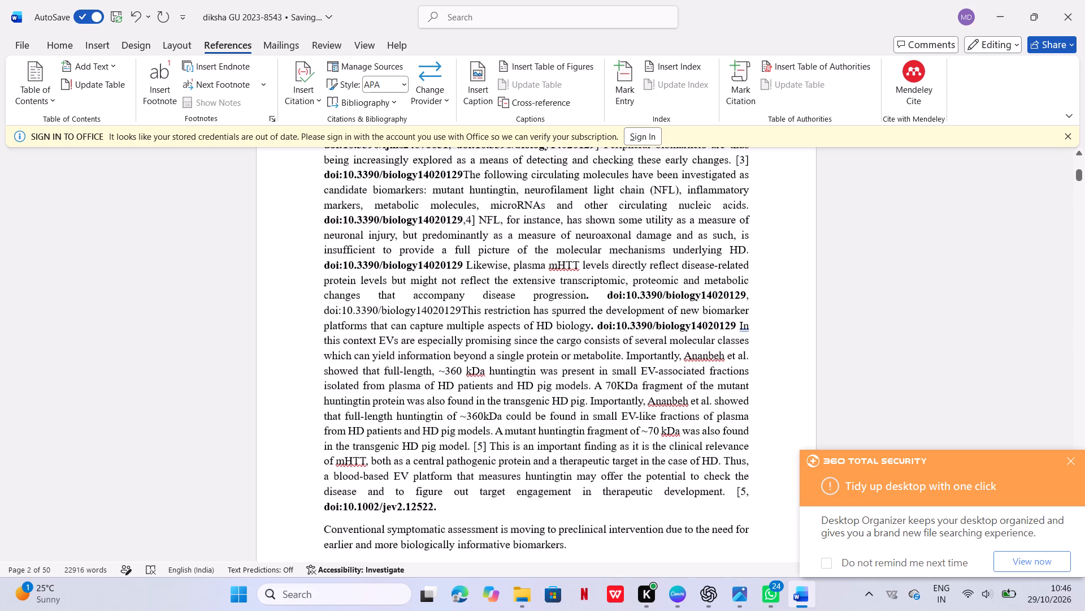
scroll(758, 294, "up", 1)
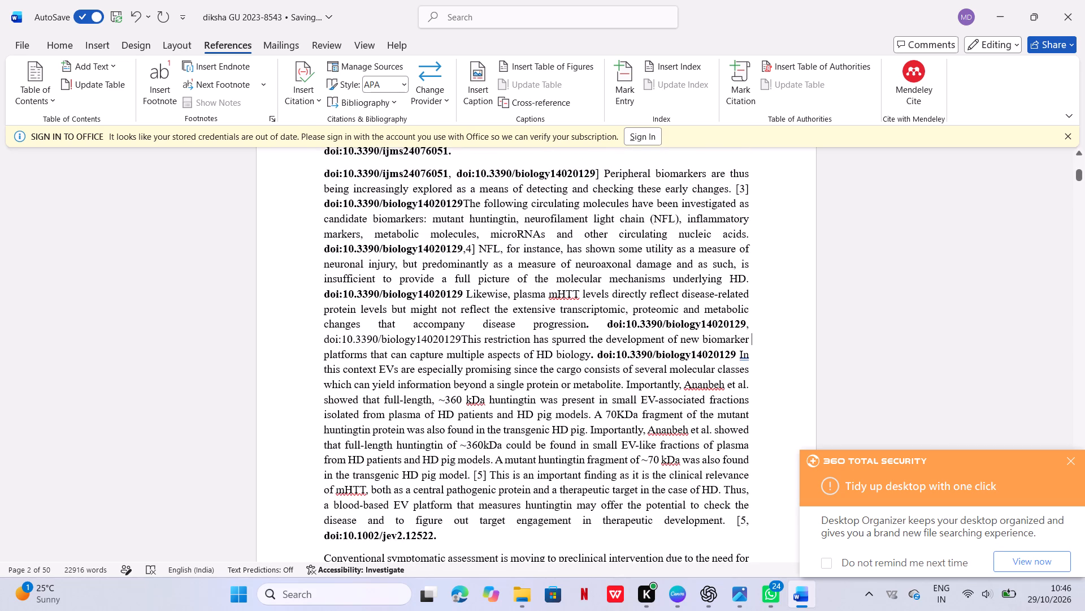
left_click(459, 339)
key("space")
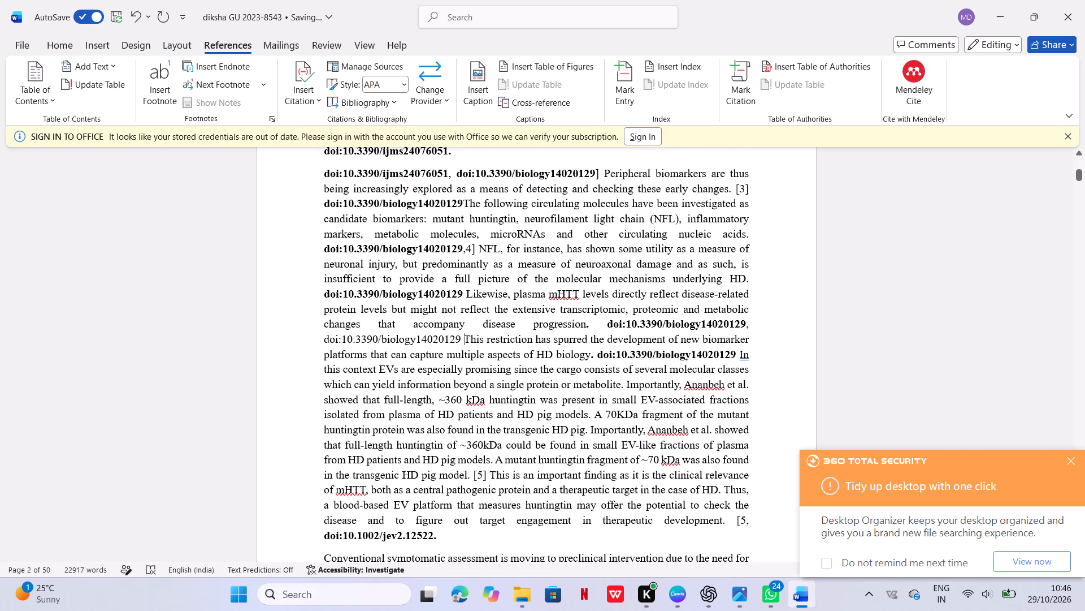
left_click_drag(330, 339, 428, 339)
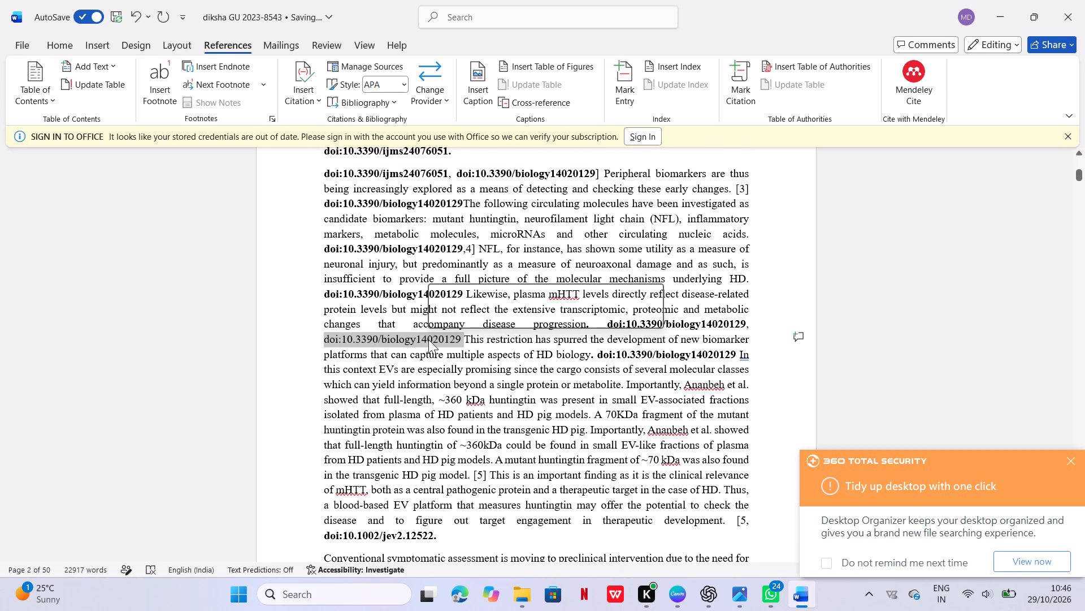
left_click(441, 319)
Delete the first of the two identical doi:10.3390/biology14020129 citations after "disease progression", together with its comma.
scroll(477, 371, "up", 2)
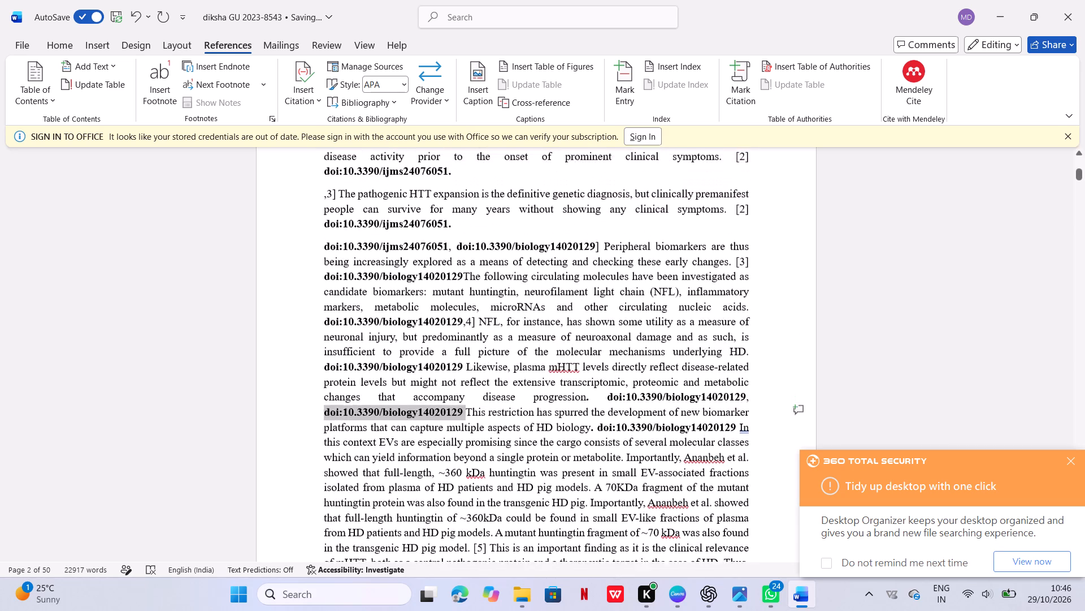
scroll(477, 371, "up", 3)
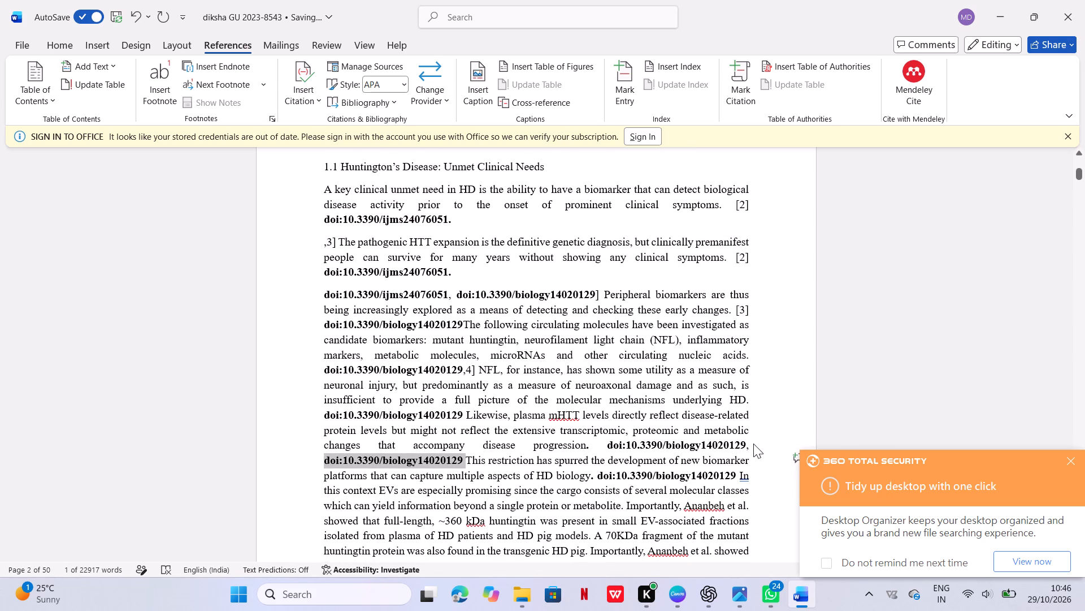
left_click_drag(748, 441, 610, 446)
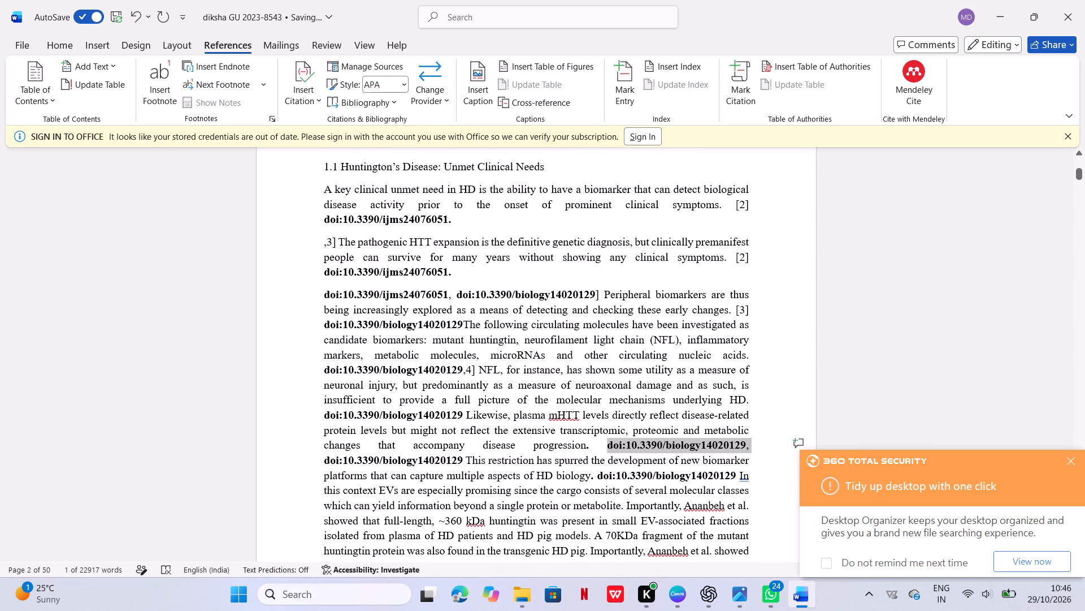
left_click_drag(610, 446, 609, 446)
key("BackSpace")
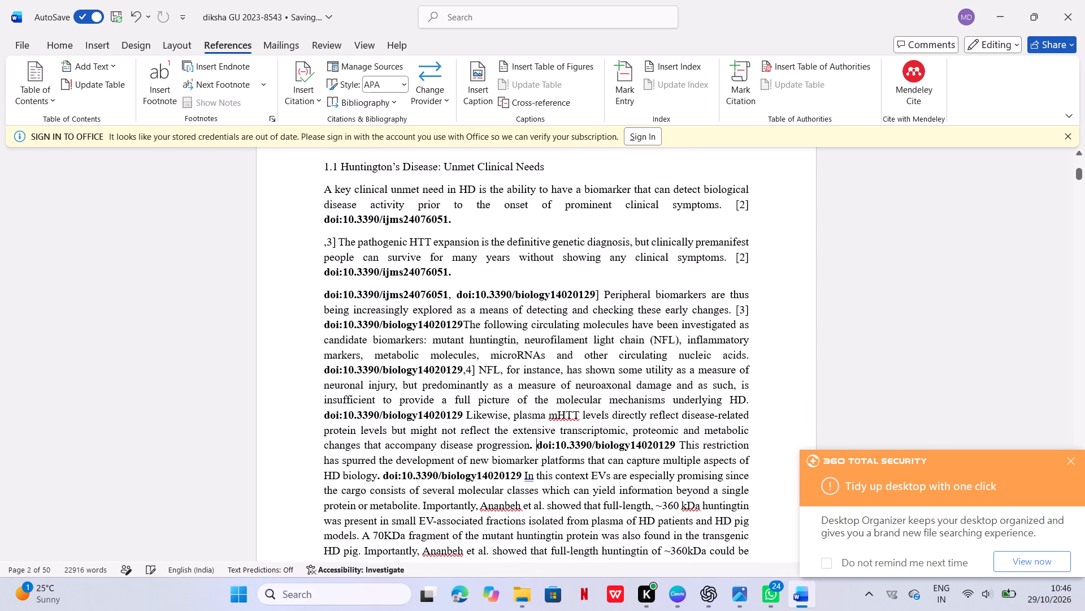
Replace the [4] citation after "exceedingly early intervention" on page 1 with the copied doi:10.3390/biology14020129 in bold.
scroll(665, 290, "up", 1)
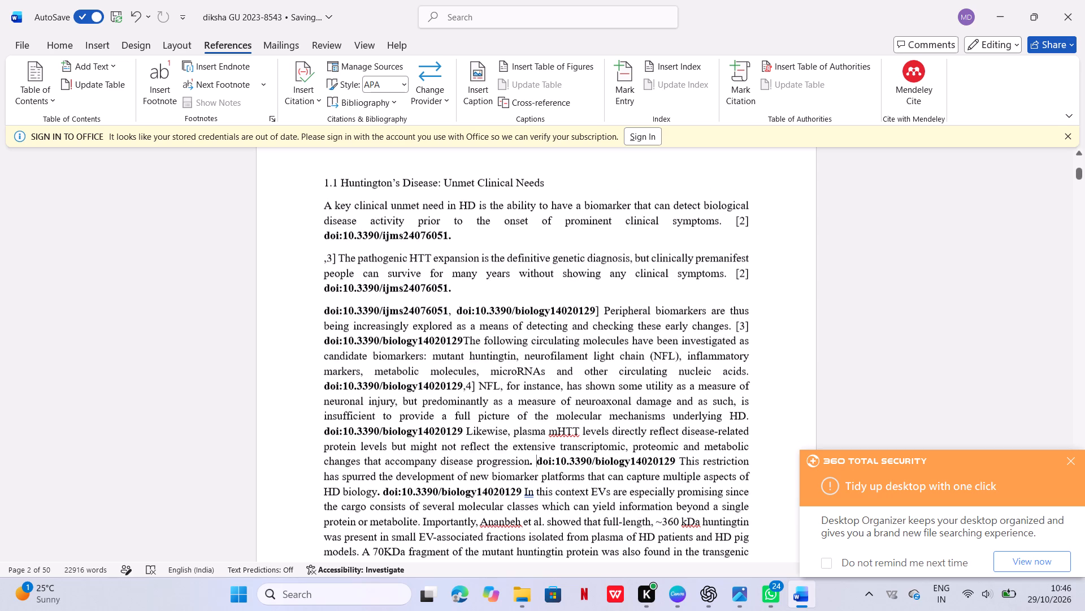
scroll(665, 290, "up", 3)
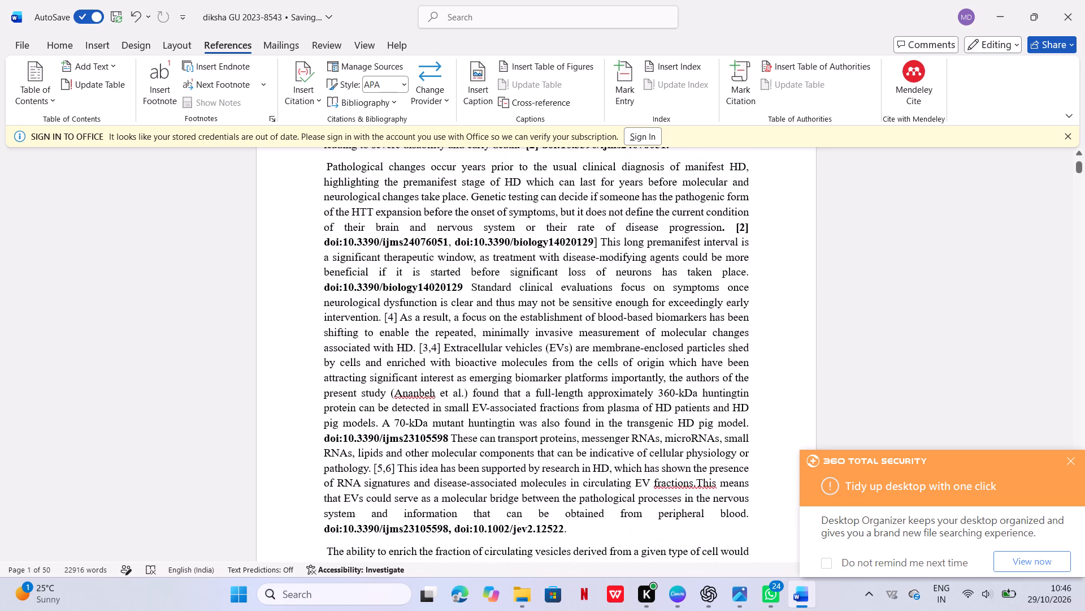
left_click(398, 318)
key("ctrl+v")
left_click_drag(398, 318, 519, 308)
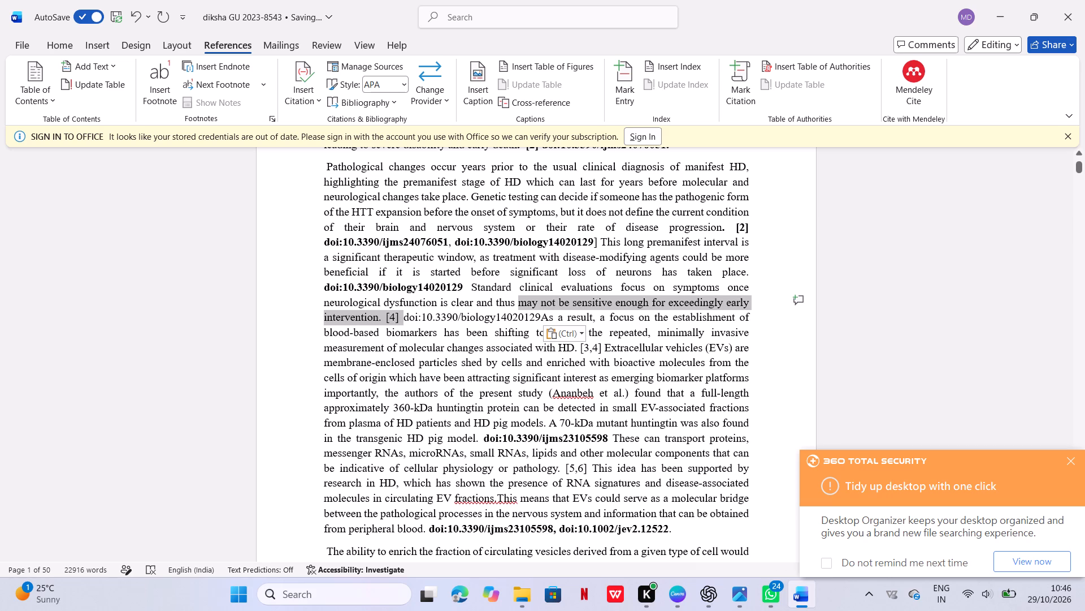
left_click_drag(519, 308, 533, 320)
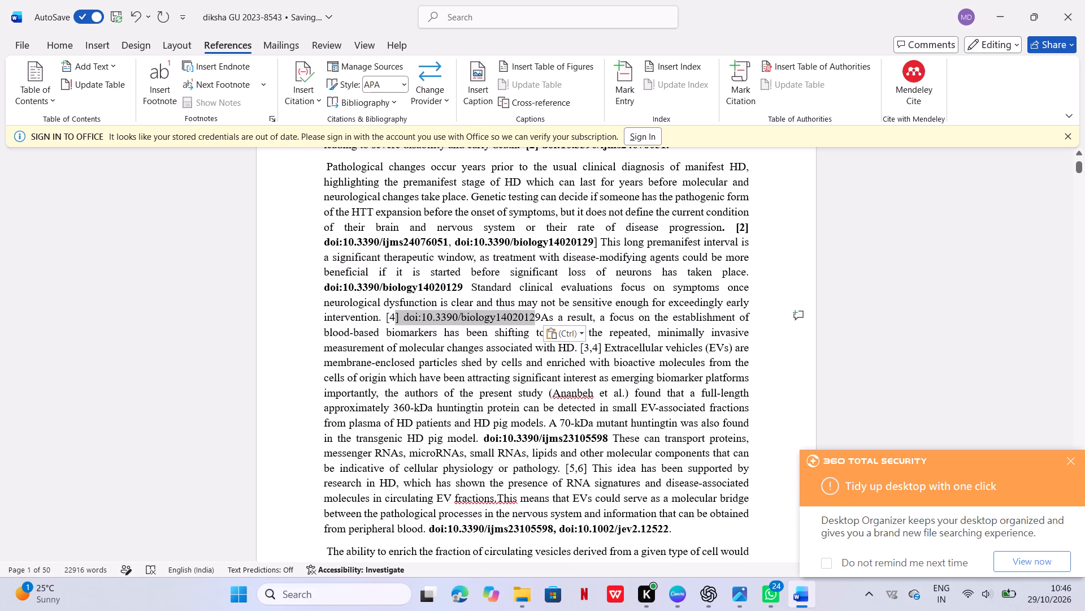
left_click_drag(533, 320, 541, 321)
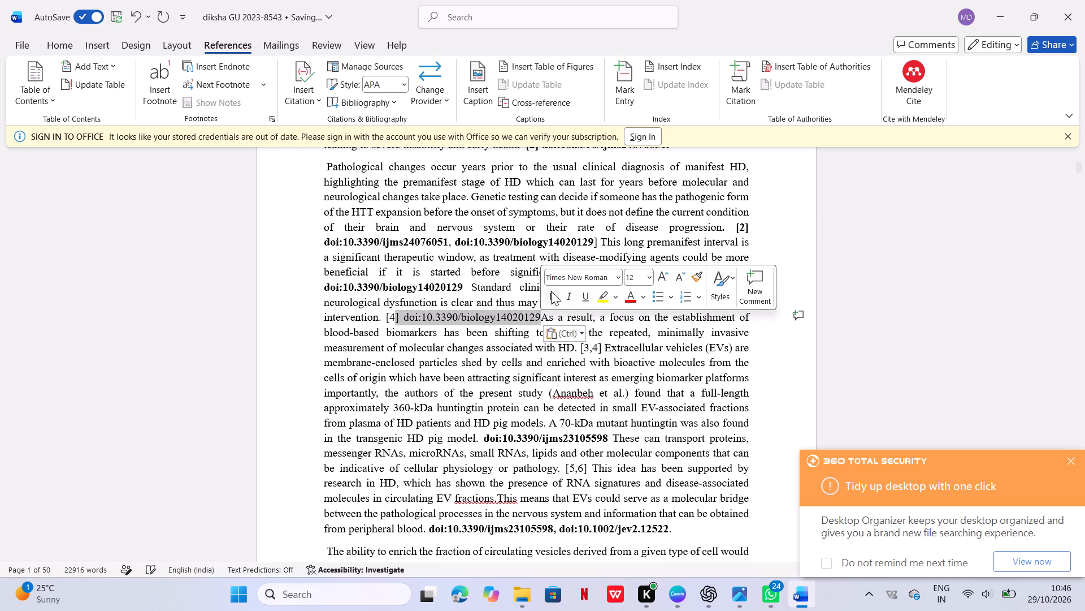
left_click(553, 295)
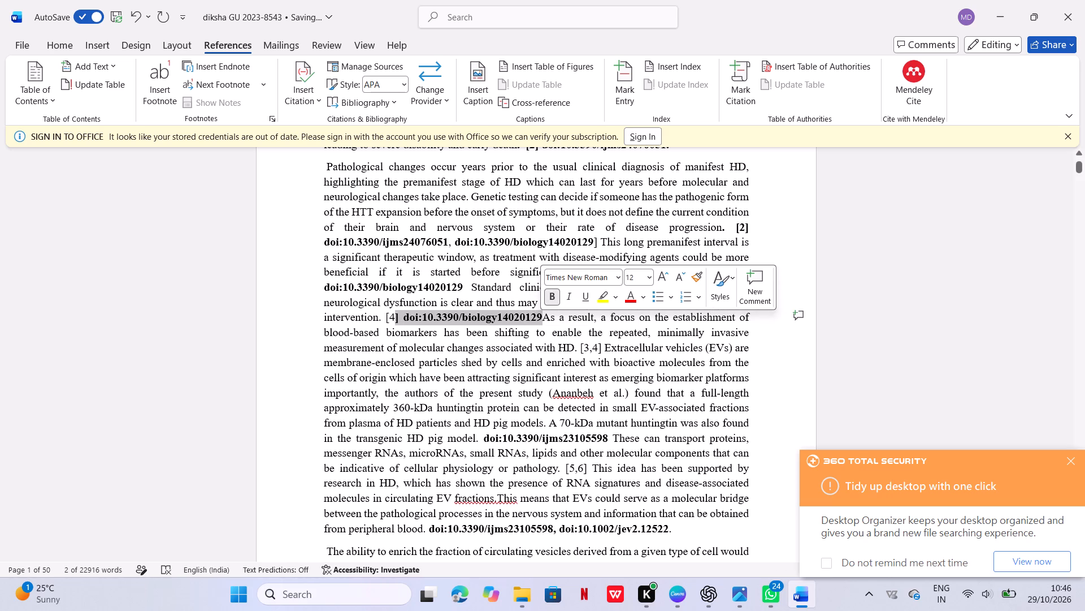
left_click(401, 318)
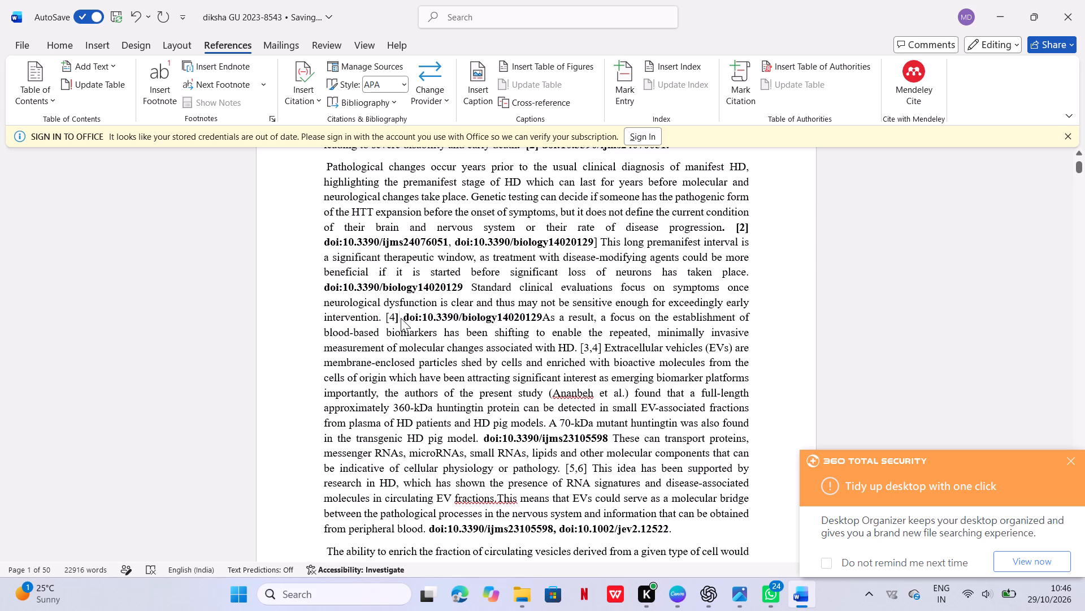
key("BackSpace")
key("BackSpace")
key("BackSpace")
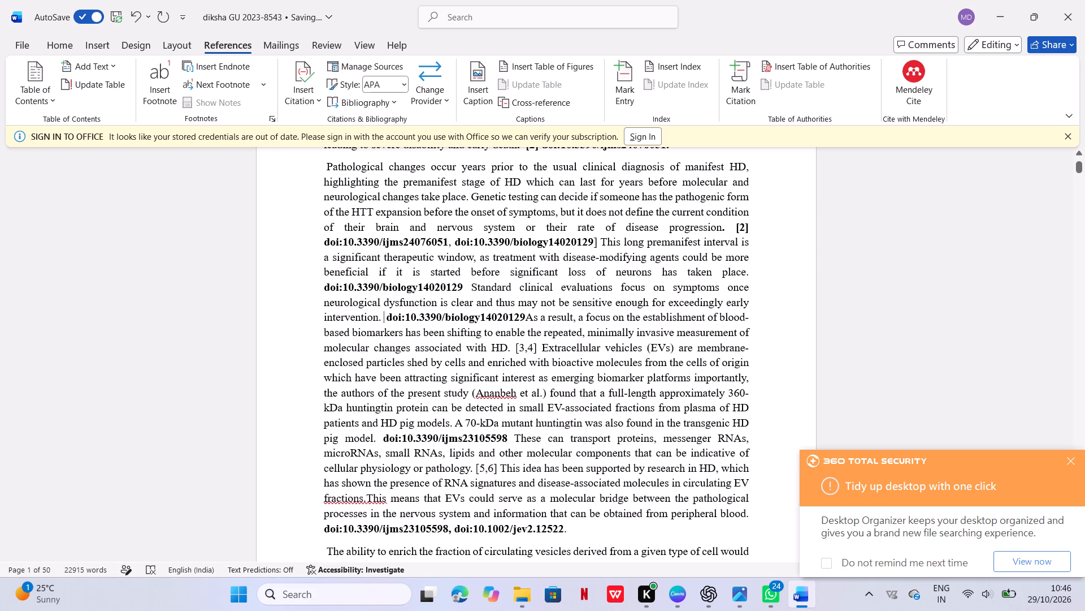
Replace the 4] part of the [3,4] citation after "molecular changes associated with HD" with the copied doi:10.3390/biology14020129.
left_click(539, 348)
key("BackSpace")
key("BackSpace")
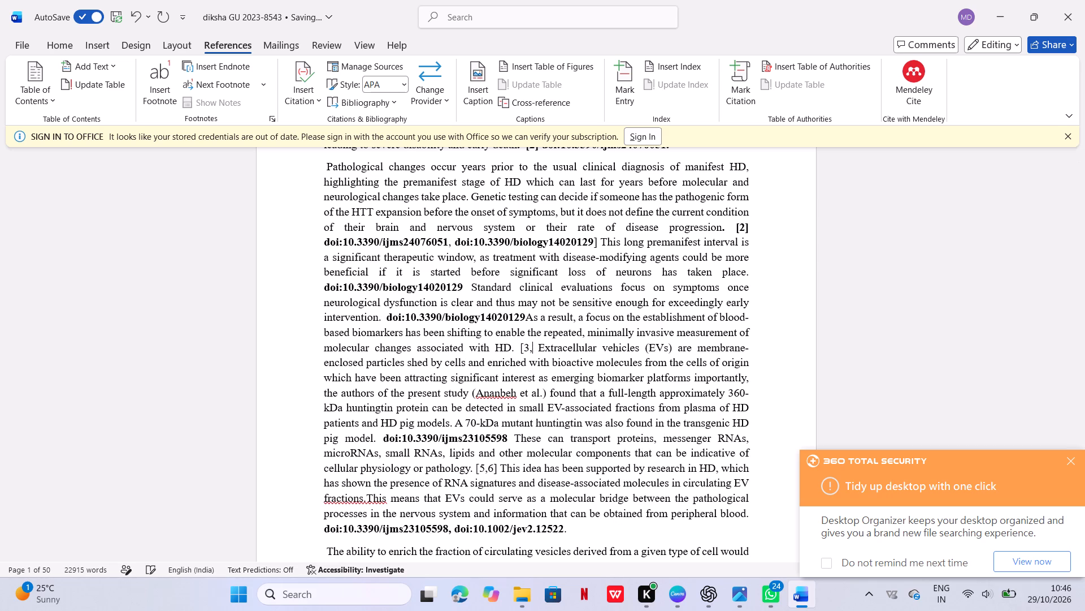
key("ctrl+v")
Make the pasted doi:10.3390/biology14020129 after "molecular changes associated with HD" on page 1 bold.
left_click_drag(539, 348, 553, 345)
double_click(546, 347)
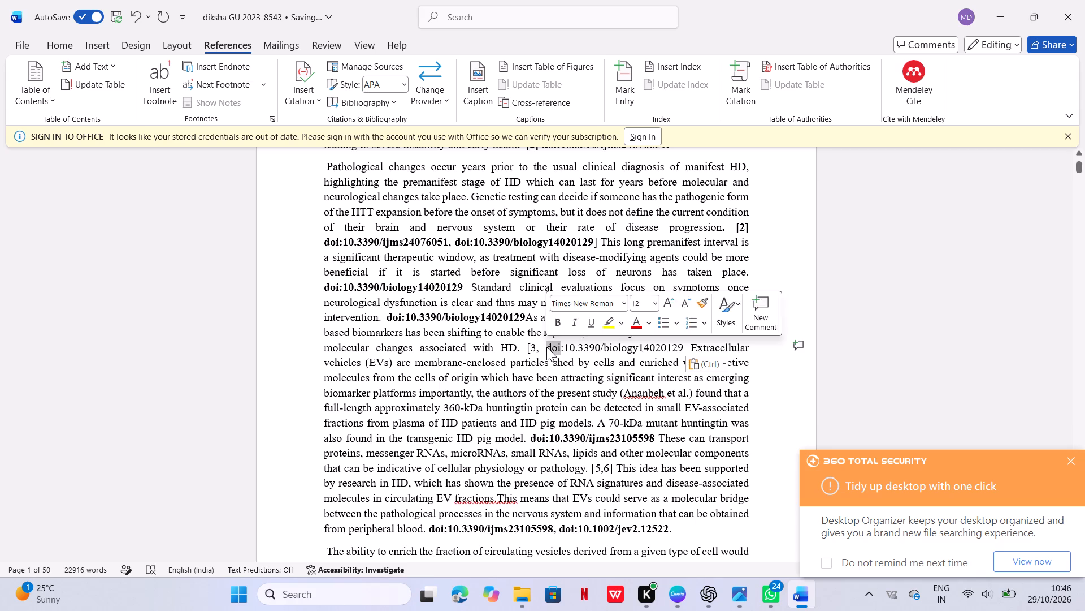
left_click_drag(546, 347, 626, 350)
left_click(626, 350)
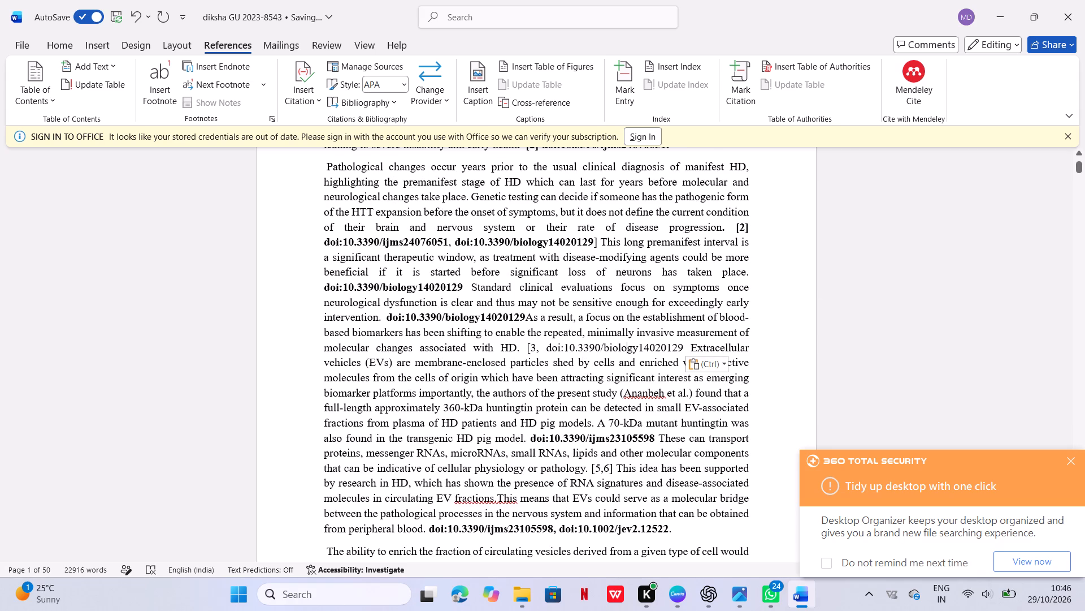
left_click_drag(544, 346, 686, 346)
left_click(698, 325)
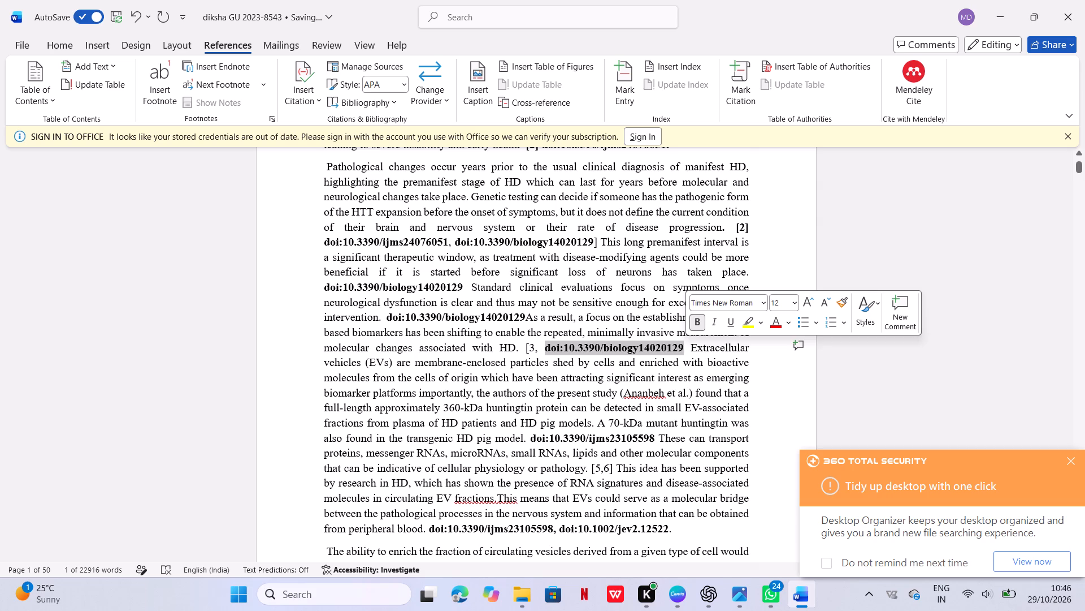
Delete the leftover ",4]" following doi:10.3390/biology14020129 before "NFL, for instance" in section 1.1.
scroll(698, 432, "up", 3)
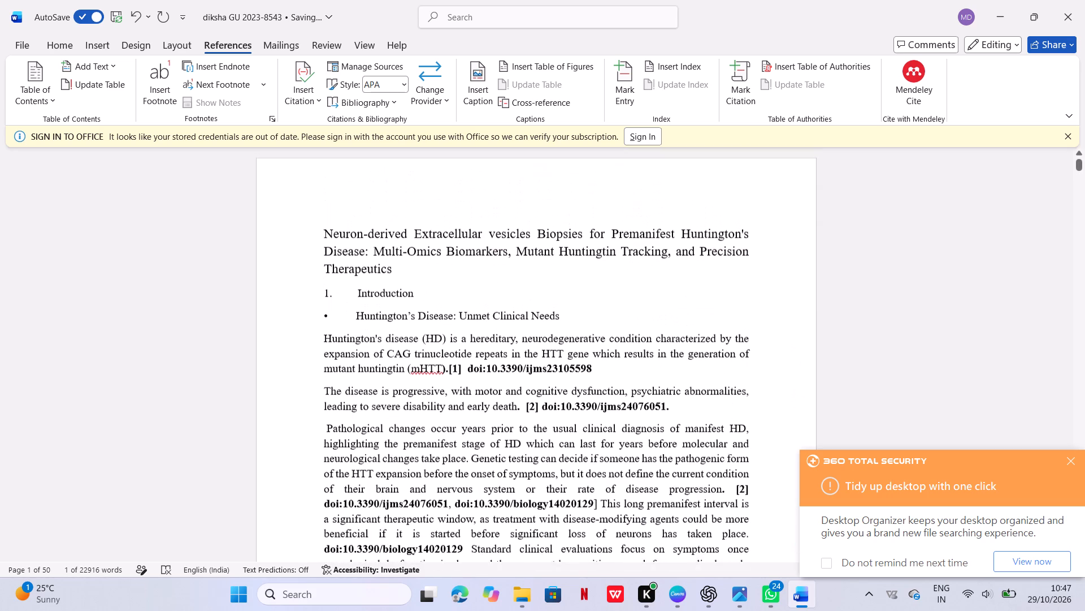
scroll(698, 432, "down", 3)
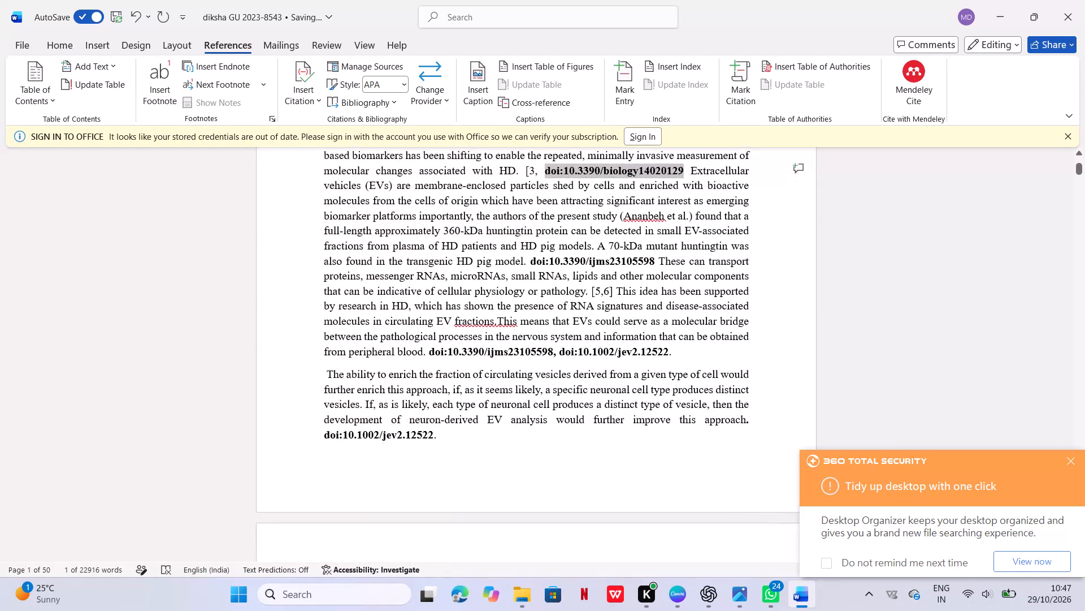
scroll(698, 432, "down", 3)
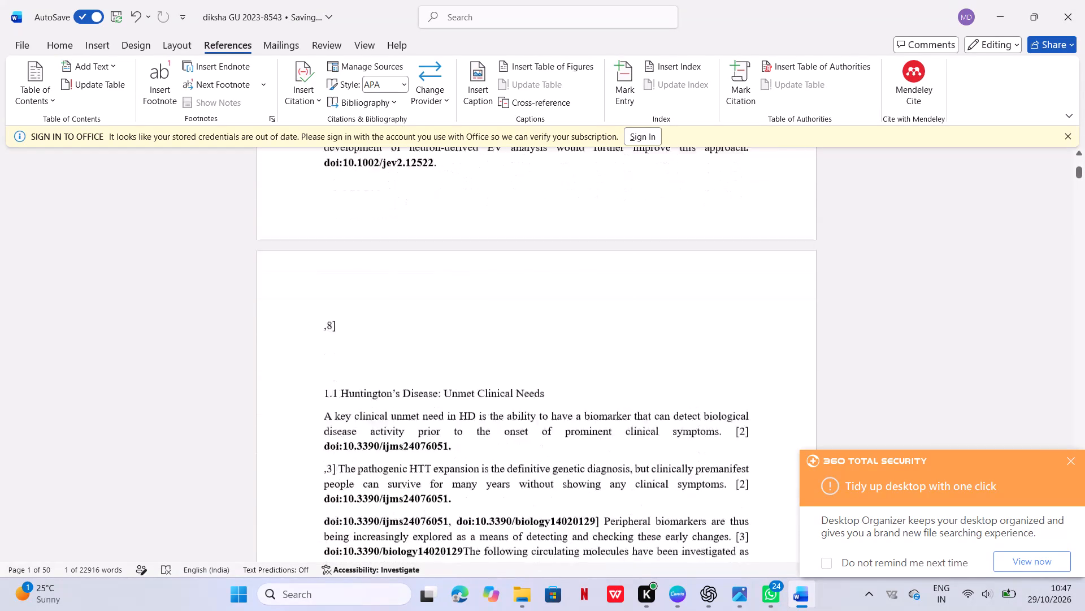
scroll(698, 432, "down", 3)
scroll(698, 432, "up", 1)
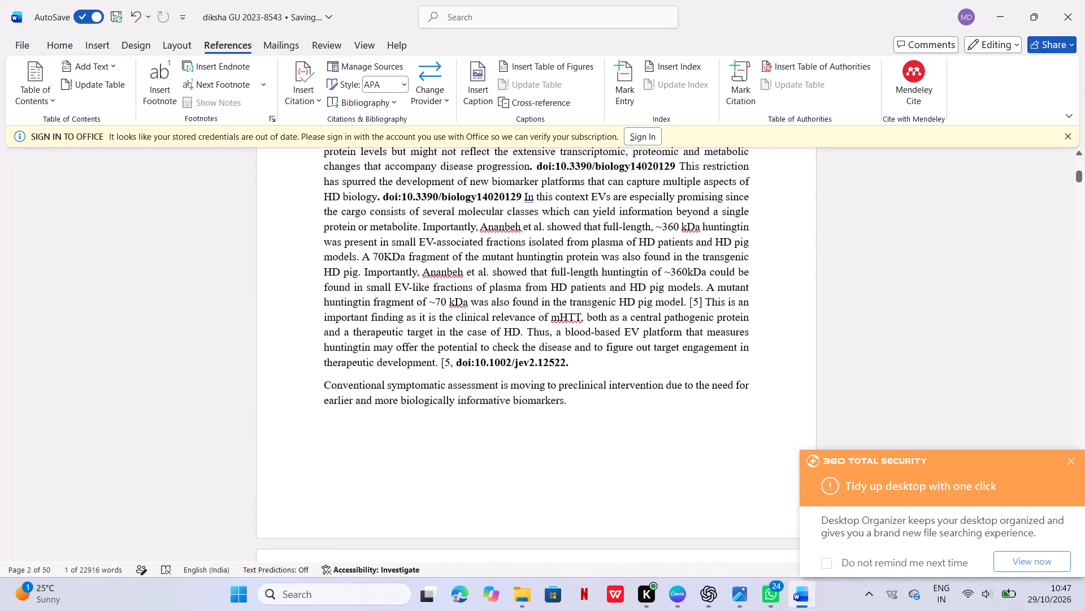
scroll(698, 432, "up", 2)
left_click_drag(698, 432, 365, 202)
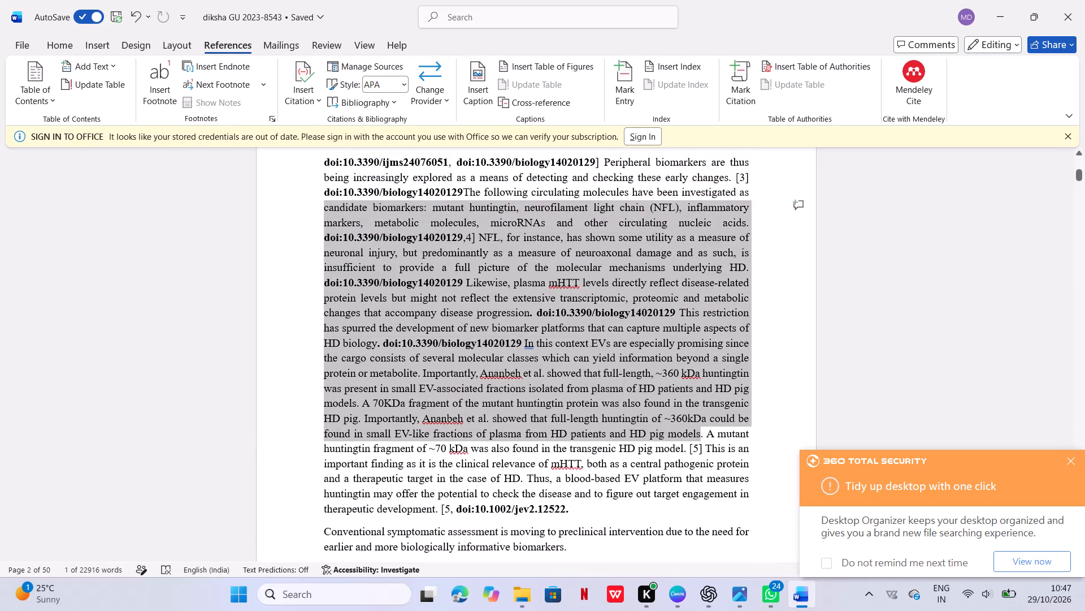
left_click_drag(365, 202, 416, 256)
left_click(416, 256)
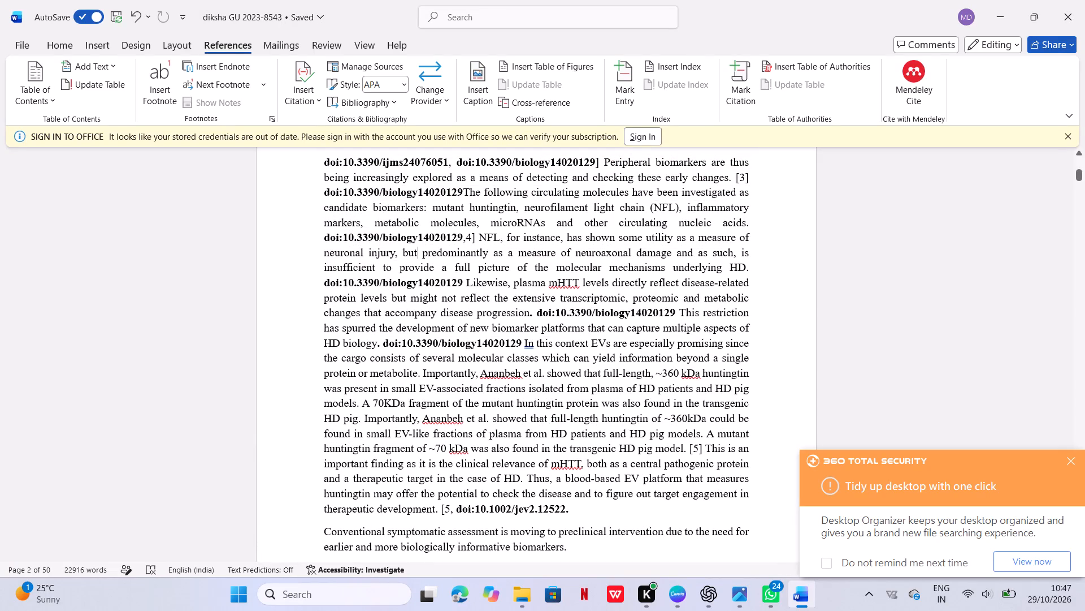
left_click(476, 239)
key("BackSpace")
key("BackSpace")
key("BackSpace")
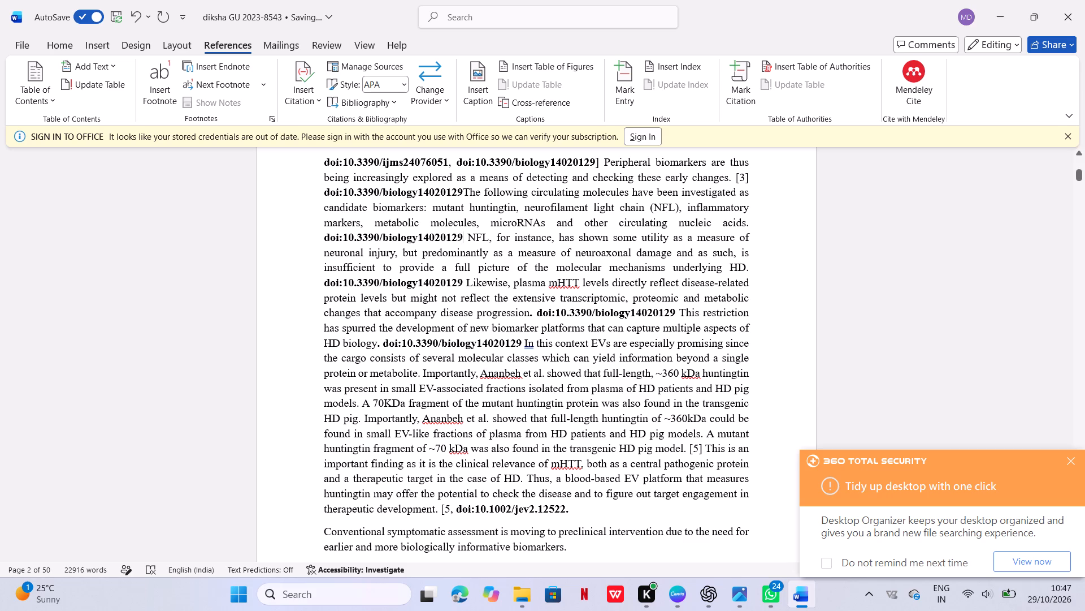
Copy doi:10.3390/ijms24076051 from entry [6] of the reference list that precedes section 2.
scroll(486, 448, "down", 2)
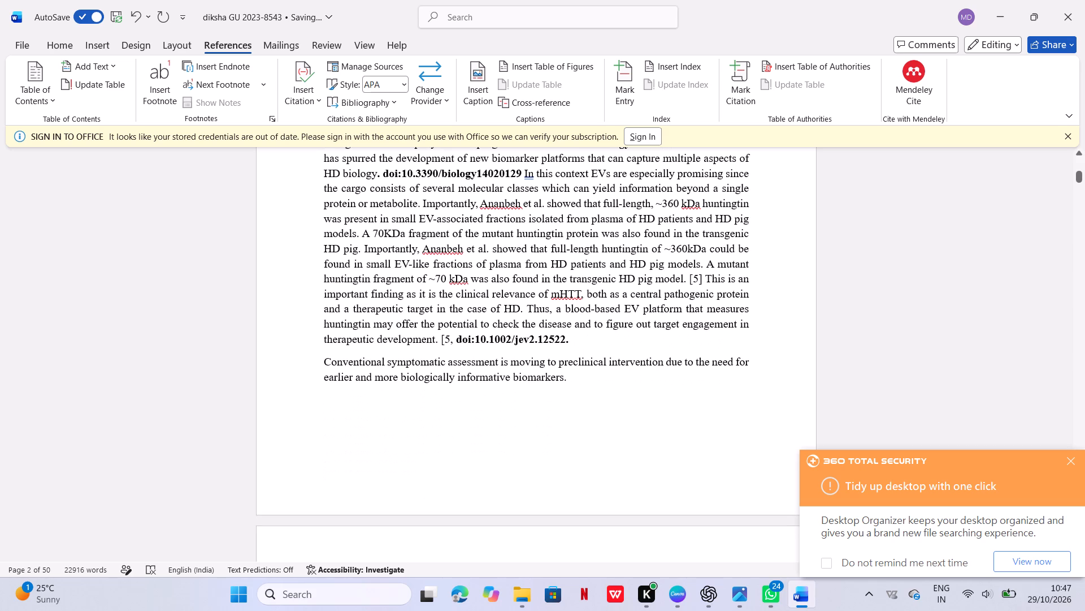
left_click(486, 448)
scroll(486, 448, "down", 5)
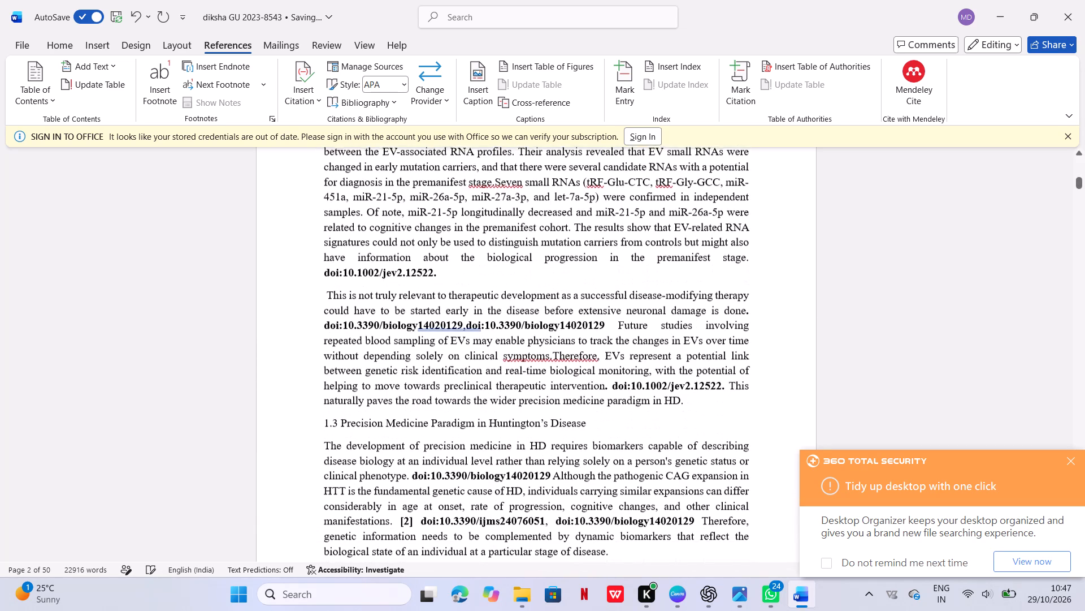
scroll(486, 448, "down", 1)
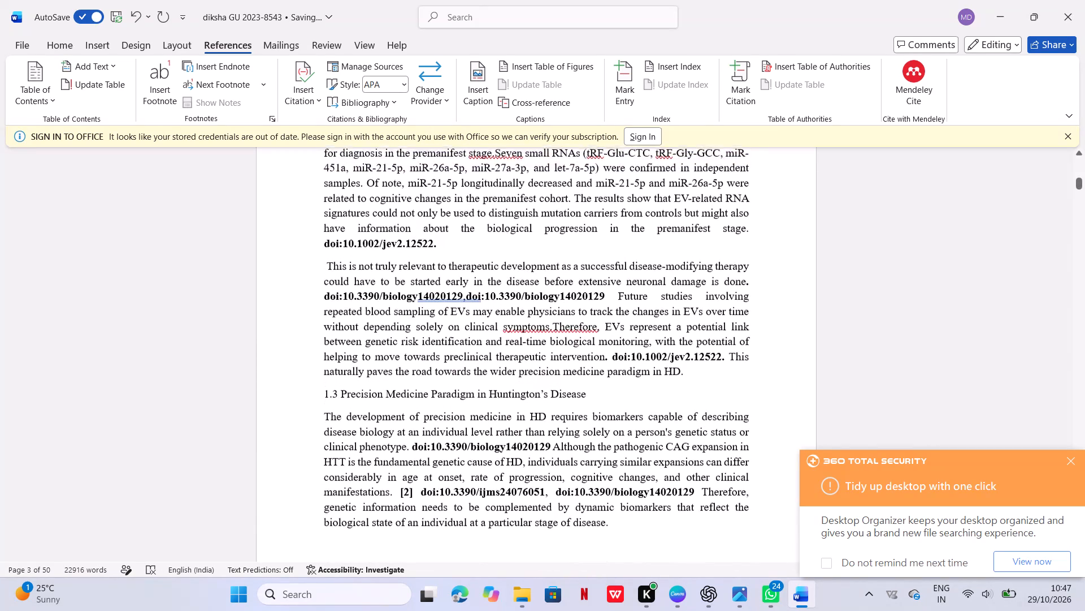
scroll(486, 448, "down", 3)
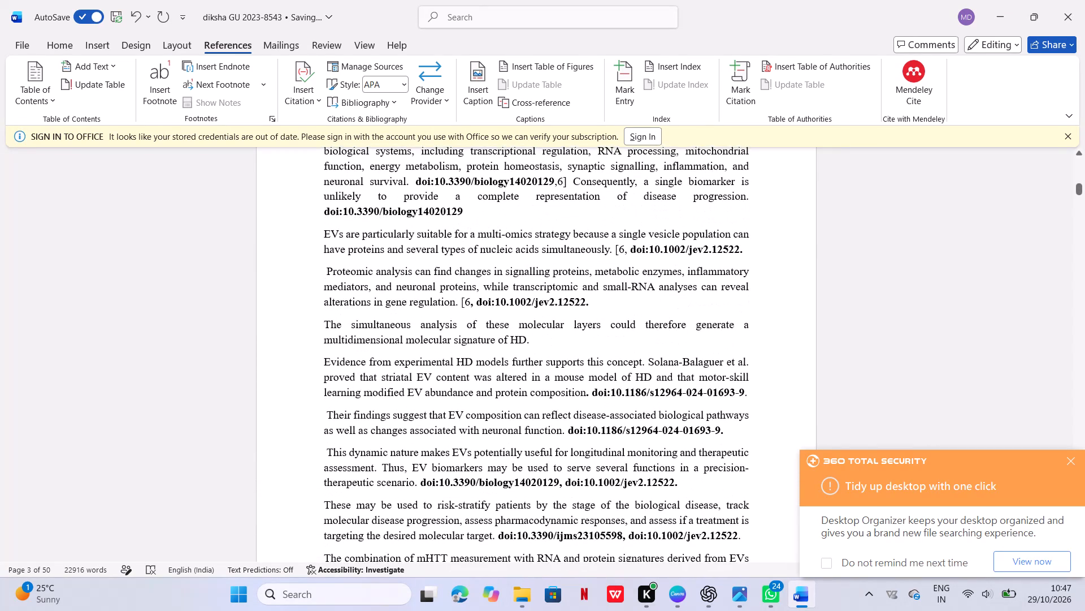
scroll(486, 448, "down", 1)
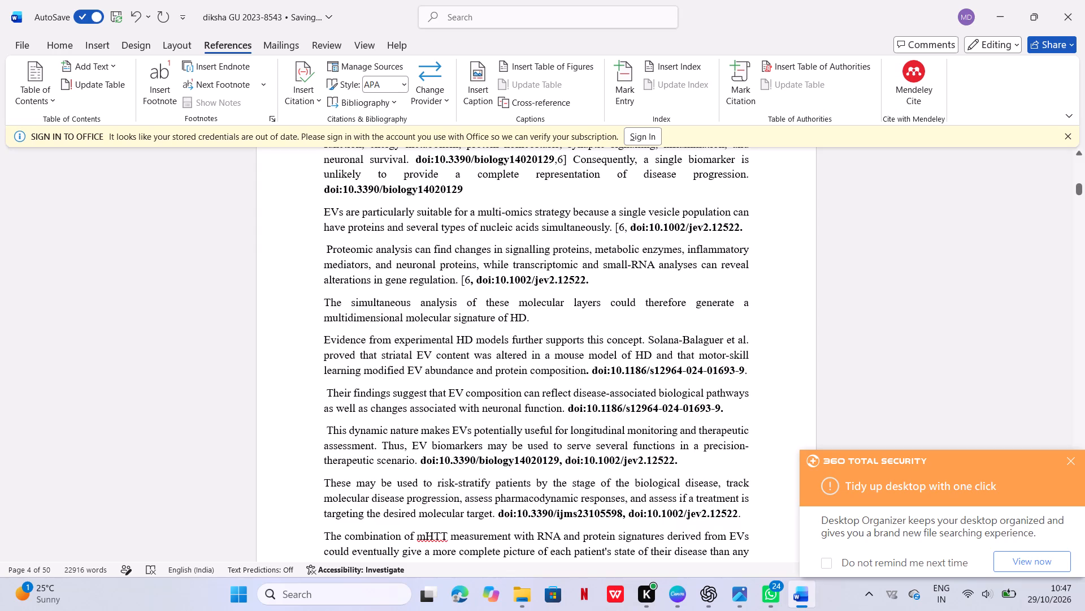
scroll(483, 414, "down", 5)
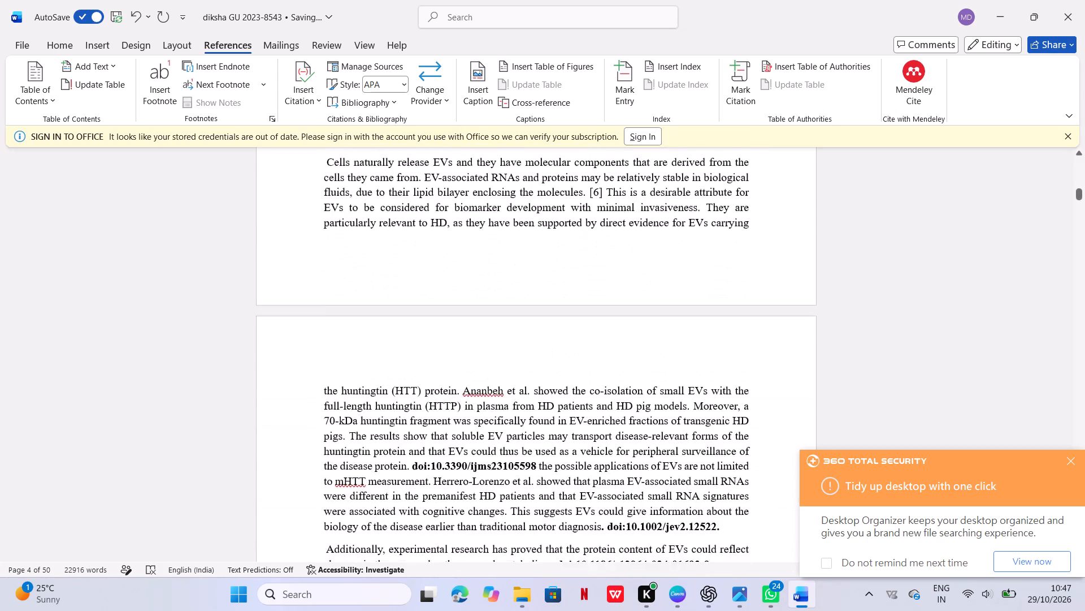
scroll(483, 414, "down", 3)
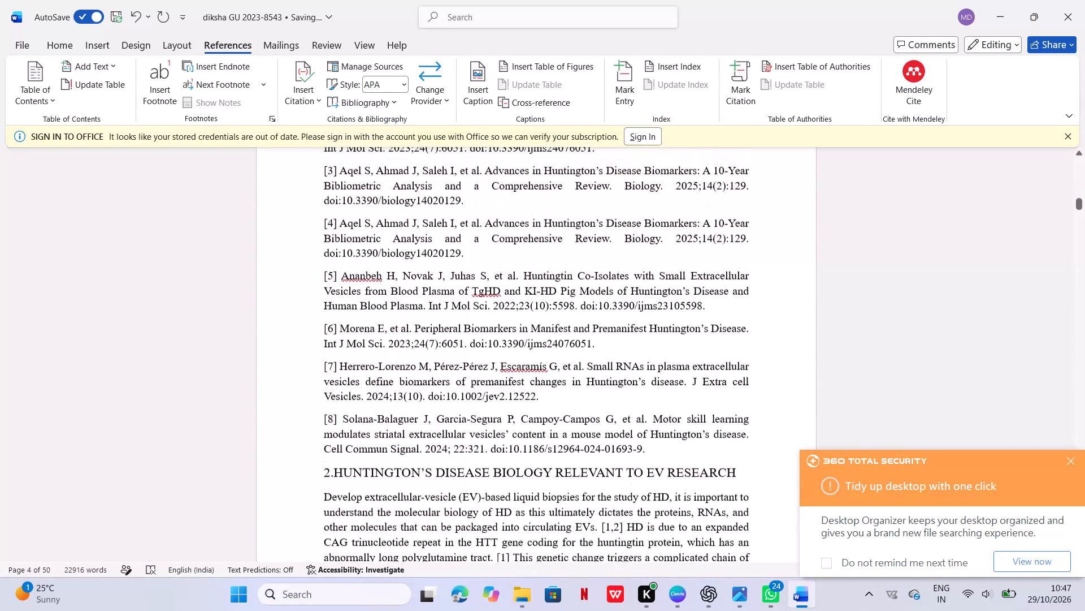
left_click(442, 346)
left_click_drag(470, 344, 563, 348)
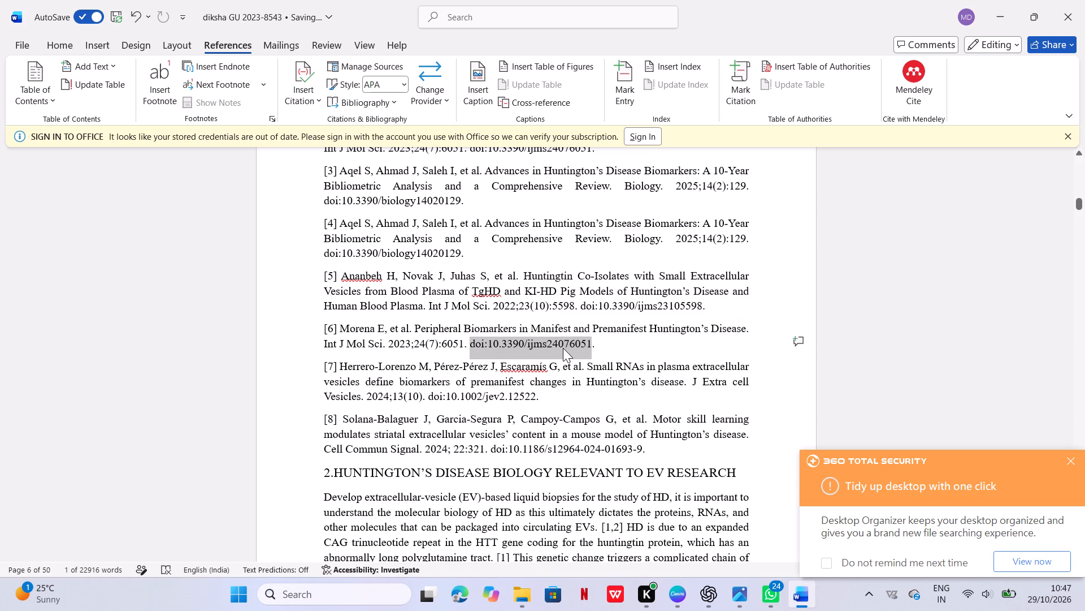
key("ctrl+c")
Replace the "[6" part of the [6,8] citation after "neuron-derived EVs (NDEVs)" with the copied doi:10.3390/ijms24076051.
scroll(559, 295, "up", 2)
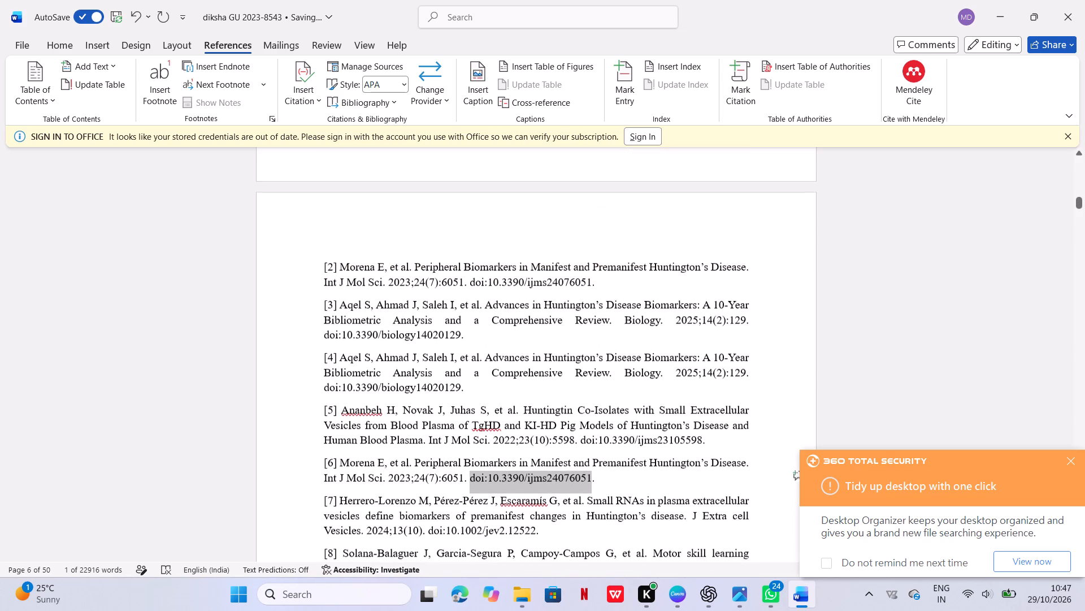
scroll(559, 295, "up", 5)
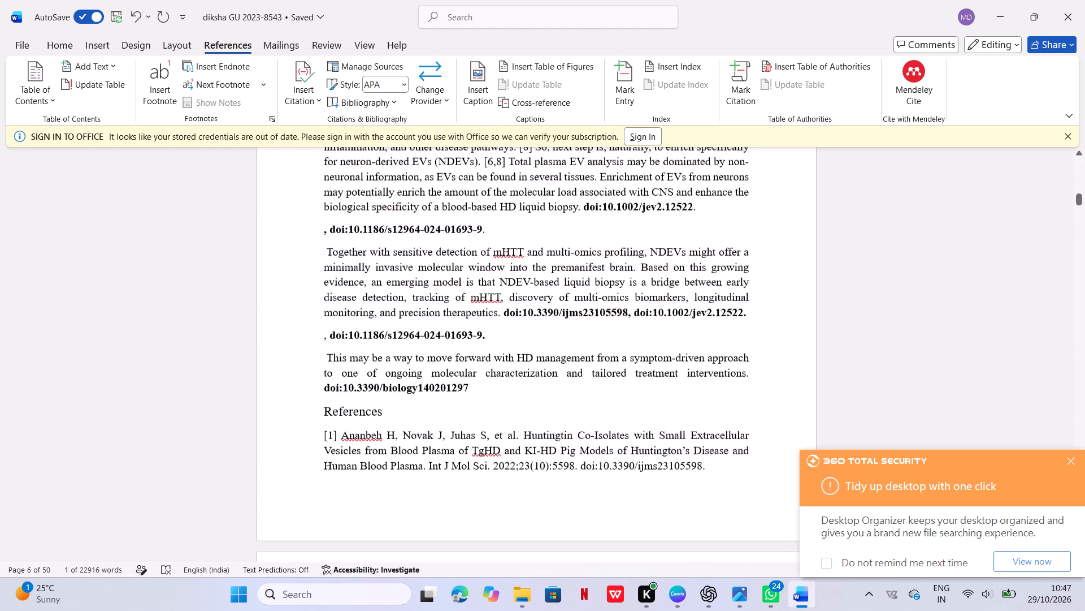
scroll(559, 295, "up", 1)
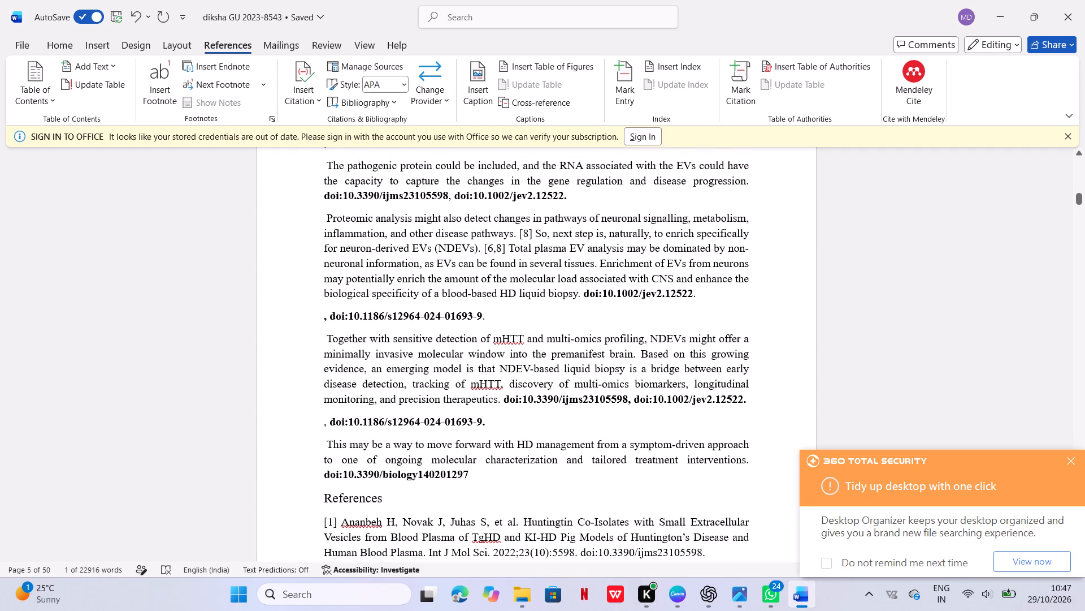
left_click(493, 247)
key("BackSpace")
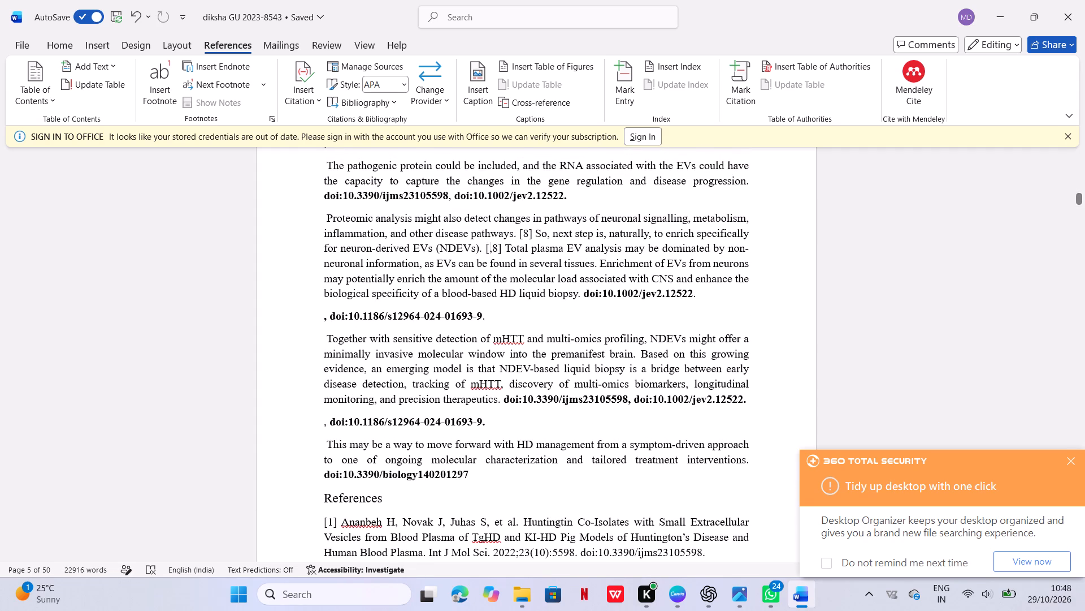
key("BackSpace")
key("ctrl+v")
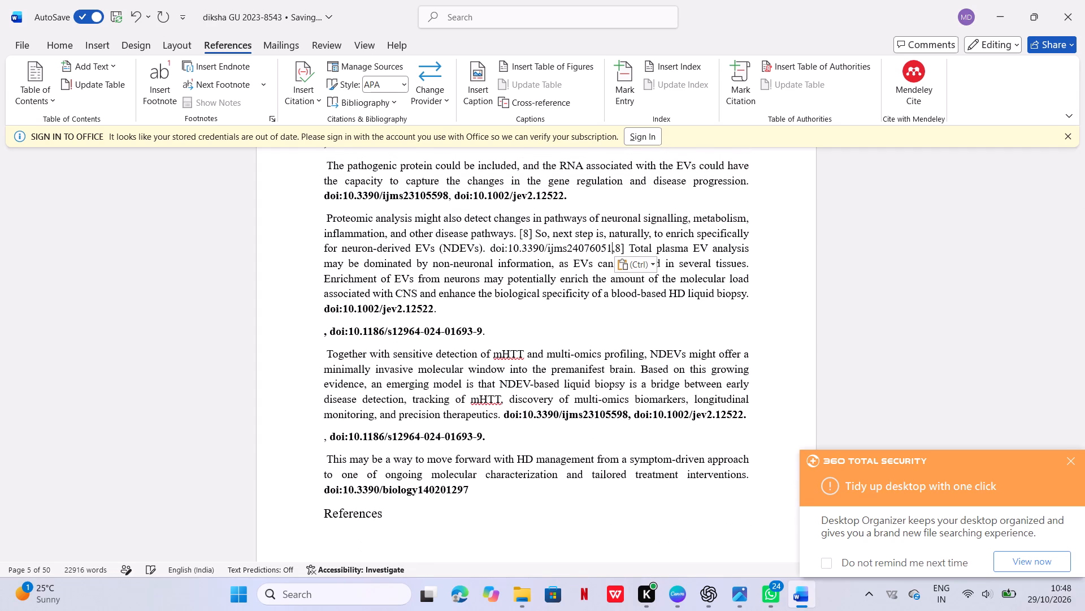
Replace the leftover "[6" after "alterations in gene regulation" on page 4 with the copied doi:10.3390/ijms24076051 in bold.
scroll(549, 191, "up", 1)
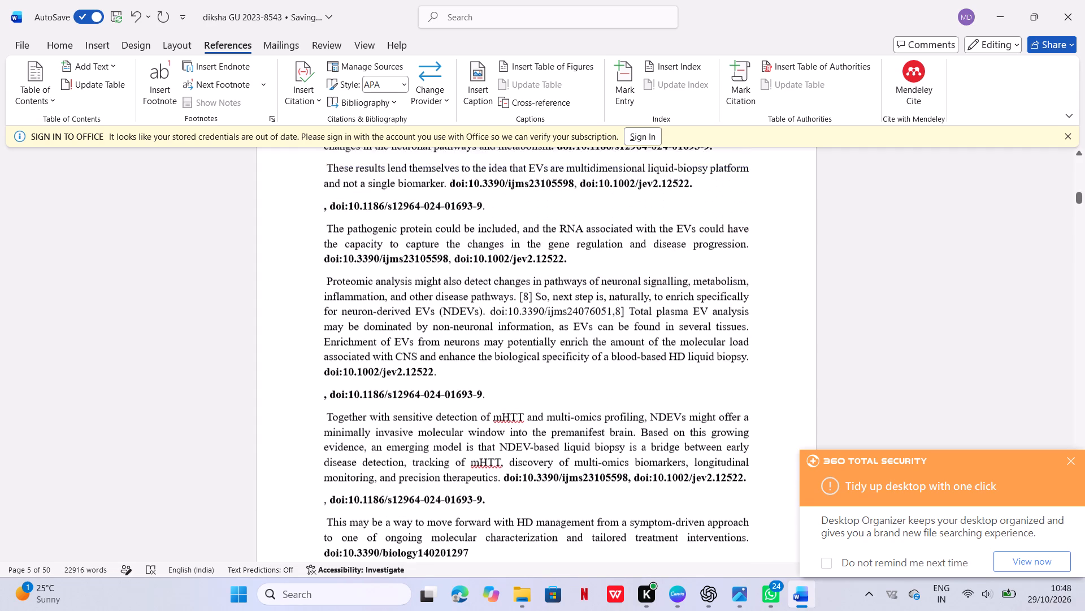
scroll(549, 191, "up", 3)
scroll(549, 191, "down", 1)
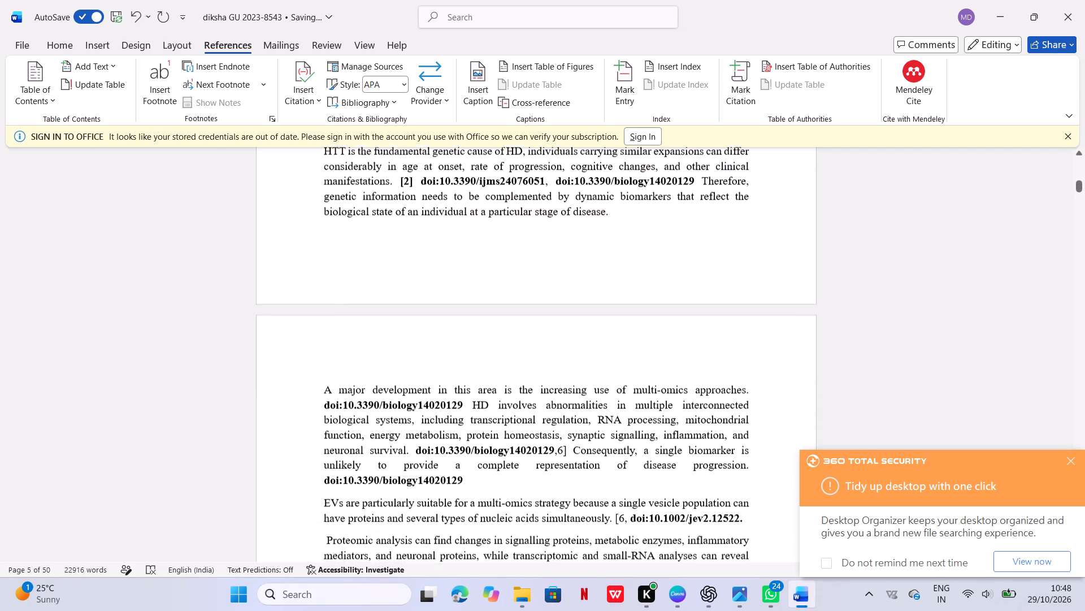
scroll(549, 191, "down", 1)
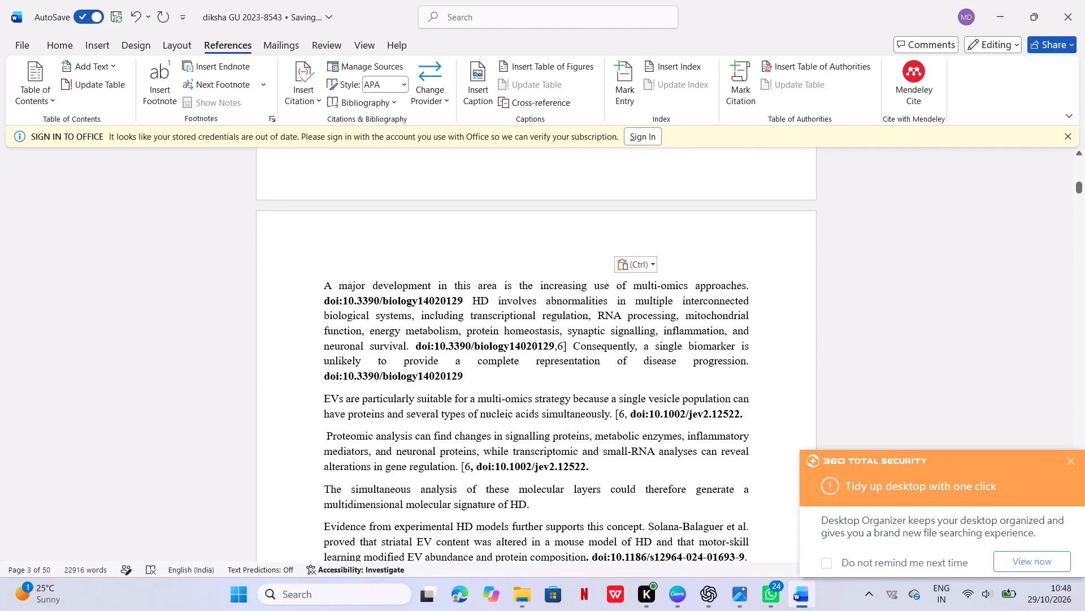
left_click(468, 466)
key("BackSpace")
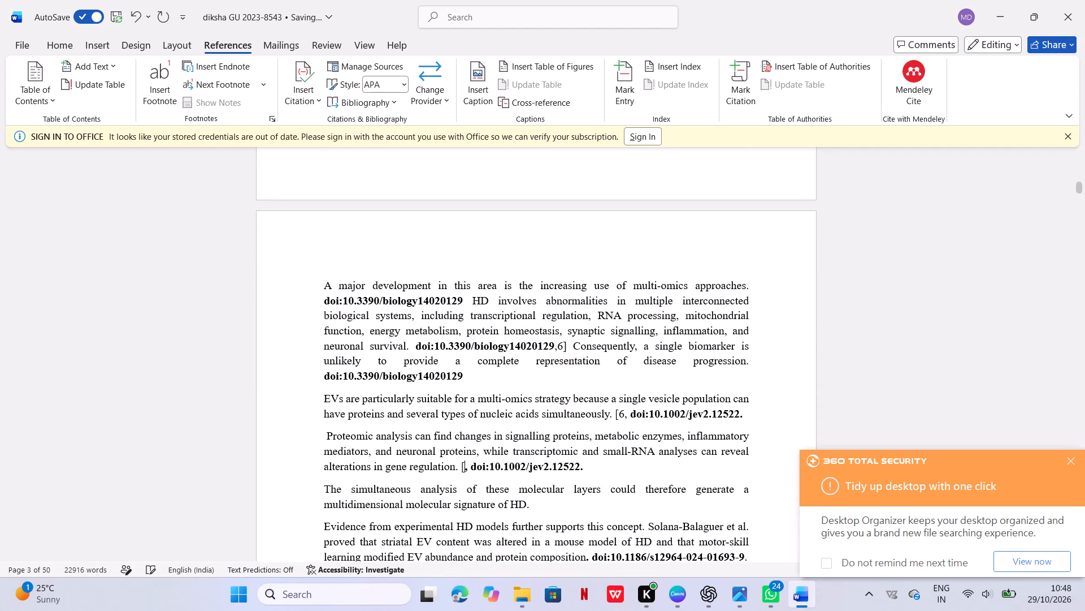
key("BackSpace")
key("ctrl+v")
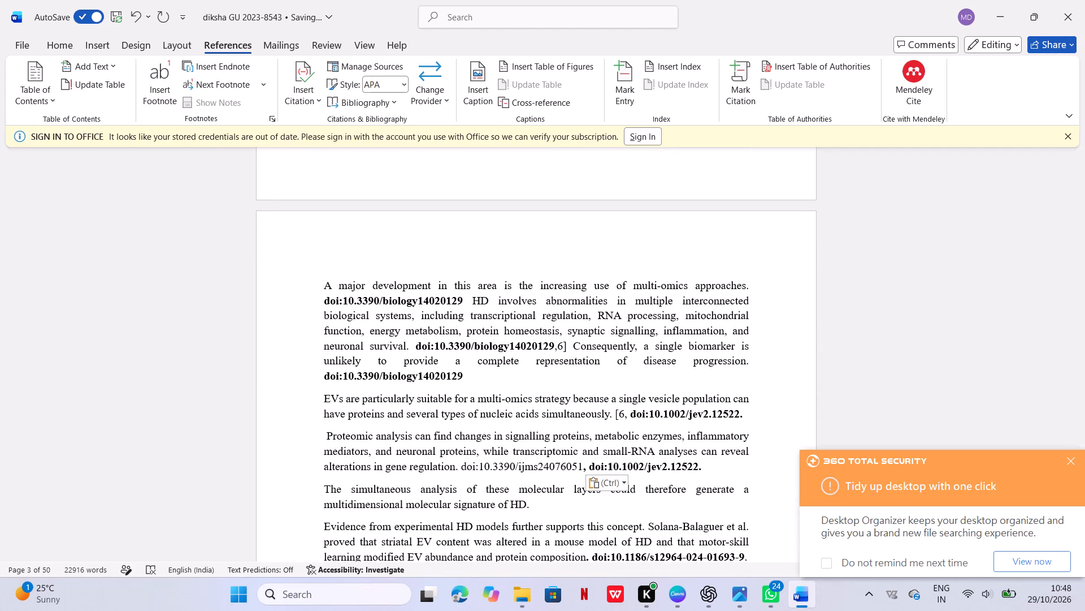
left_click_drag(463, 467, 597, 471)
left_click(609, 450)
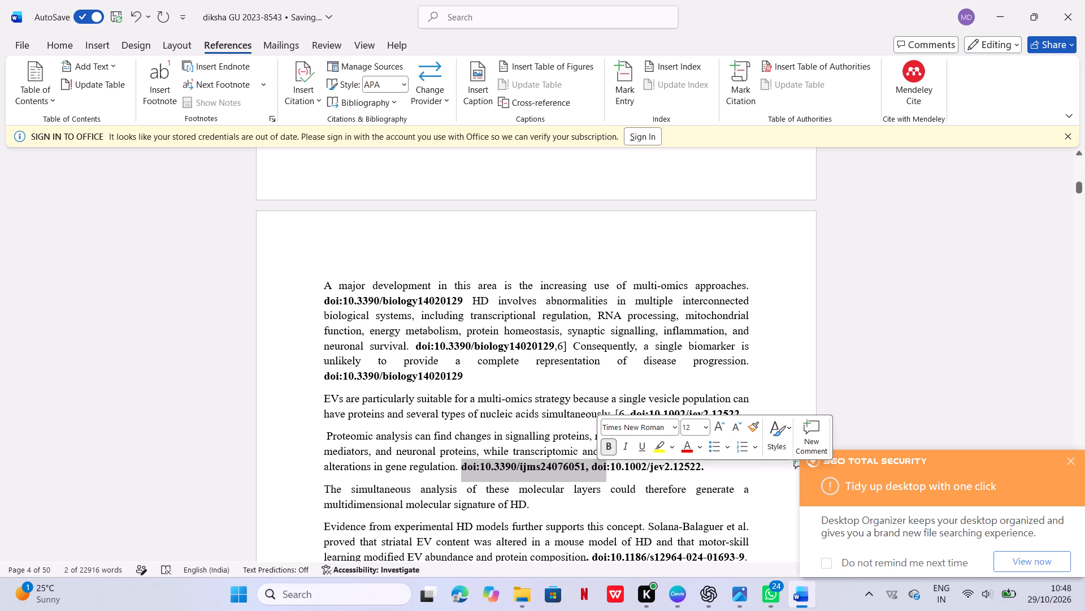
Replace the leftover "6]" in the citation after "neuronal survival" on page 4 with the copied doi:10.3390/ijms24076051 in bold.
left_click(566, 347)
left_click(566, 347)
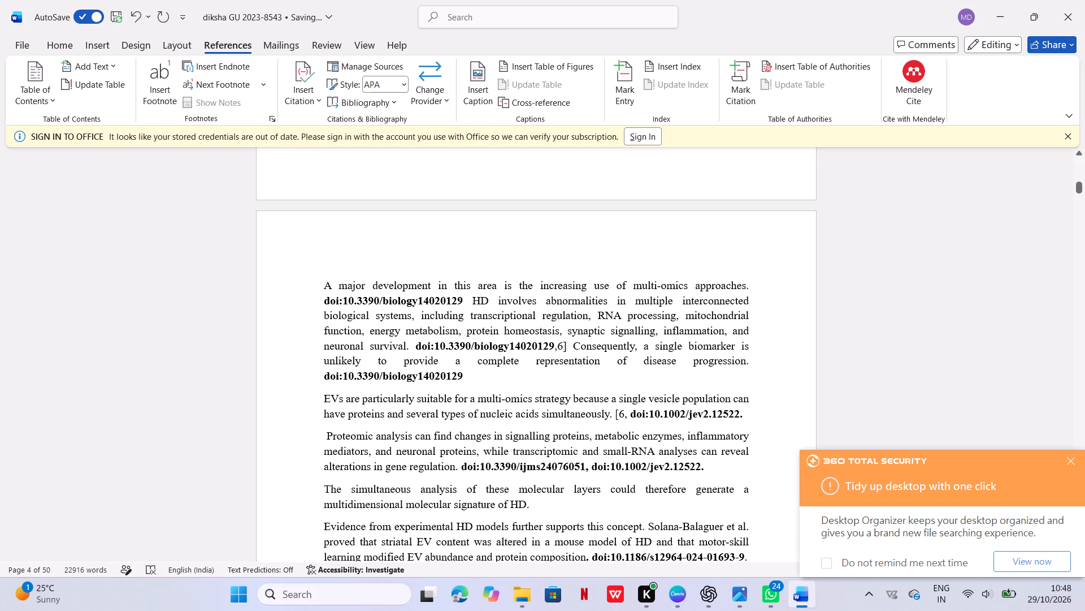
key("BackSpace")
key("BackSpace")
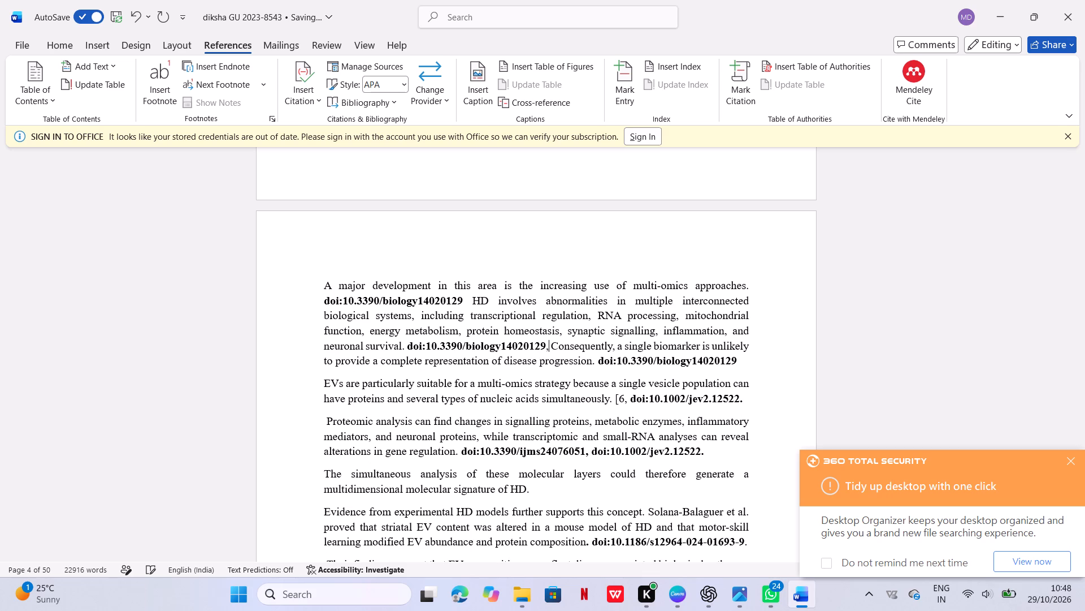
key("ctrl+v")
left_click_drag(550, 346, 551, 346)
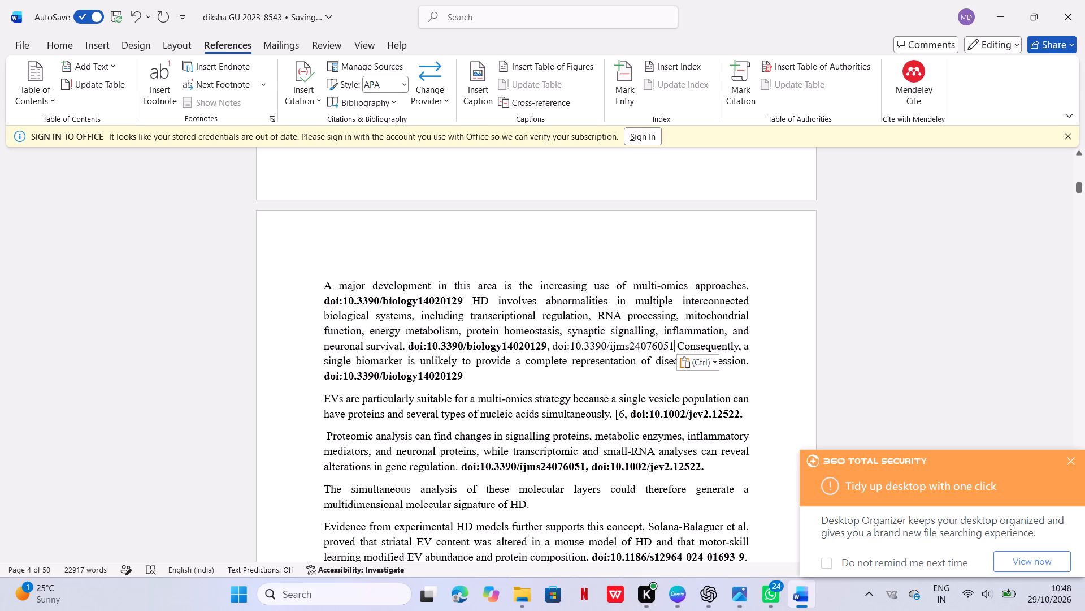
left_click_drag(551, 346, 674, 341)
left_click(679, 316)
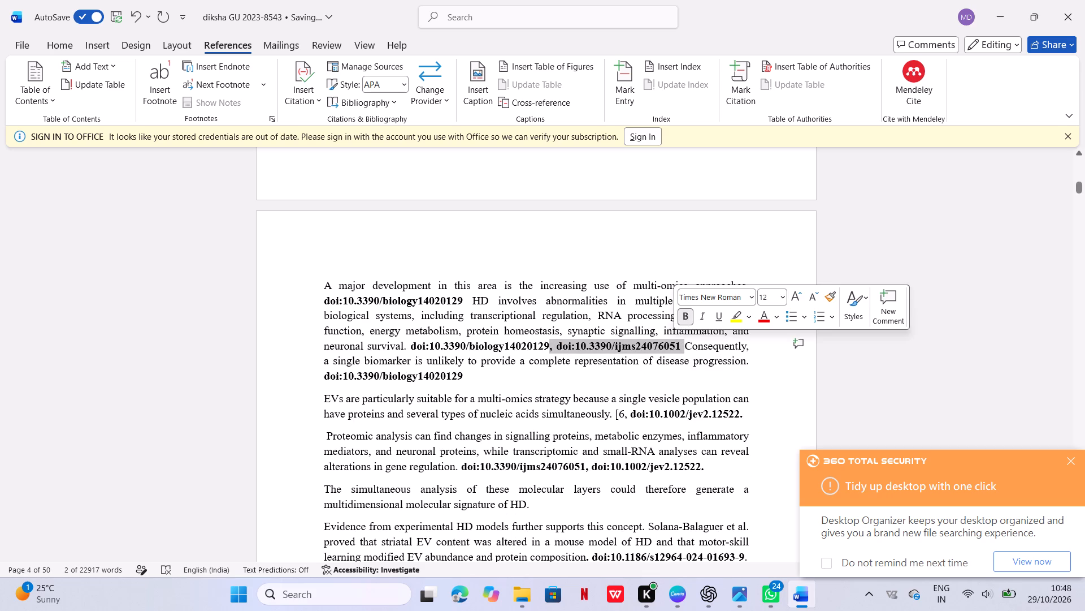
Insert the missing space in "symptoms.Therefore" in the last paragraph of section 1.2 so it reads "symptoms. Therefore".
scroll(564, 274, "up", 4)
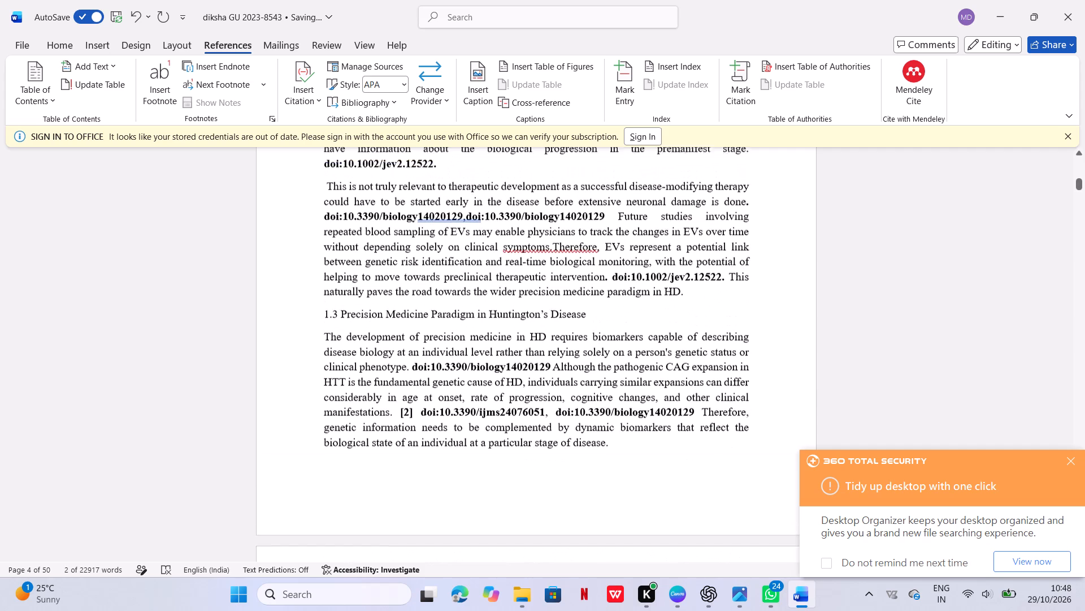
scroll(564, 274, "up", 2)
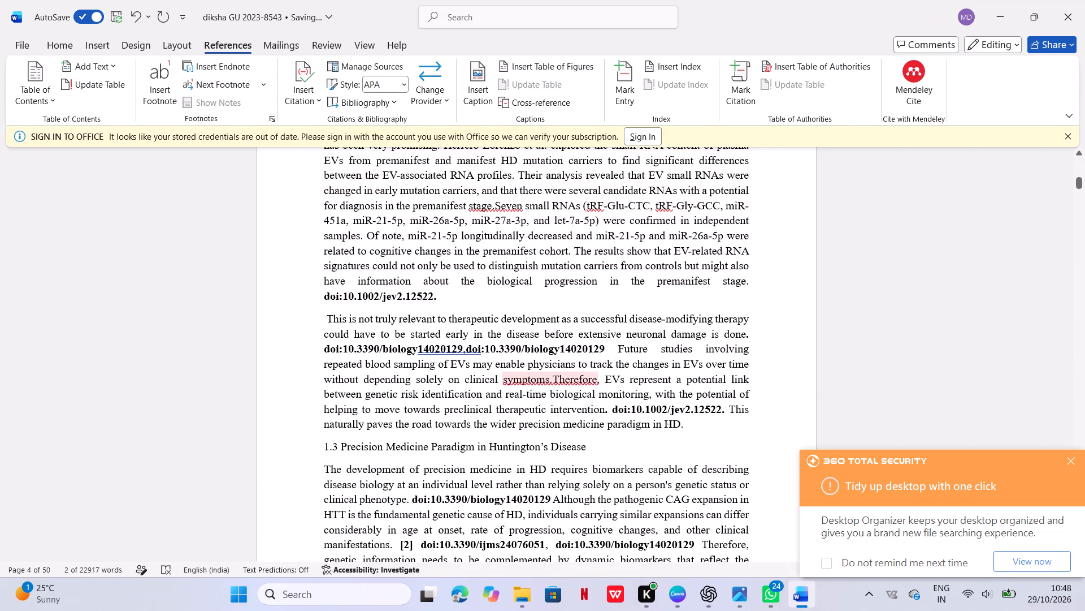
left_click(561, 384)
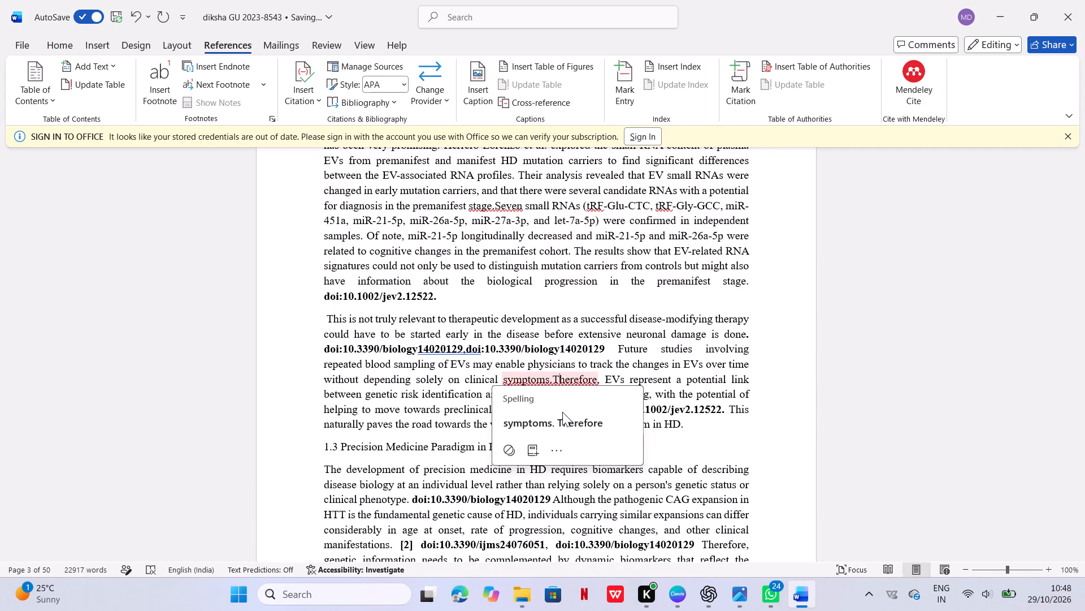
left_click(562, 419)
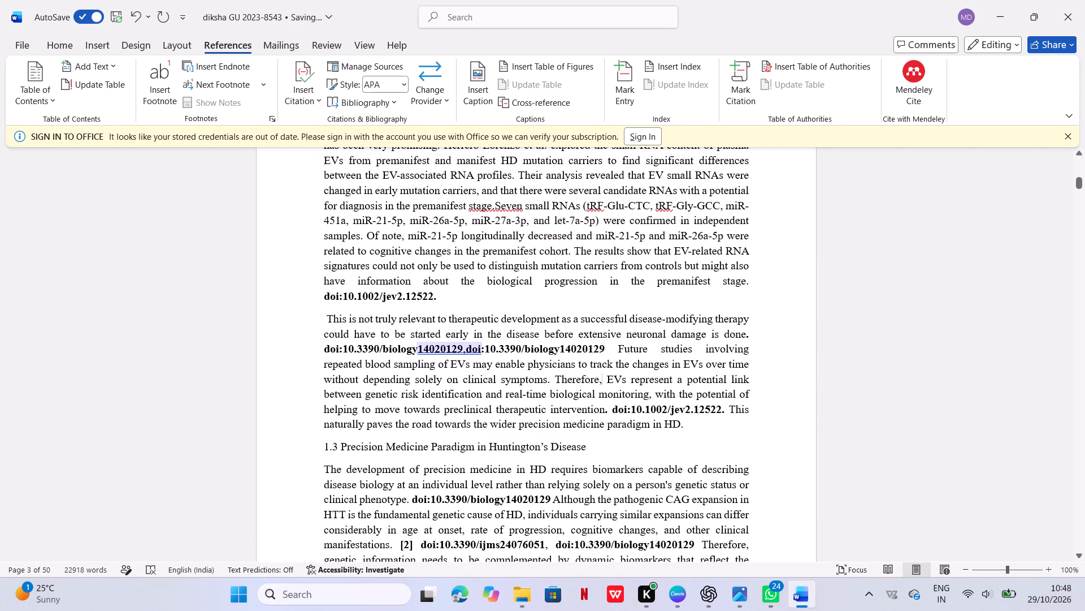
Insert the missing space after the comma between the two doi:10.3390/biology14020129 citations following "extensive neuronal damage is done".
left_click(472, 356)
left_click(481, 399)
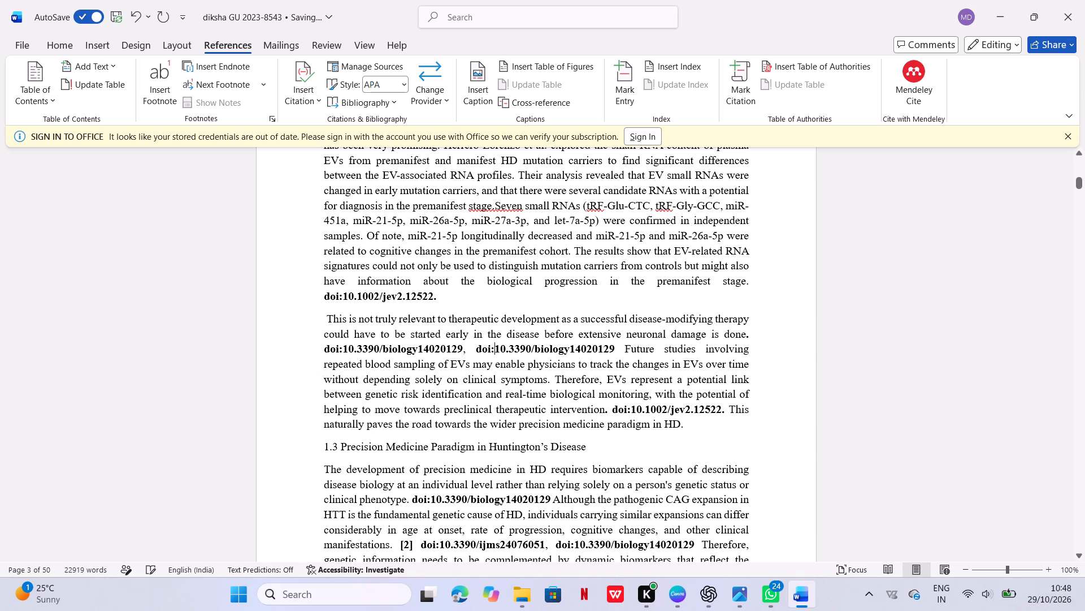
Review the in-text citations from section 1.2 back through section 1.1 to the introduction for leftover numbered references.
scroll(512, 269, "up", 1)
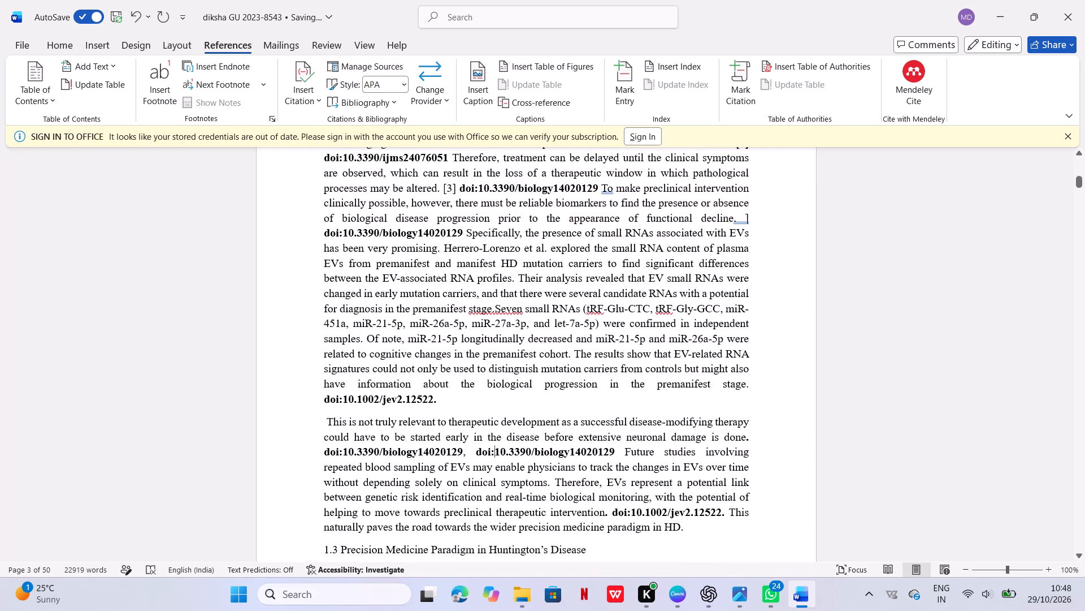
scroll(527, 230, "up", 2)
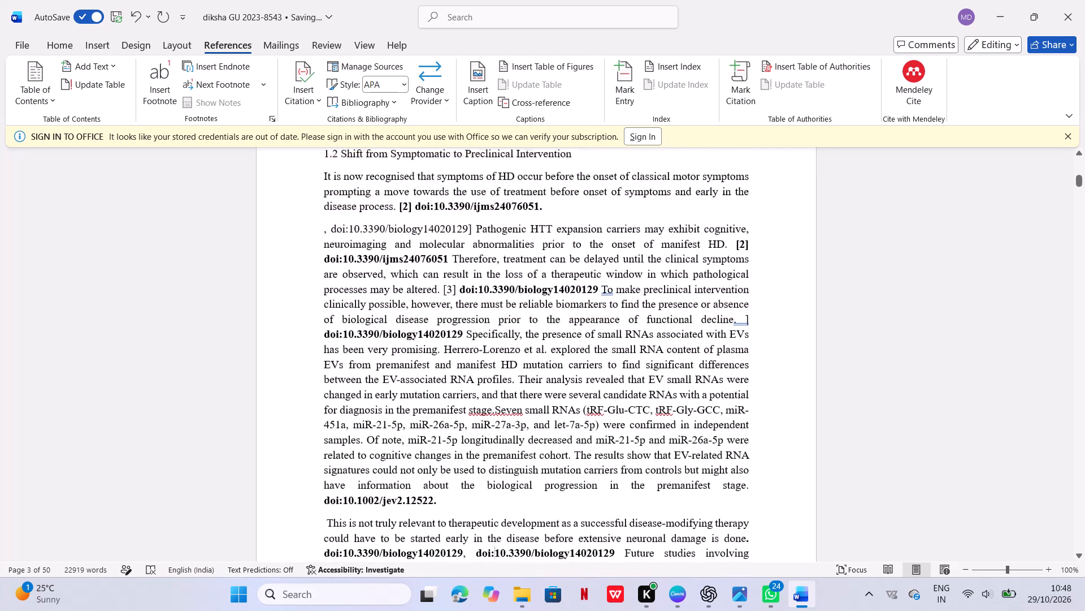
scroll(527, 230, "up", 3)
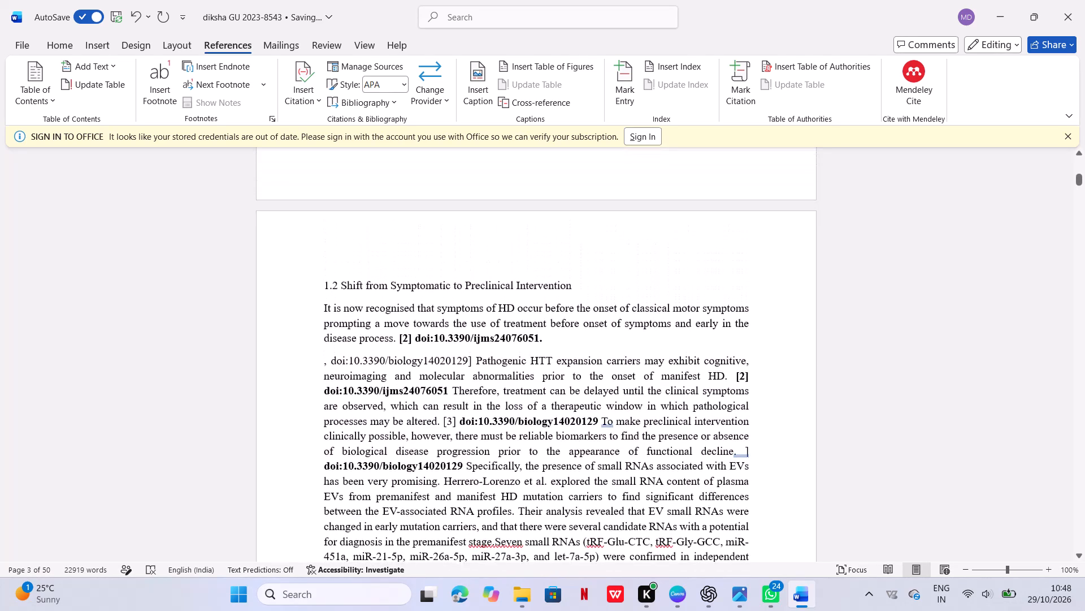
scroll(527, 230, "up", 4)
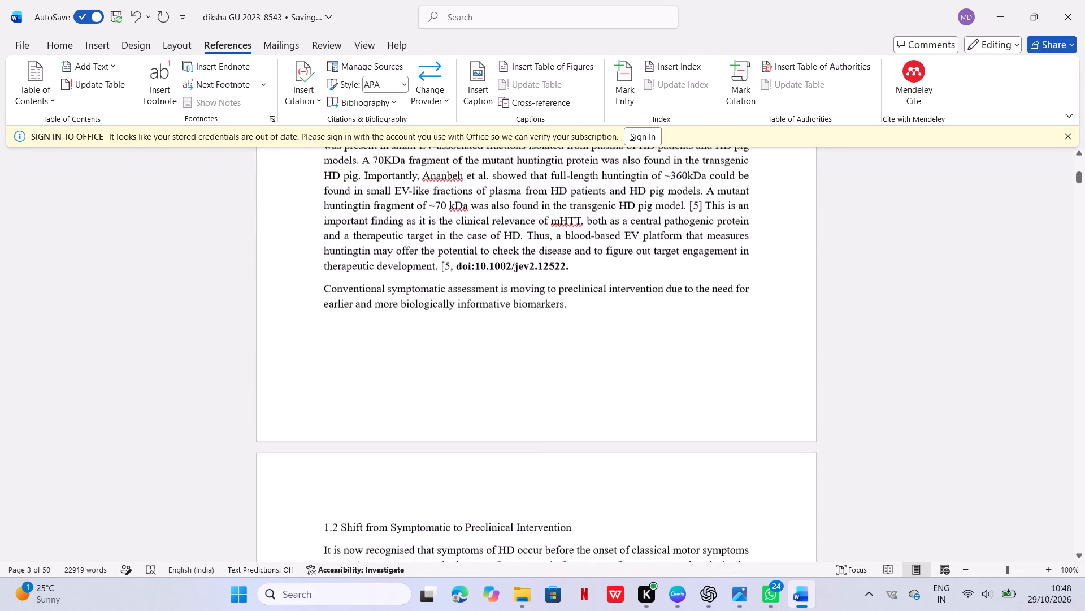
scroll(527, 230, "up", 1)
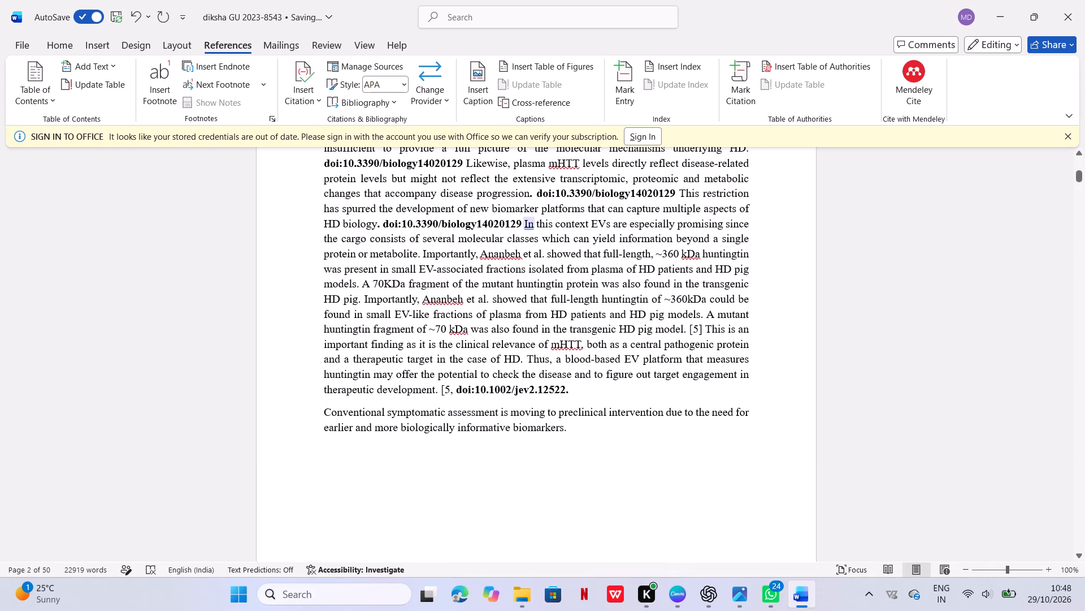
scroll(527, 230, "up", 4)
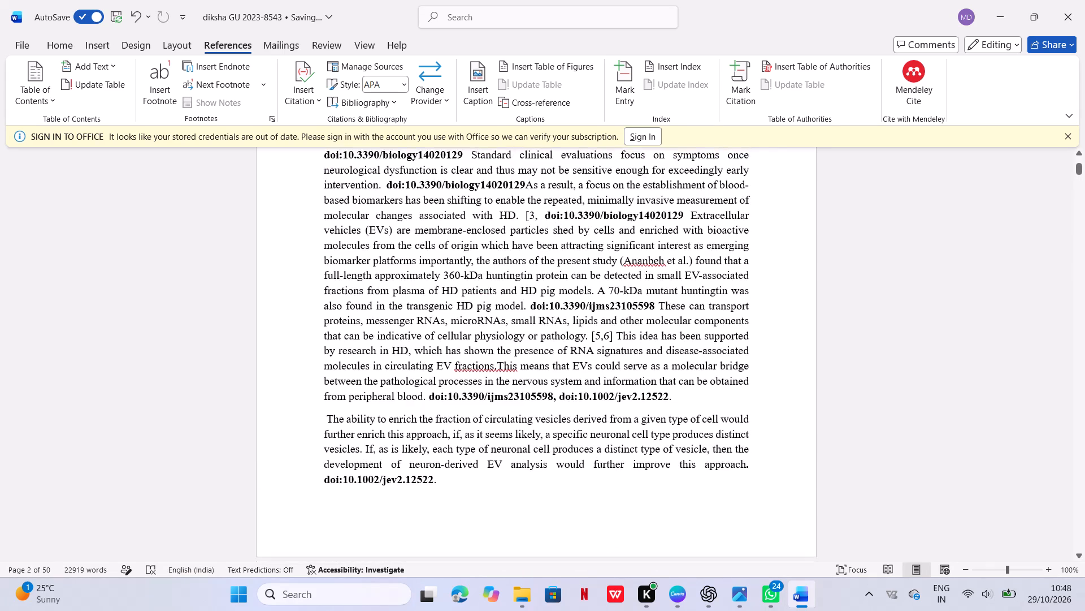
scroll(527, 230, "down", 1)
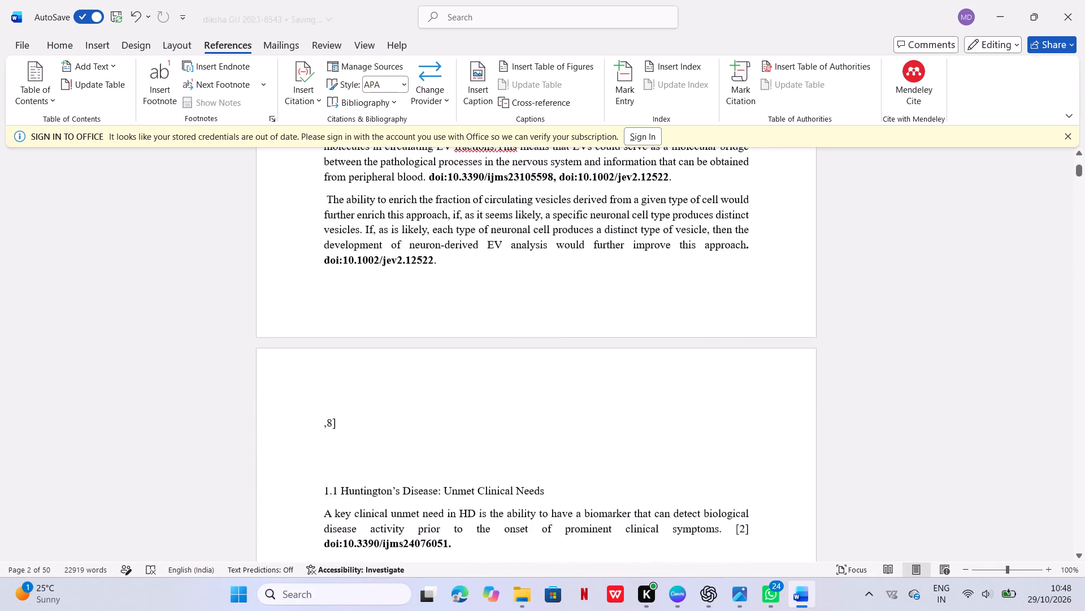
scroll(527, 230, "down", 10)
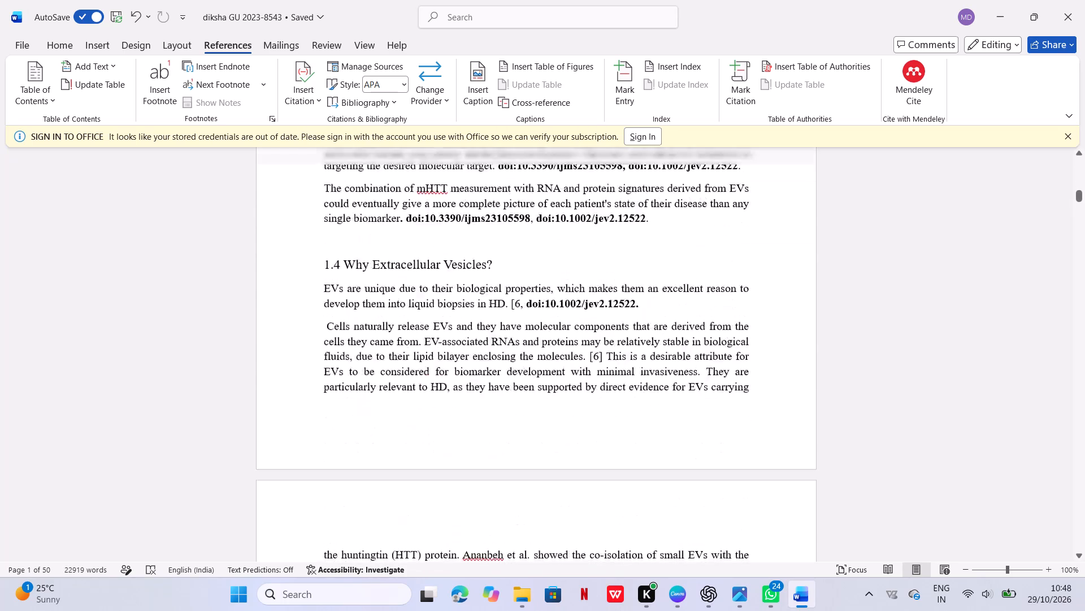
scroll(527, 230, "down", 6)
scroll(527, 230, "up", 1)
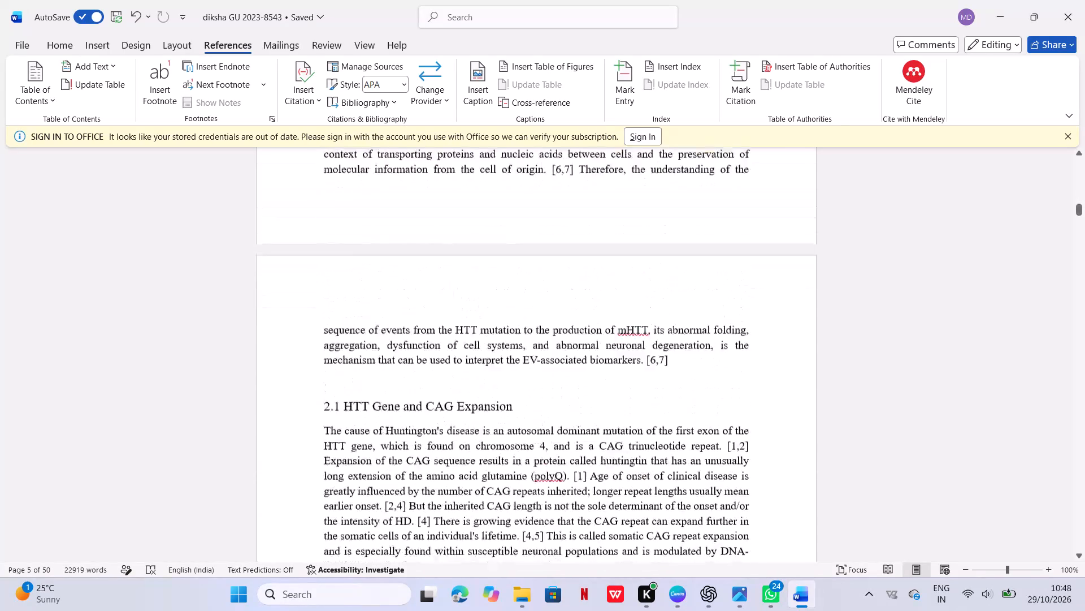
scroll(527, 230, "up", 3)
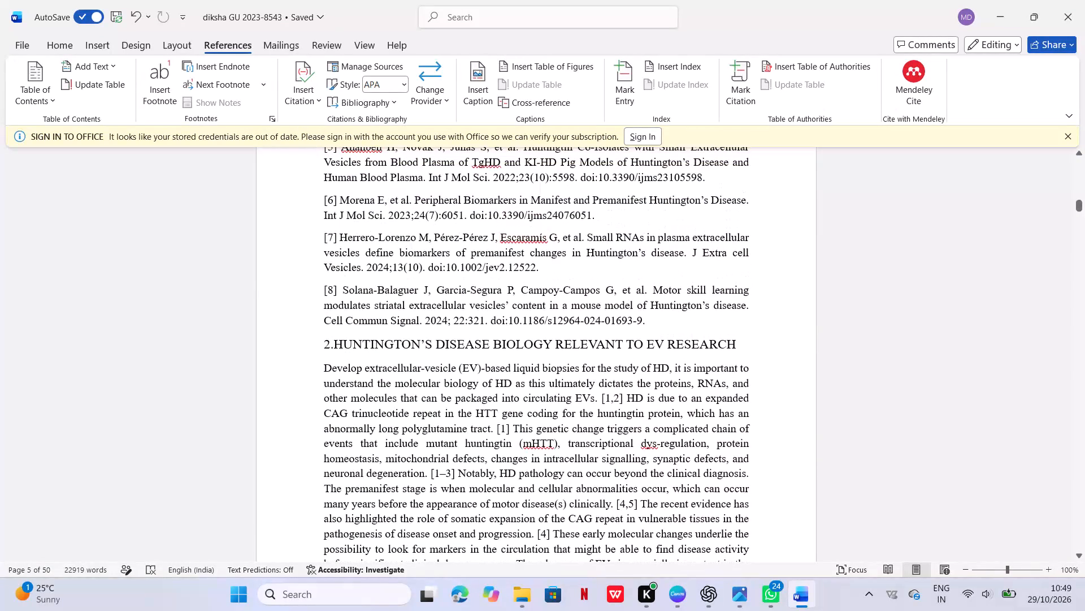
left_click_drag(494, 320, 639, 319)
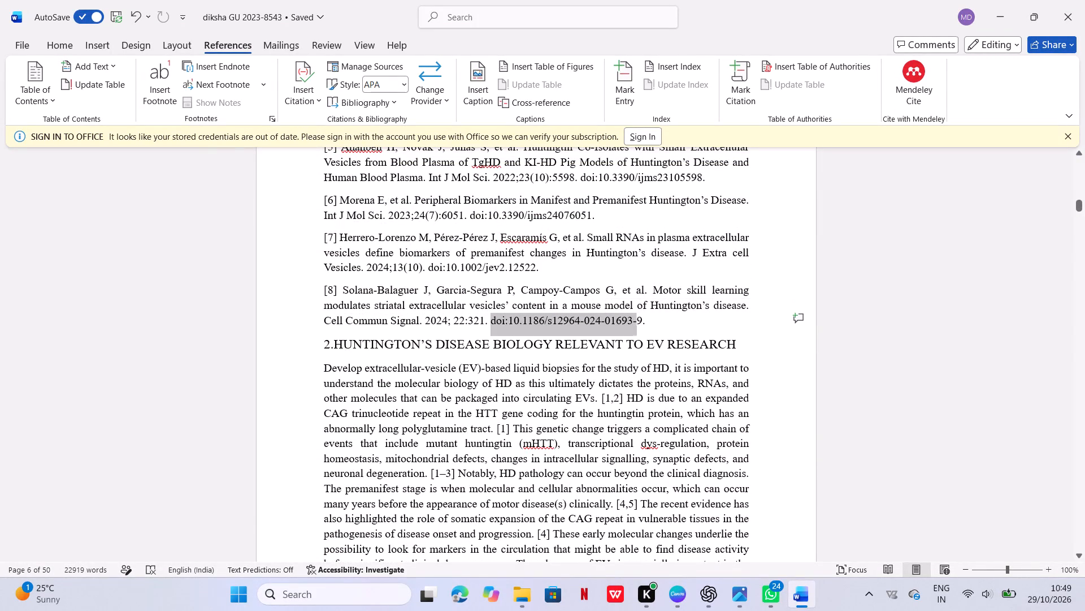
left_click_drag(639, 319, 644, 320)
left_click(644, 320, "ctrl")
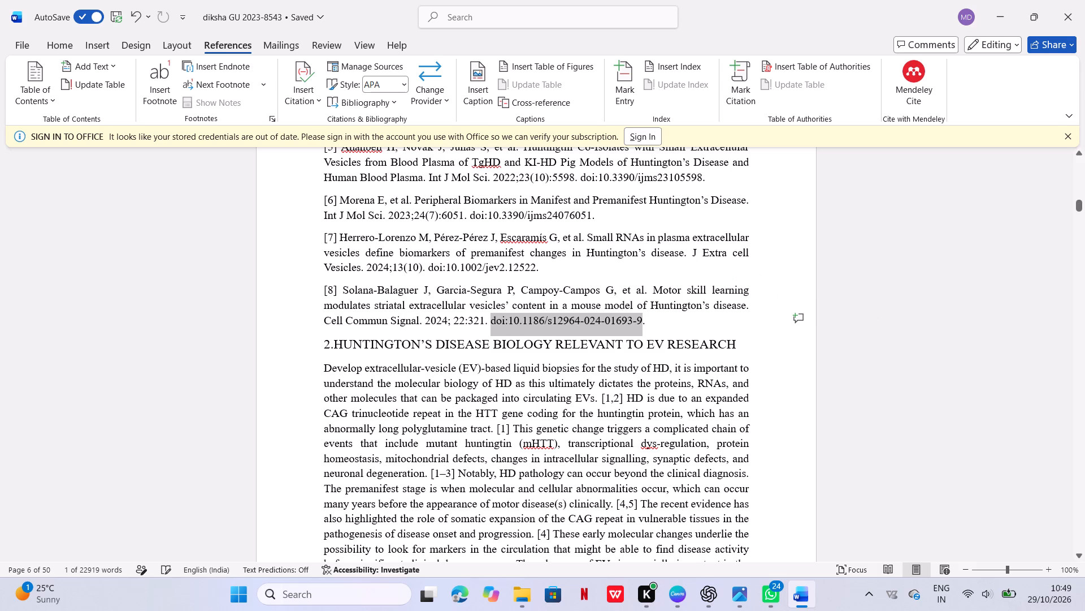
key("ctrl+c")
scroll(581, 257, "up", 2)
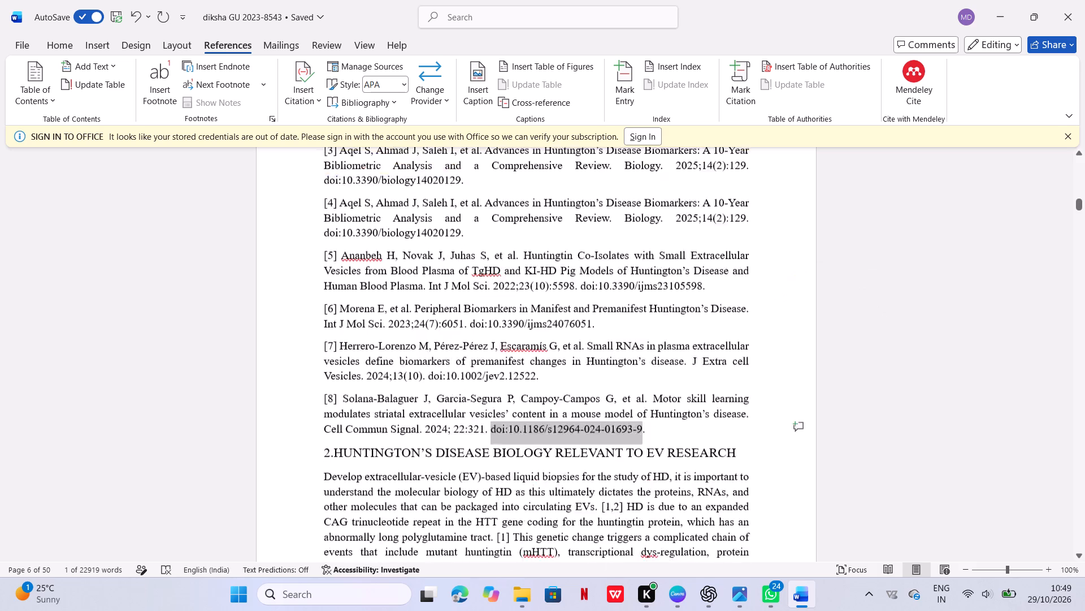
scroll(581, 257, "up", 7)
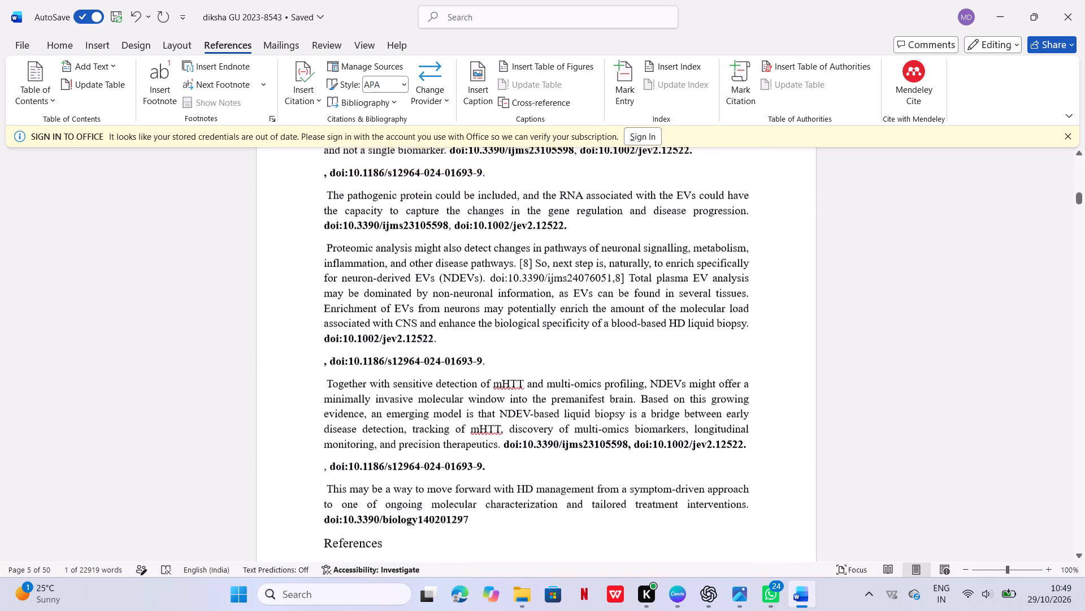
scroll(581, 257, "up", 5)
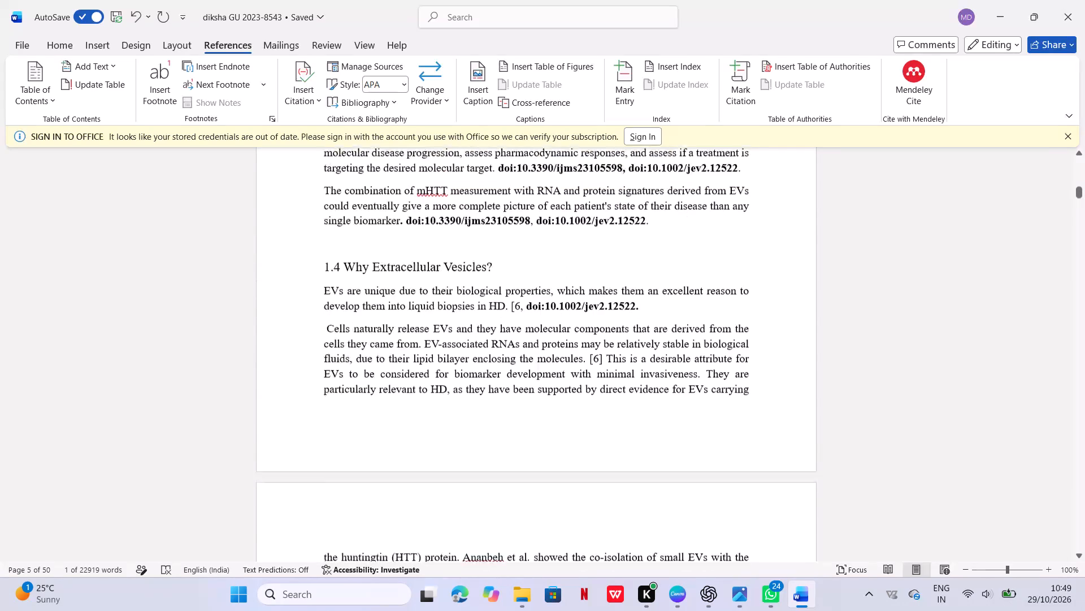
scroll(581, 257, "up", 5)
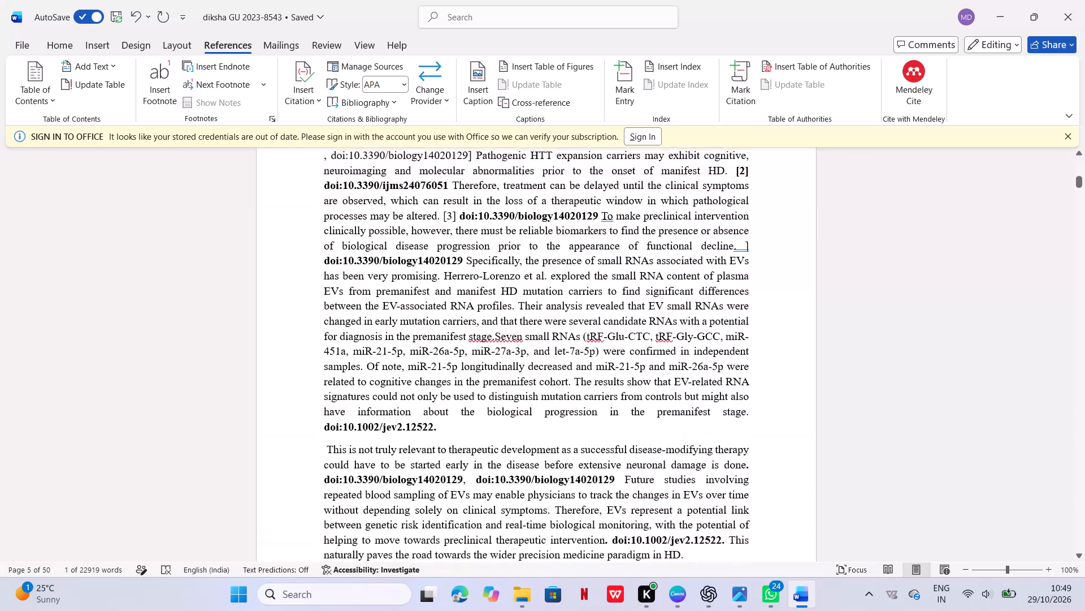
scroll(581, 257, "up", 1)
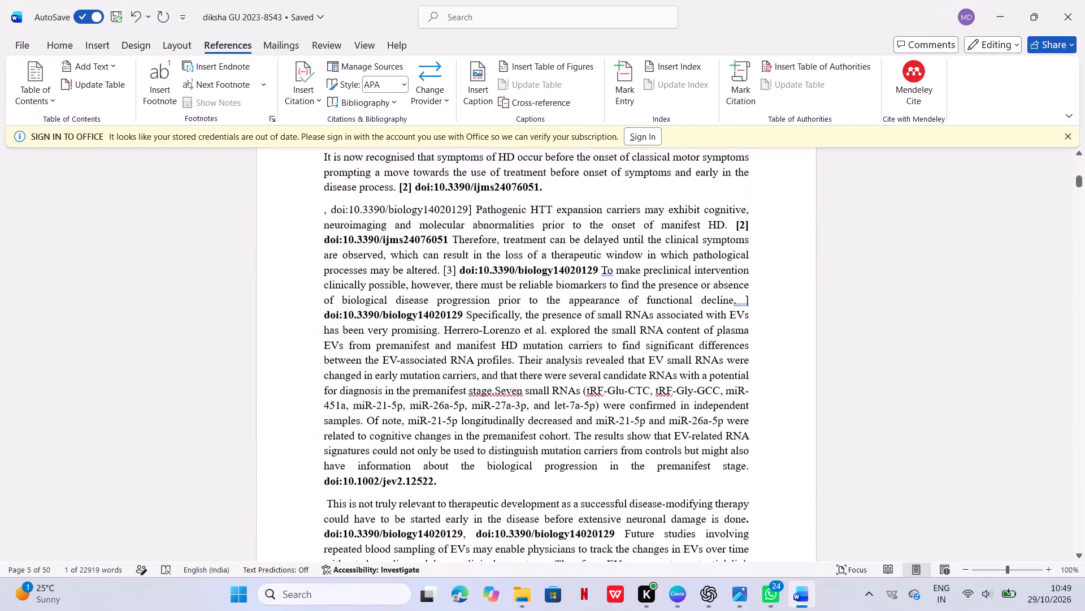
scroll(581, 257, "up", 4)
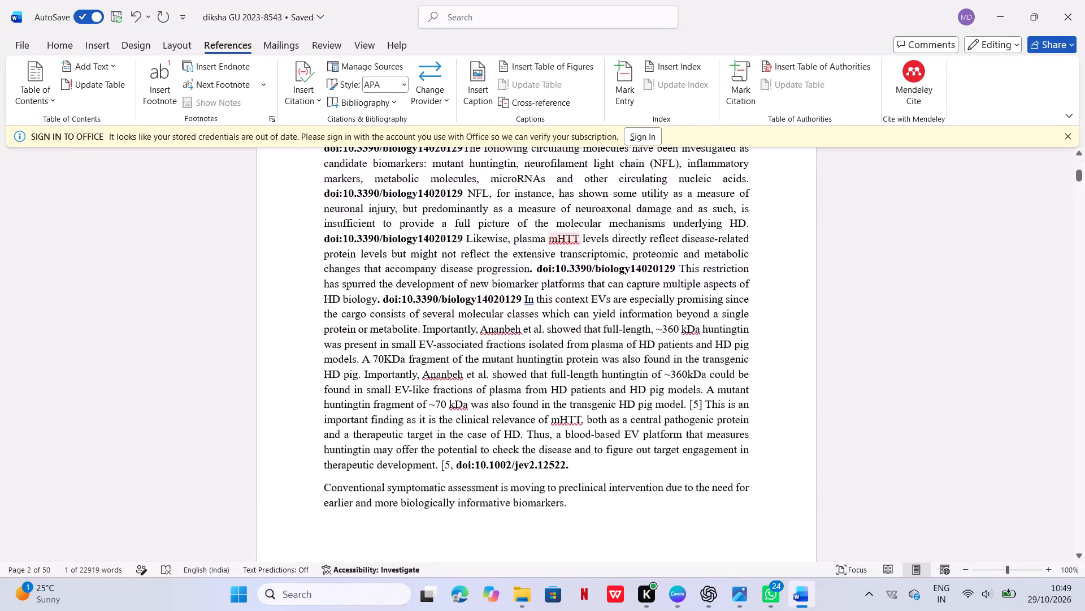
scroll(581, 257, "up", 3)
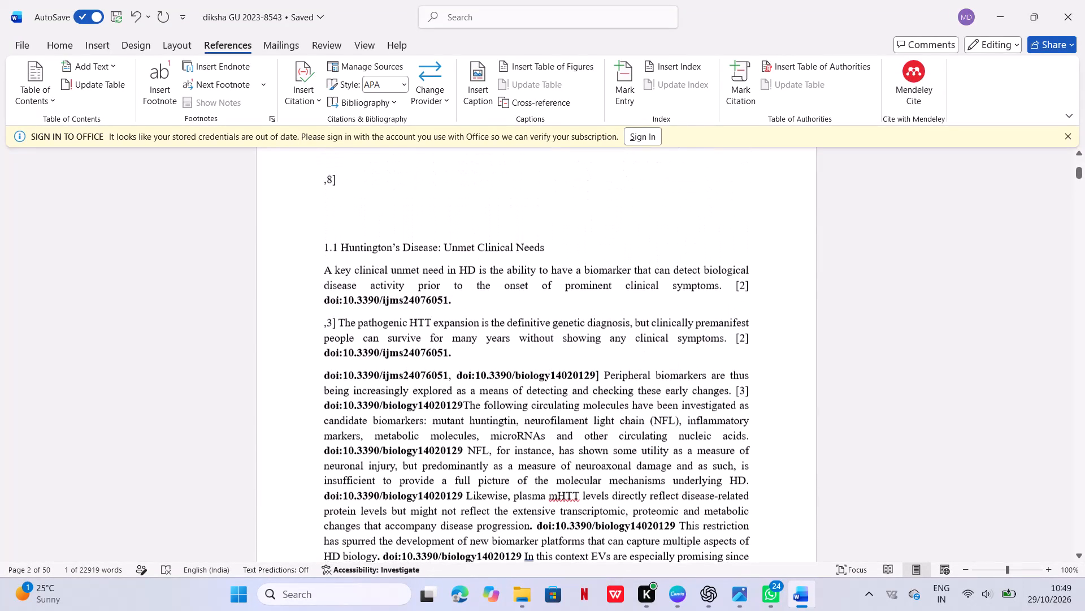
scroll(581, 257, "up", 2)
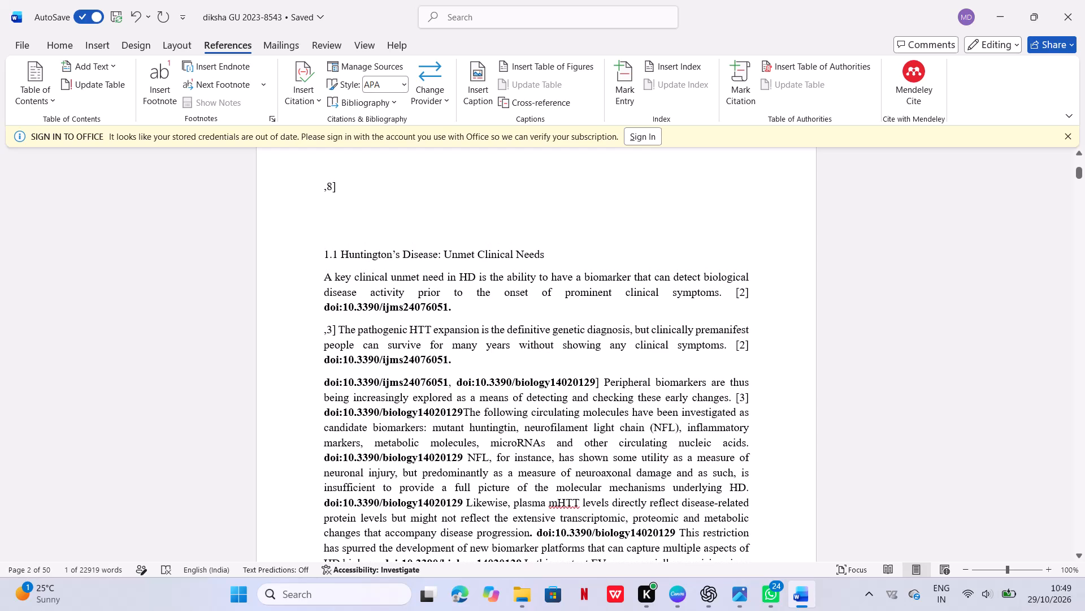
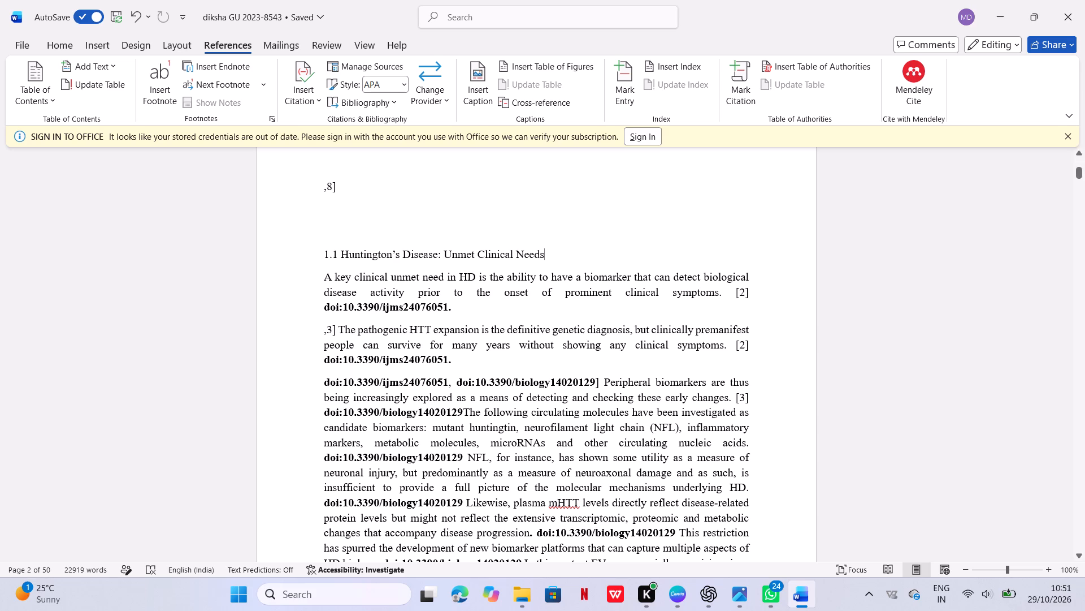
scroll(367, 195, "down", 2)
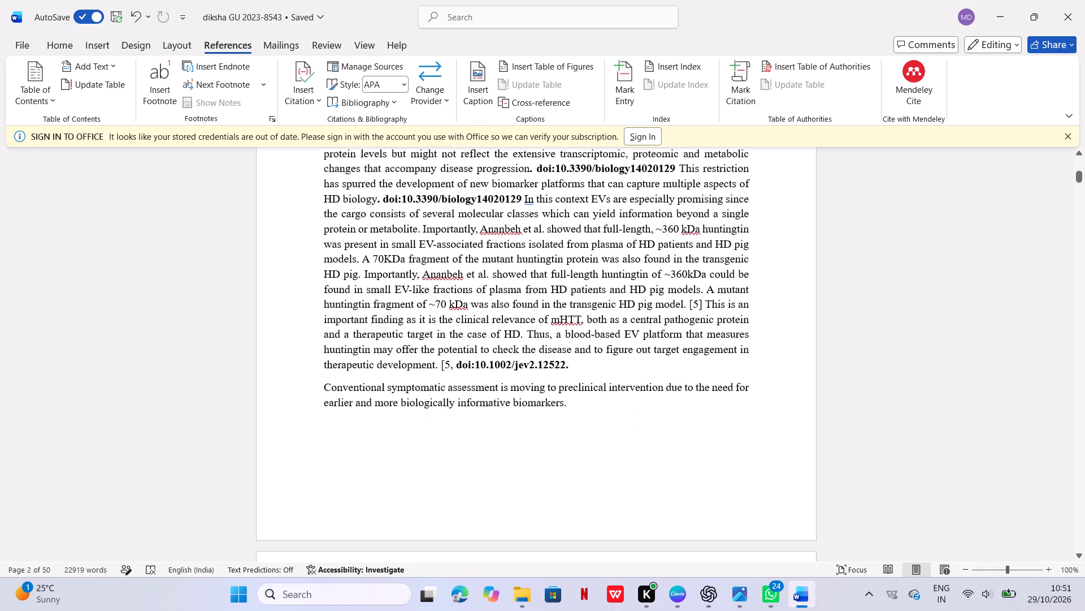
scroll(367, 195, "down", 8)
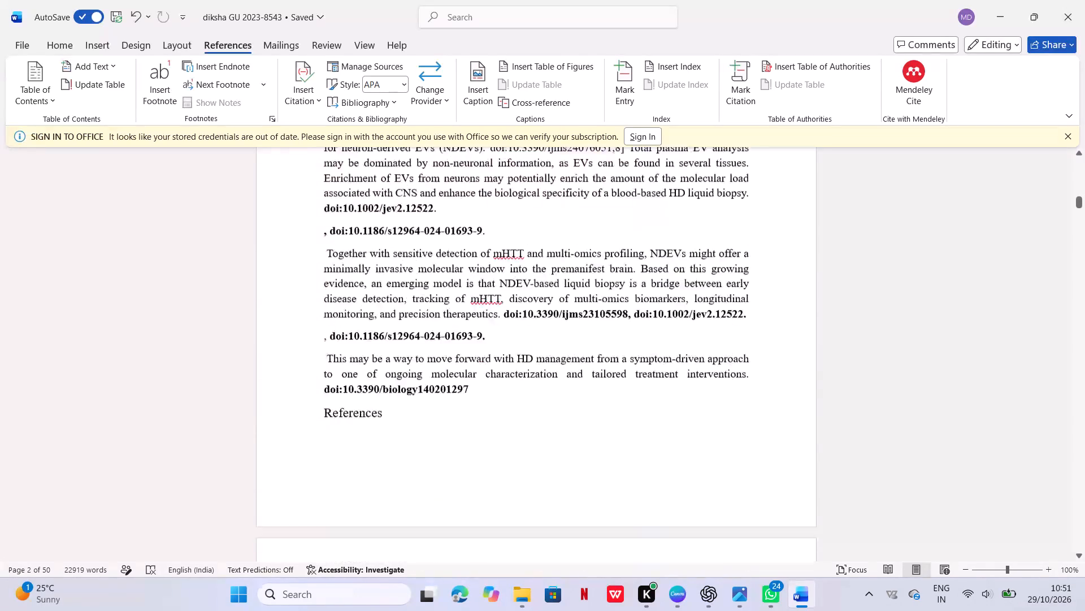
scroll(367, 195, "down", 2)
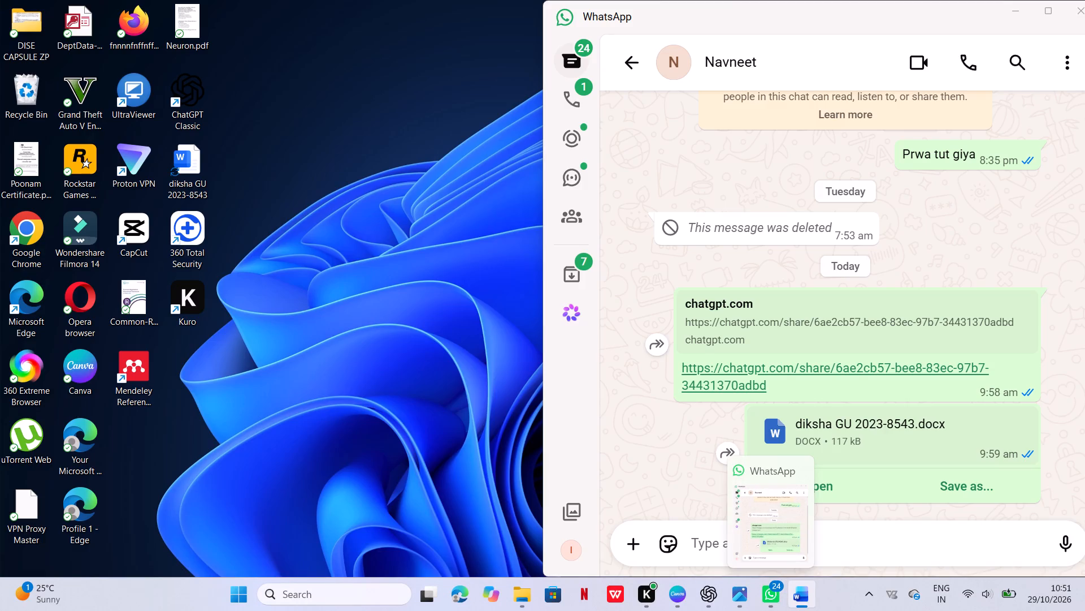
left_click_drag(488, 508, 635, 514)
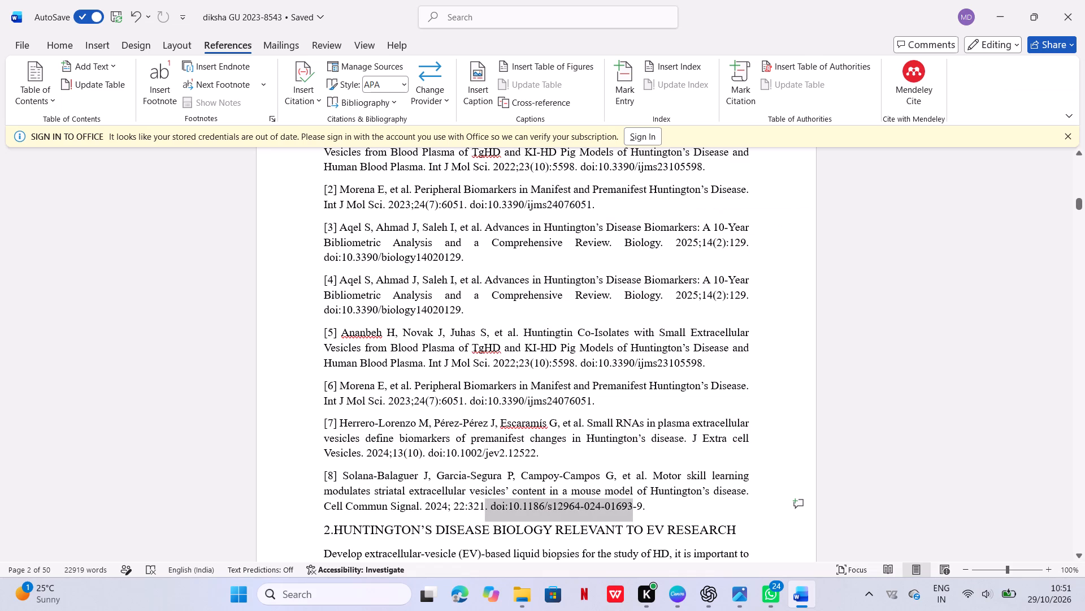
left_click_drag(635, 514, 646, 514)
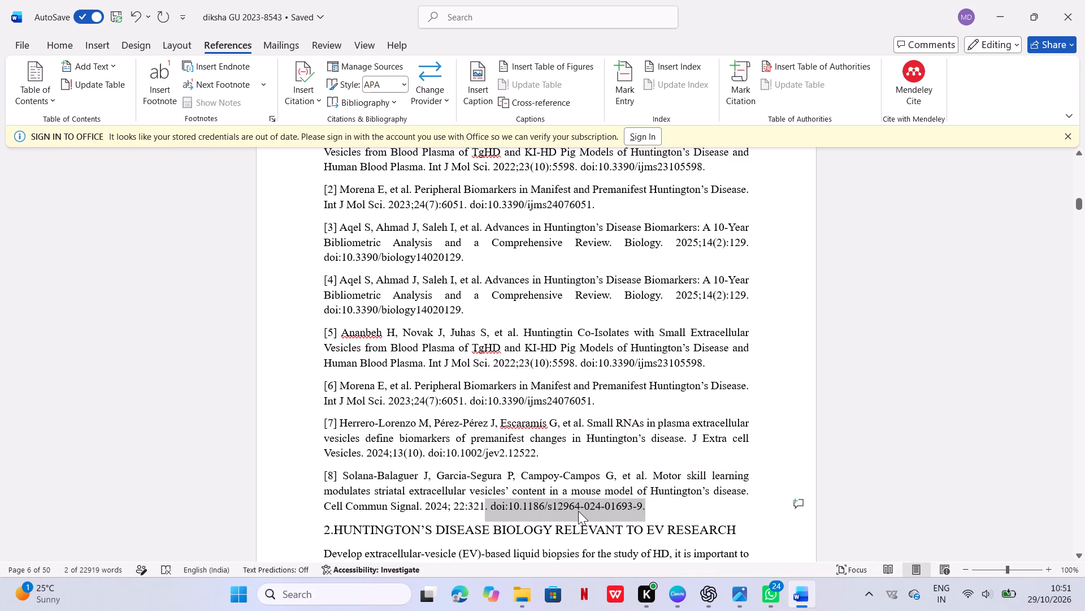
key("ctrl+c")
scroll(584, 363, "up", 2)
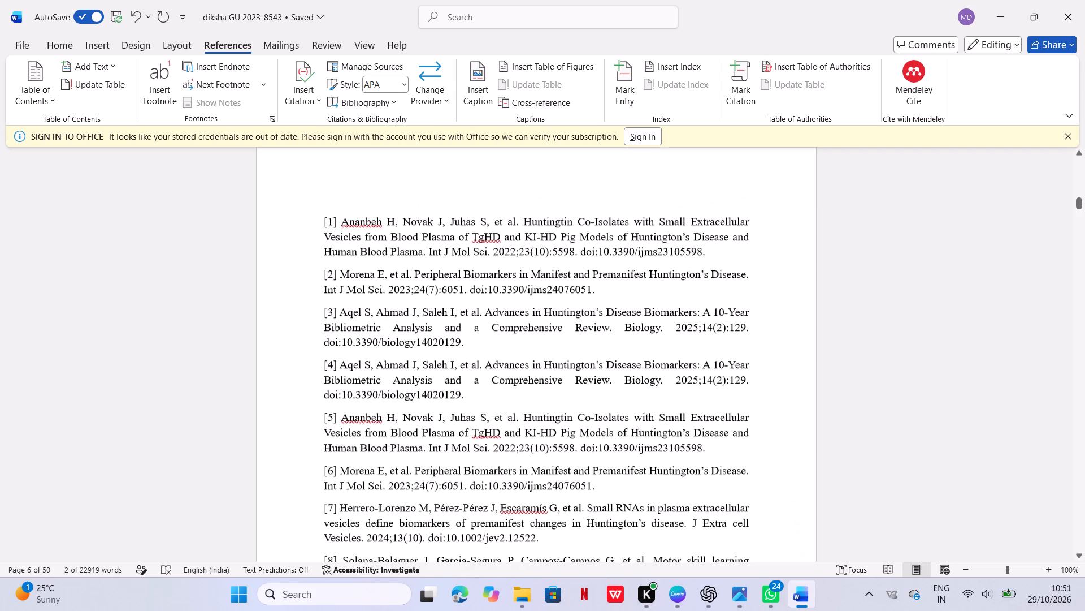
scroll(584, 363, "up", 5)
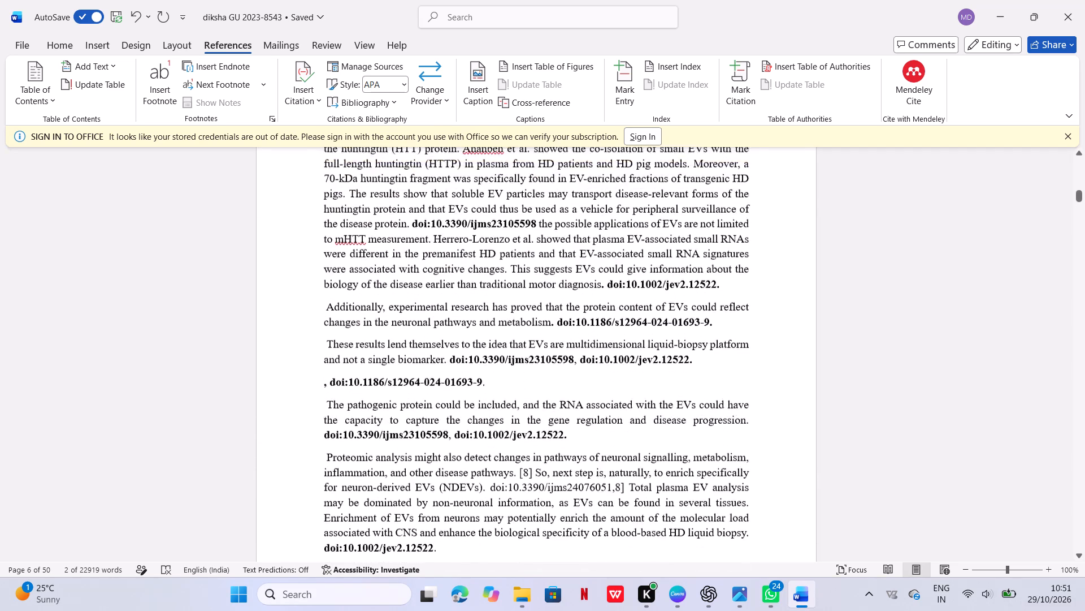
scroll(584, 363, "up", 6)
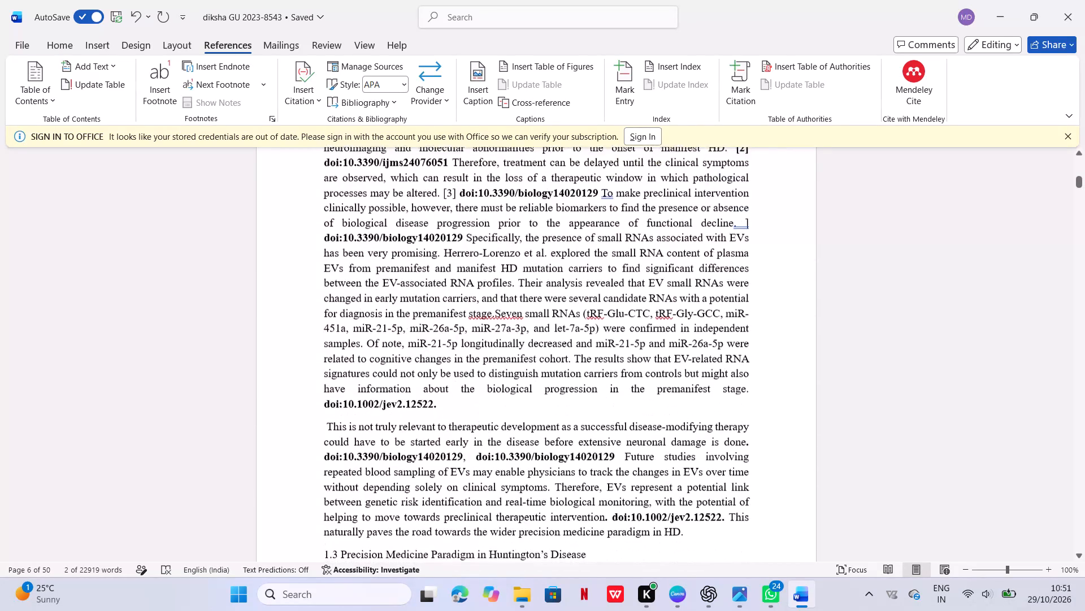
scroll(584, 363, "up", 6)
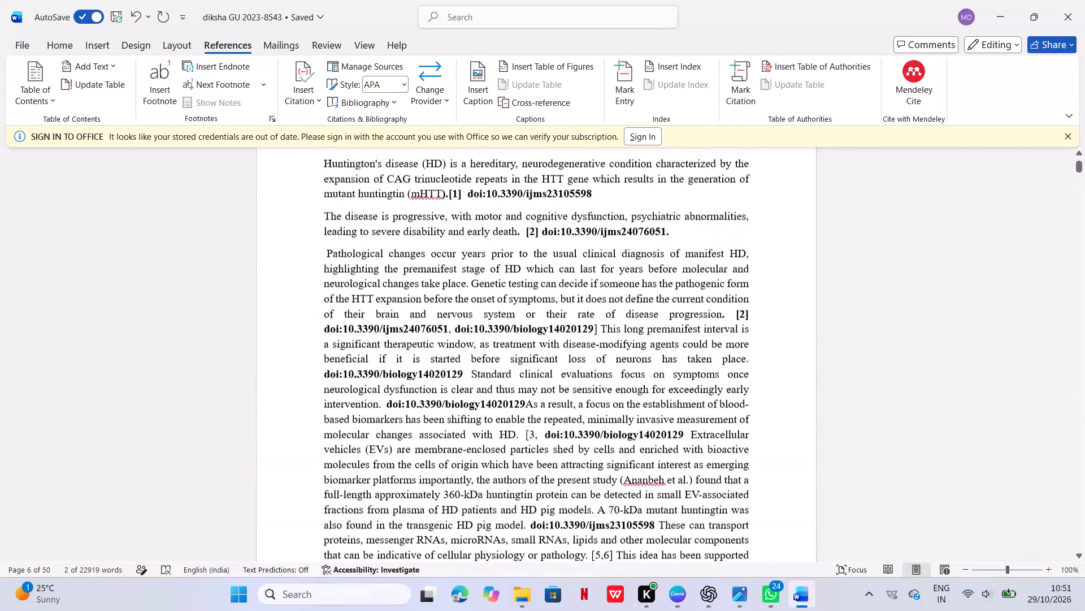
scroll(584, 363, "up", 5)
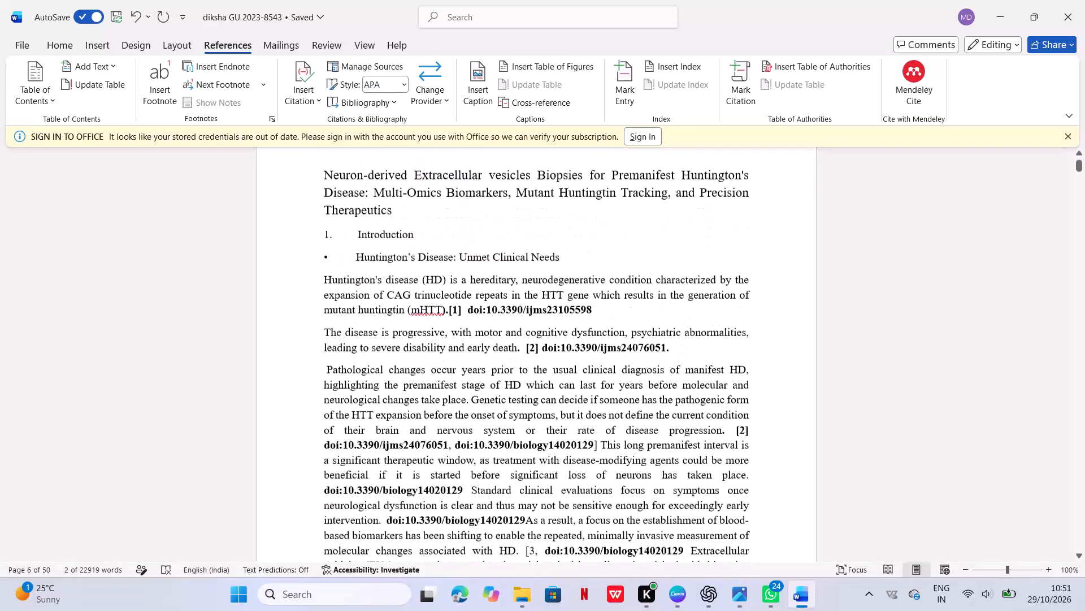
scroll(584, 363, "up", 1)
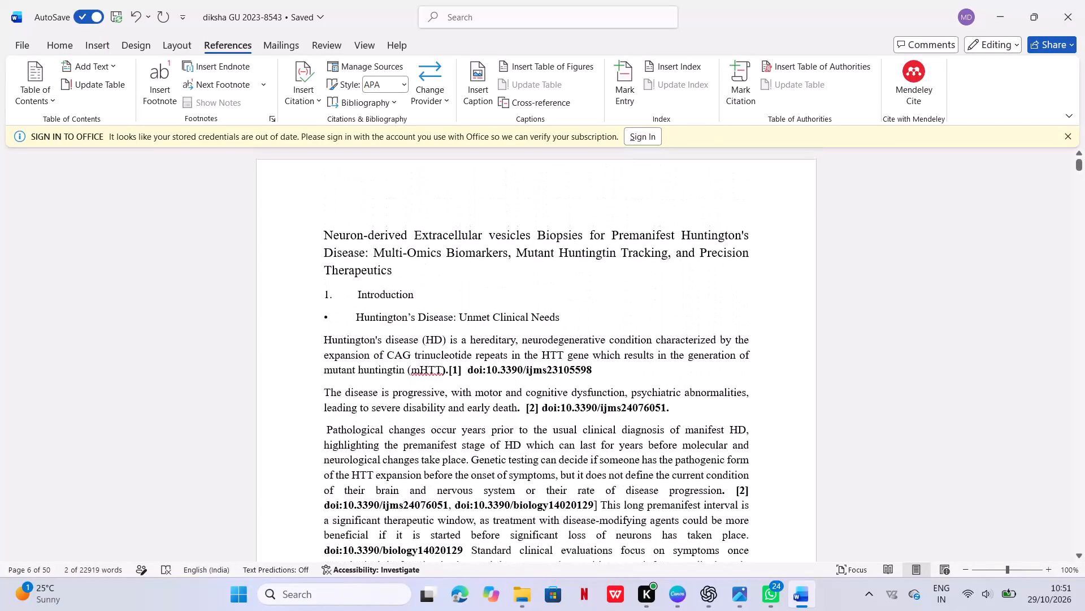
scroll(584, 363, "up", 4)
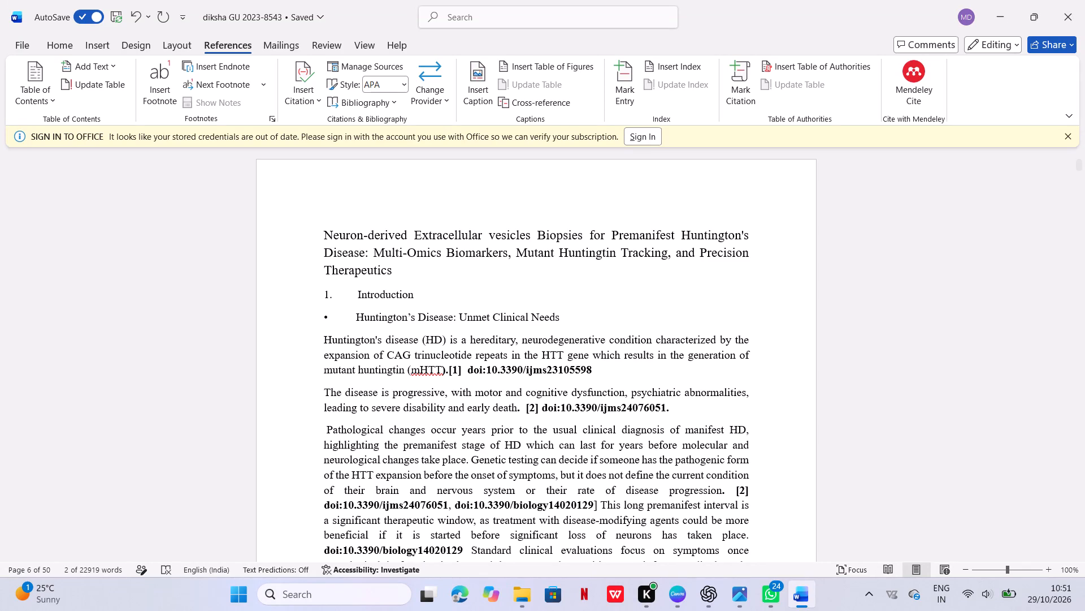
scroll(607, 317, "down", 2)
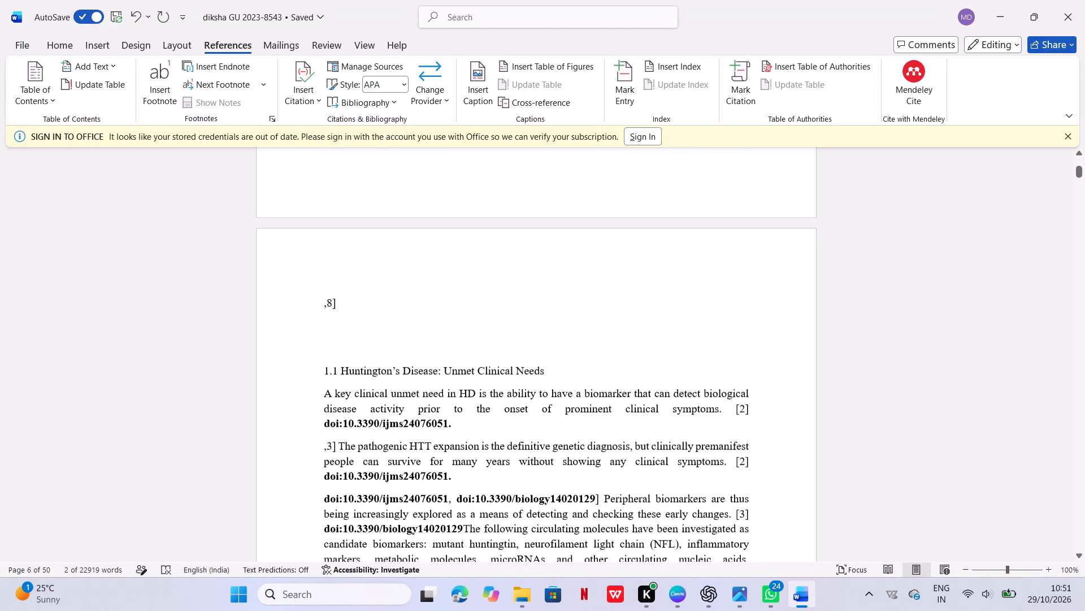
left_click(508, 317)
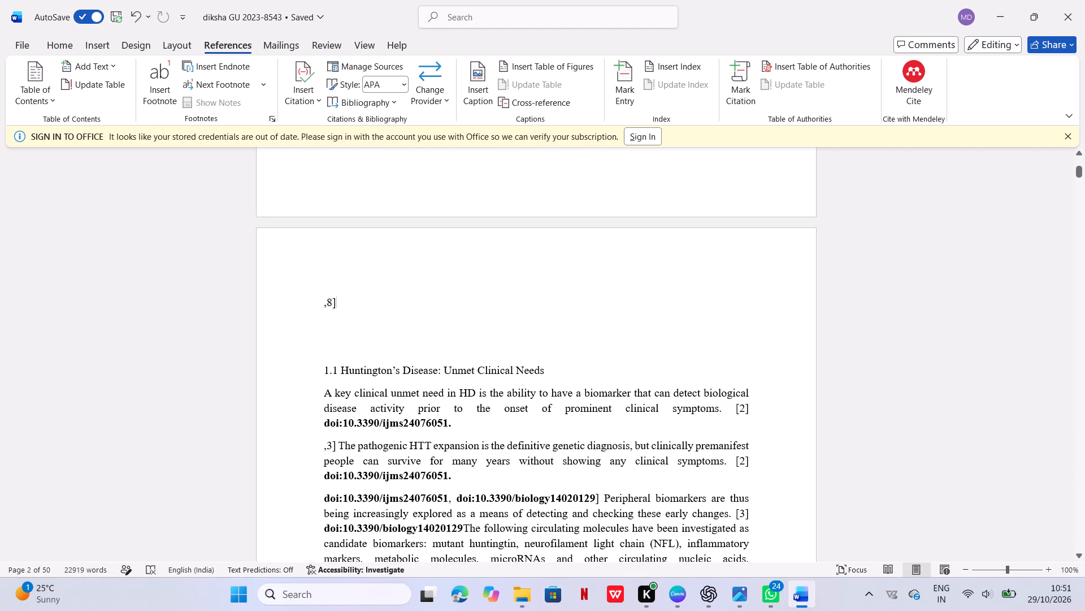
key("BackSpace")
key("BackSpace")
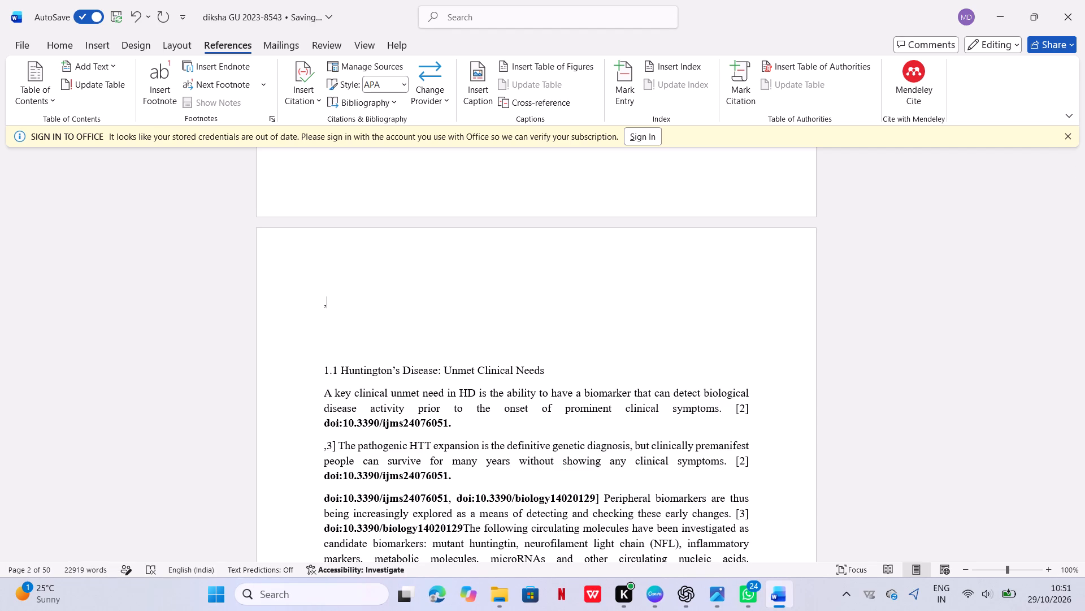
key("ctrl+v")
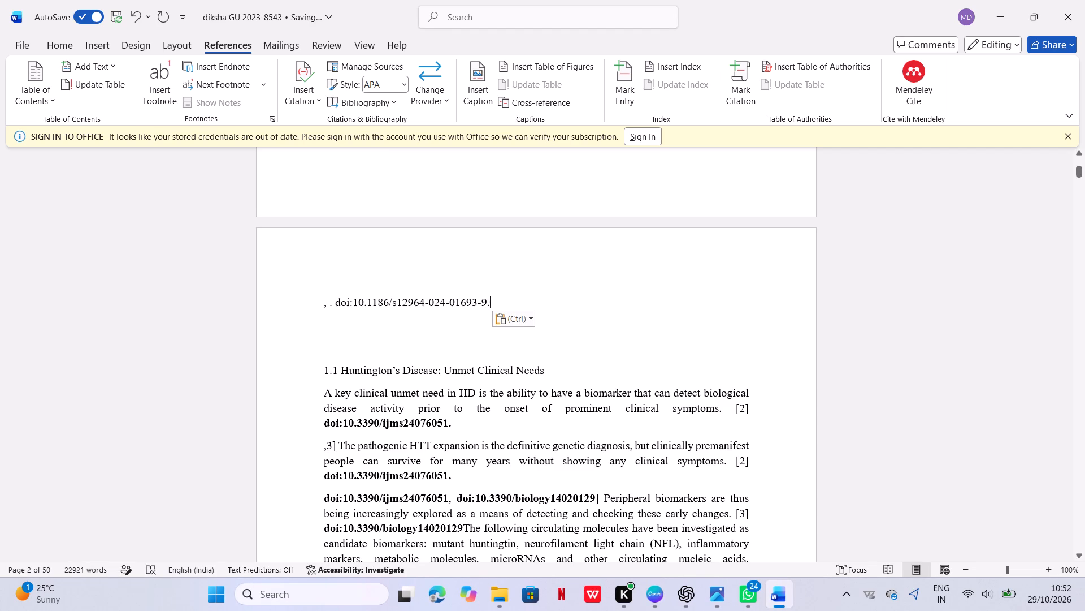
Remove the stray full stop and spaces between the comma and the inserted DOI above heading 1.1.
left_click(331, 303)
key("BackSpace")
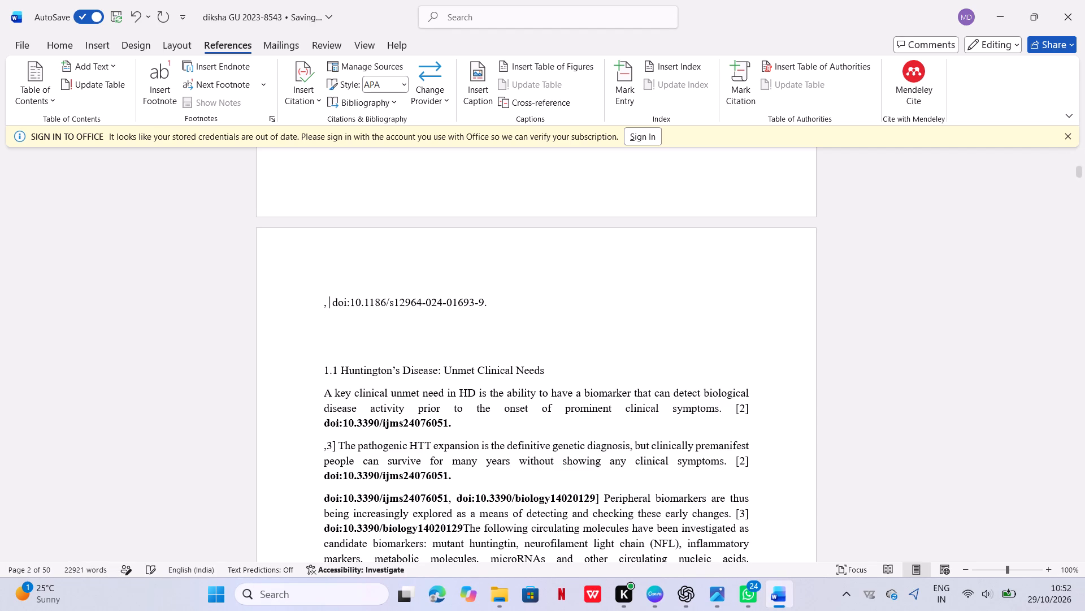
key("BackSpace")
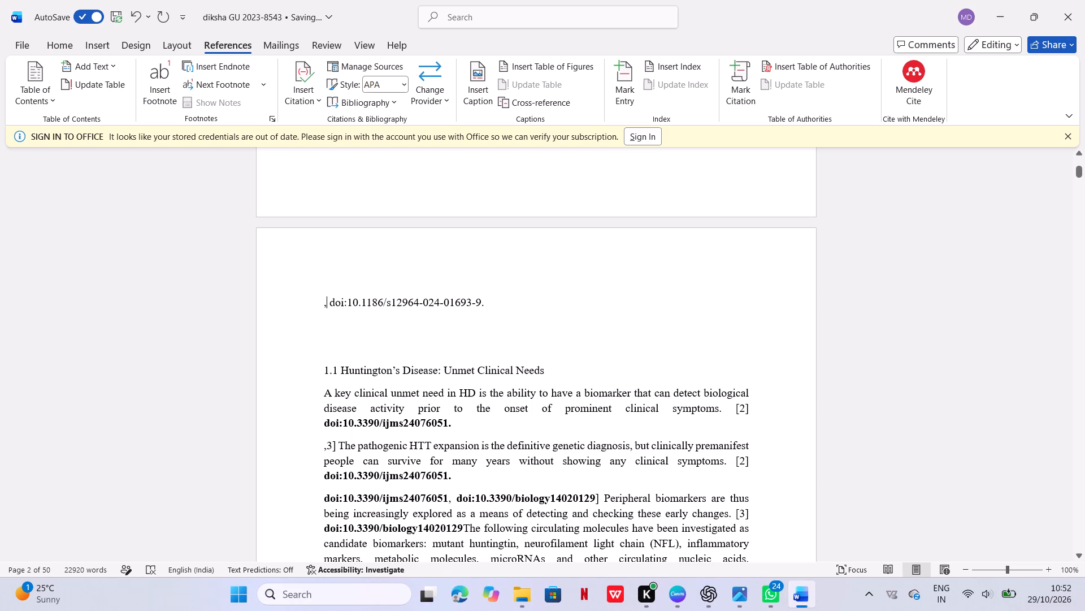
left_click(330, 297)
key("BackSpace")
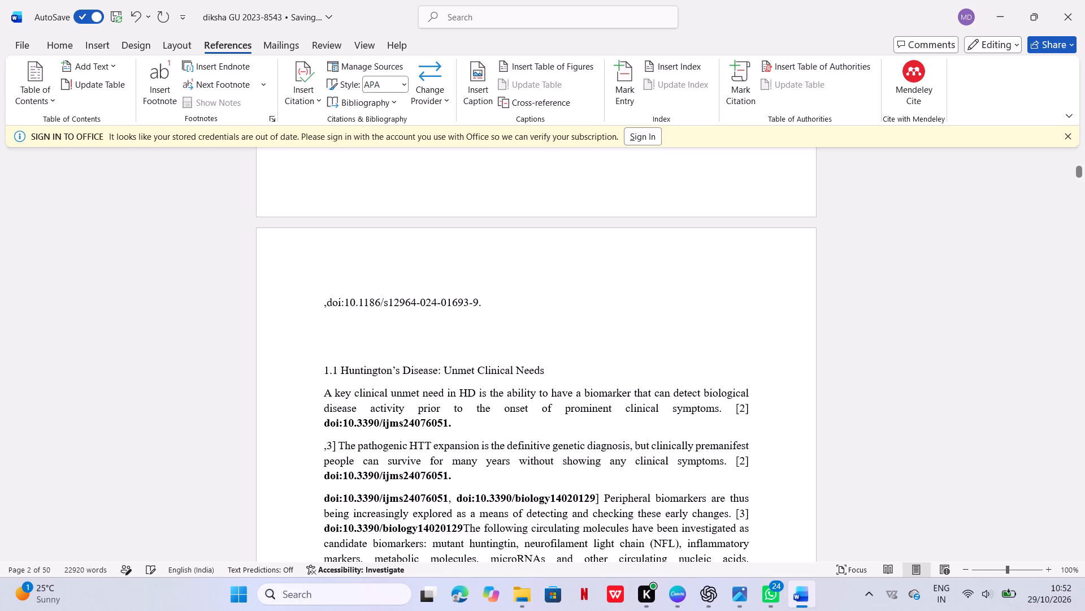
left_click_drag(328, 305, 419, 306)
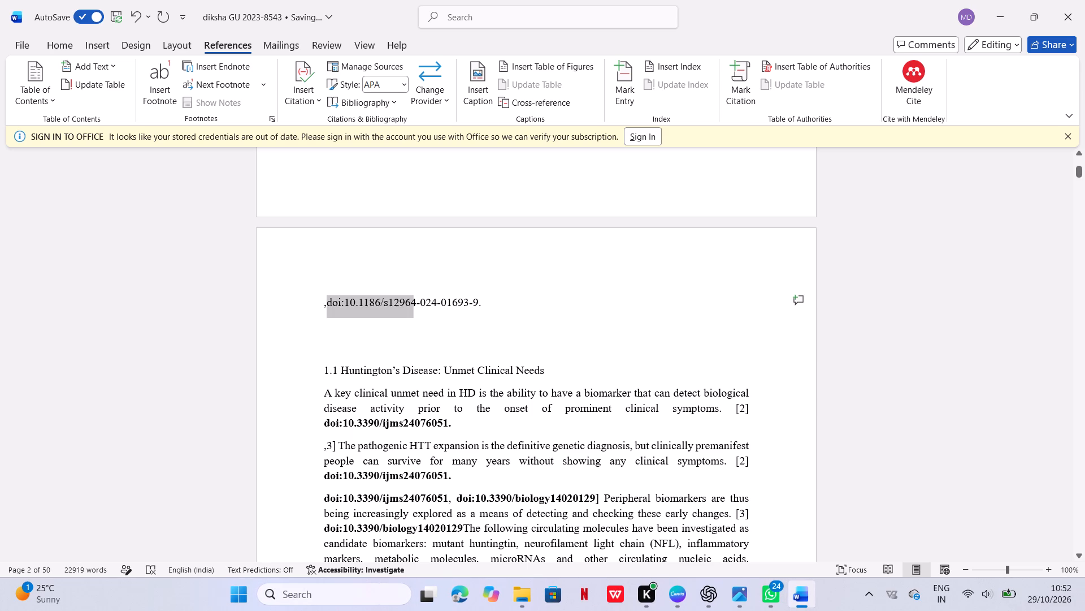
left_click_drag(419, 306, 479, 304)
left_click(491, 283)
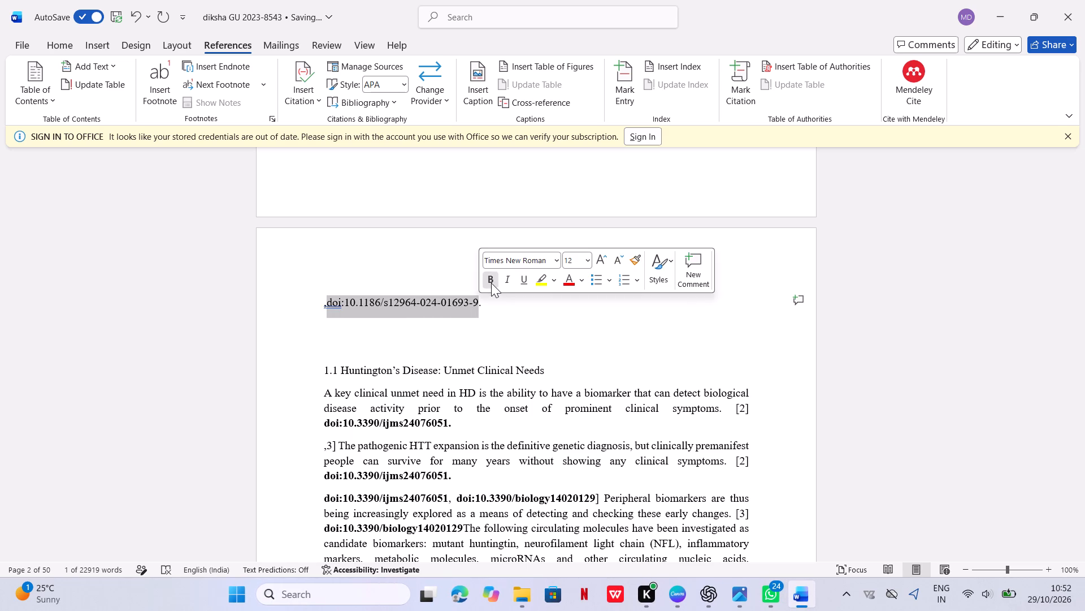
triple_click(487, 304)
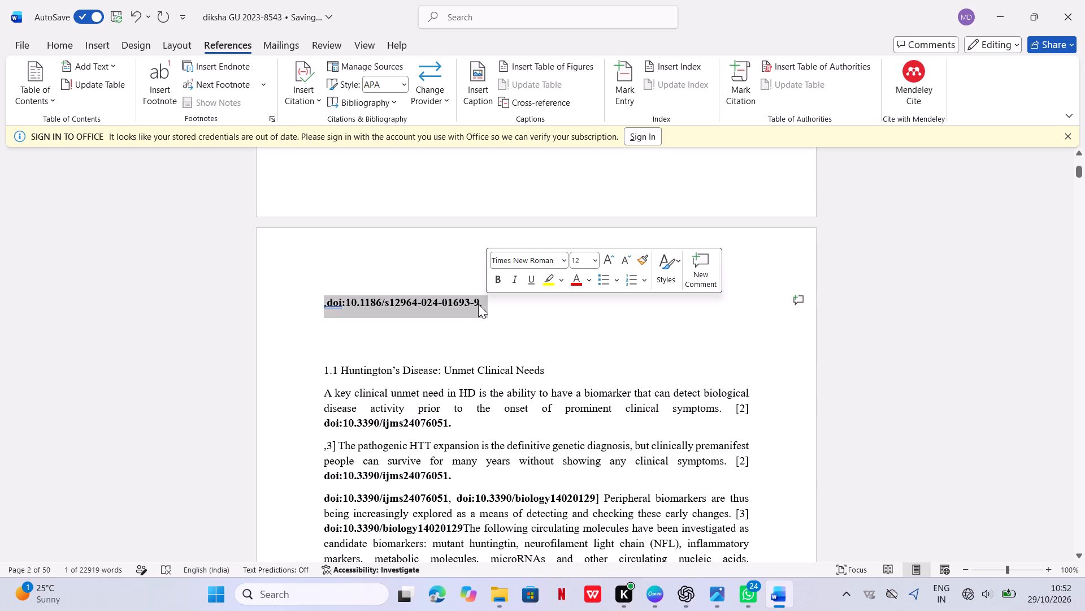
left_click(495, 286)
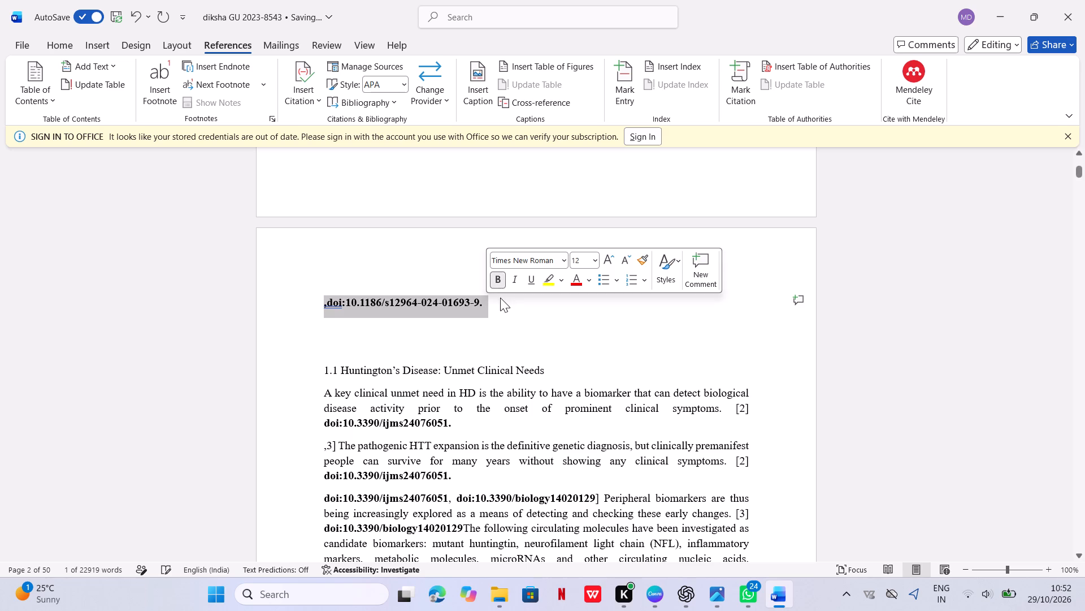
left_click(500, 298)
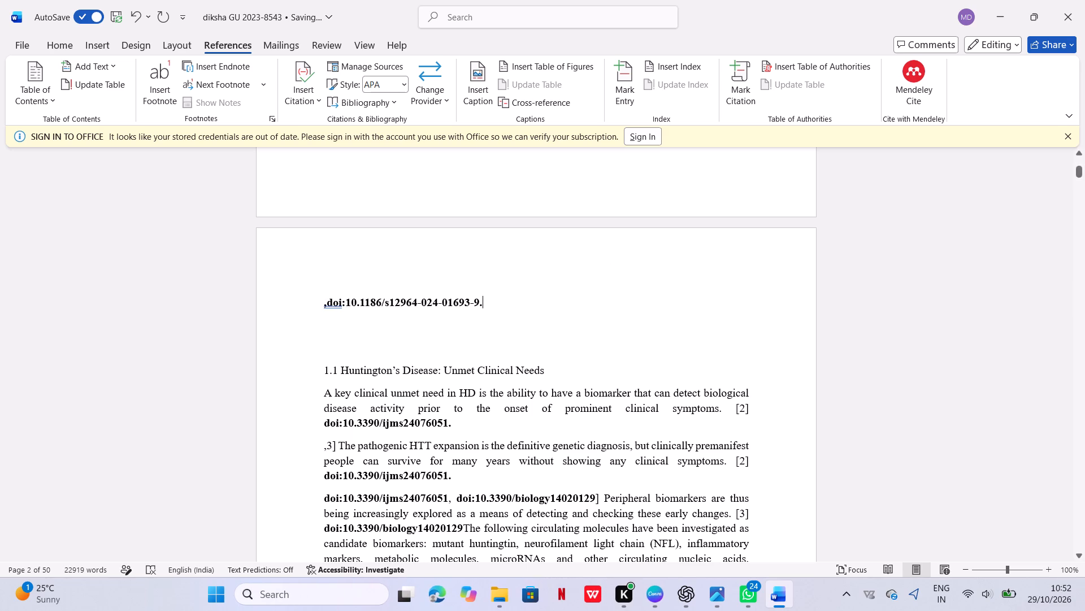
left_click(324, 308)
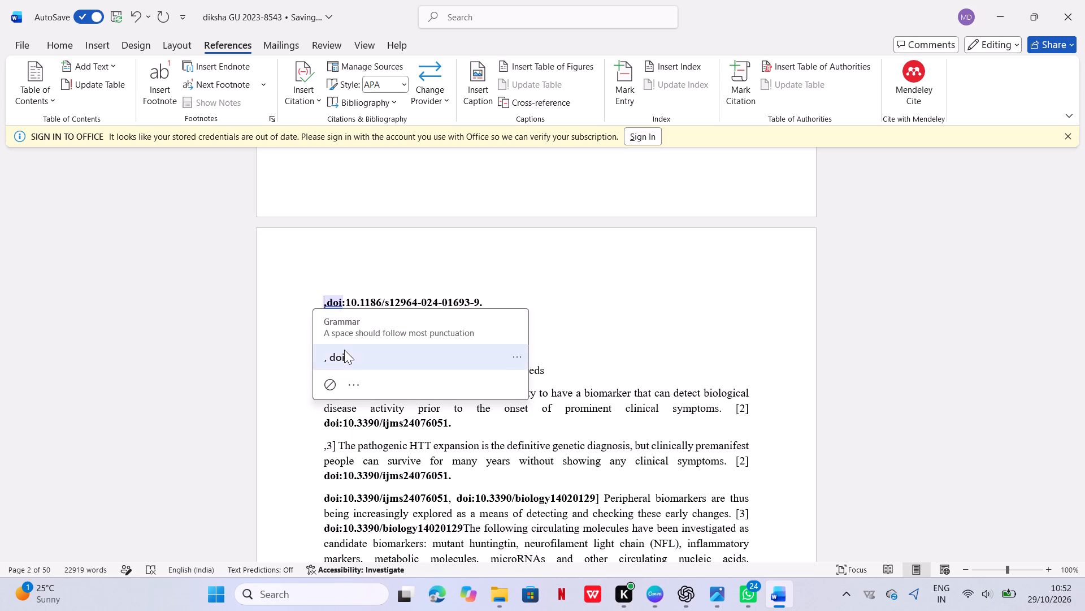
left_click(344, 350)
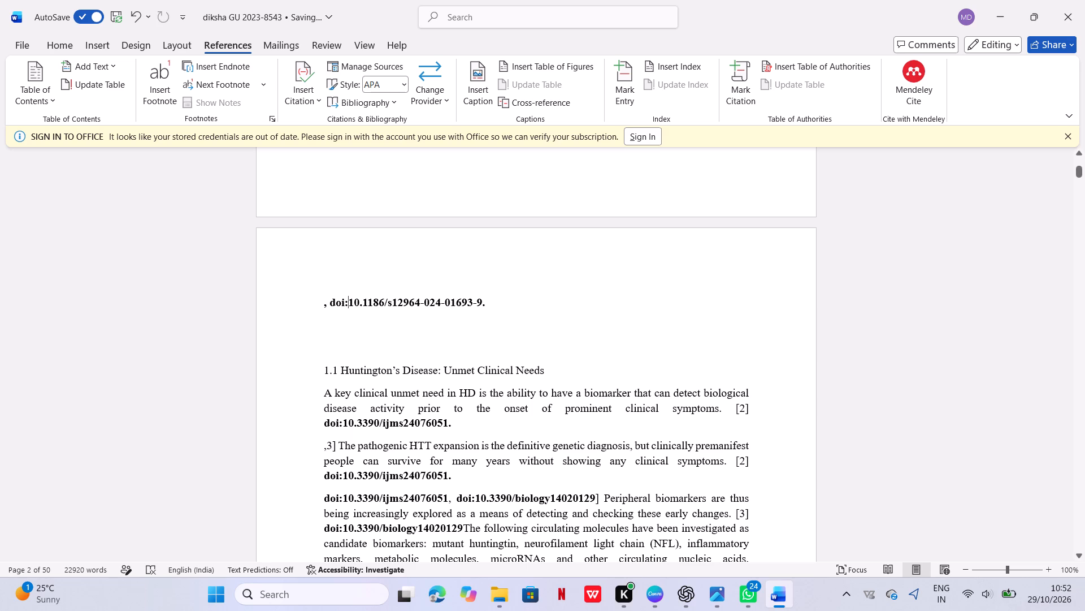
left_click(559, 335)
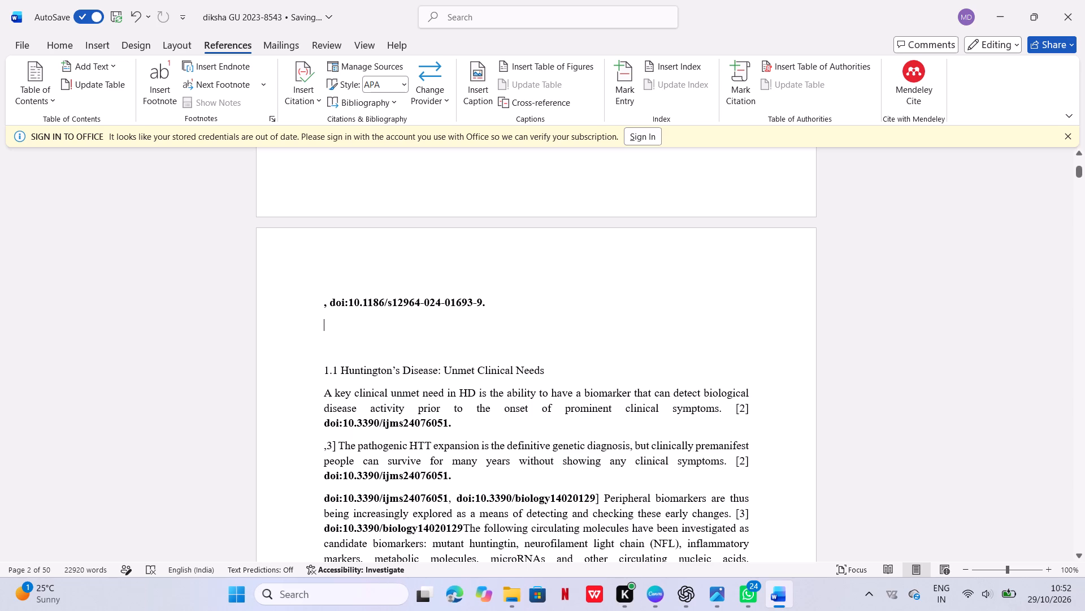
Apply the grammar suggestion "in" to the sentence opening before "this context EVs are especially promising" in section 1.1.
scroll(559, 335, "down", 2)
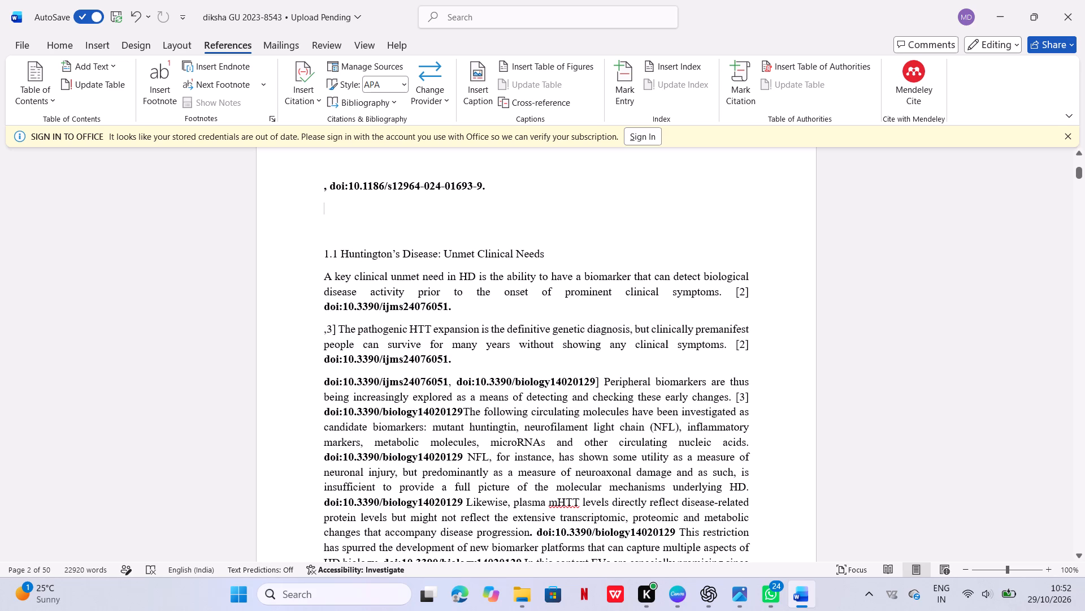
scroll(497, 355, "down", 2)
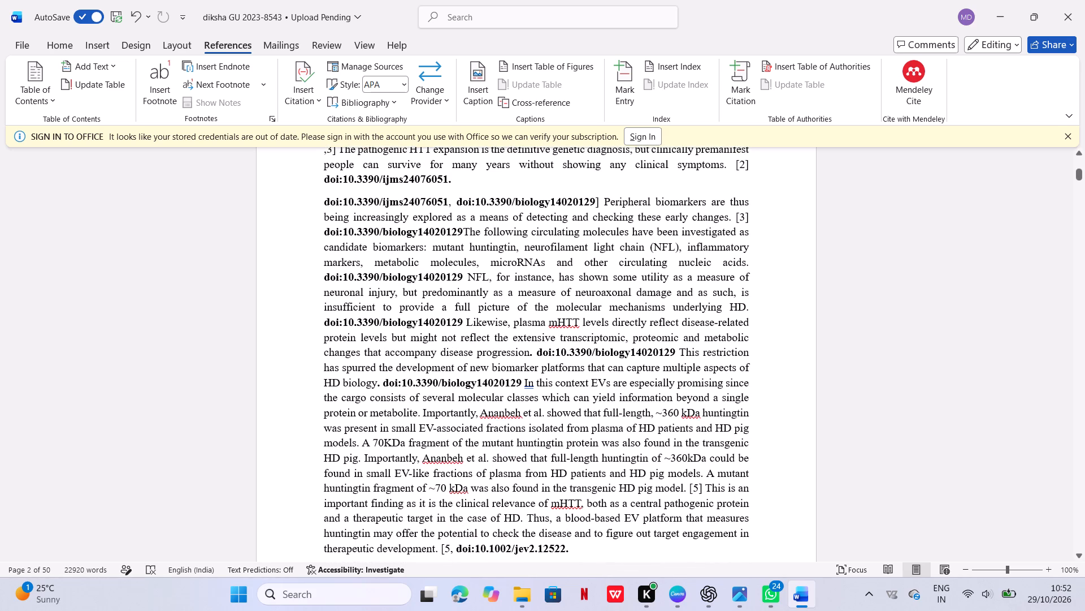
left_click(558, 317)
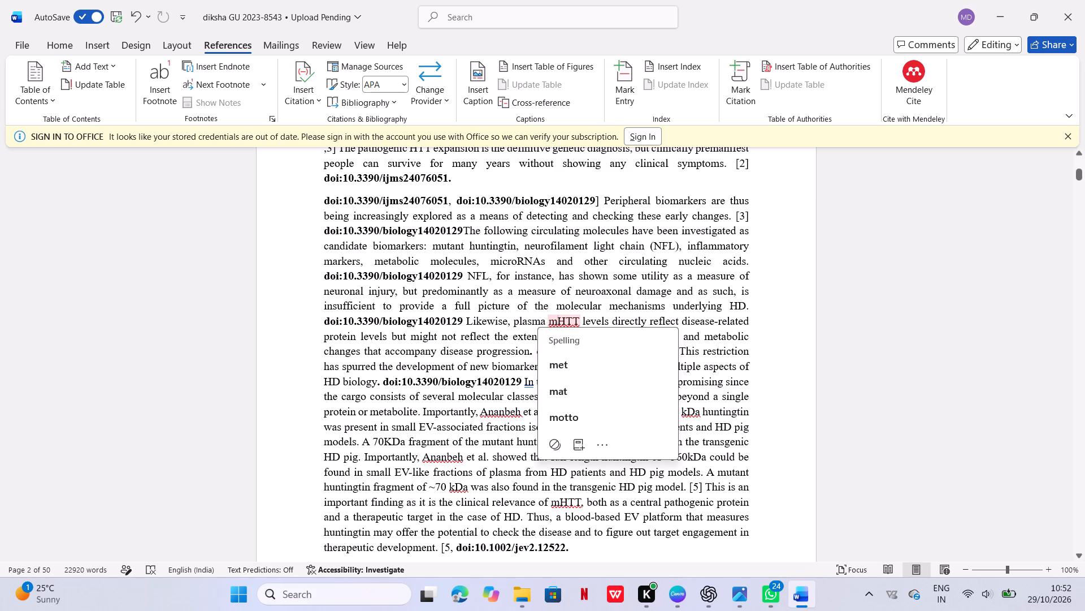
left_click(544, 305)
left_click(527, 386)
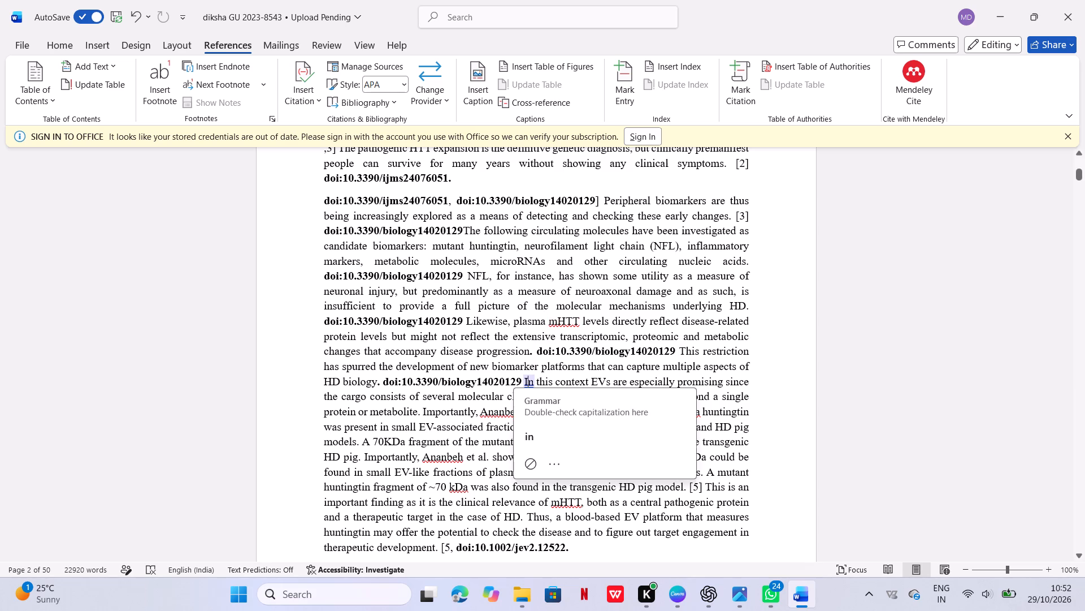
left_click(530, 440)
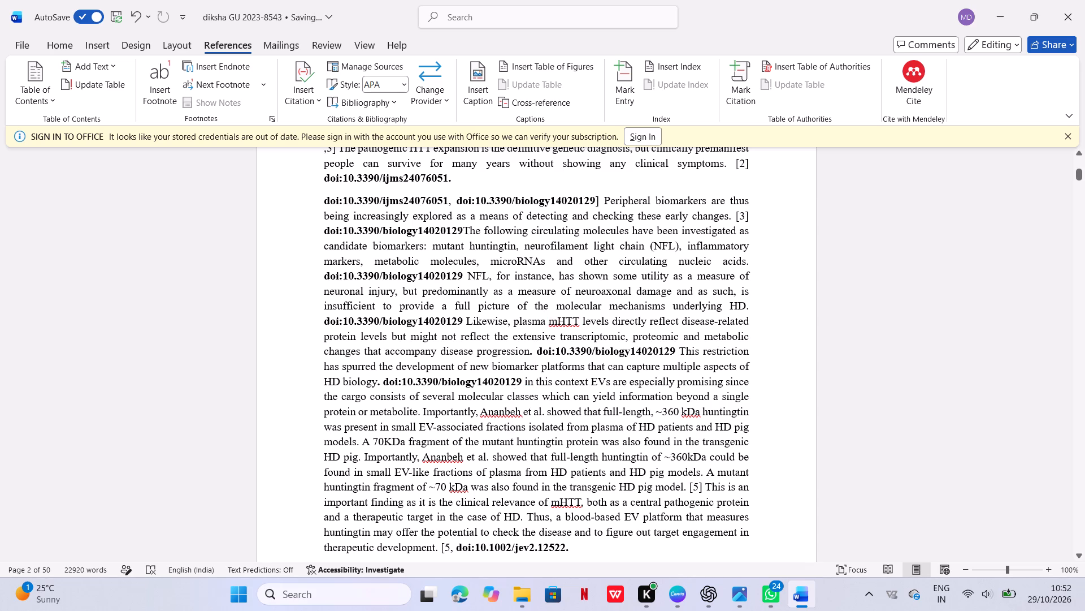
Check the spelling suggestions for "Ananbeh" in the section 1.1 sentence about full-length, ~360 kDa huntingtin.
left_click(516, 416)
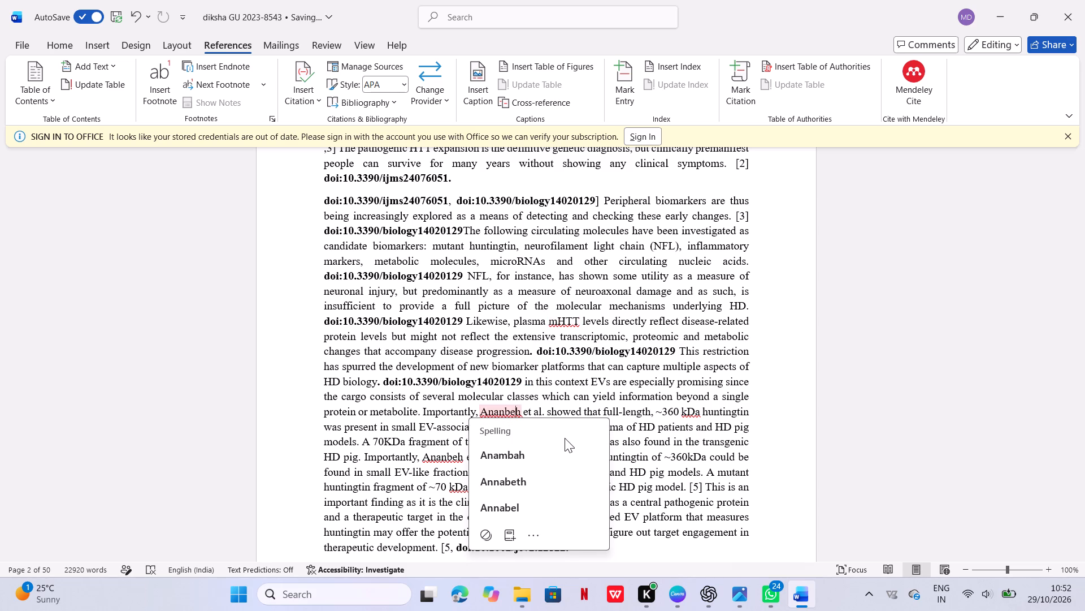
left_click(622, 439)
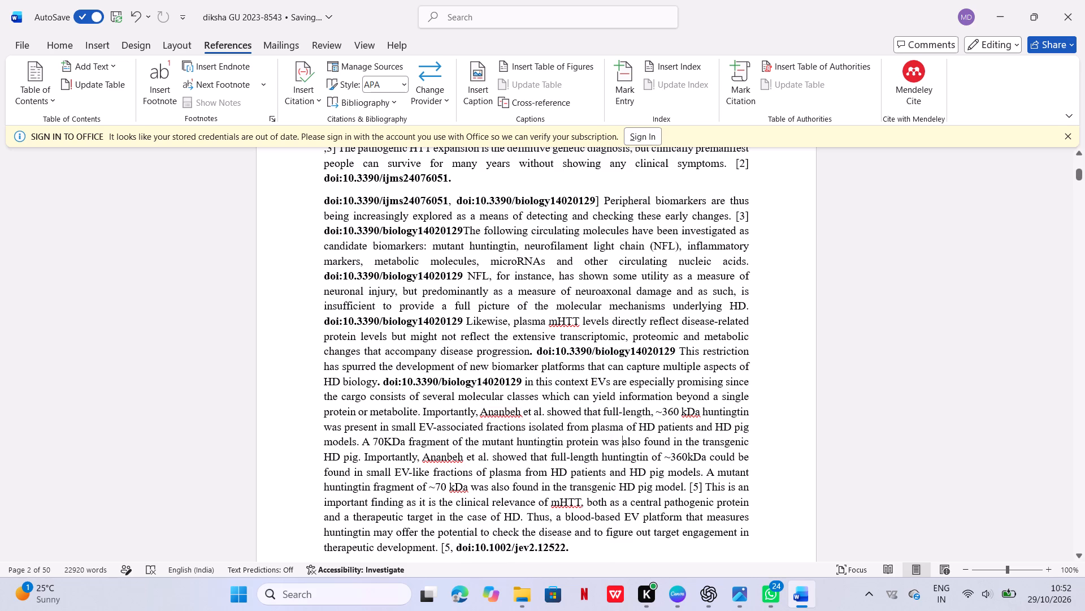
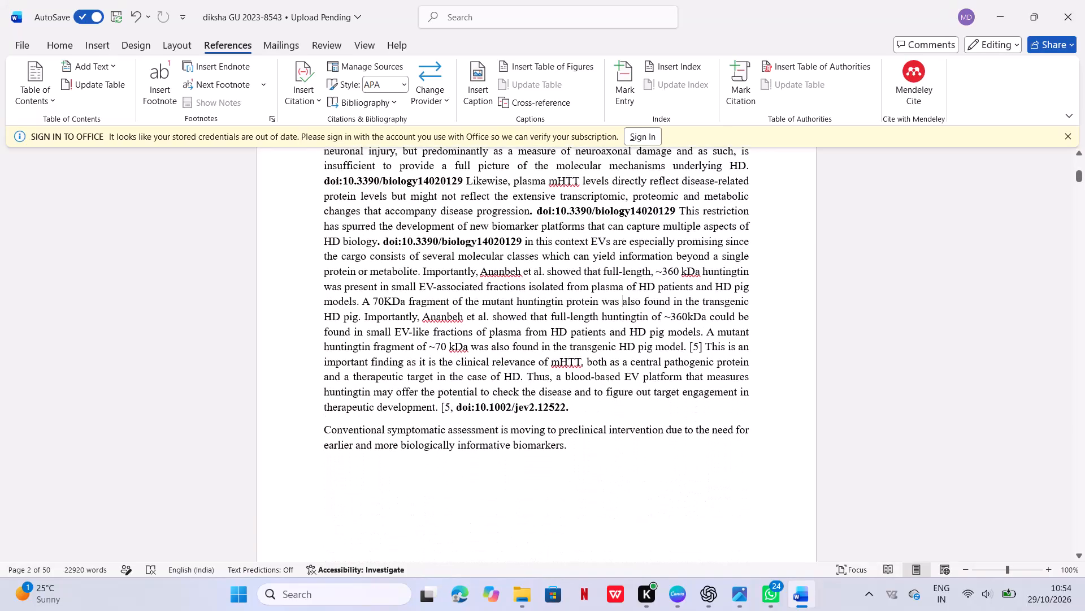
Copy the DOI doi:10.3390/ijms23105598 from entry [5] of the reference list to use for the in-text citations.
scroll(794, 461, "down", 4)
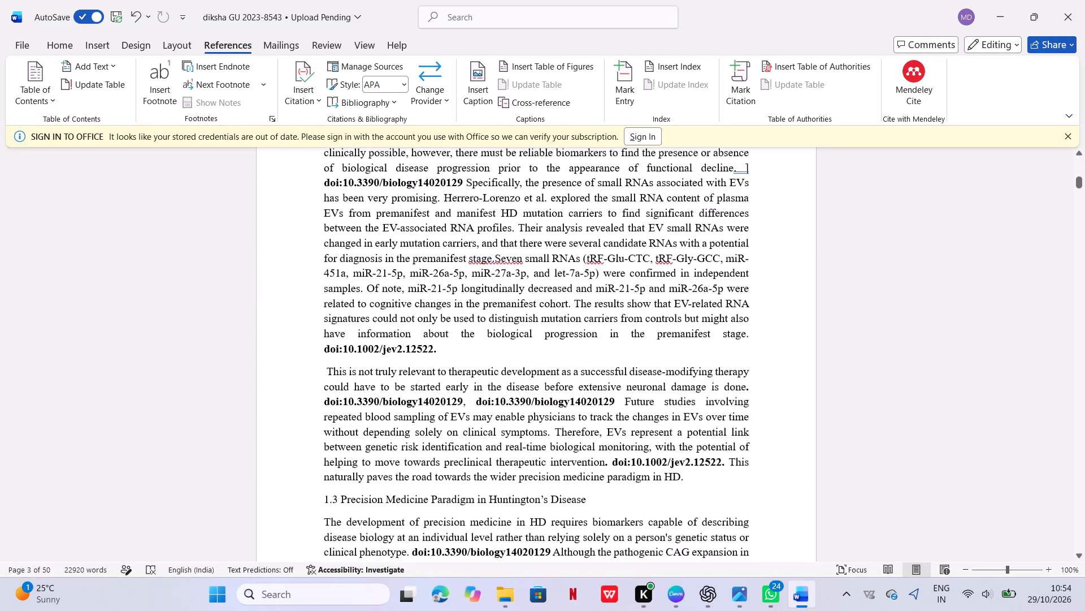
scroll(794, 461, "down", 5)
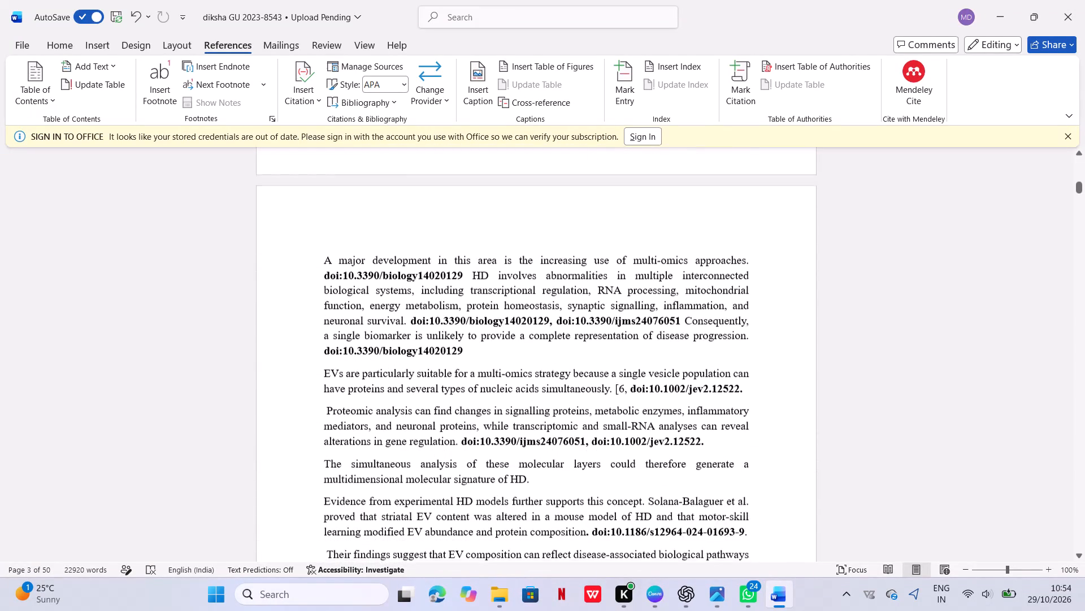
scroll(794, 461, "down", 3)
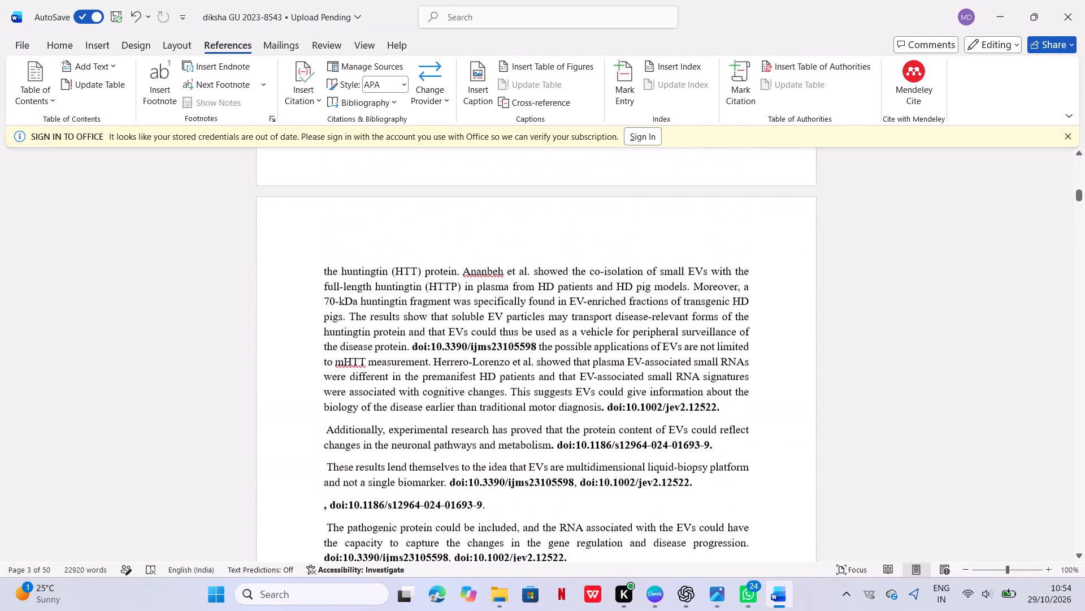
scroll(794, 461, "down", 2)
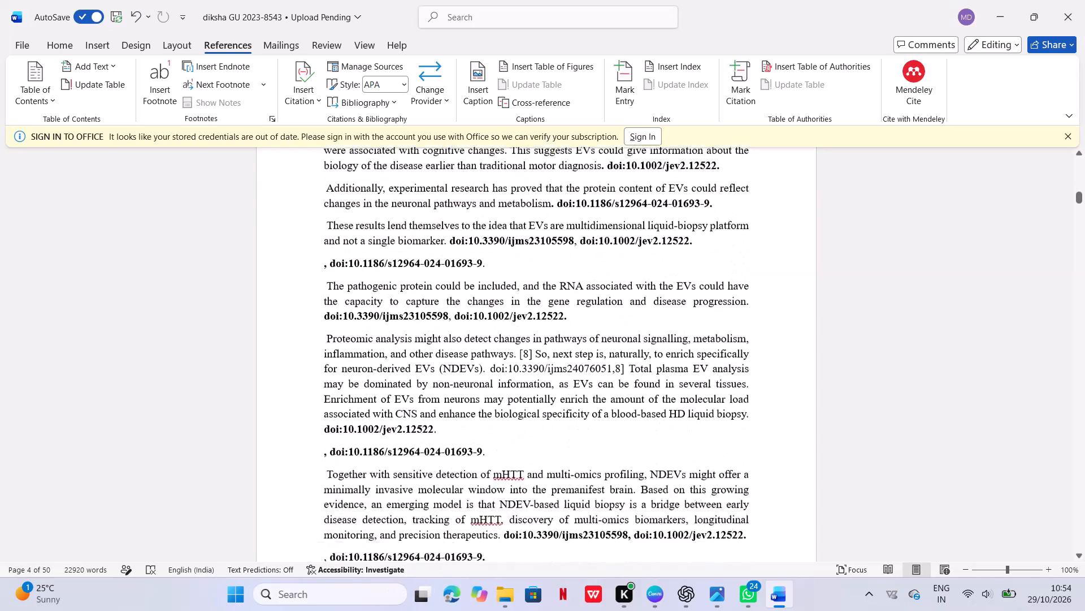
scroll(794, 461, "down", 2)
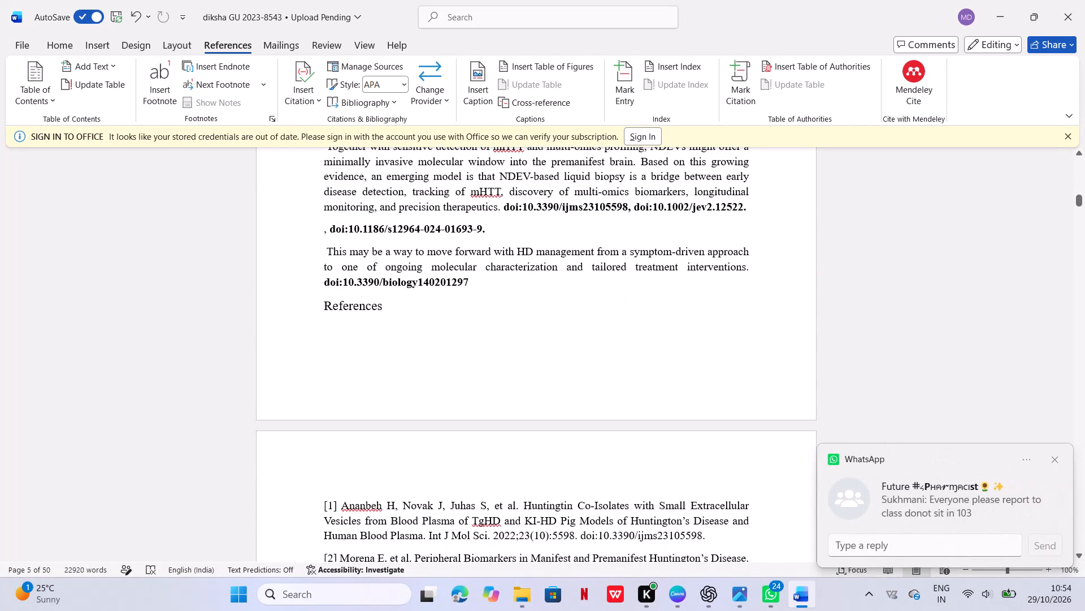
scroll(687, 451, "down", 1)
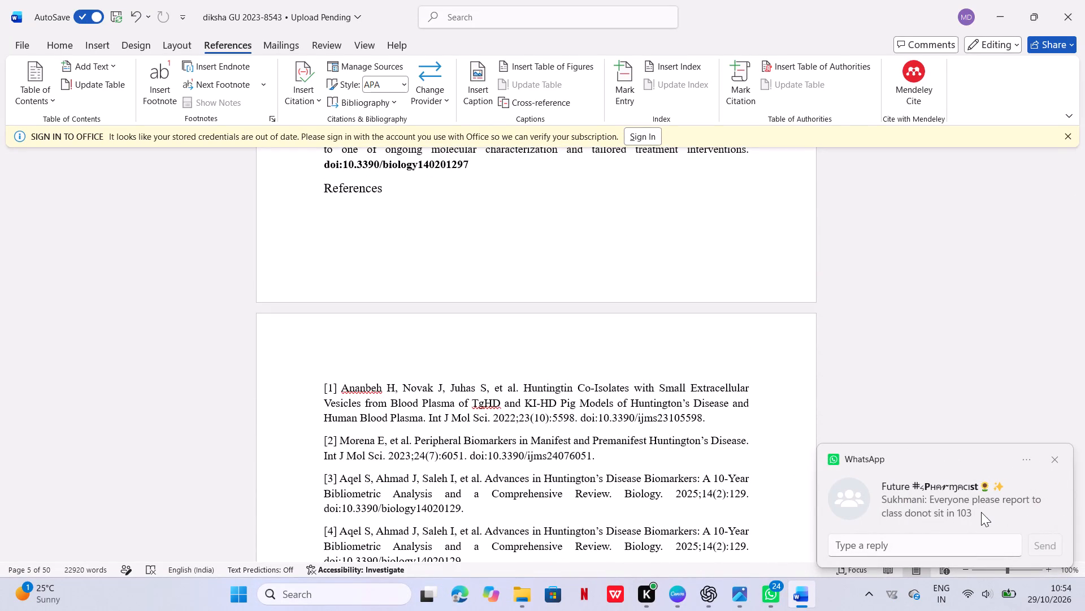
left_click(904, 415)
scroll(664, 476, "down", 2)
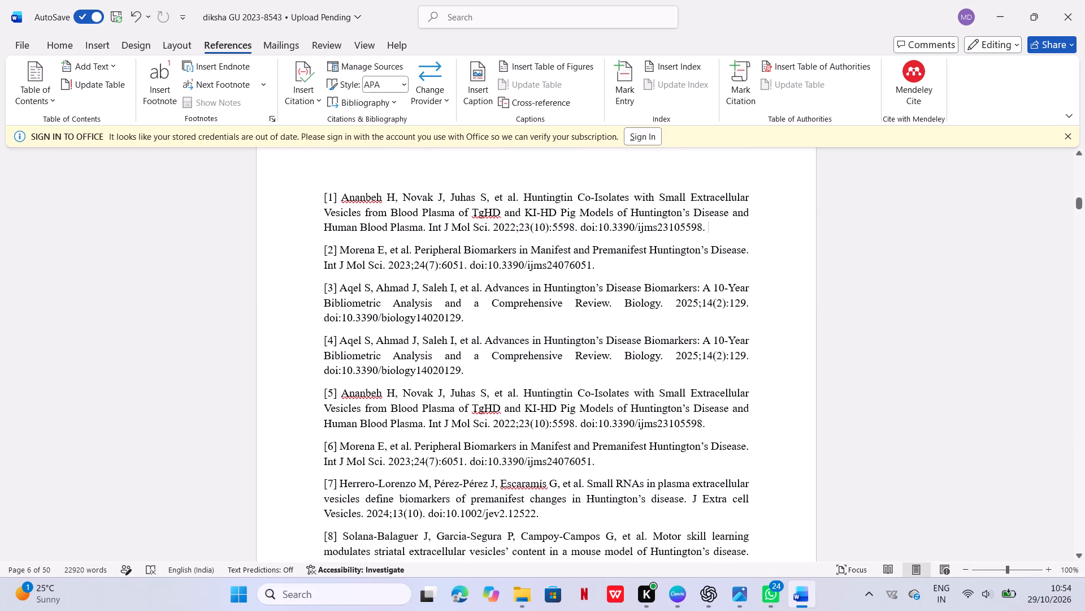
left_click_drag(578, 424, 687, 434)
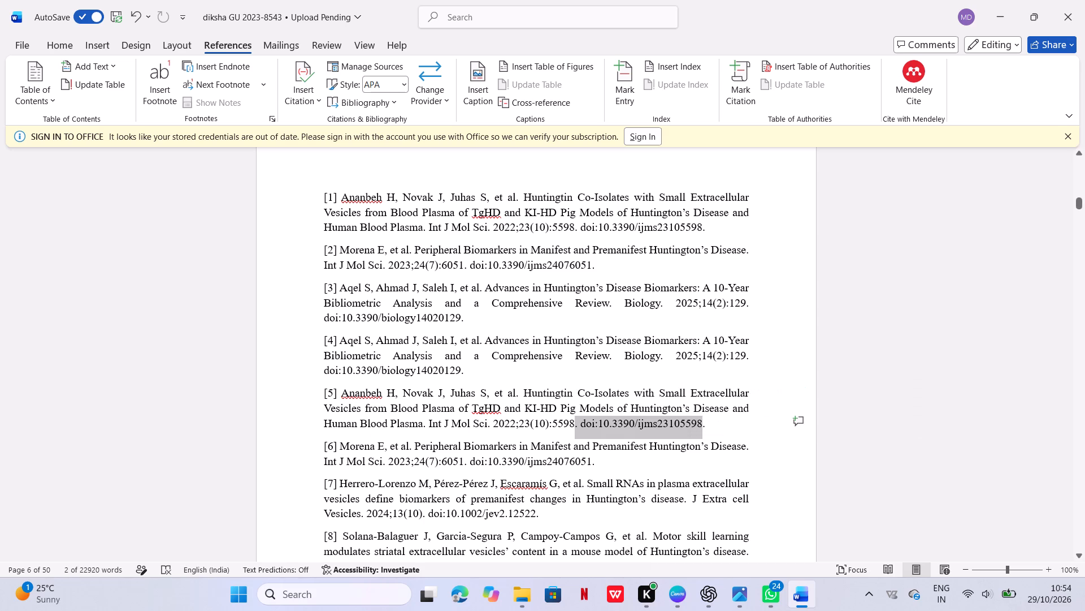
key("ctrl+c")
scroll(753, 320, "up", 3)
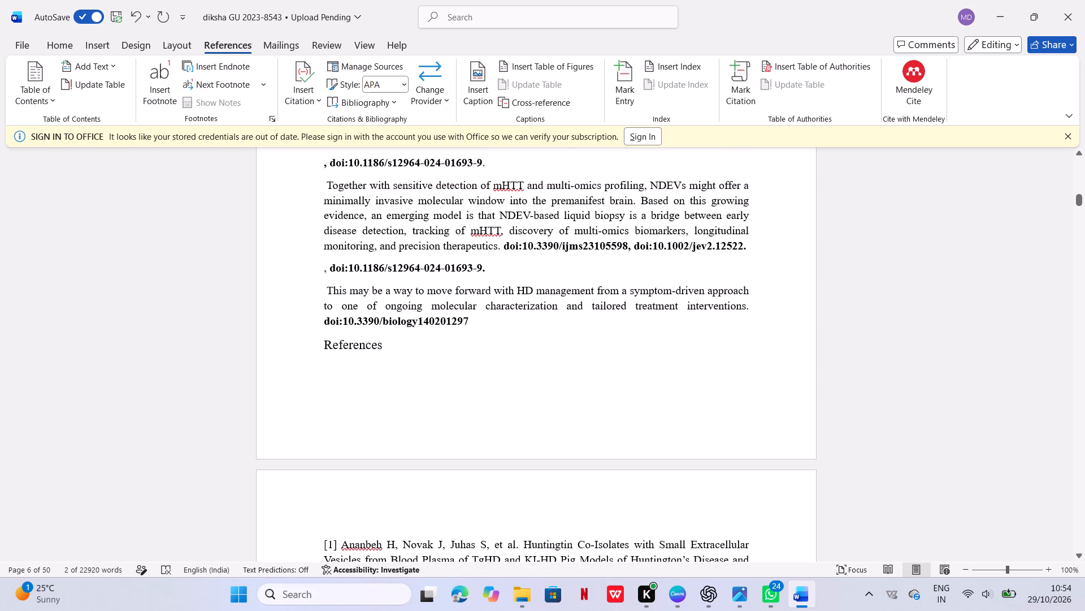
Review the numbered reference list and go back through section 1.4, Why Extracellular Vesicles?, checking for leftover numbered citations.
scroll(753, 320, "up", 5)
scroll(753, 320, "down", 1)
scroll(753, 320, "up", 1)
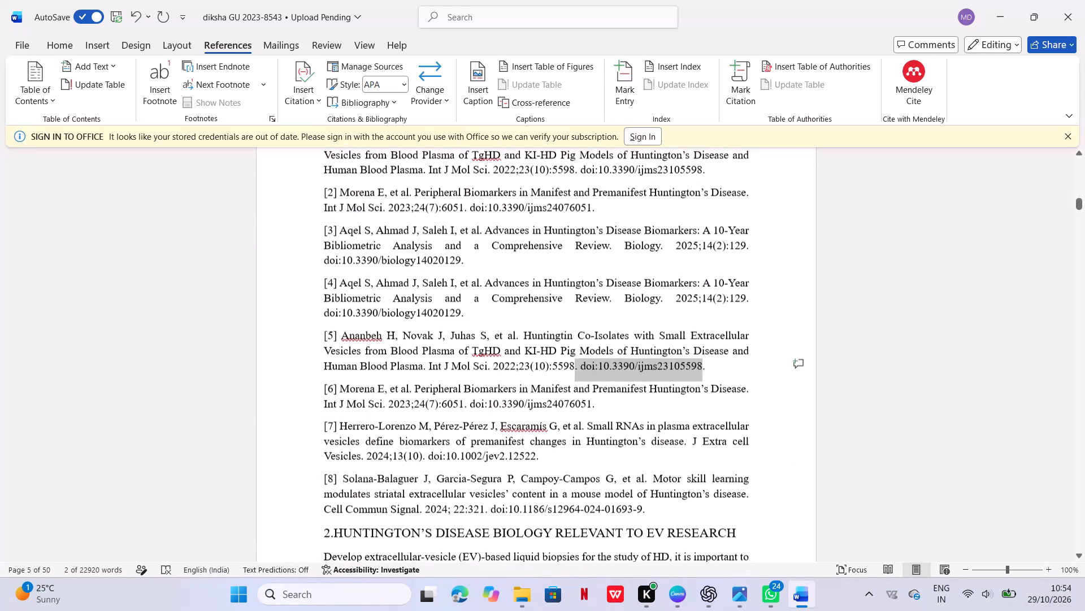
scroll(753, 320, "up", 4)
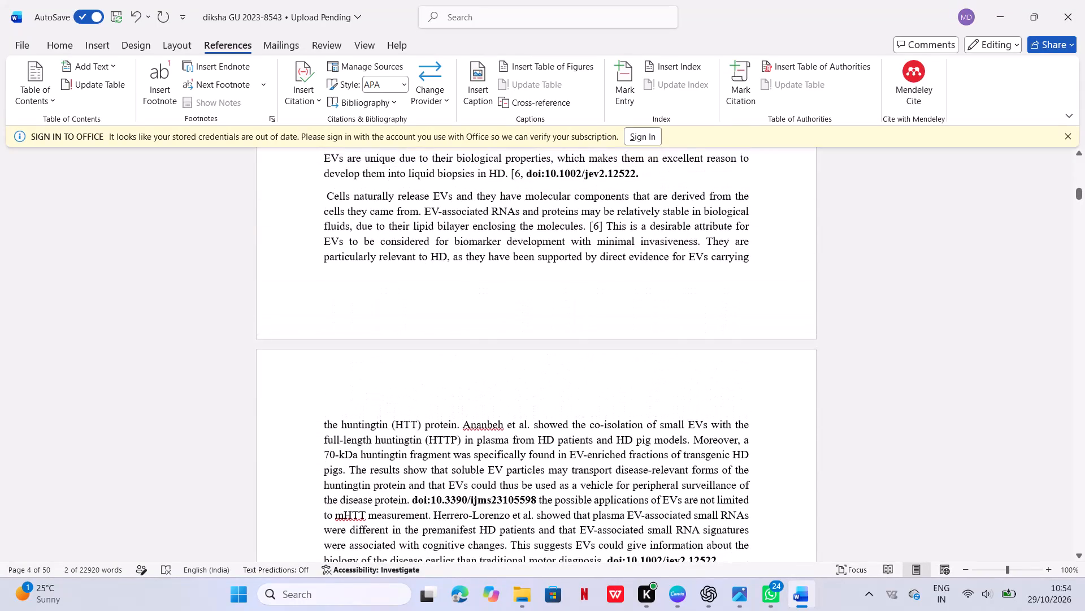
scroll(753, 320, "up", 2)
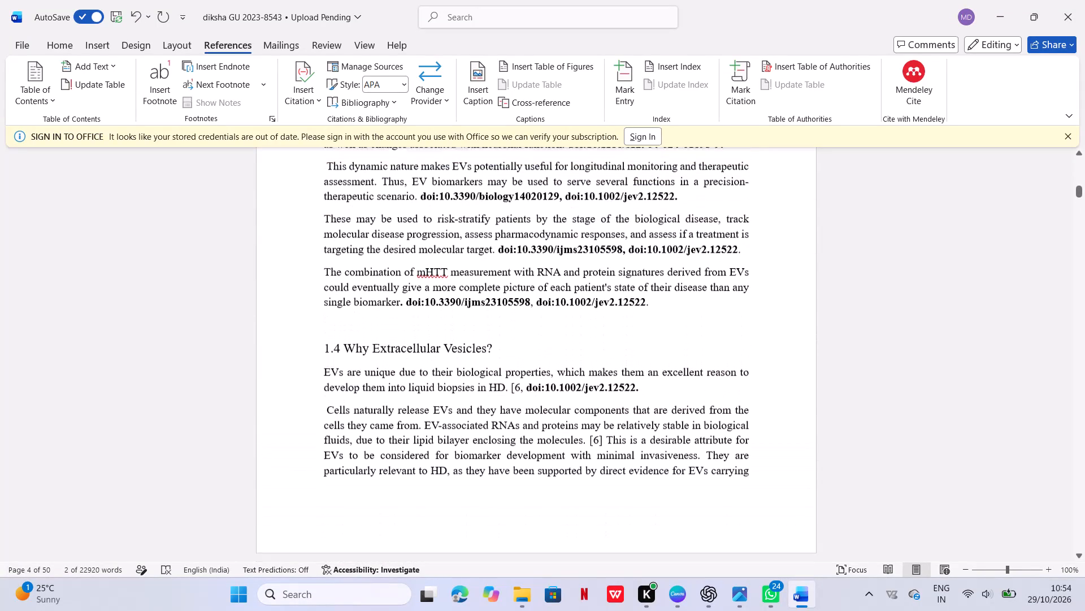
scroll(753, 320, "up", 1)
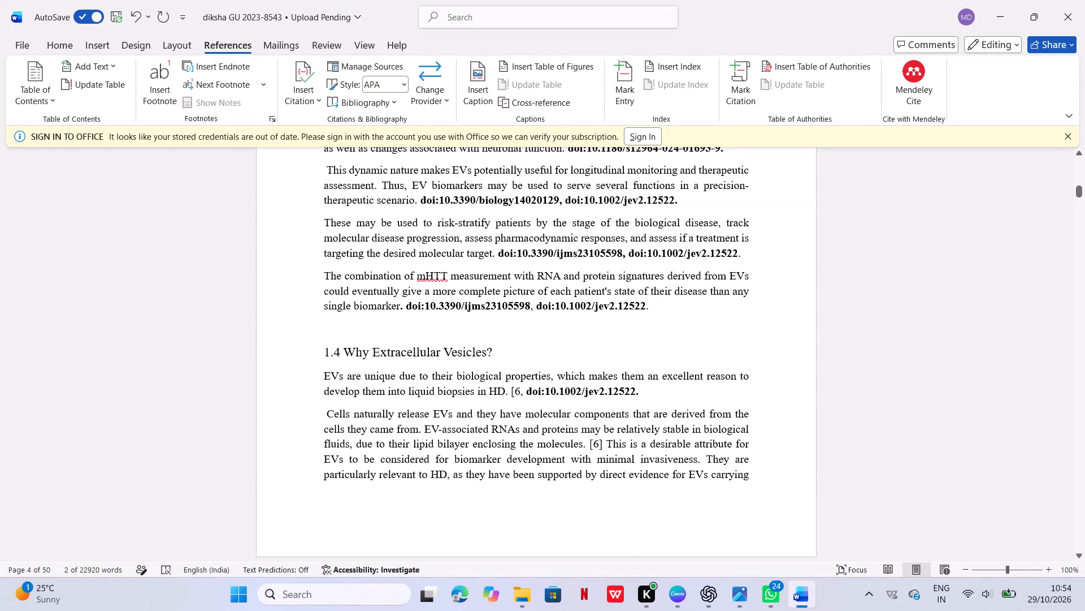
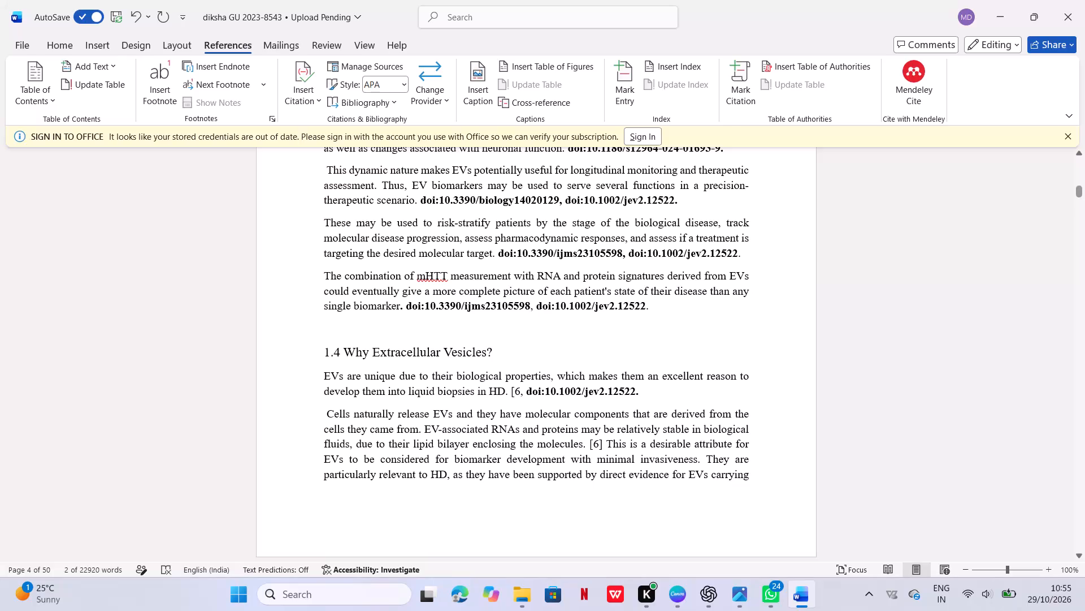
Recheck sections 1.1 to 1.4 and the section 1 reference list for leftover numbered citations and misplaced DOIs.
scroll(770, 346, "up", 2)
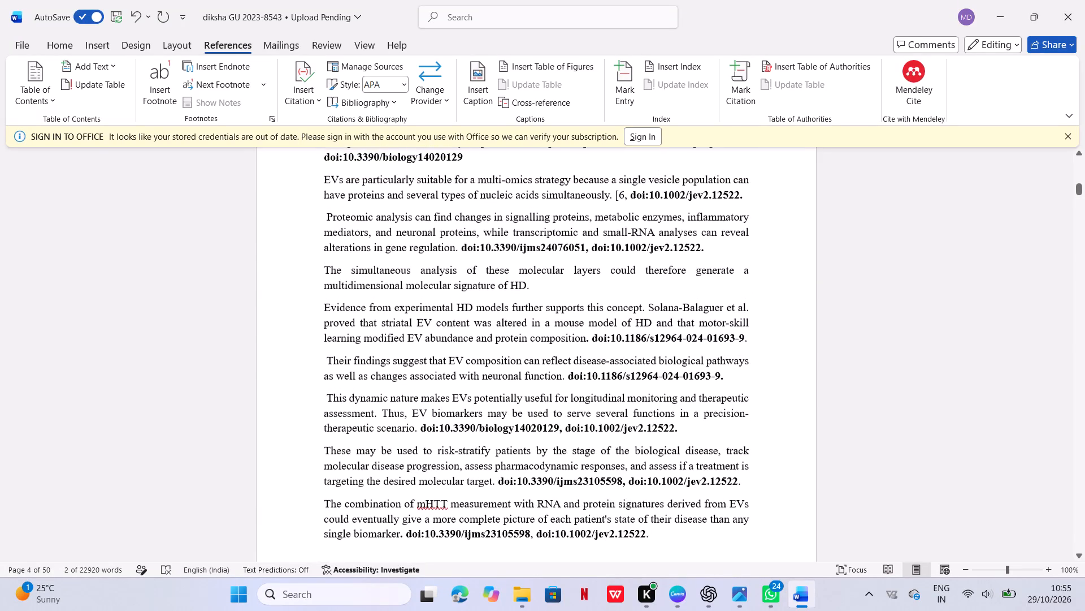
scroll(770, 346, "up", 5)
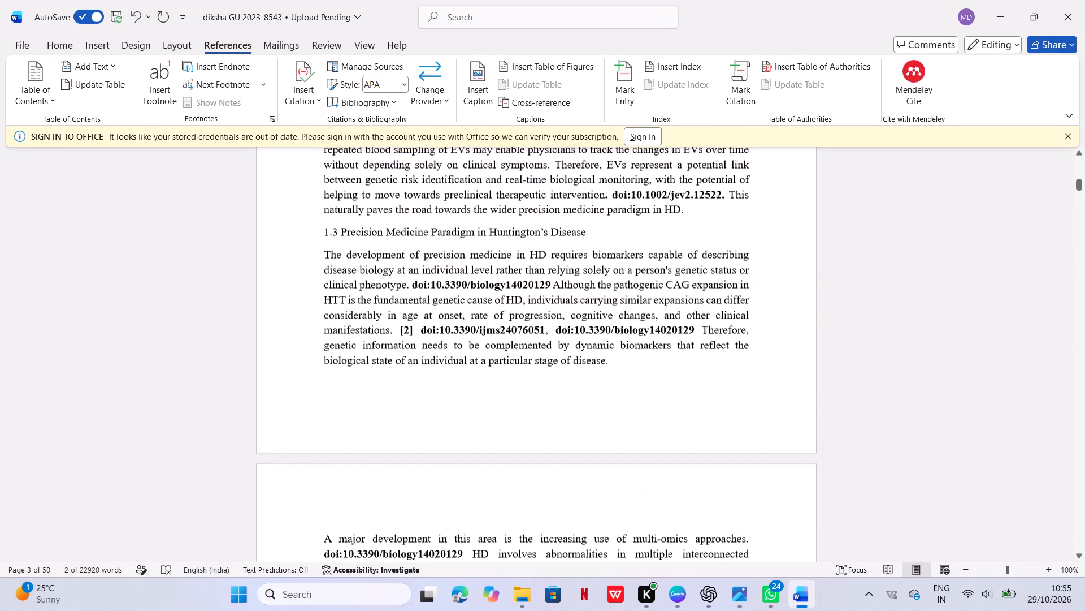
scroll(770, 346, "up", 3)
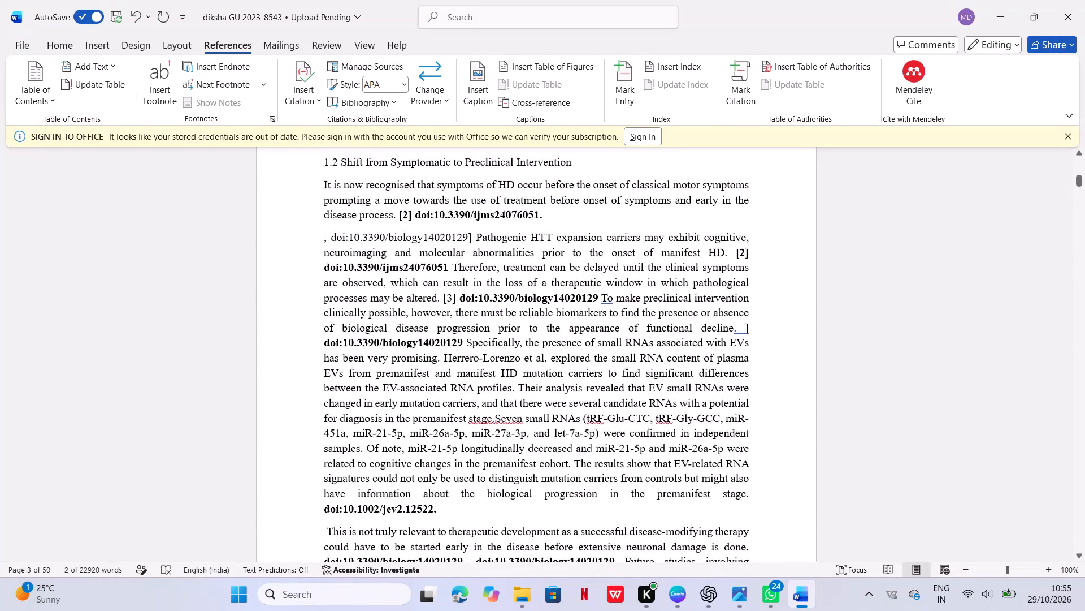
scroll(770, 346, "up", 2)
scroll(770, 346, "down", 1)
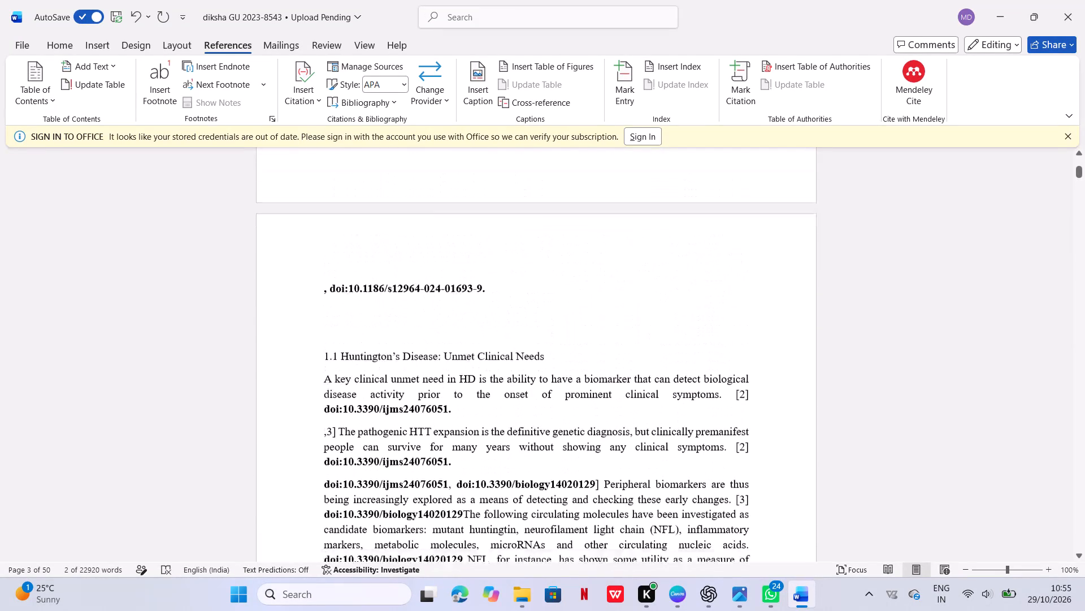
scroll(770, 346, "down", 4)
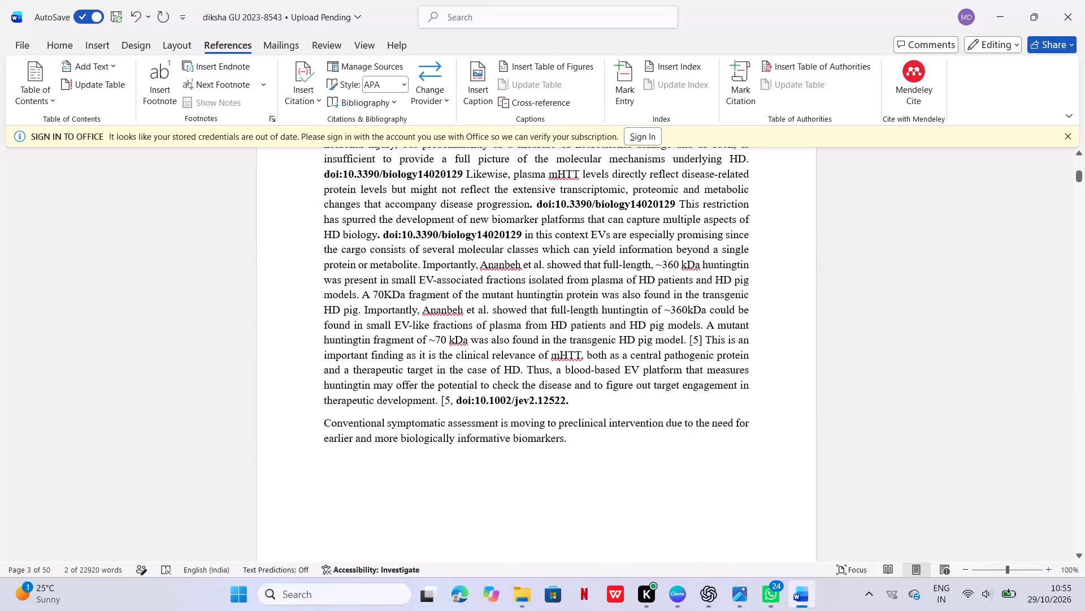
scroll(770, 346, "down", 12)
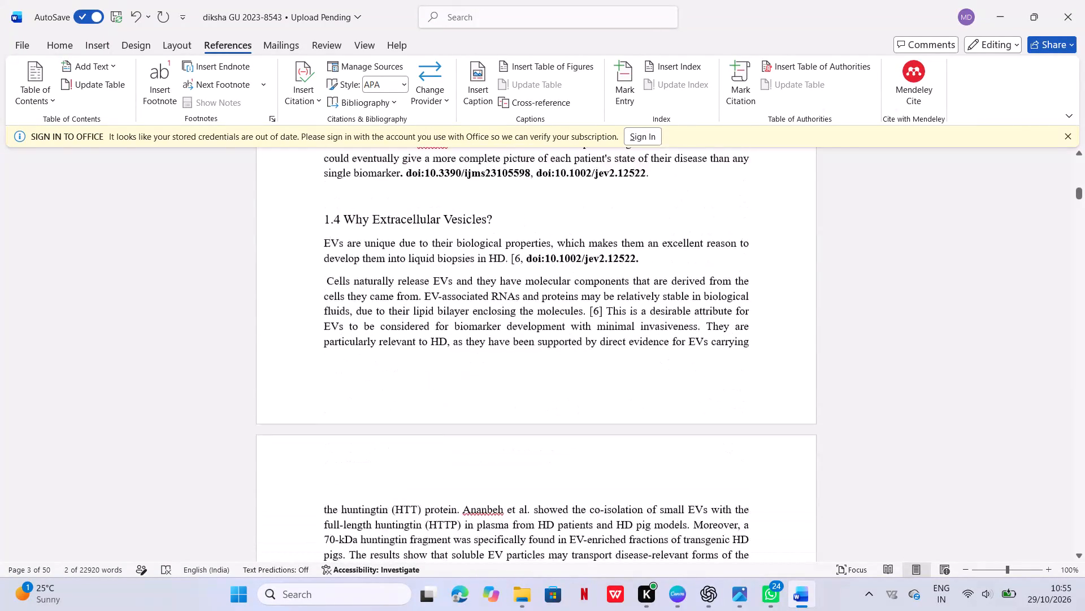
scroll(770, 346, "down", 5)
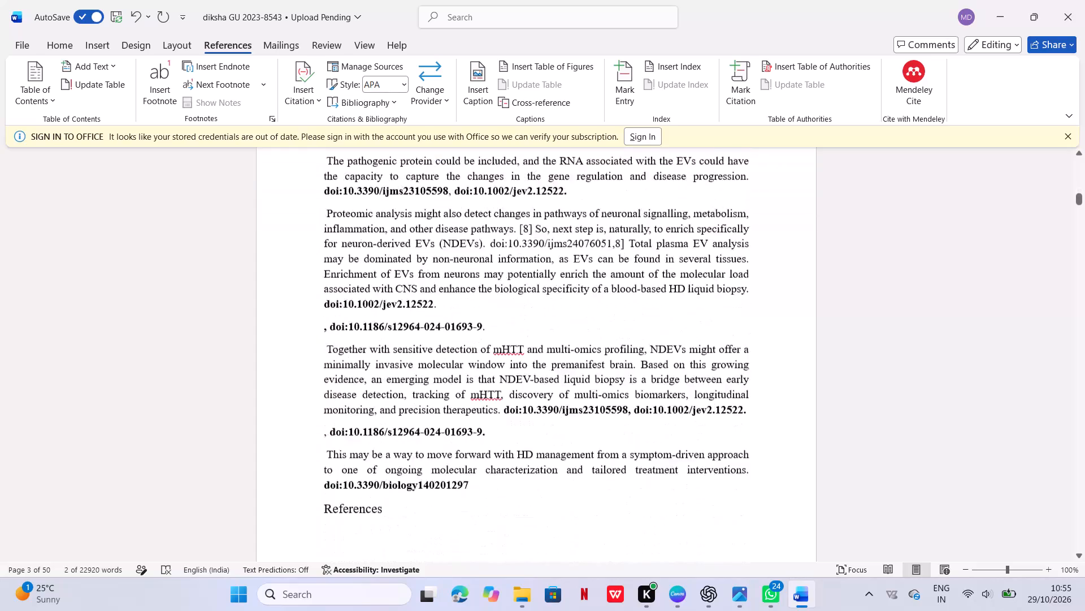
scroll(770, 346, "down", 4)
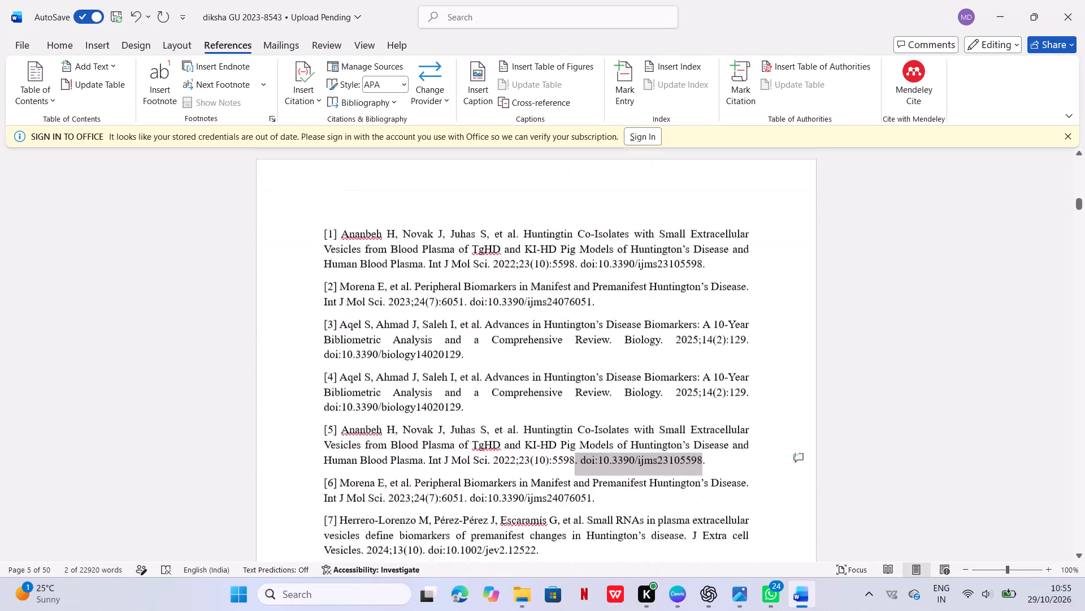
scroll(770, 346, "down", 1)
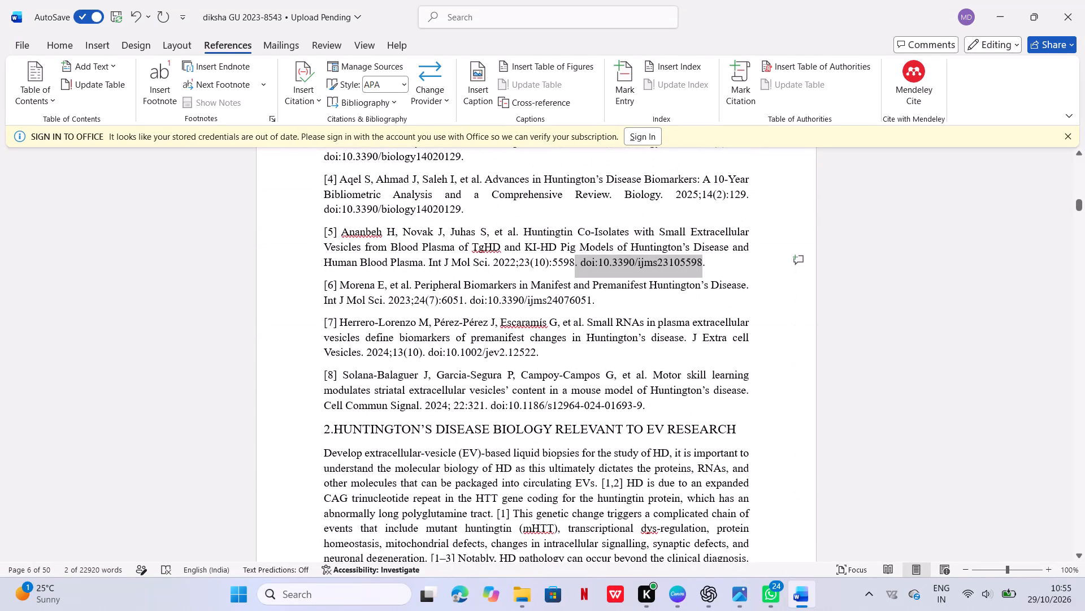
scroll(770, 346, "down", 1)
scroll(770, 346, "up", 1)
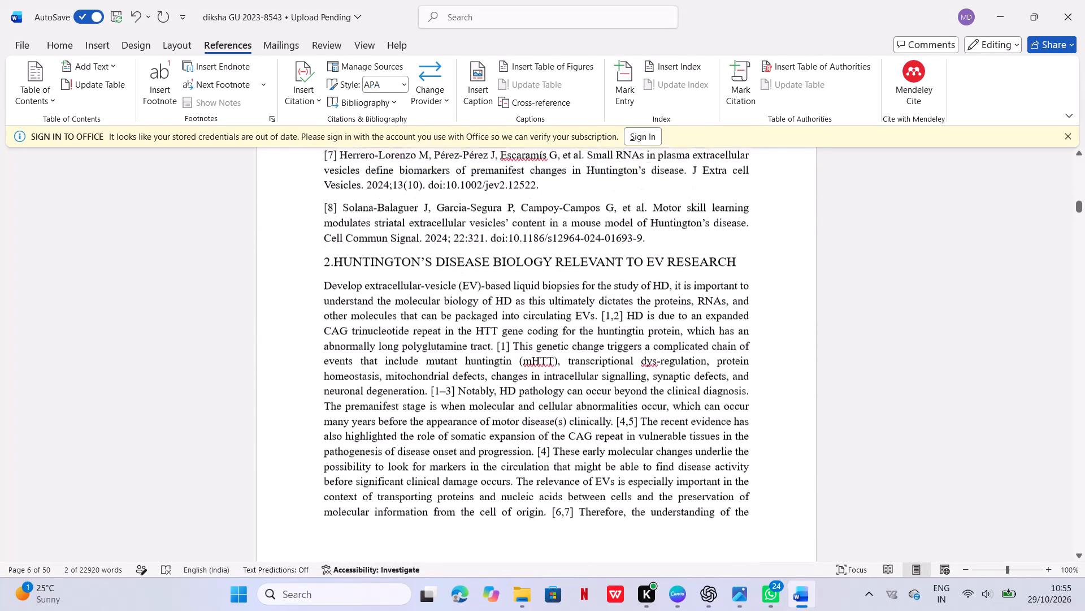
scroll(770, 346, "up", 6)
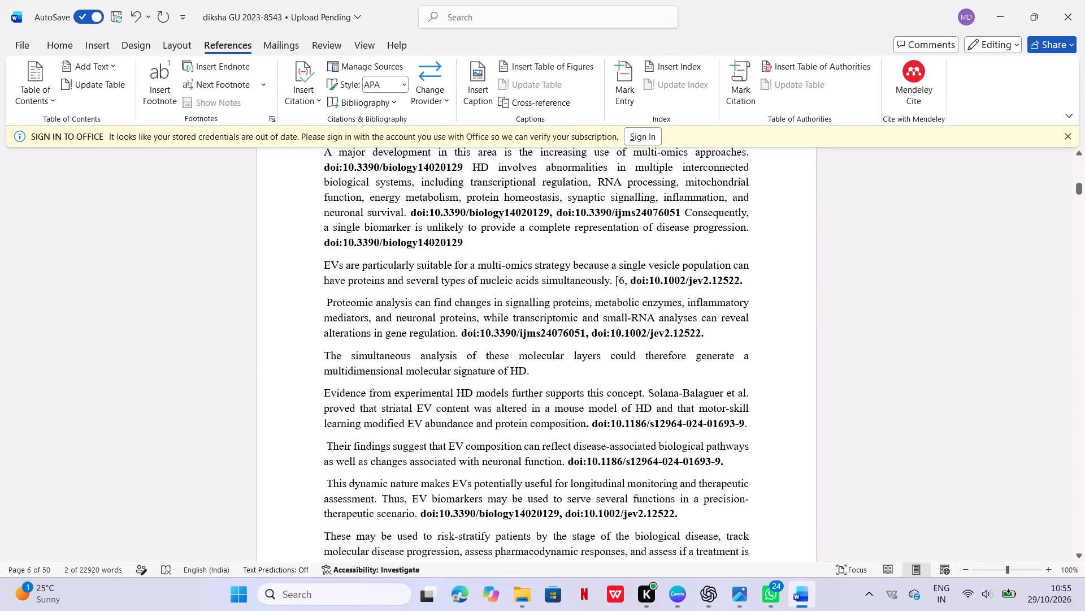
scroll(770, 346, "up", 3)
scroll(770, 346, "down", 2)
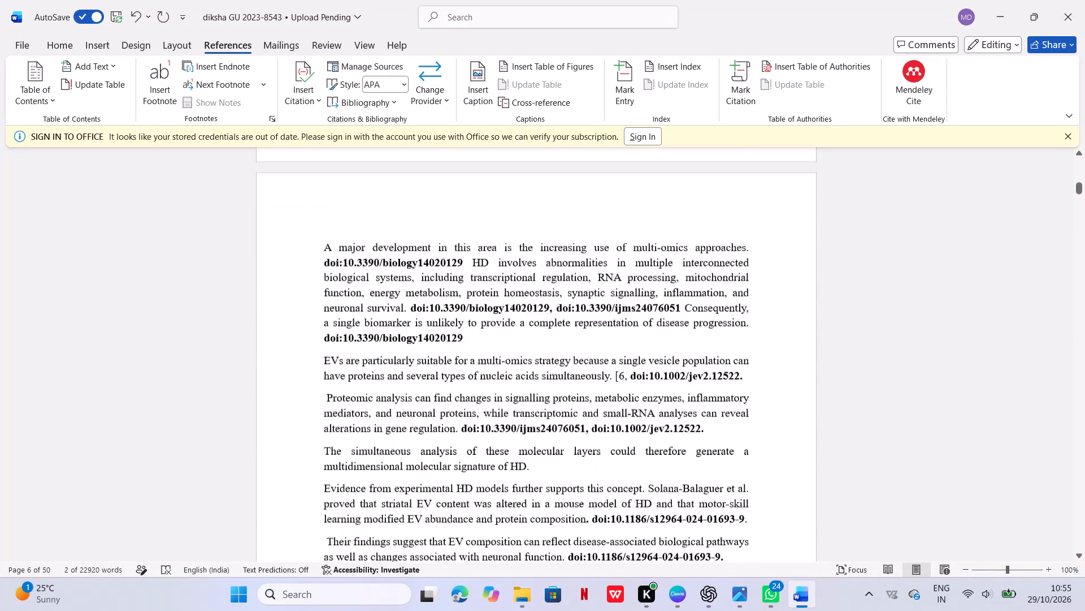
scroll(770, 346, "down", 7)
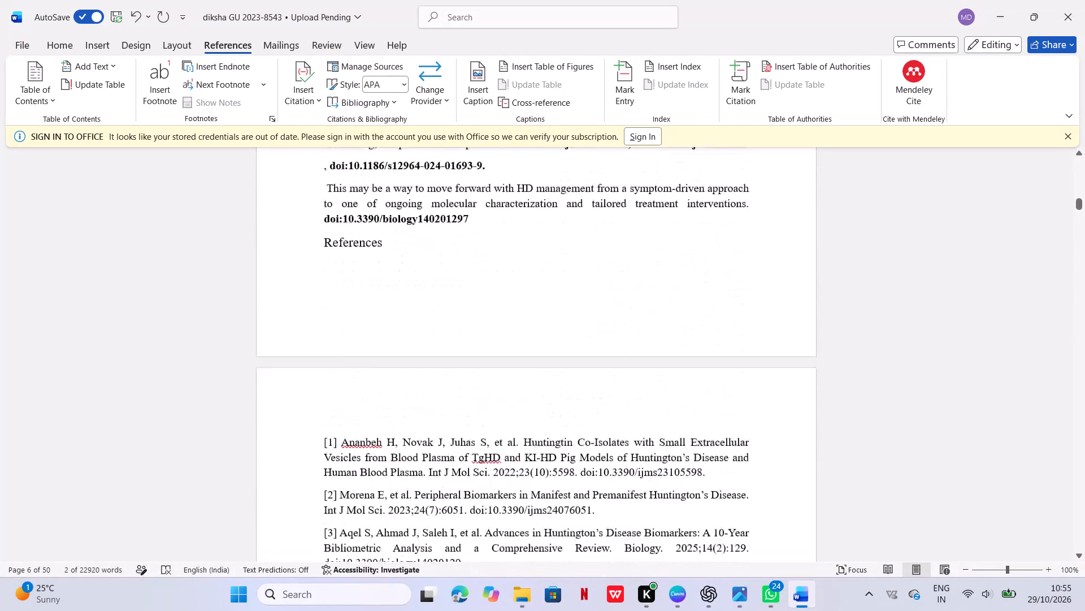
Examine the numbered citations in sections 2 and 3 and find the reference list that closes section 2.
scroll(770, 346, "down", 3)
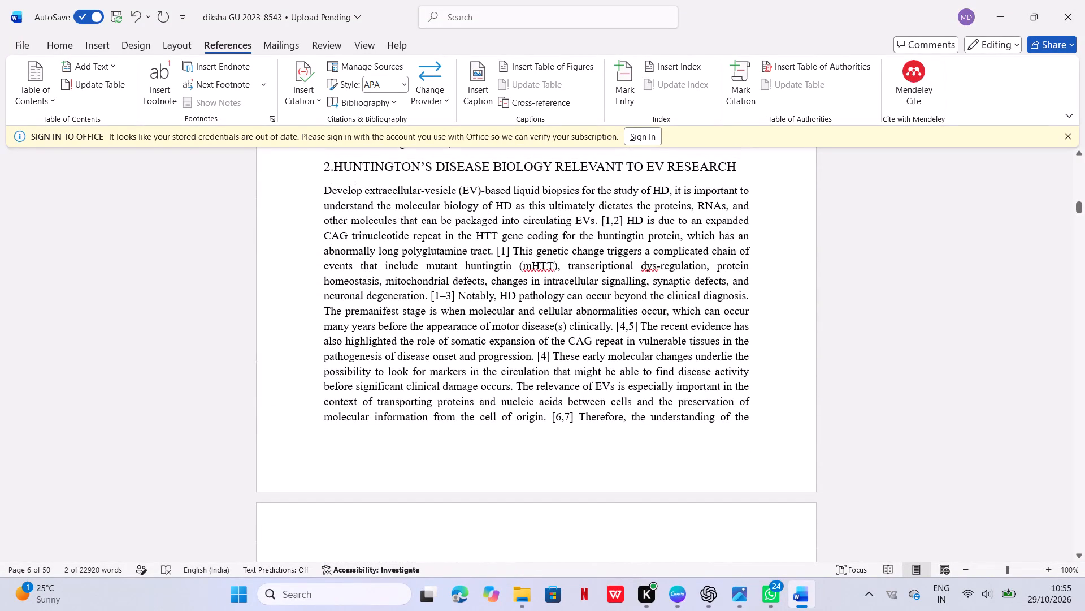
scroll(706, 341, "down", 5)
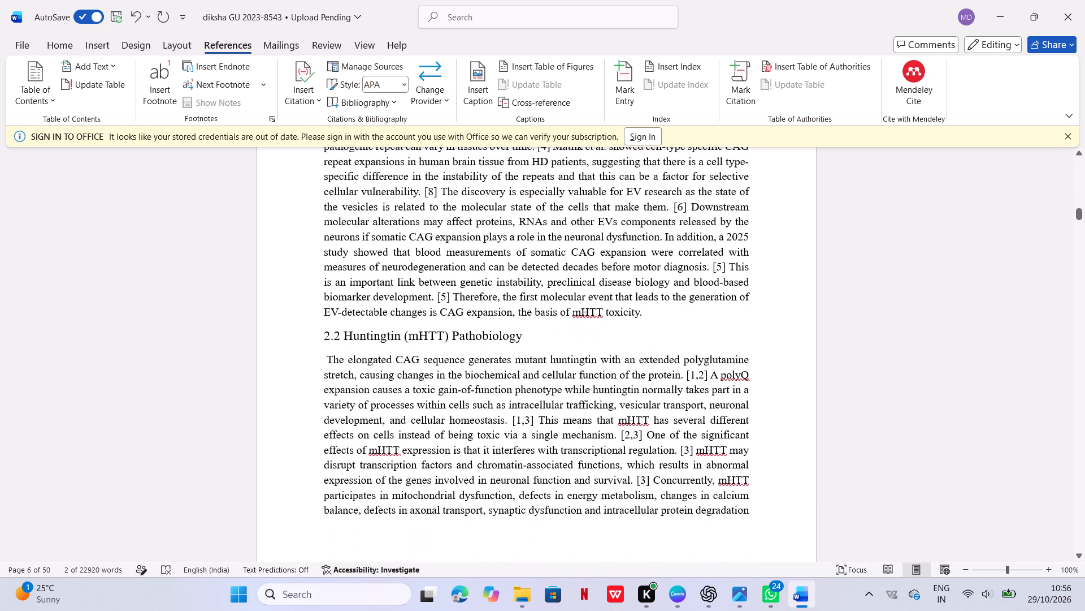
scroll(706, 341, "down", 8)
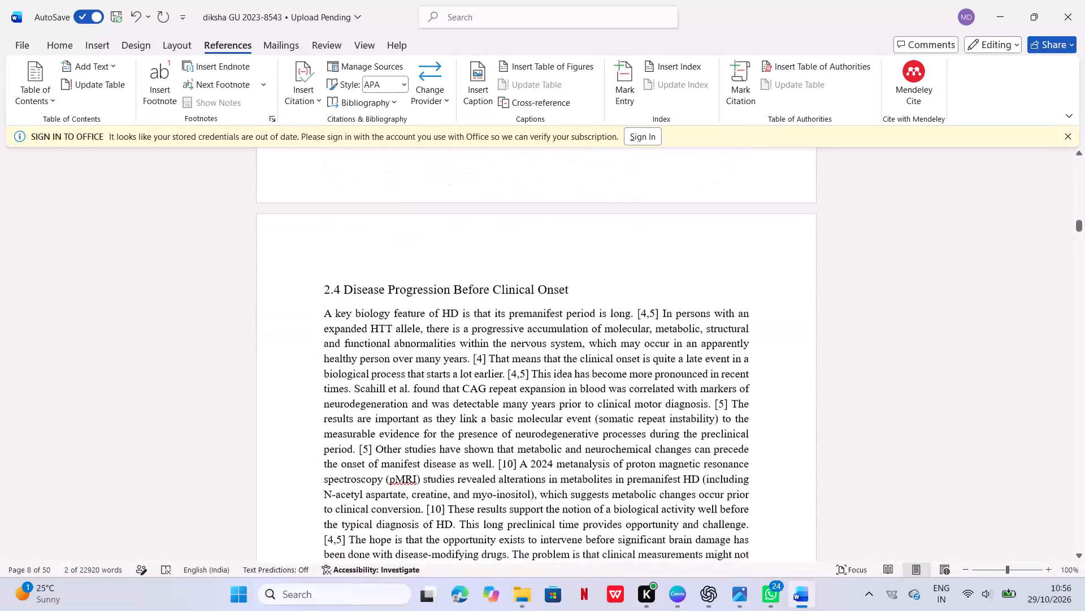
scroll(706, 341, "down", 6)
scroll(706, 341, "up", 5)
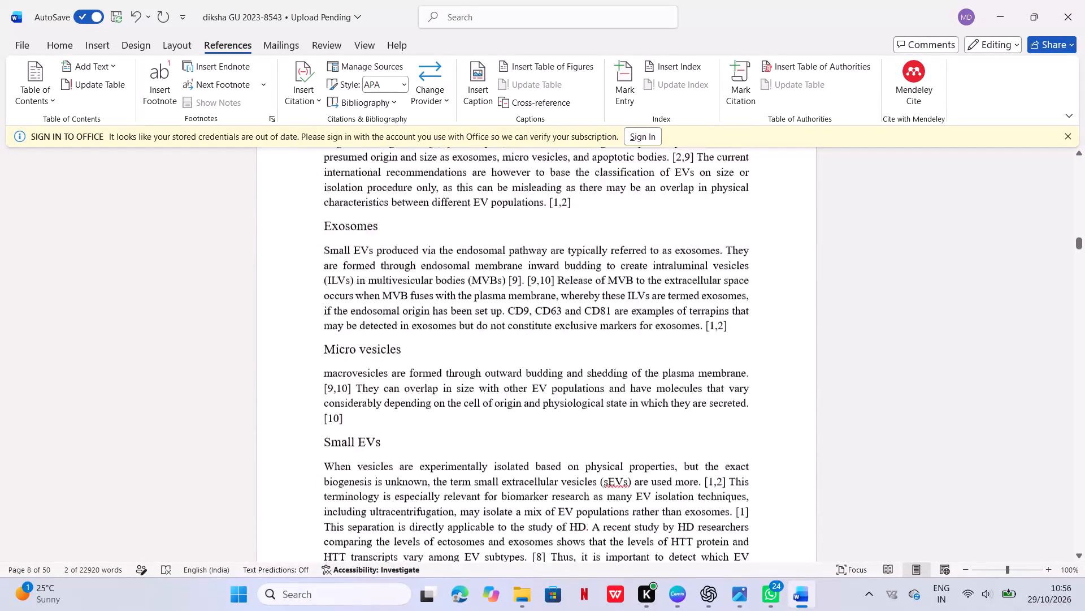
scroll(706, 341, "down", 1)
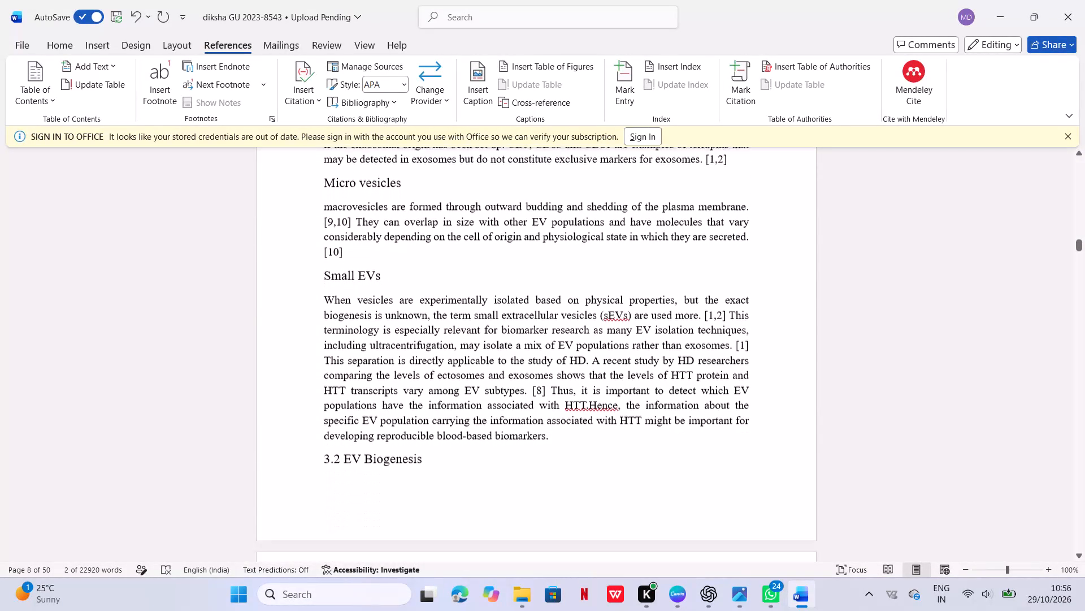
scroll(706, 341, "down", 1)
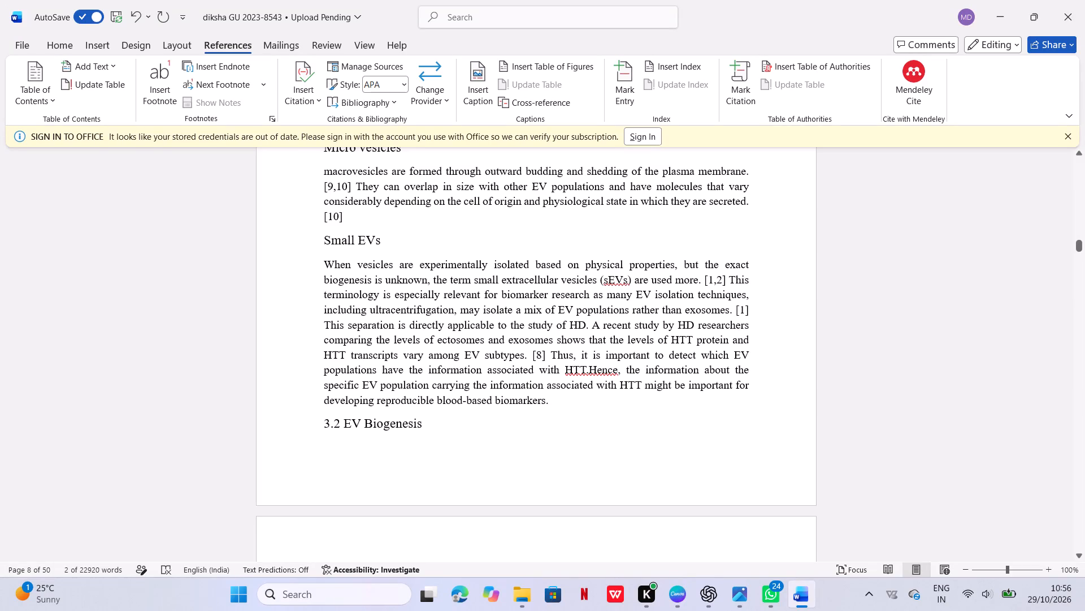
scroll(380, 246, "down", 1)
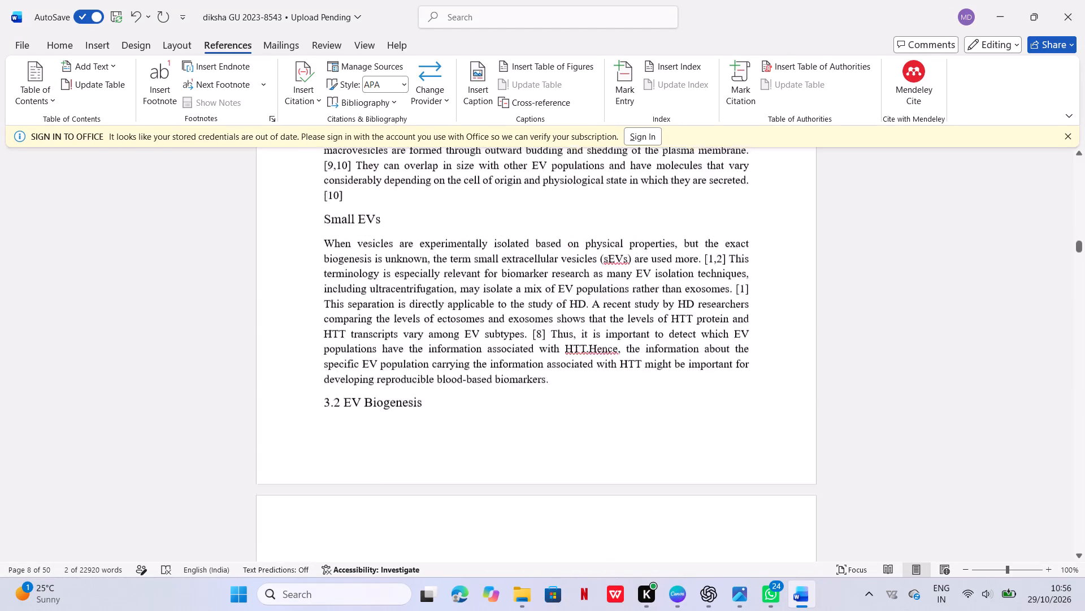
scroll(380, 246, "down", 1)
scroll(380, 246, "up", 11)
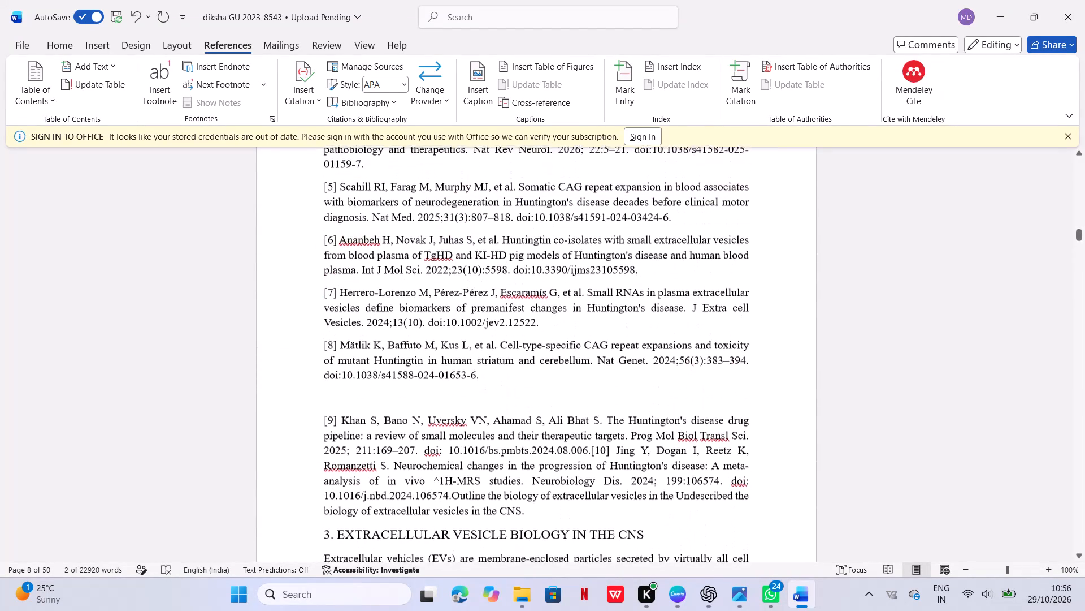
scroll(380, 246, "up", 3)
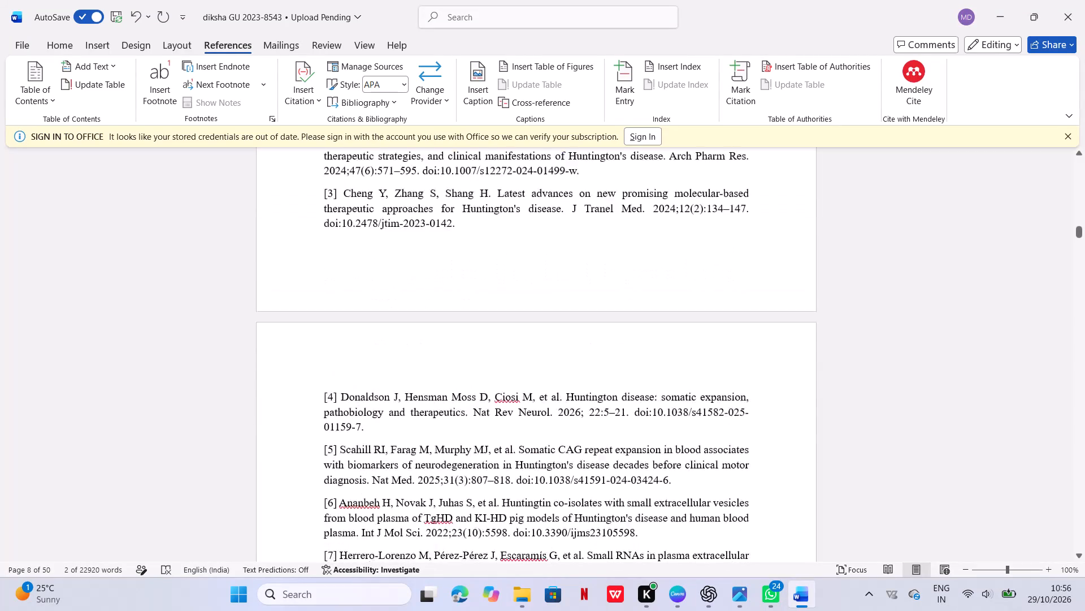
scroll(380, 246, "up", 1)
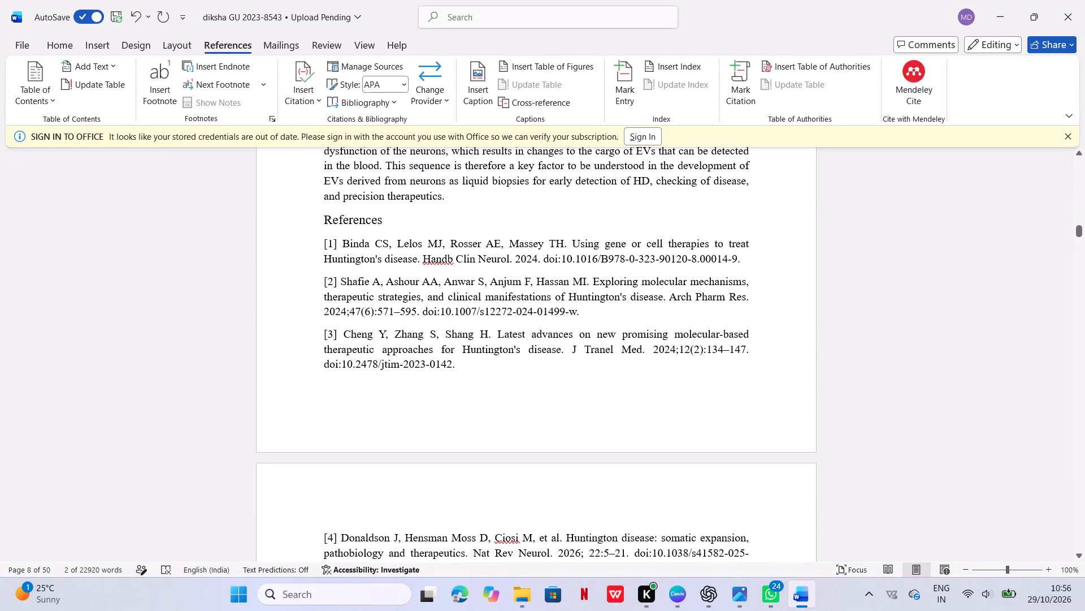
left_click_drag(544, 257, 741, 258)
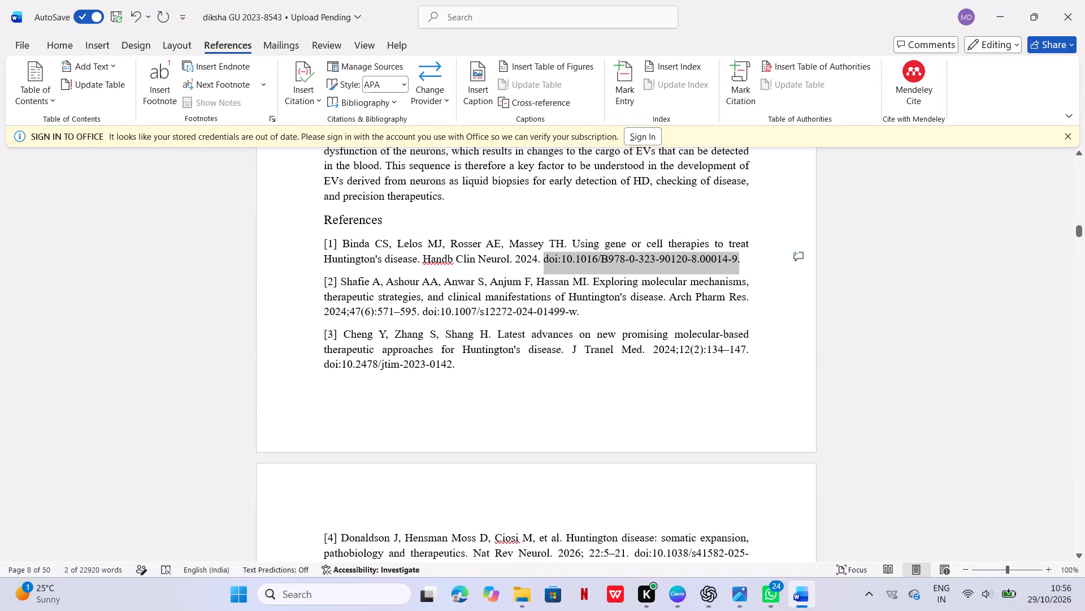
left_click_drag(741, 258, 741, 258)
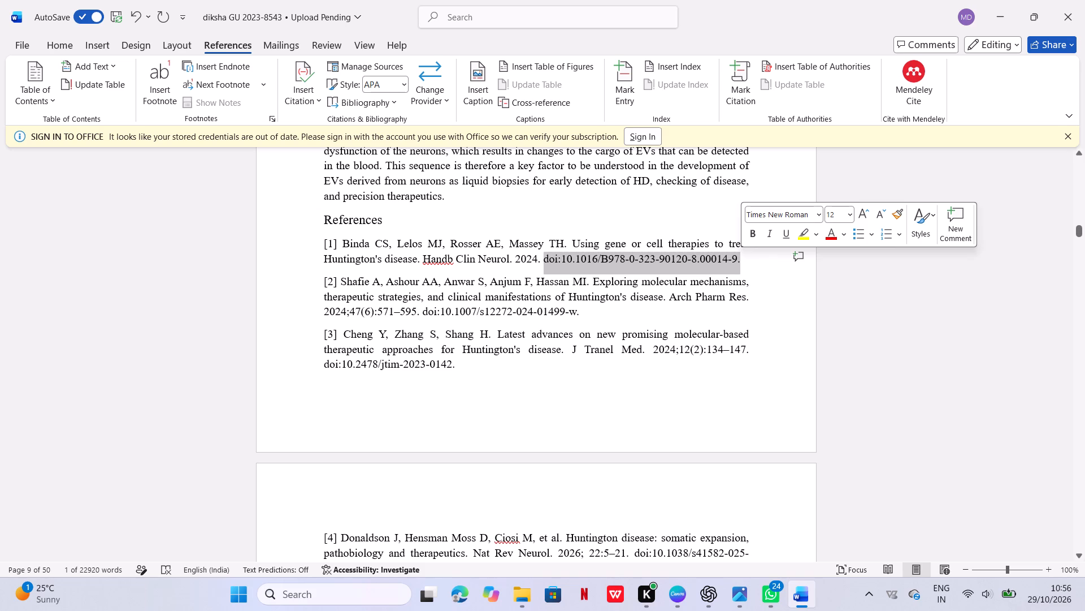
key("ctrl+c")
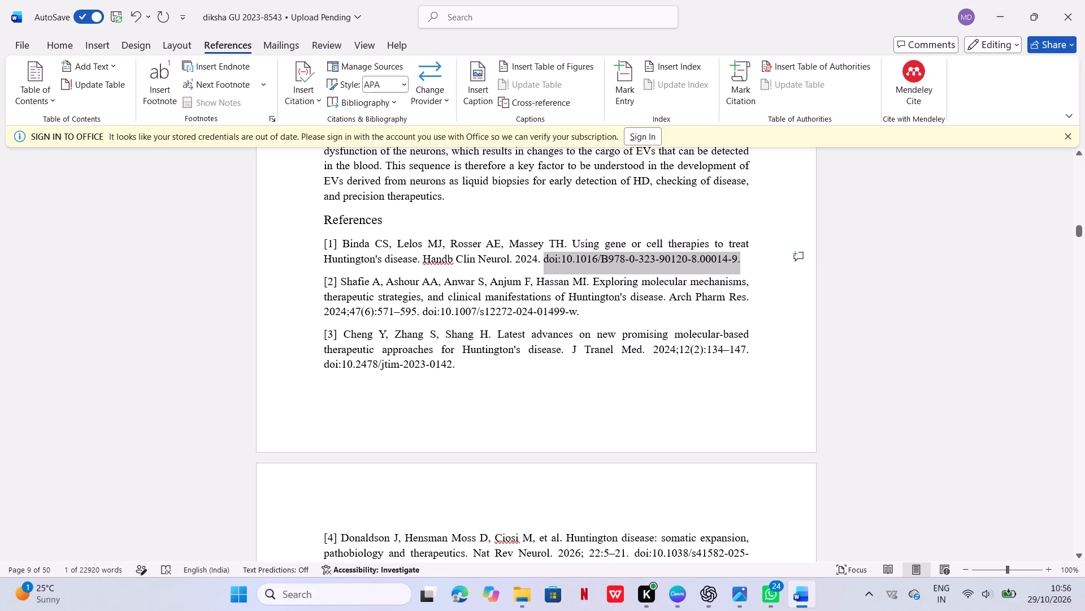
scroll(741, 218, "up", 4)
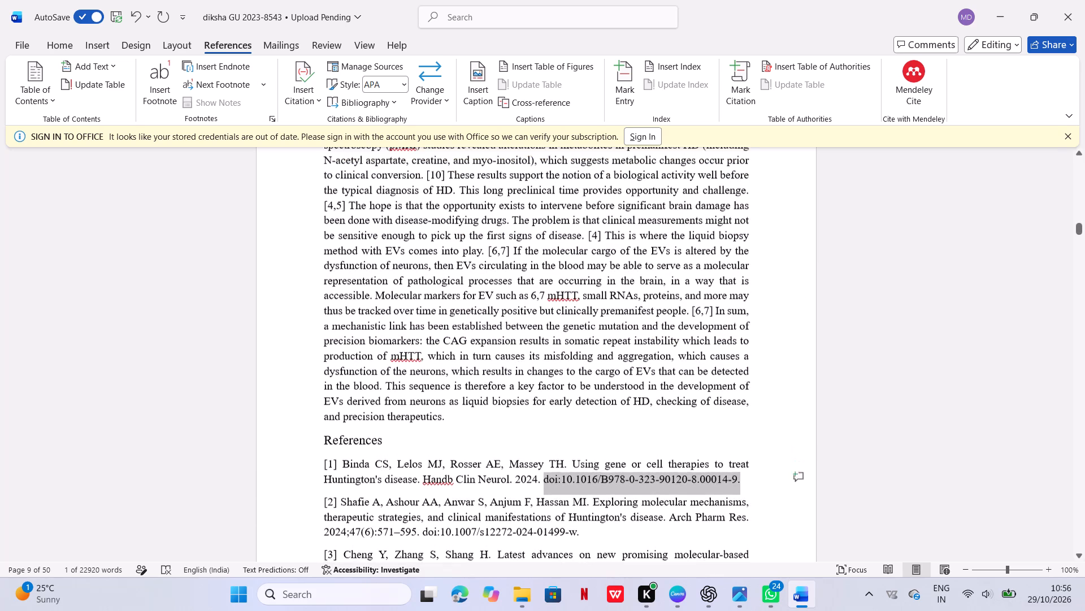
scroll(741, 222, "up", 5)
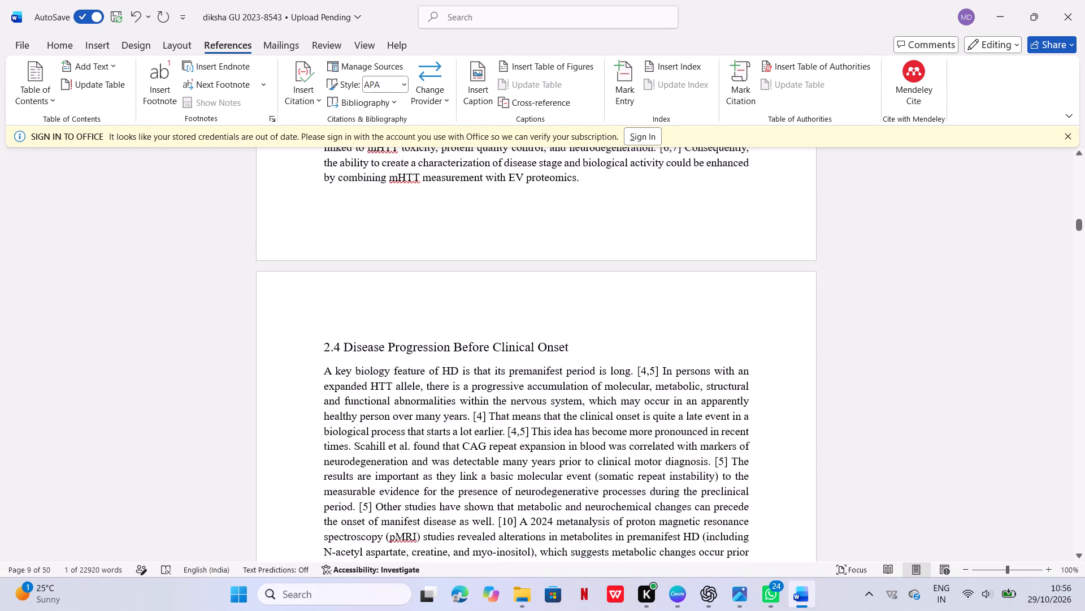
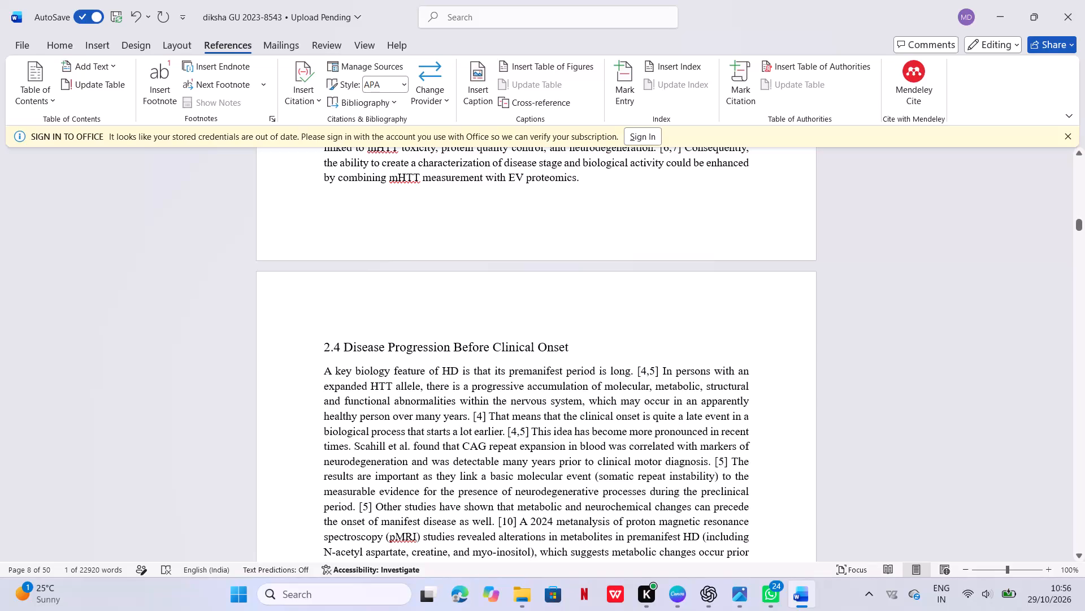
scroll(680, 312, "up", 4)
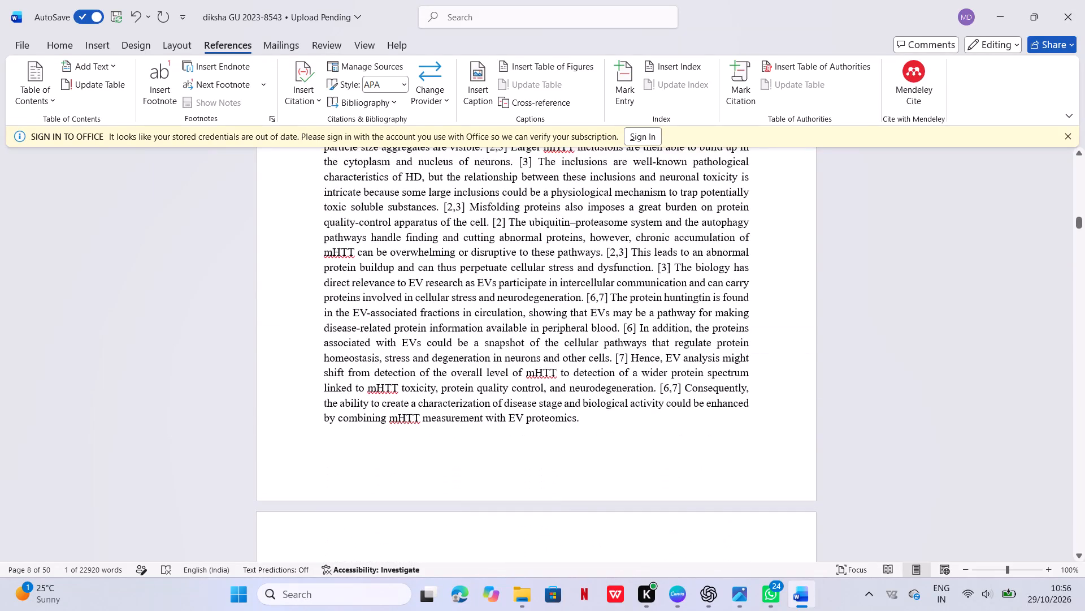
scroll(680, 312, "up", 5)
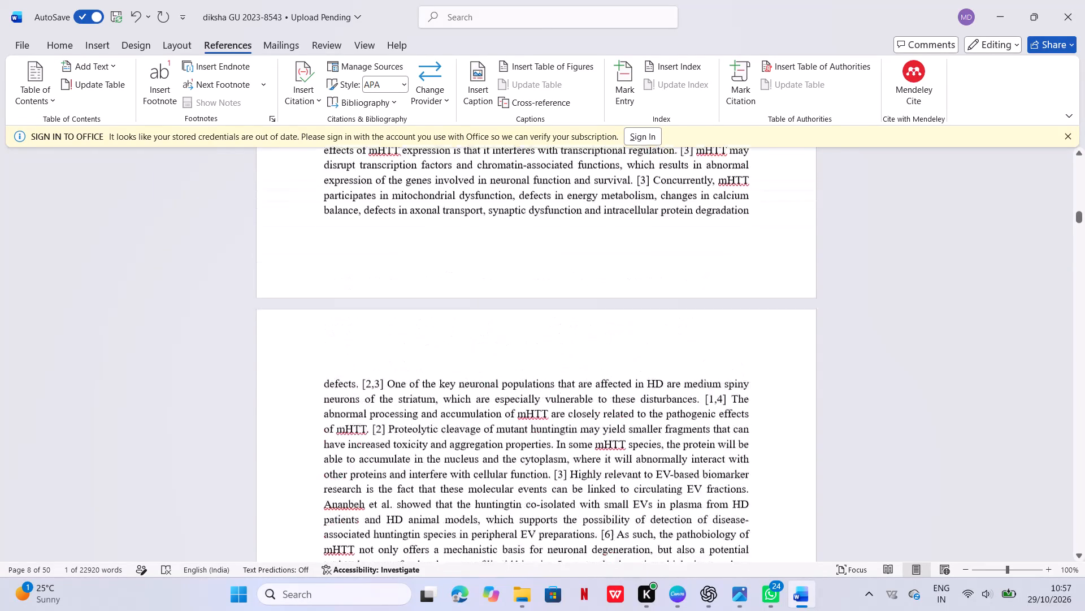
scroll(680, 312, "up", 4)
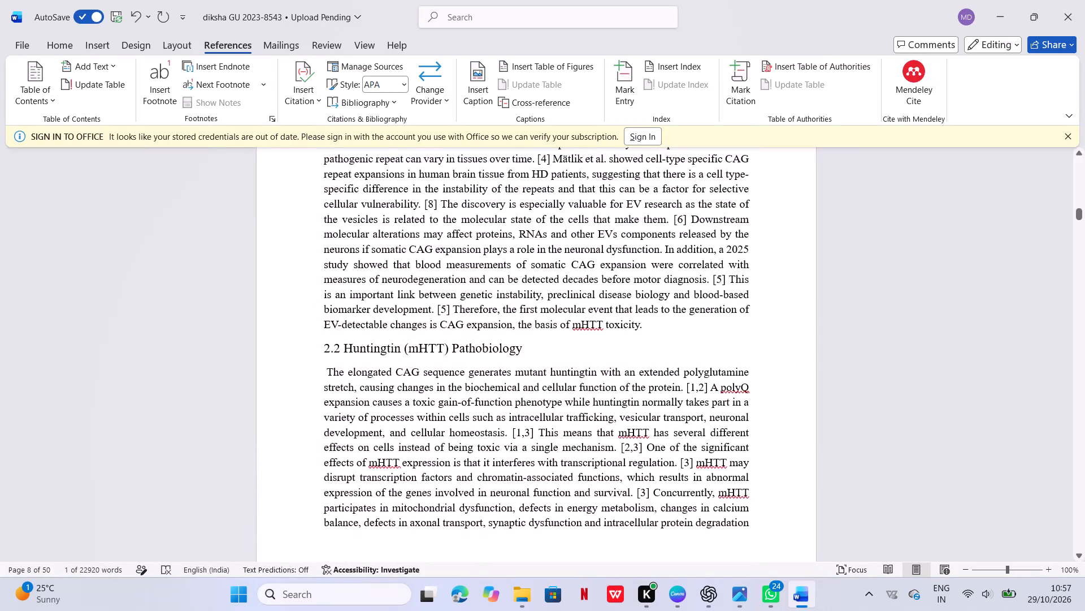
scroll(680, 312, "up", 1)
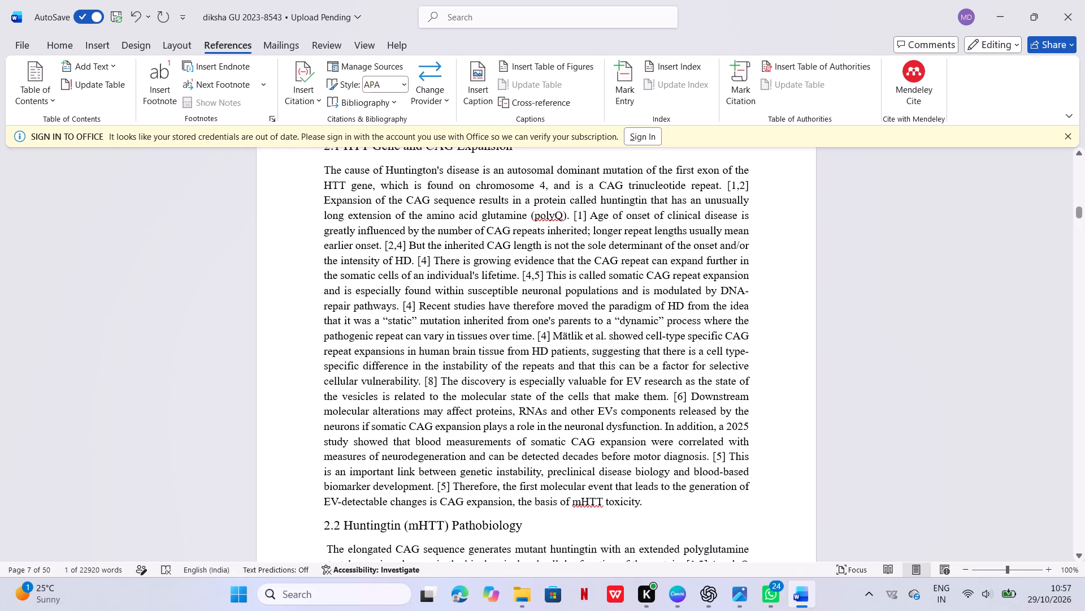
left_click(735, 184)
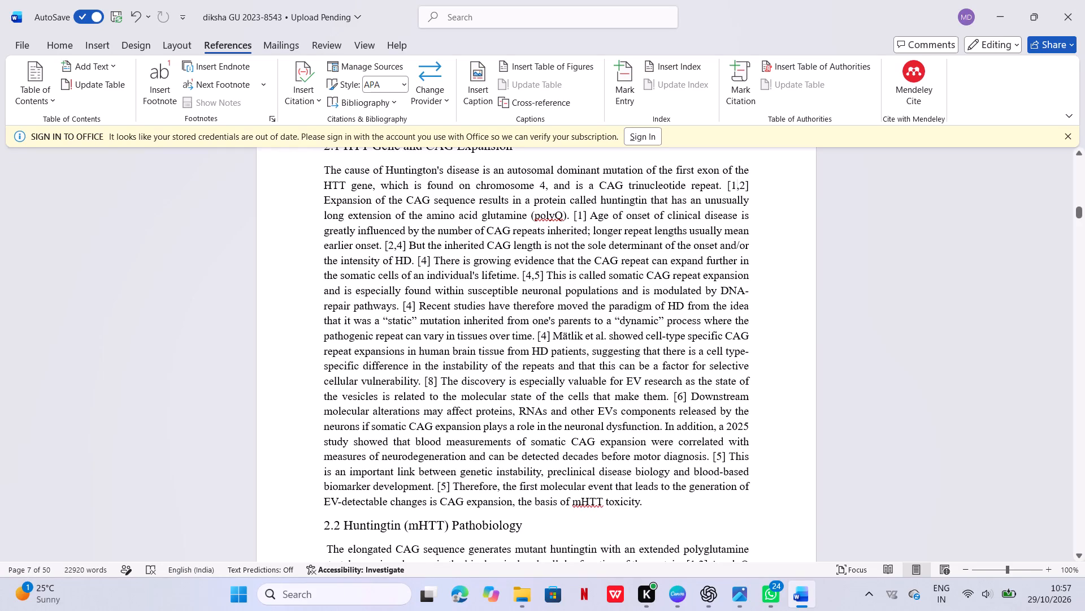
key("BackSpace")
key("BackSpace")
key("ctrl+v")
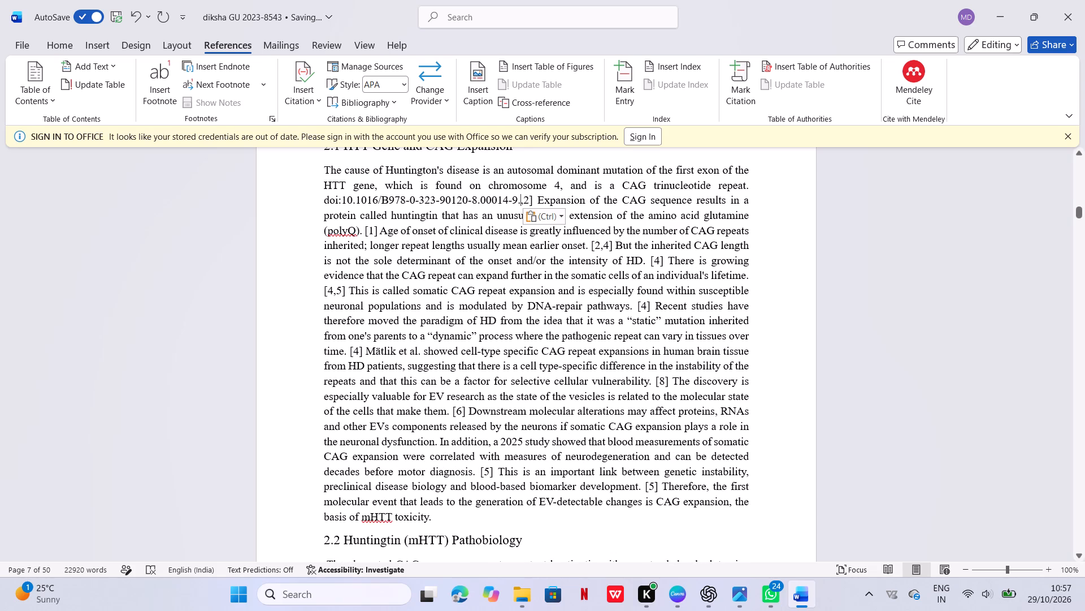
Make the inserted DOI in section 2.1 bold and delete the period right after it.
left_click_drag(518, 199, 401, 202)
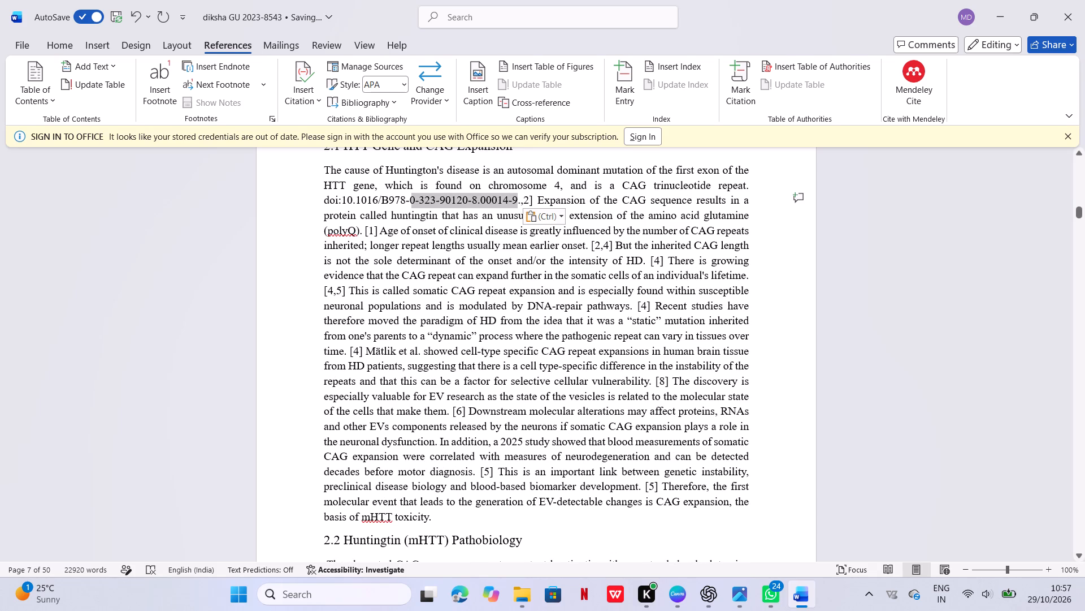
left_click_drag(401, 202, 328, 201)
left_click(336, 175)
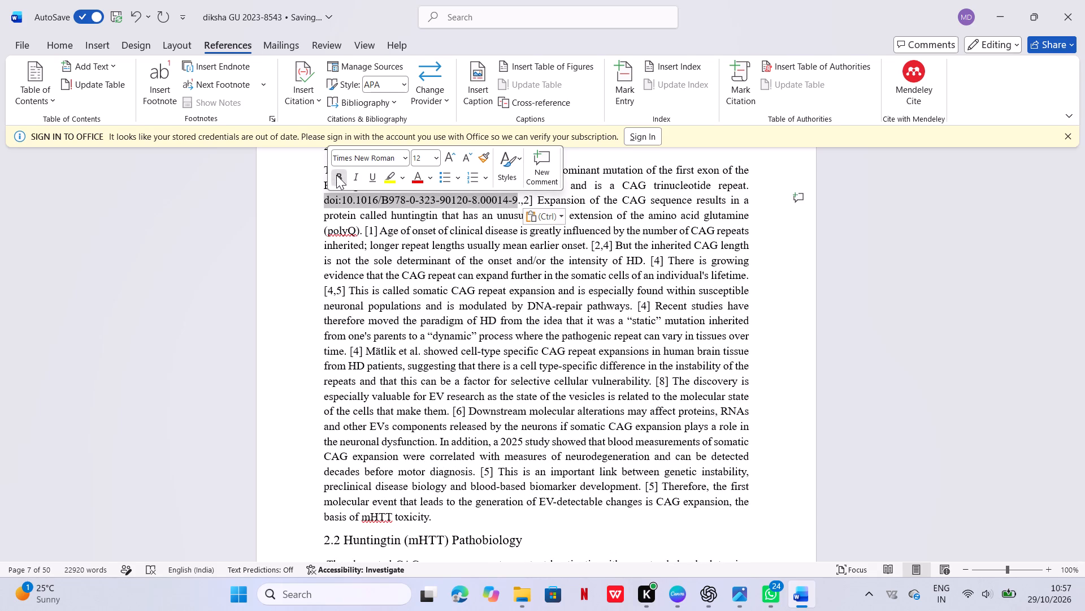
left_click(518, 203)
left_click(520, 203)
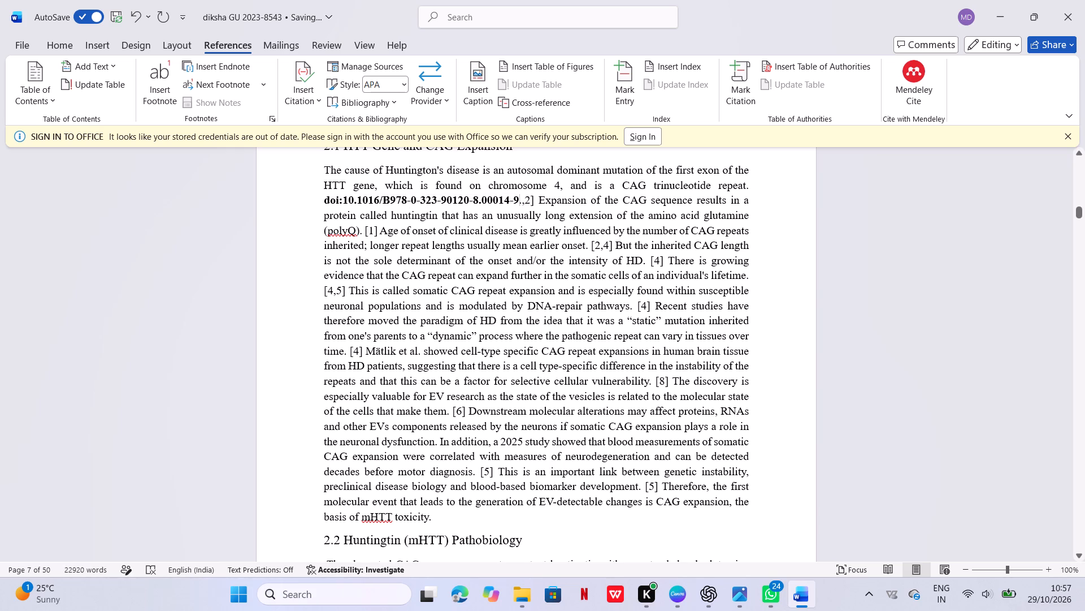
left_click(522, 201)
key("BackSpace")
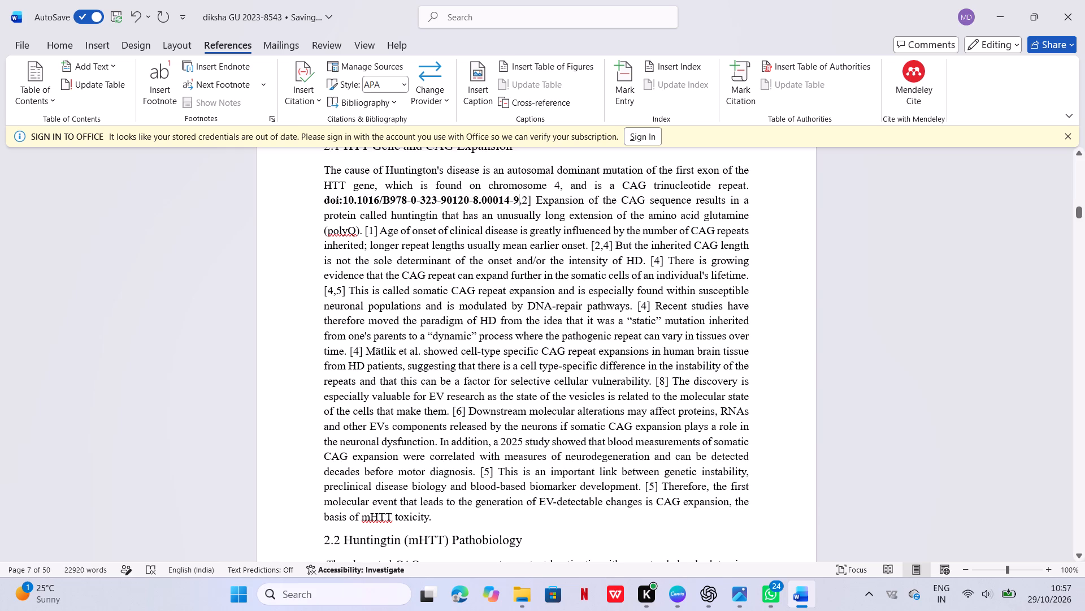
scroll(657, 360, "up", 3)
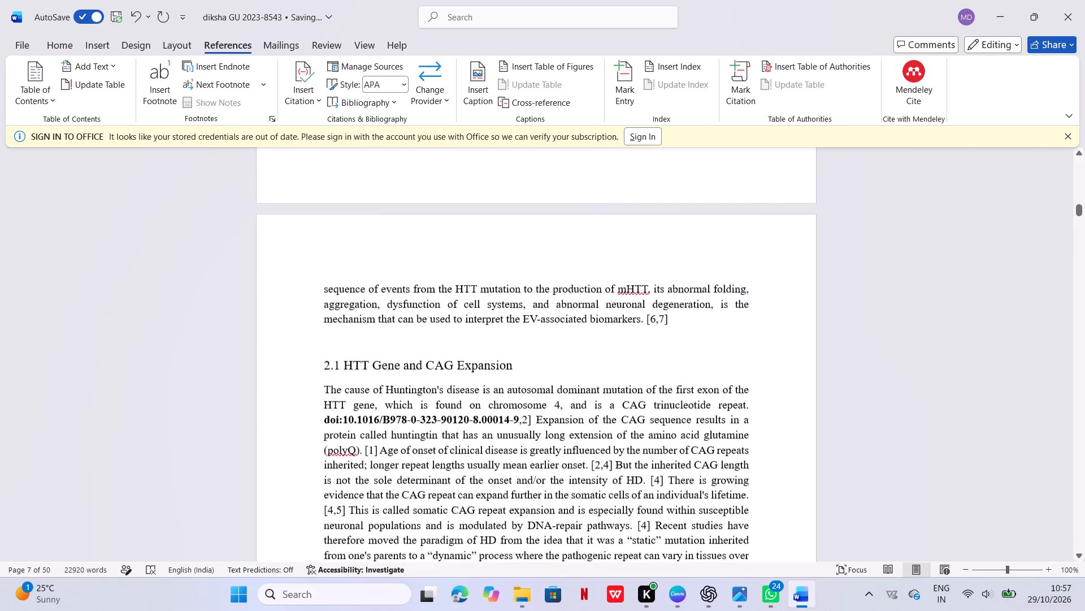
scroll(657, 360, "up", 4)
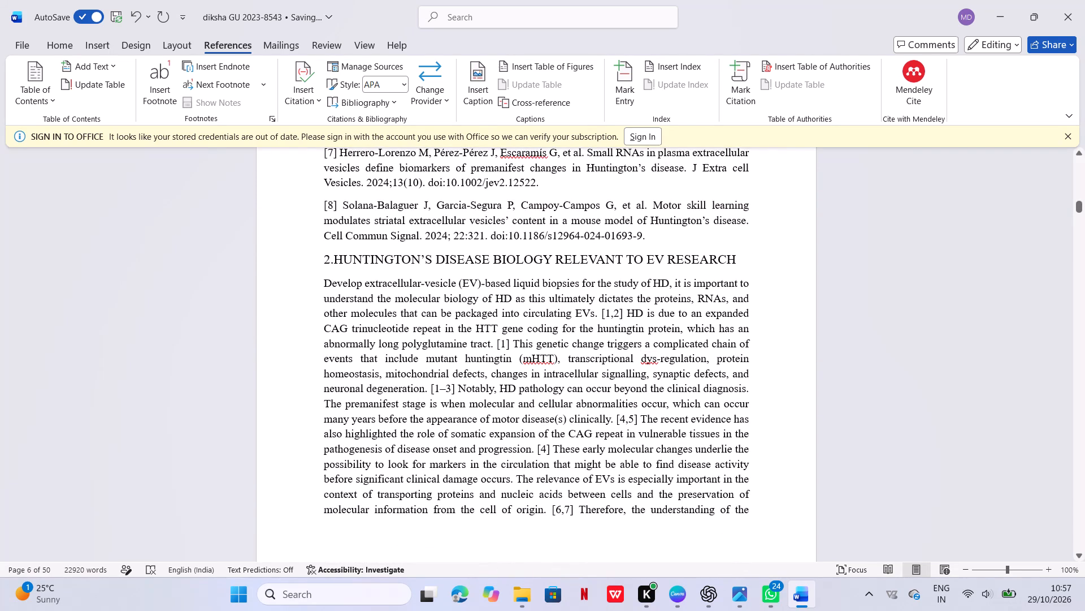
left_click(610, 312)
key("BackSpace")
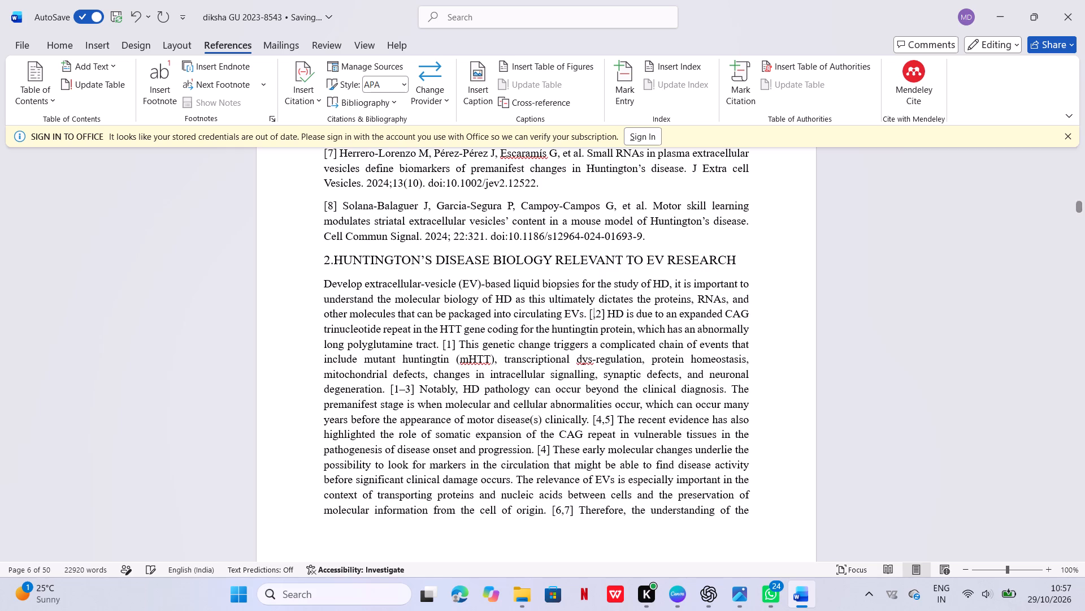
key("BackSpace")
key("ctrl+v")
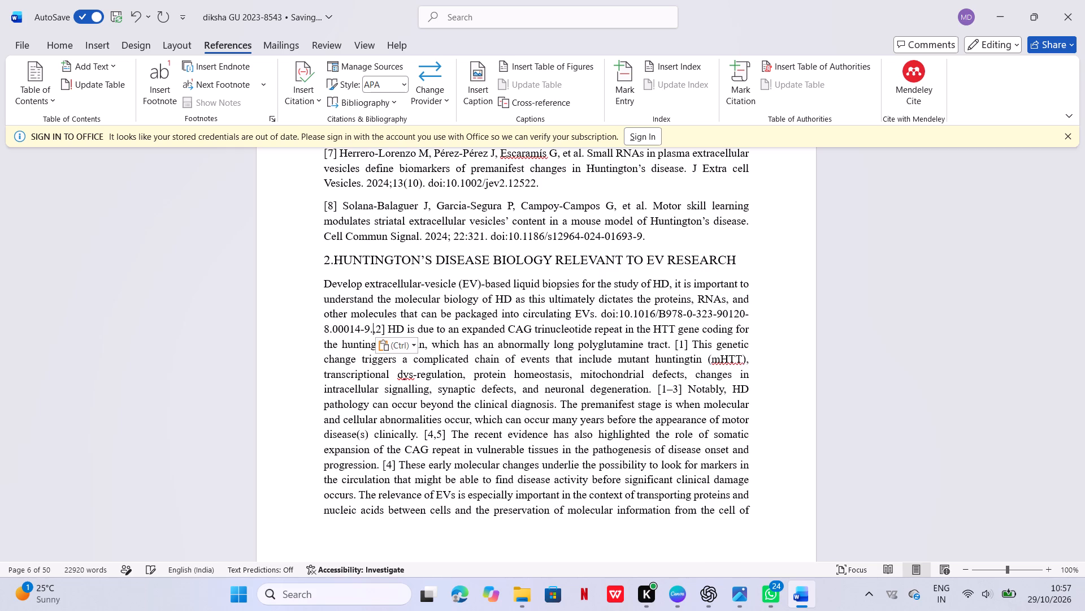
left_click(600, 312)
left_click_drag(600, 312, 555, 308)
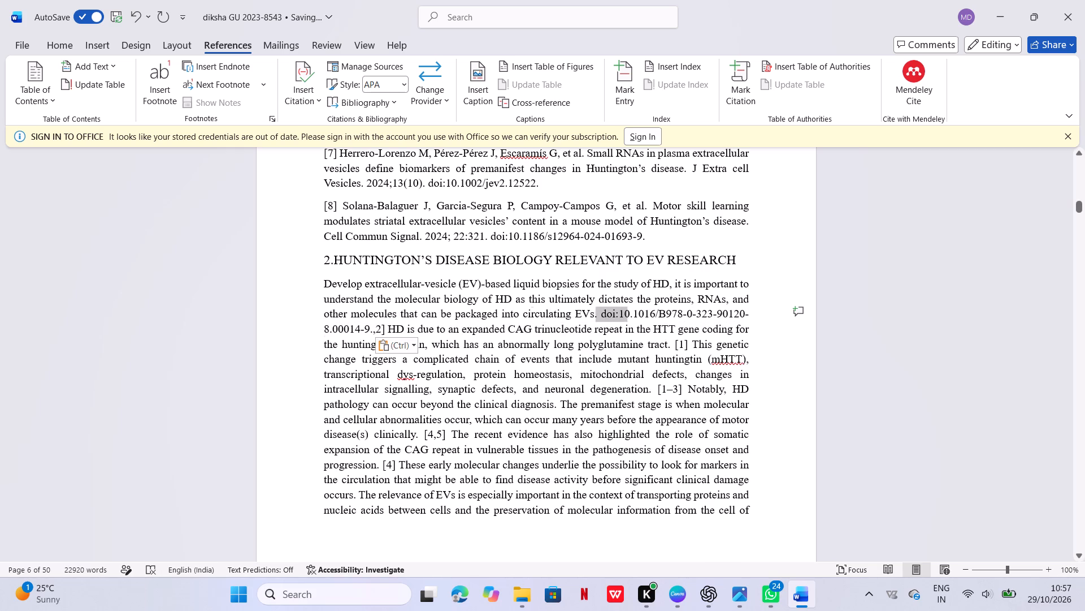
left_click_drag(555, 308, 367, 333)
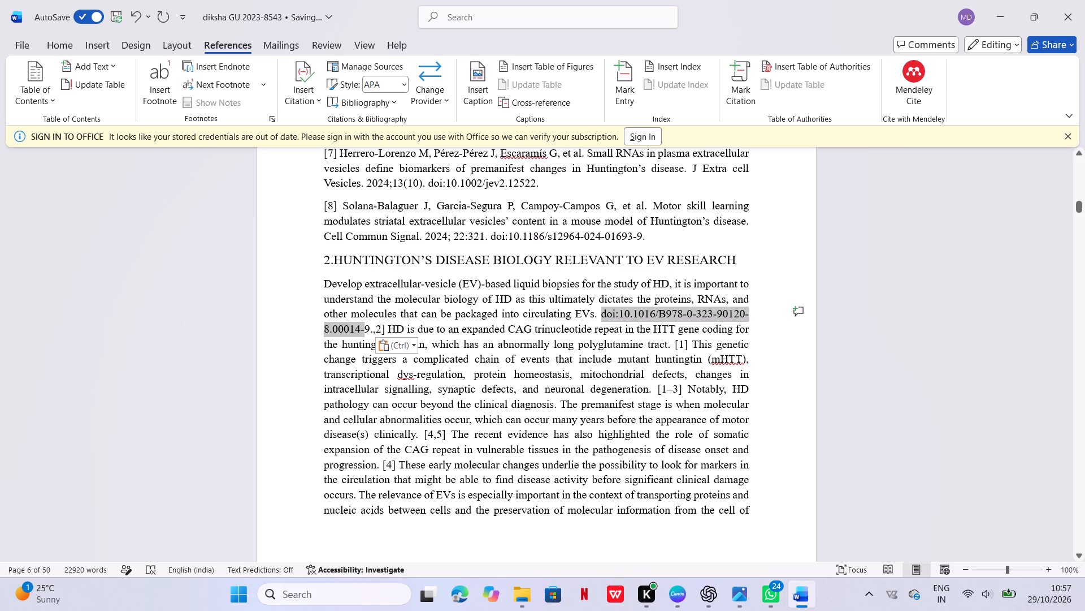
left_click_drag(367, 333, 371, 332)
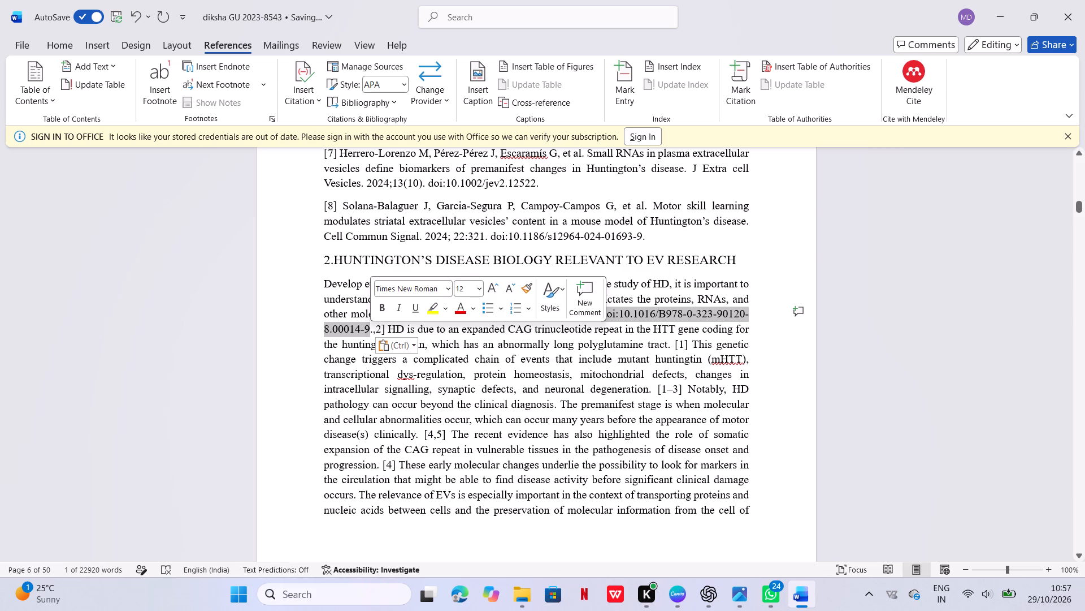
left_click(381, 316)
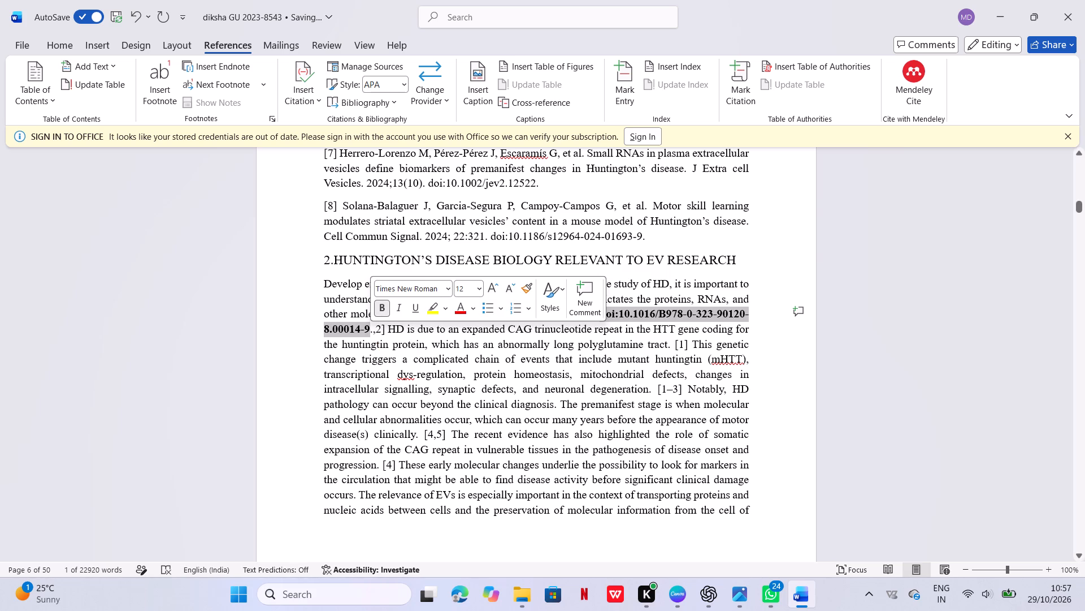
left_click(372, 333)
key("BackSpace")
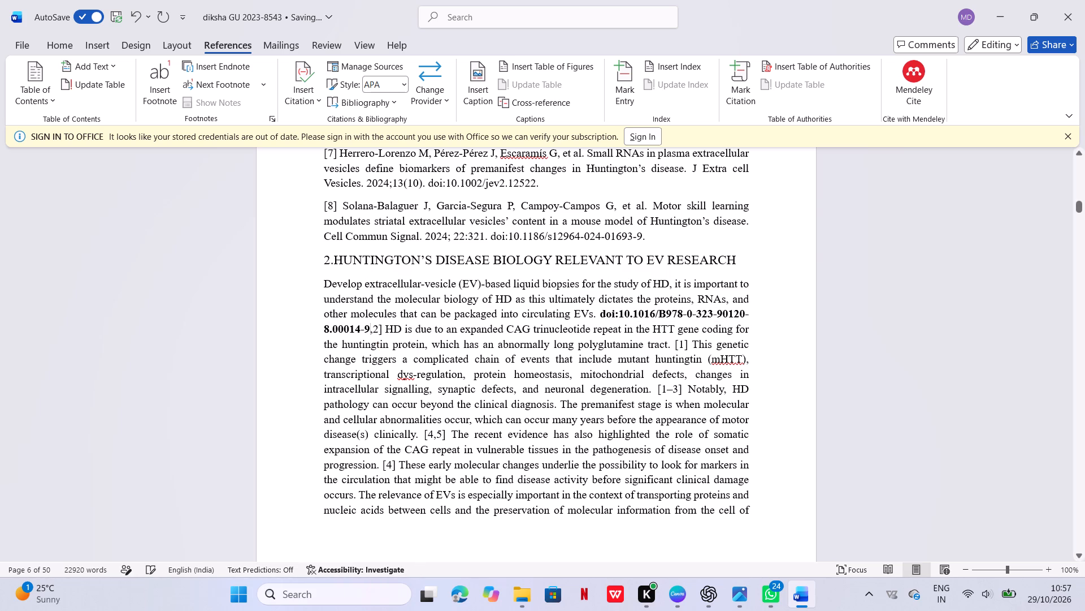
scroll(386, 188, "up", 3)
scroll(386, 188, "down", 3)
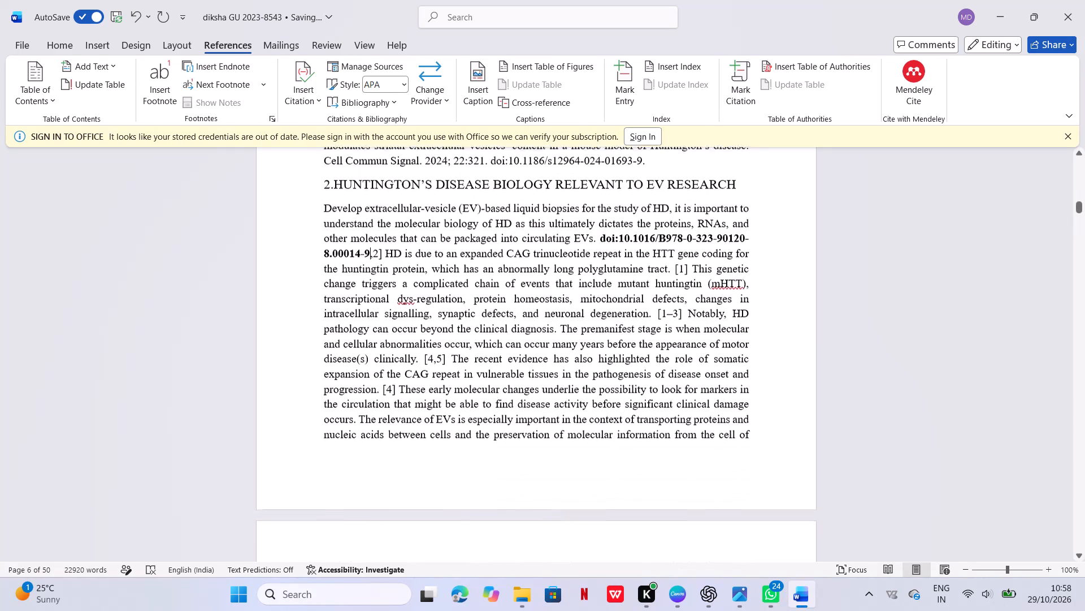
scroll(386, 188, "down", 1)
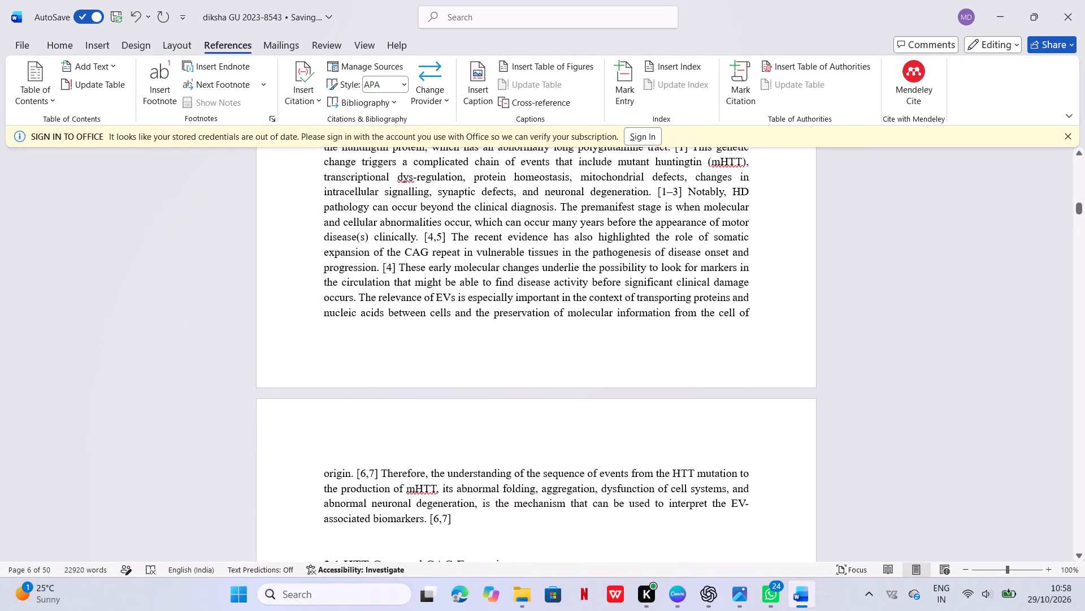
left_click(665, 193)
key("BackSpace")
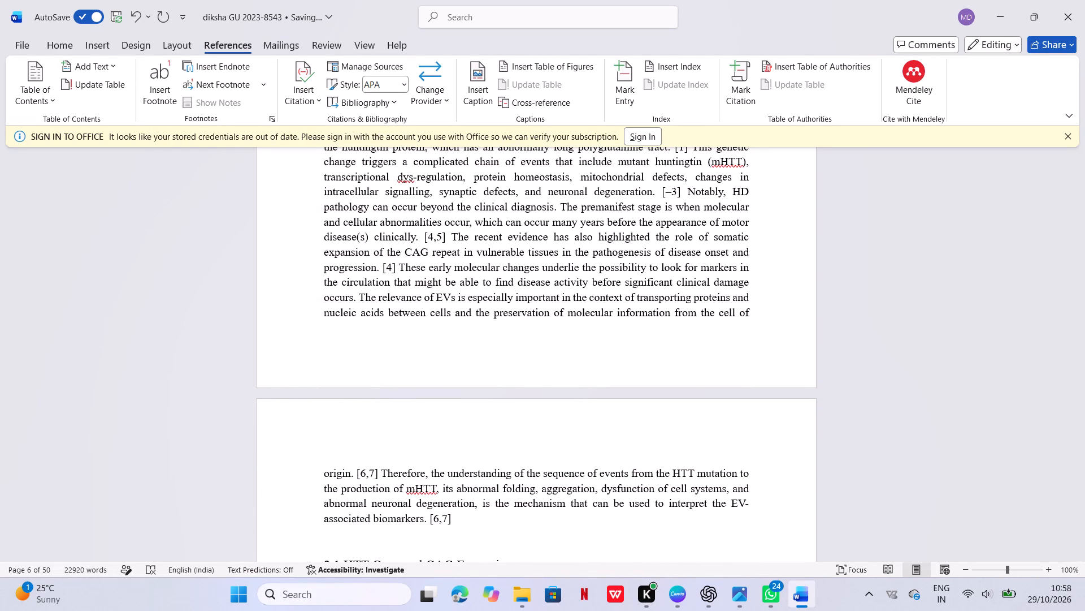
key("ctrl+v")
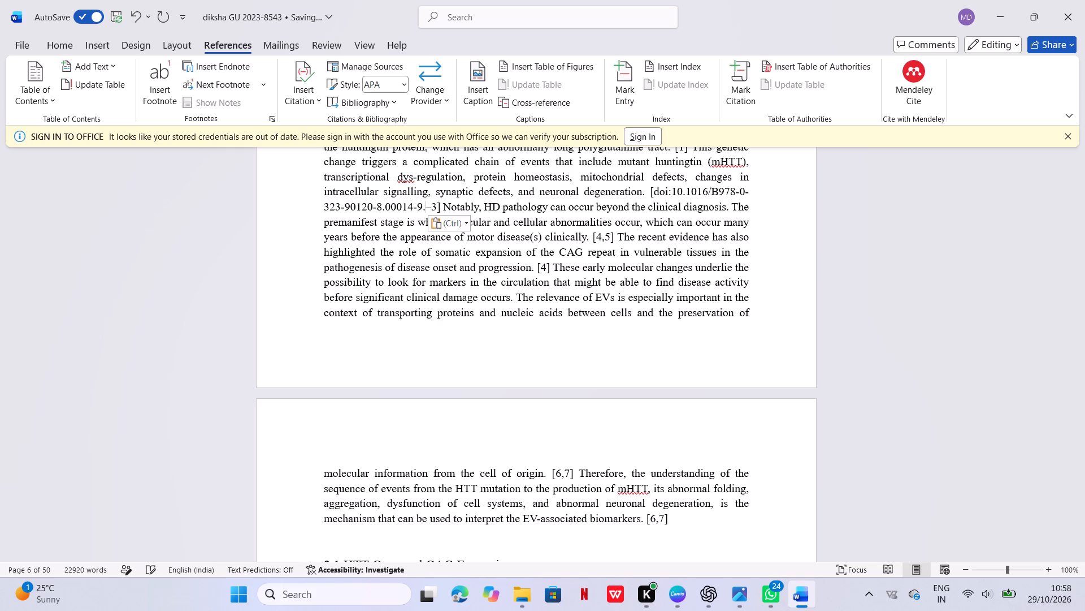
left_click_drag(656, 189, 719, 193)
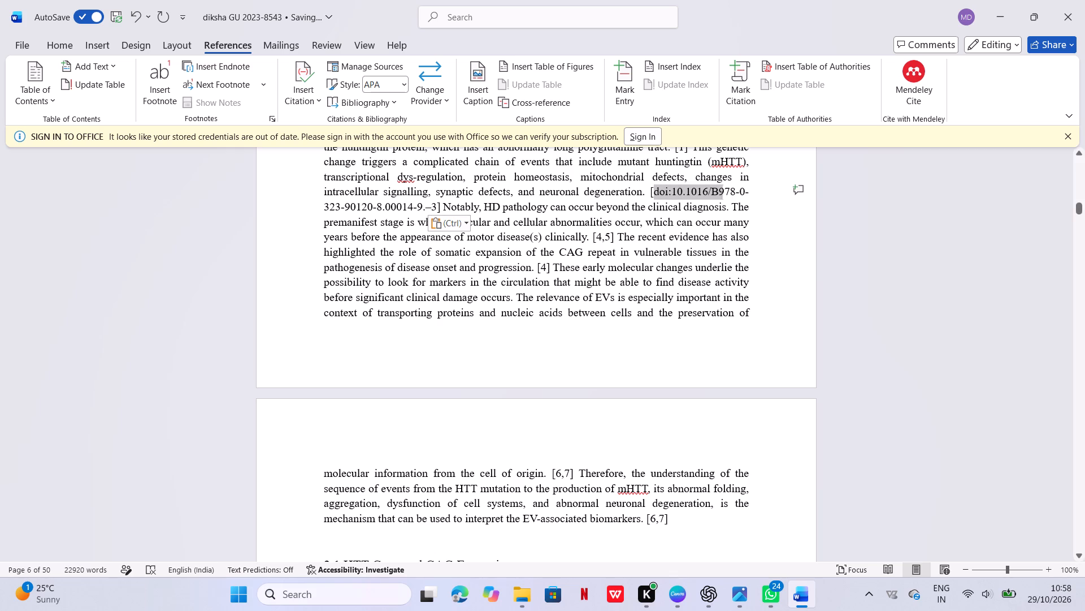
left_click_drag(719, 193, 428, 206)
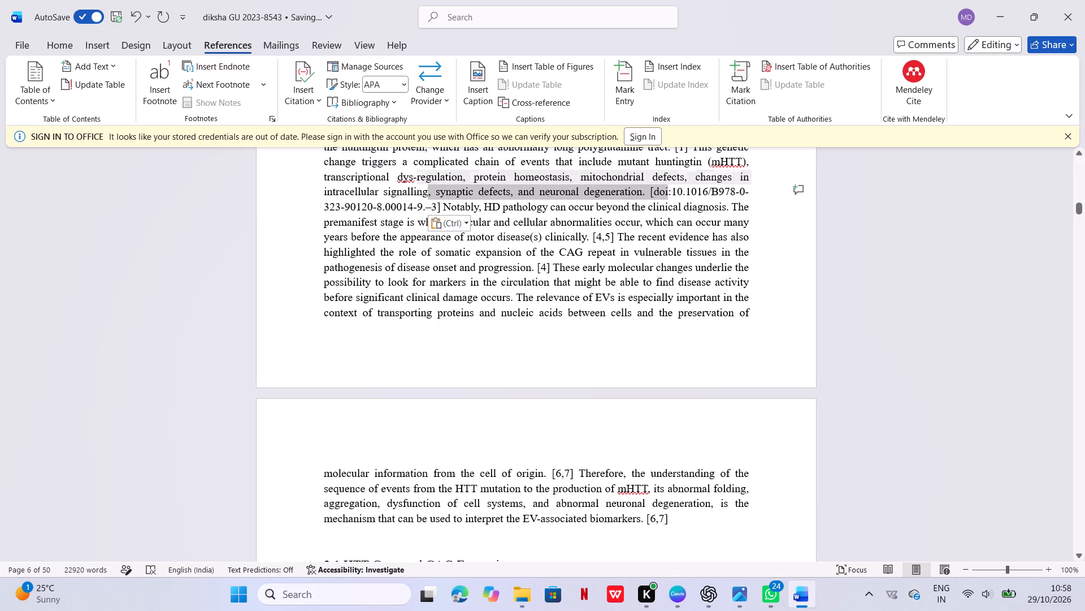
left_click_drag(428, 206, 422, 212)
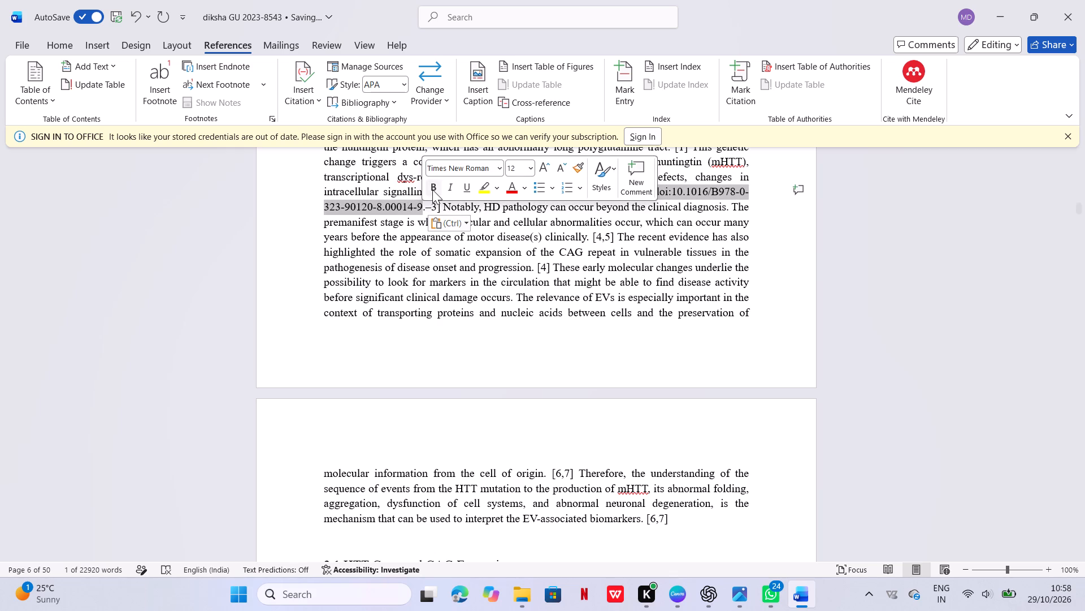
left_click(432, 190)
scroll(541, 342, "down", 2)
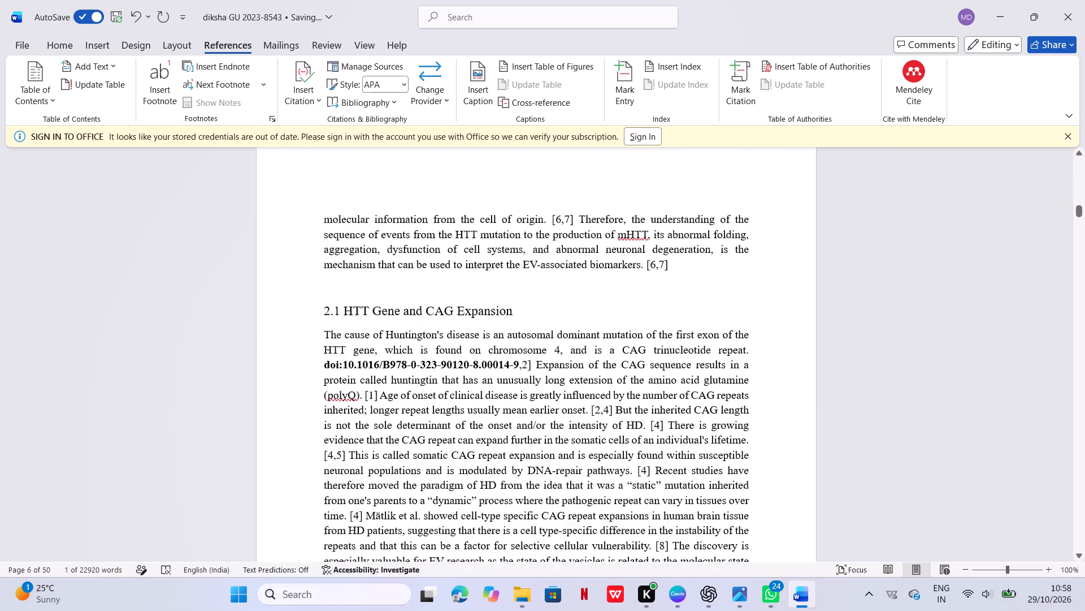
scroll(541, 342, "down", 3)
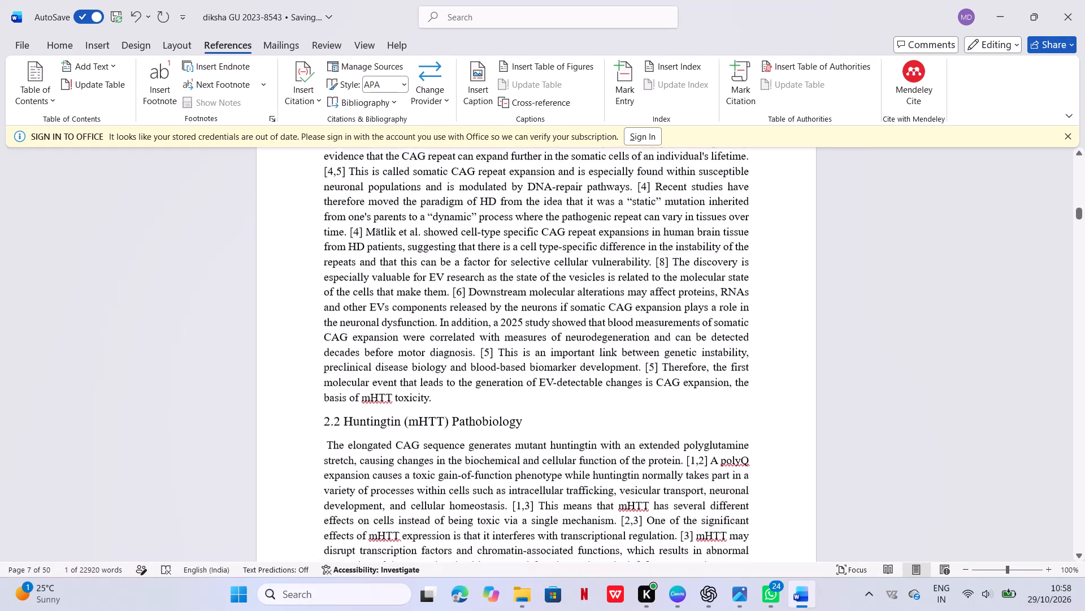
scroll(541, 342, "down", 2)
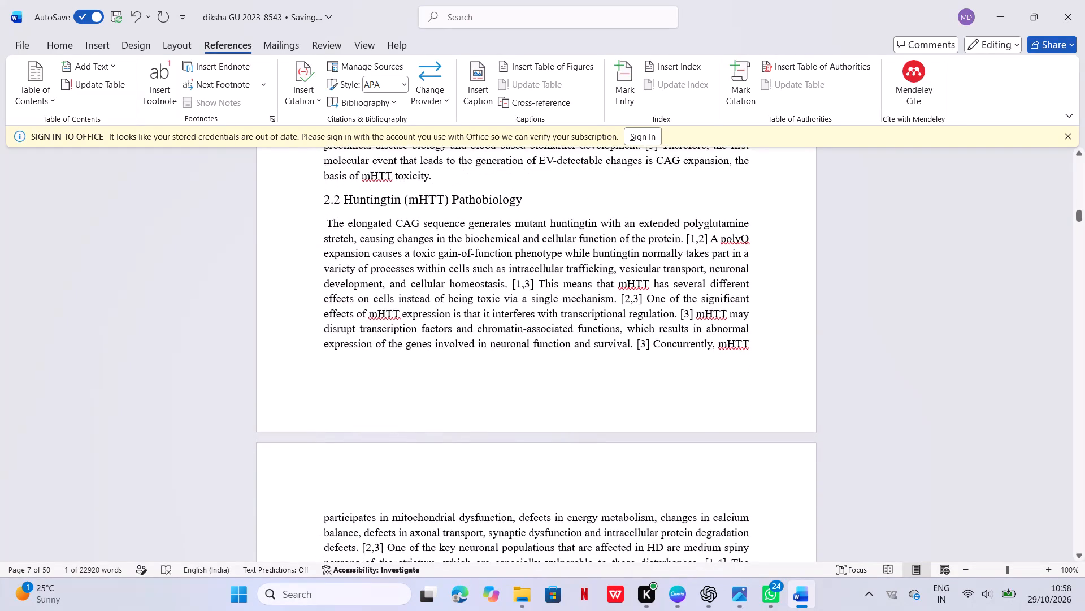
left_click(519, 286)
key("BackSpace")
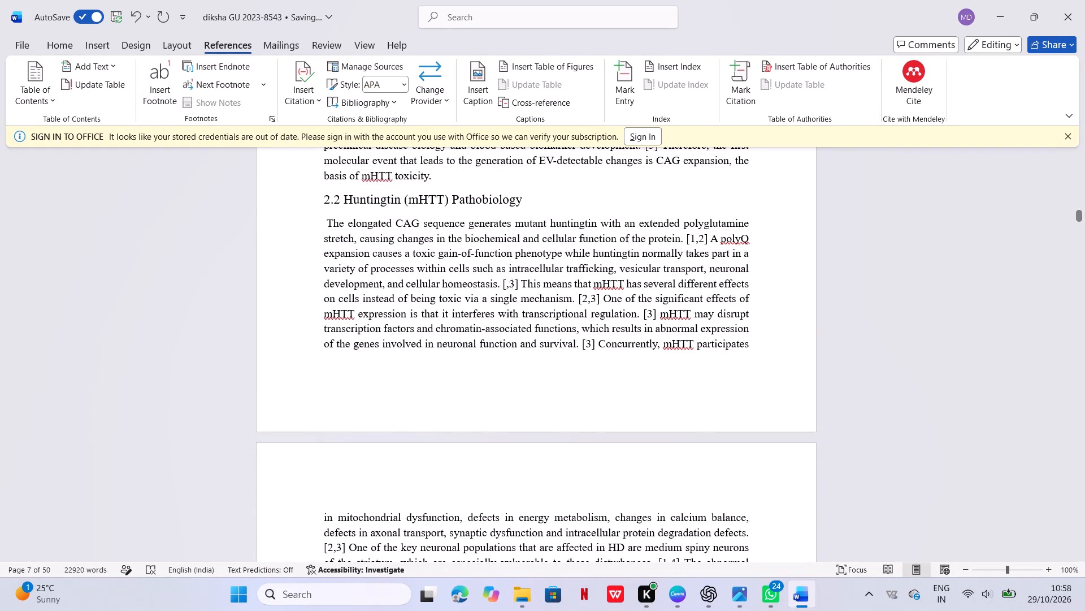
key("BackSpace")
key("ctrl+v")
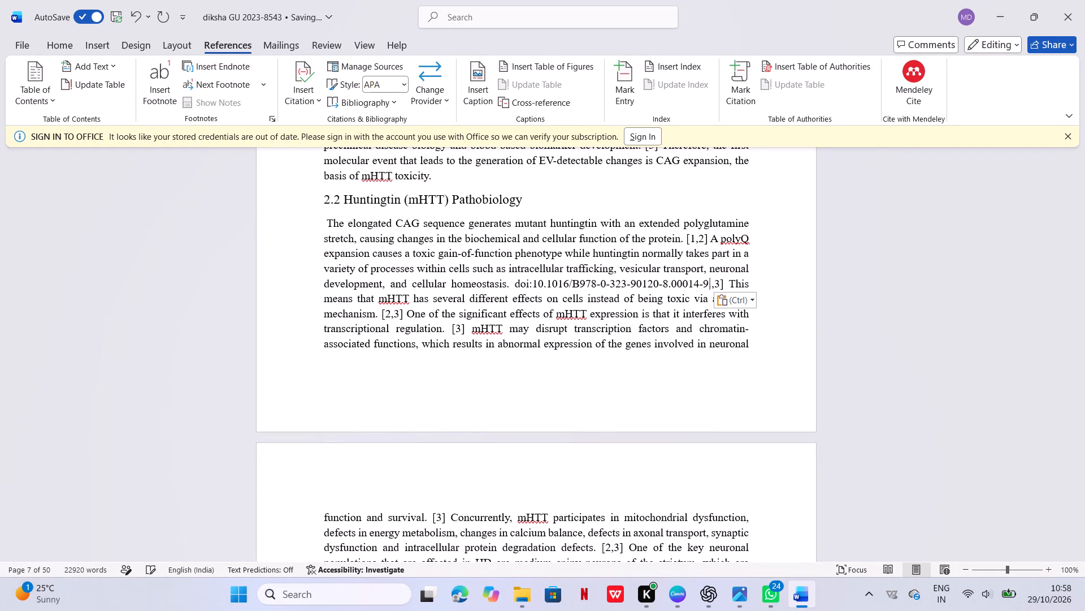
Make the DOI inserted after "cellular homeostasis" in section 2.2 bold, leaving its trailing period out of the formatting.
left_click_drag(514, 284, 691, 282)
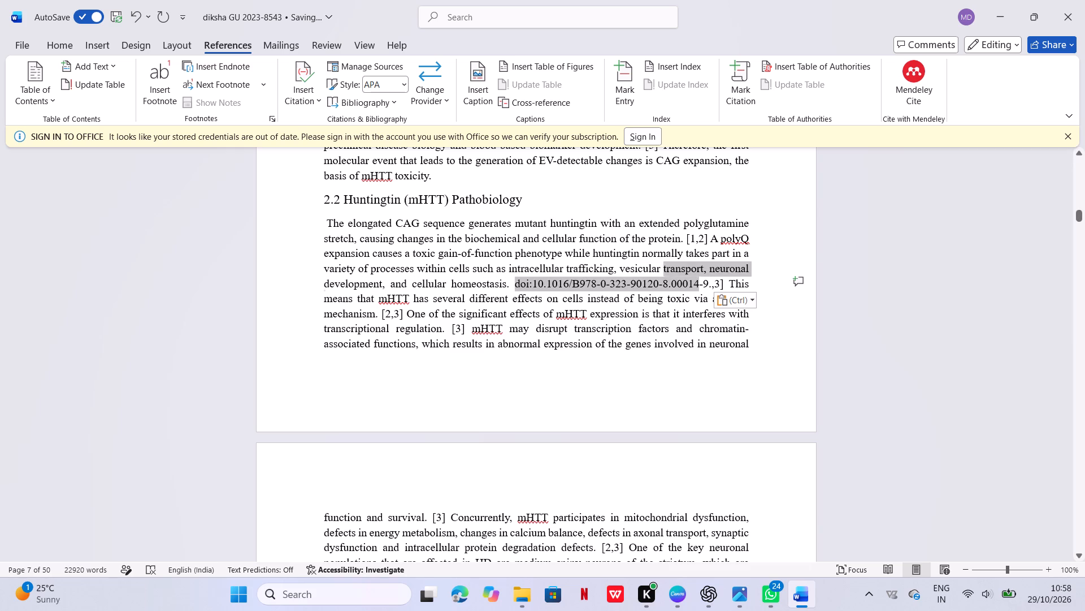
left_click_drag(691, 282, 709, 289)
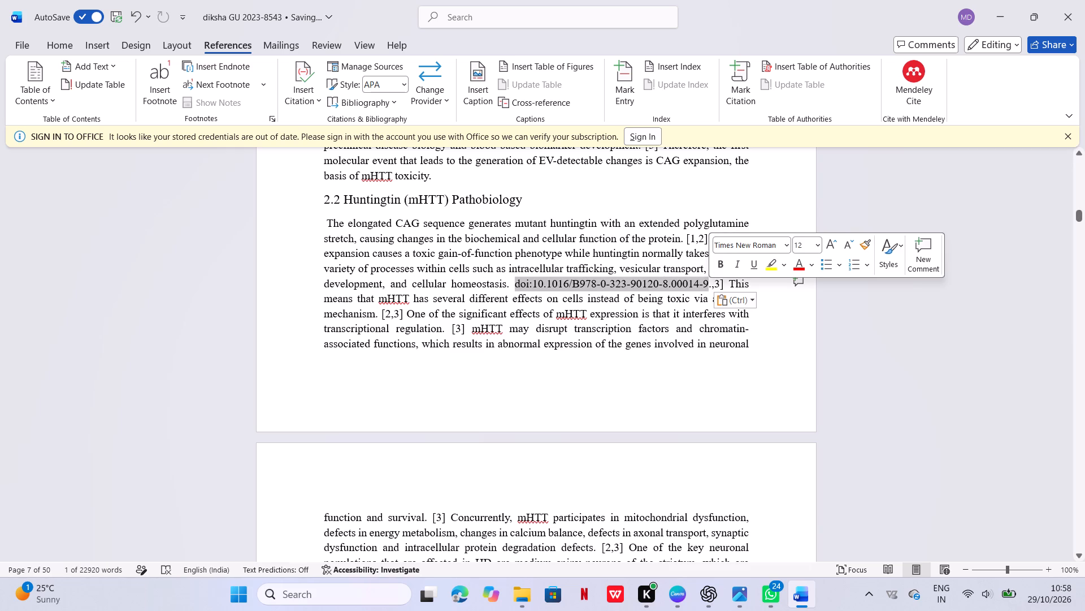
left_click_drag(712, 282, 709, 282)
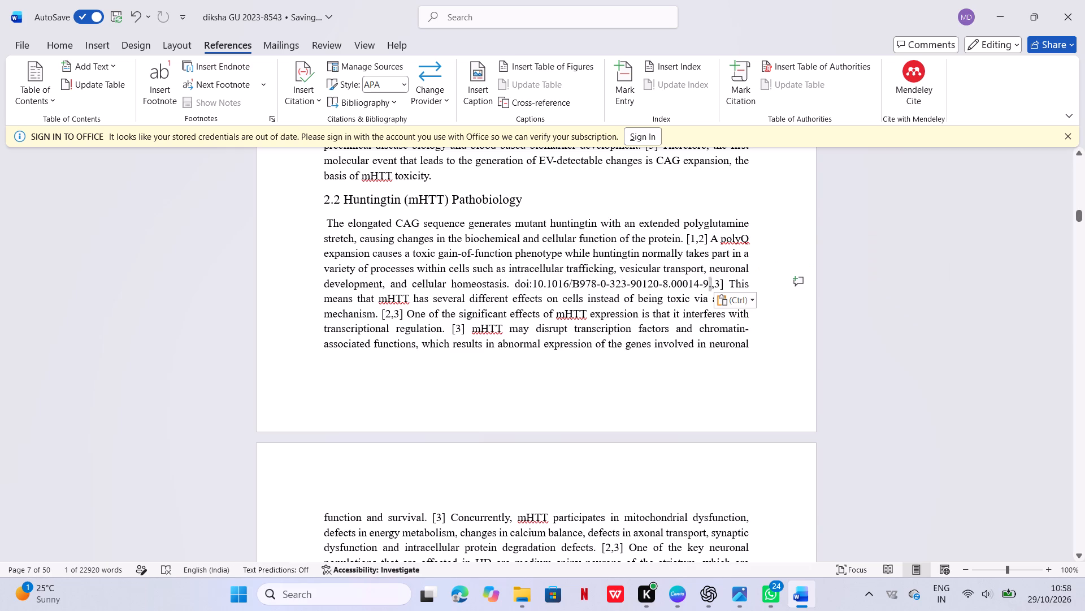
left_click_drag(709, 282, 515, 283)
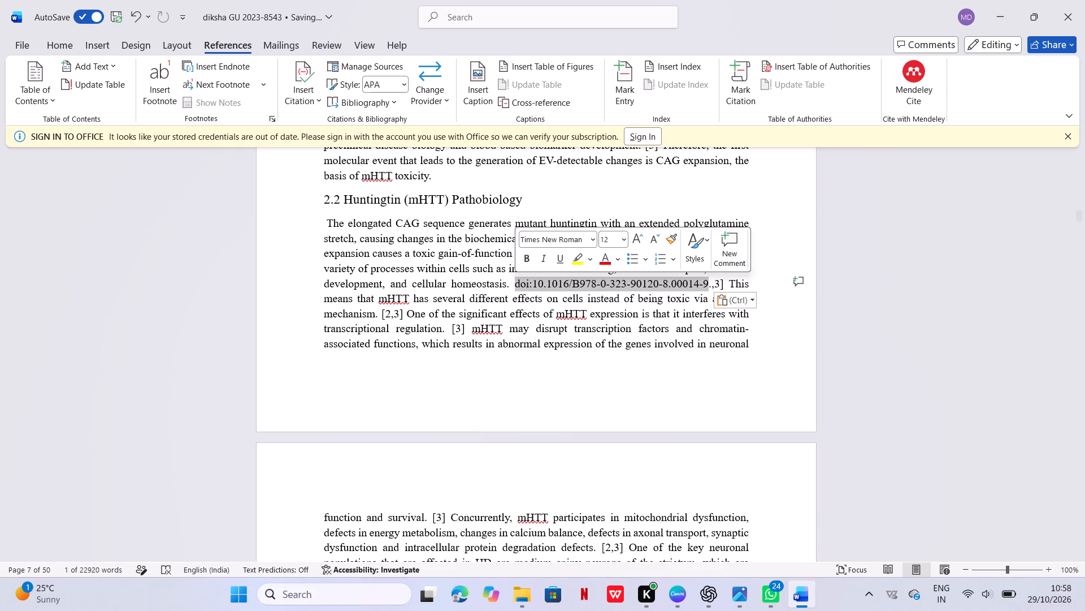
left_click(529, 256)
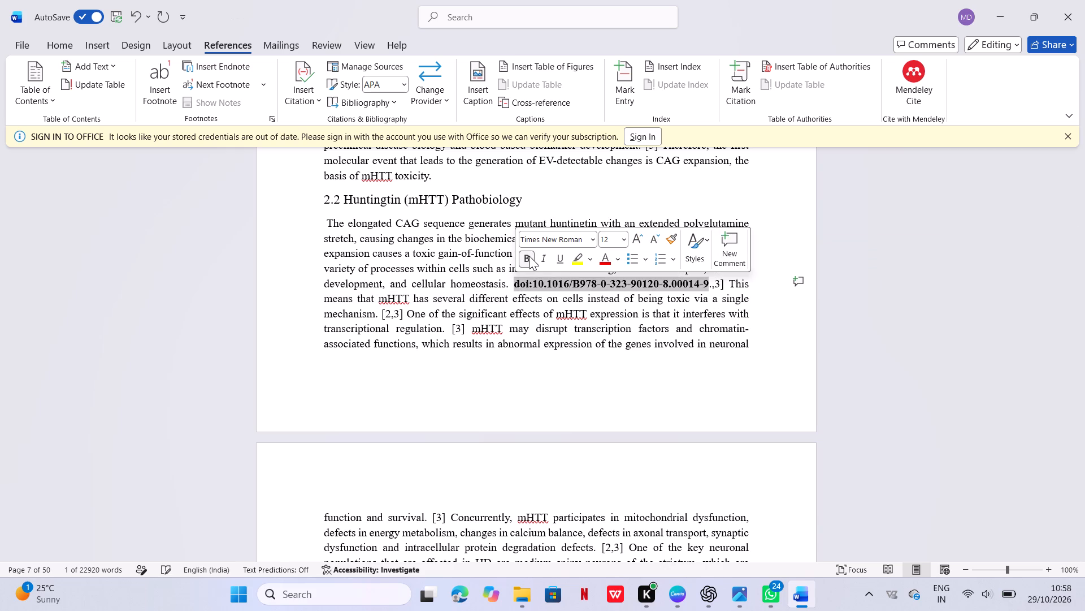
scroll(616, 368, "down", 2)
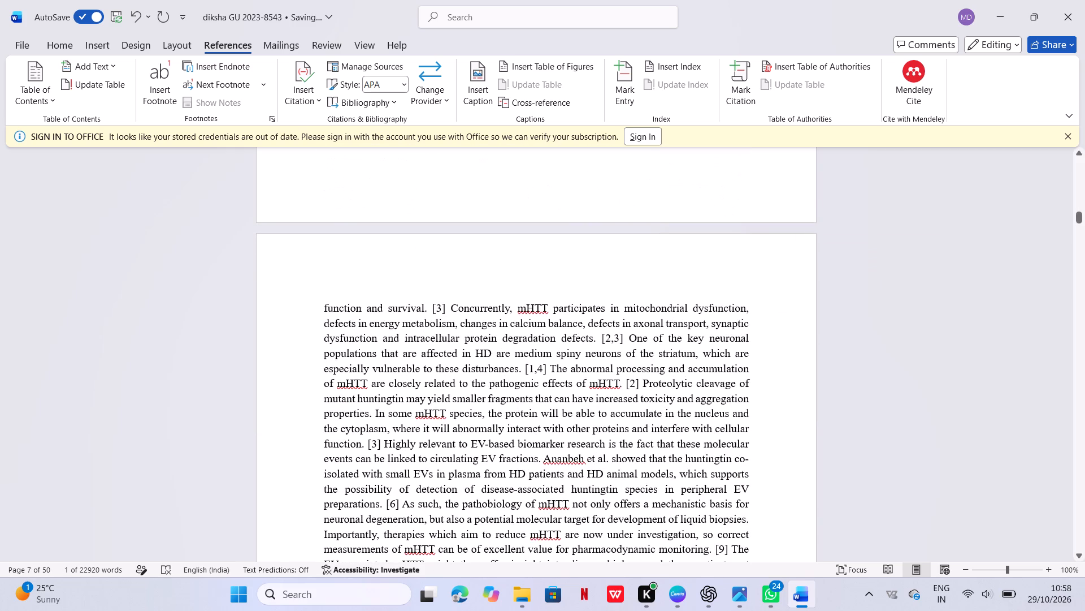
left_click(532, 368)
key("BackSpace")
key("BackSpace")
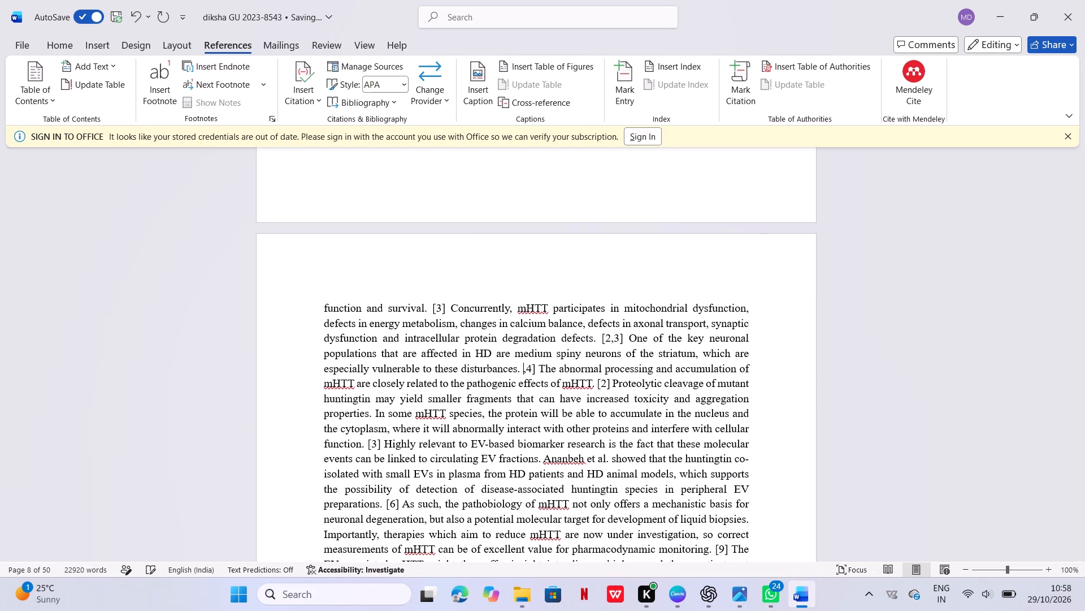
key("ctrl+v")
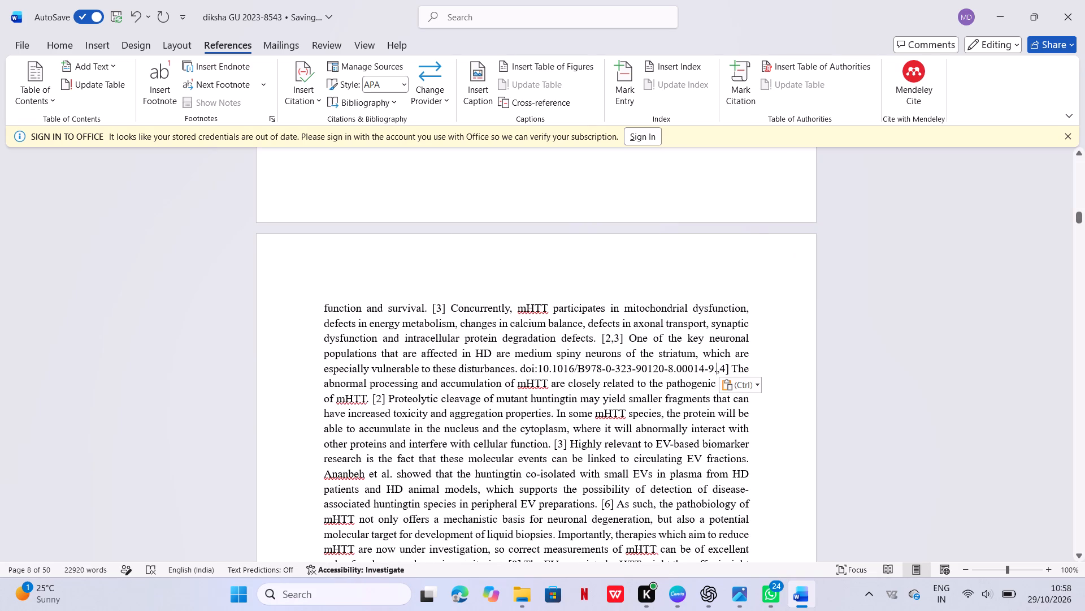
left_click_drag(519, 364, 715, 371)
left_click(726, 350)
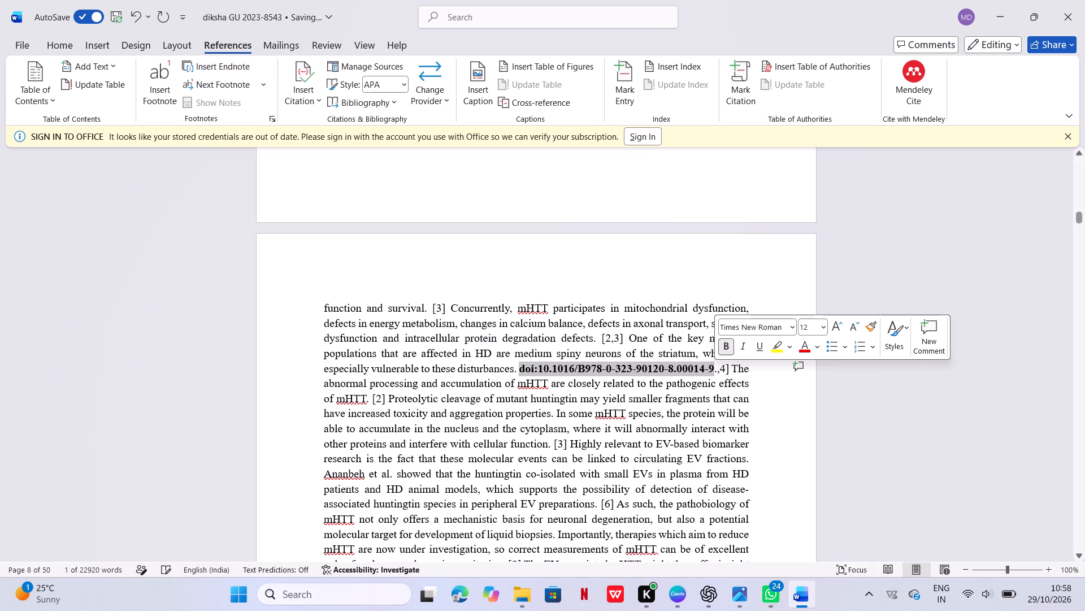
left_click(717, 370)
key("BackSpace")
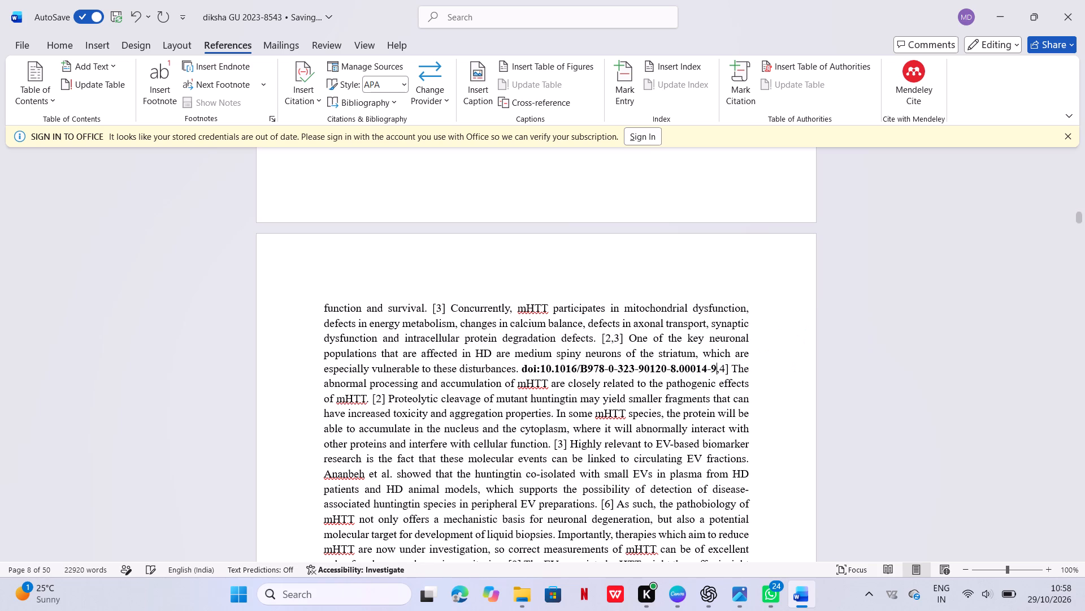
scroll(726, 433, "down", 1)
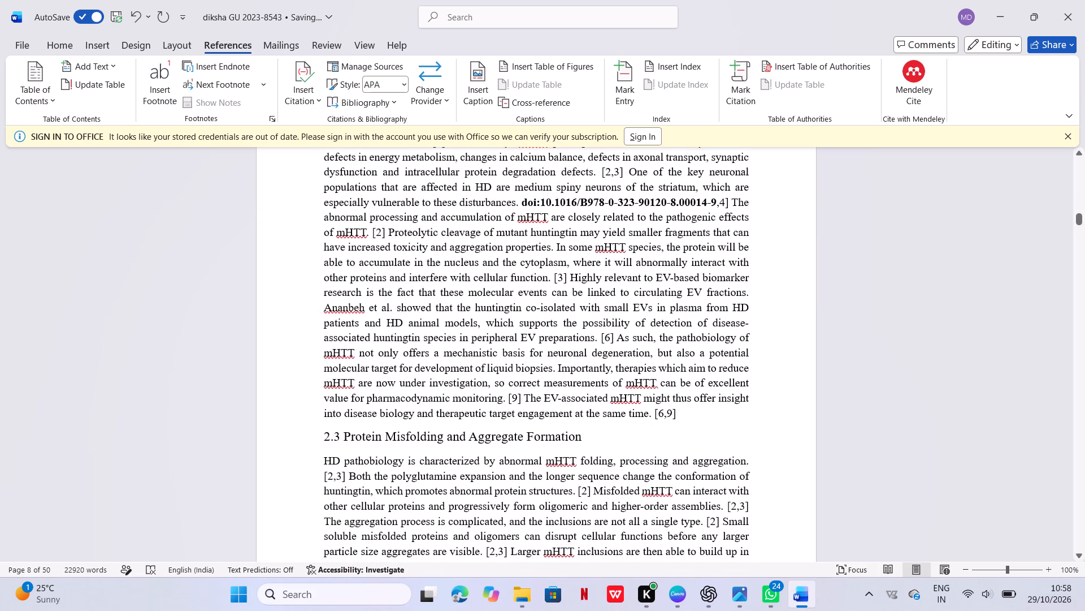
scroll(726, 433, "down", 2)
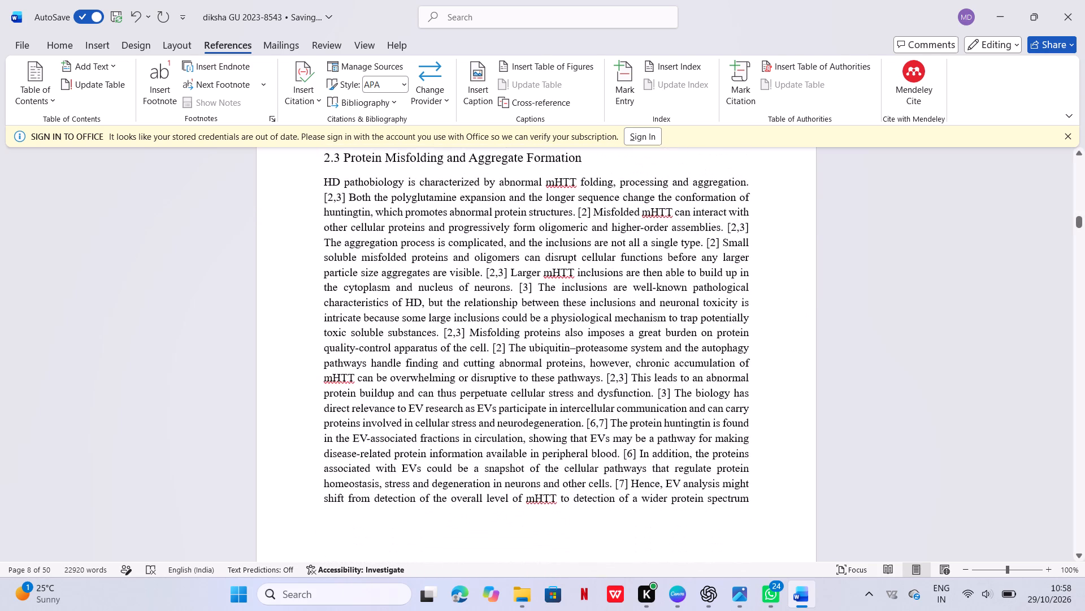
scroll(726, 433, "down", 3)
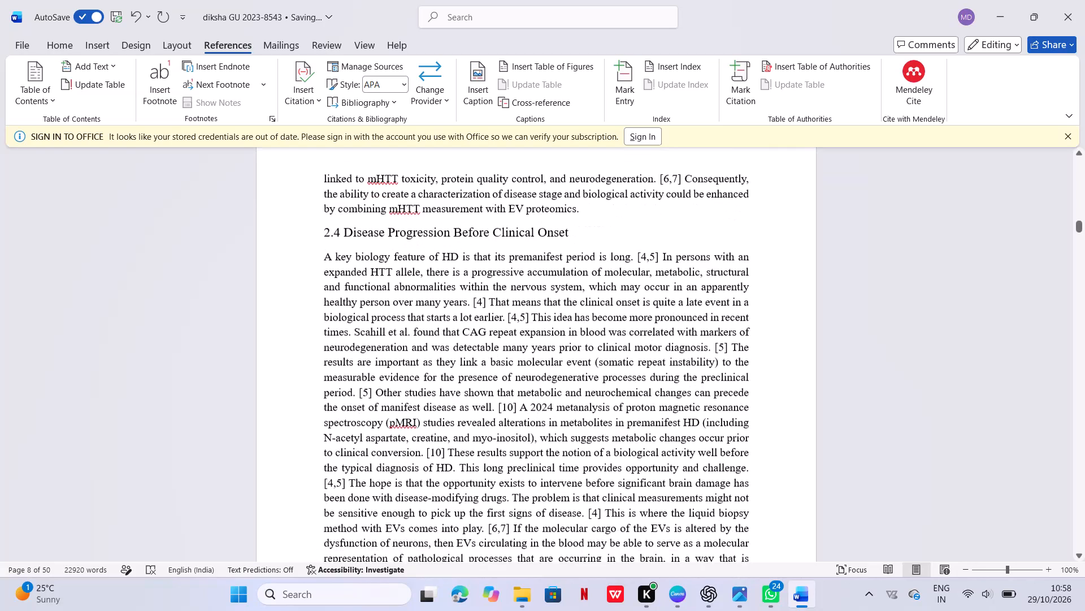
scroll(726, 433, "down", 3)
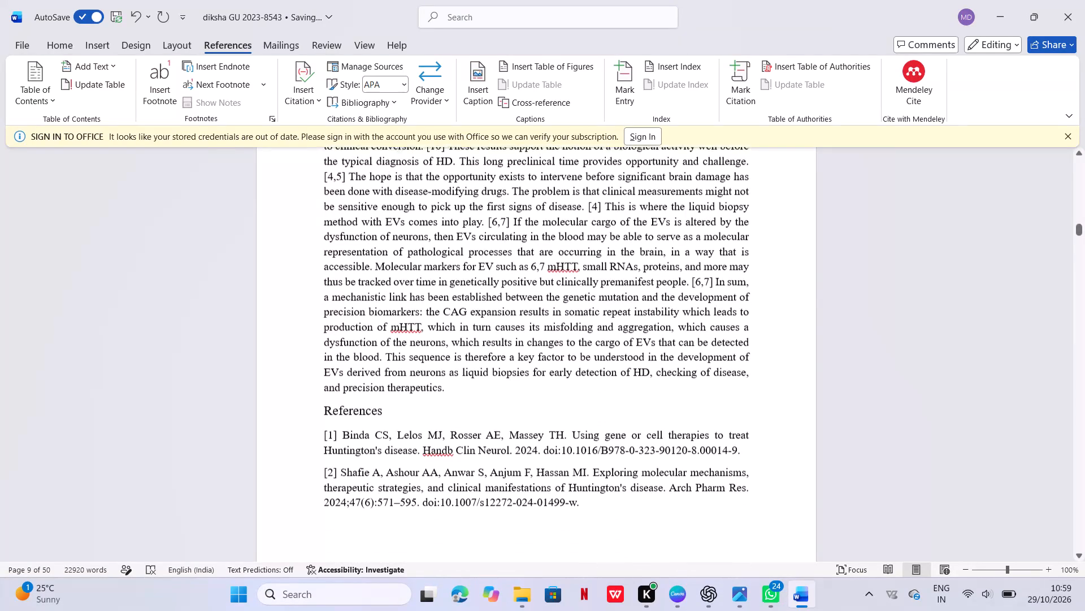
scroll(726, 433, "down", 1)
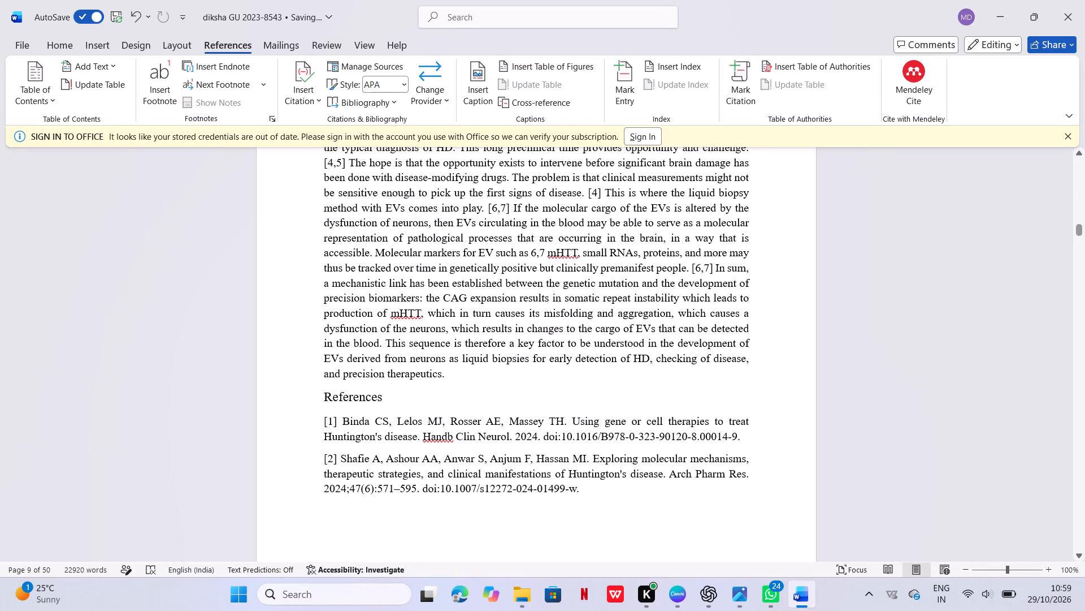
left_click_drag(423, 490, 586, 511)
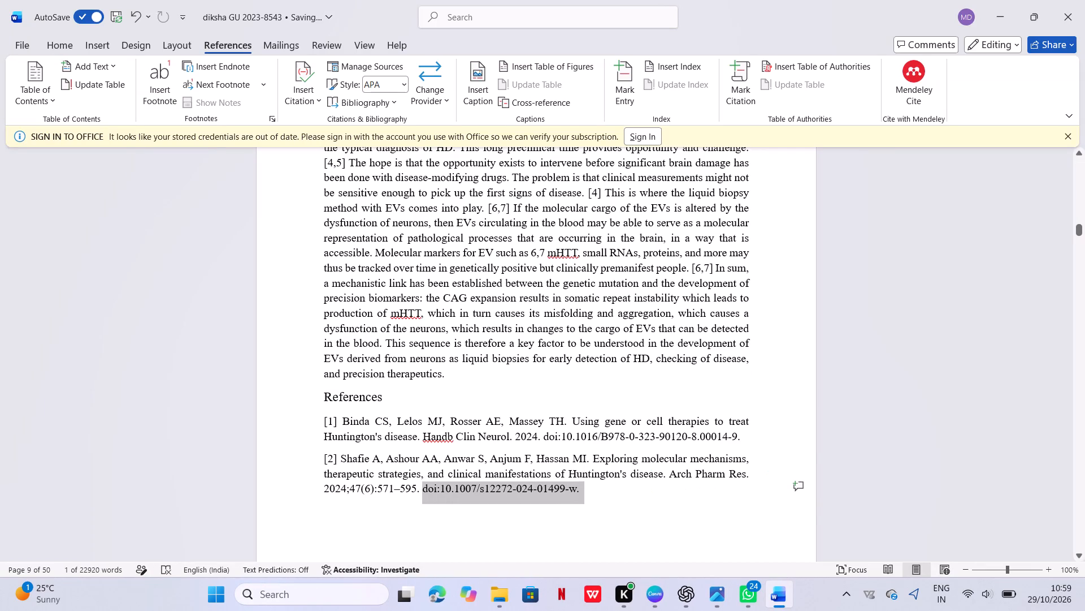
key("ctrl+c")
scroll(561, 341, "up", 1)
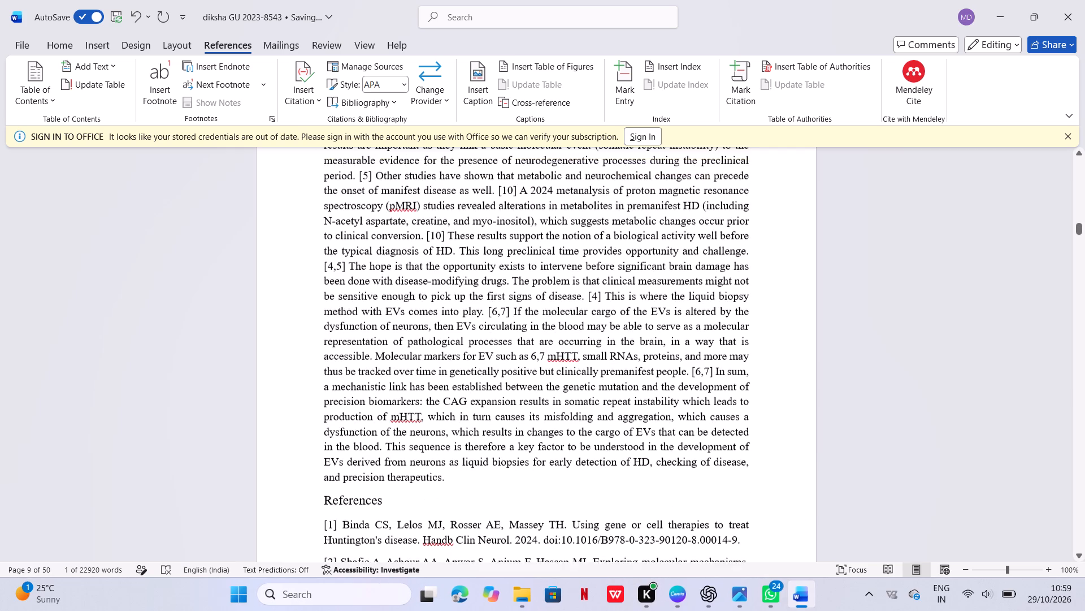
scroll(561, 341, "up", 3)
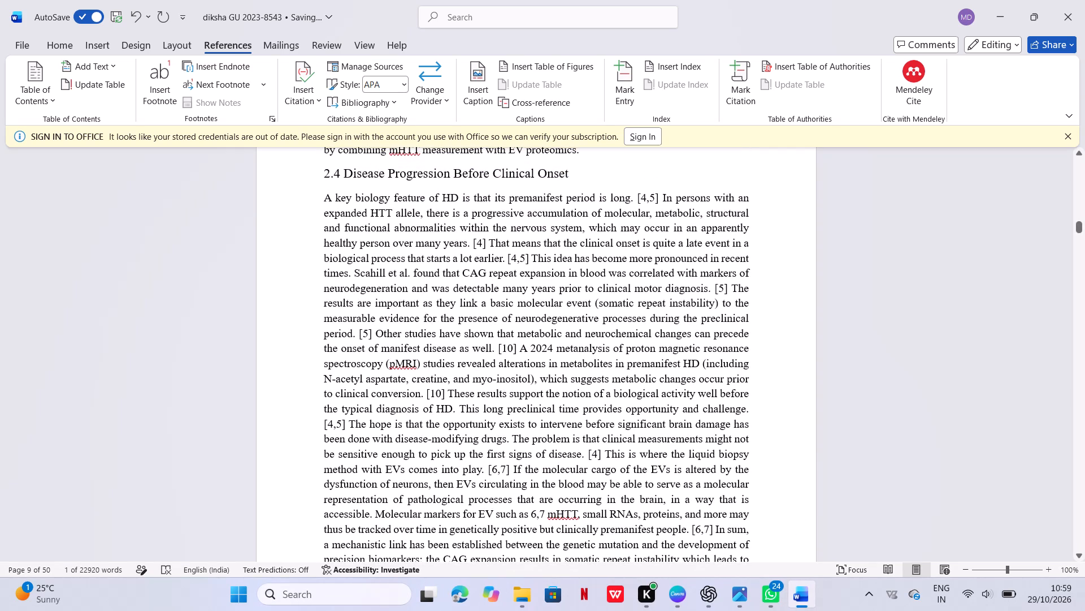
scroll(561, 341, "up", 5)
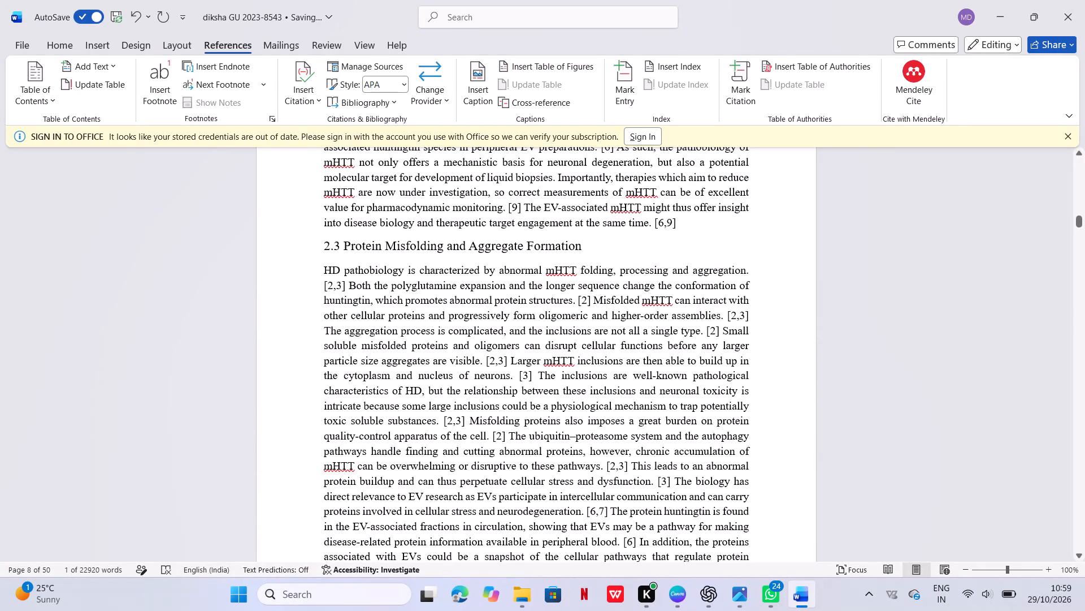
left_click(592, 300)
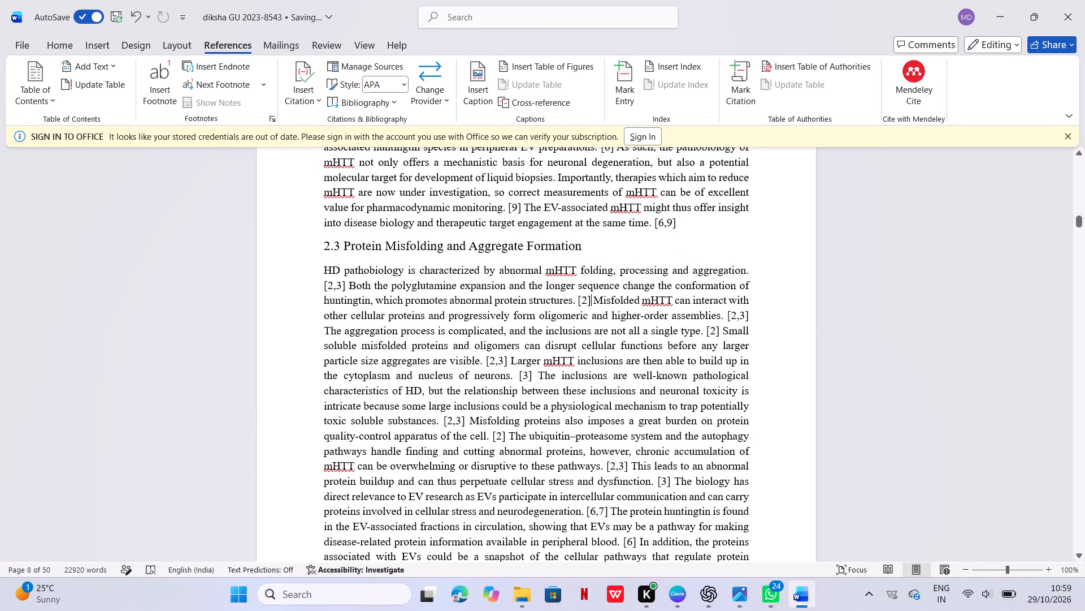
key("BackSpace")
key("BackSpace")
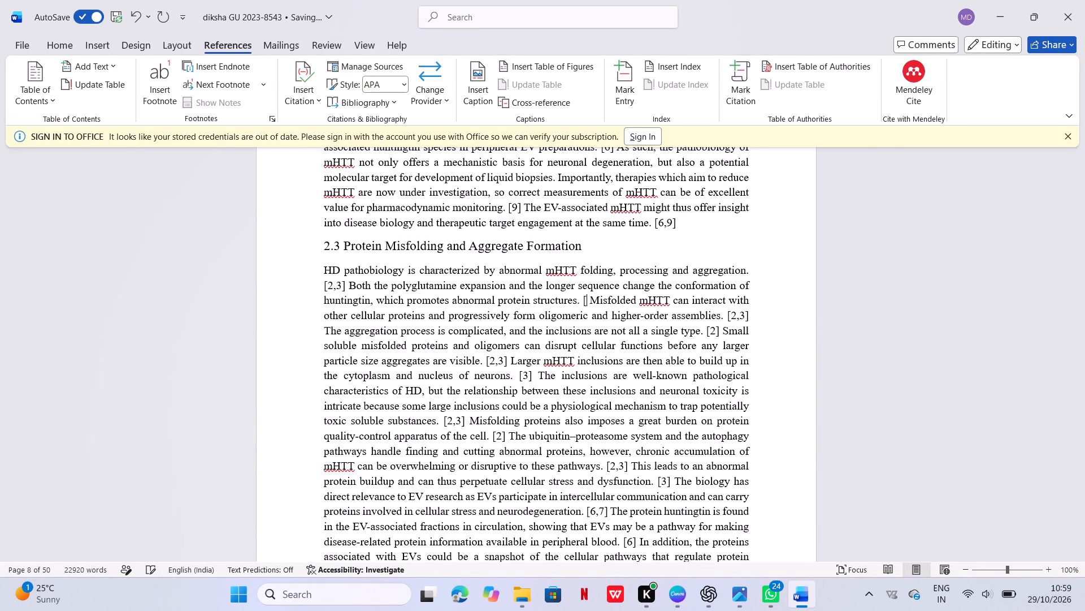
key("BackSpace")
key("ctrl+v")
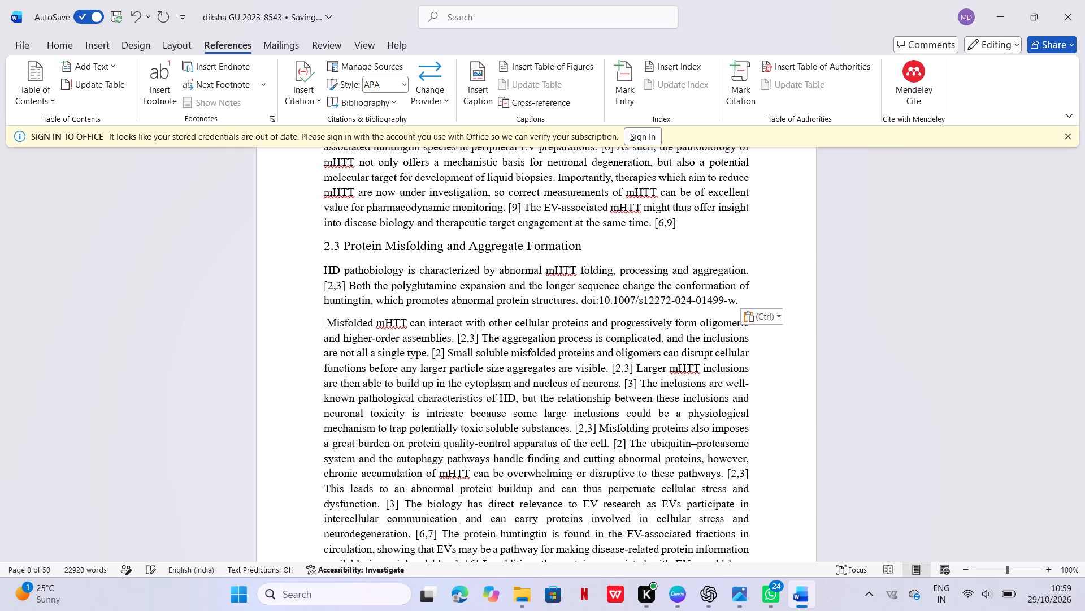
left_click_drag(583, 299, 775, 305)
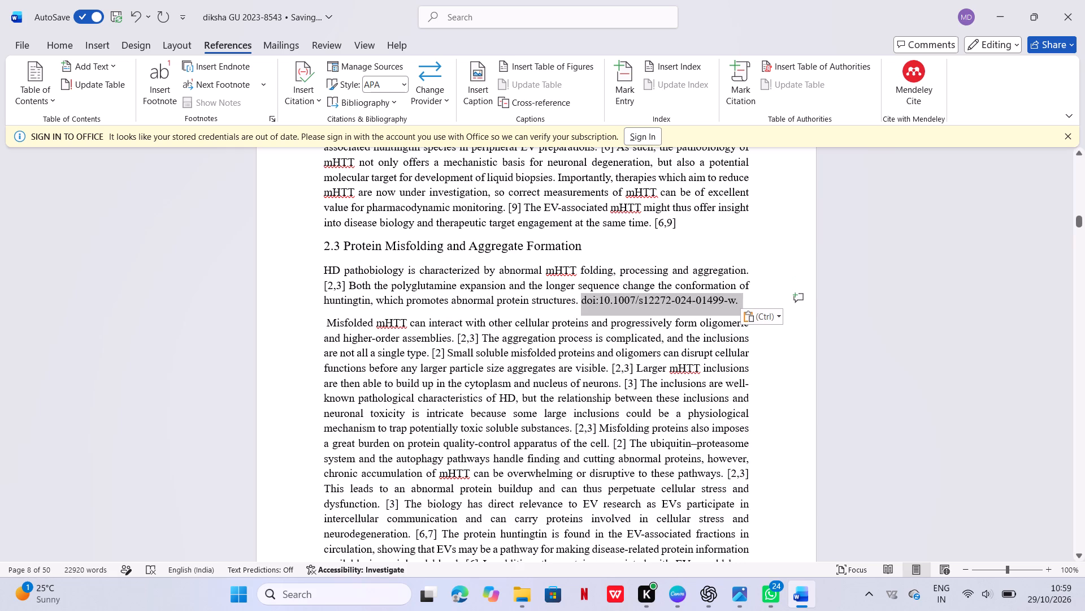
left_click_drag(775, 305, 773, 306)
left_click(789, 282)
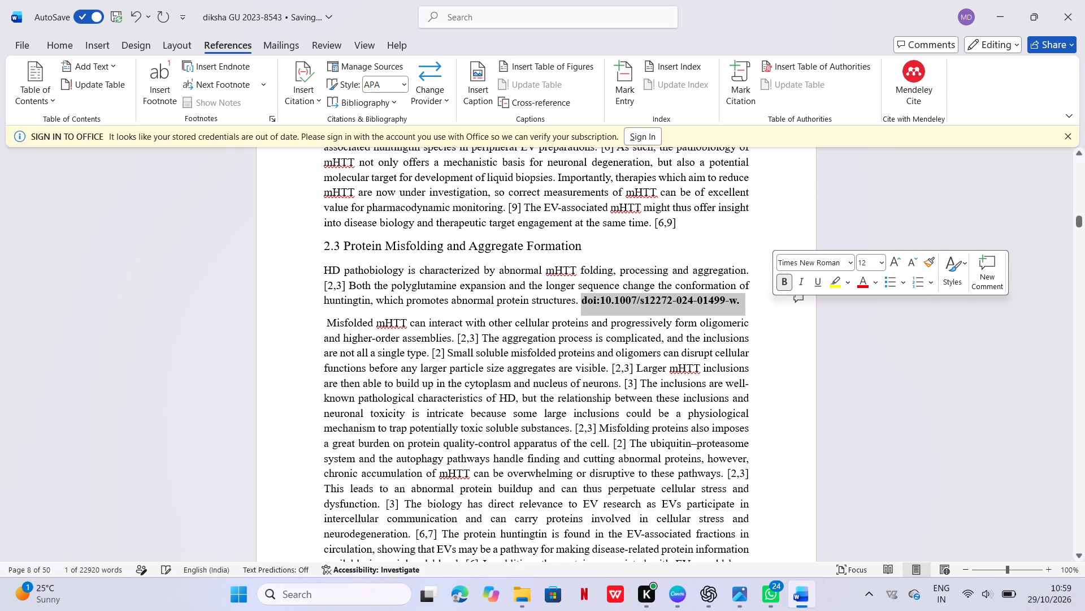
scroll(728, 208, "up", 4)
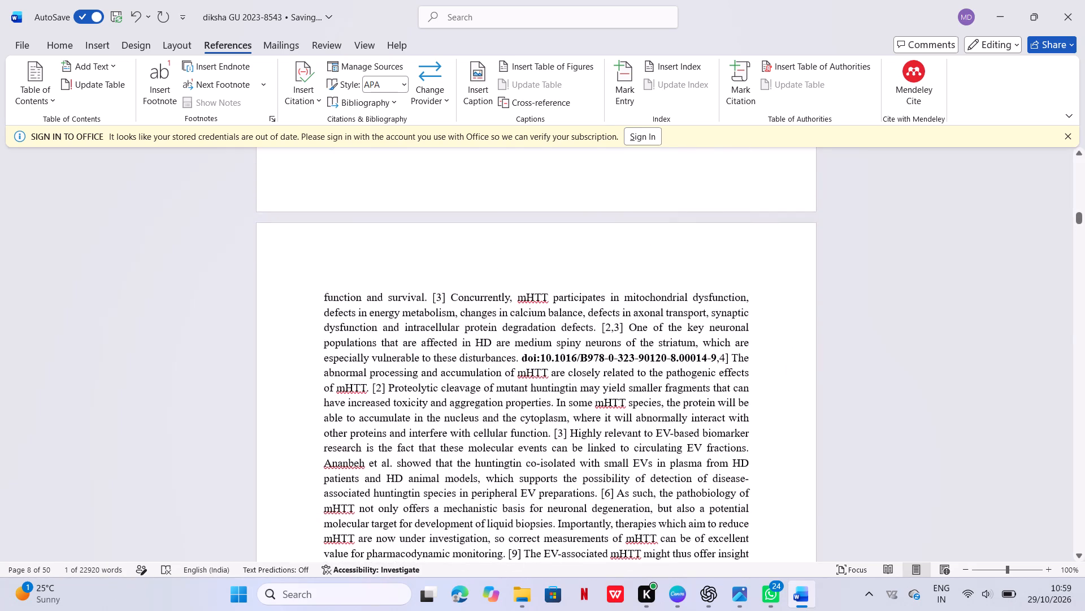
scroll(728, 208, "up", 5)
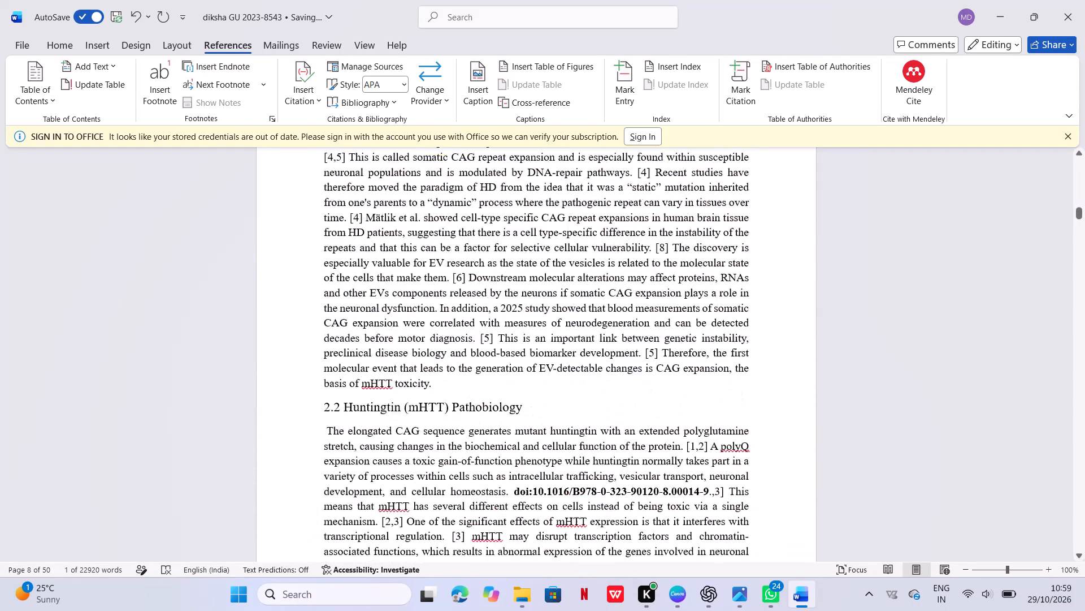
scroll(728, 208, "up", 2)
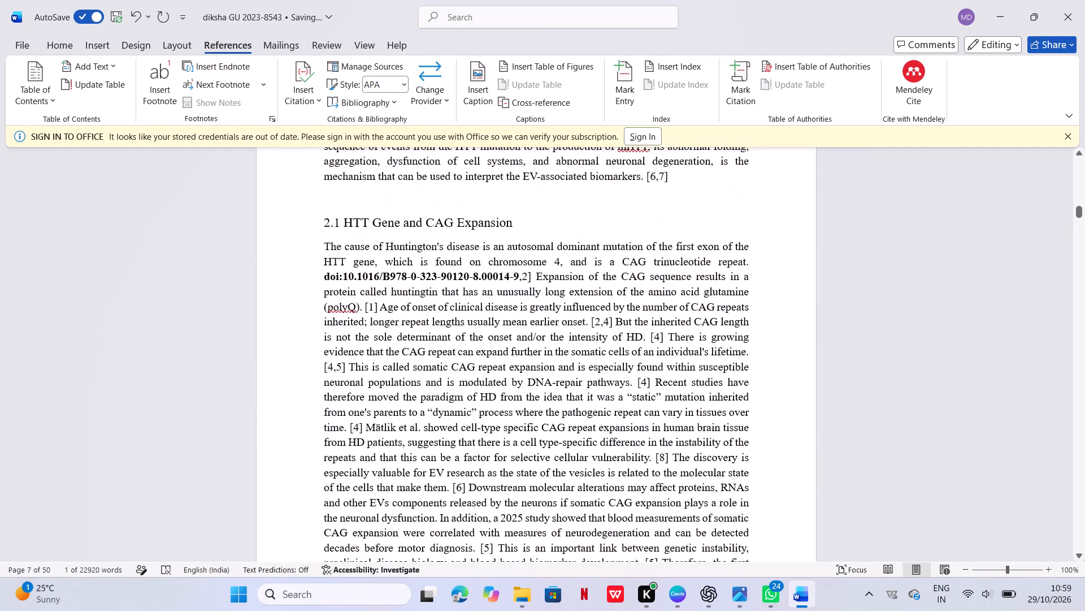
left_click(532, 274)
key("BackSpace")
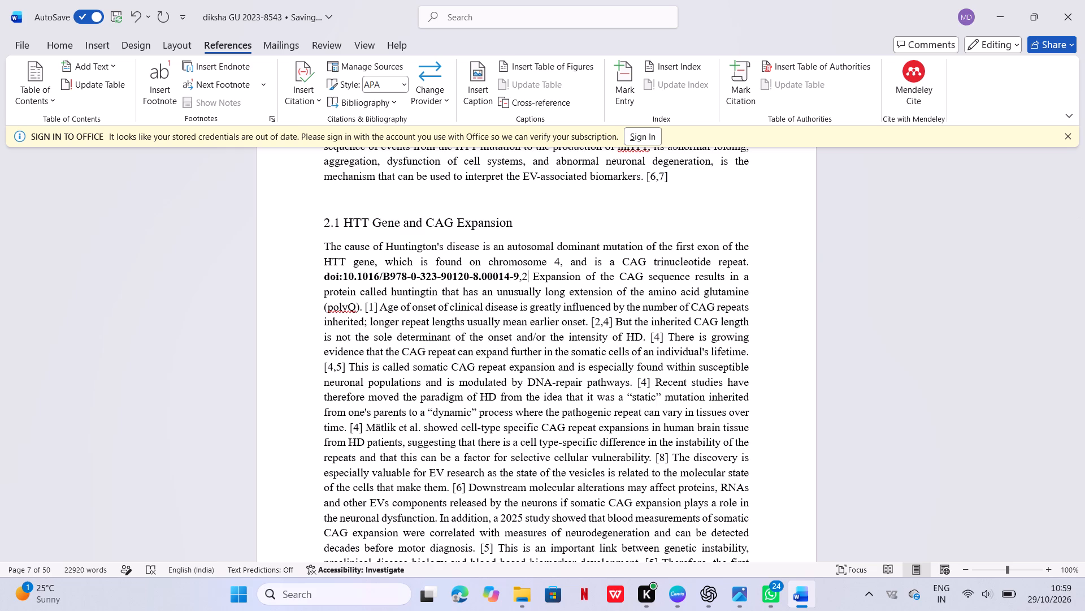
key("BackSpace")
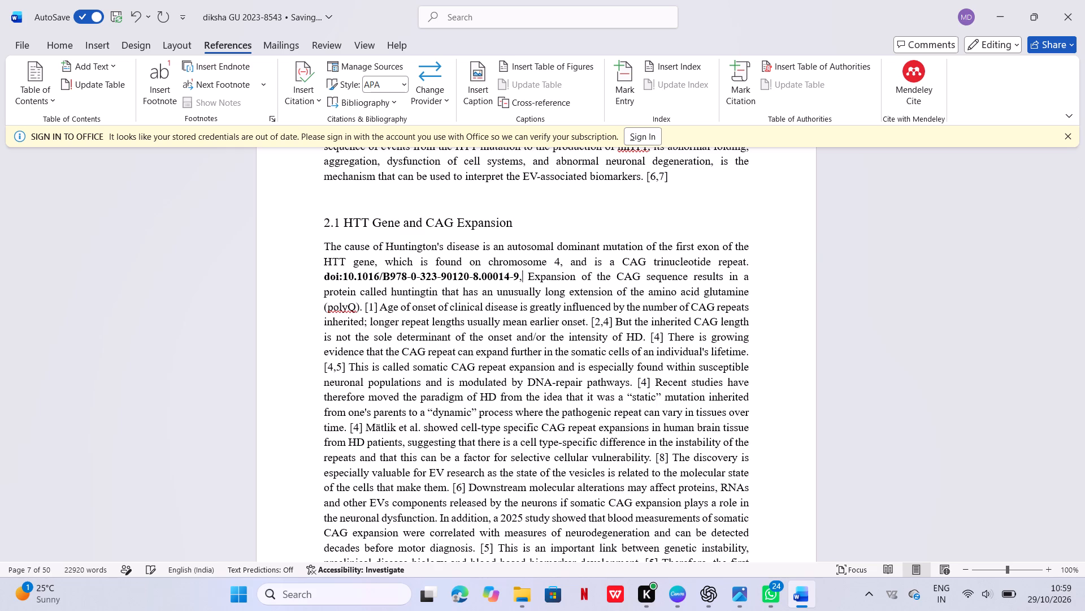
key("ctrl+v")
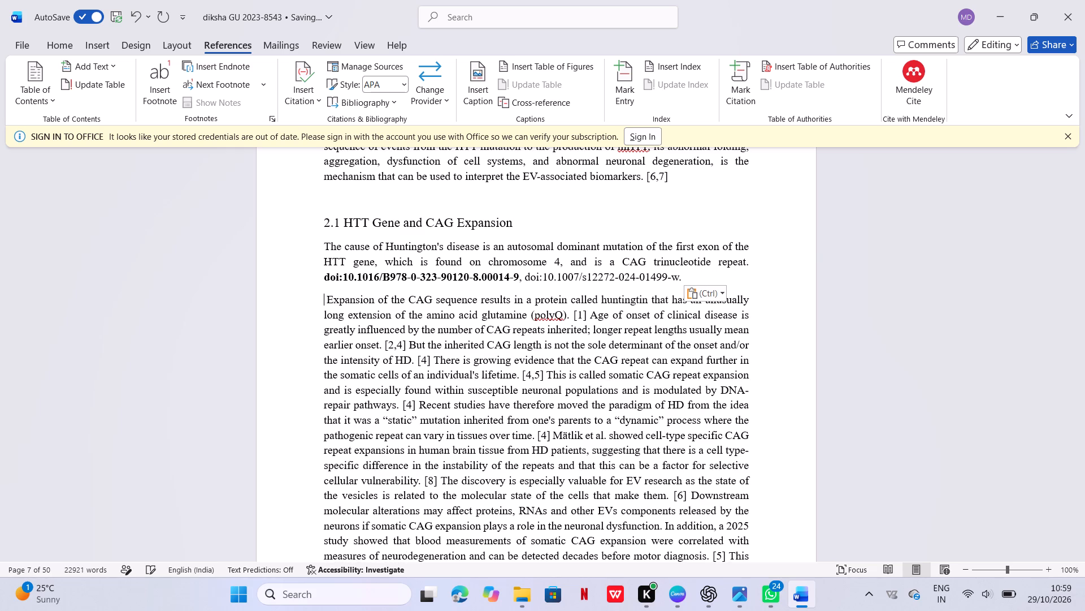
left_click_drag(527, 279, 674, 278)
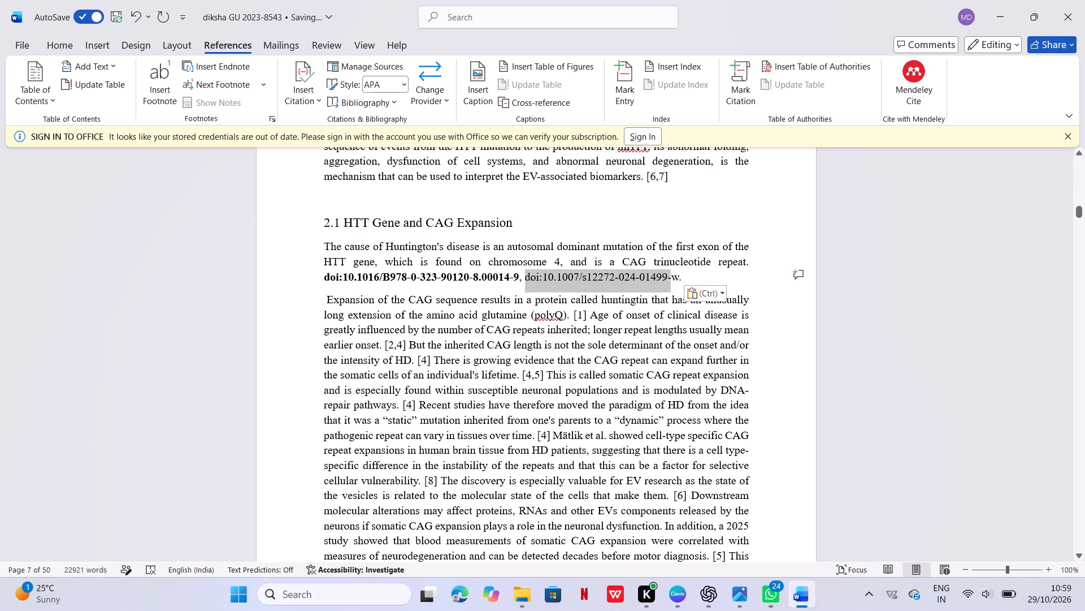
left_click_drag(674, 278, 679, 278)
left_click(693, 253)
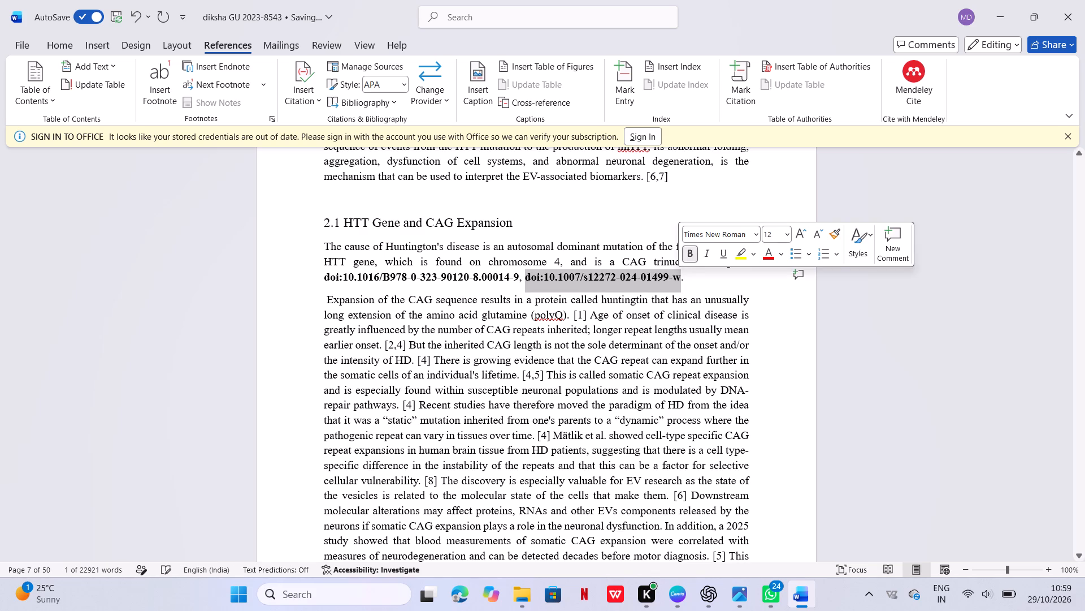
scroll(489, 172, "up", 1)
scroll(601, 263, "up", 2)
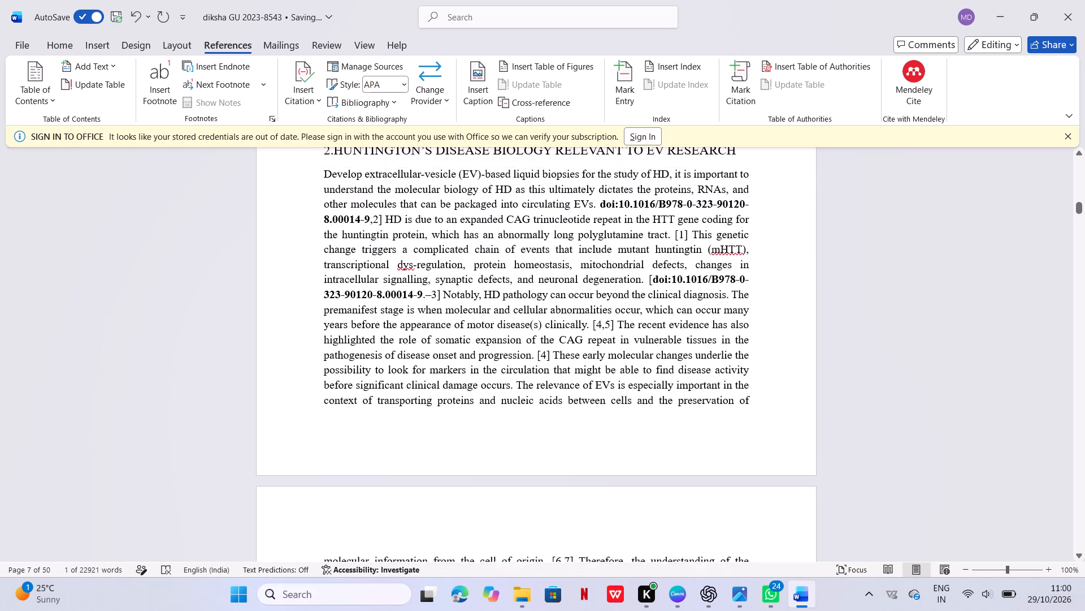
scroll(601, 263, "up", 1)
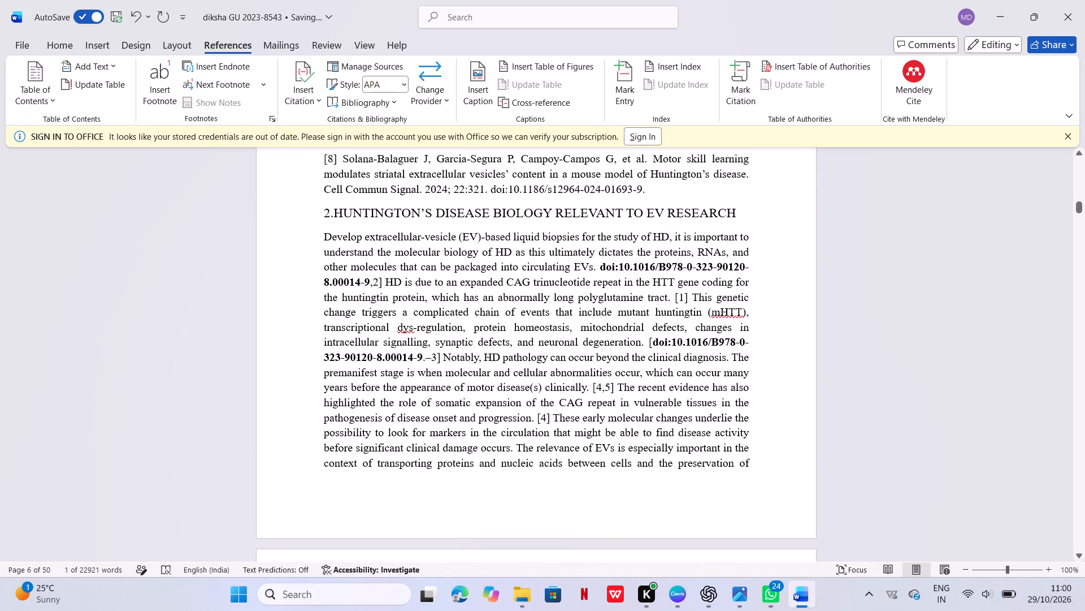
left_click(380, 281)
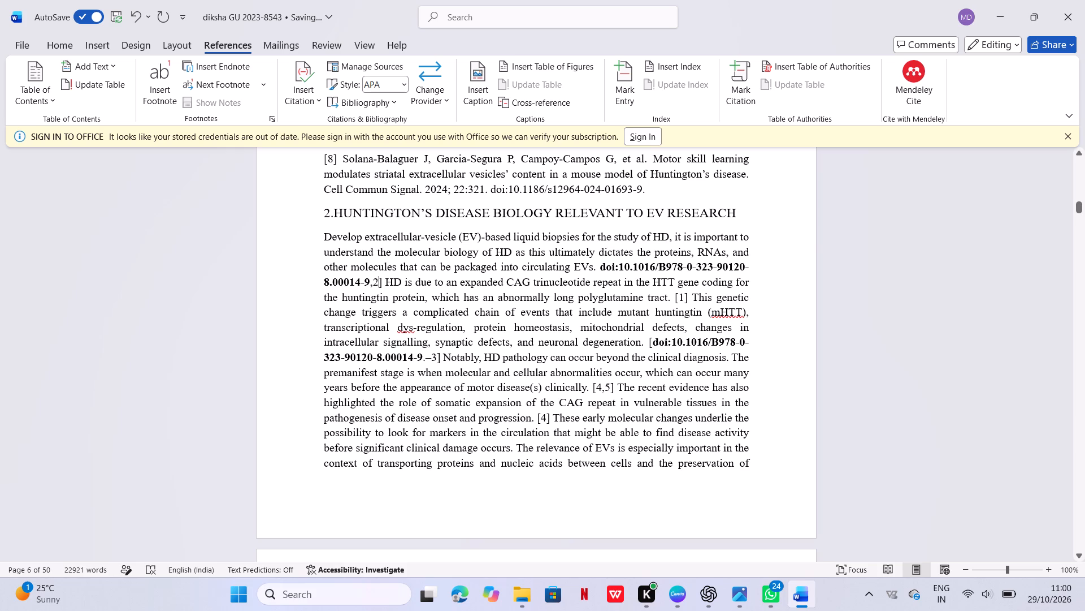
left_click(383, 281)
key("BackSpace")
key("BackSpace")
key("ctrl+v")
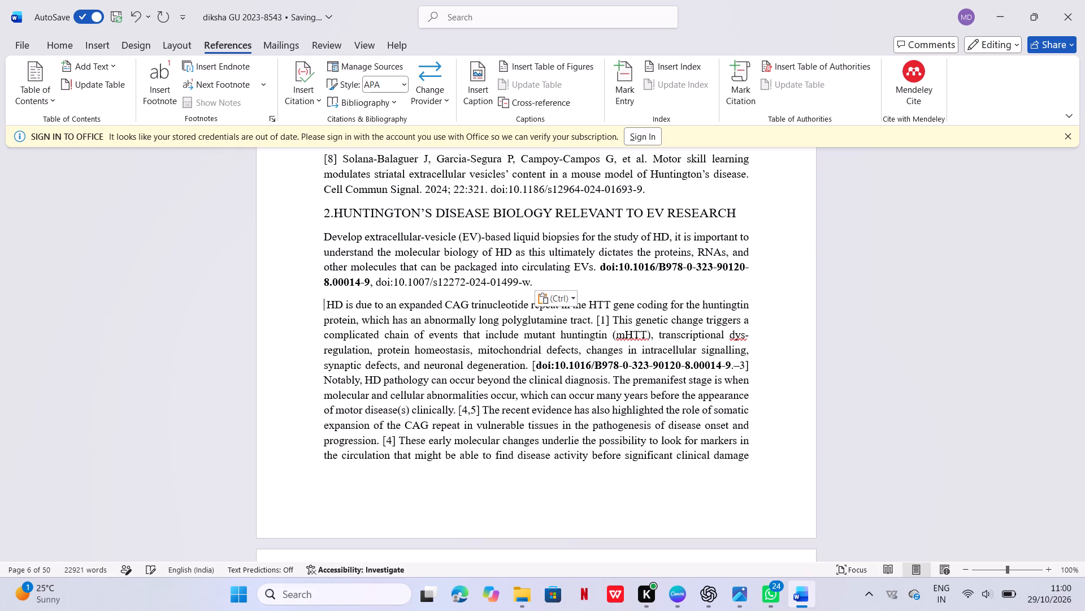
left_click_drag(375, 281, 542, 289)
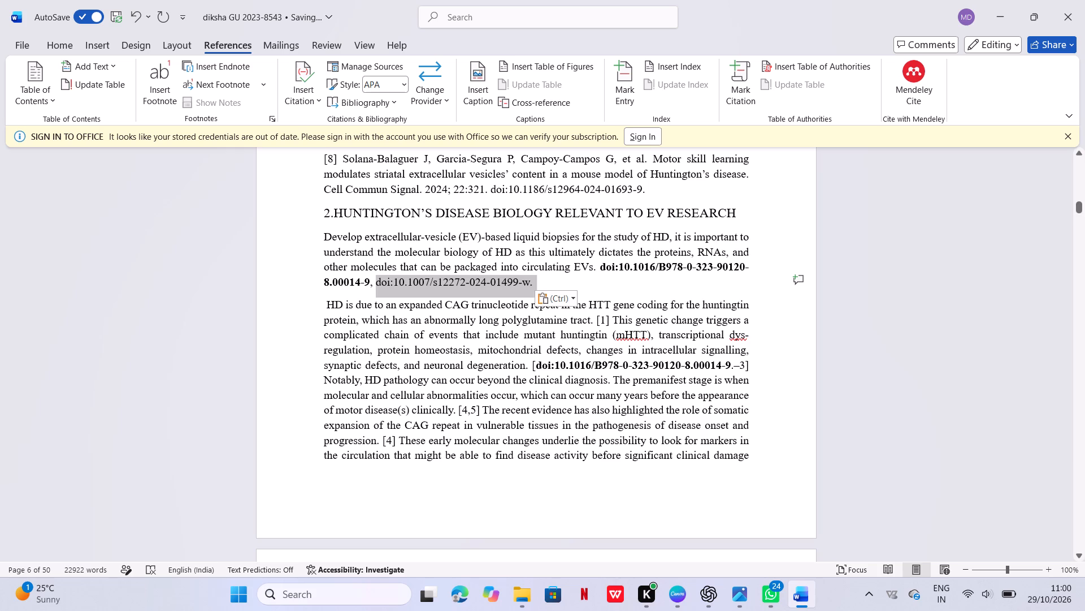
left_click_drag(542, 289, 544, 289)
left_click(554, 266)
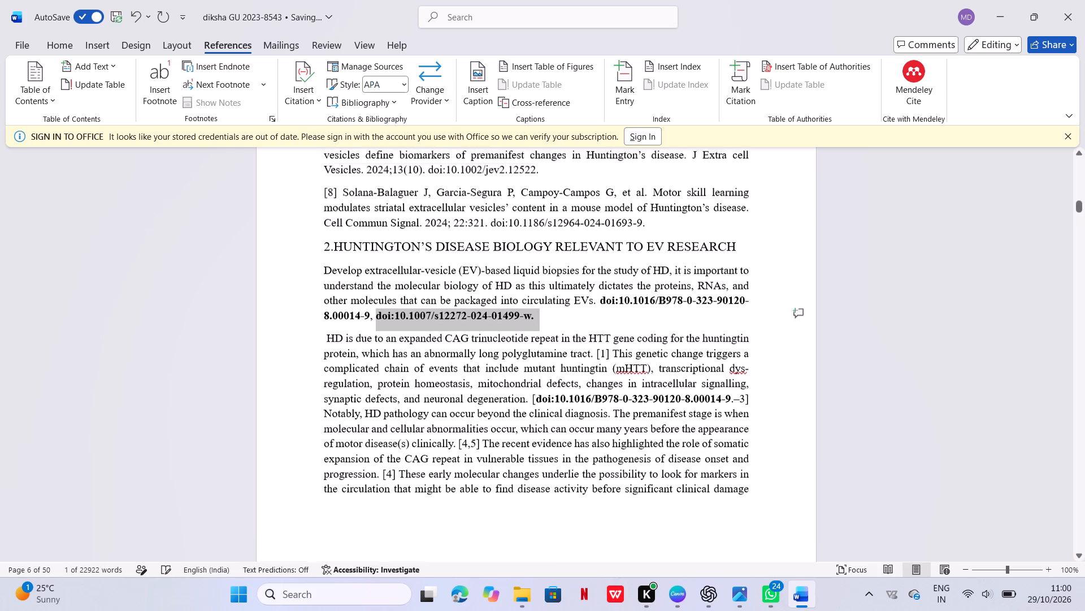
scroll(538, 236, "down", 2)
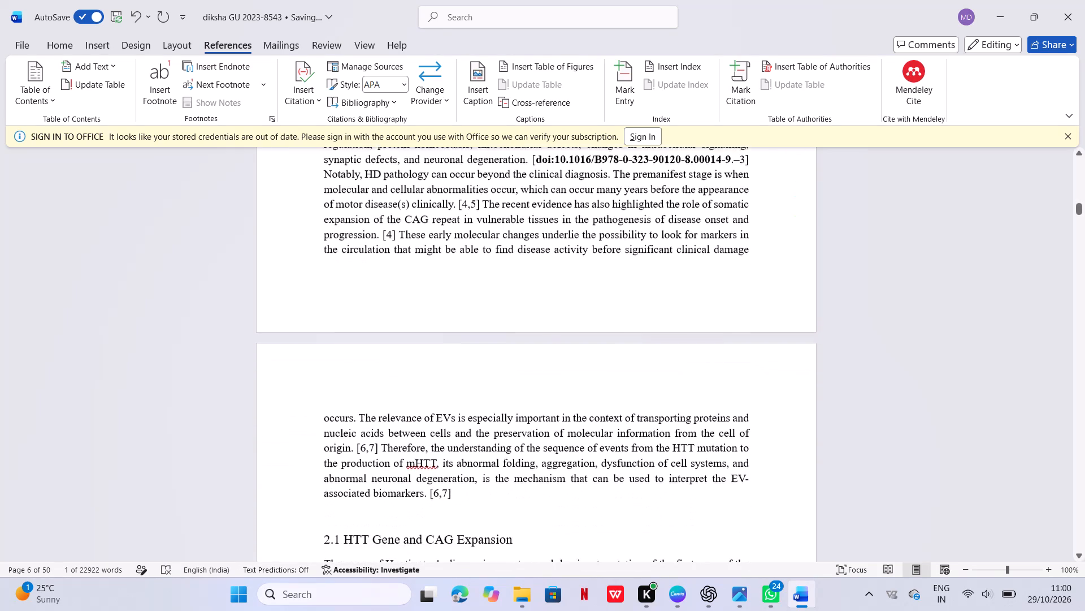
scroll(538, 236, "down", 4)
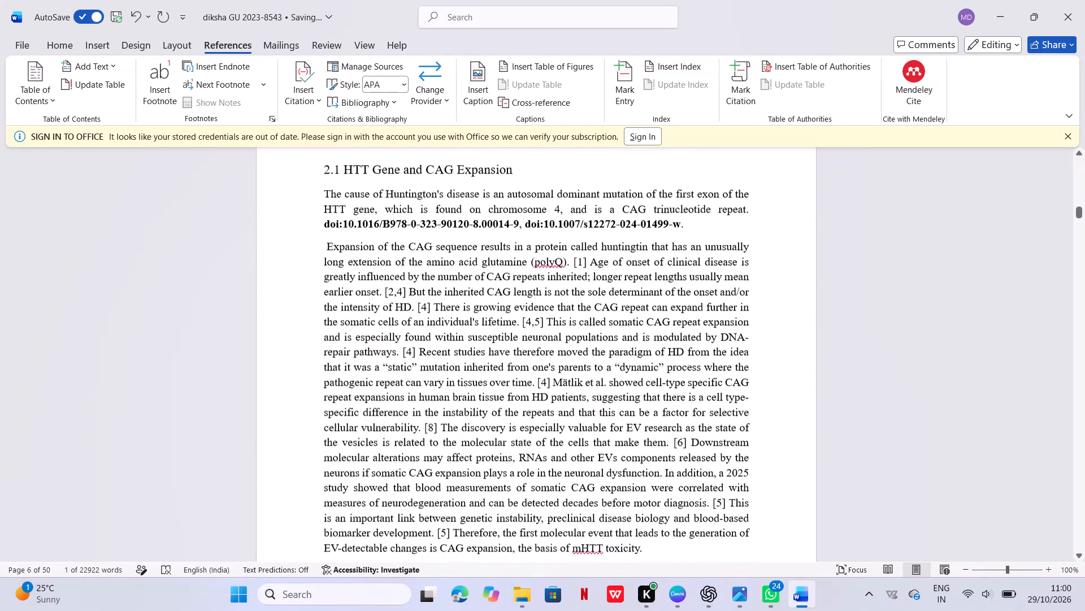
left_click(394, 291)
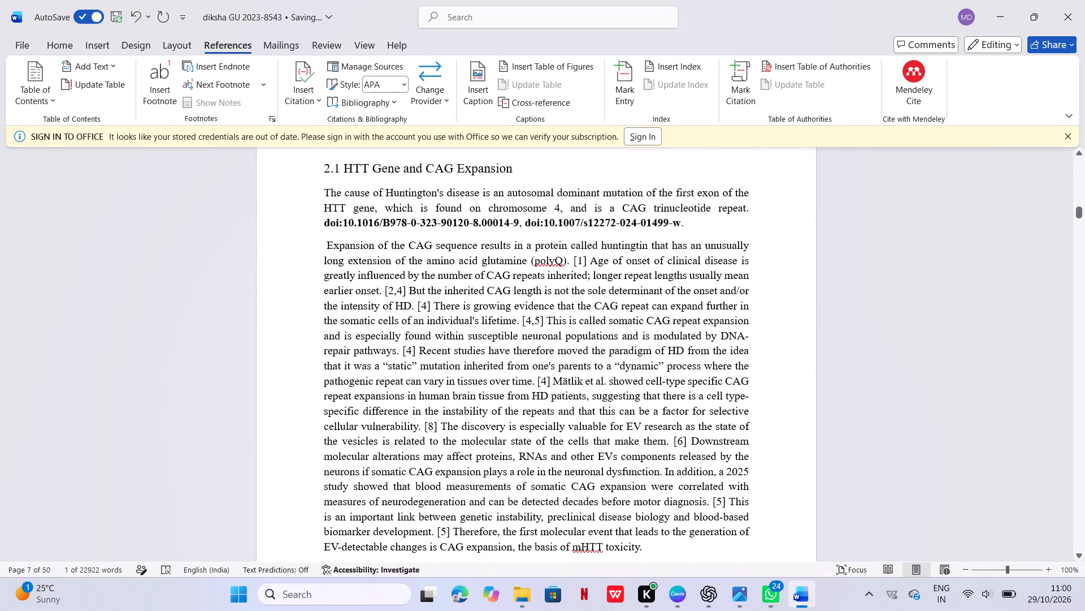
key("BackSpace")
key("BackSpace")
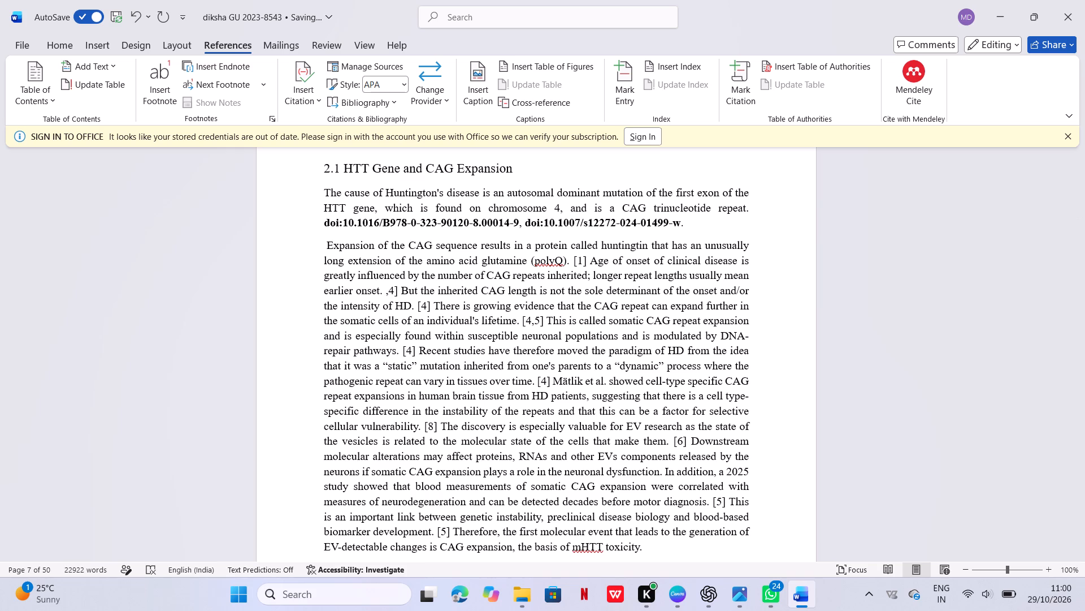
key("ctrl+v")
left_click_drag(383, 292, 548, 289)
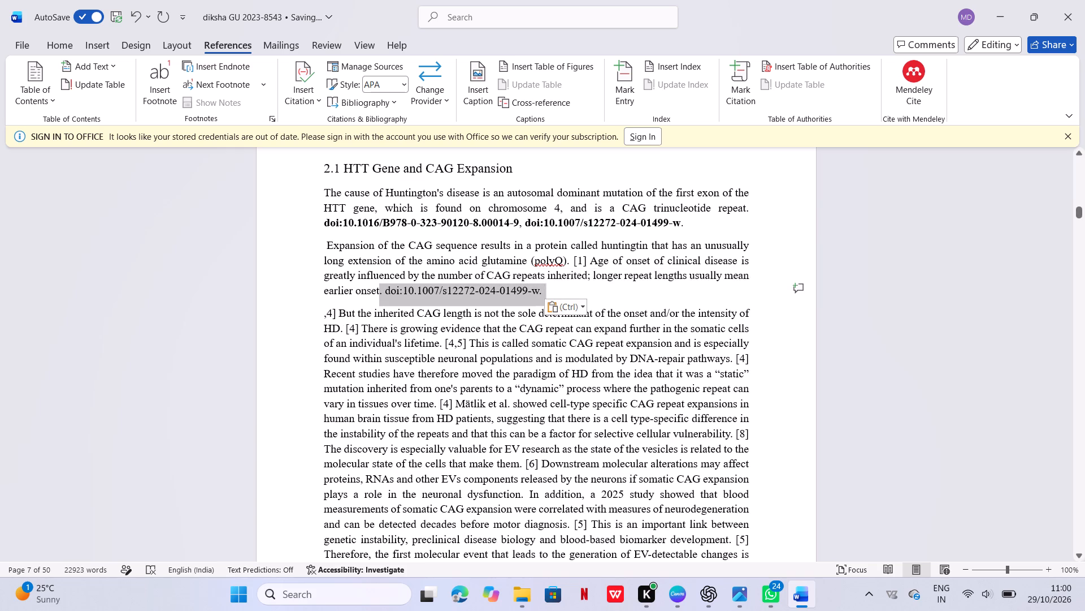
left_click_drag(548, 289, 548, 289)
left_click(559, 265)
scroll(600, 296, "down", 1)
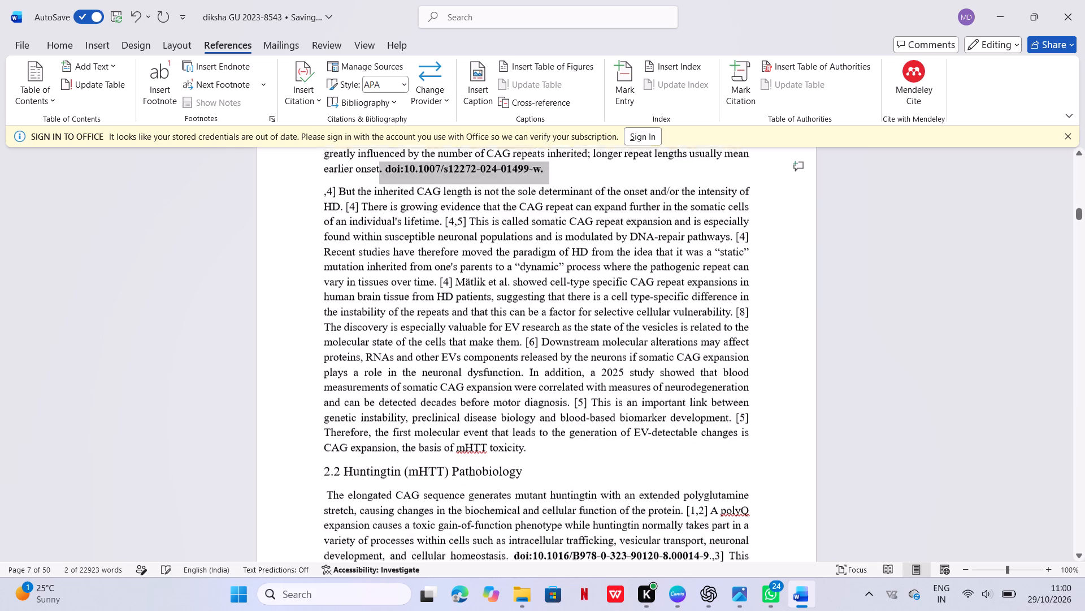
scroll(600, 296, "down", 2)
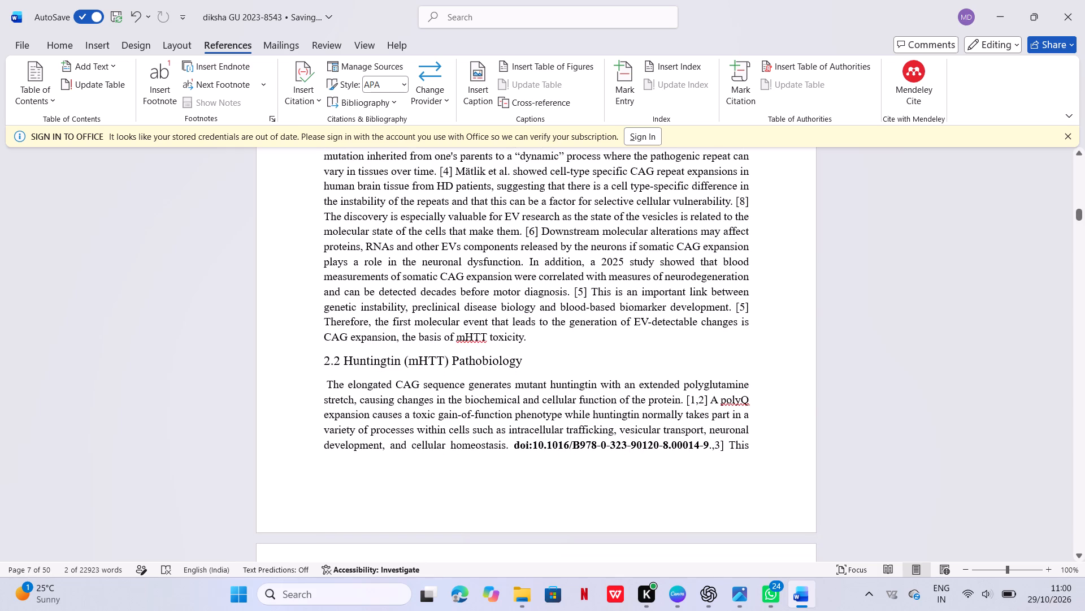
scroll(600, 296, "down", 2)
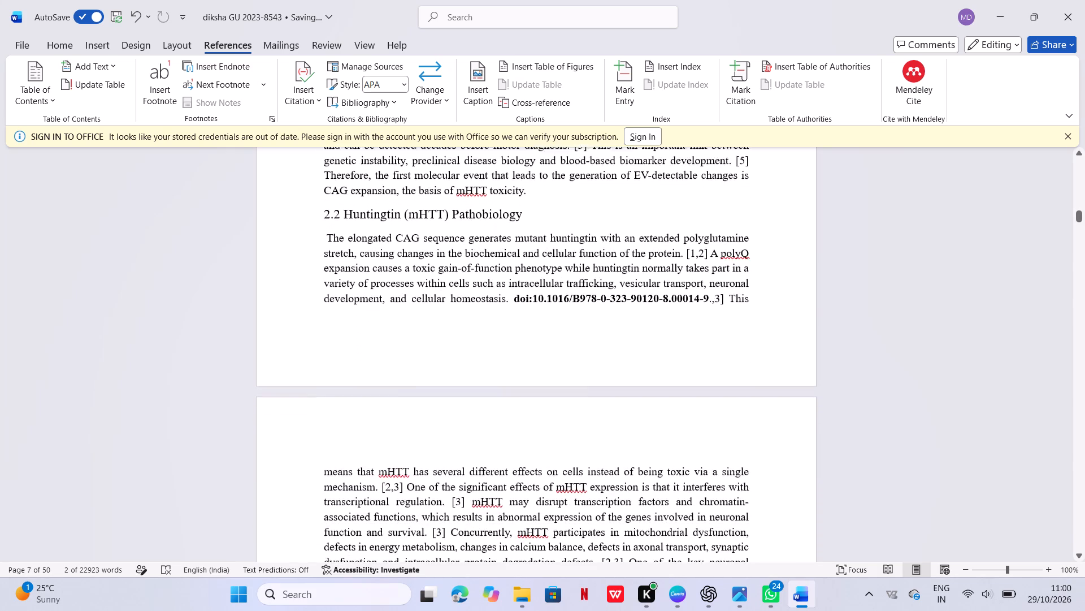
scroll(600, 296, "down", 1)
left_click(389, 321)
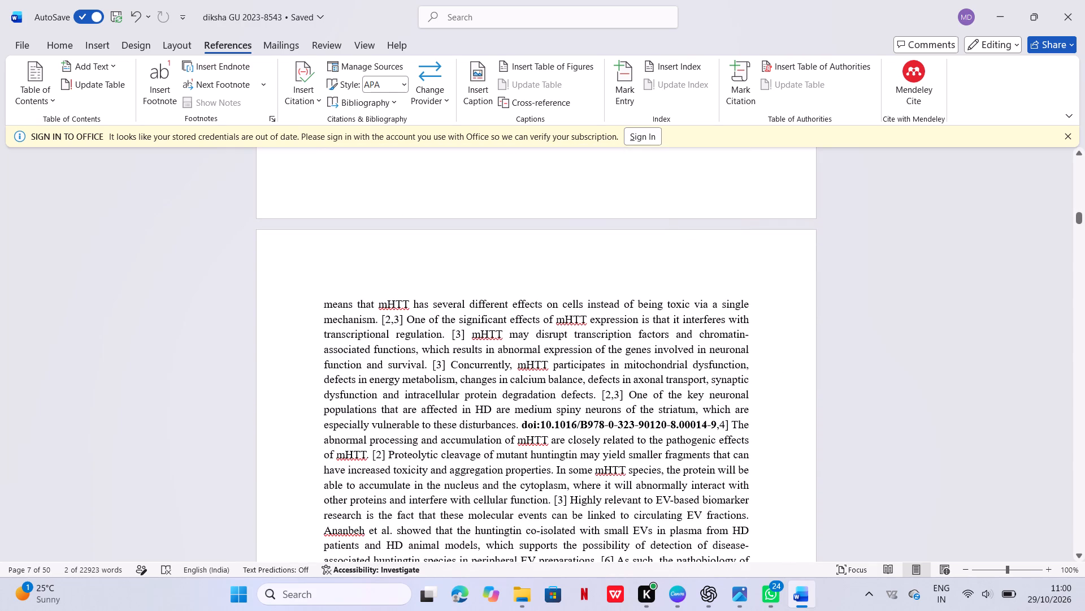
key("BackSpace")
key("BackSpace")
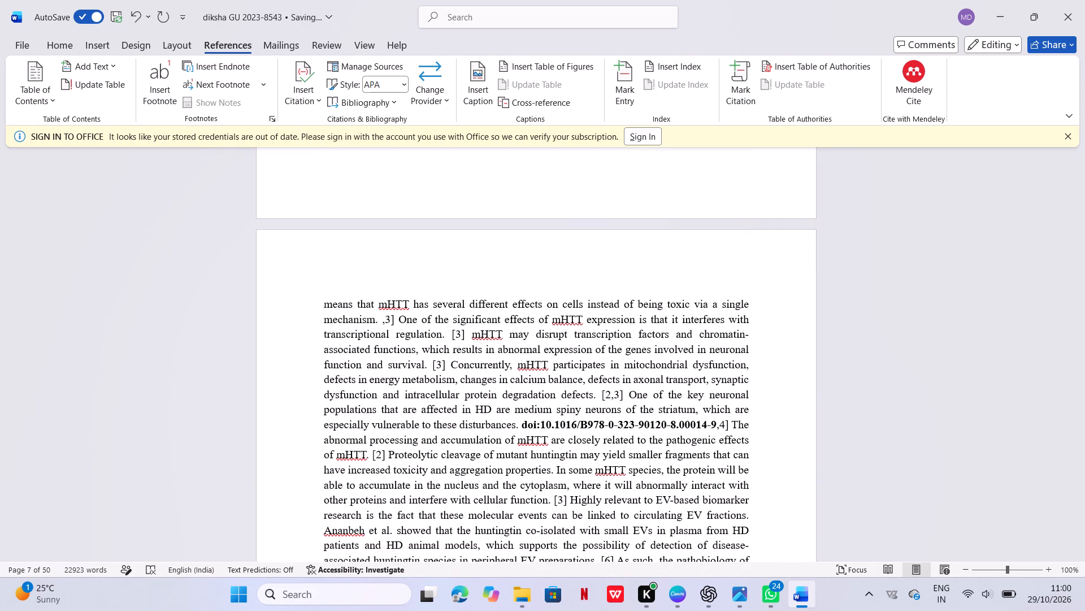
key("ctrl+v")
left_click_drag(383, 317, 548, 319)
left_click(567, 295)
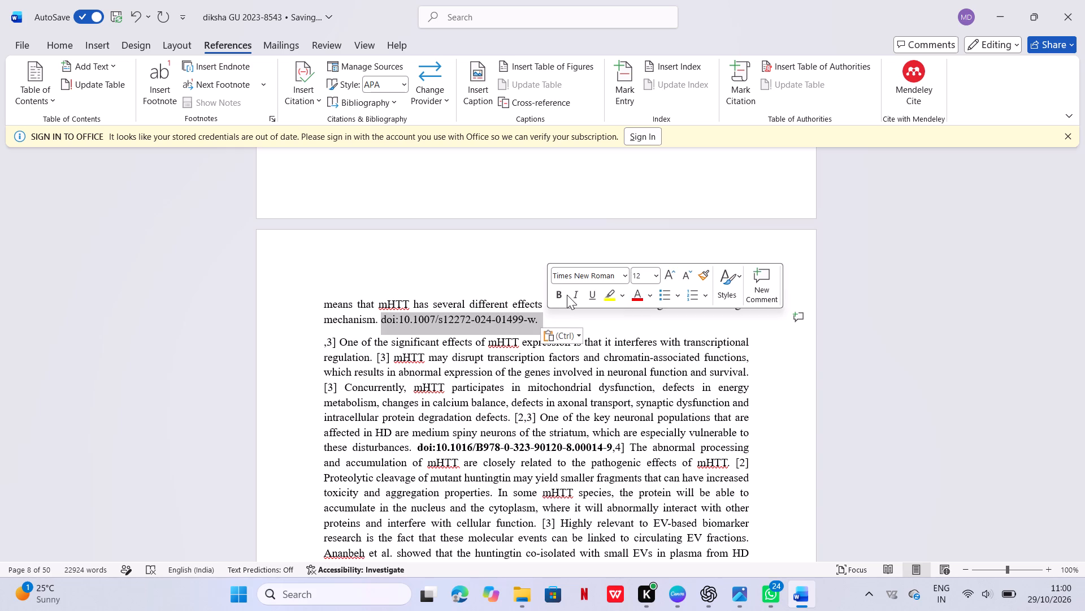
left_click(562, 294)
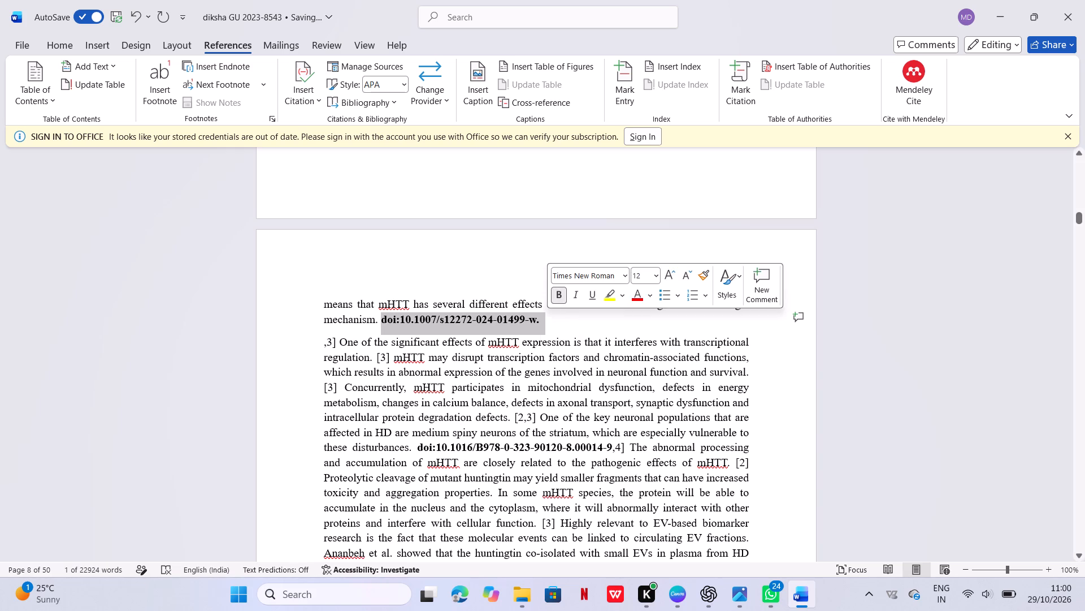
scroll(591, 387, "down", 1)
left_click(523, 321)
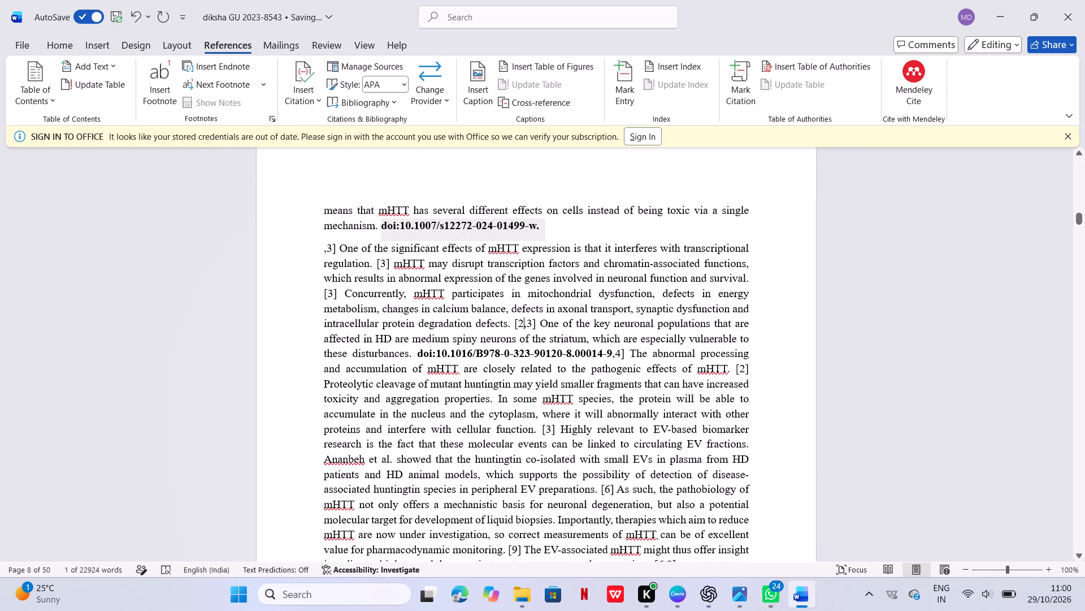
key("BackSpace")
key("BackSpace")
key("ctrl+v")
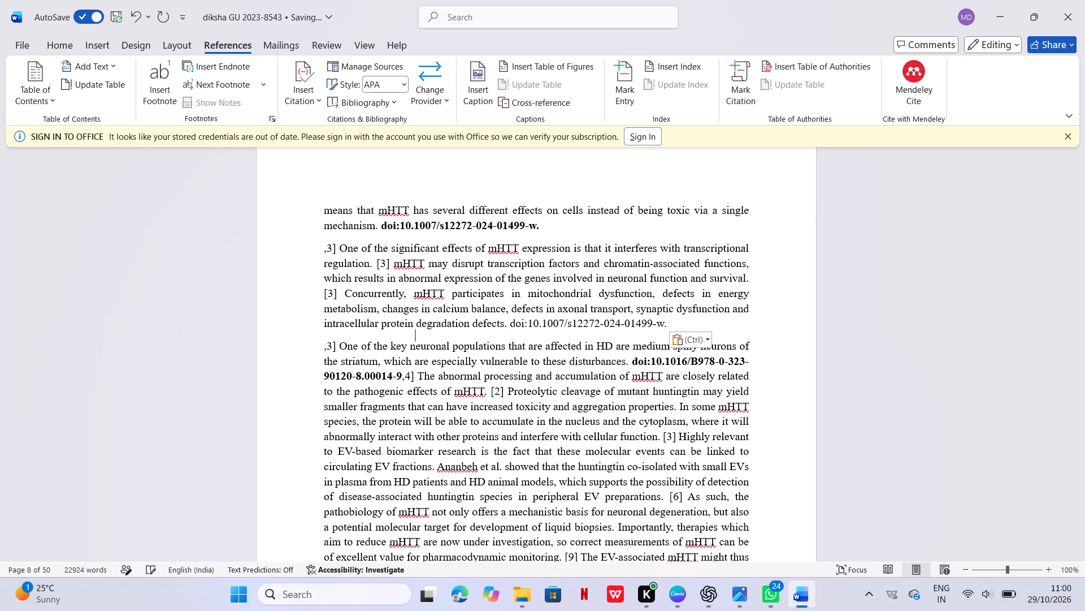
left_click_drag(508, 321, 687, 332)
left_click(701, 311)
scroll(709, 371, "down", 1)
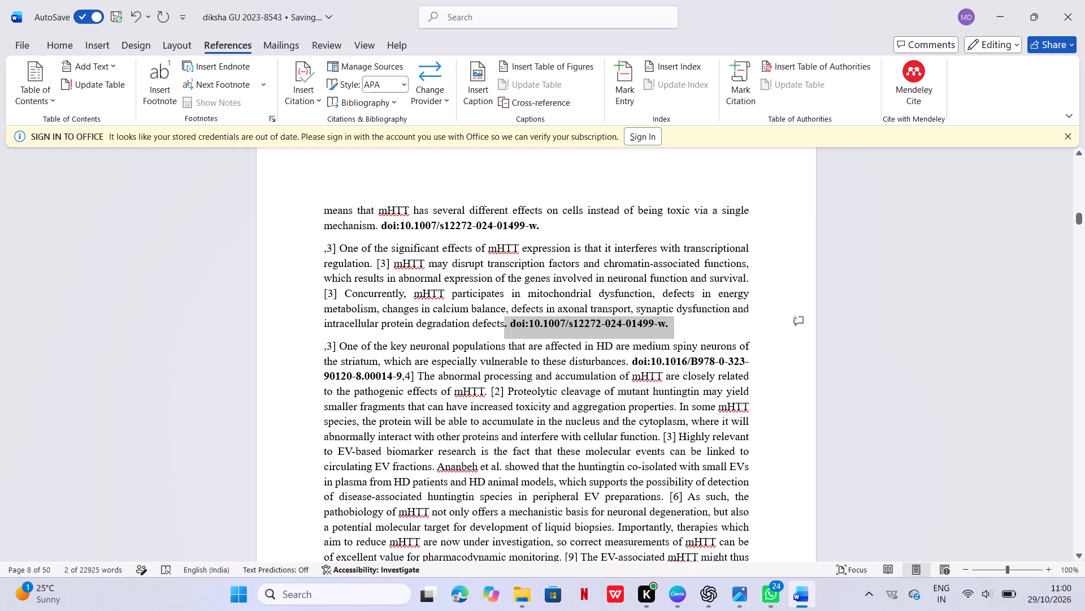
scroll(709, 371, "down", 1)
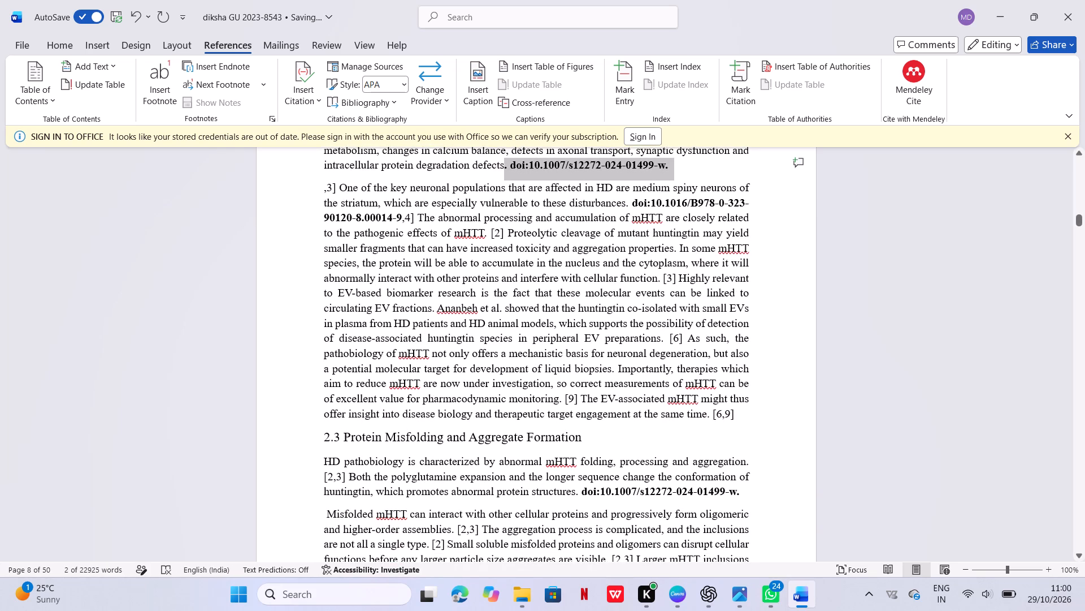
left_click(509, 239)
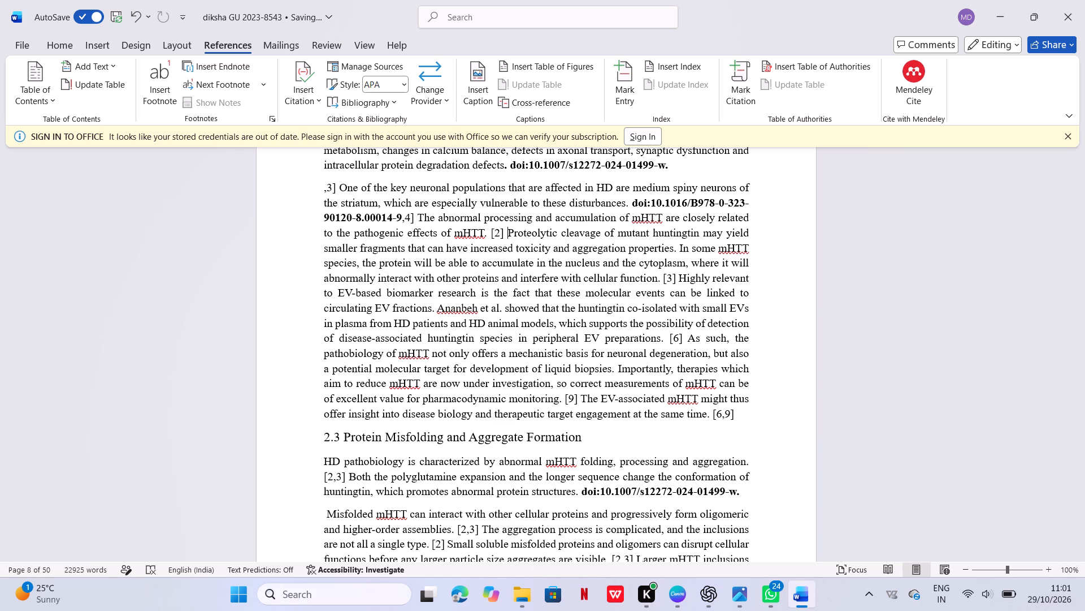
key("BackSpace")
key("BackSpace")
key("BackSpace")
key("BackSpace")
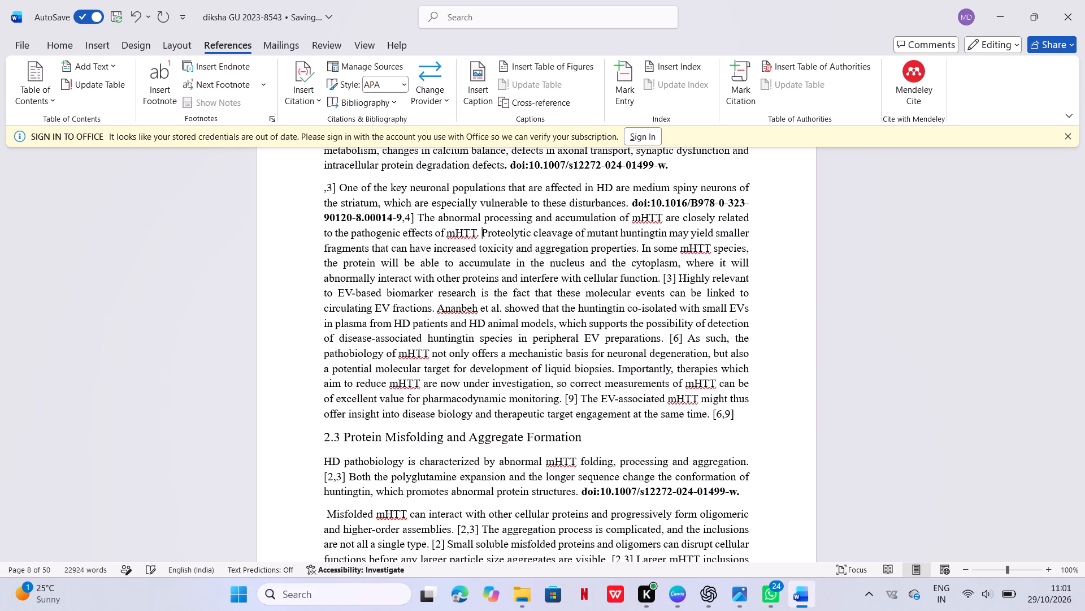
key("ctrl+v")
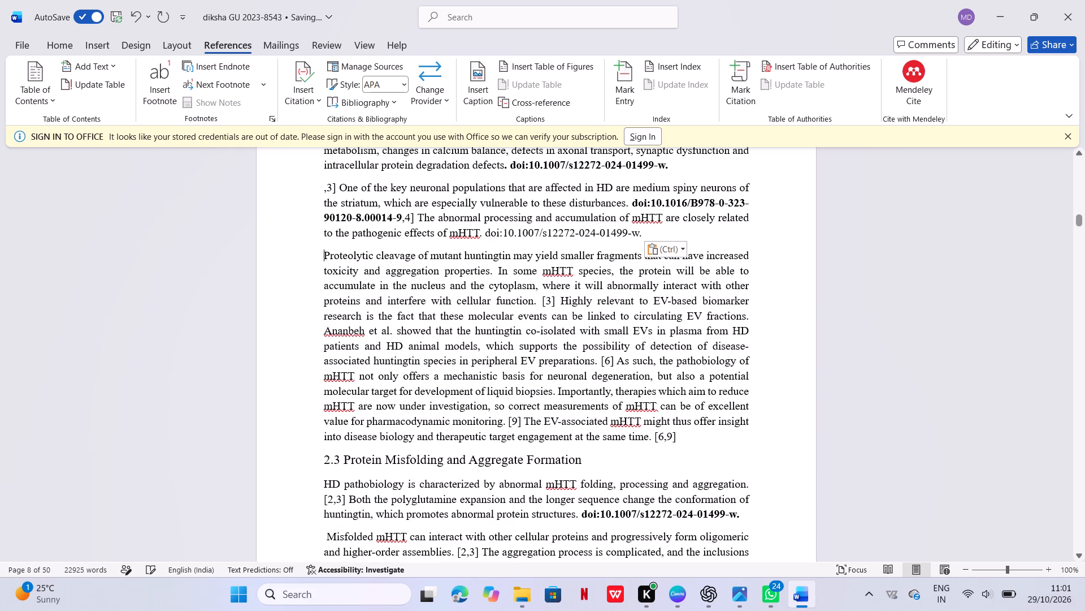
left_click_drag(486, 232, 649, 244)
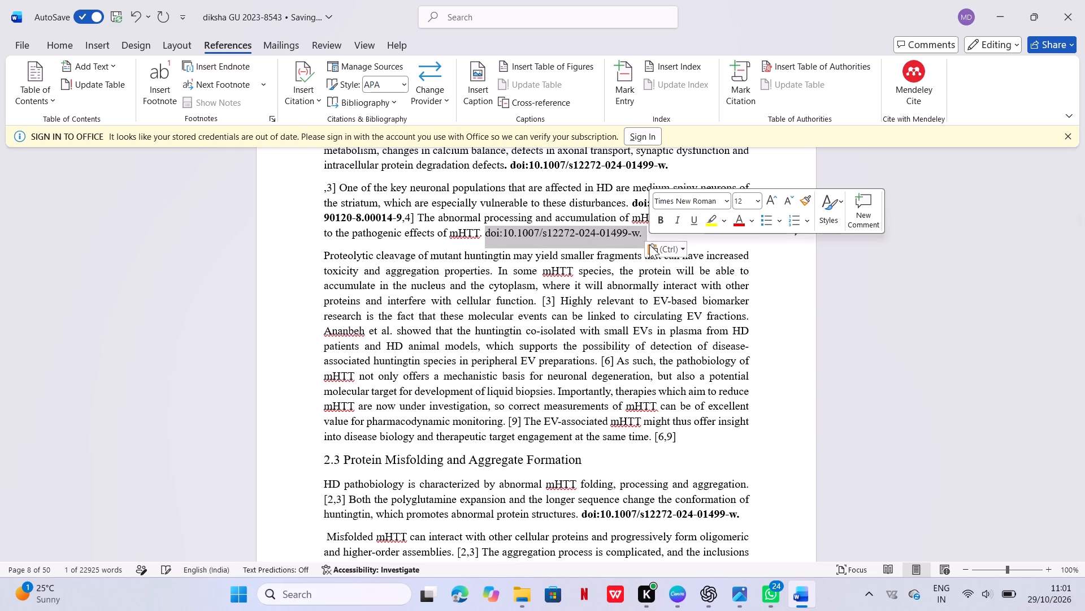
left_click(663, 217)
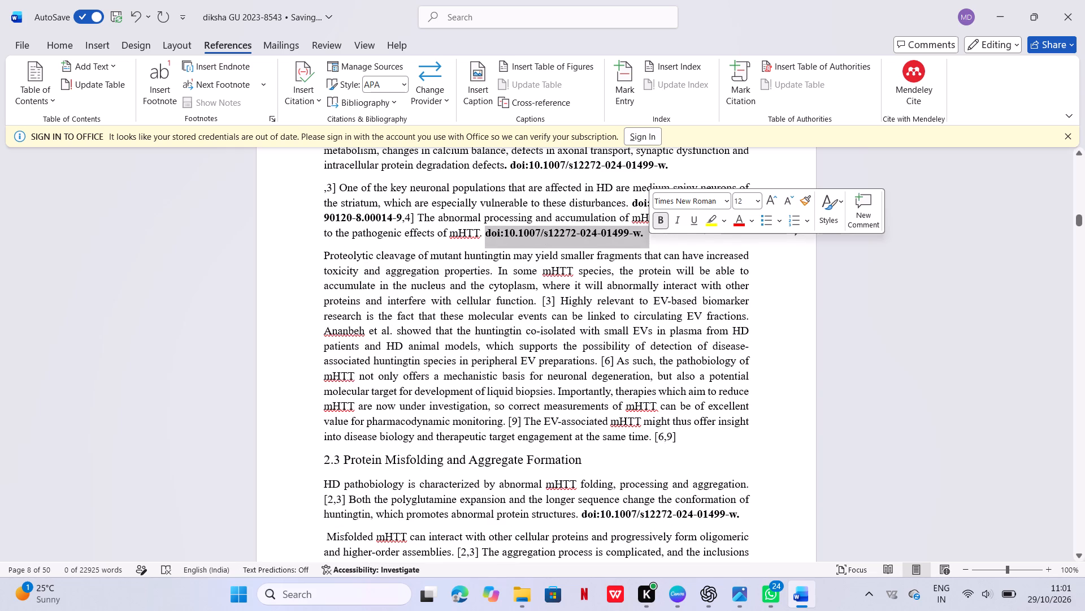
left_click(815, 259)
scroll(815, 259, "down", 1)
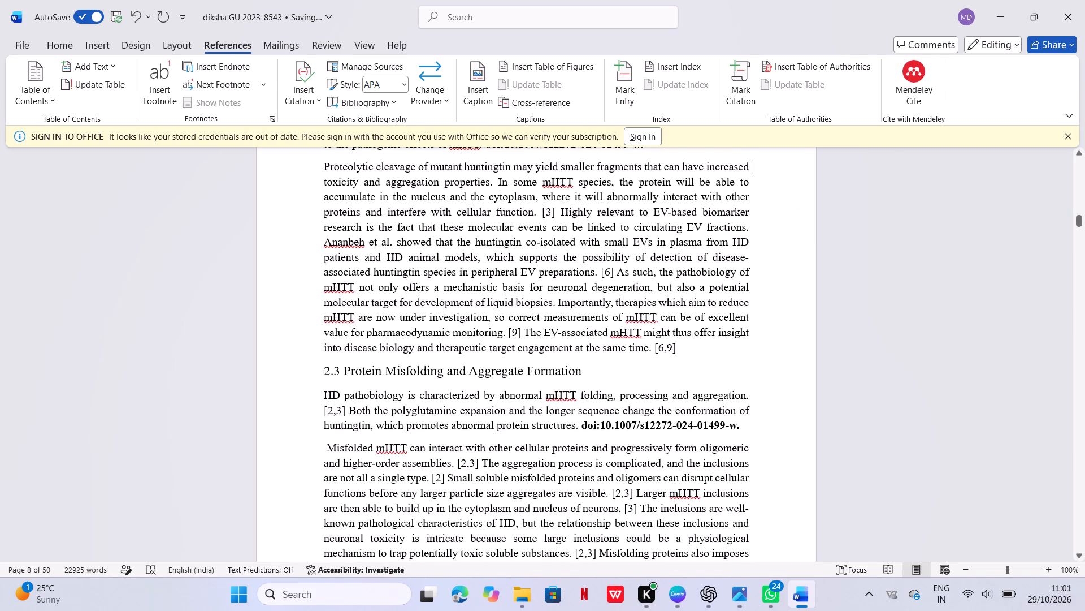
left_click(330, 412)
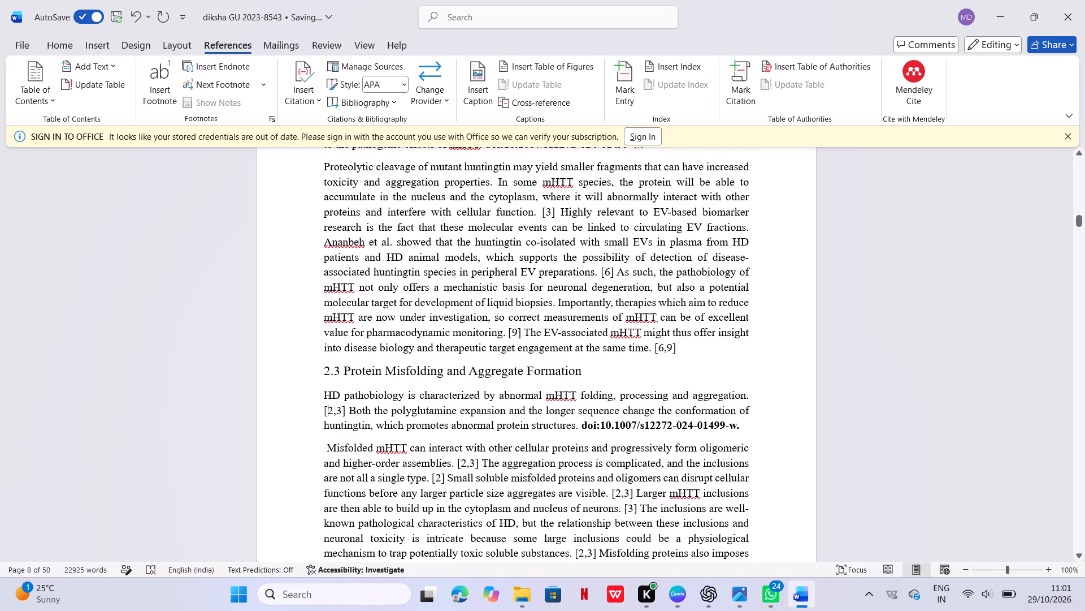
left_click(331, 412)
key("BackSpace")
key("BackSpace")
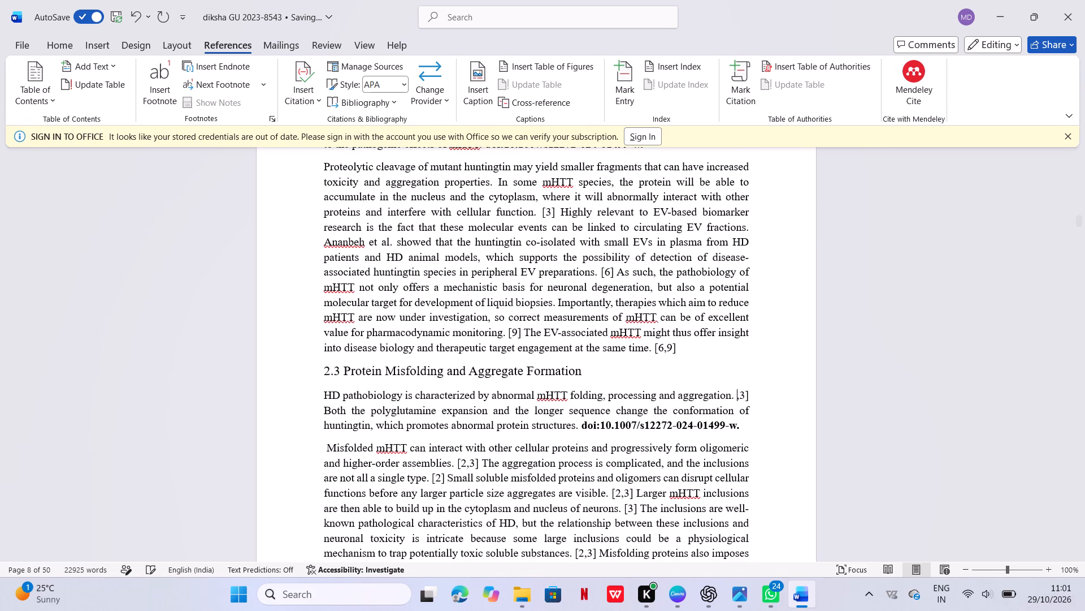
key("ctrl+v")
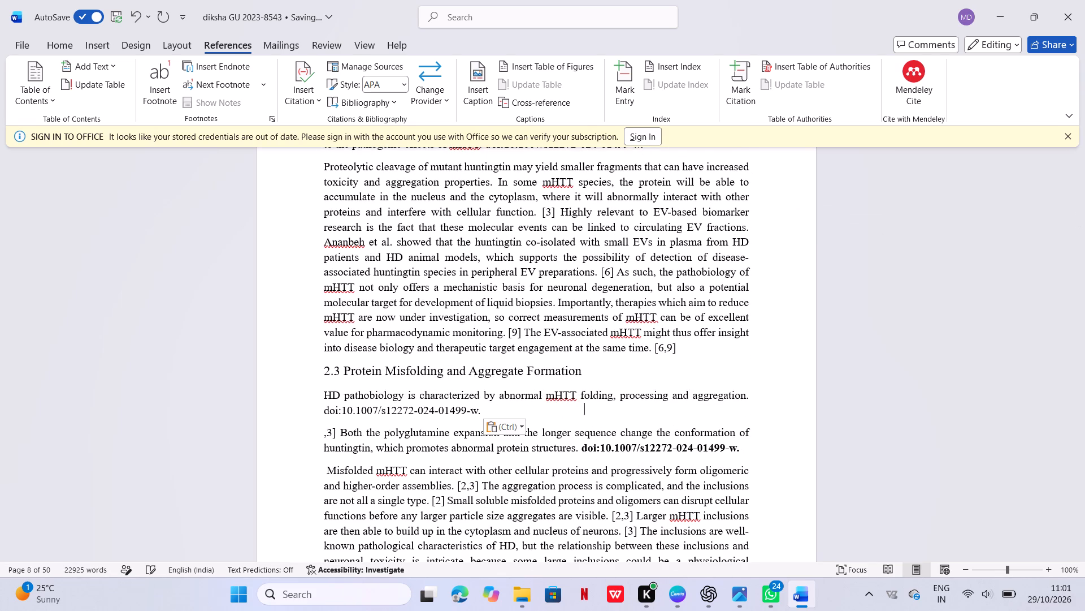
left_click_drag(325, 406, 478, 420)
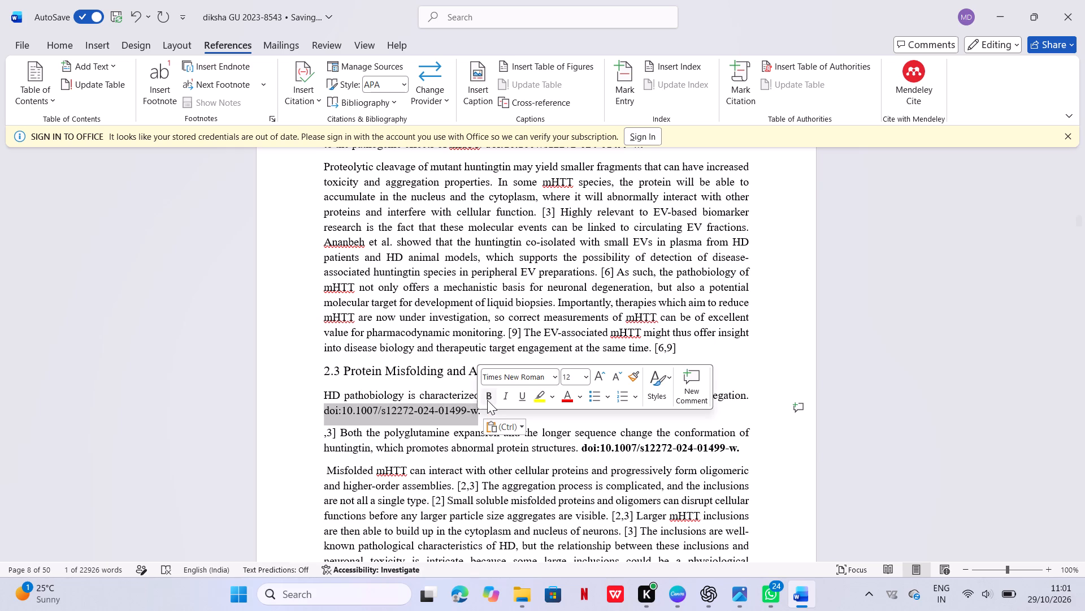
left_click(487, 400)
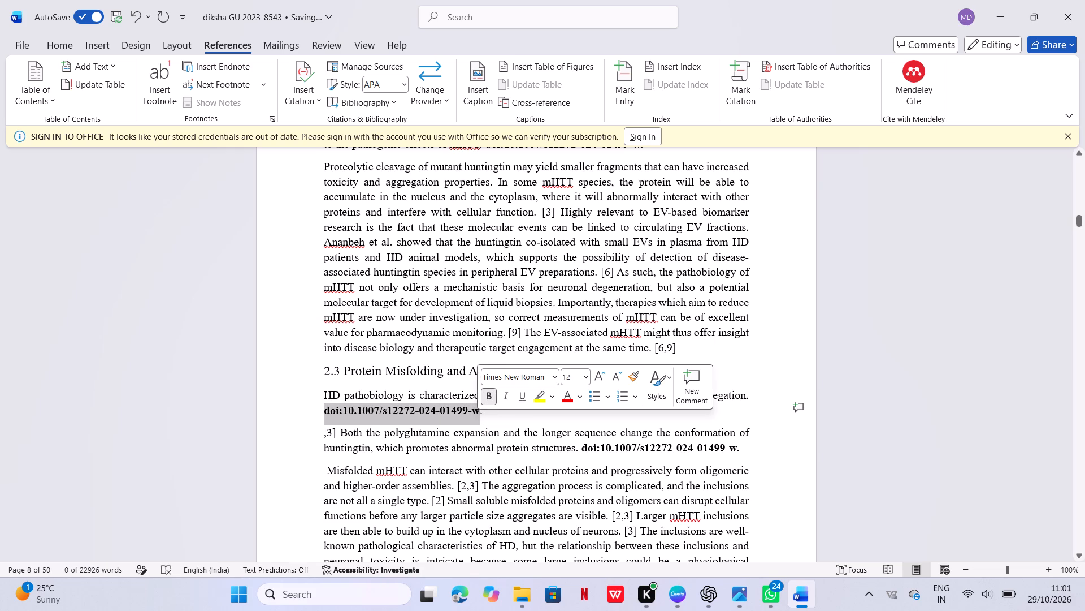
Join the split-off text ",3] Both the polyglutamine expansion" to the DOI before it and delete that DOI's final full stop.
left_click(325, 431)
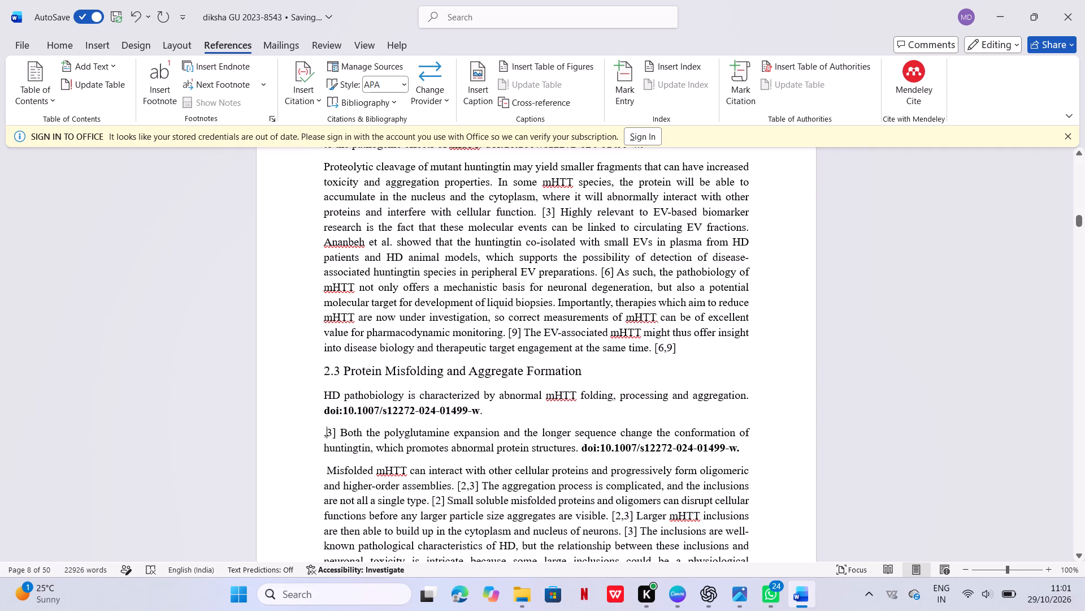
left_click(324, 433)
key("BackSpace")
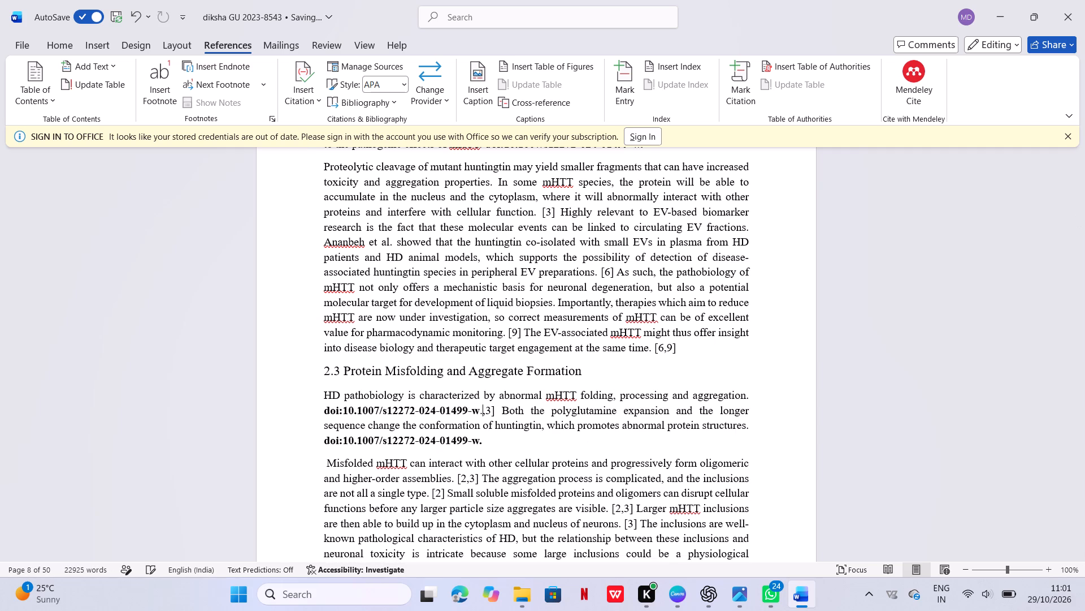
key("BackSpace")
scroll(366, 468, "down", 1)
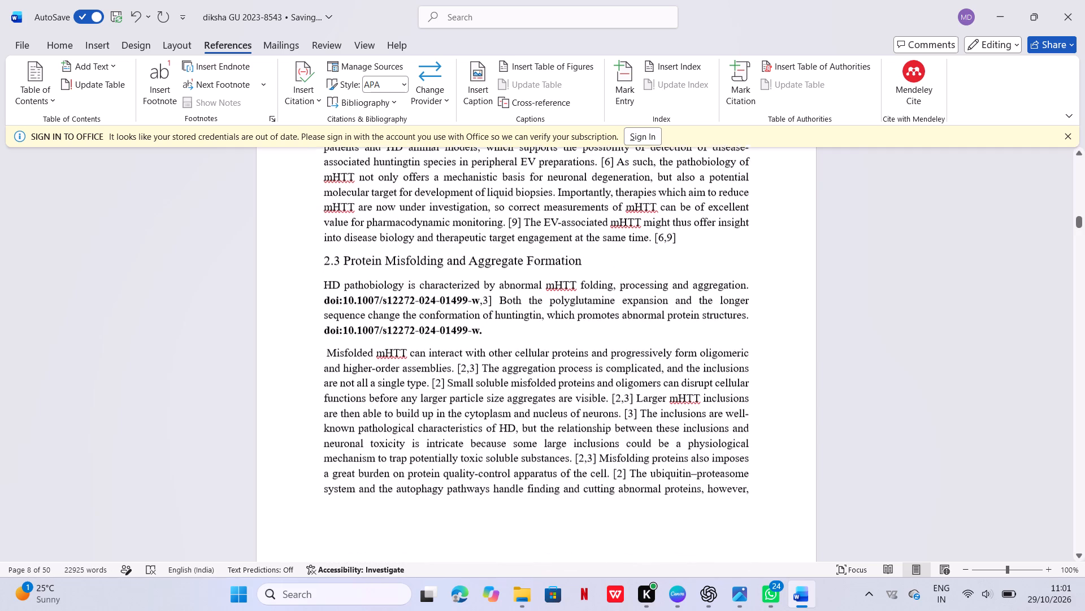
scroll(366, 468, "down", 1)
left_click(466, 363)
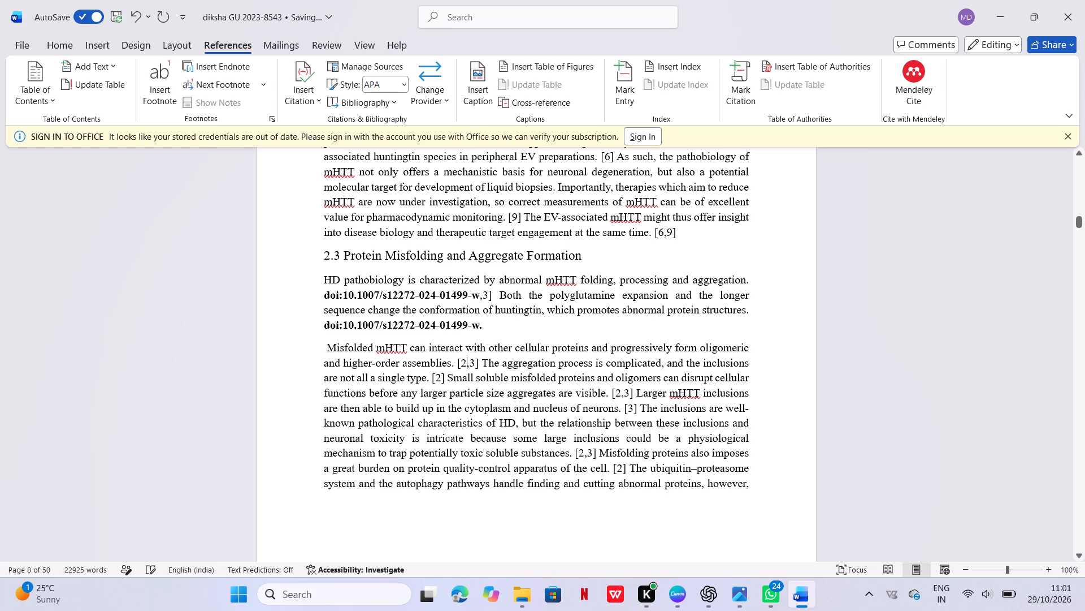
key("BackSpace")
key("BackSpace")
key("v")
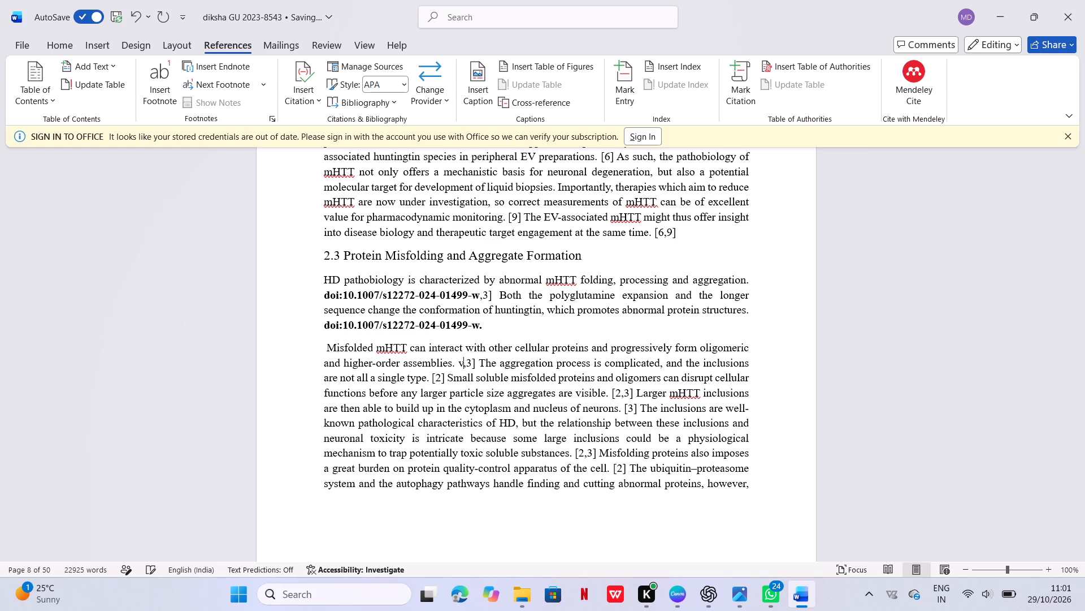
key("BackSpace")
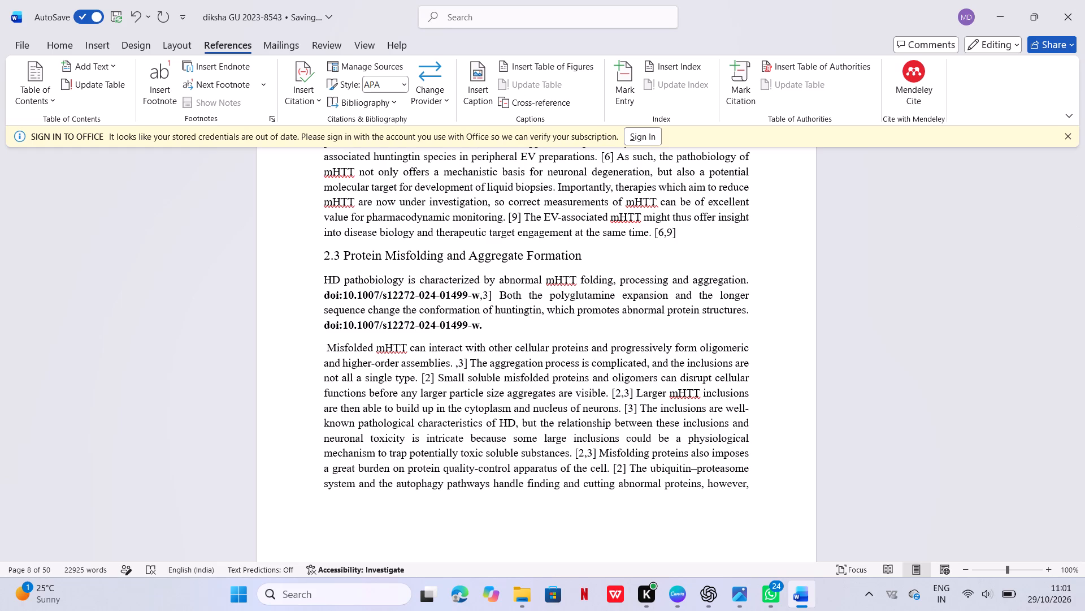
key("ctrl+v")
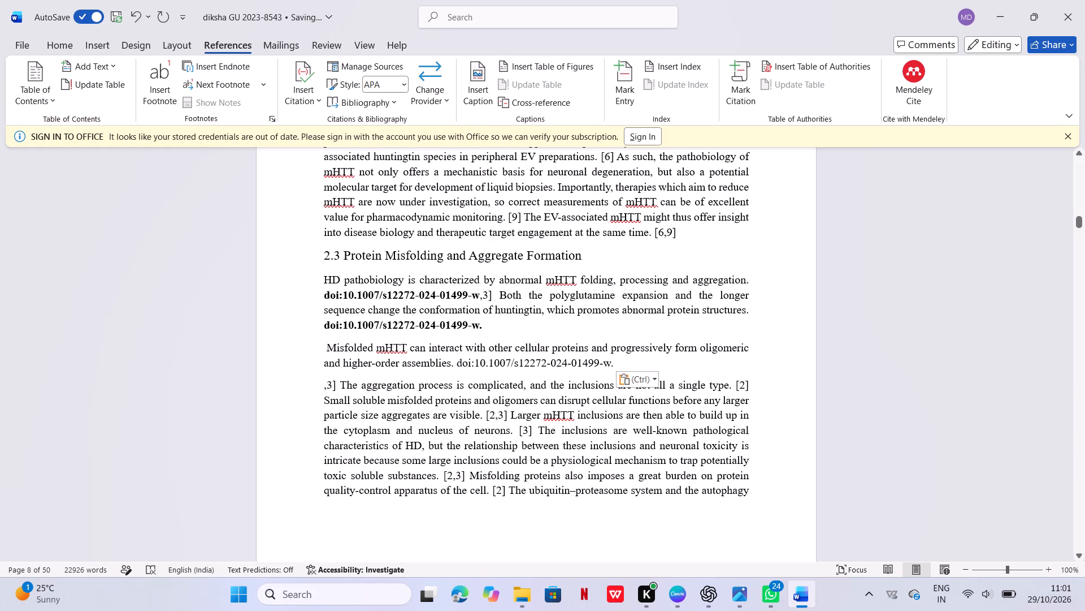
left_click(495, 412)
key("BackSpace")
key("BackSpace")
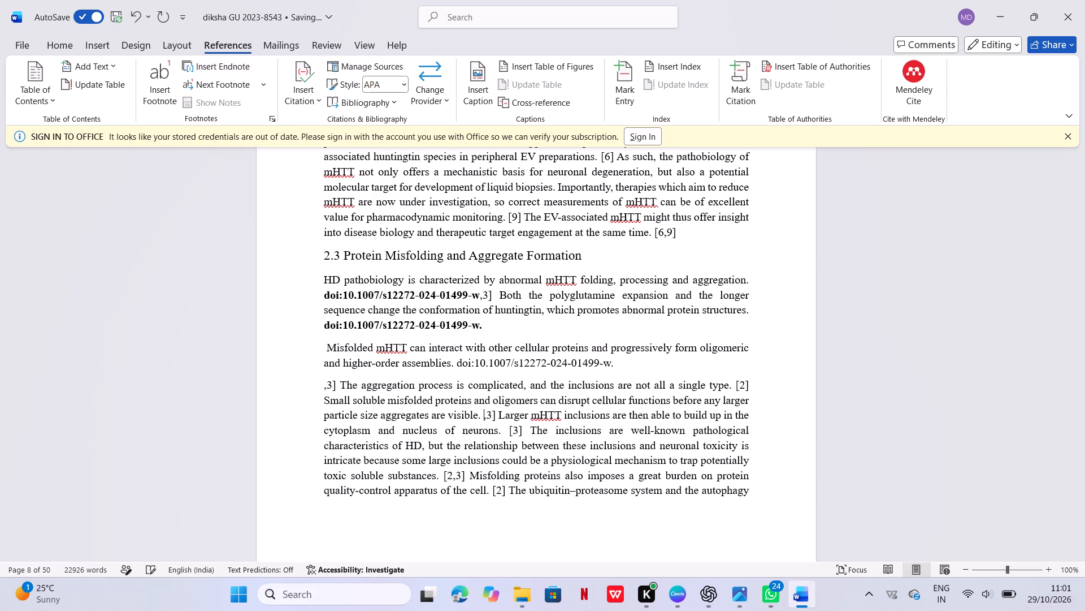
key("ctrl+v")
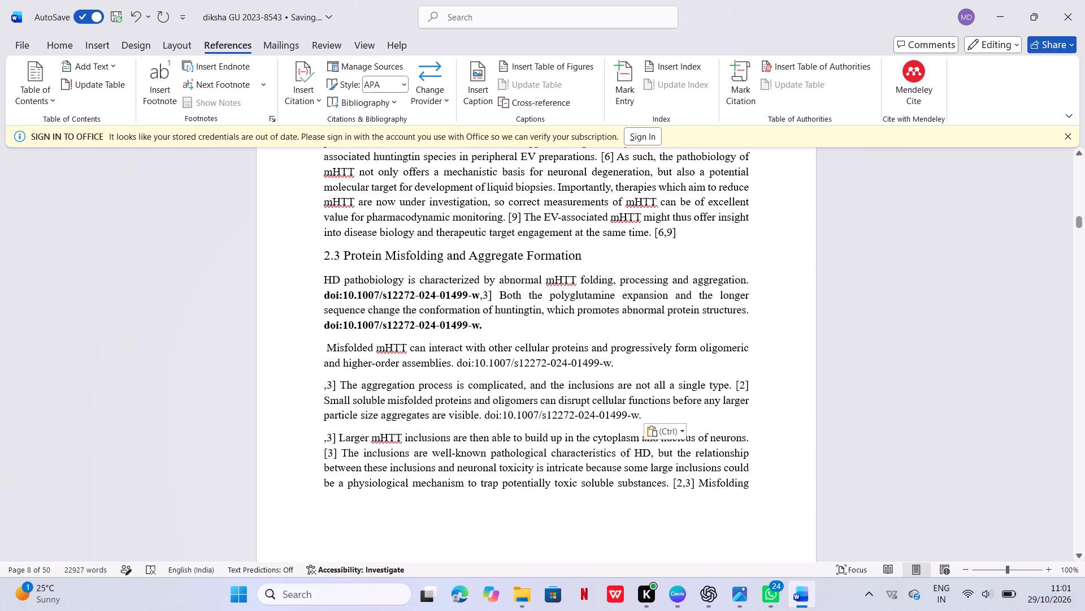
left_click_drag(485, 415, 657, 414)
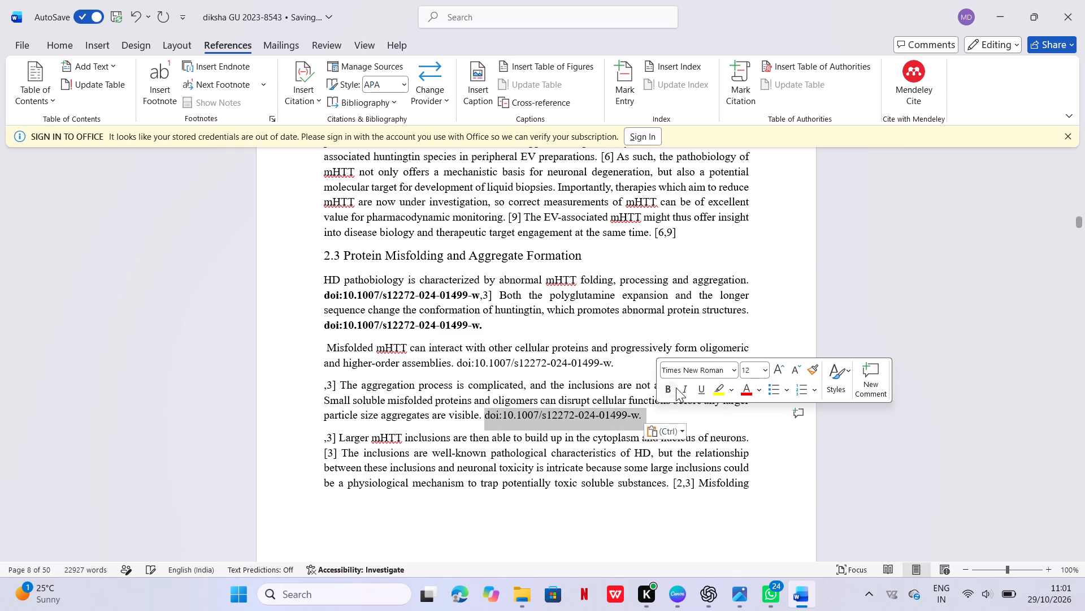
left_click(678, 388)
left_click(678, 388)
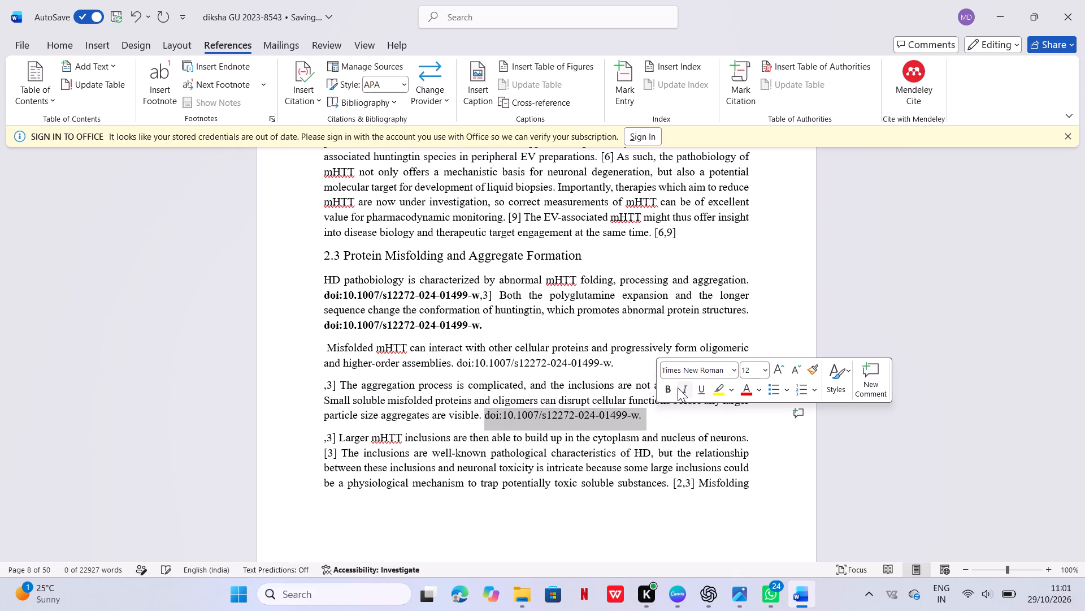
left_click(670, 388)
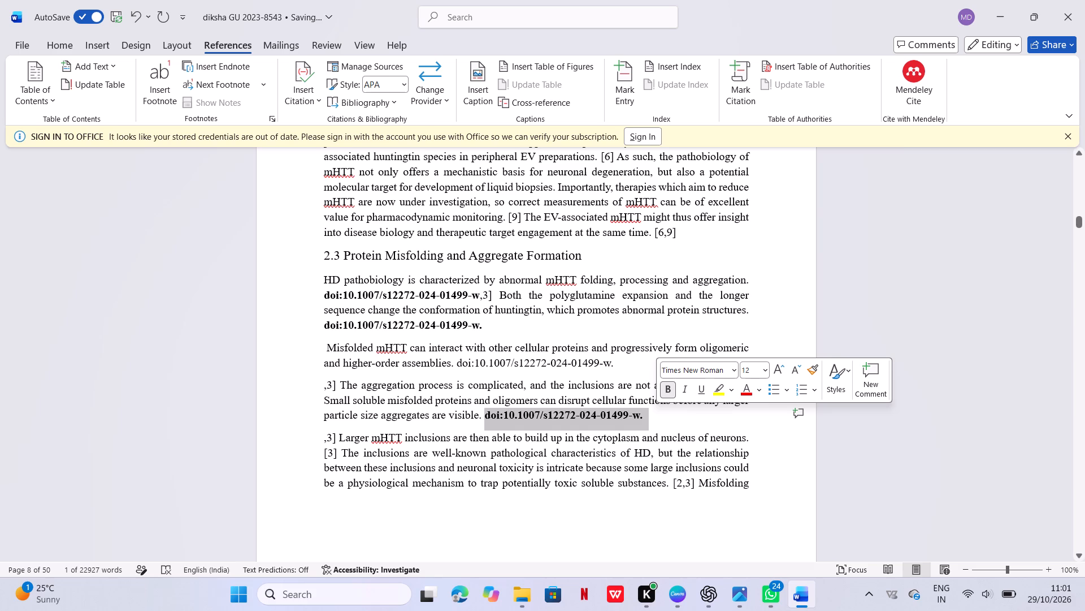
Make the DOI after "higher-order assemblies" in section 2.3 bold.
left_click_drag(458, 362, 616, 365)
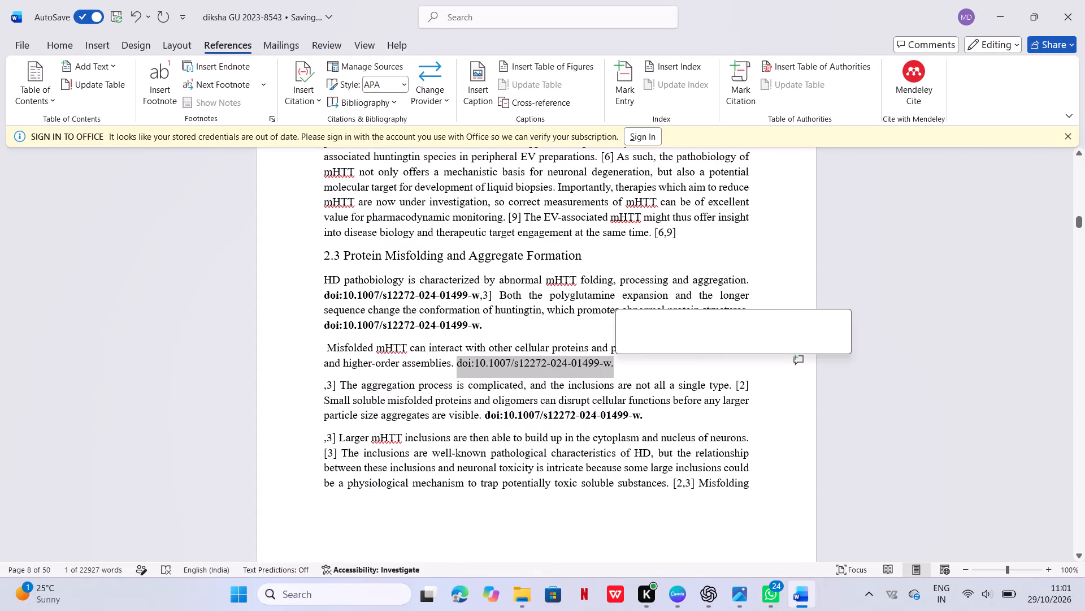
left_click(628, 343)
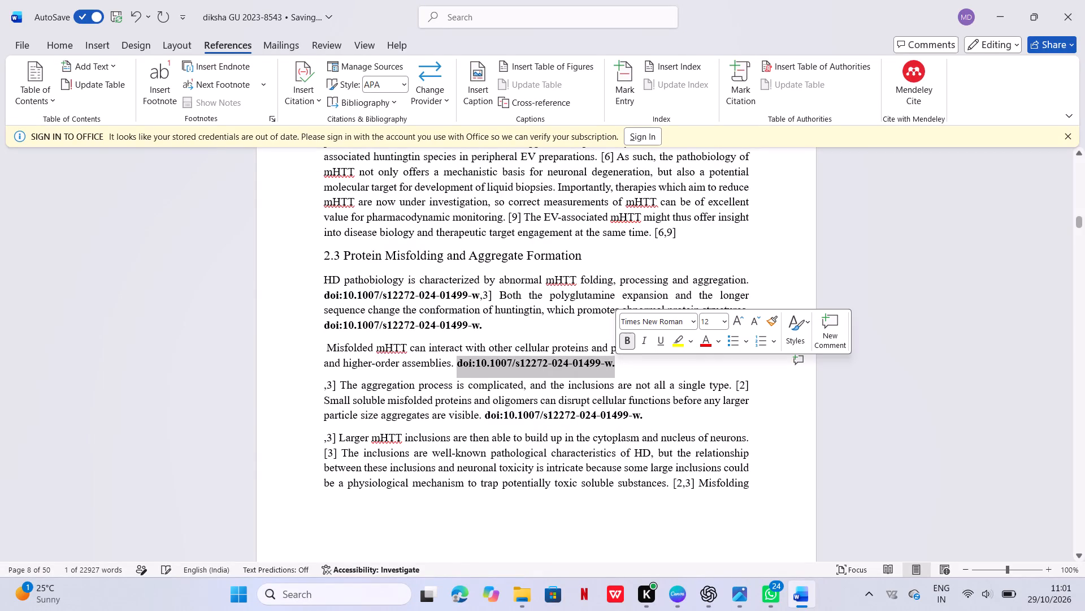
Delete citation [2] after "the inclusions are not all a single type" in section 2.3.
left_click(774, 393)
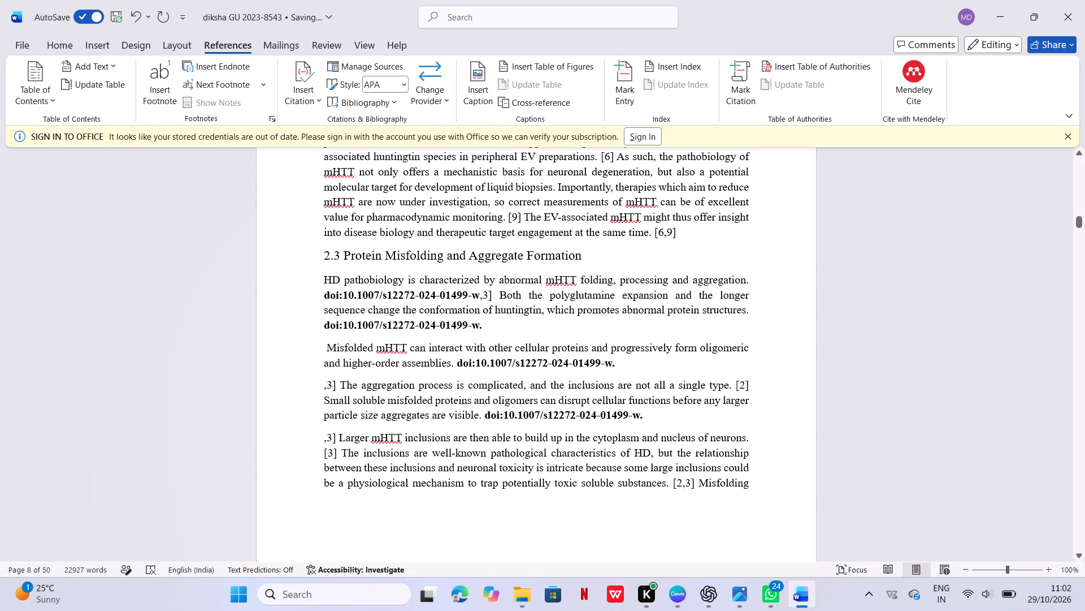
left_click(762, 377)
left_click(749, 389)
key("BackSpace")
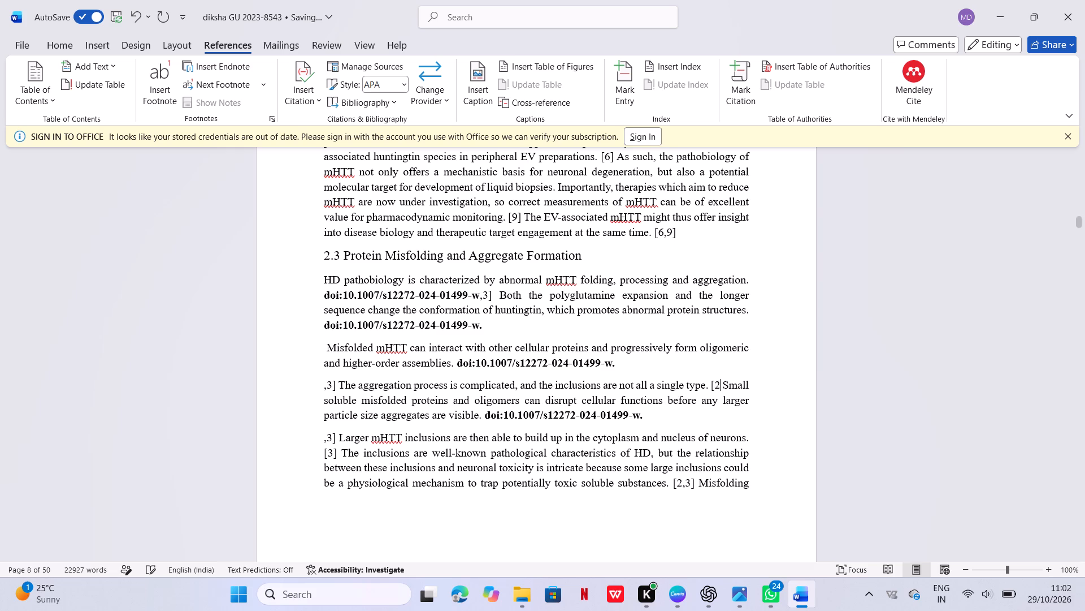
key("BackSpace")
key("BackSpace")
key("BackSpace")
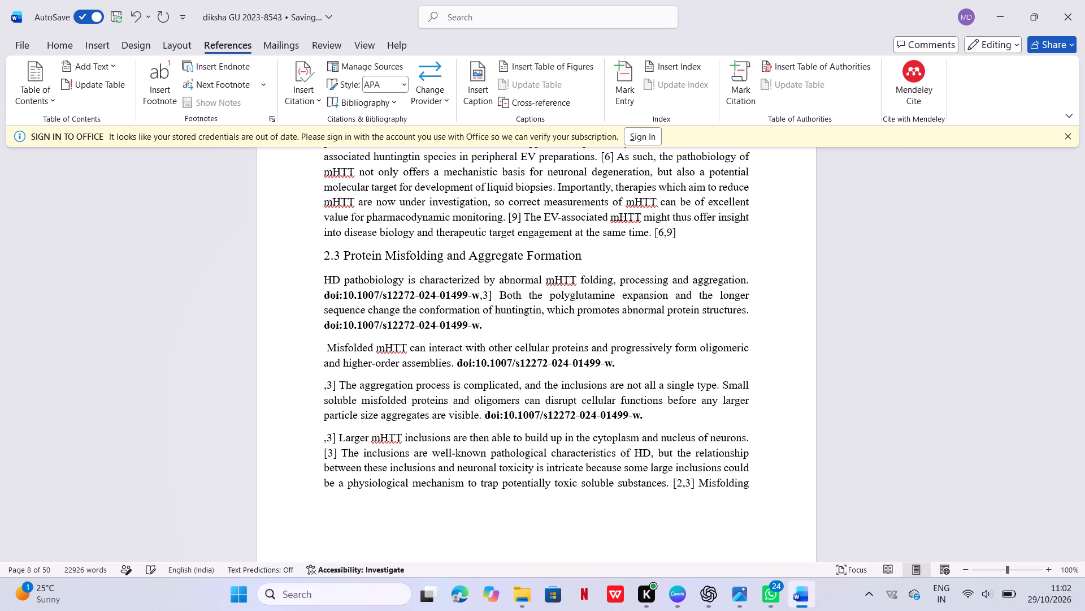
scroll(727, 454, "down", 1)
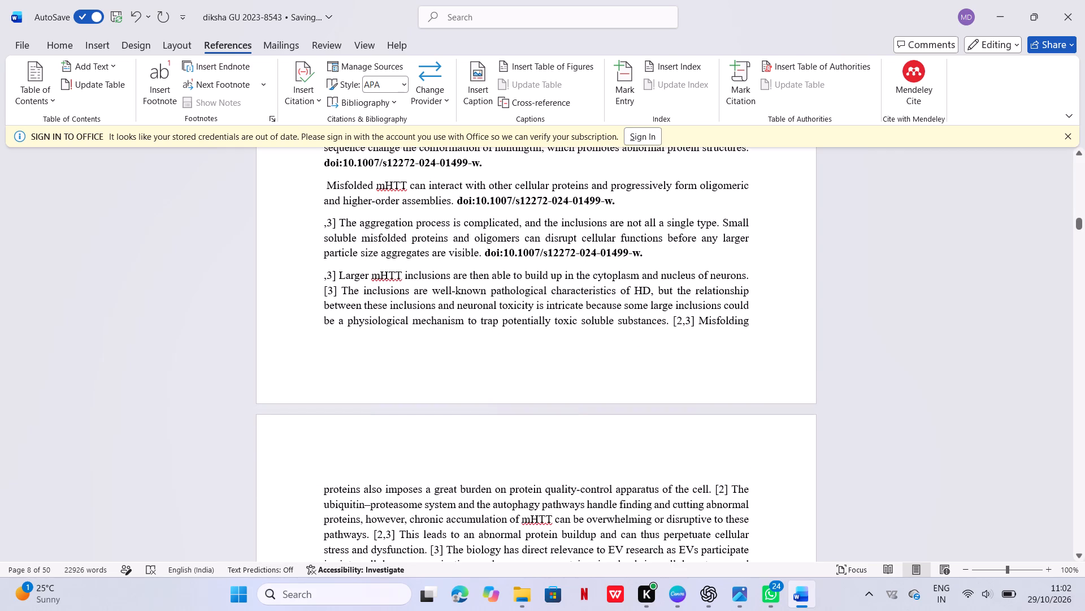
scroll(578, 380, "down", 1)
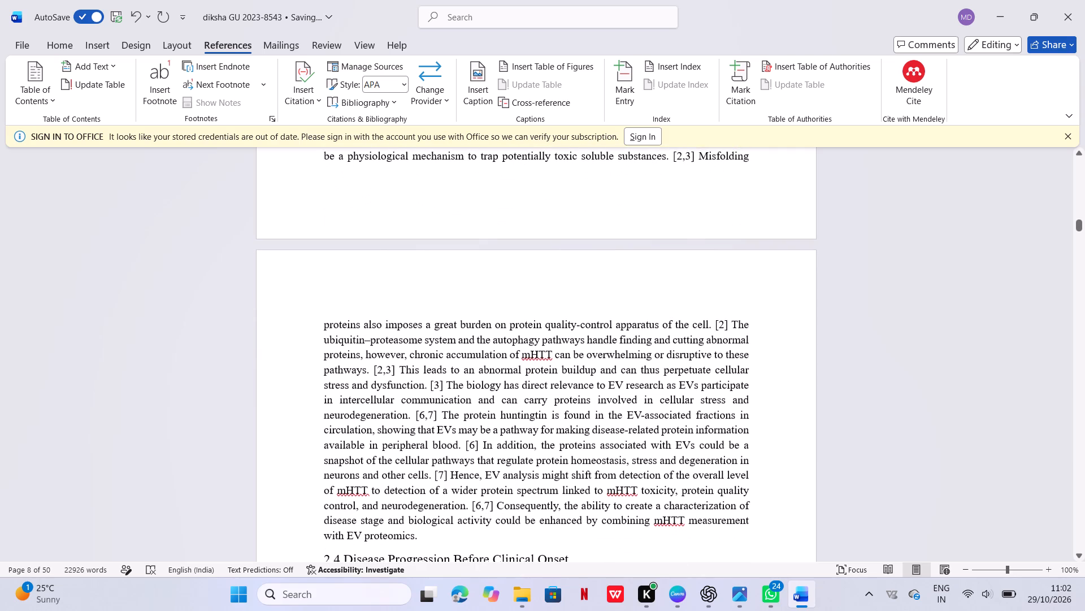
left_click(381, 368)
key("BackSpace")
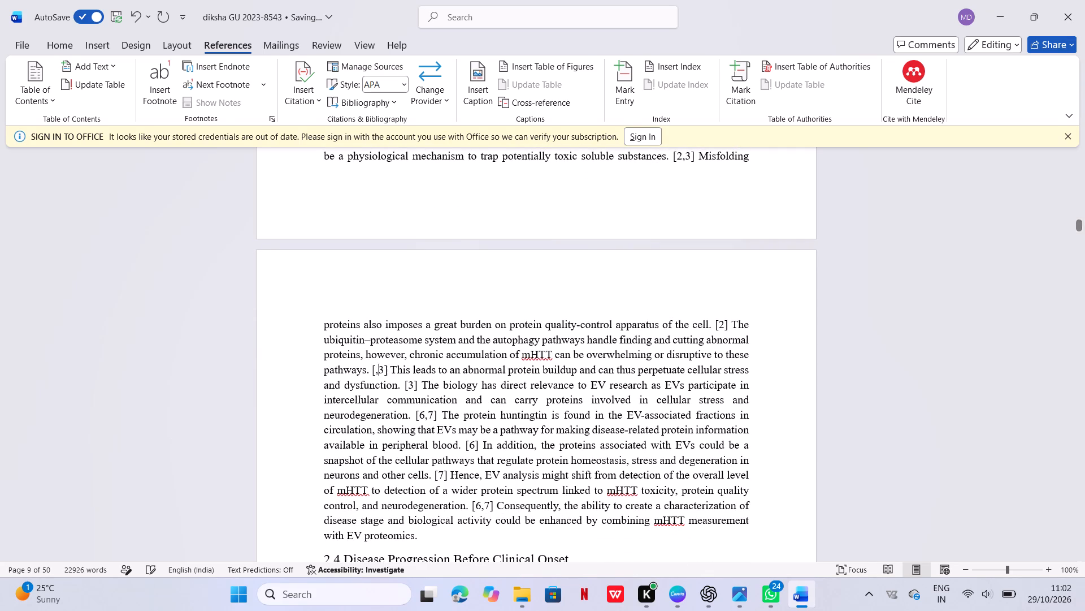
key("BackSpace")
key("ctrl+v")
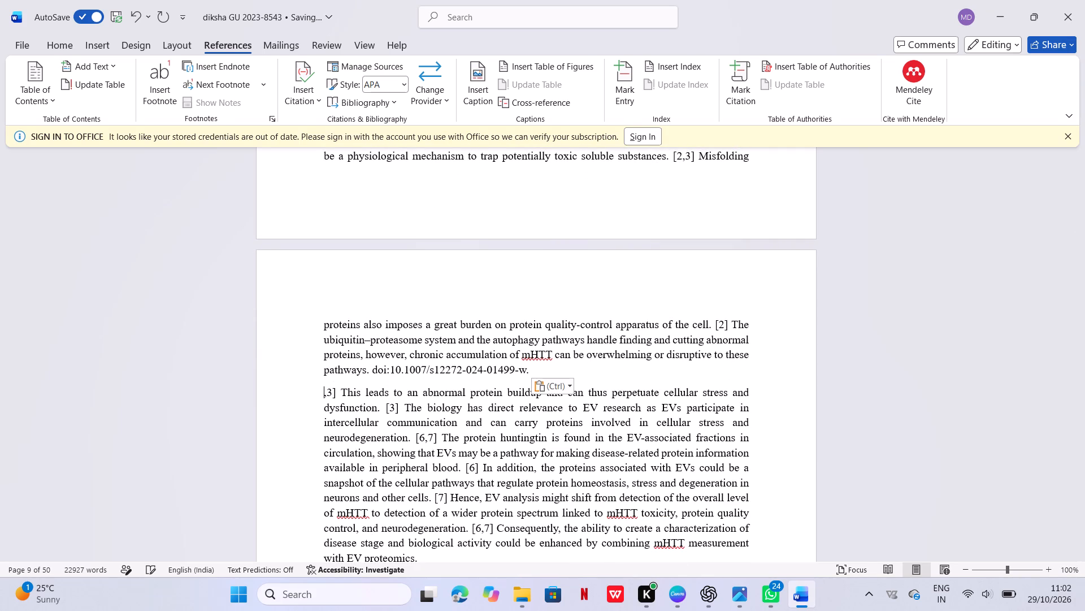
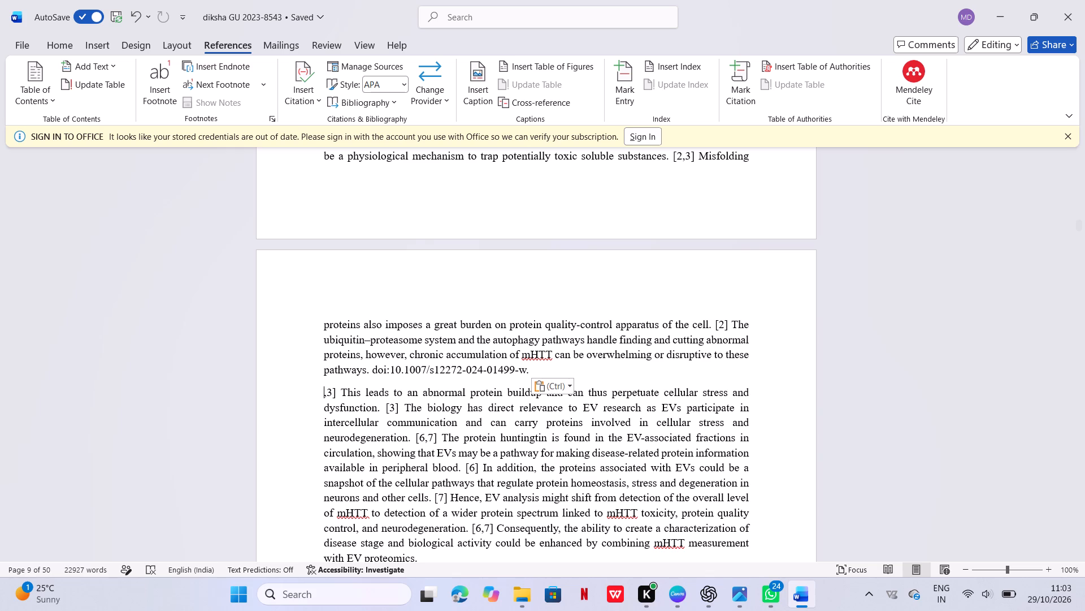
Review the citations through section 2.4 and the chapter's reference list, returning to the paragraph about misfolded protein quality control.
scroll(625, 385, "down", 1)
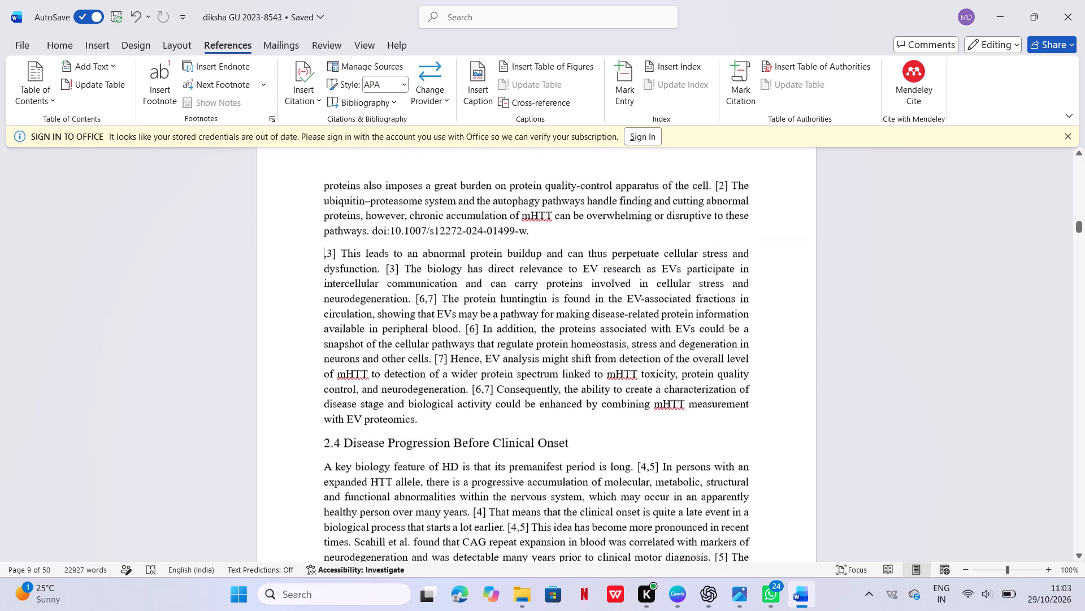
scroll(625, 385, "down", 5)
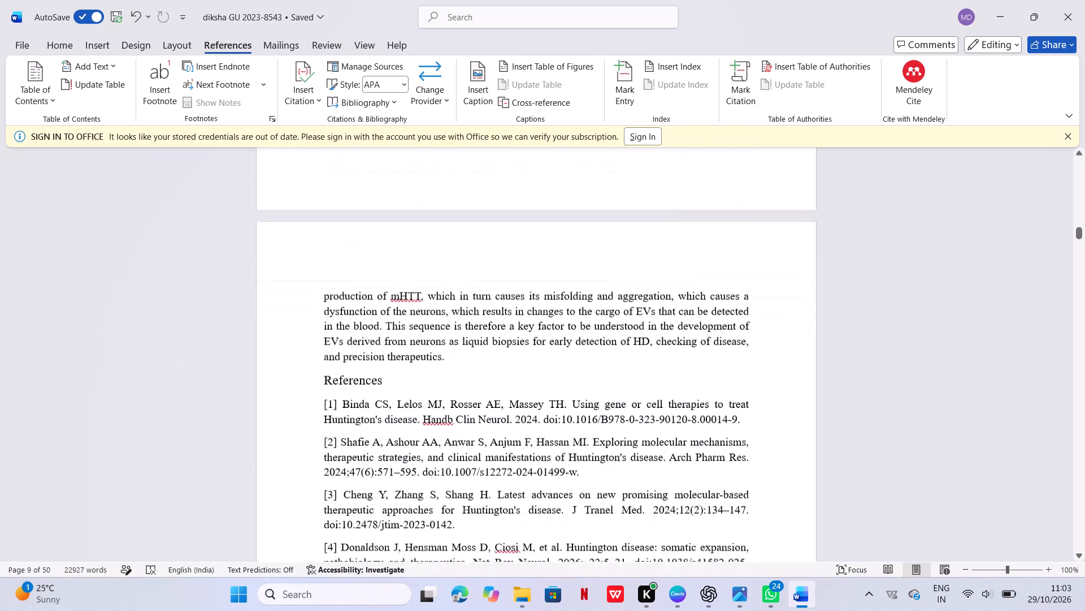
scroll(625, 386, "up", 1)
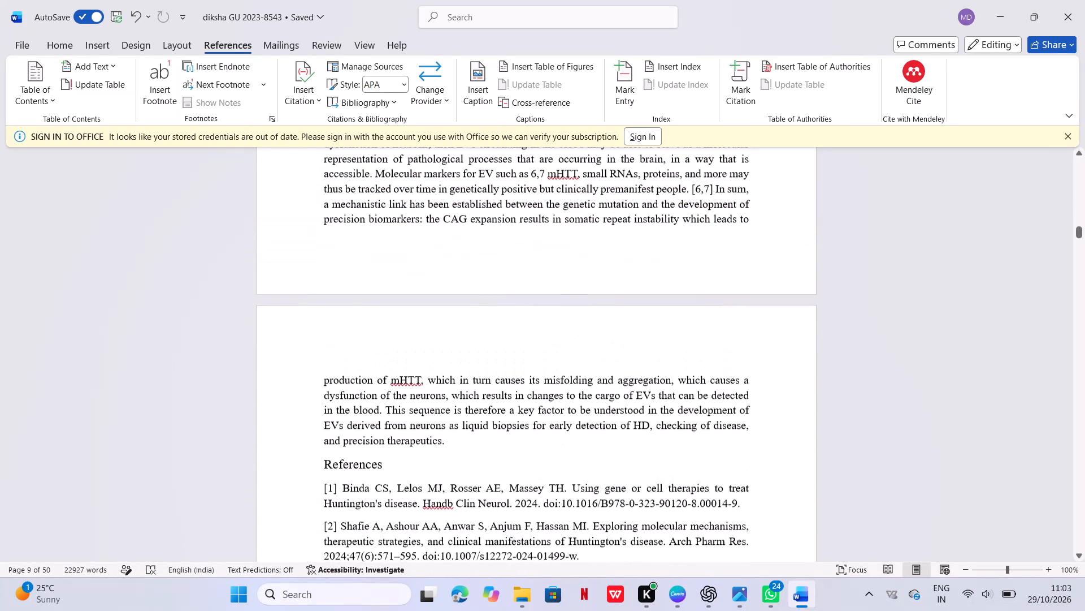
scroll(625, 386, "up", 4)
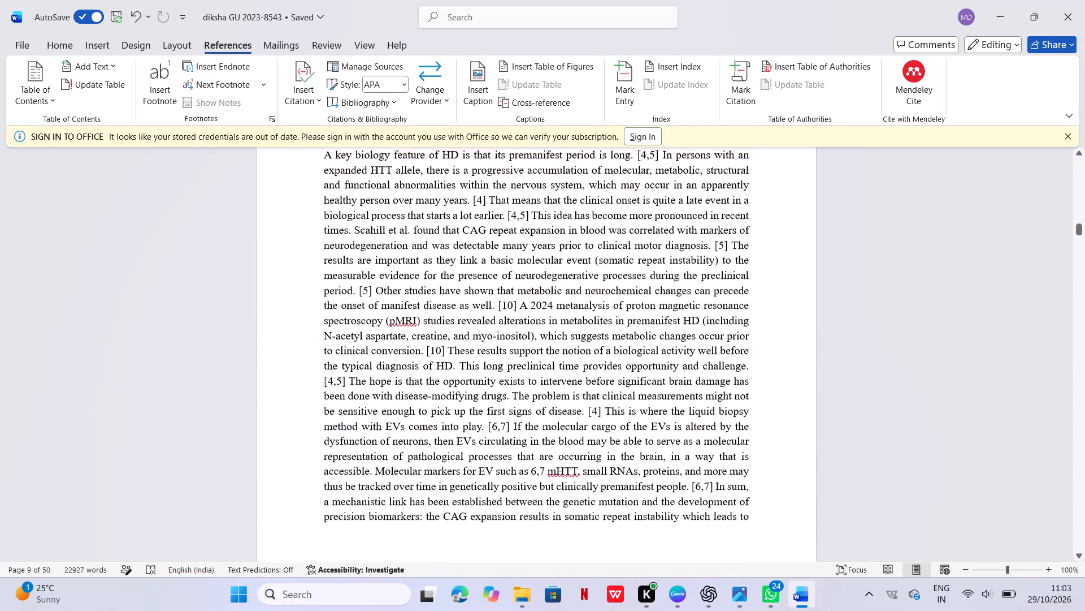
scroll(625, 386, "up", 3)
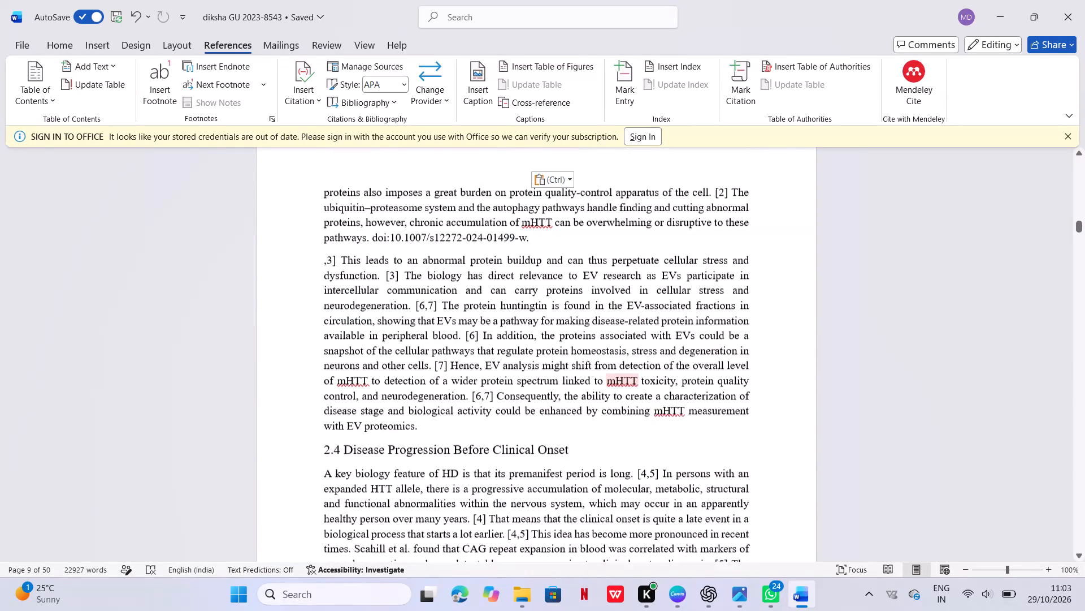
scroll(625, 386, "up", 3)
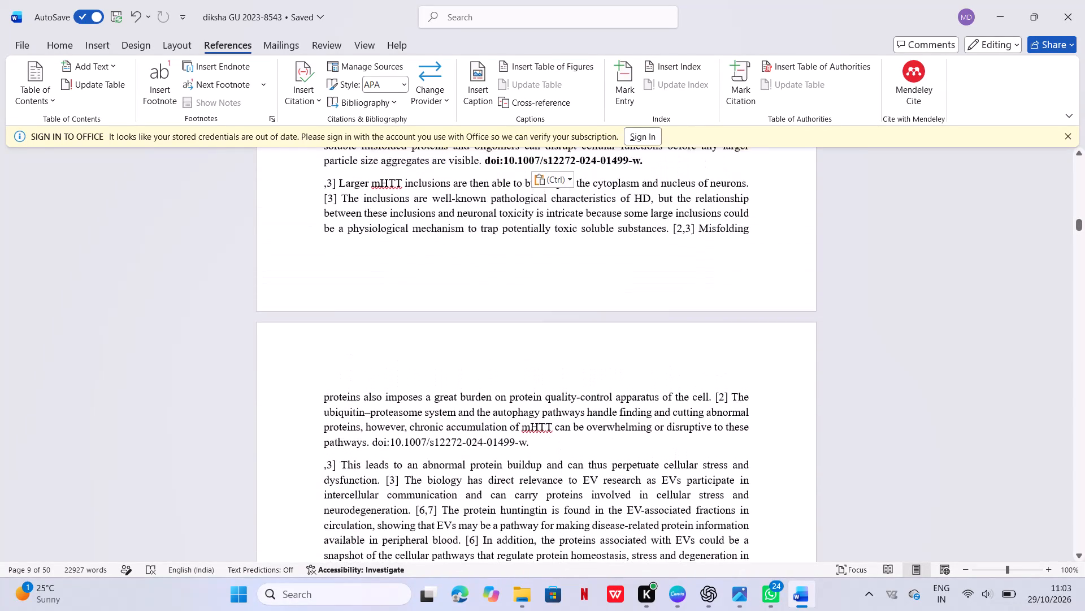
scroll(625, 386, "up", 1)
left_click(726, 462)
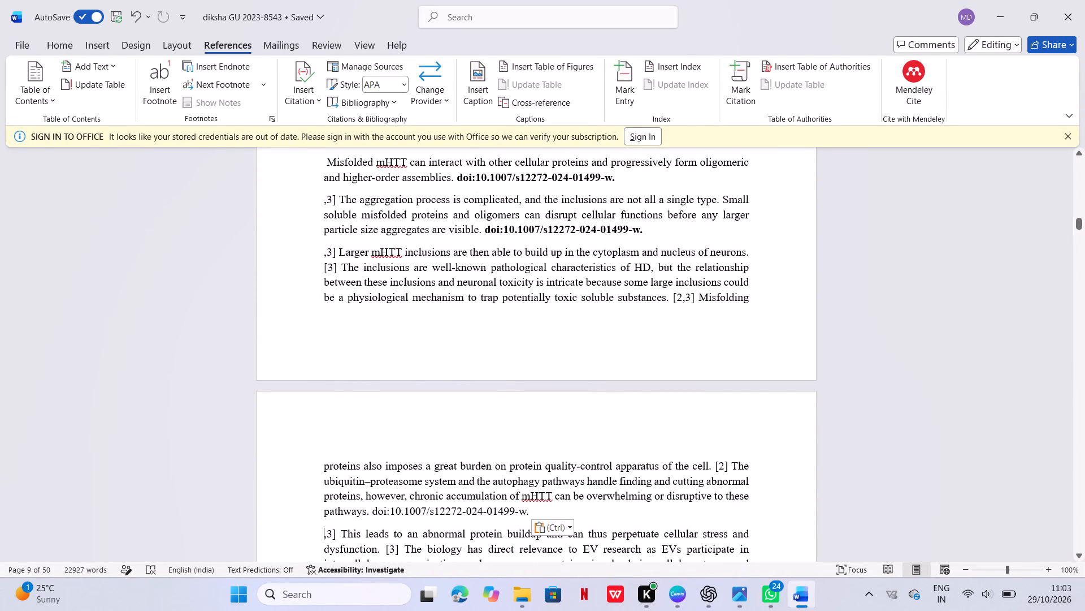
left_click(726, 462)
key("BackSpace")
key("BackSpace")
key("BackSpace")
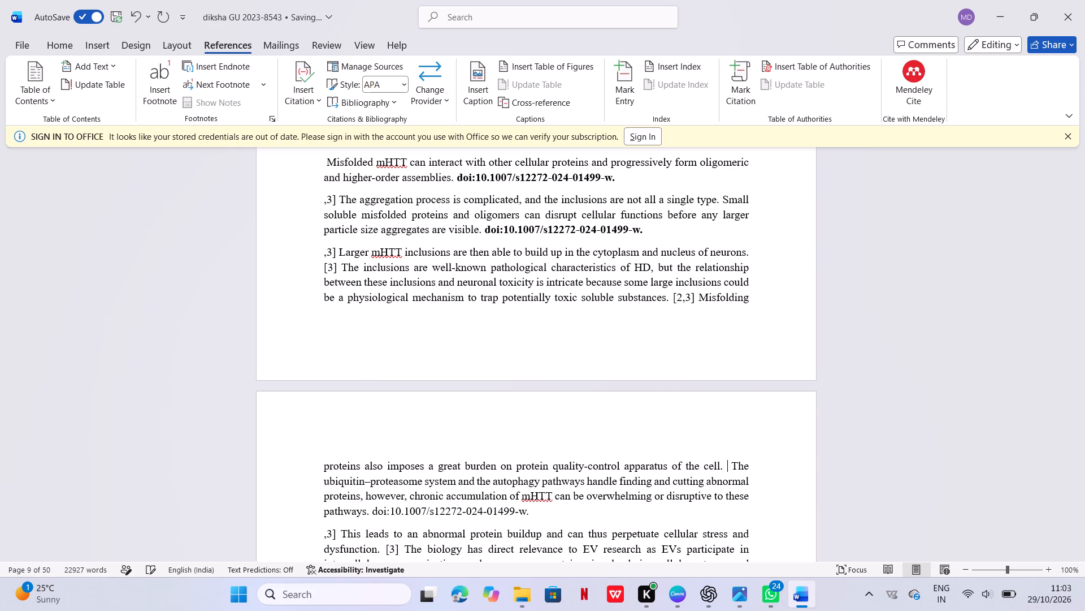
key("BackSpace")
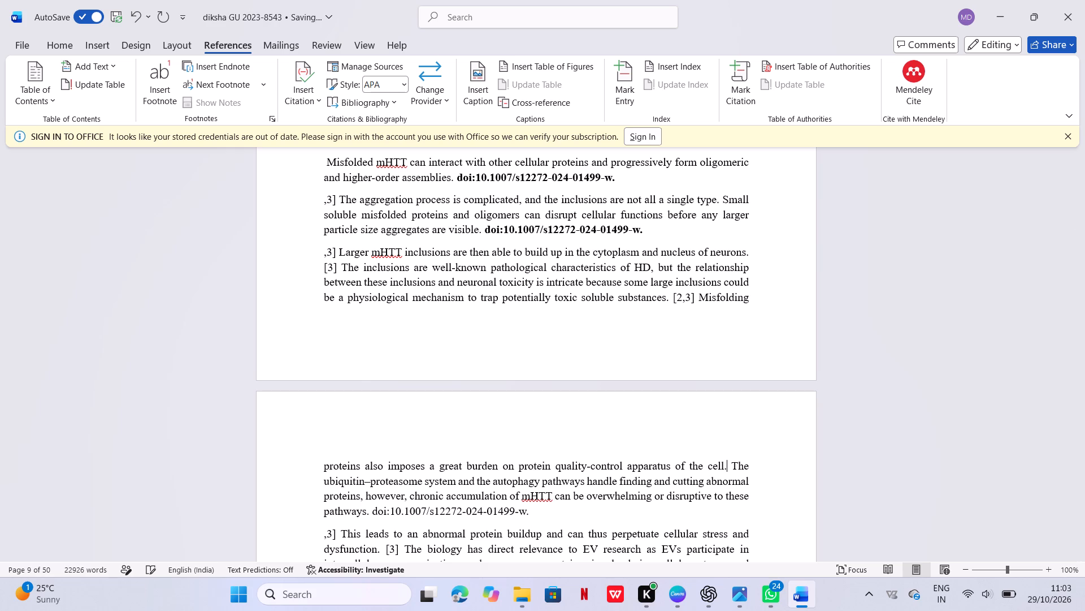
key("ctrl+v")
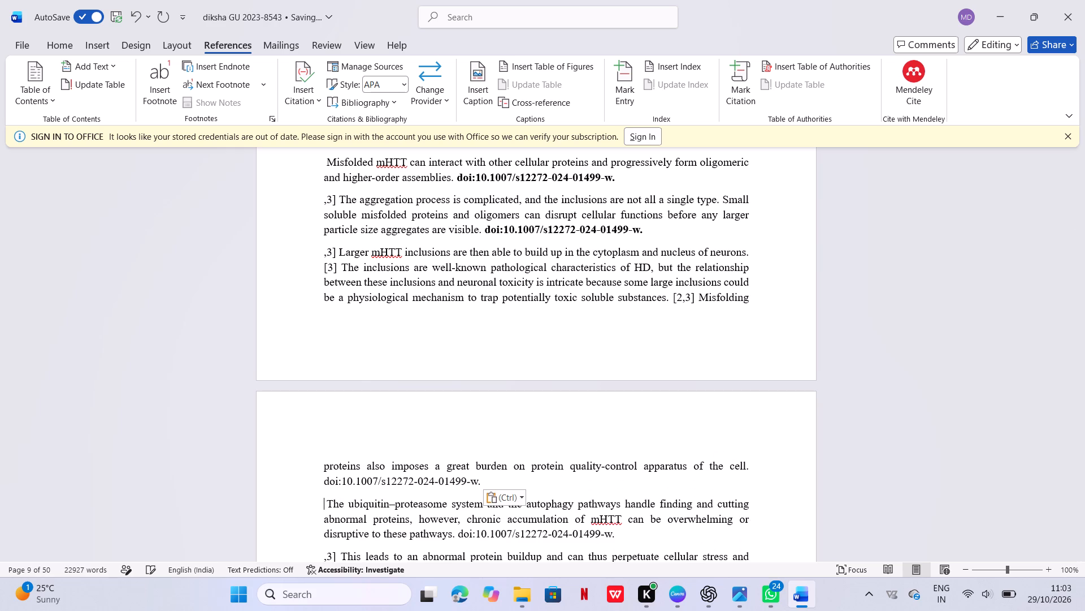
left_click(327, 500)
key("BackSpace")
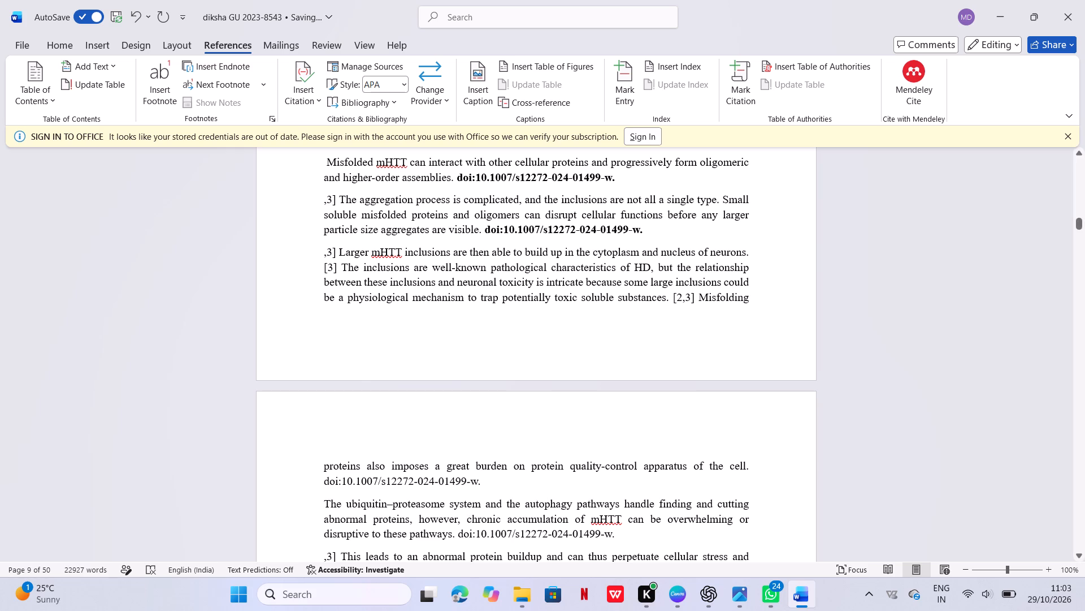
left_click_drag(321, 481, 483, 485)
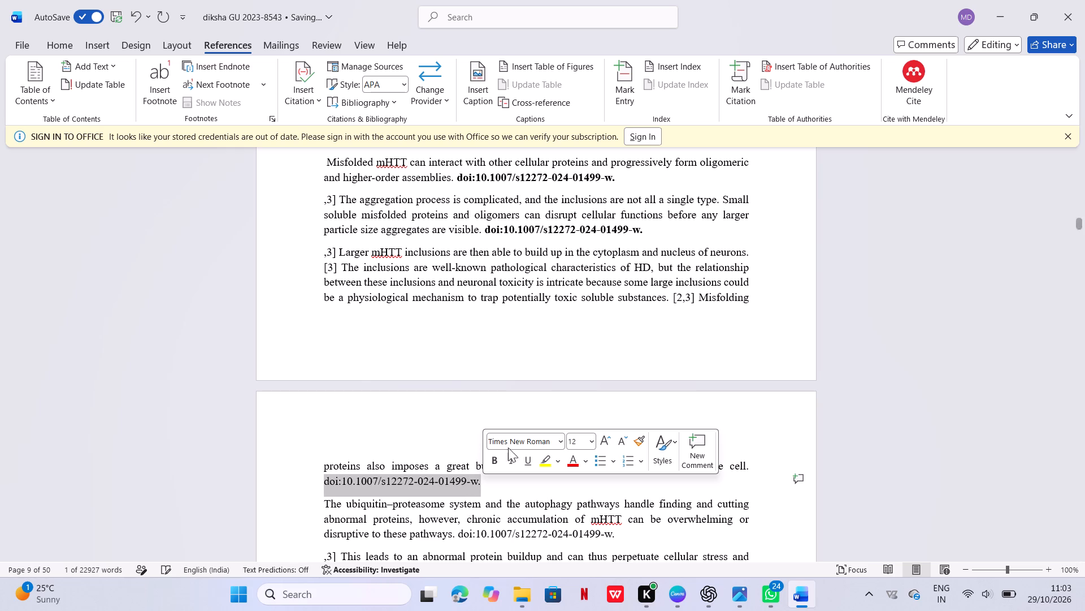
left_click(496, 458)
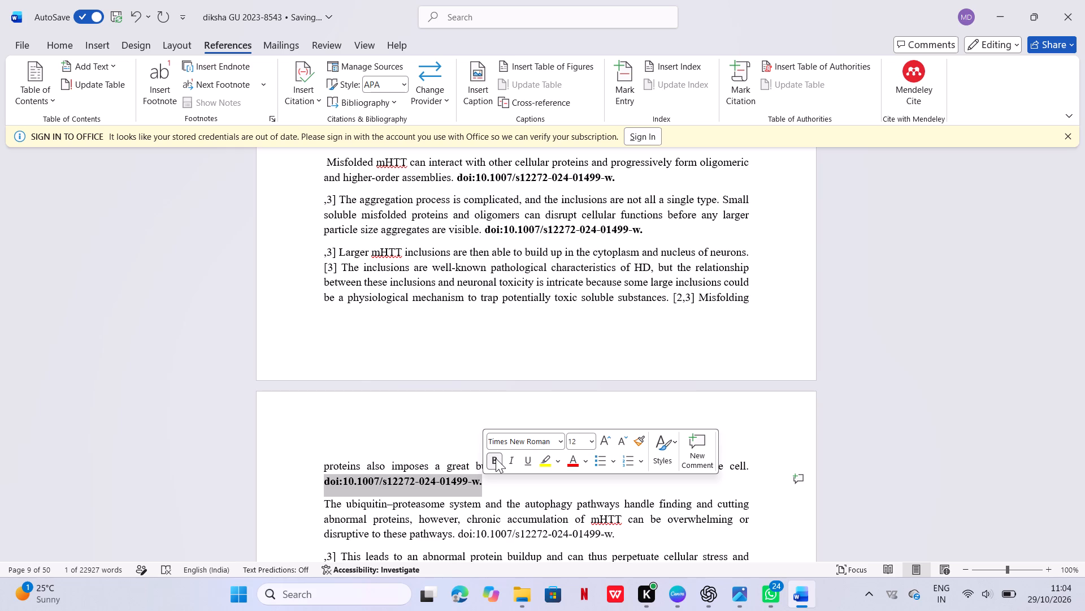
left_click(680, 298)
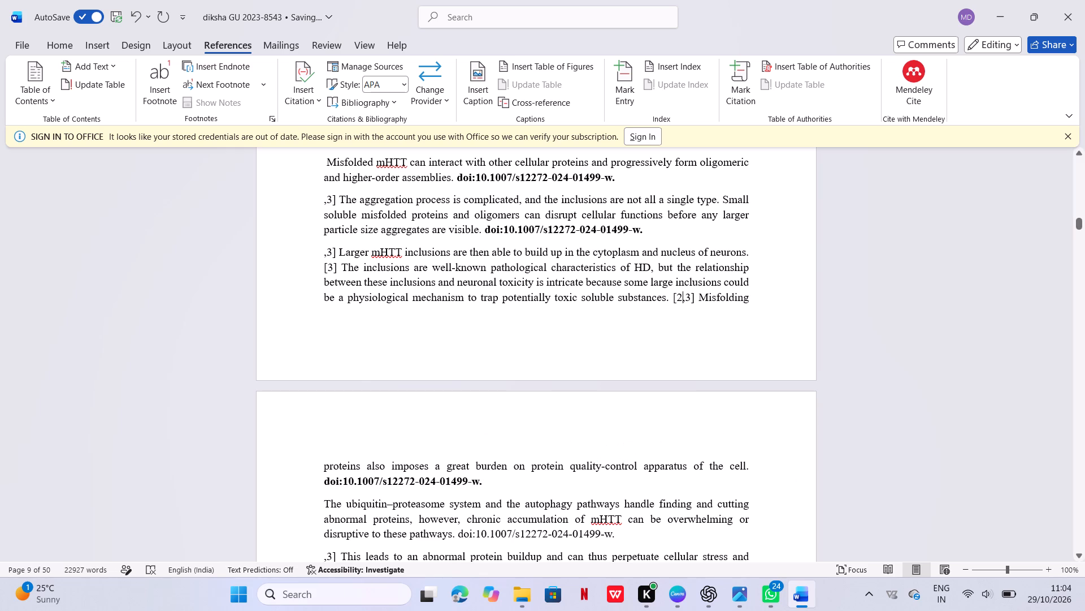
key("BackSpace")
key("BackSpace")
key("ctrl+v")
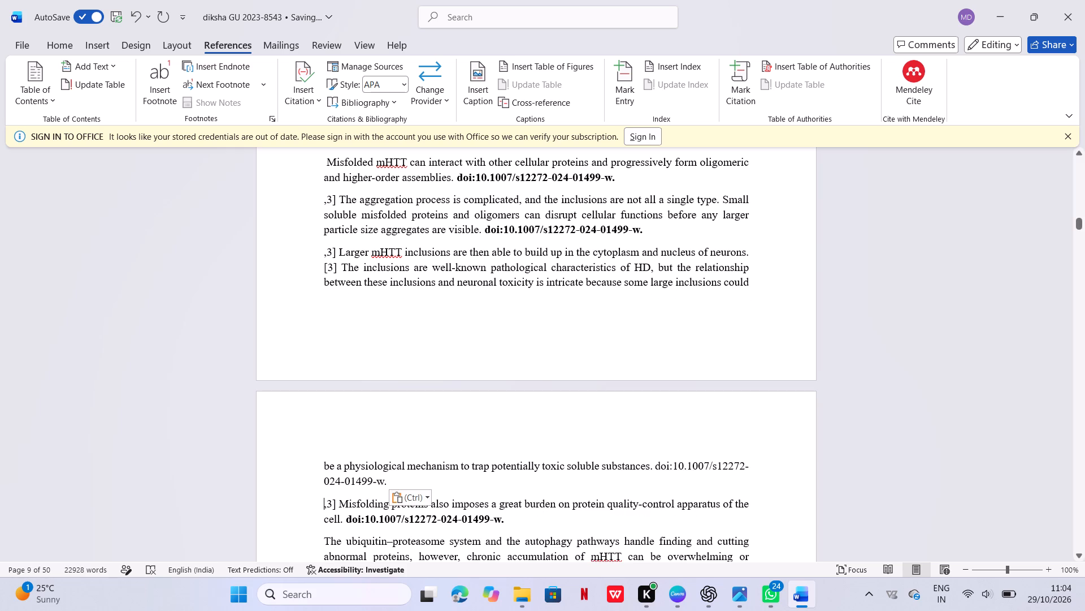
scroll(525, 359, "down", 1)
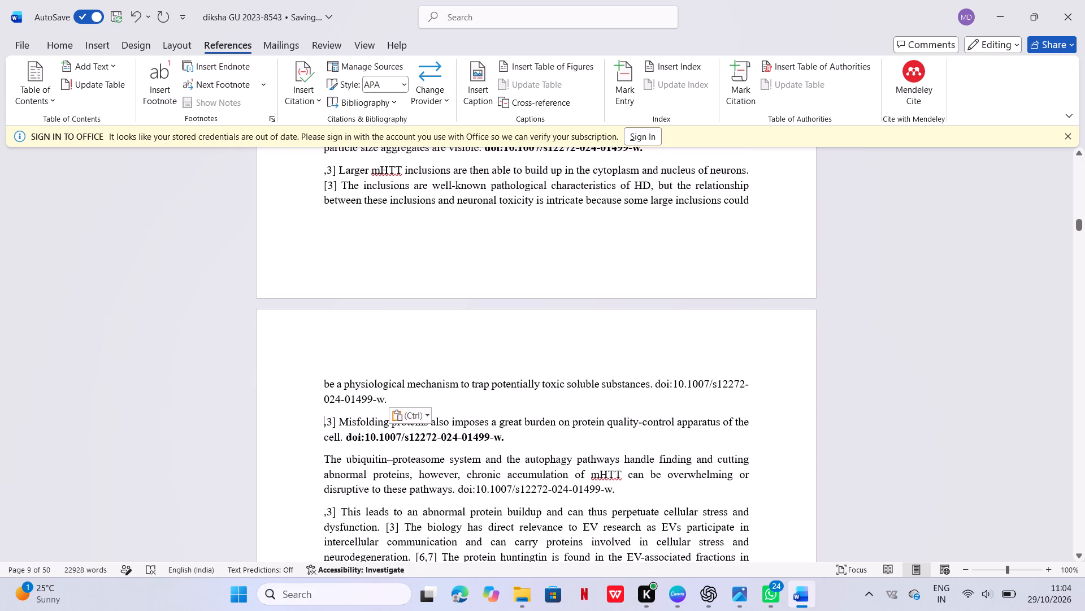
left_click_drag(656, 385, 690, 405)
left_click(695, 384)
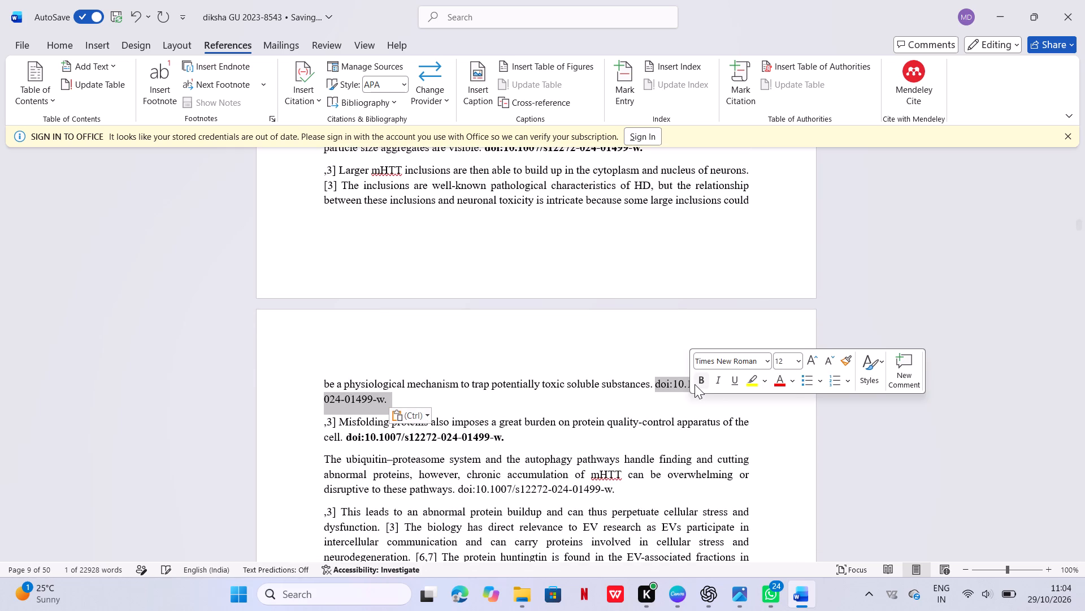
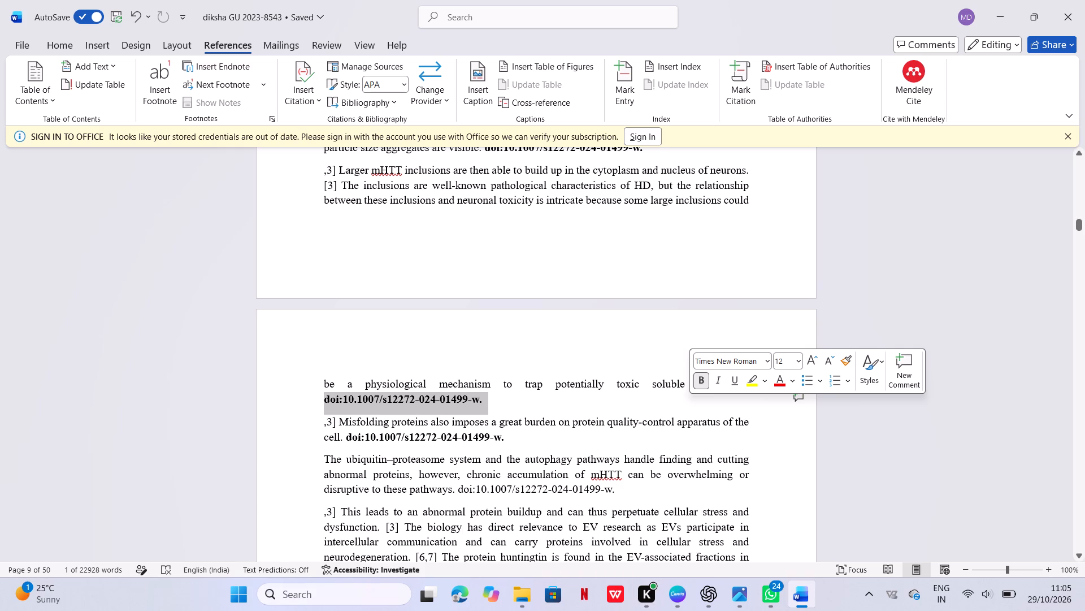
Replace the flagged word polyQ with the spelling ploy in the first paragraph of section 2.2 Huntingtin (mHTT) Pathobiology.
scroll(517, 388, "down", 5)
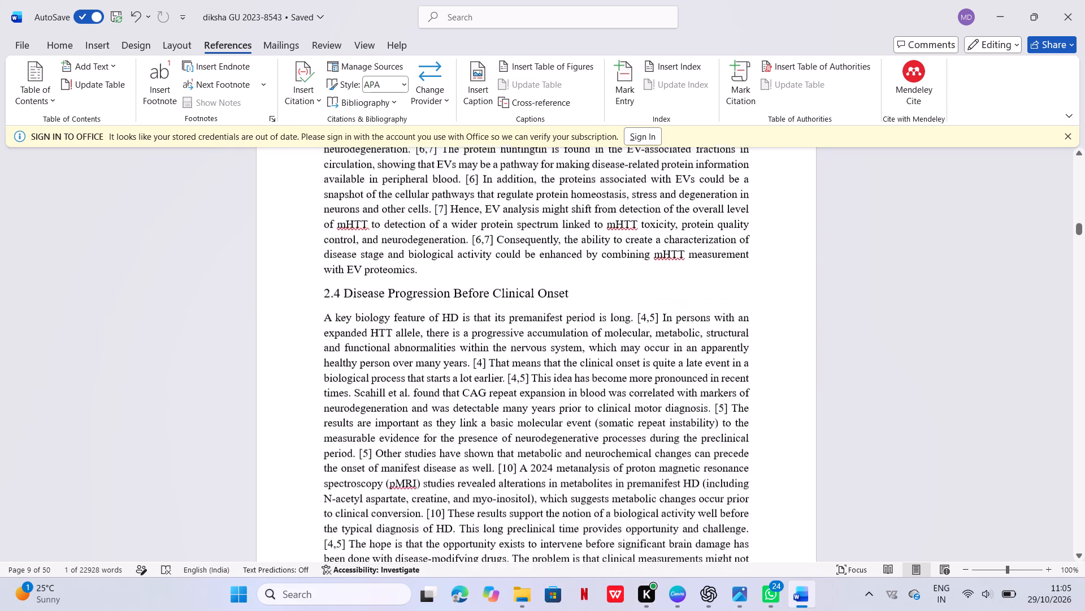
scroll(517, 388, "down", 3)
scroll(517, 388, "up", 1)
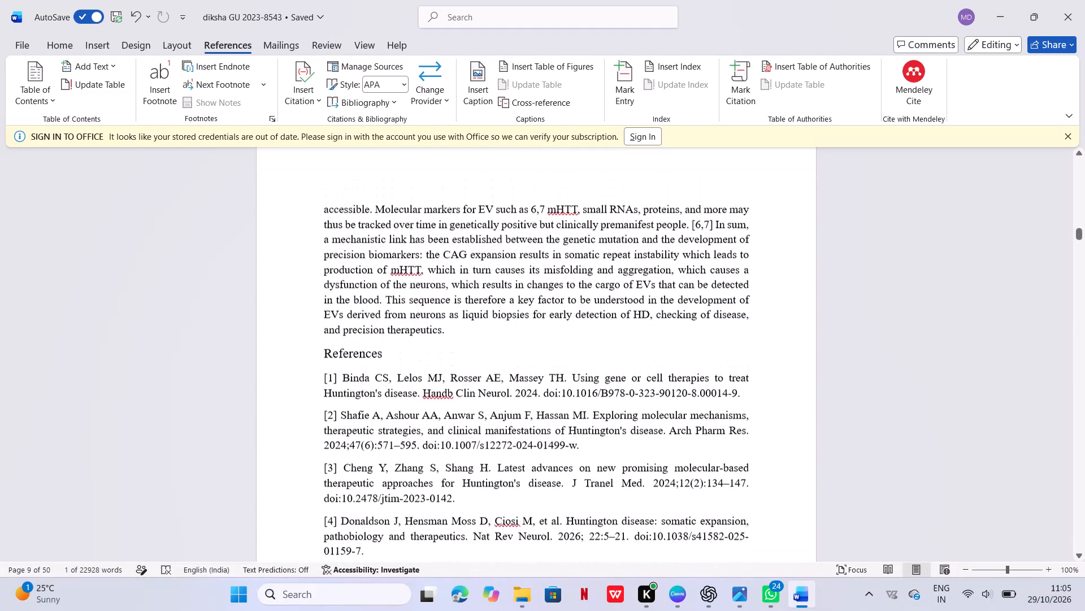
scroll(517, 388, "up", 5)
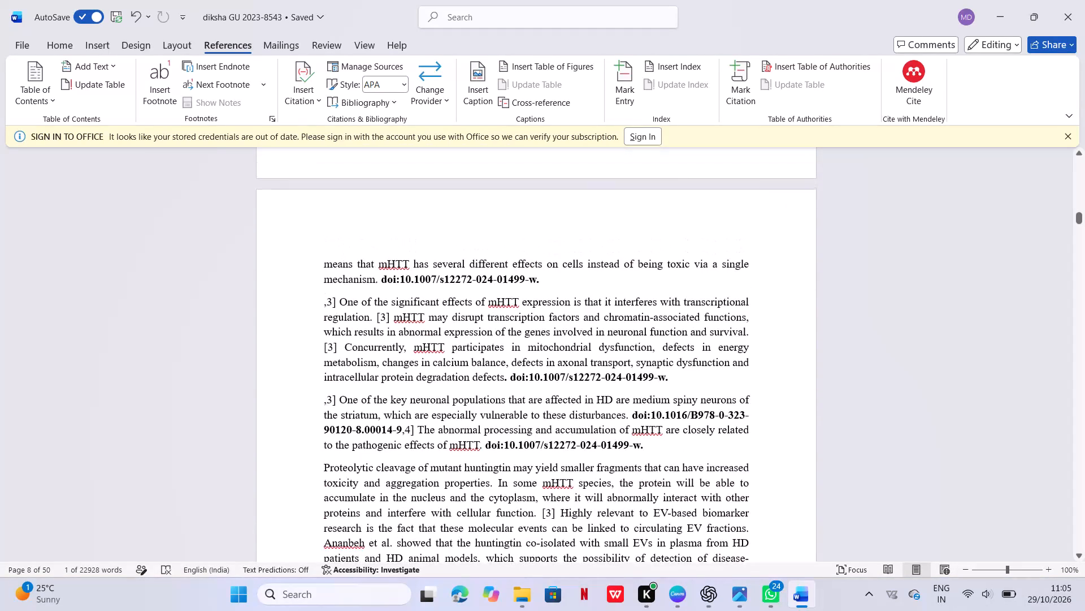
scroll(517, 388, "up", 4)
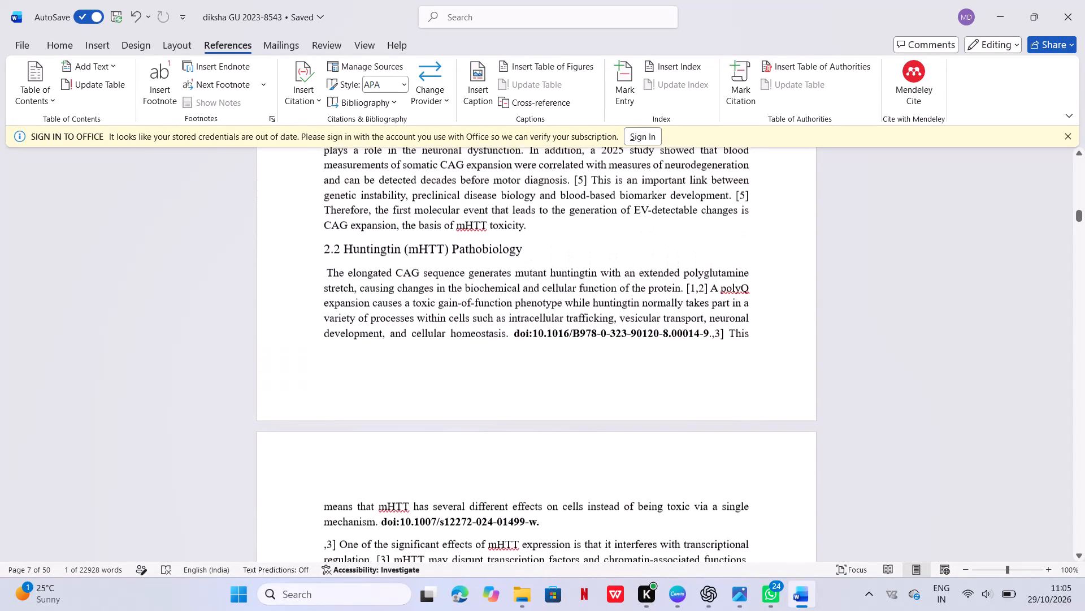
left_click(730, 295)
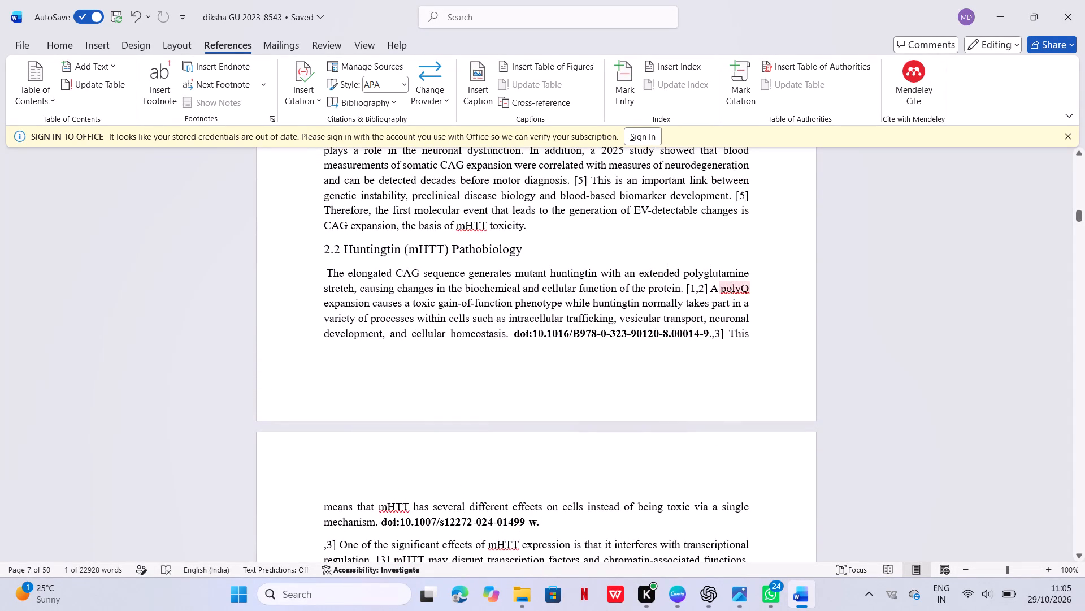
left_click(727, 332)
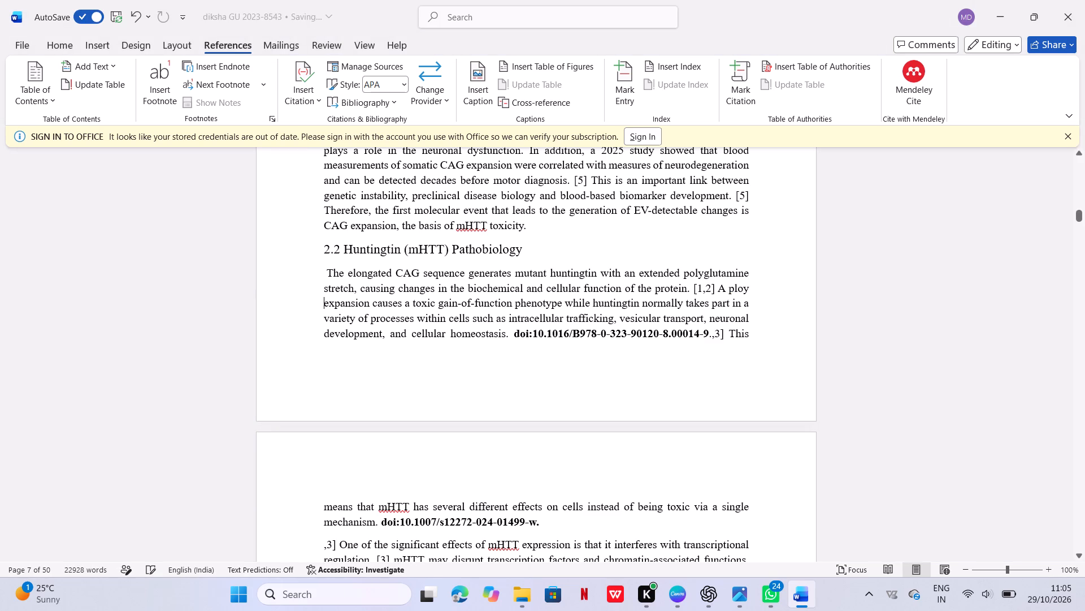
left_click(713, 289)
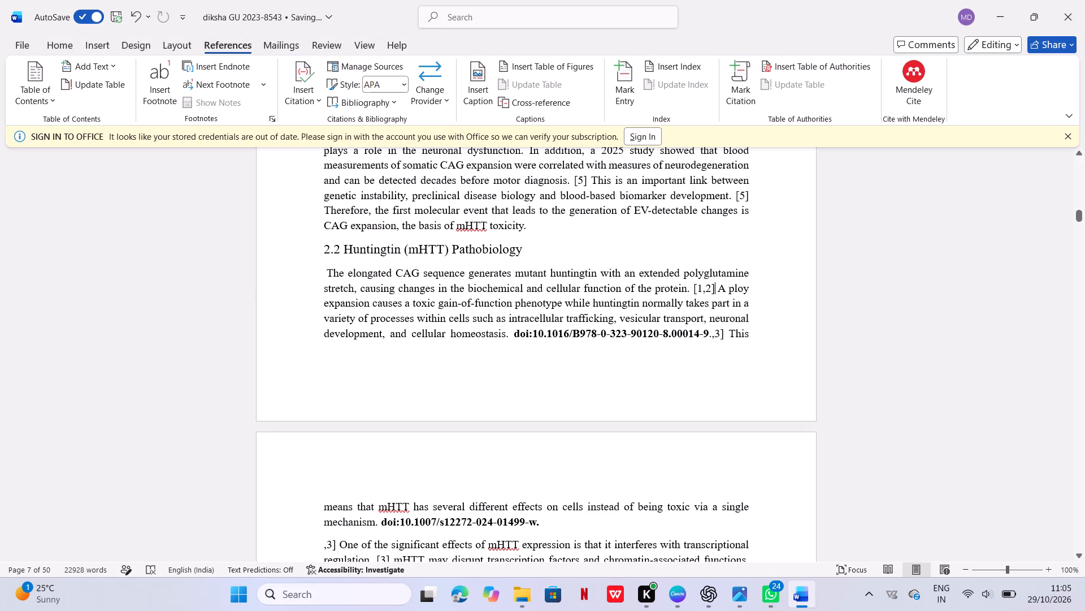
key("BackSpace")
key("BackSpace")
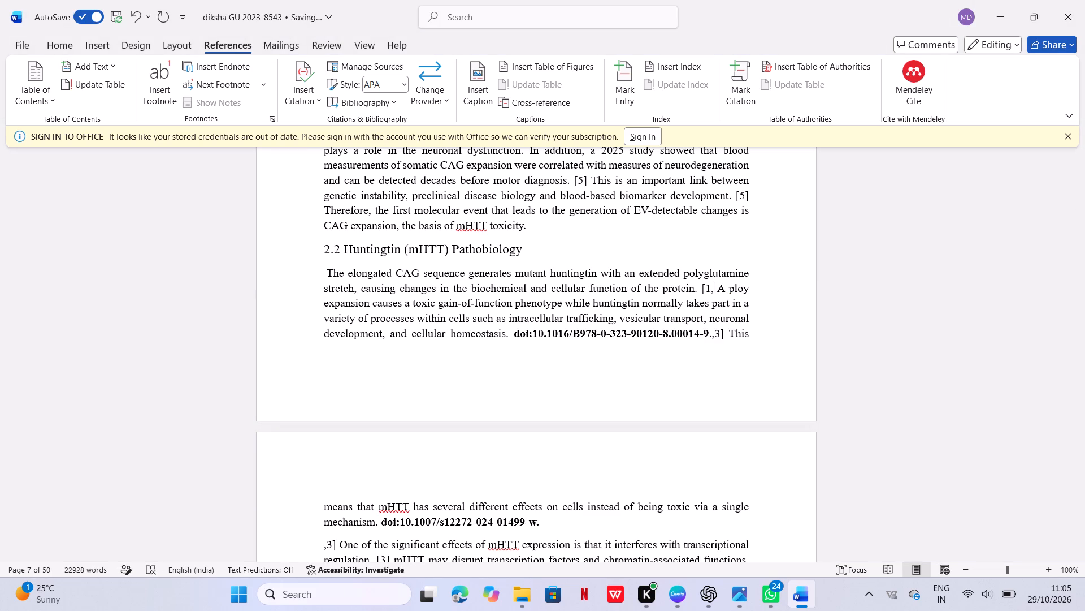
key("ctrl+v")
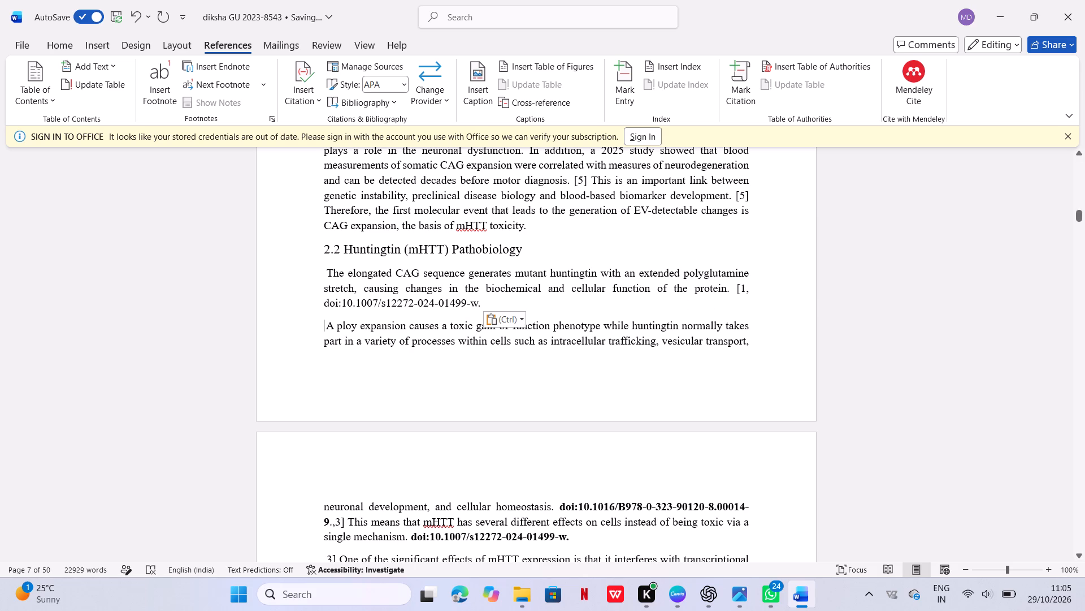
left_click_drag(322, 299, 337, 299)
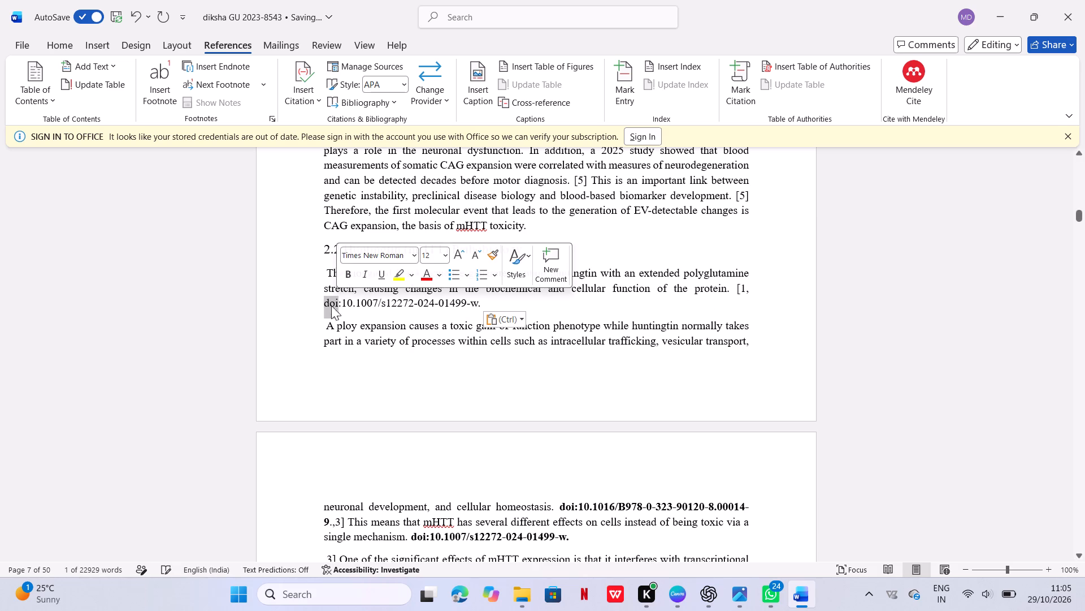
left_click(324, 324)
left_click(327, 324)
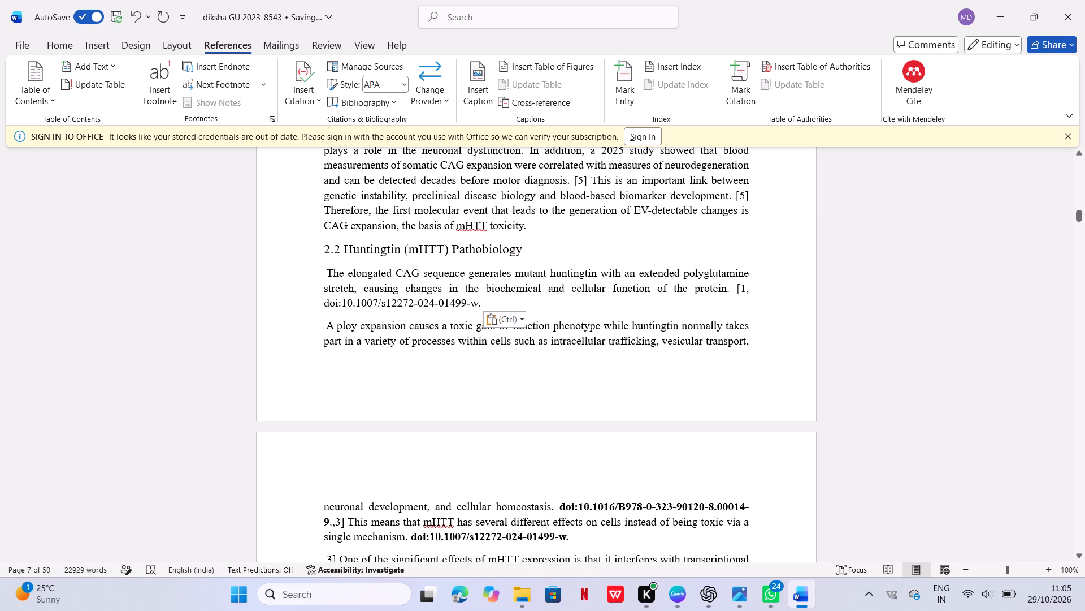
key("BackSpace")
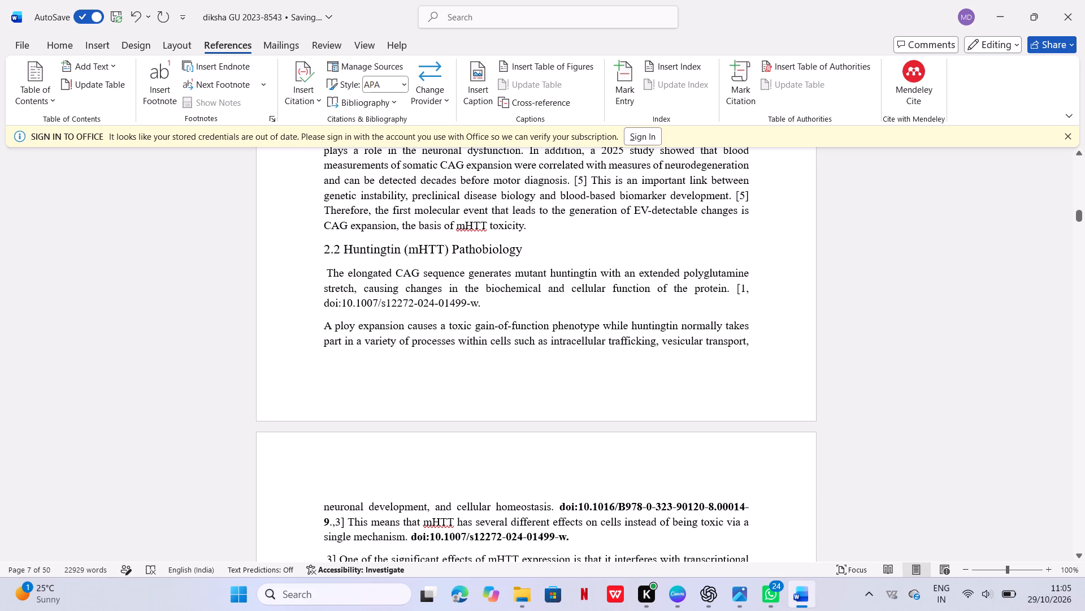
Review the remaining numbered citations from the chapter's introduction through section 2.4, down to the chapter's reference list.
scroll(406, 307, "up", 3)
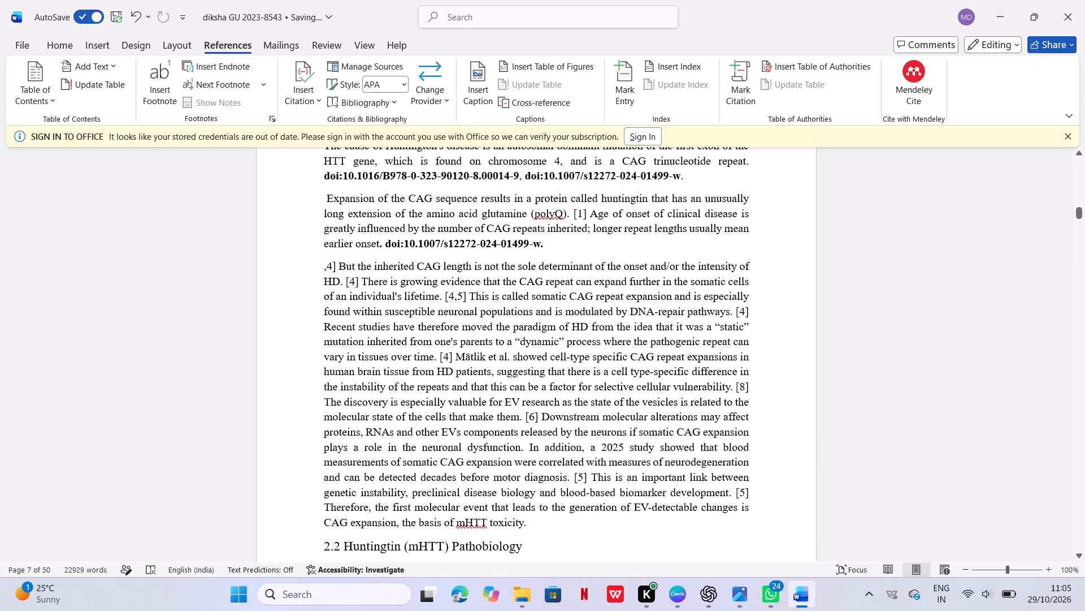
scroll(406, 307, "up", 2)
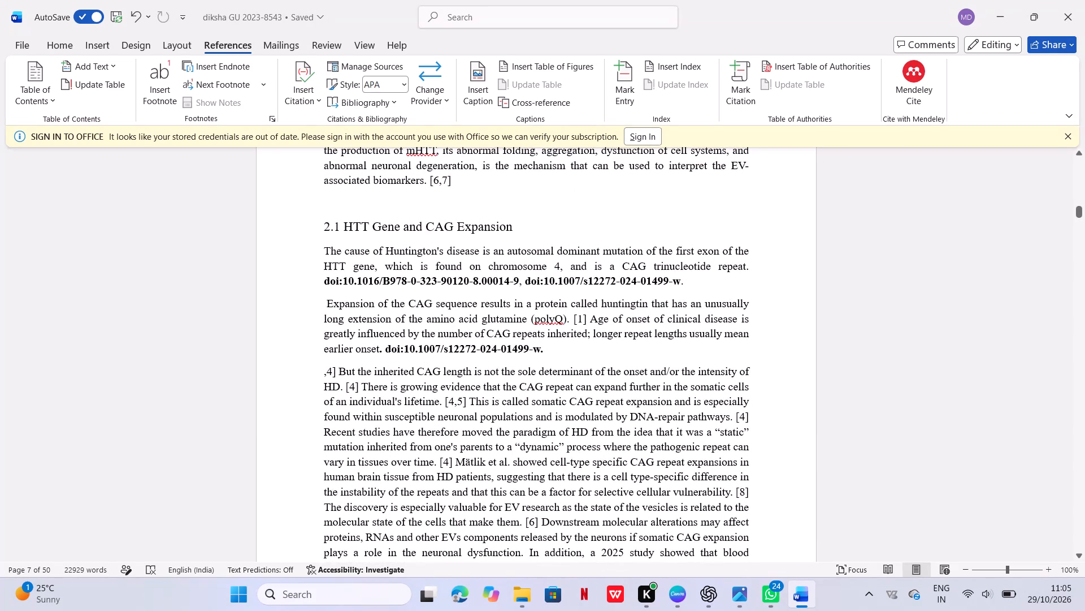
scroll(409, 372, "up", 2)
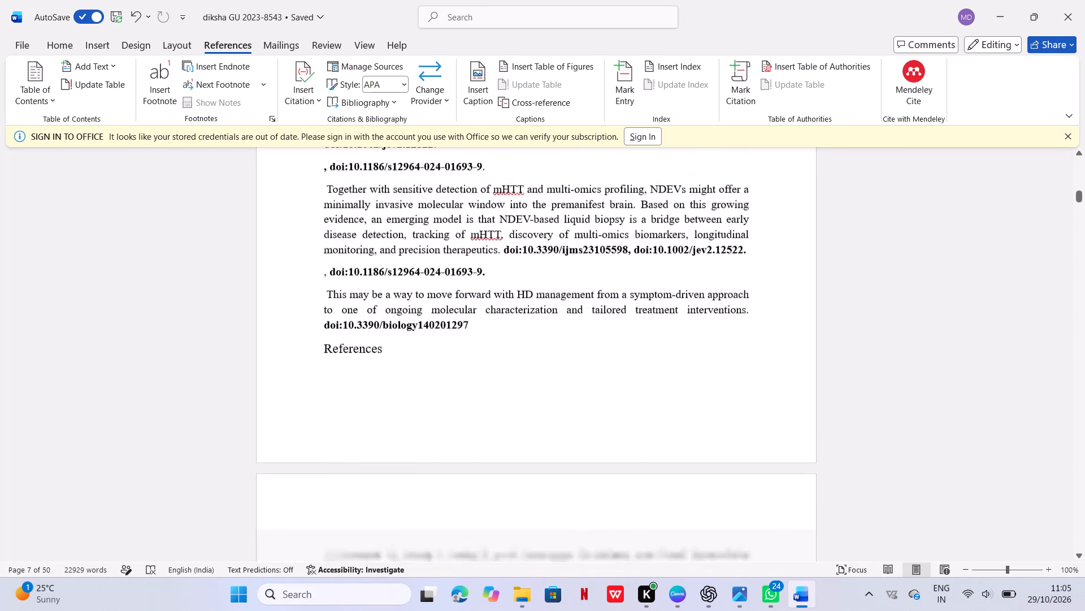
scroll(409, 372, "up", 1)
scroll(409, 372, "down", 5)
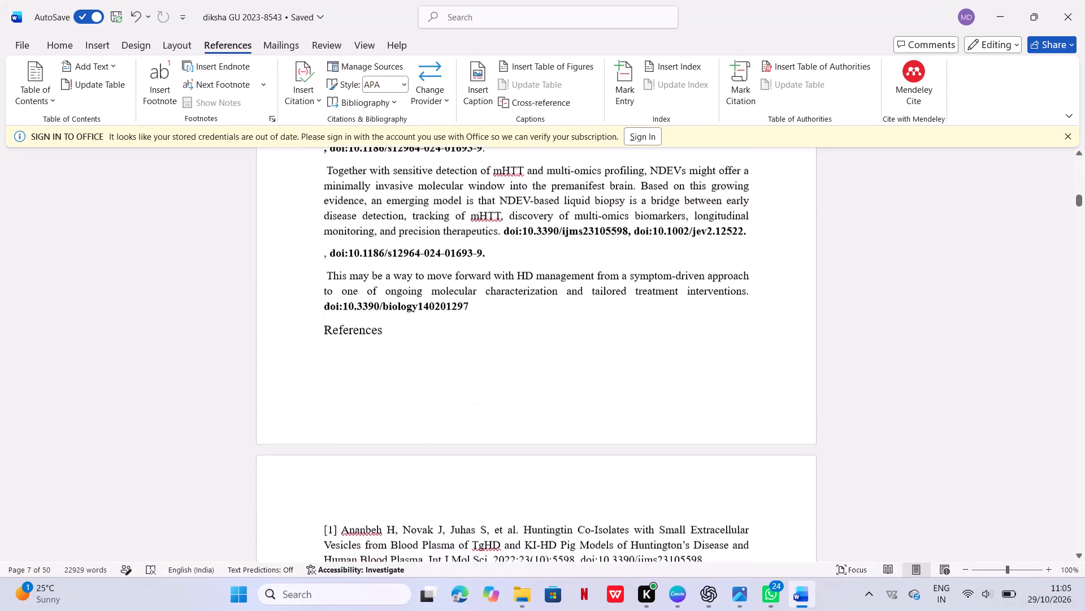
scroll(409, 372, "down", 4)
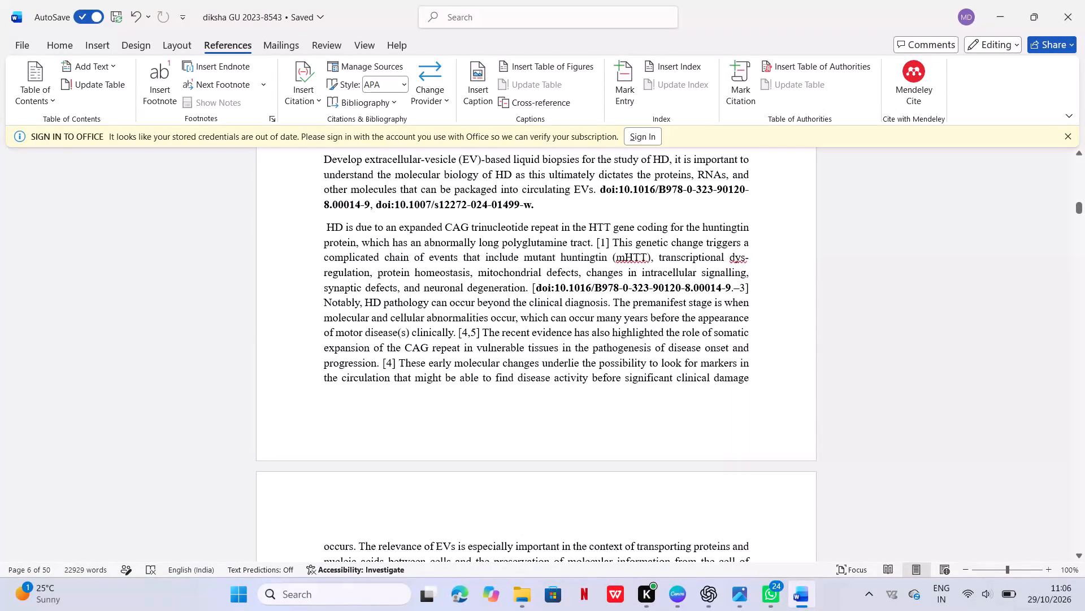
scroll(409, 372, "down", 2)
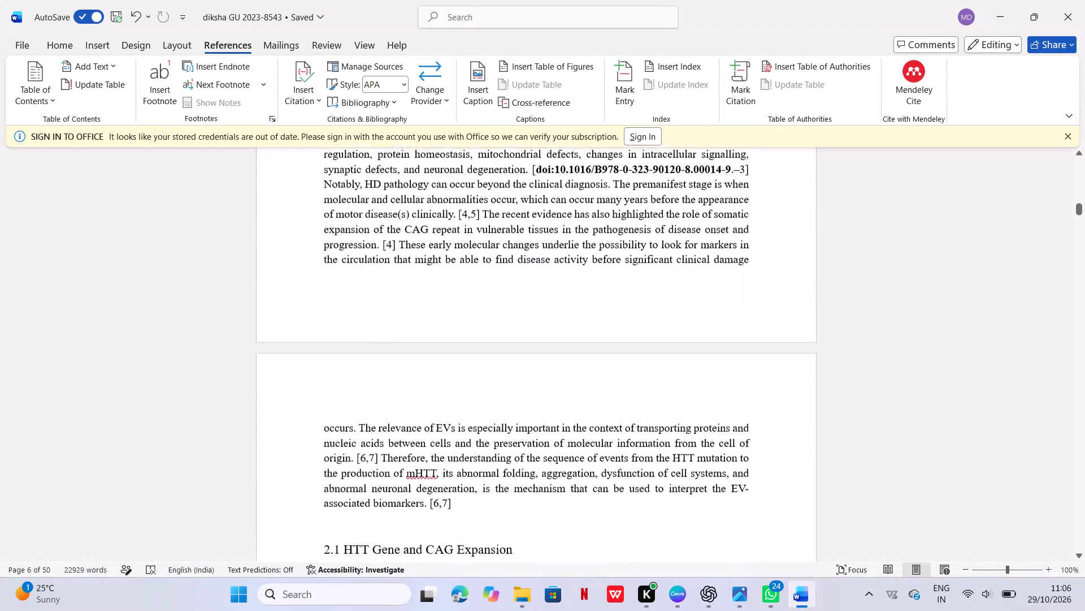
scroll(409, 372, "down", 4)
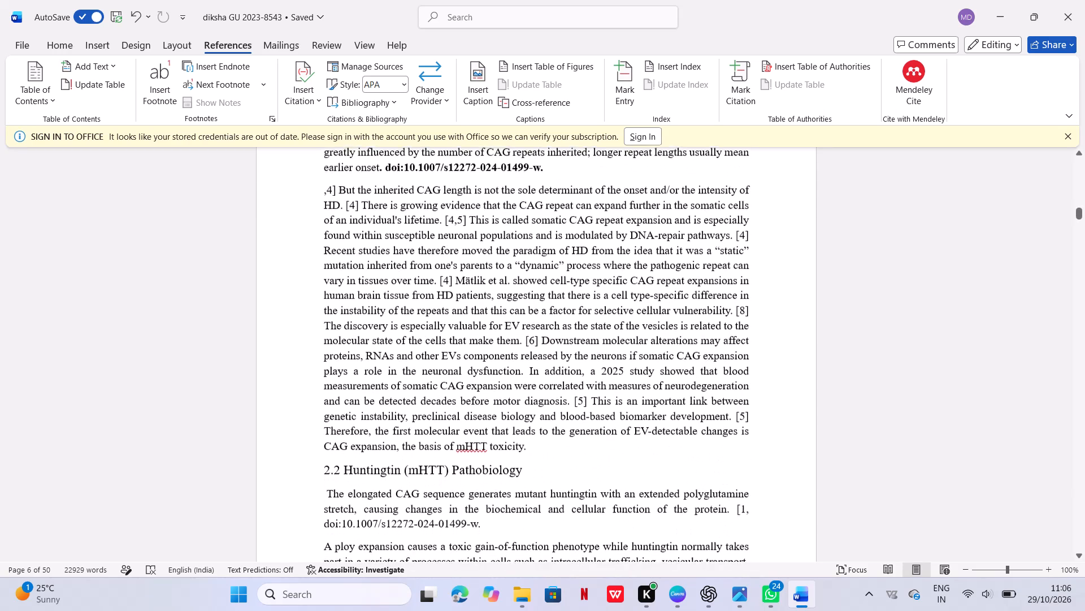
scroll(409, 372, "down", 4)
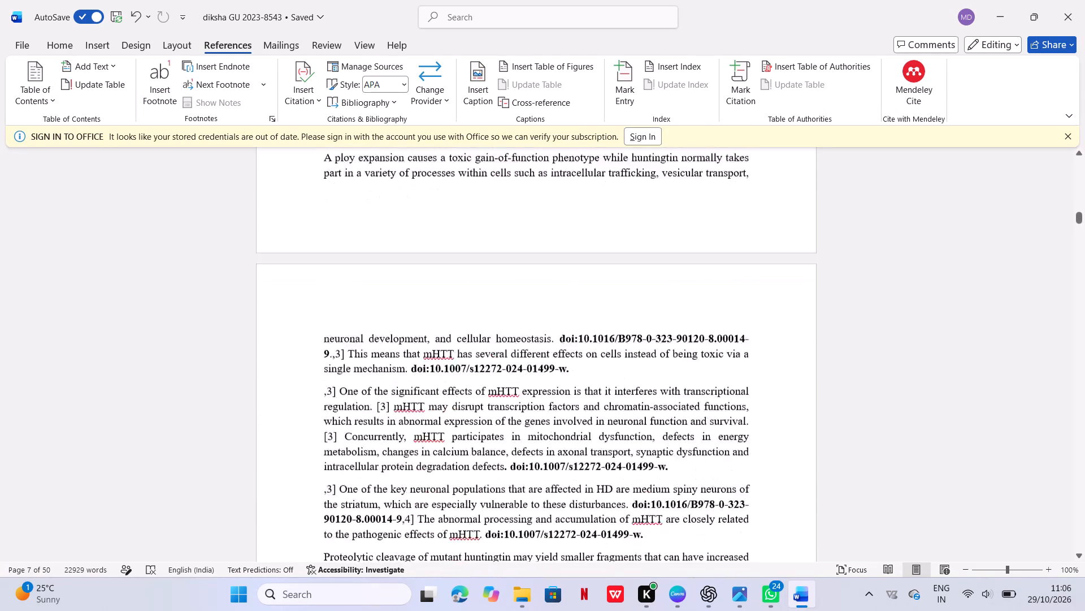
scroll(409, 372, "down", 2)
scroll(409, 372, "up", 1)
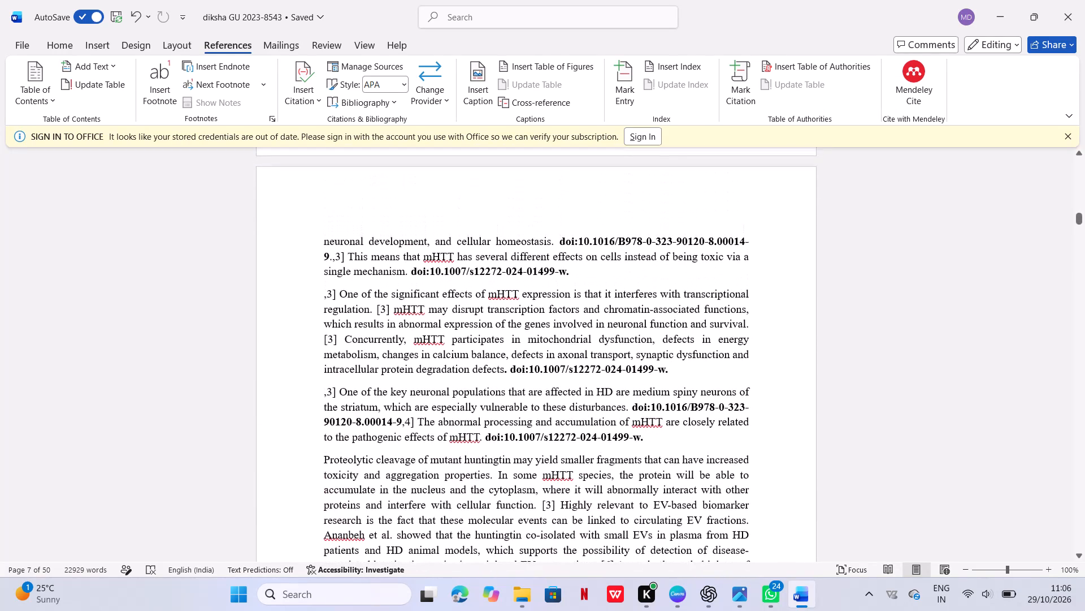
scroll(409, 372, "down", 4)
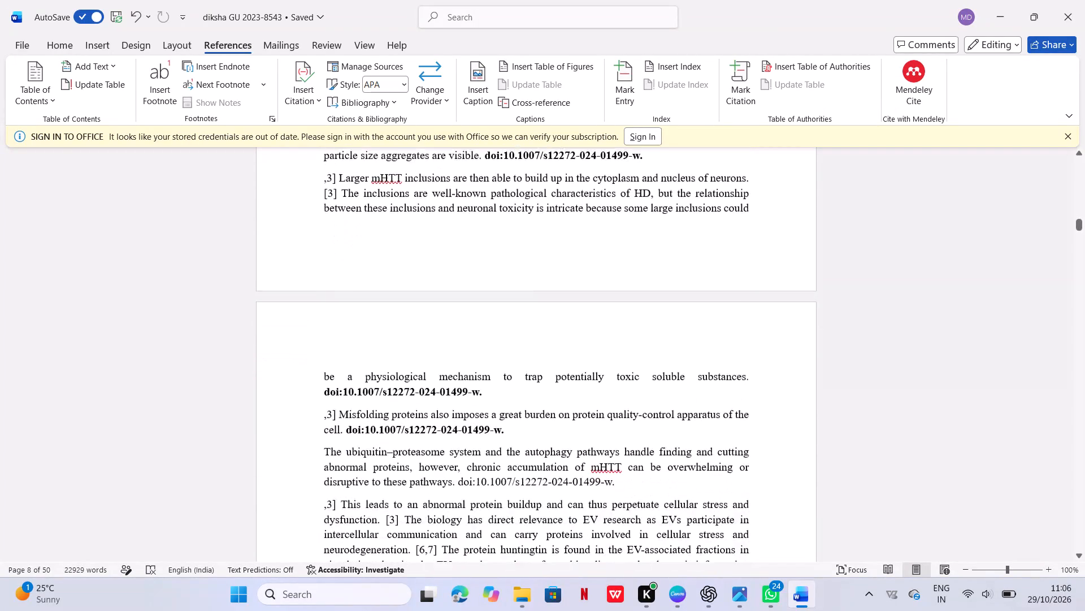
scroll(409, 372, "down", 5)
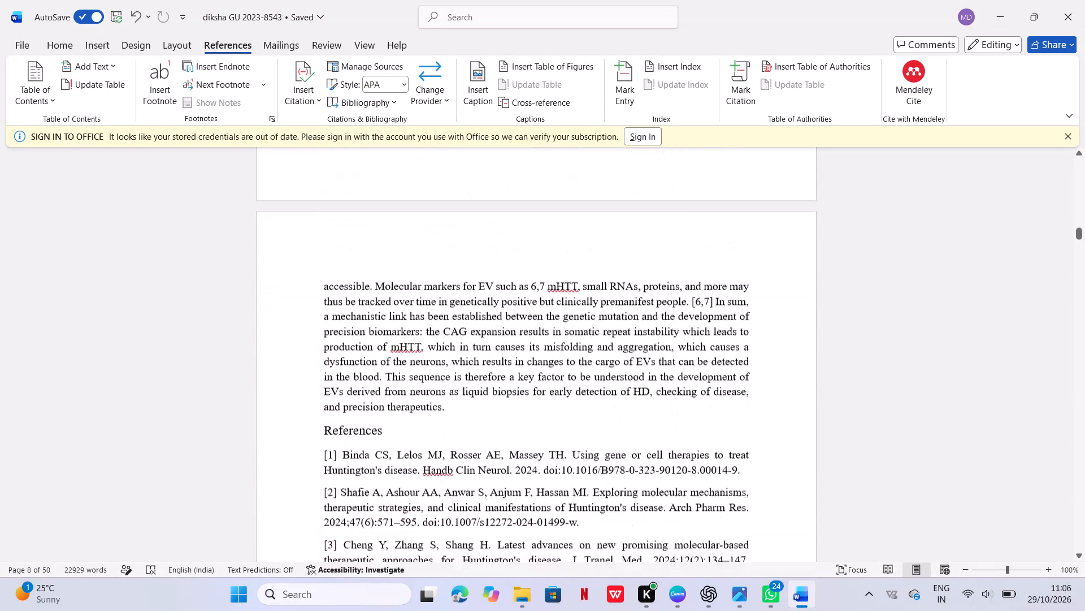
scroll(409, 372, "down", 1)
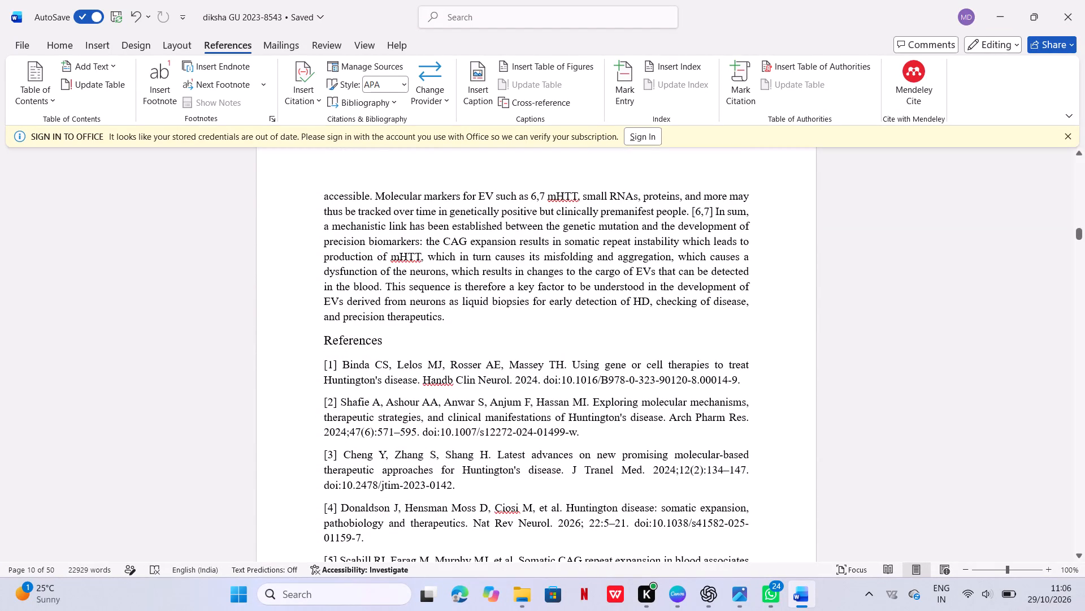
Copy doi:10.2478/jtim-2023-0142 from reference [3] in the chapter's reference list, leaving the reference text intact.
left_click_drag(328, 484, 450, 484)
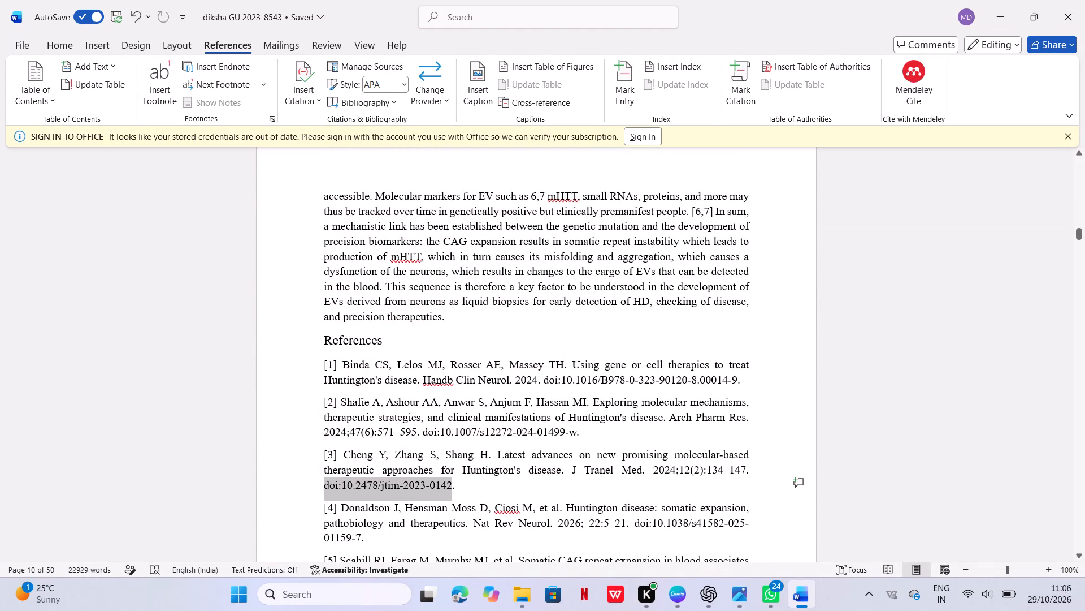
left_click_drag(450, 484, 453, 484)
key("ctrl+v")
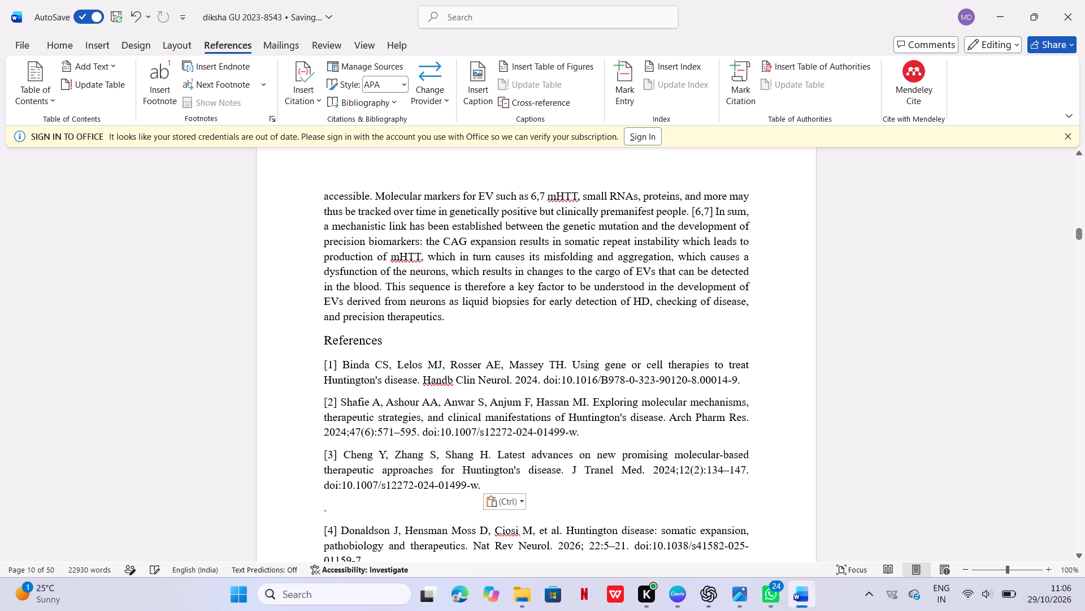
left_click(132, 13)
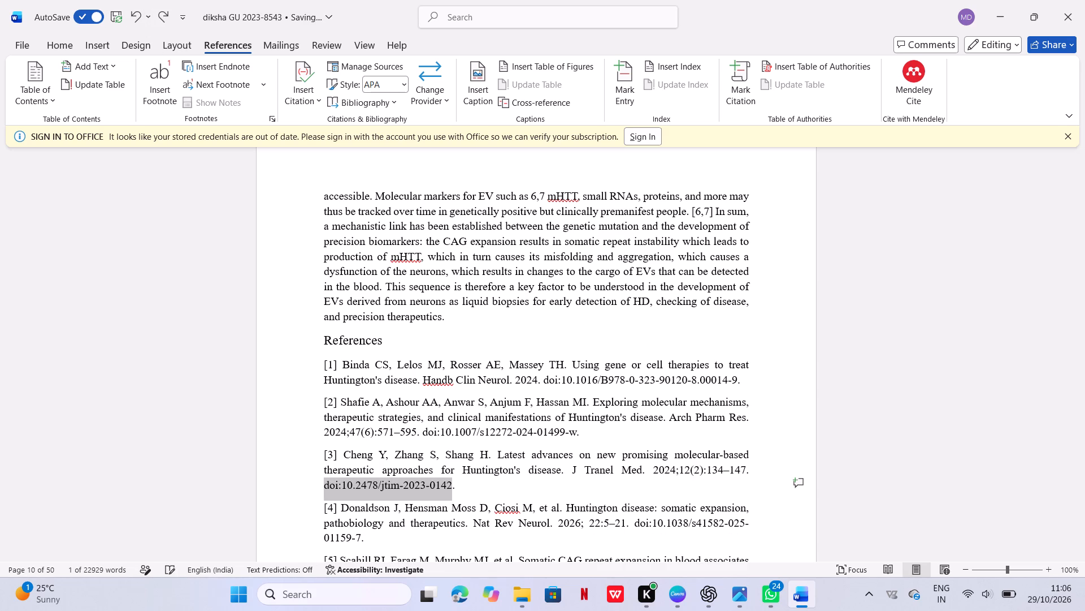
key("ctrl+c")
Replace the leftover "3]" before "This leads to an abnormal protein buildup" with the copied doi:10.2478/jtim-2023-0142 in bold.
scroll(447, 249, "up", 3)
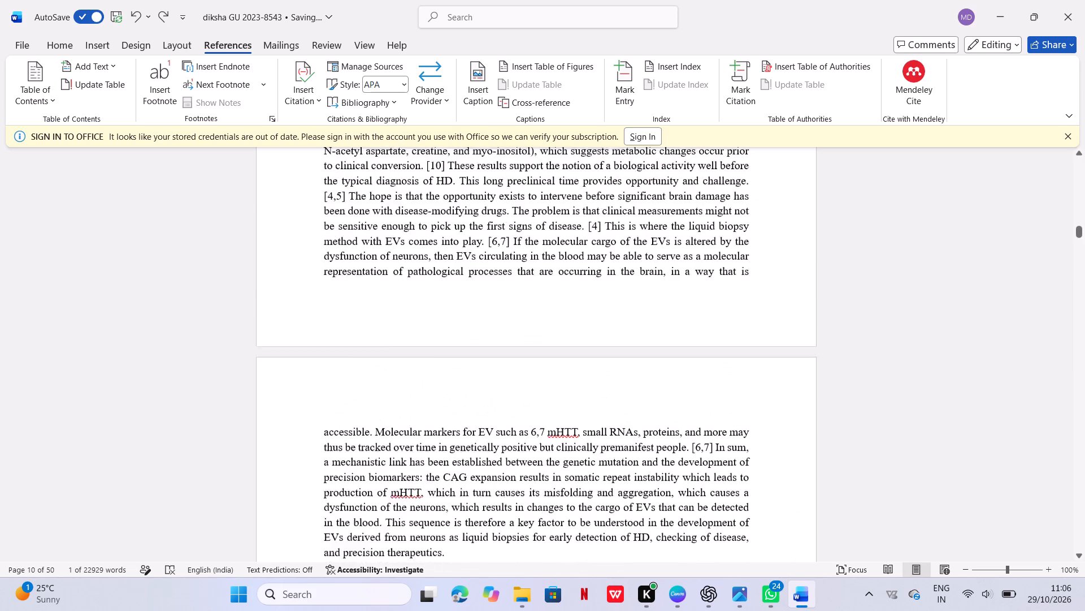
scroll(447, 249, "up", 2)
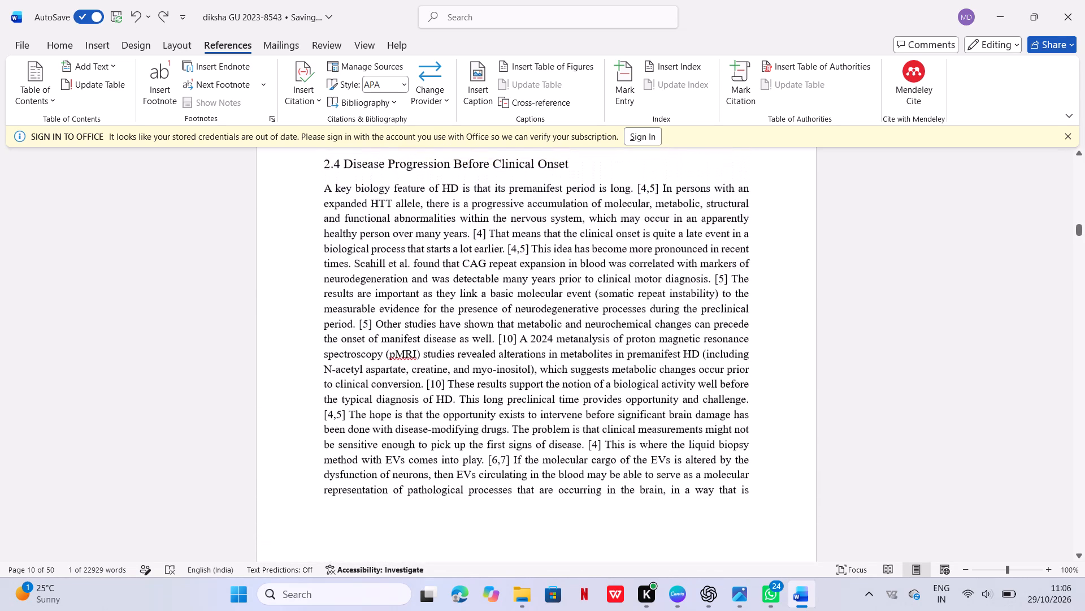
scroll(447, 249, "up", 5)
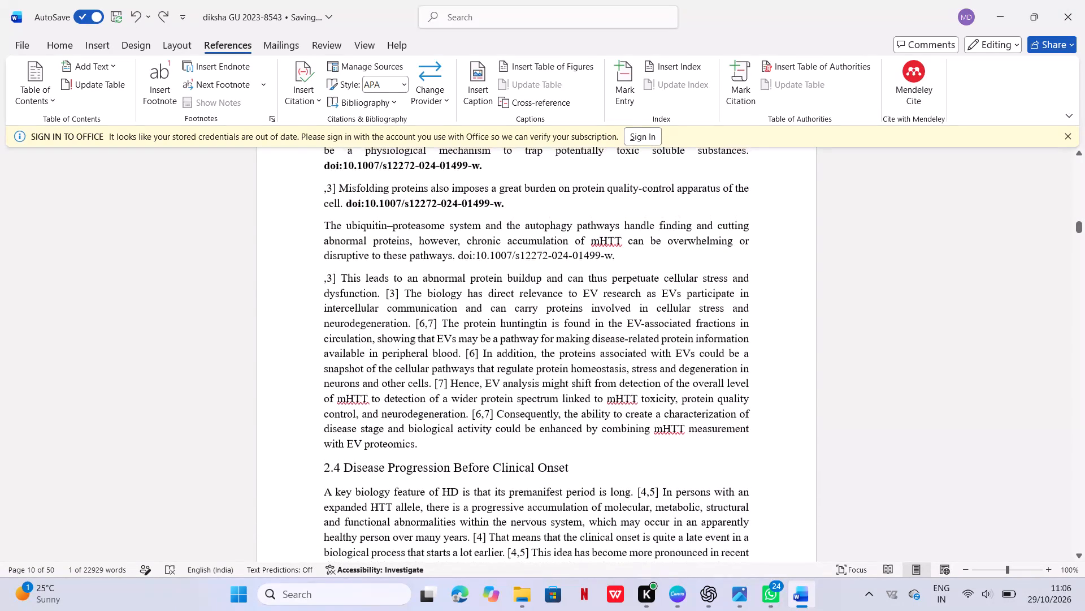
left_click(334, 279)
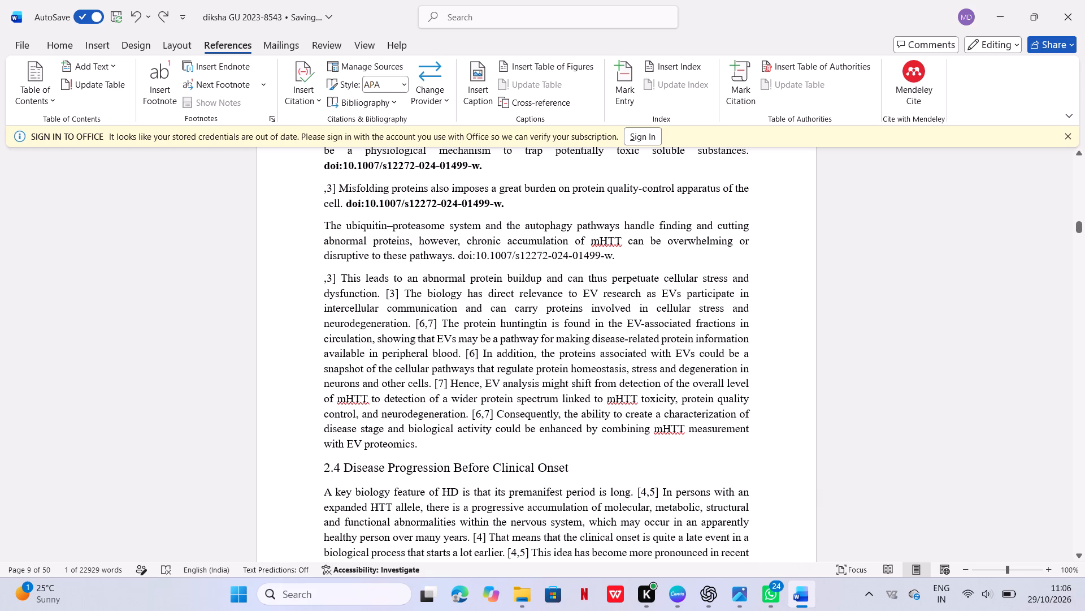
left_click(337, 279)
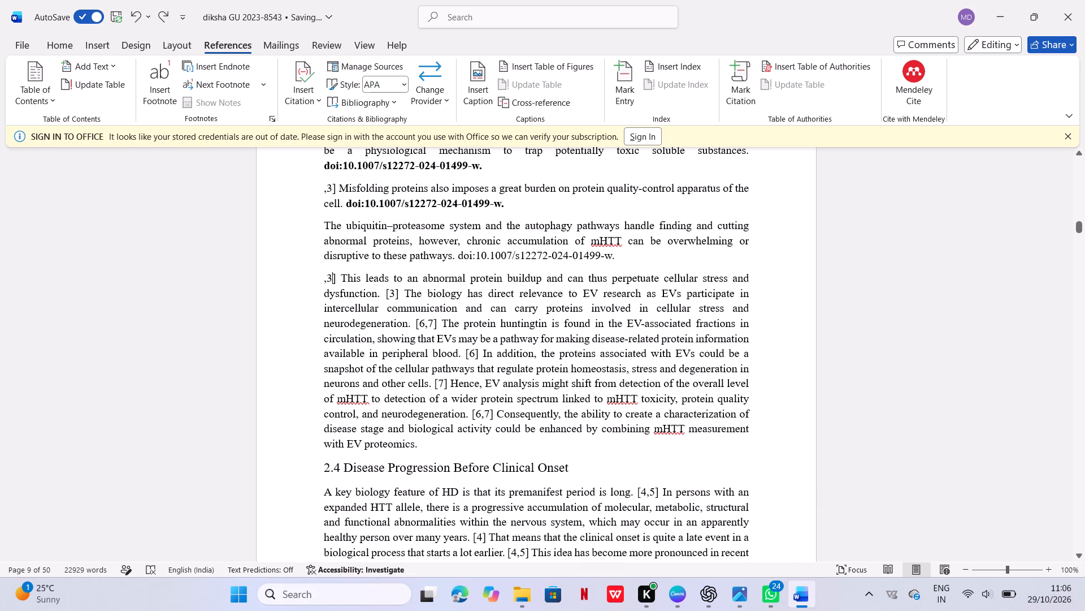
key("BackSpace")
key("BackSpace")
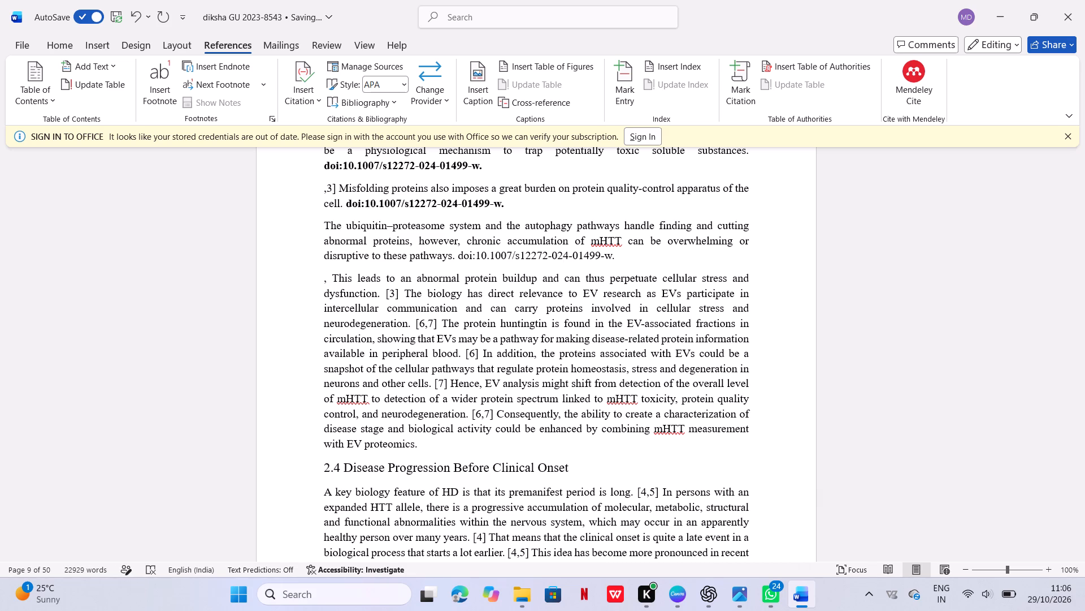
key("ctrl+v")
left_click_drag(331, 280, 434, 277)
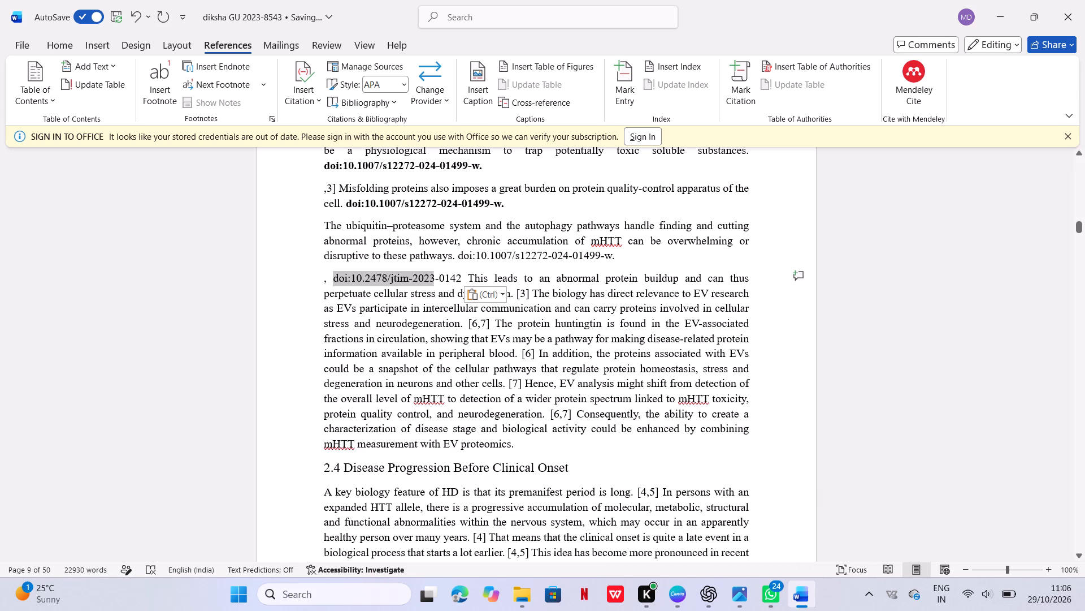
left_click_drag(434, 277, 460, 281)
left_click(469, 259)
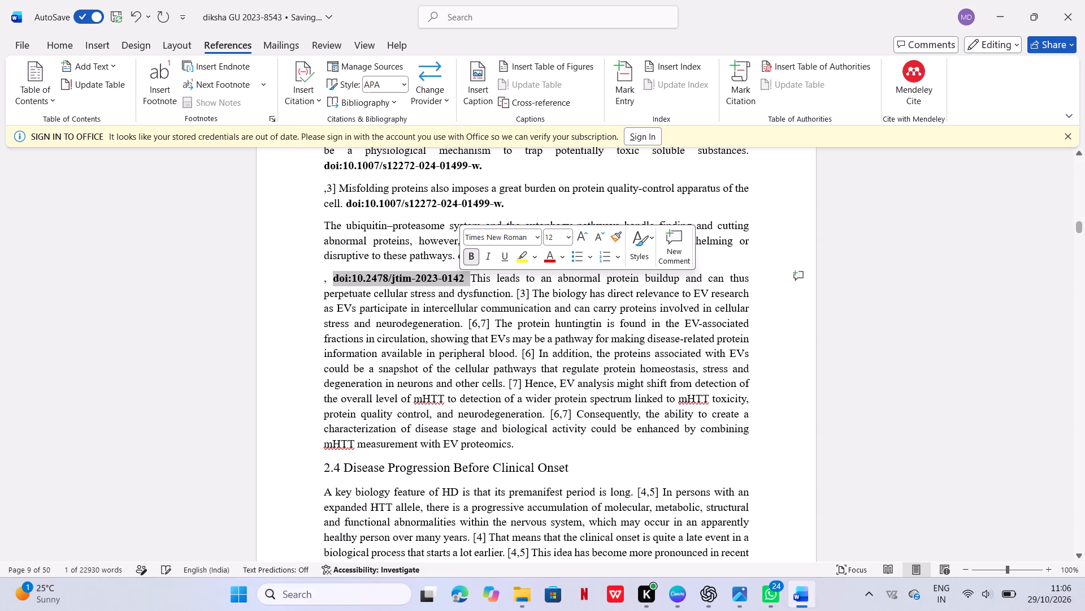
Replace citation [3] after "perpetuate cellular stress and dysfunction." with the copied doi:10.2478/jtim-2023-0142.
left_click(531, 295)
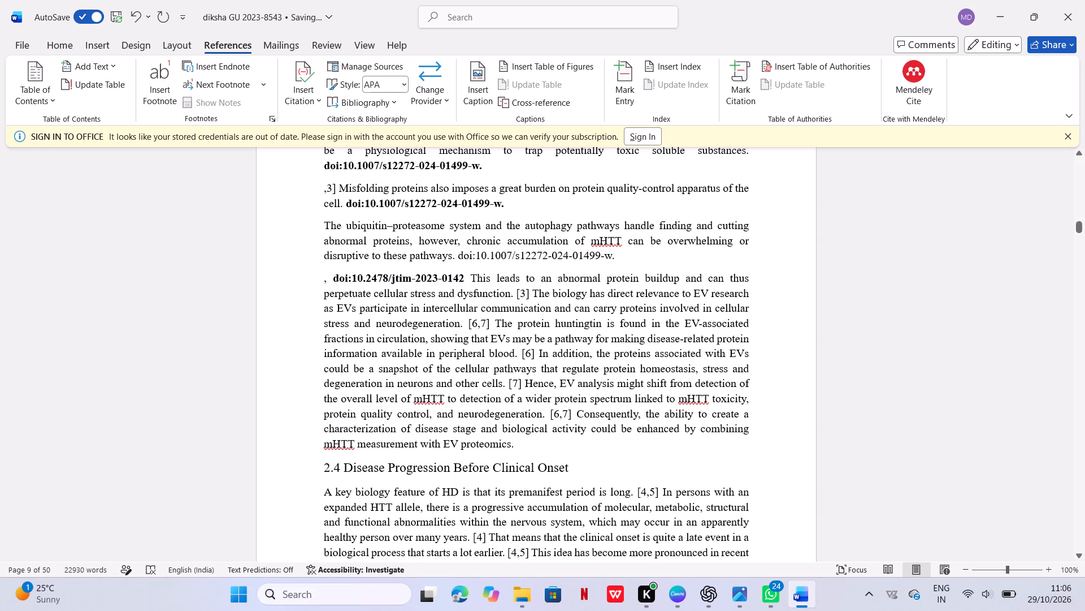
key("BackSpace")
key("BackSpace")
key("BackSpace")
key("BackSpace")
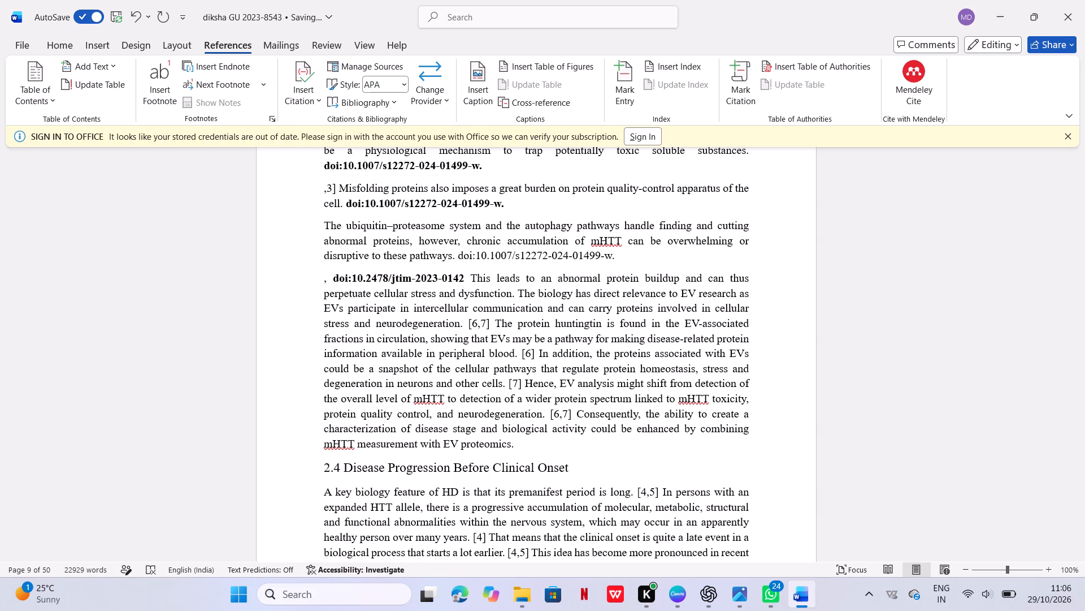
key("ctrl+v")
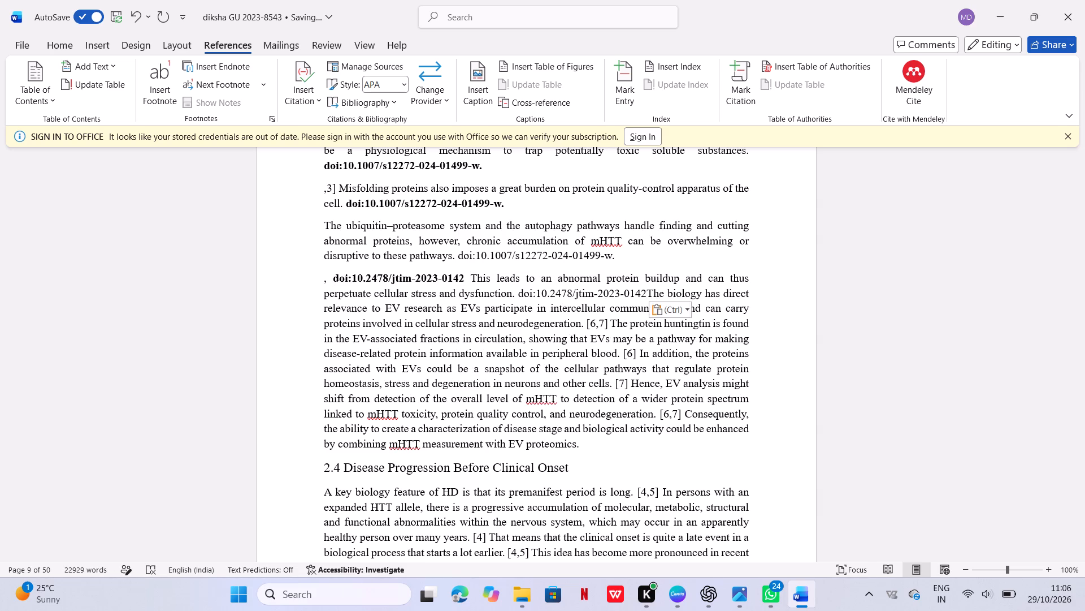
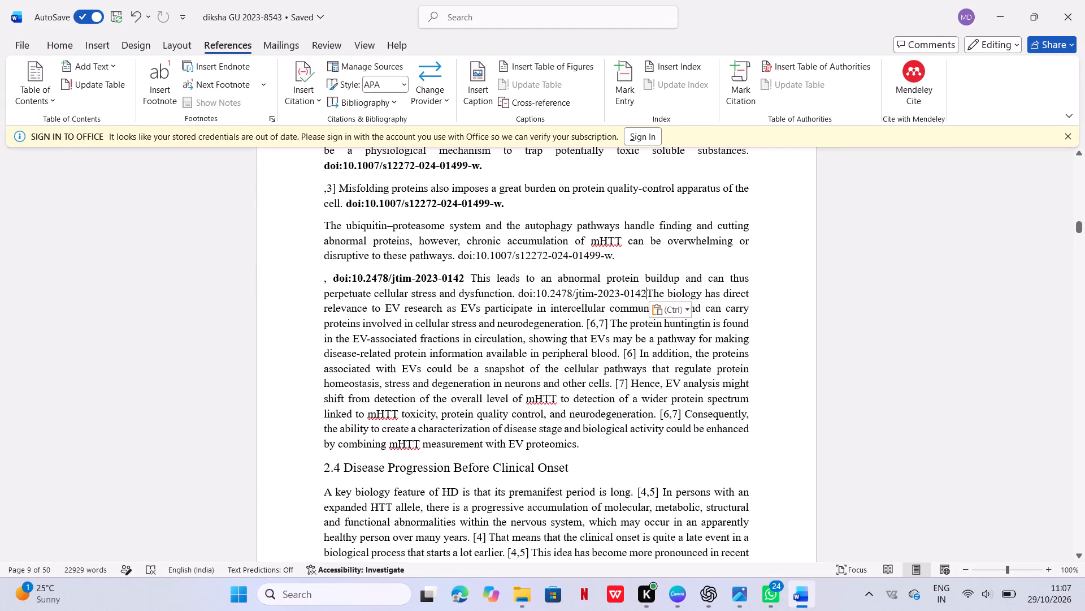
Make the doi:10.2478/jtim-2023-0142 citation after "perpetuate cellular stress and dysfunction." bold.
left_click_drag(518, 293, 645, 295)
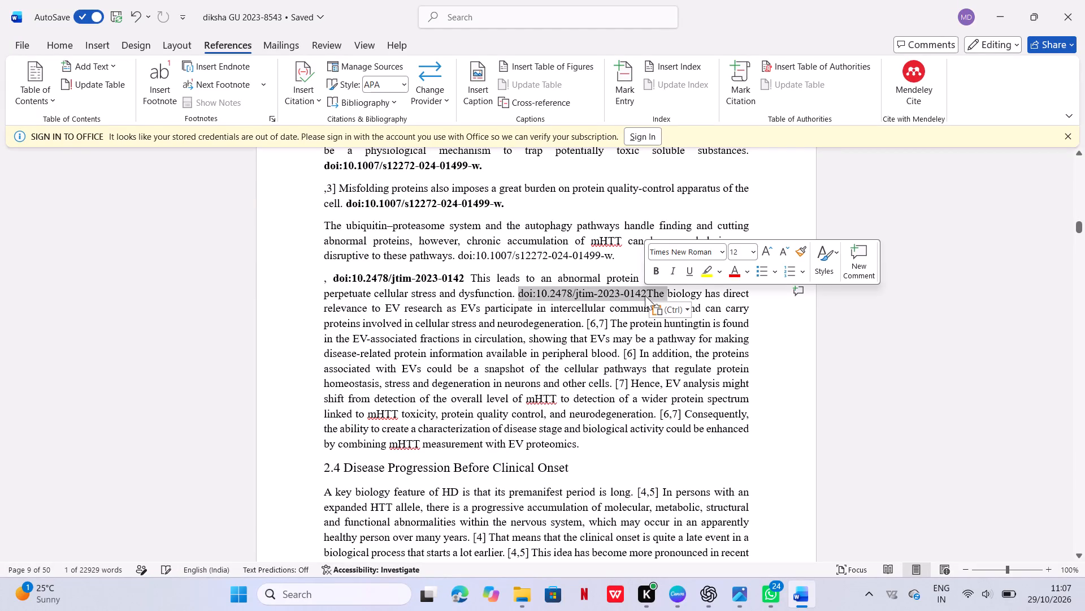
left_click(645, 294)
left_click(644, 292)
left_click_drag(644, 292, 553, 287)
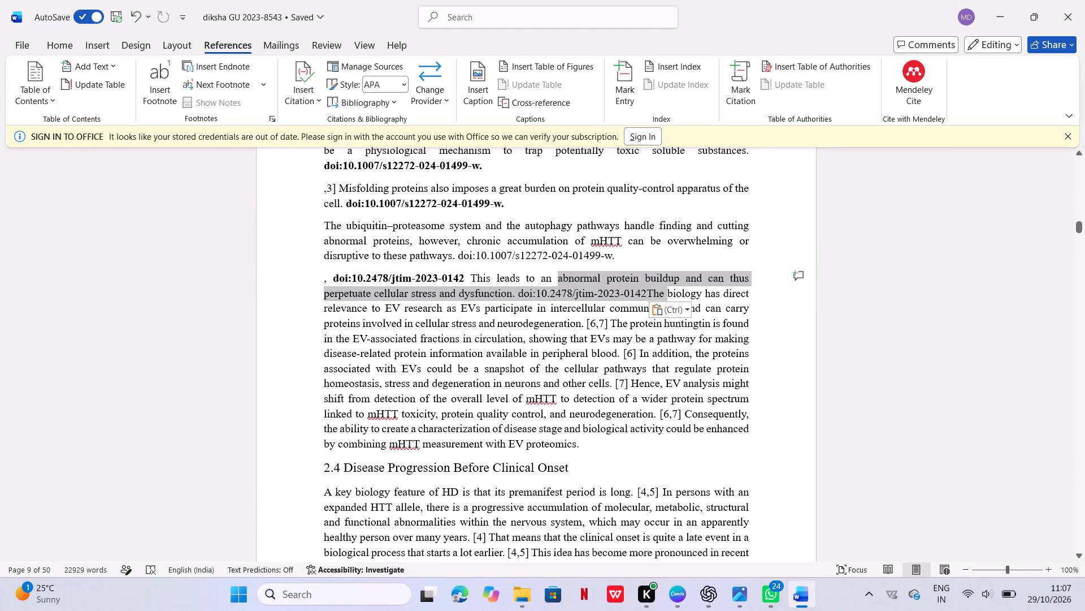
left_click_drag(553, 287, 520, 292)
left_click(531, 273)
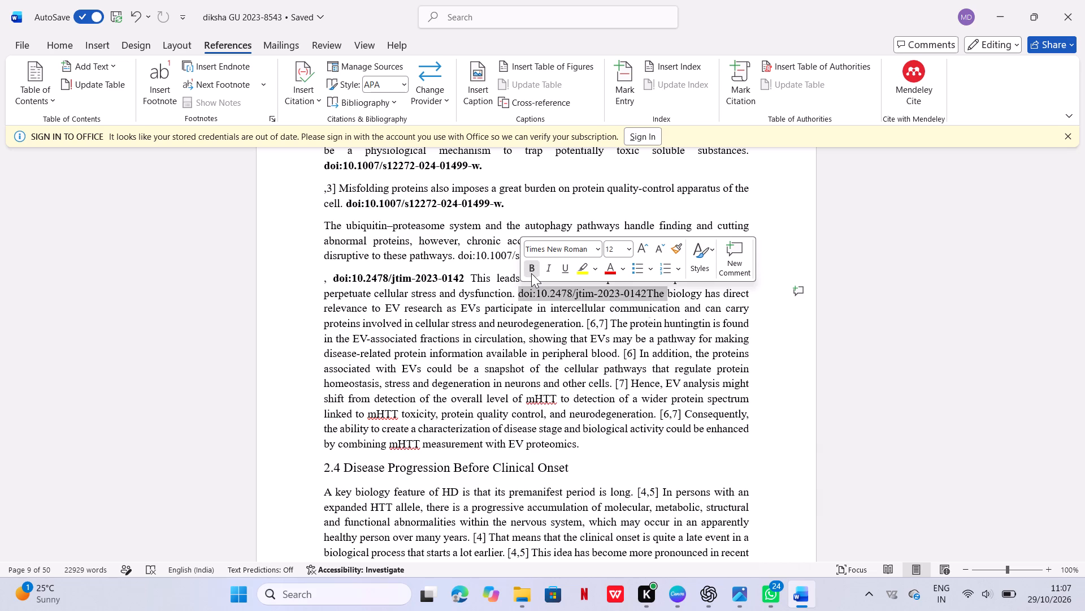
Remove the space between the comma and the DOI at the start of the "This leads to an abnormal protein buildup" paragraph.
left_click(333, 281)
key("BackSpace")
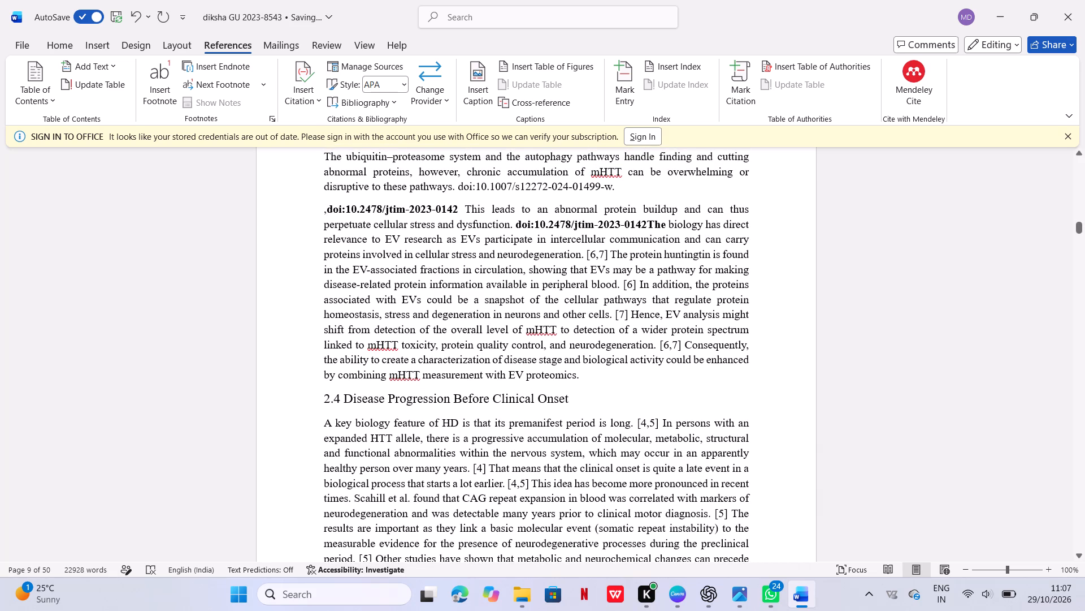
left_click_drag(457, 187, 624, 196)
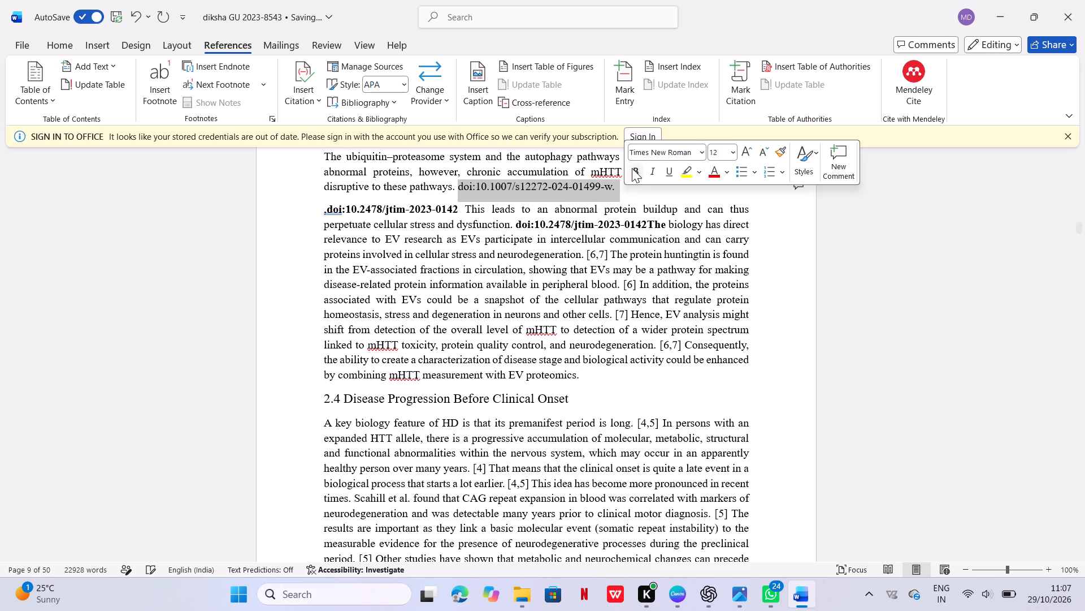
left_click(633, 167)
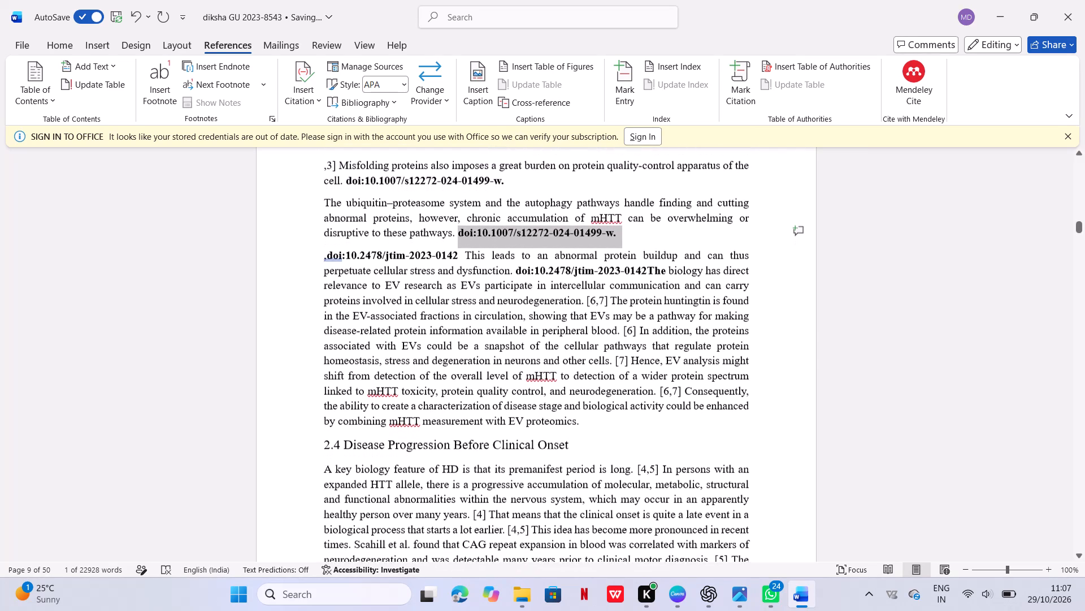
Insert a space between the DOI after "dysfunction." and "The biology has direct relevance", and remove bold from "The".
left_click(646, 265)
key("space")
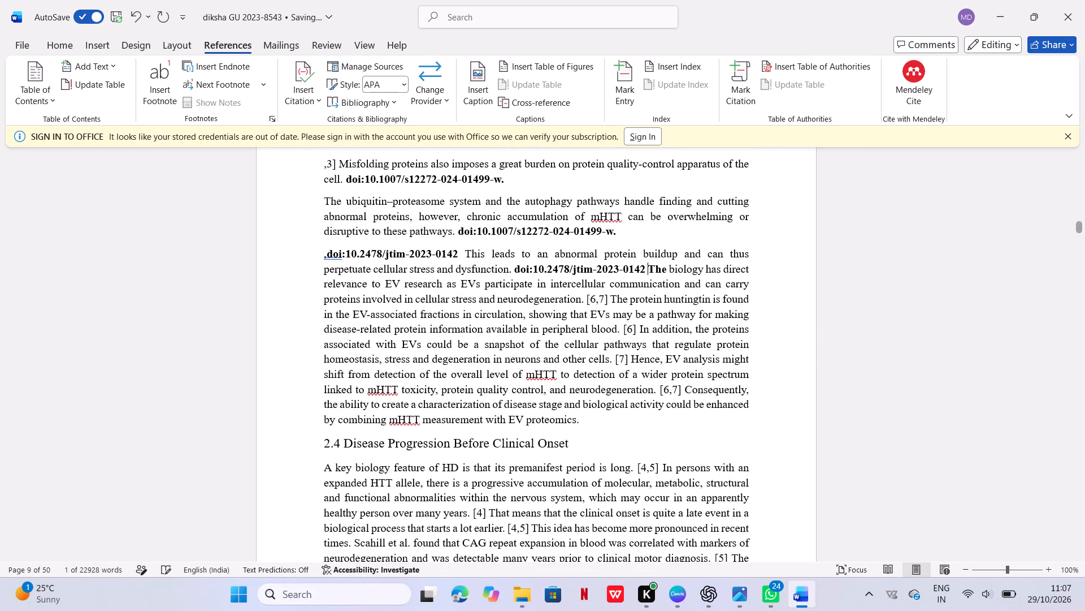
left_click_drag(665, 268, 644, 269)
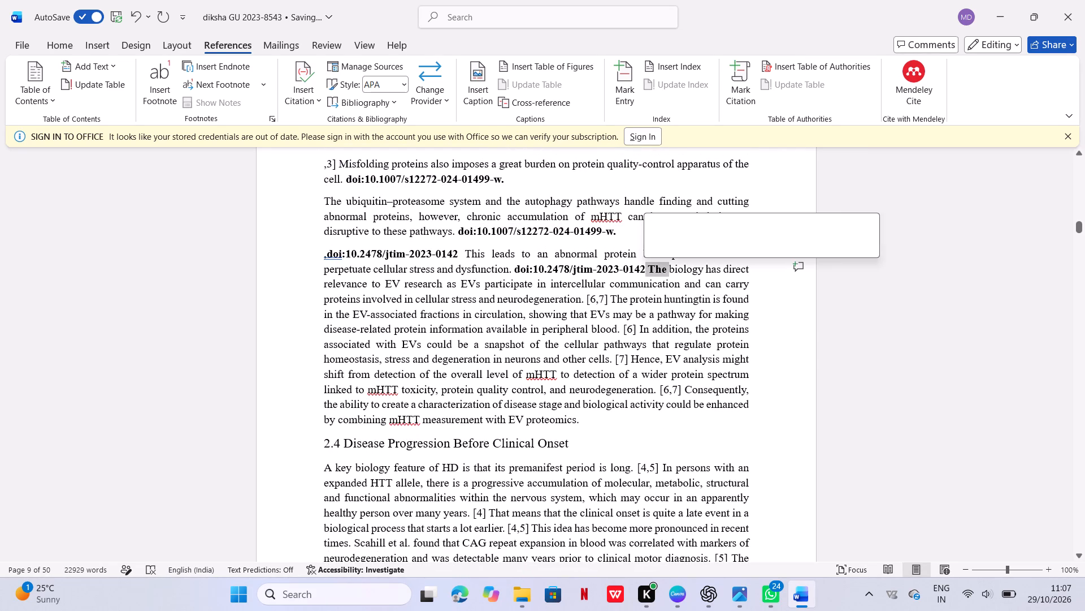
left_click(659, 248)
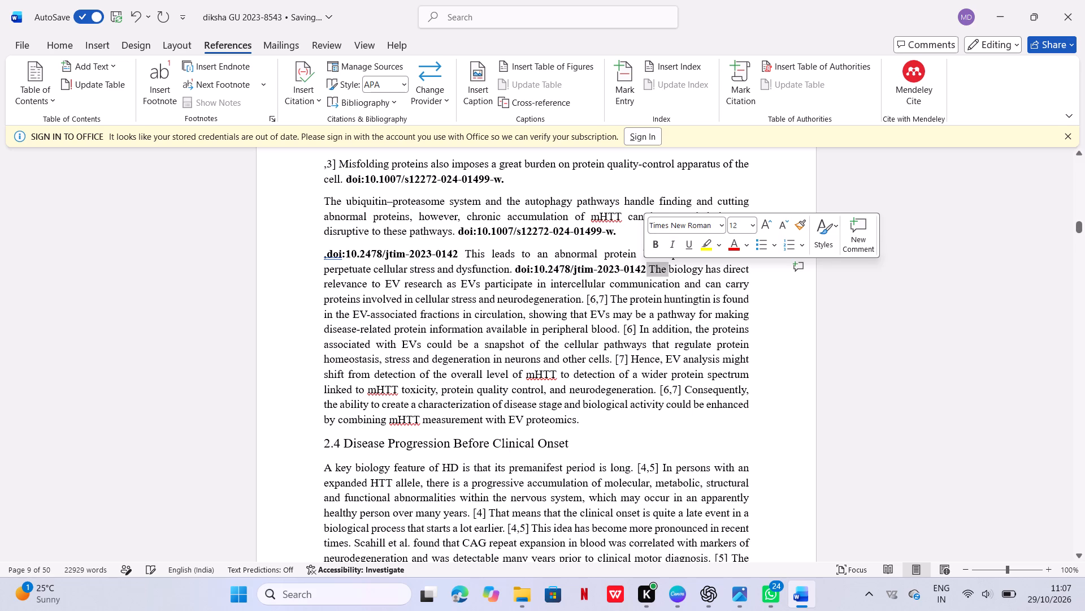
Review the chapter's reference list and the numbered citations in sections 2.4 and 2.3.
scroll(669, 430, "down", 5)
scroll(669, 430, "up", 1)
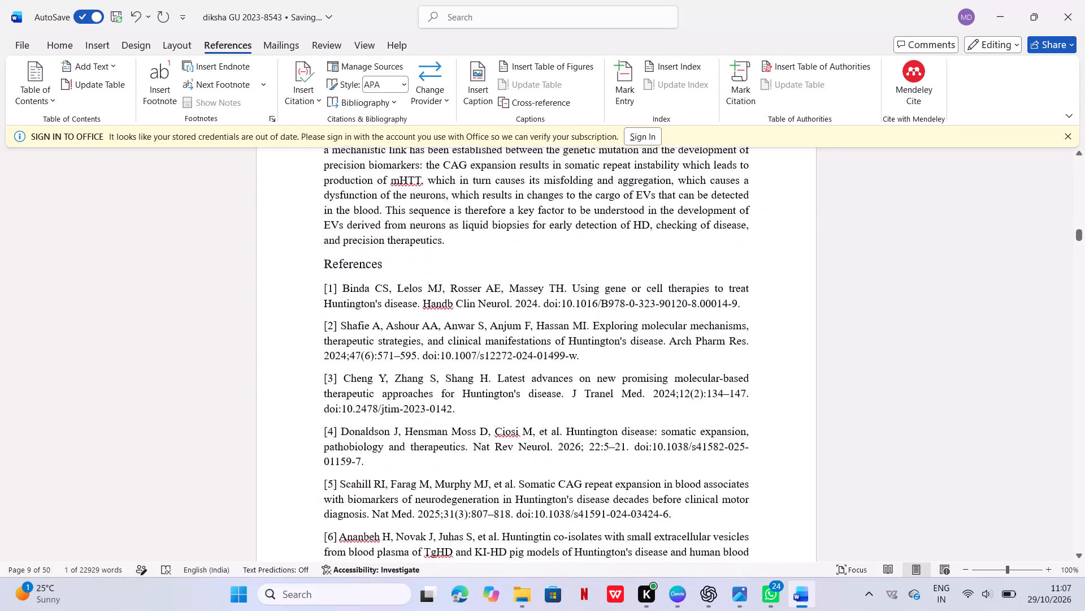
scroll(669, 430, "up", 2)
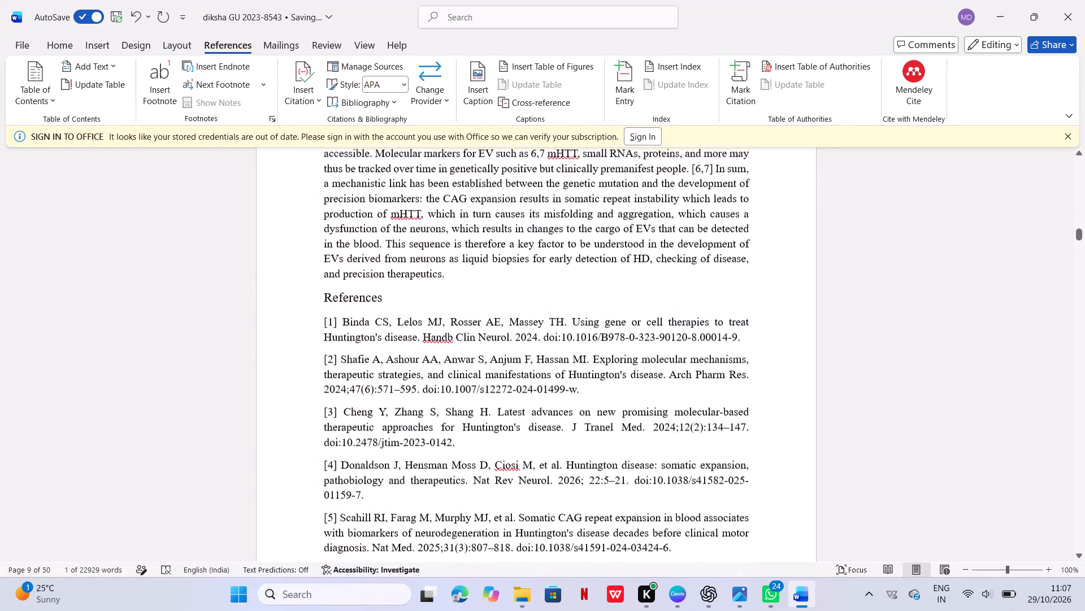
scroll(669, 430, "up", 2)
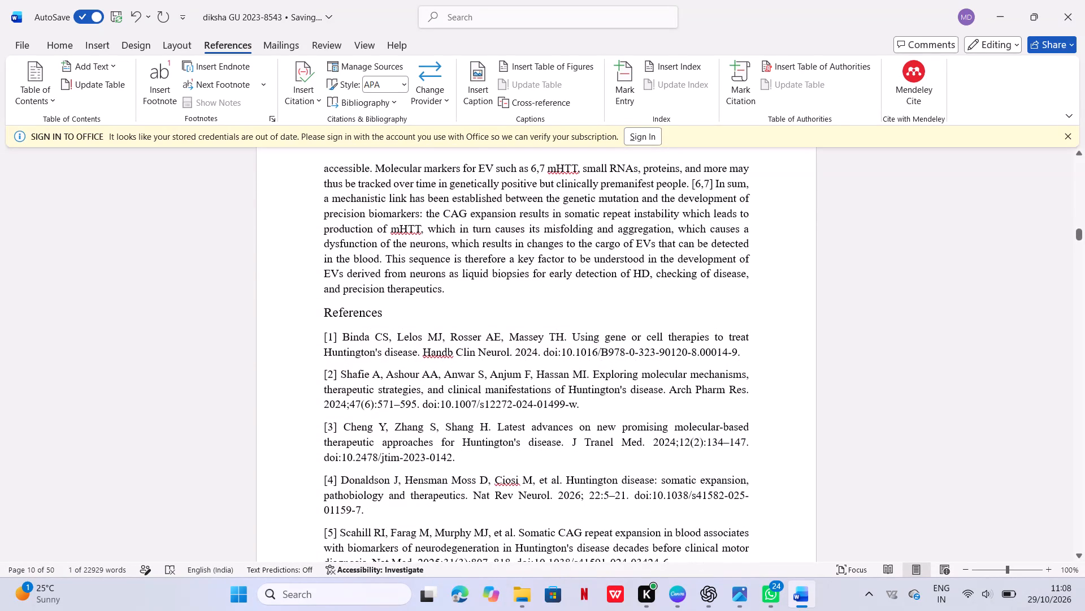
scroll(669, 430, "up", 2)
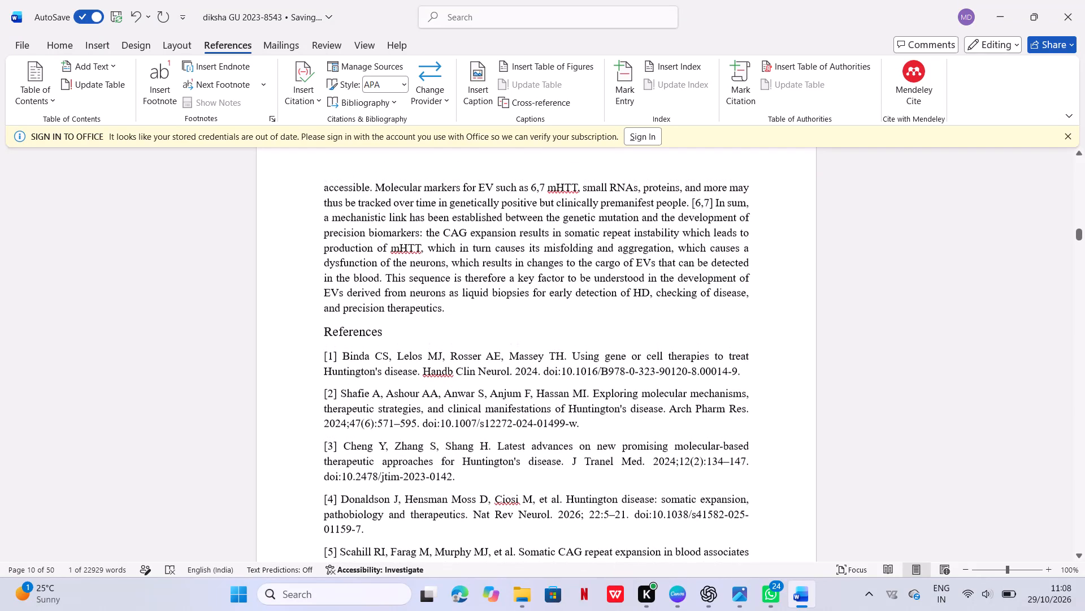
scroll(669, 430, "up", 2)
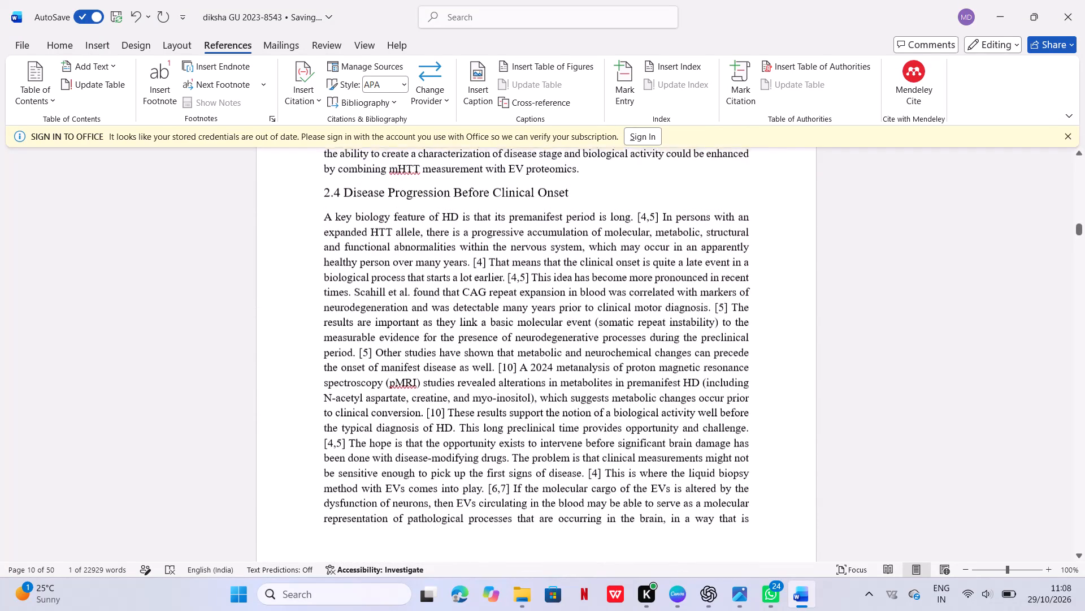
scroll(669, 430, "up", 2)
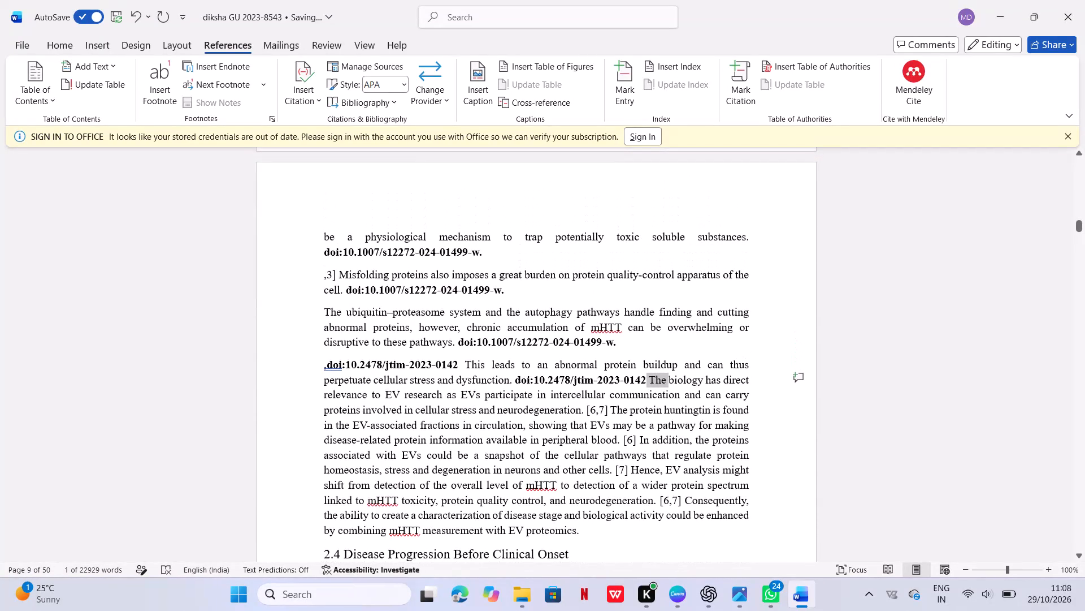
scroll(534, 276, "up", 2)
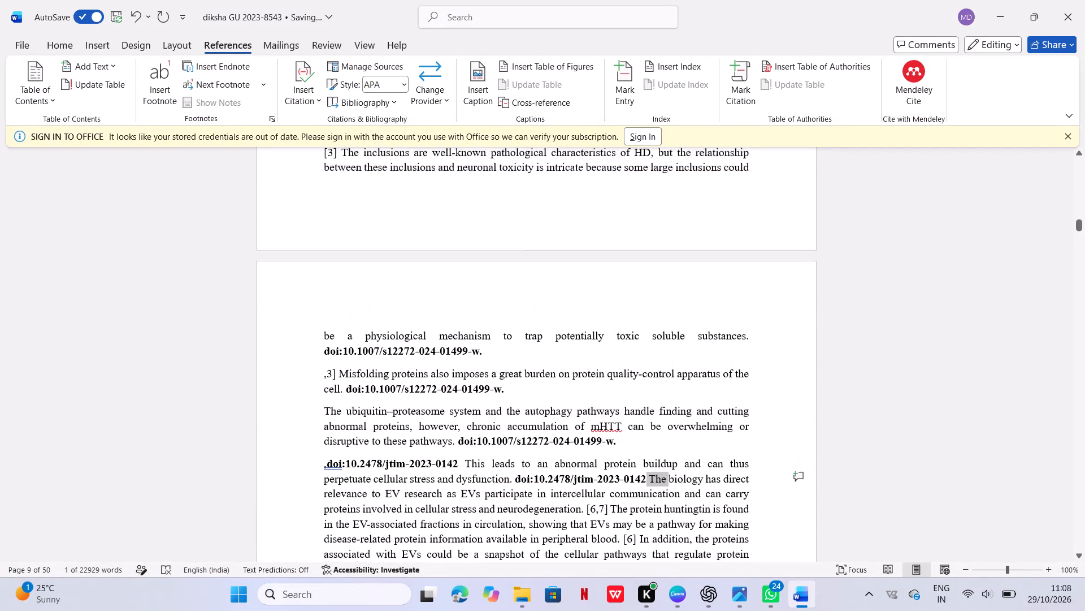
scroll(534, 276, "up", 1)
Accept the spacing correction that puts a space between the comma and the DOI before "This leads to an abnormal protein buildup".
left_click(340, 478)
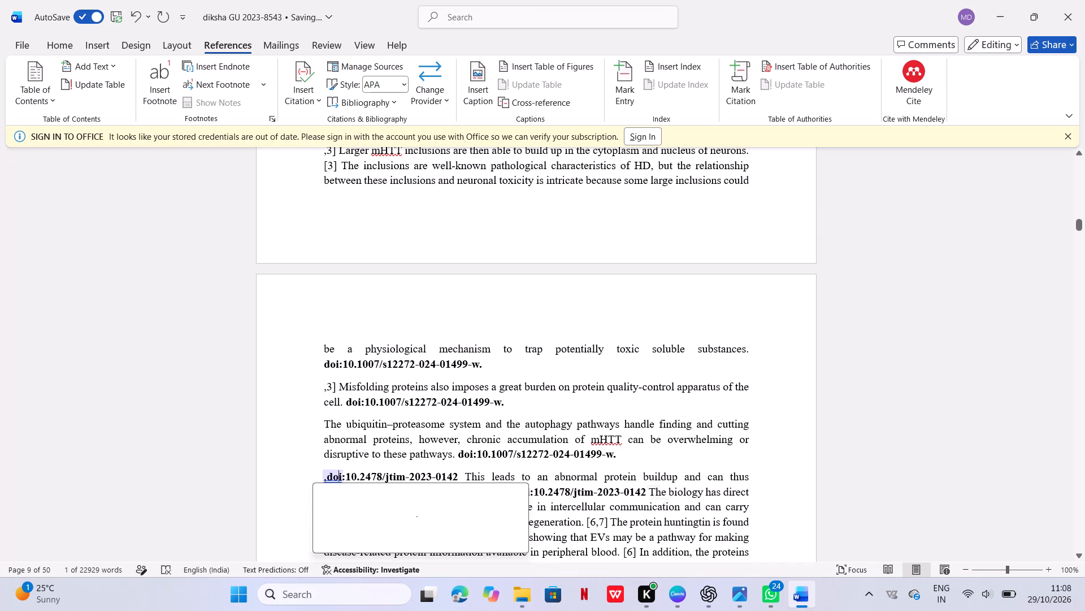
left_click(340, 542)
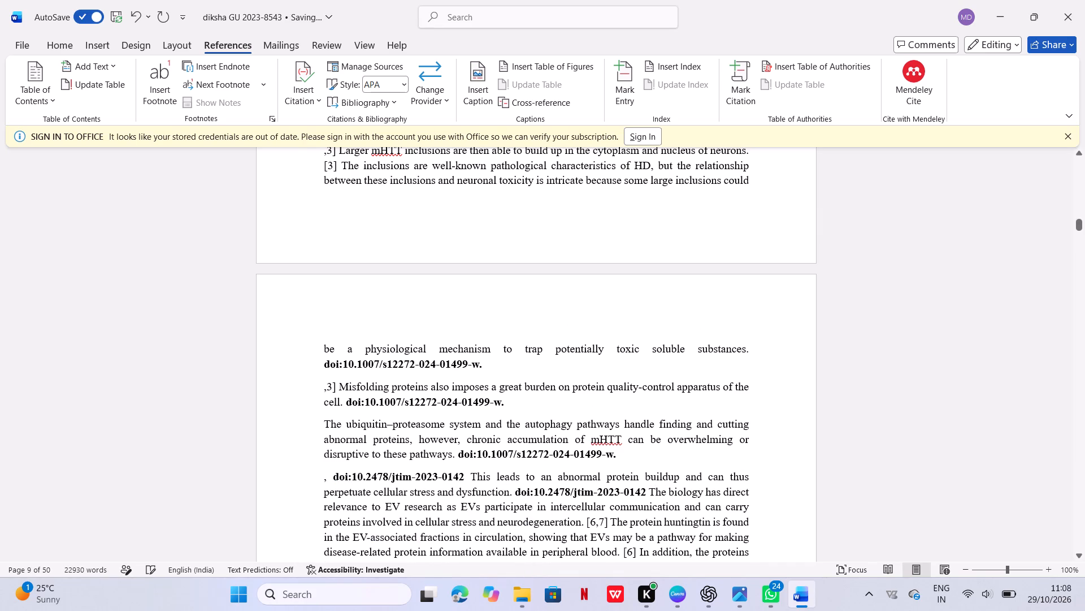
Replace citation [3] after "interfere with cellular function." above section 2.3 with the copied doi:10.2478/jtim-2023-0142 in bold.
scroll(389, 339, "up", 4)
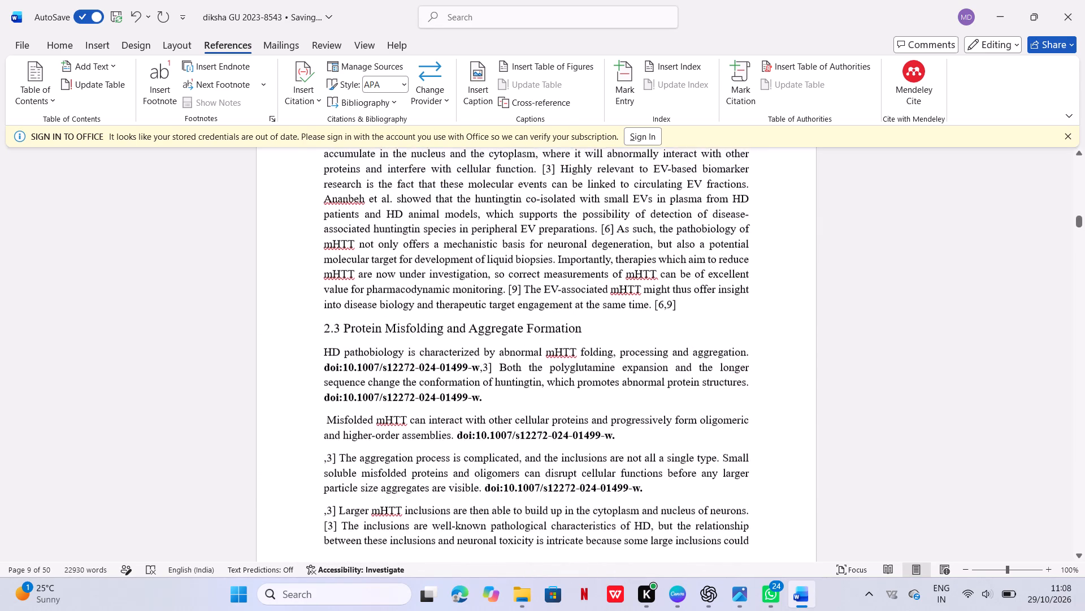
scroll(389, 339, "up", 2)
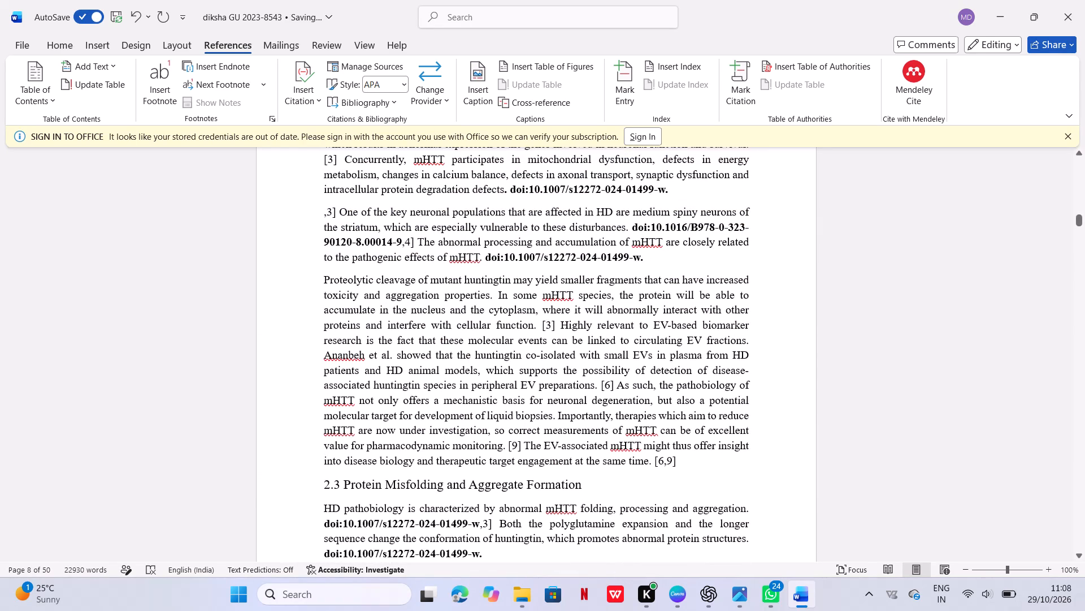
left_click(555, 319)
key("BackSpace")
key("BackSpace")
key("BackSpace")
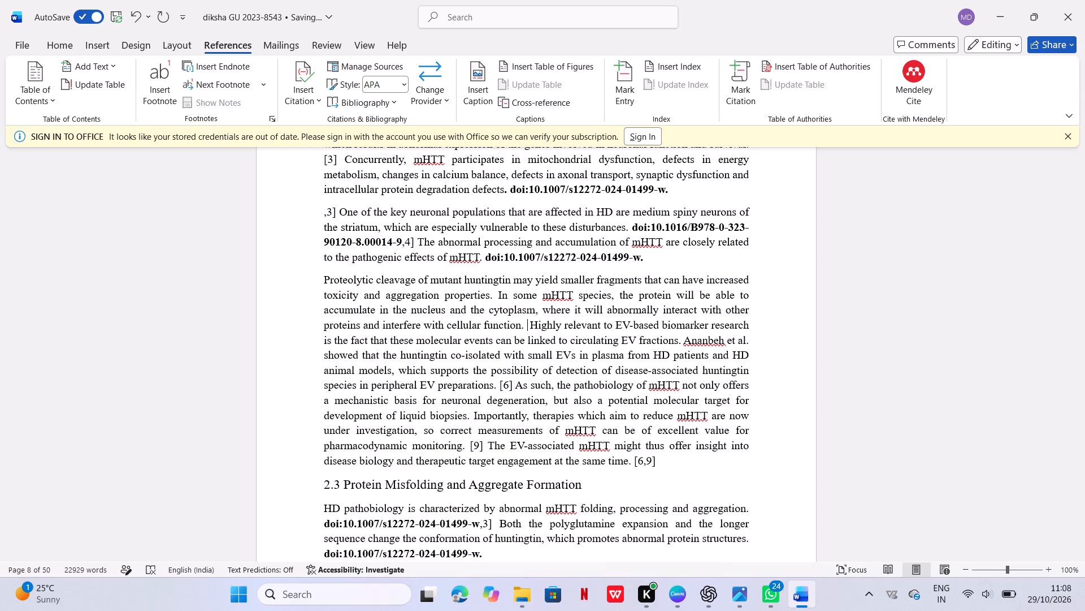
key("ctrl+c")
key("ctrl+v")
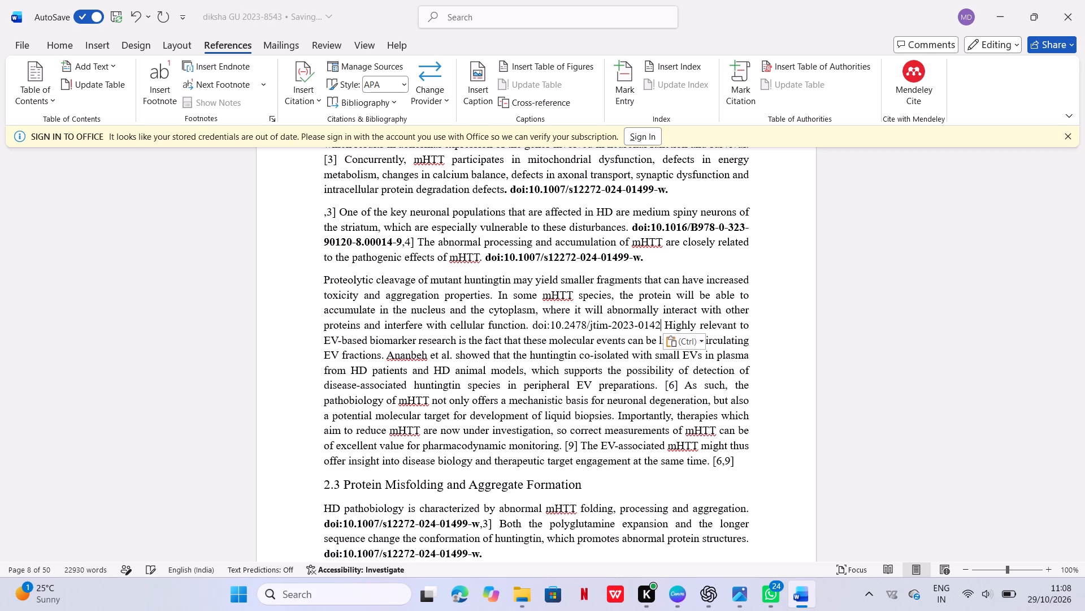
left_click_drag(534, 323, 575, 322)
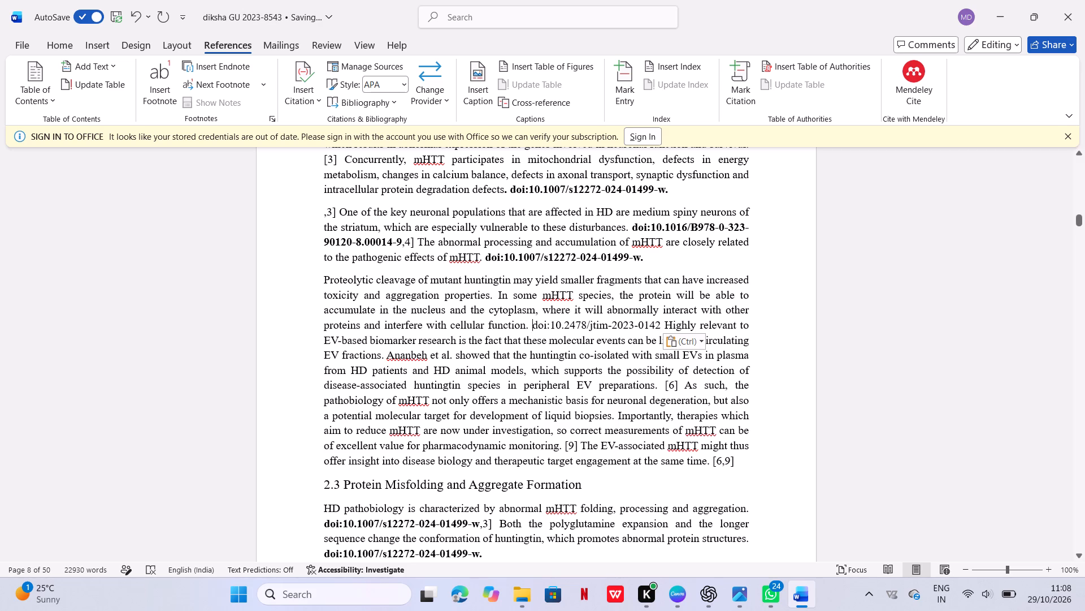
left_click_drag(575, 322, 659, 324)
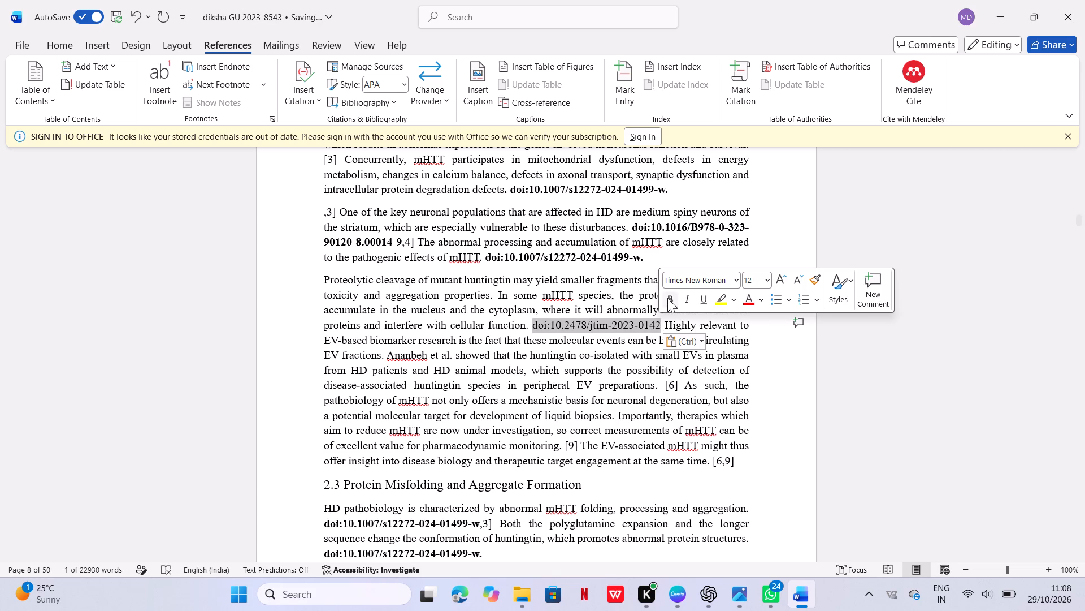
left_click(667, 298)
Delete citation [3] after "interferes with transcriptional regulation.".
scroll(560, 265, "up", 1)
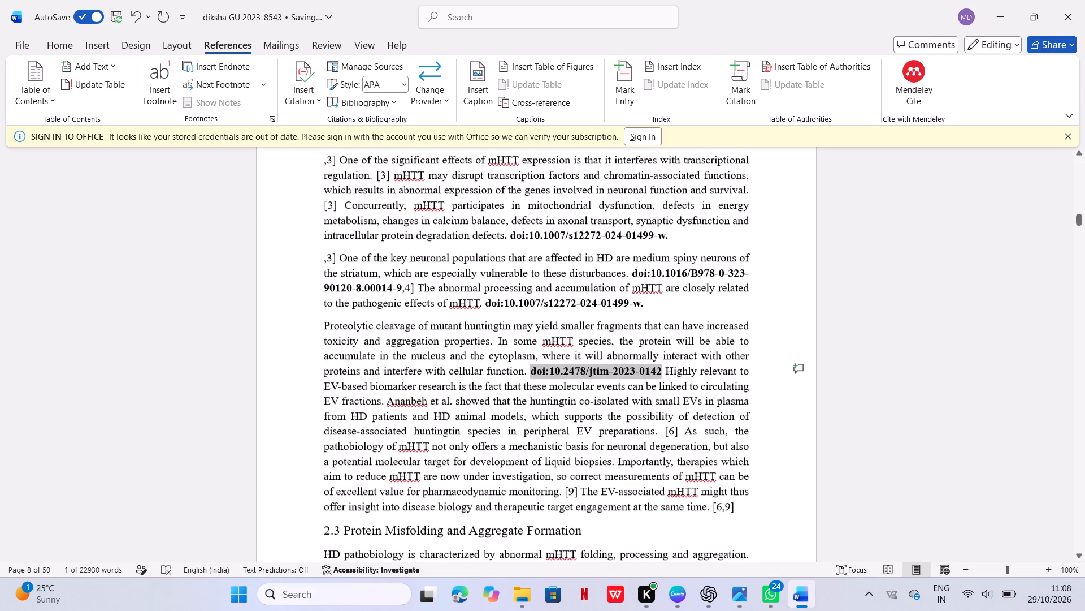
scroll(560, 265, "up", 3)
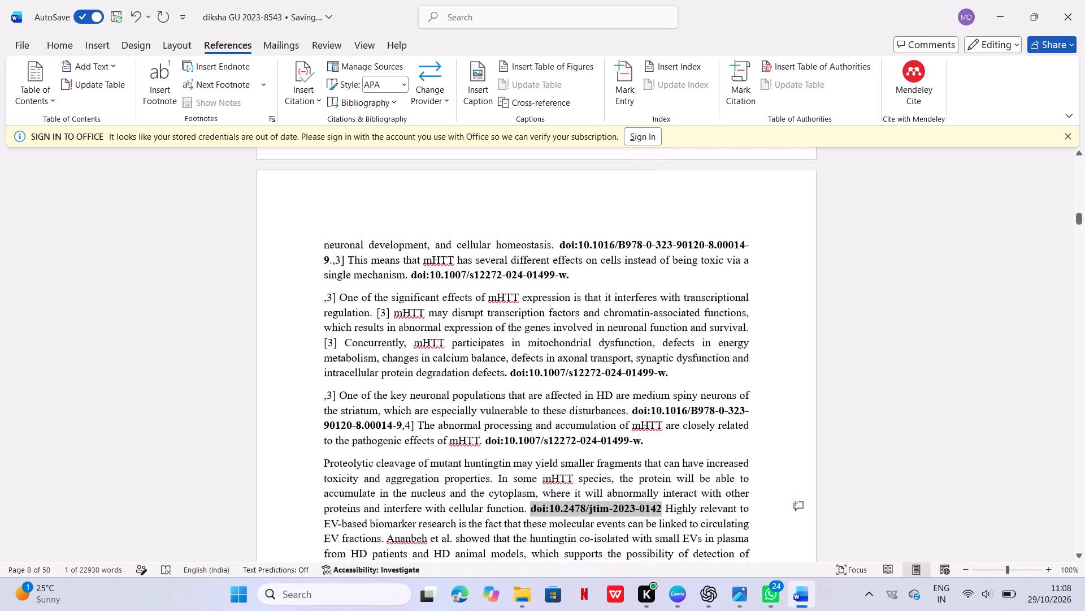
scroll(560, 265, "up", 1)
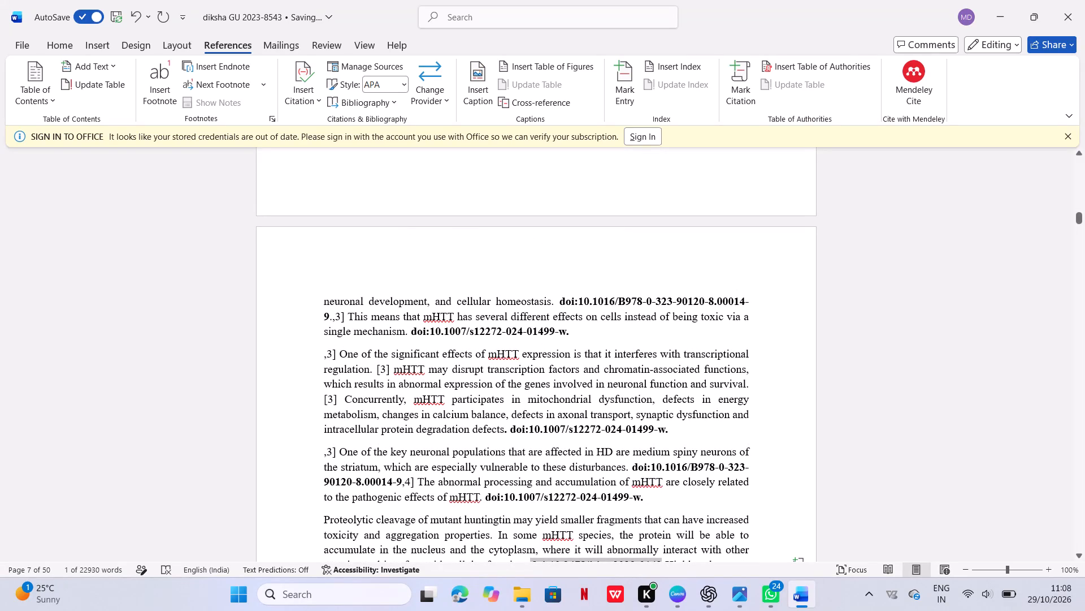
left_click(391, 375)
key("BackSpace")
key("BackSpace")
key("BackSpace")
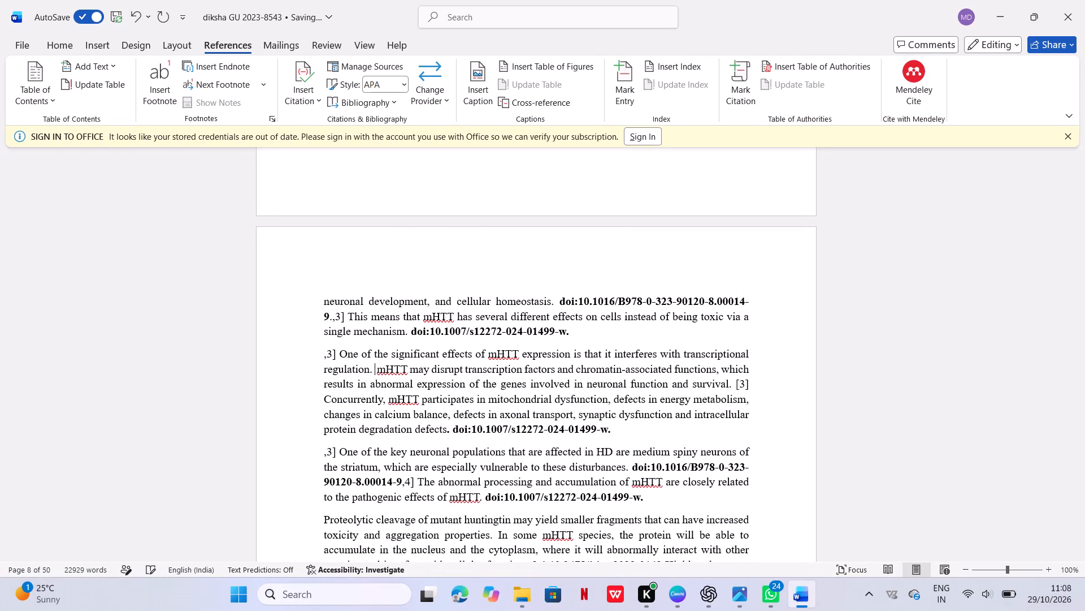
key("BackSpace")
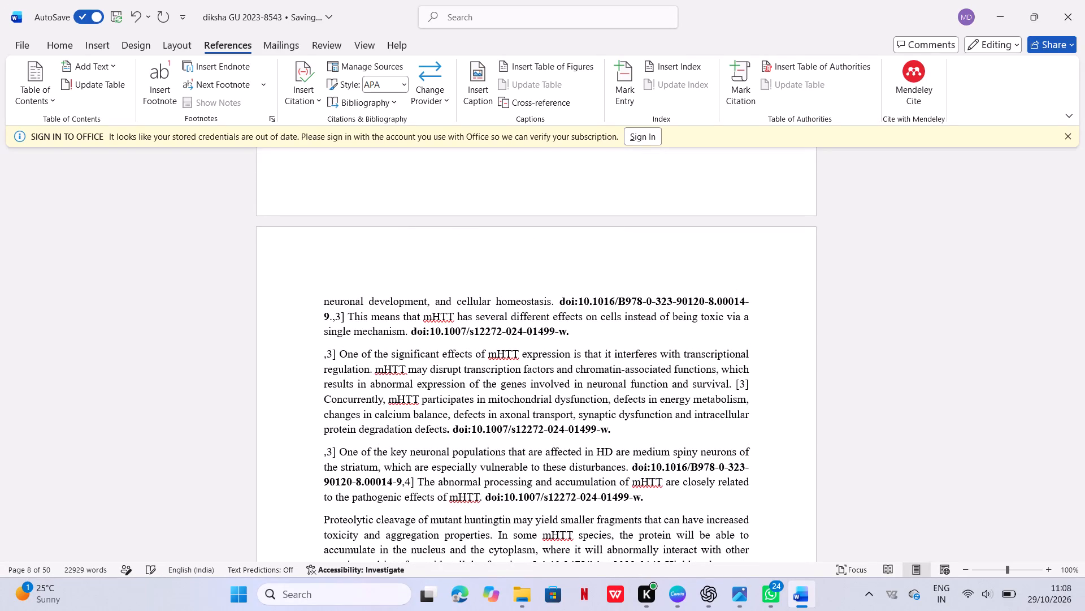
Replace citation [3] after "neuronal function and survival." with the copied doi:10.2478/jtim-2023-0142, followed by a space before "Concurrently".
left_click(763, 384)
key("BackSpace")
key("BackSpace")
key("BackSpace")
key("BackSpace")
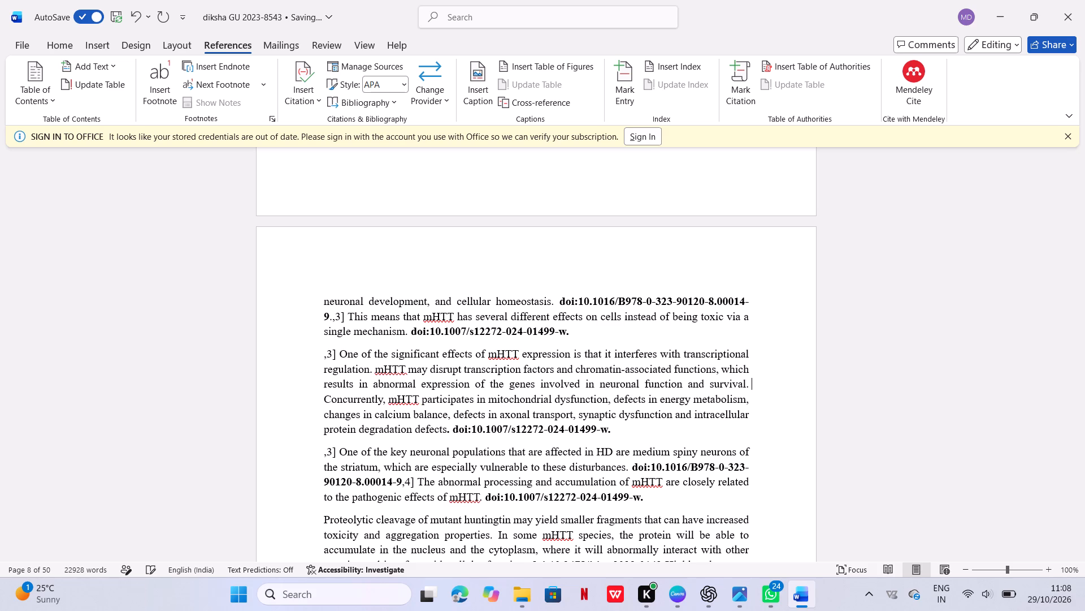
key("ctrl+v")
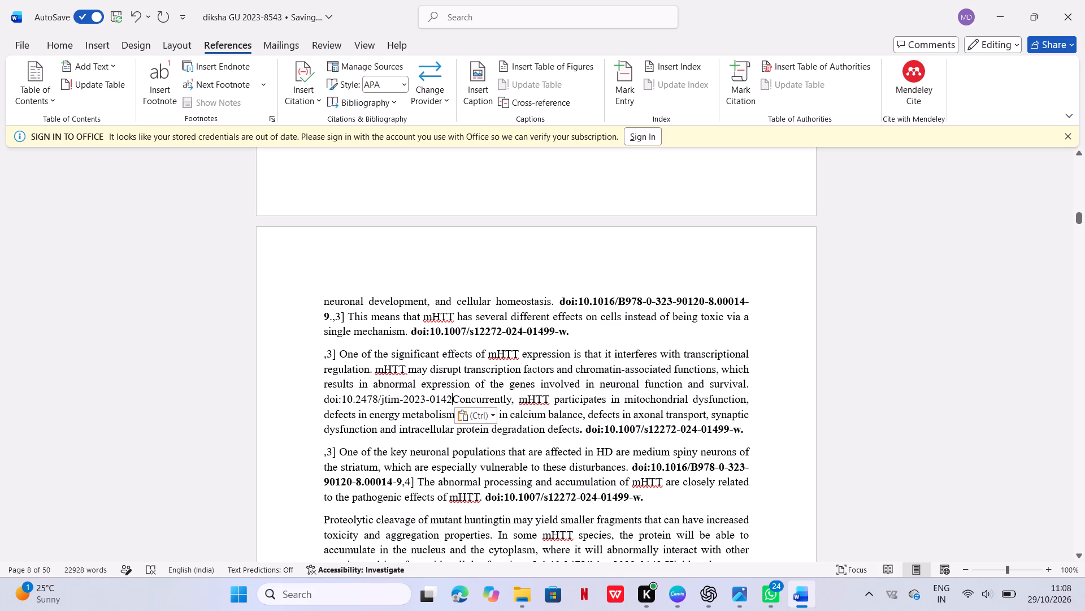
key("space")
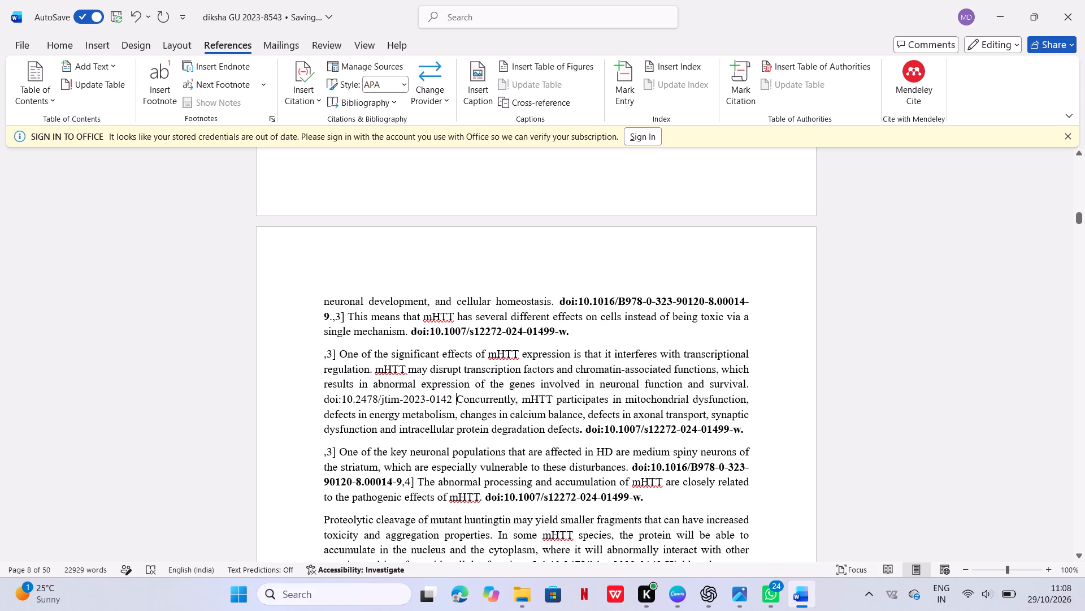
Make the doi:10.2478/jtim-2023-0142 before "Concurrently" bold.
left_click_drag(328, 396, 448, 405)
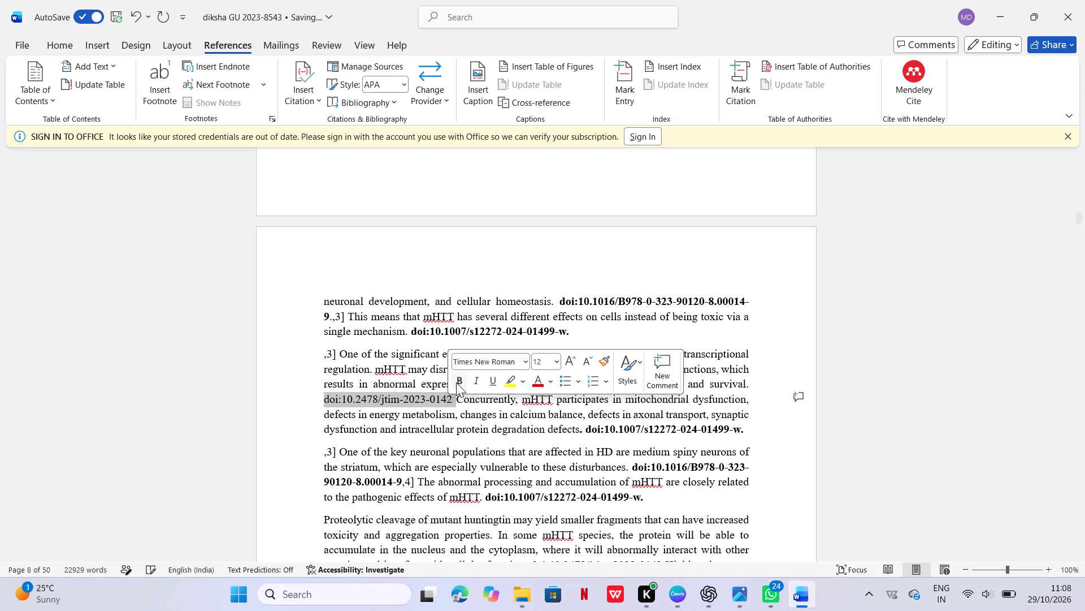
left_click(456, 382)
Replace the leftover "3]" before "One of the significant effects" with the copied doi:10.2478/jtim-2023-0142 in bold, followed by a space.
left_click(338, 355)
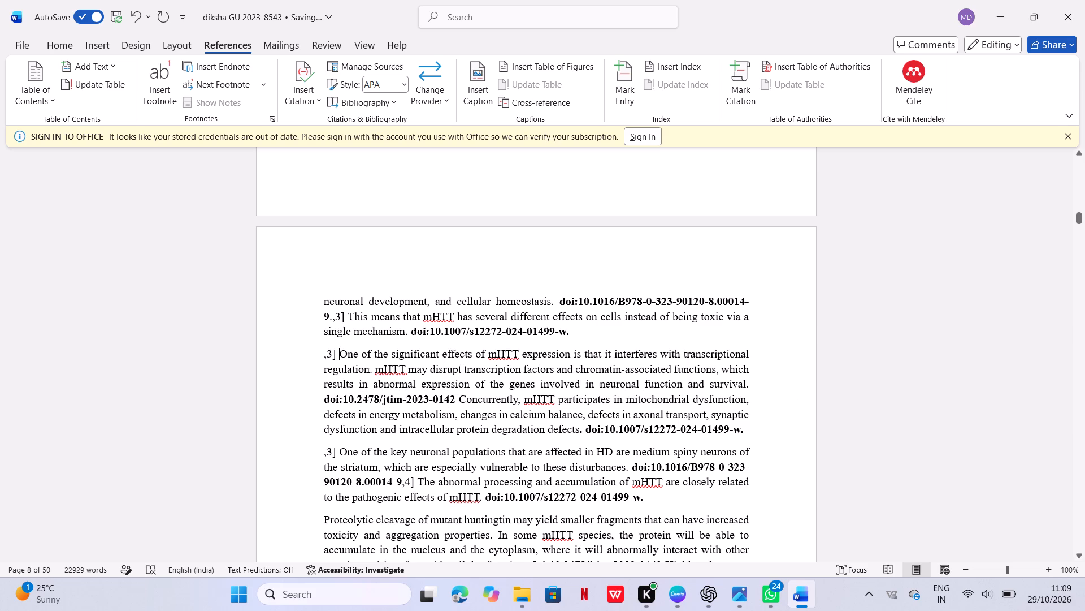
key("BackSpace")
key("BackSpace")
key("BackSpace")
key("ctrl+v")
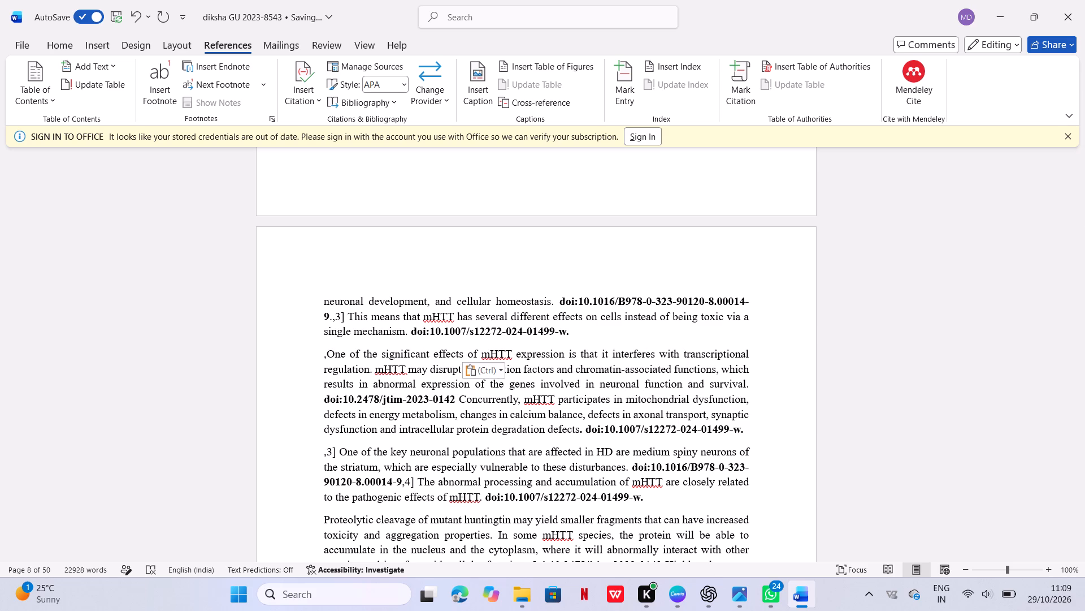
left_click_drag(329, 354, 463, 355)
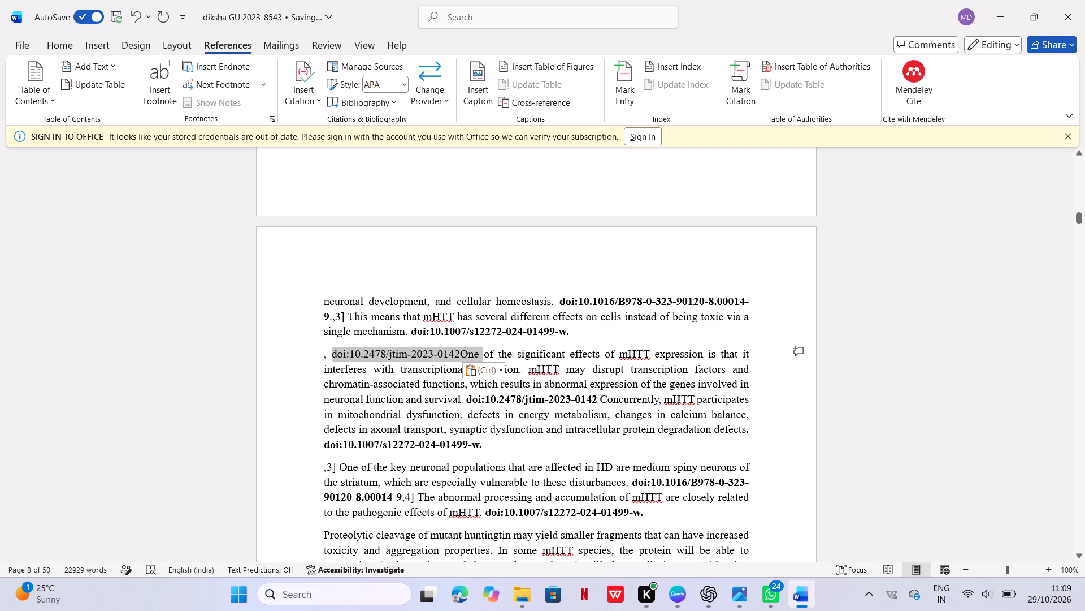
left_click_drag(463, 355, 457, 354)
left_click(466, 326)
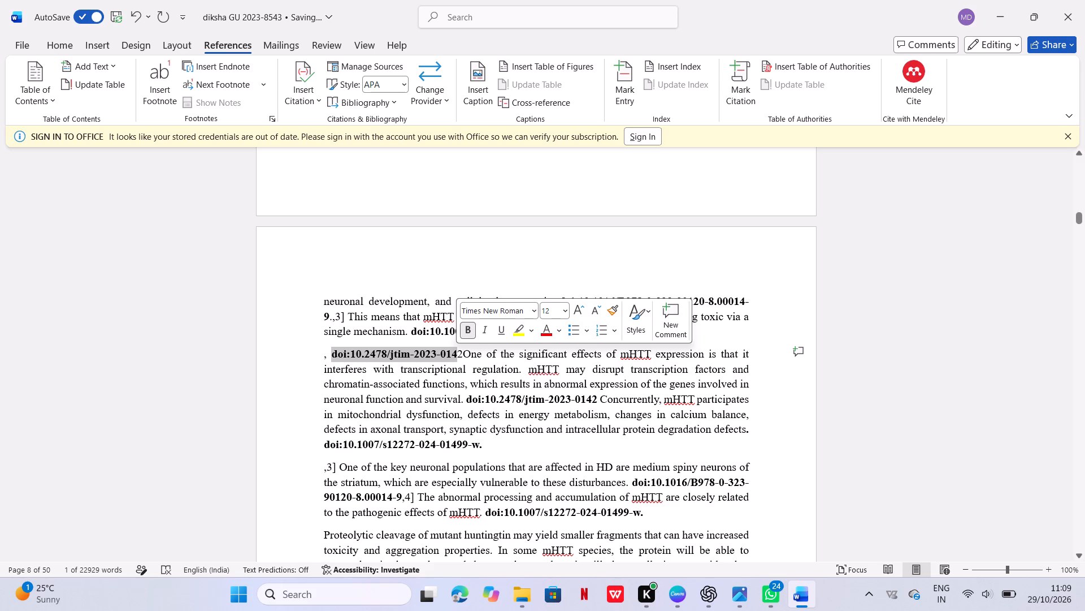
left_click(462, 354)
left_click(468, 326)
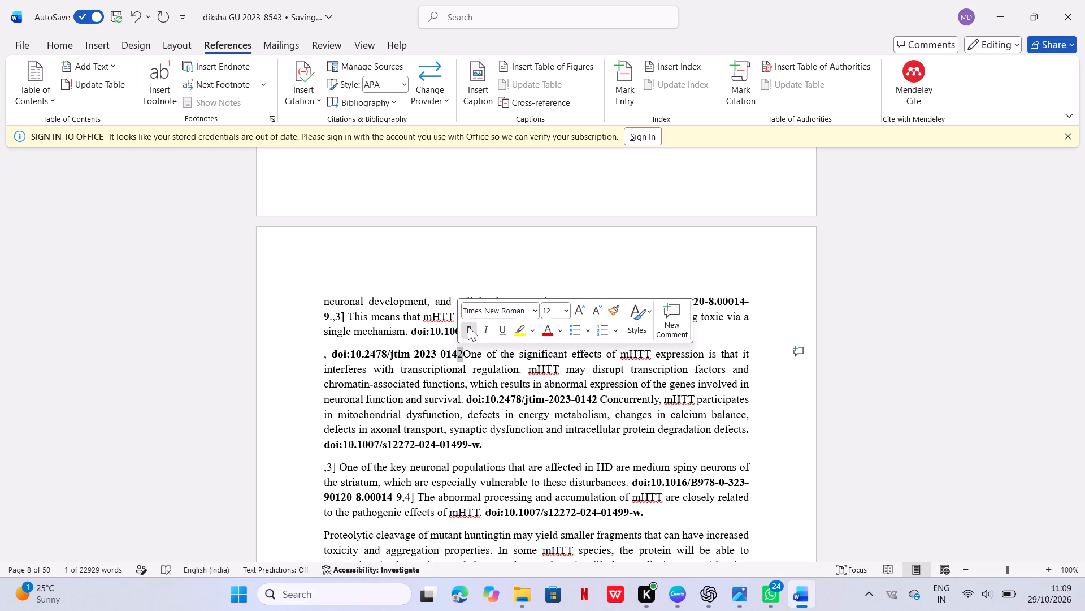
left_click(461, 355)
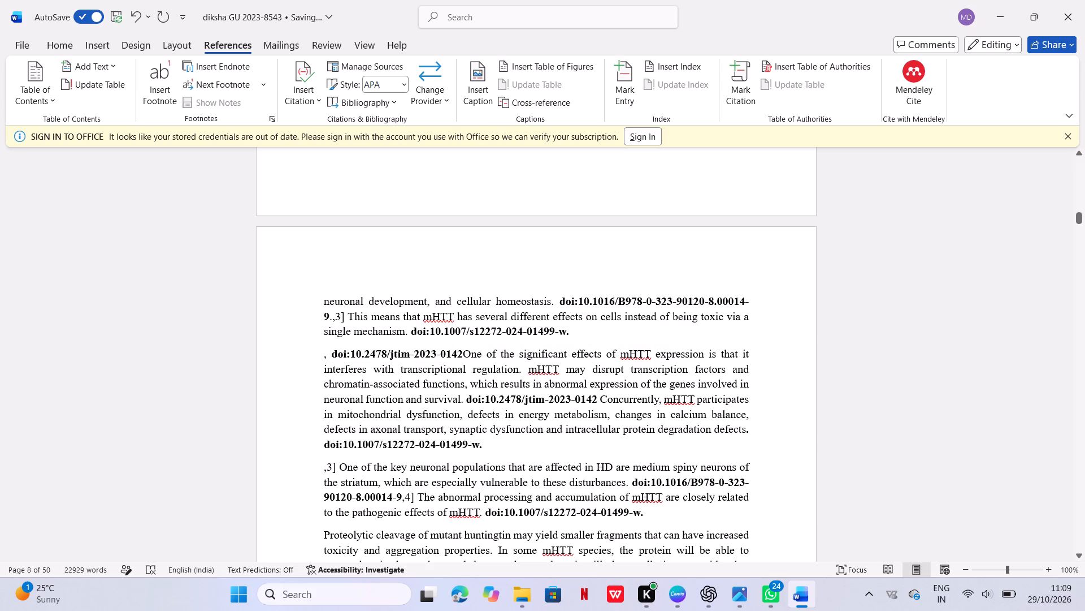
key("space")
Replace the leftover "3]" before "This means that mHTT has several different effects" with the copied doi:10.2478/jtim-2023-0142 in bold.
scroll(458, 352, "up", 1)
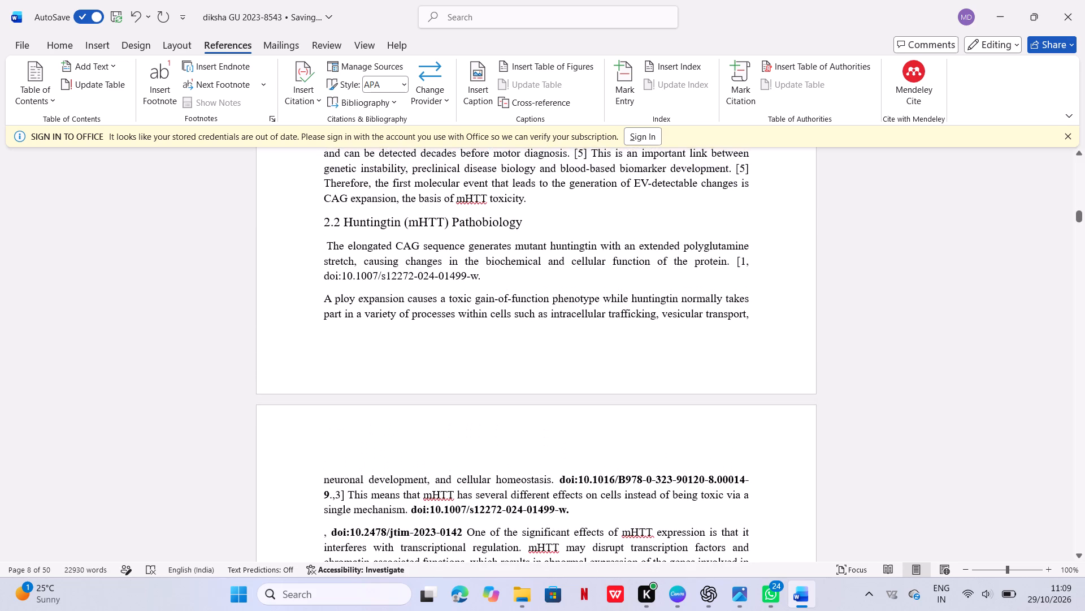
scroll(458, 352, "up", 1)
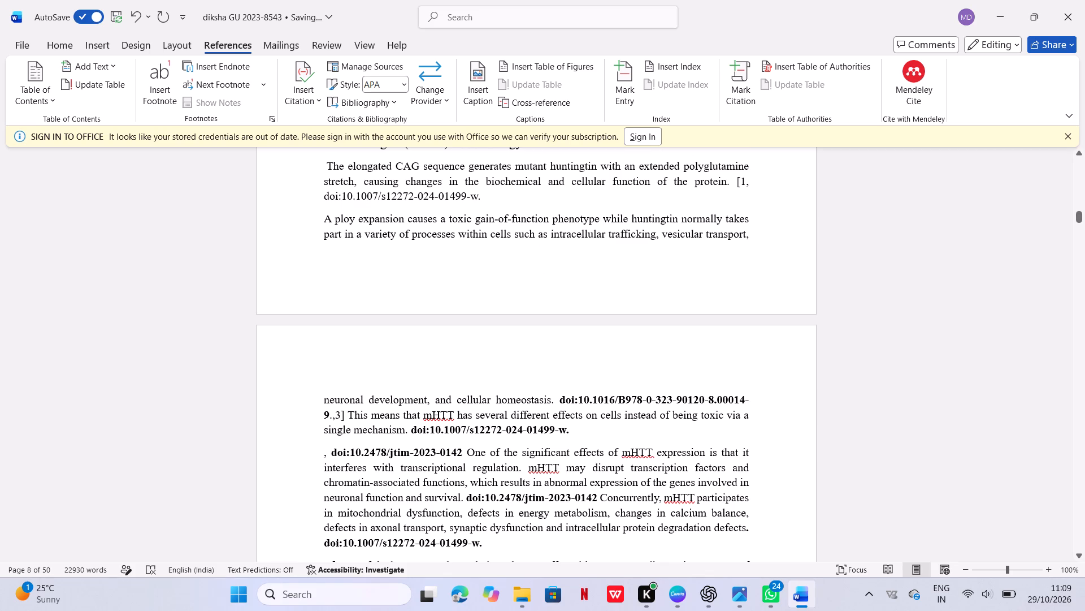
left_click(345, 410)
key("BackSpace")
key("BackSpace")
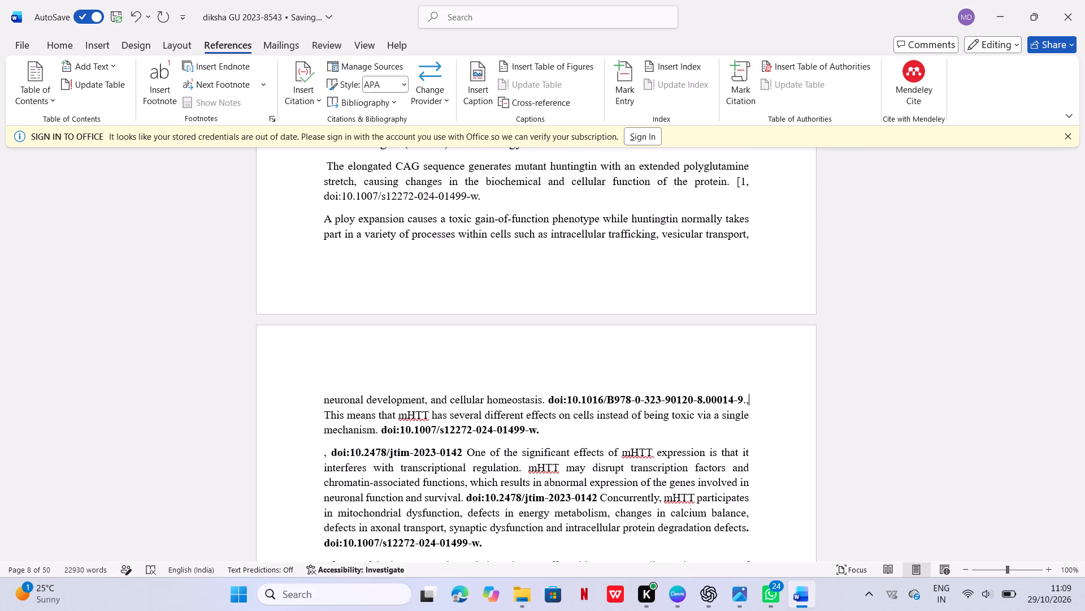
key("ctrl+v")
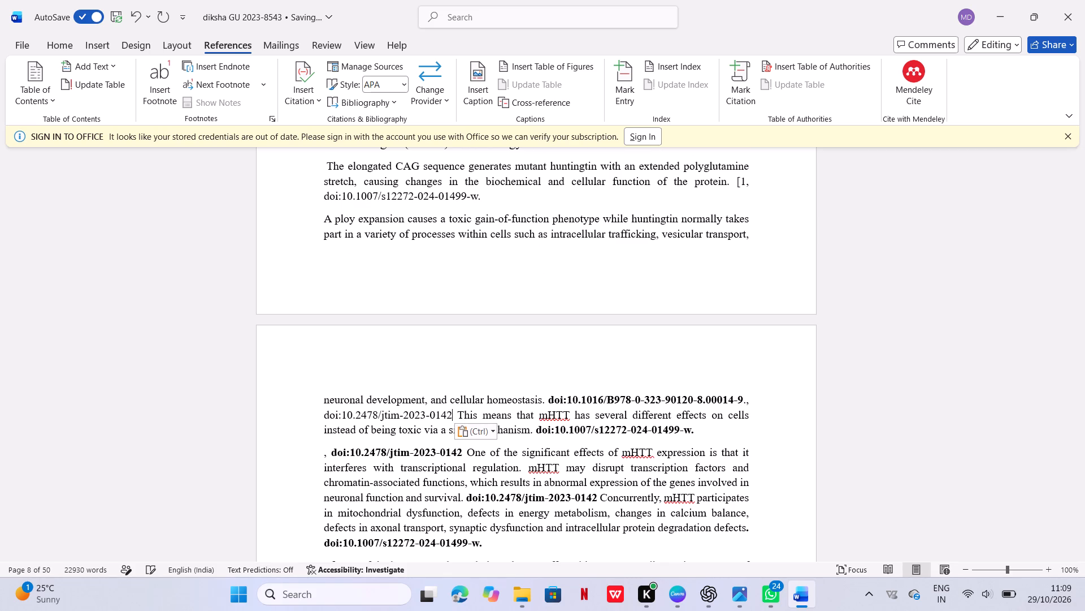
left_click_drag(323, 411, 421, 422)
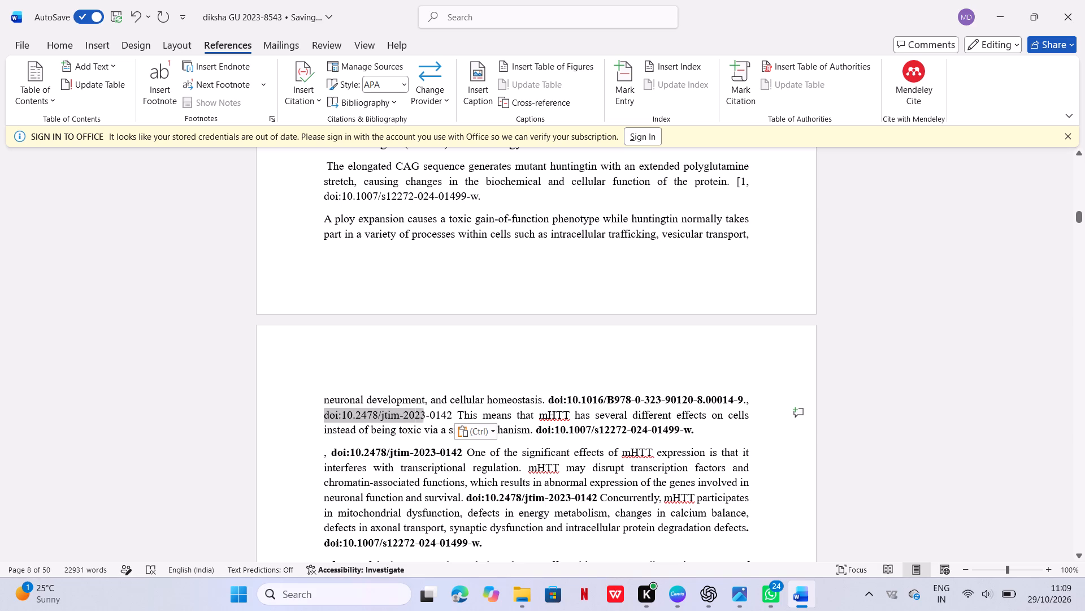
left_click_drag(421, 422, 450, 415)
left_click(462, 393)
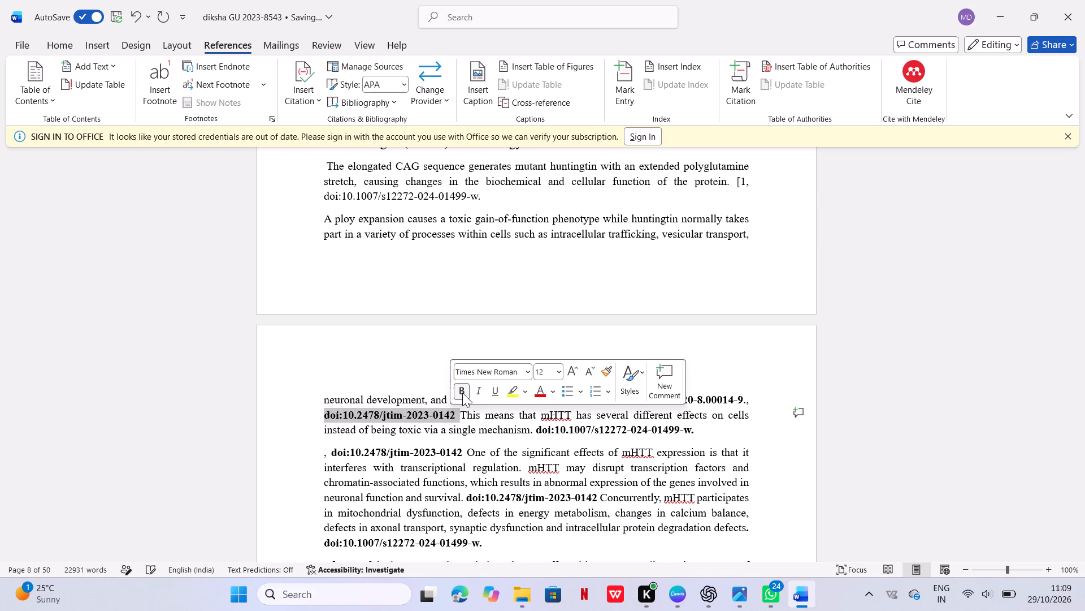
Look back through sections 2 to 2.2 and the preceding reference list for numbered citations still needing replacement.
scroll(425, 358, "up", 1)
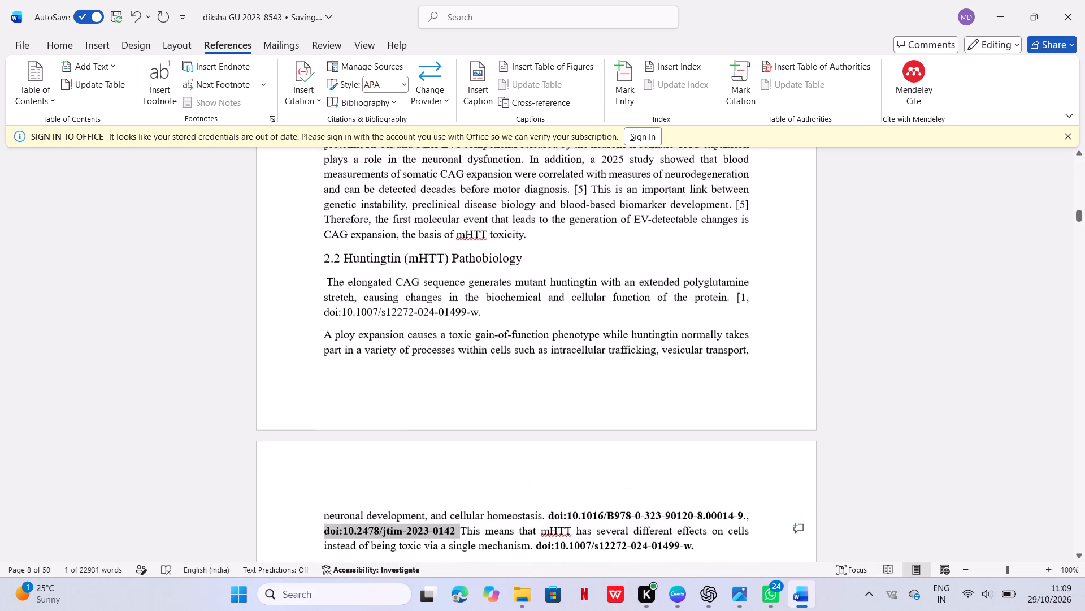
scroll(425, 358, "up", 1)
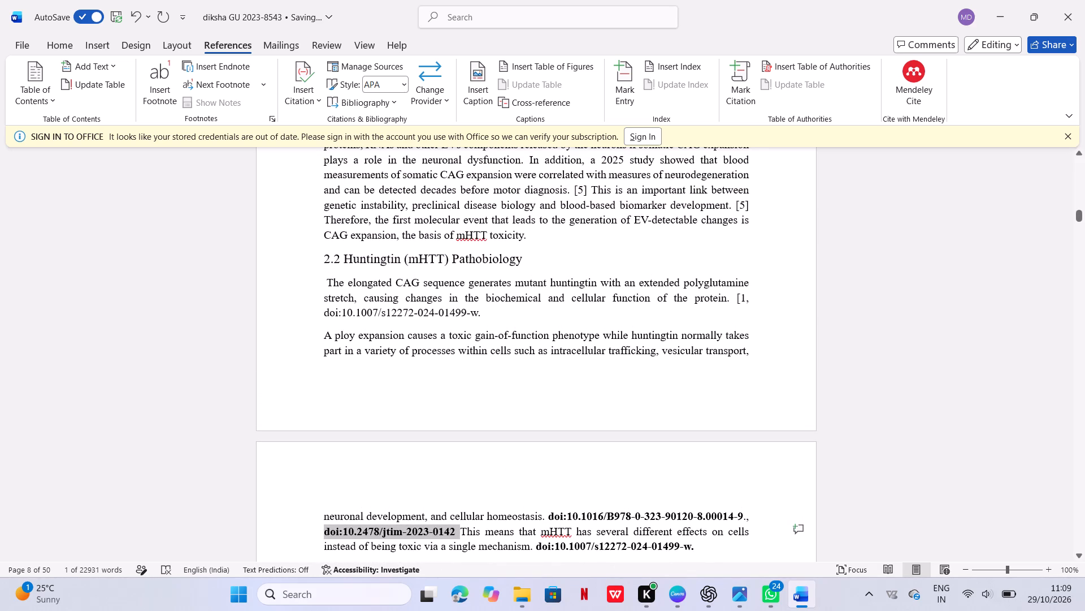
scroll(474, 274, "up", 3)
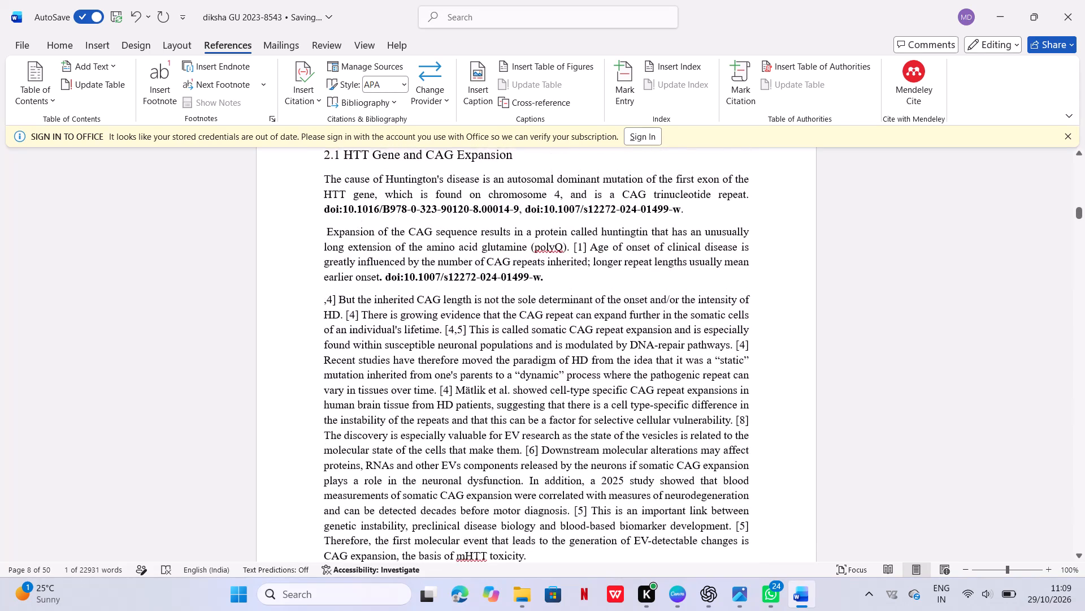
scroll(474, 274, "up", 2)
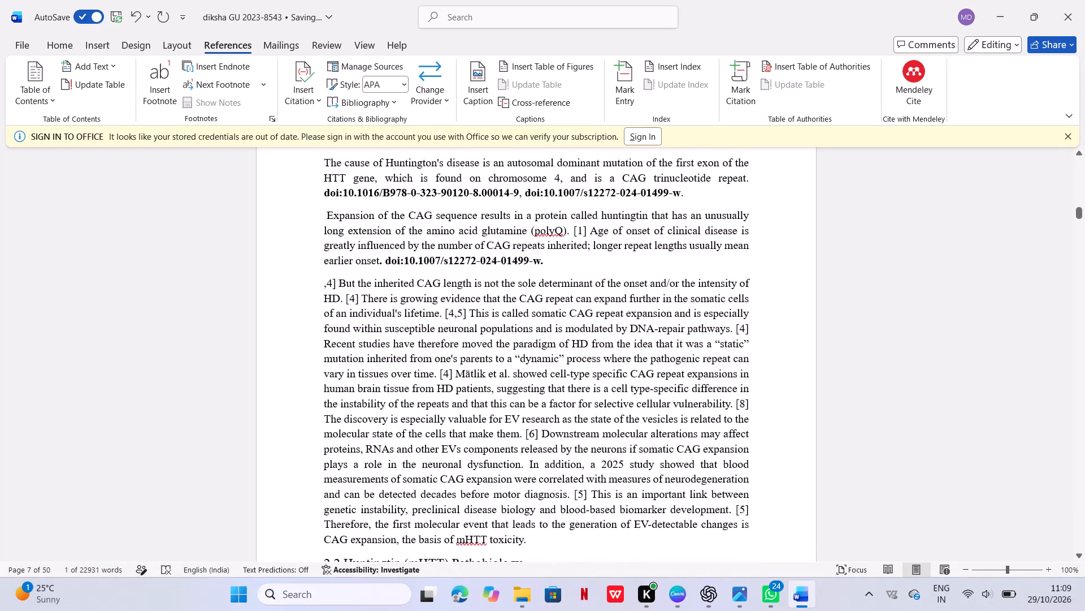
scroll(474, 274, "up", 2)
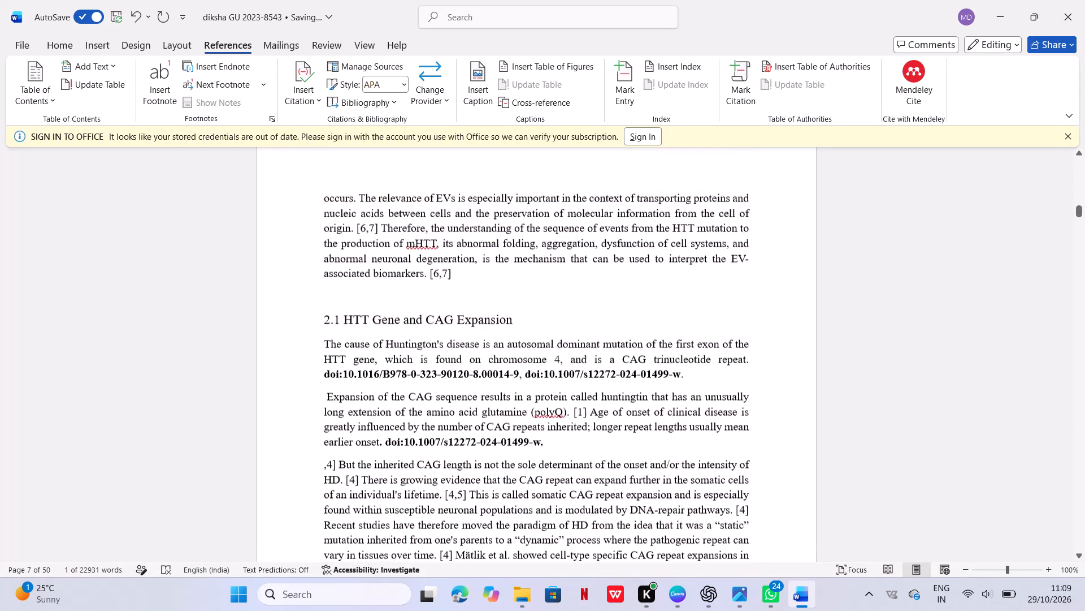
scroll(474, 274, "up", 4)
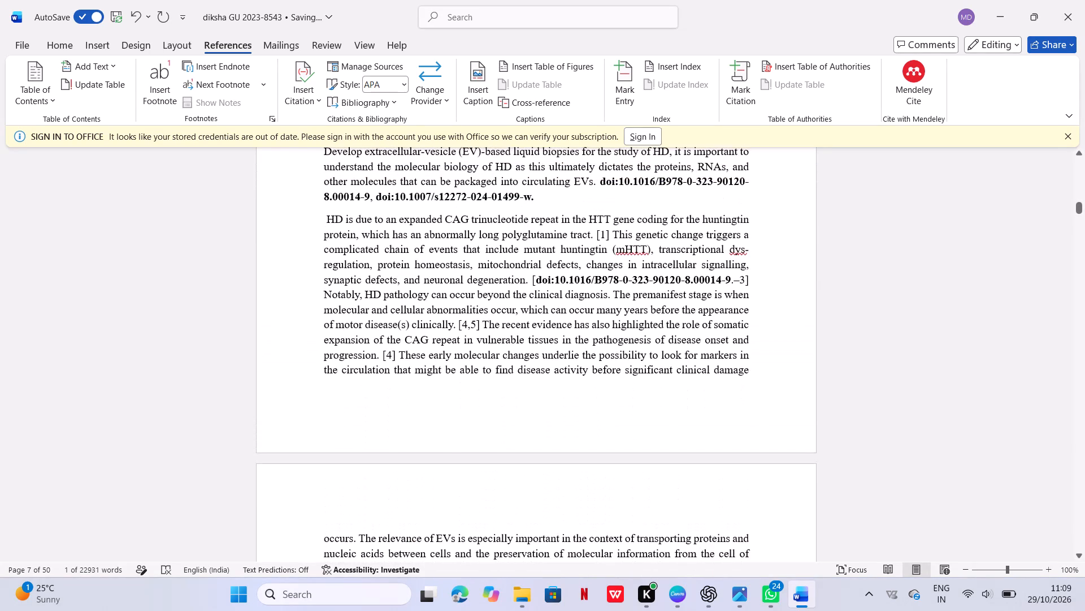
scroll(474, 274, "up", 2)
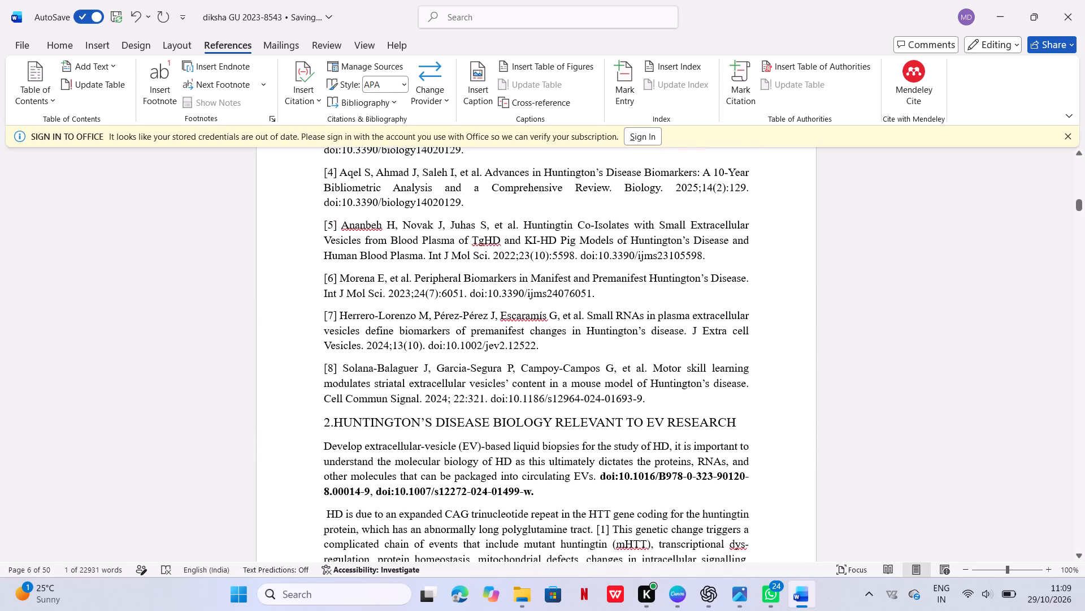
scroll(682, 347, "down", 6)
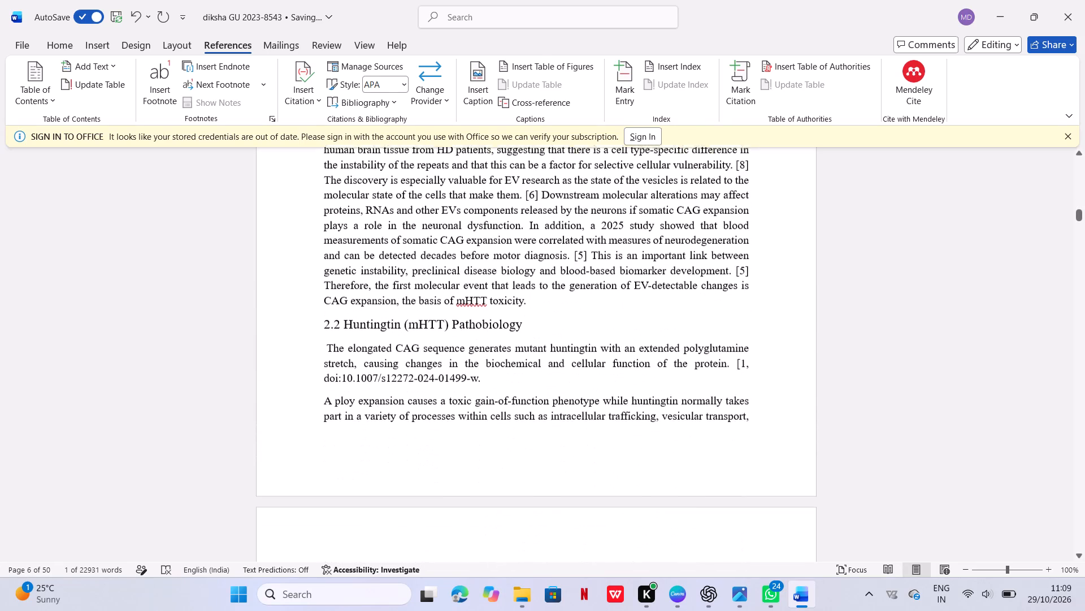
scroll(721, 330, "up", 1)
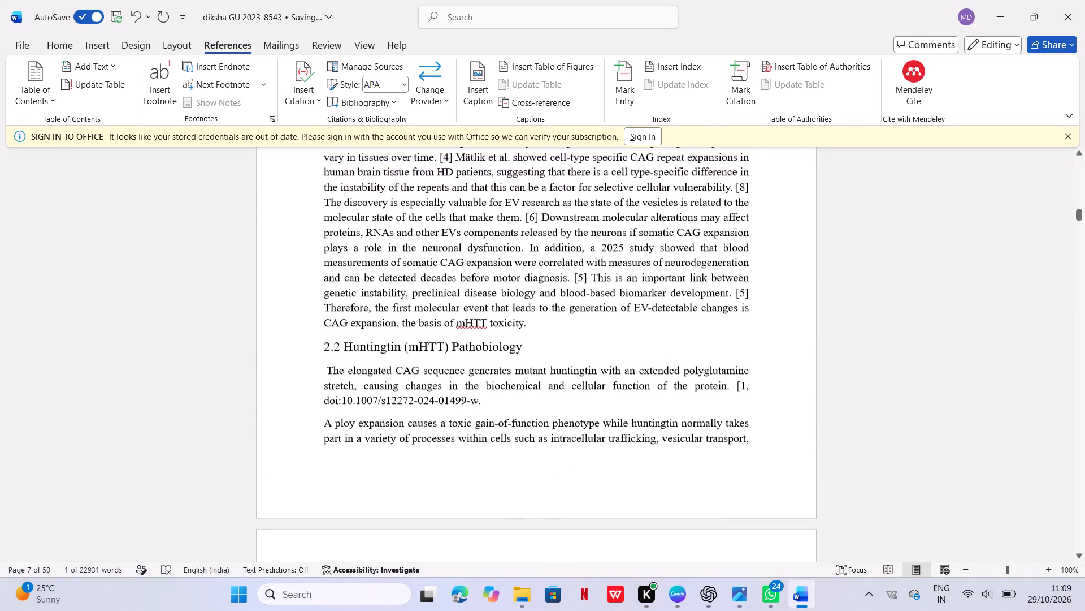
scroll(721, 330, "up", 3)
scroll(721, 330, "down", 4)
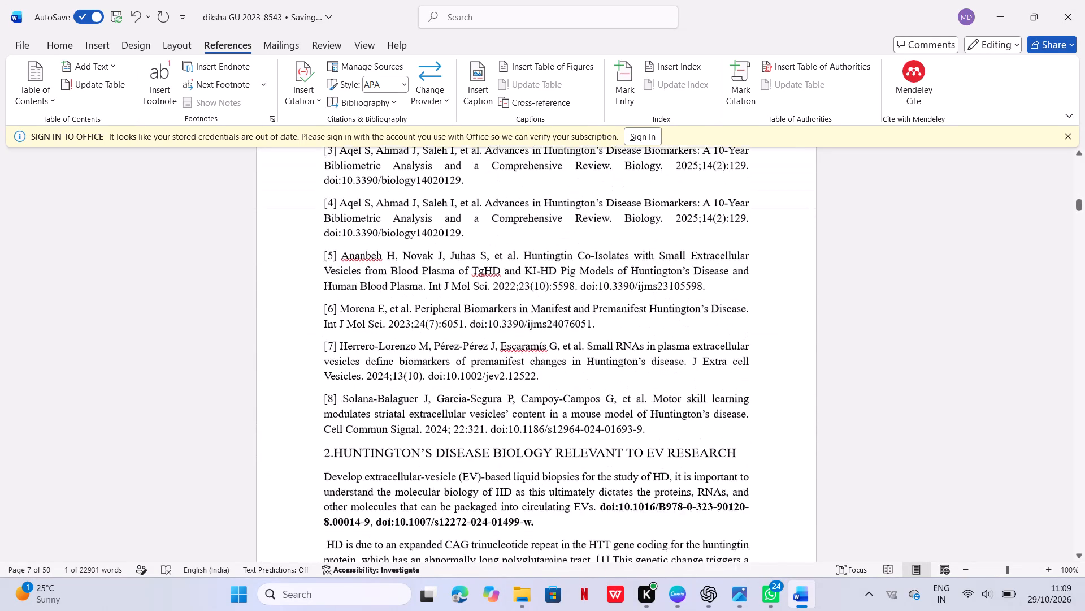
scroll(721, 330, "down", 7)
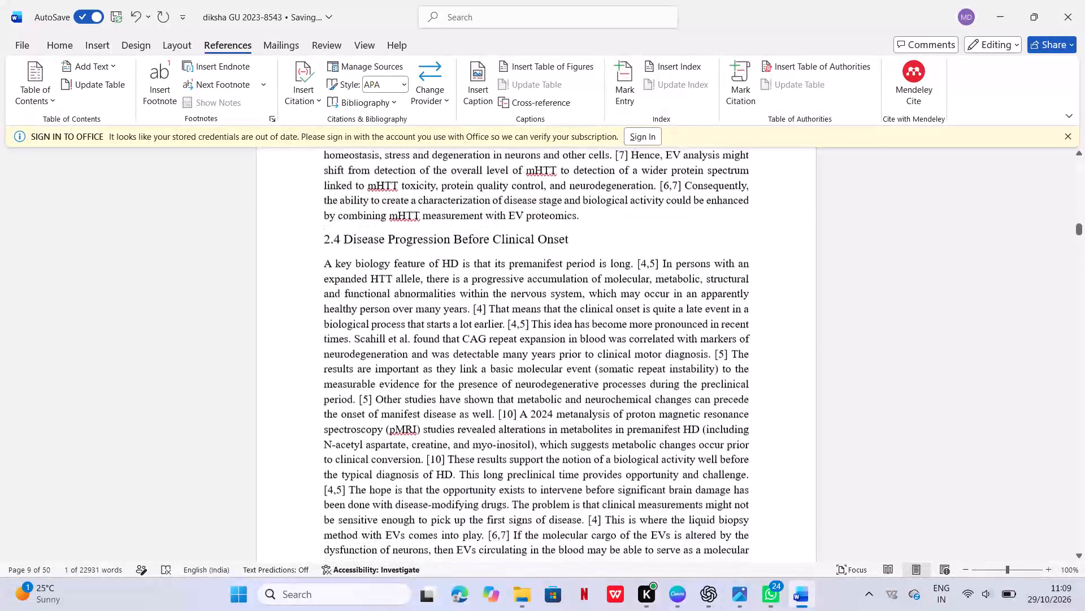
scroll(721, 330, "down", 2)
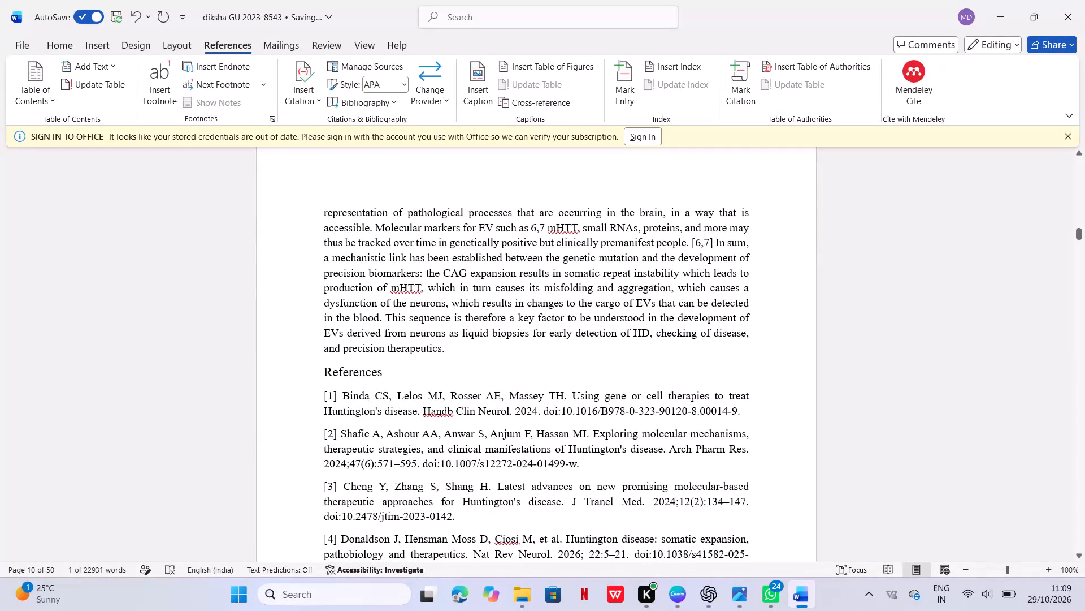
left_click(552, 411)
left_click_drag(547, 412, 740, 412)
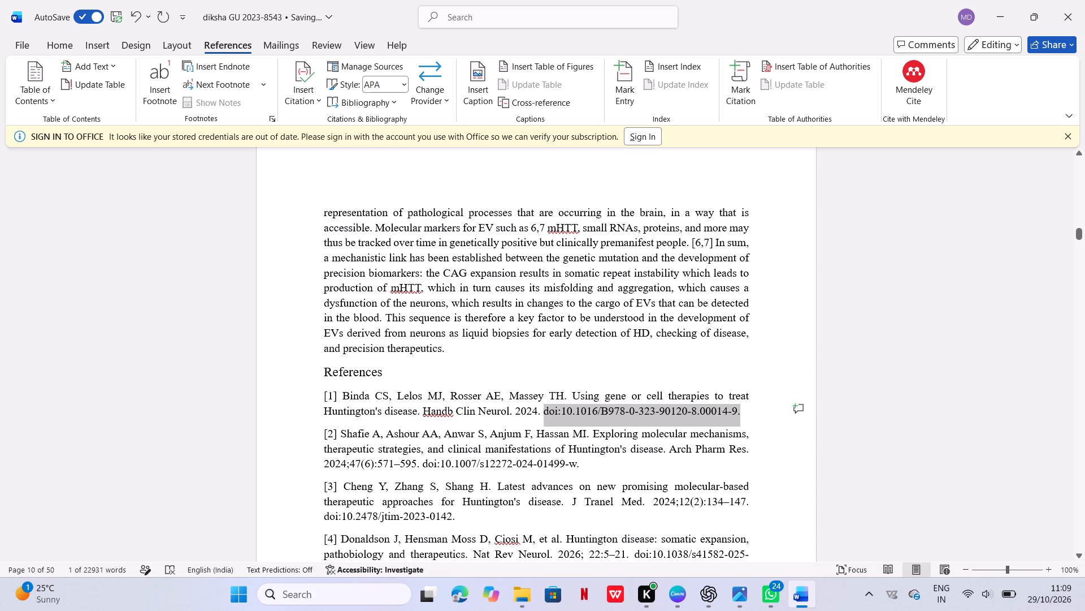
key("ctrl+c")
scroll(702, 318, "up", 1)
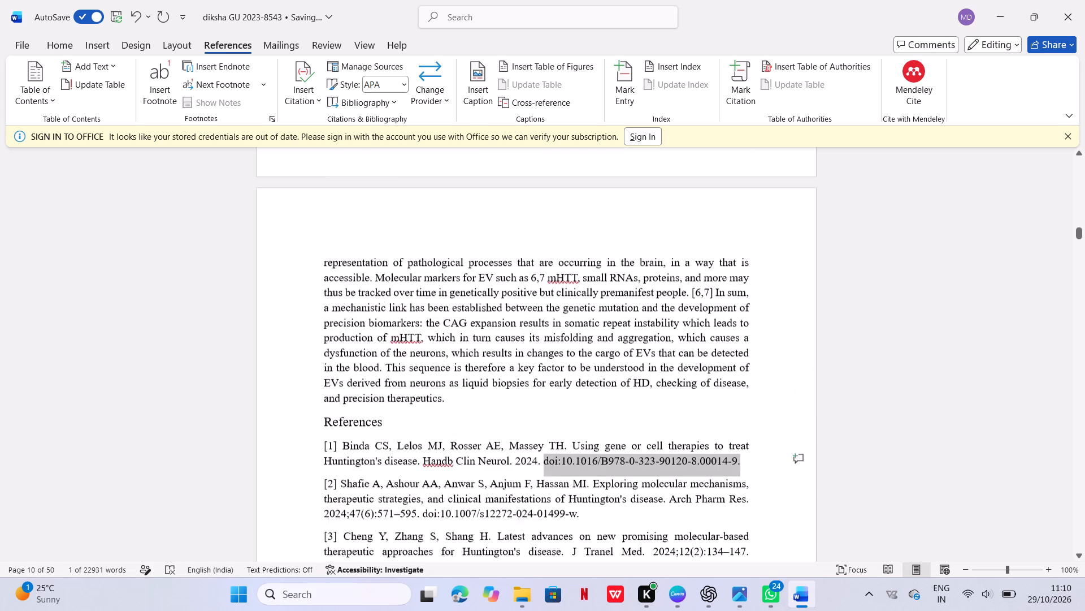
scroll(702, 318, "up", 3)
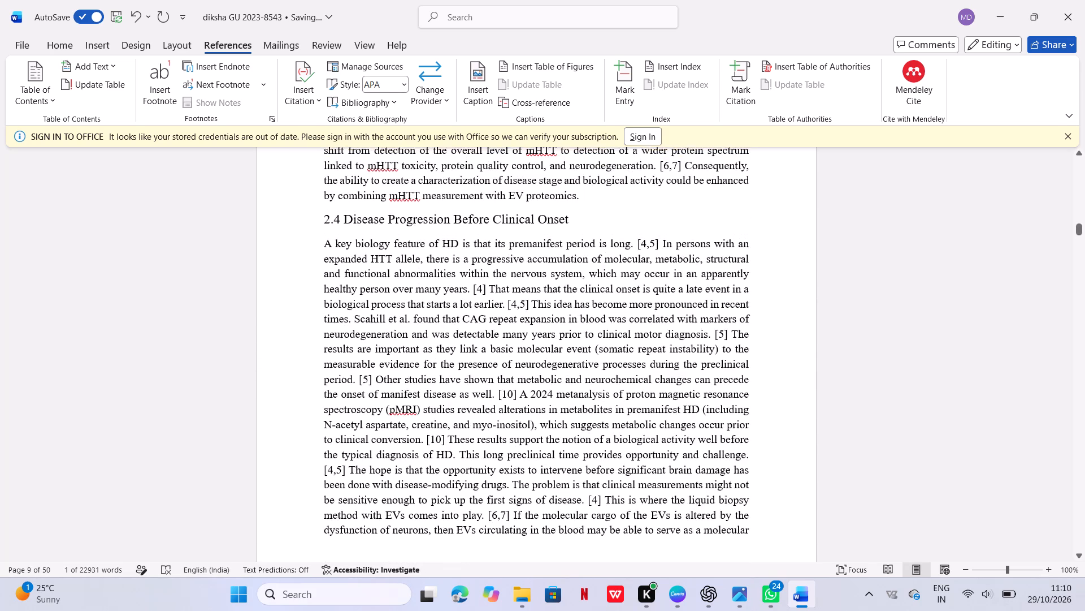
scroll(702, 318, "up", 6)
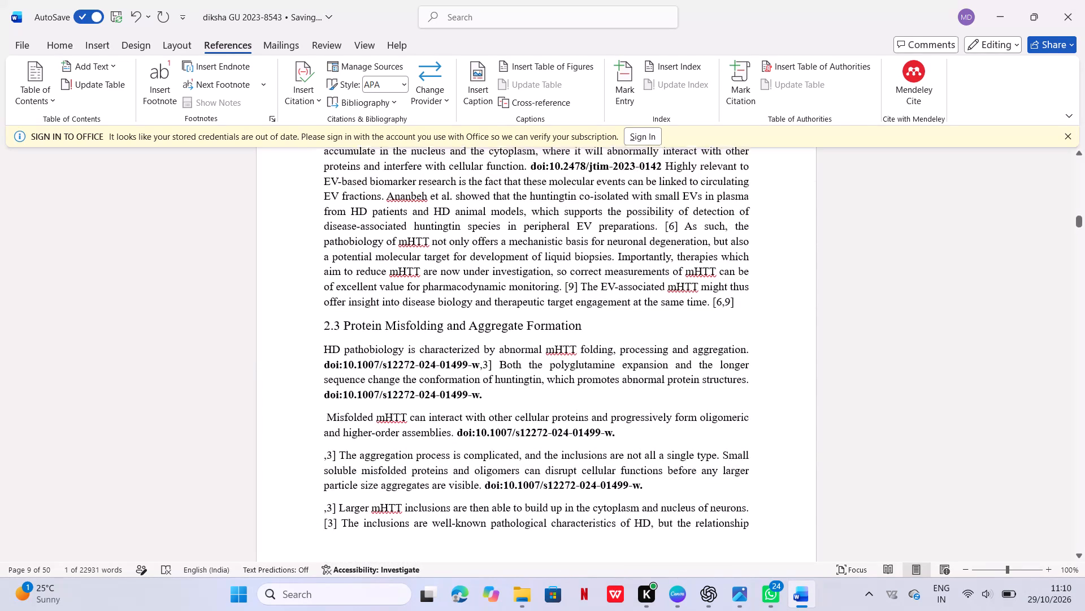
scroll(702, 318, "up", 4)
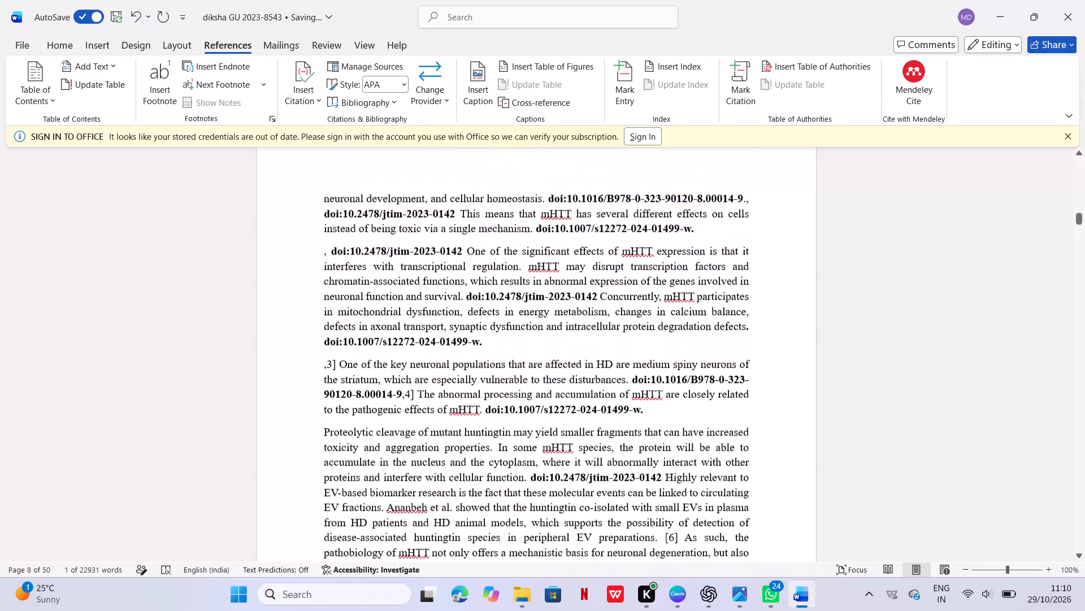
scroll(702, 318, "up", 4)
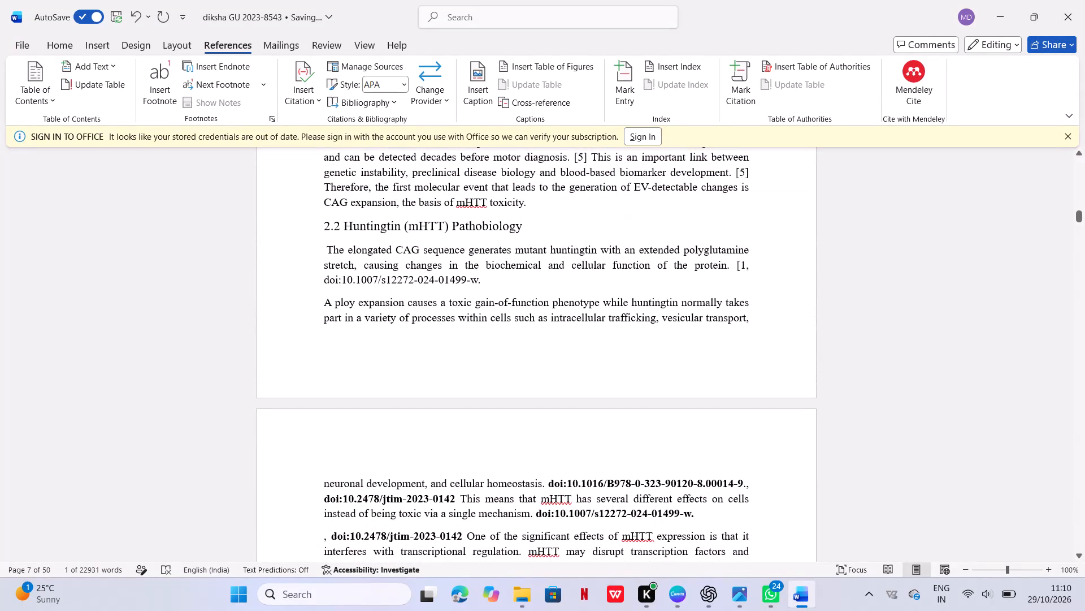
left_click(750, 268)
key("BackSpace")
key("BackSpace")
key("BackSpace")
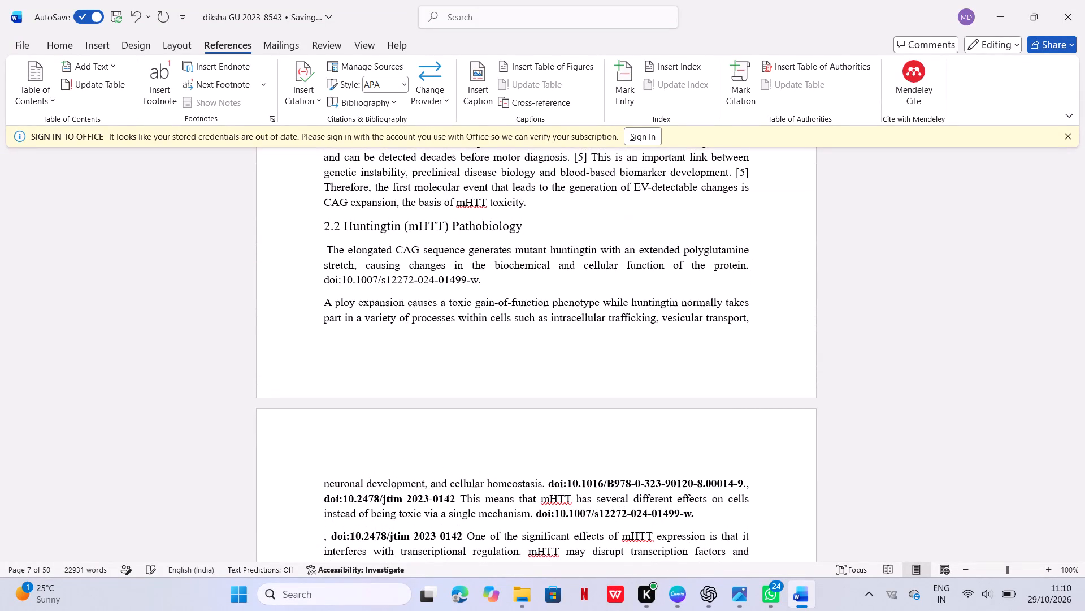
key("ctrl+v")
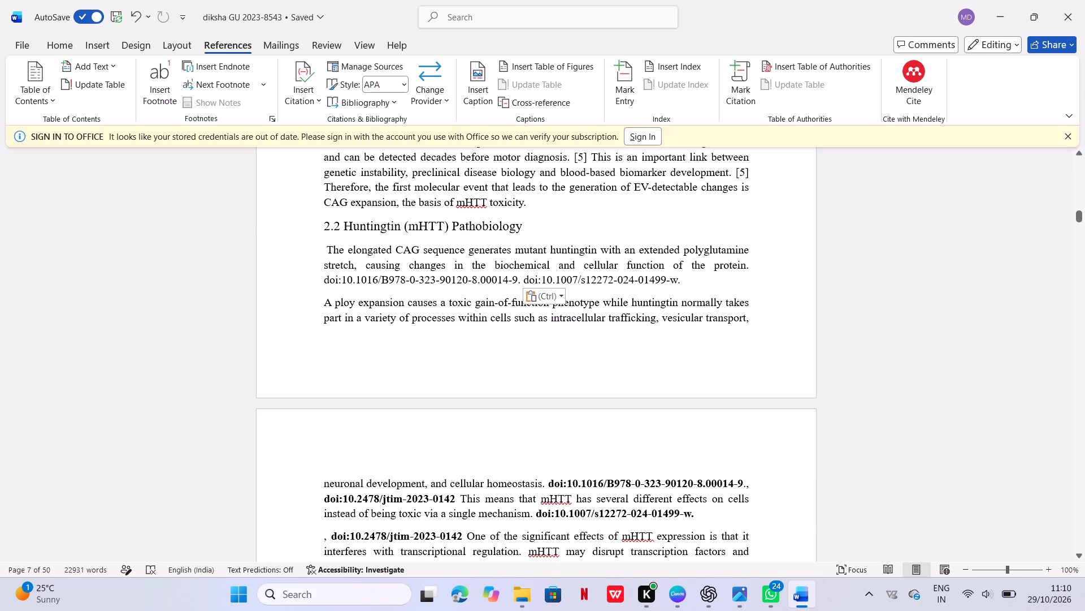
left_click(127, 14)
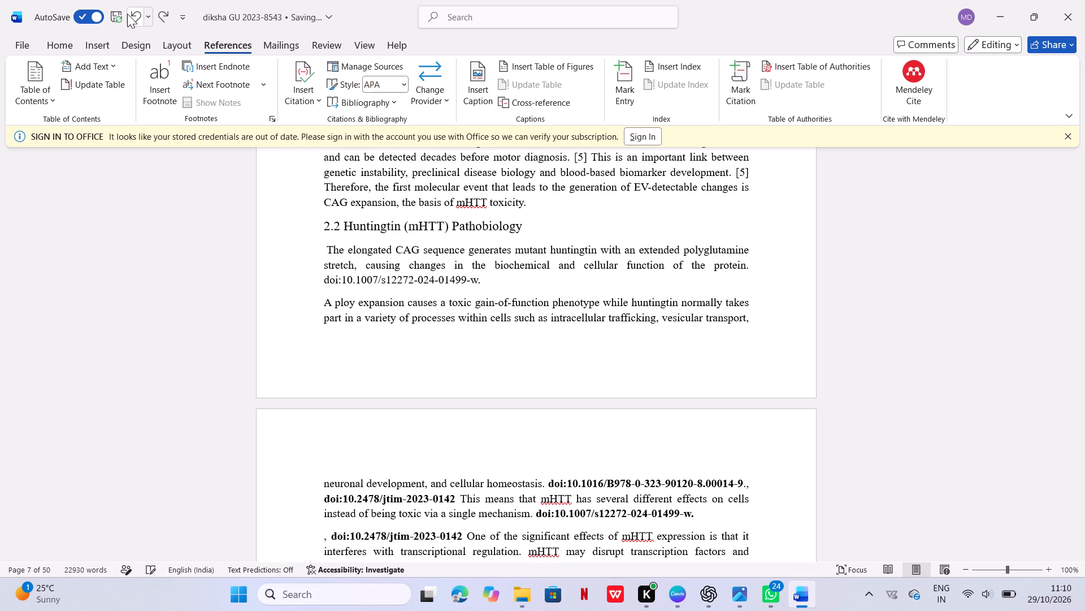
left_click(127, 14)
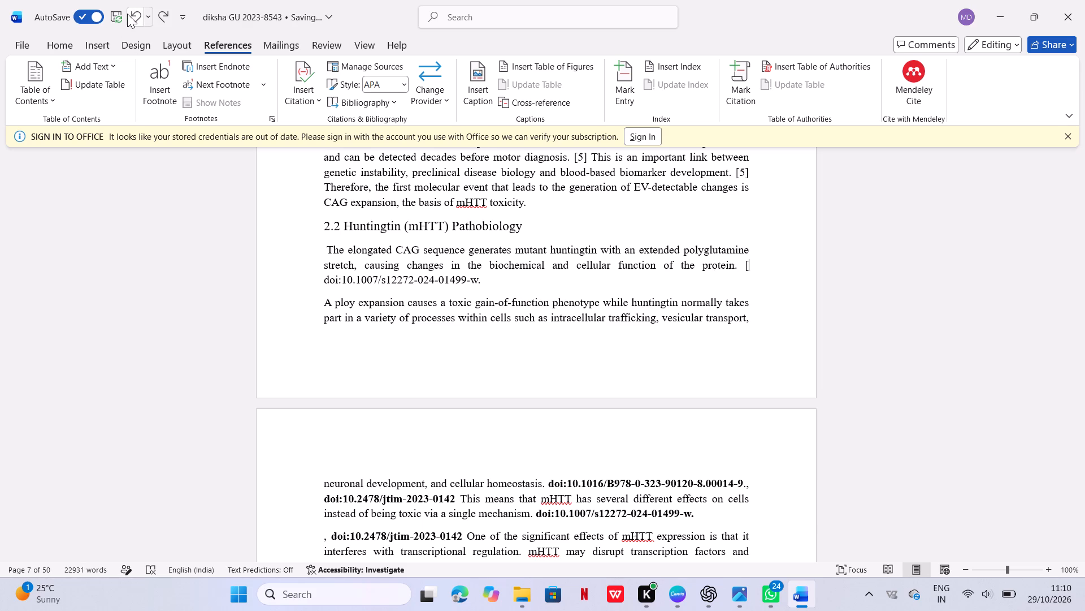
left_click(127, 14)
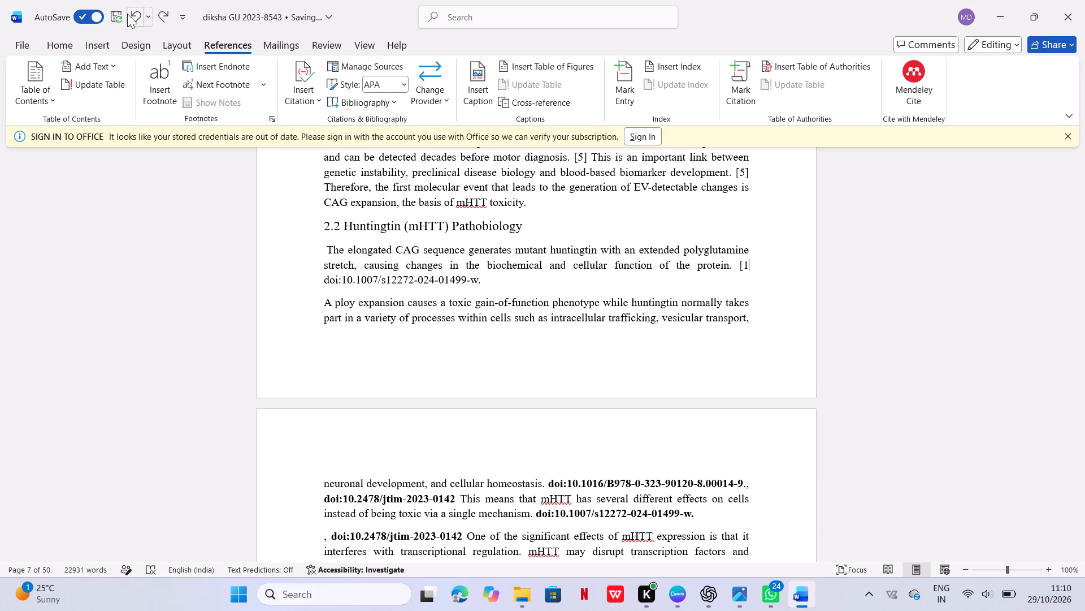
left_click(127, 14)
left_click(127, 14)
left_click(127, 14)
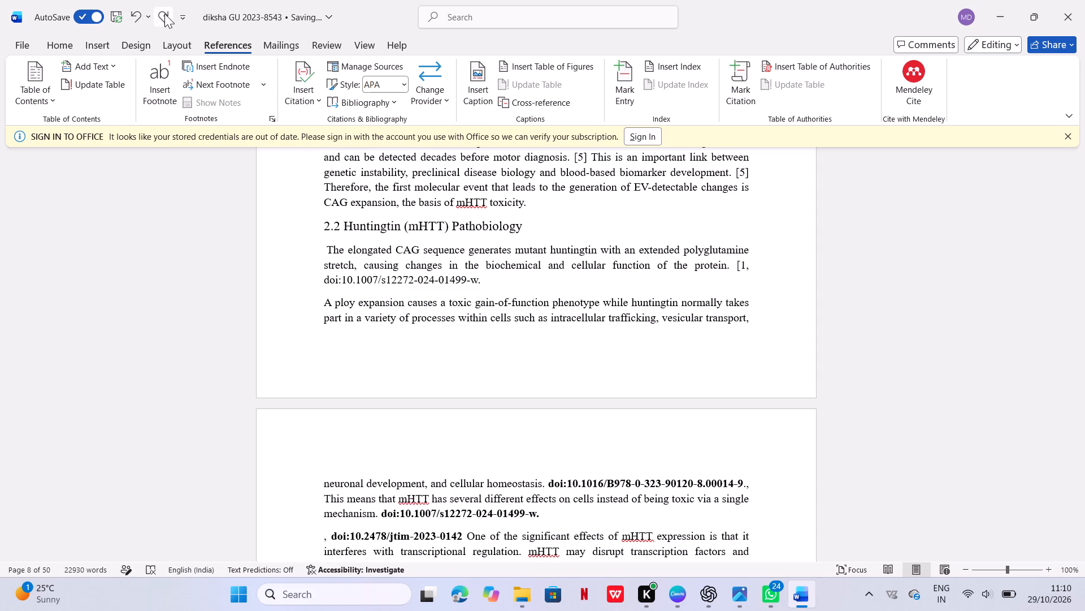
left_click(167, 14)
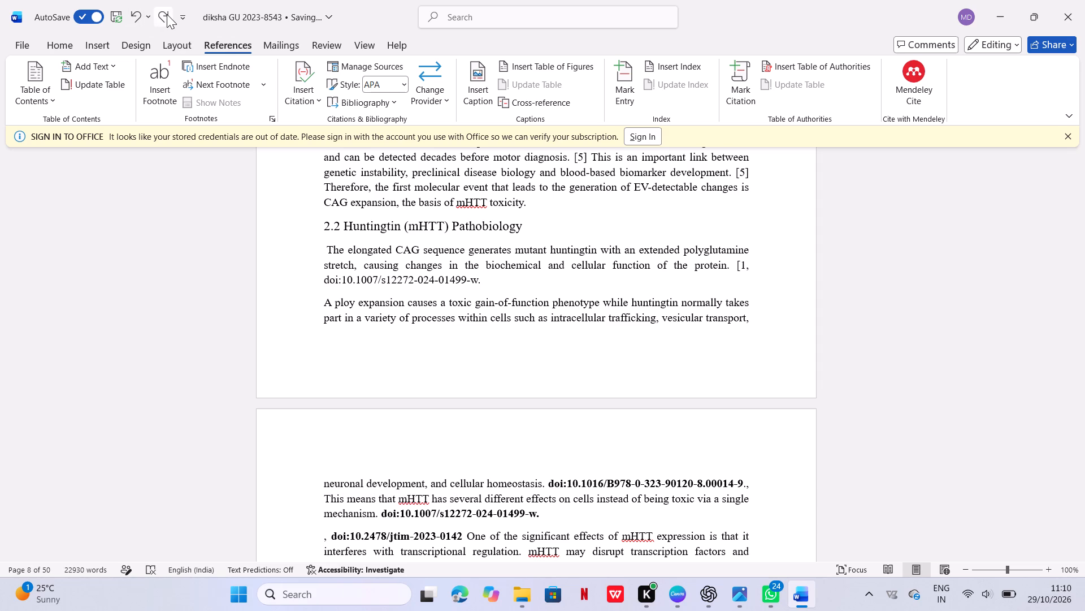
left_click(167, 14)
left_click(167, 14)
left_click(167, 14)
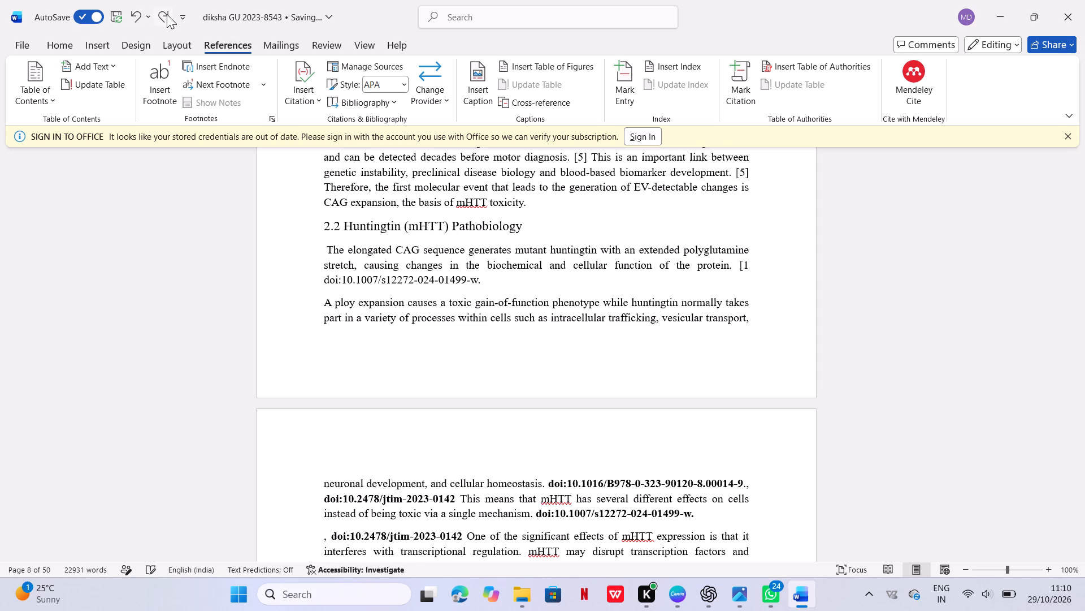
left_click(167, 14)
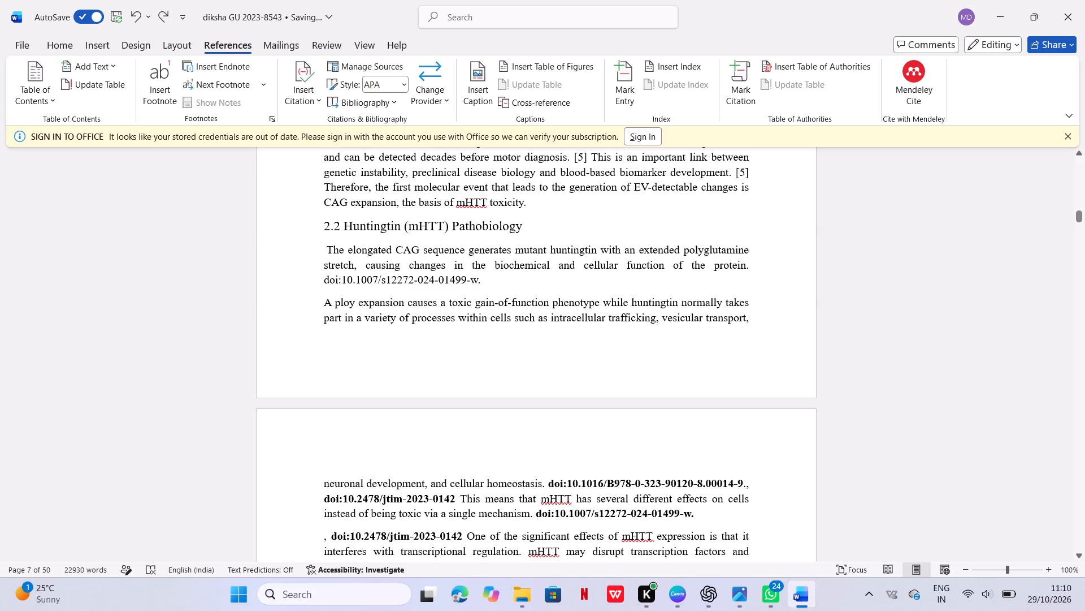
left_click(513, 282)
key("v")
key("BackSpace")
key("ctrl+v")
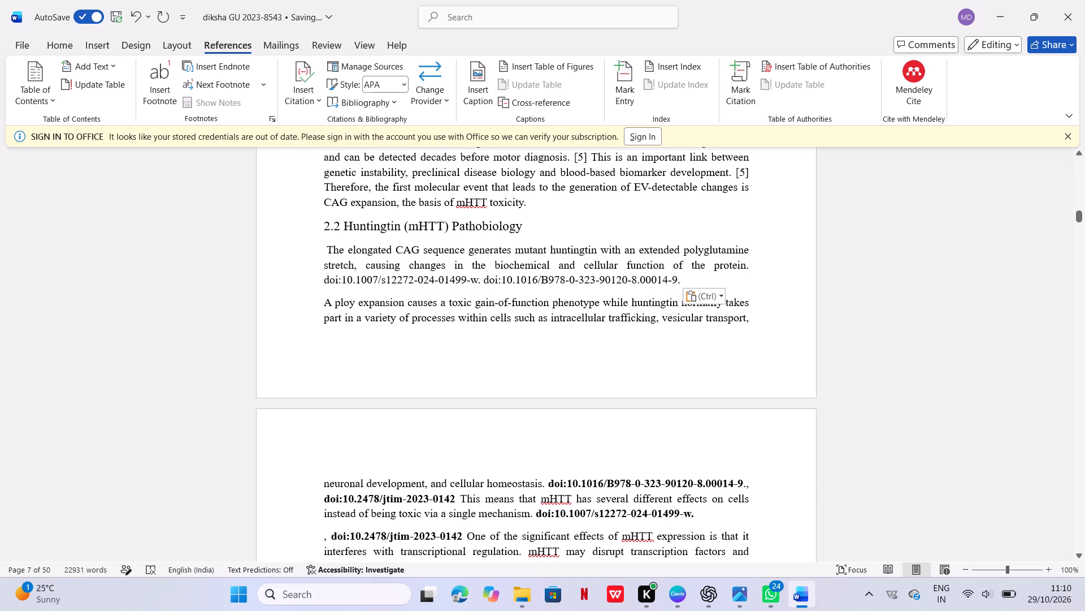
scroll(584, 198, "up", 3)
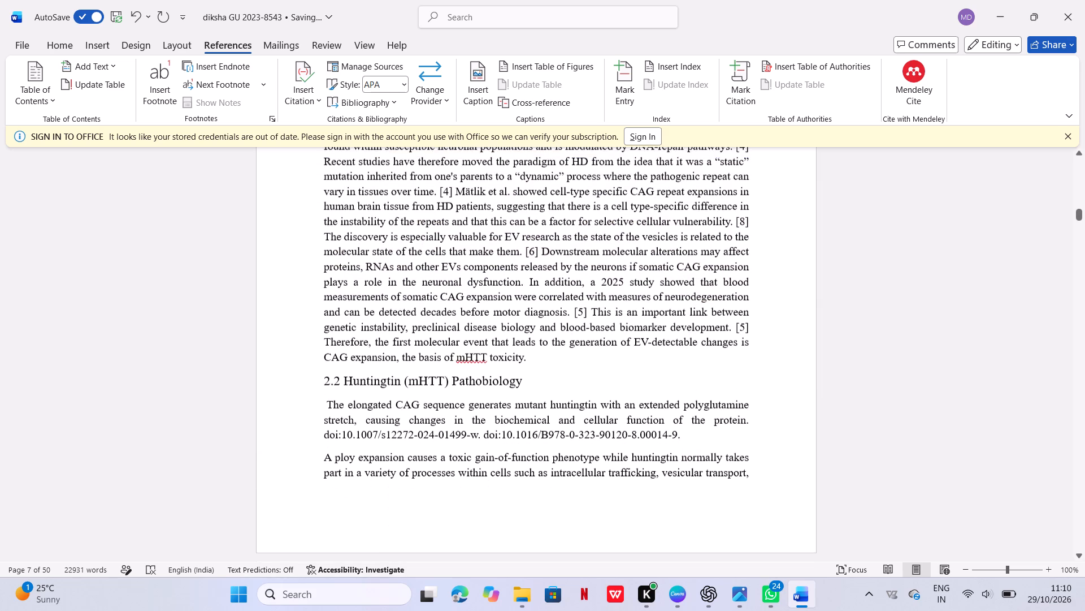
scroll(584, 198, "up", 4)
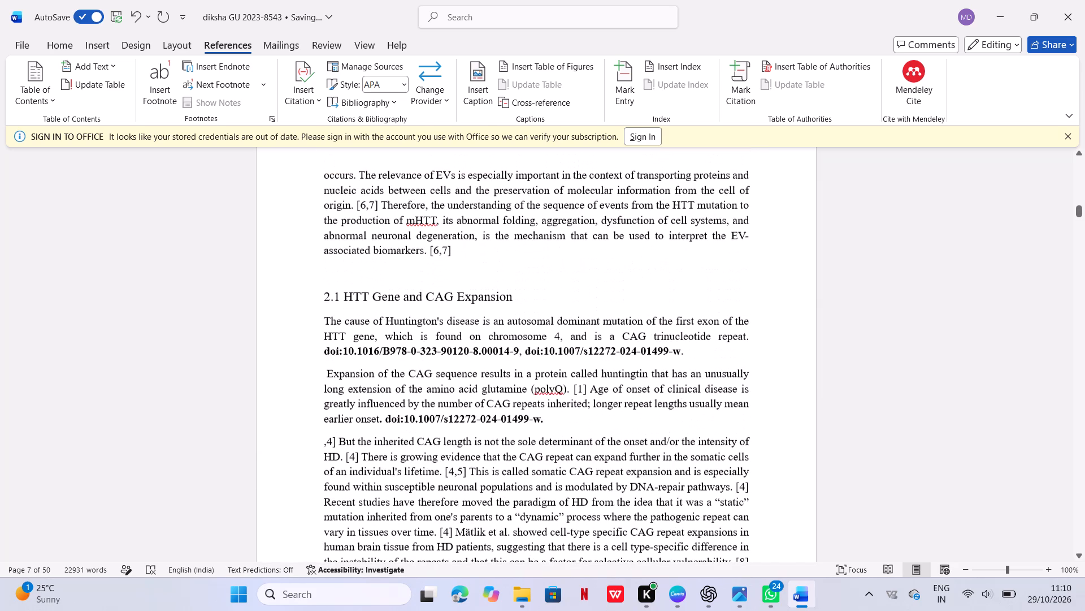
scroll(584, 198, "down", 1)
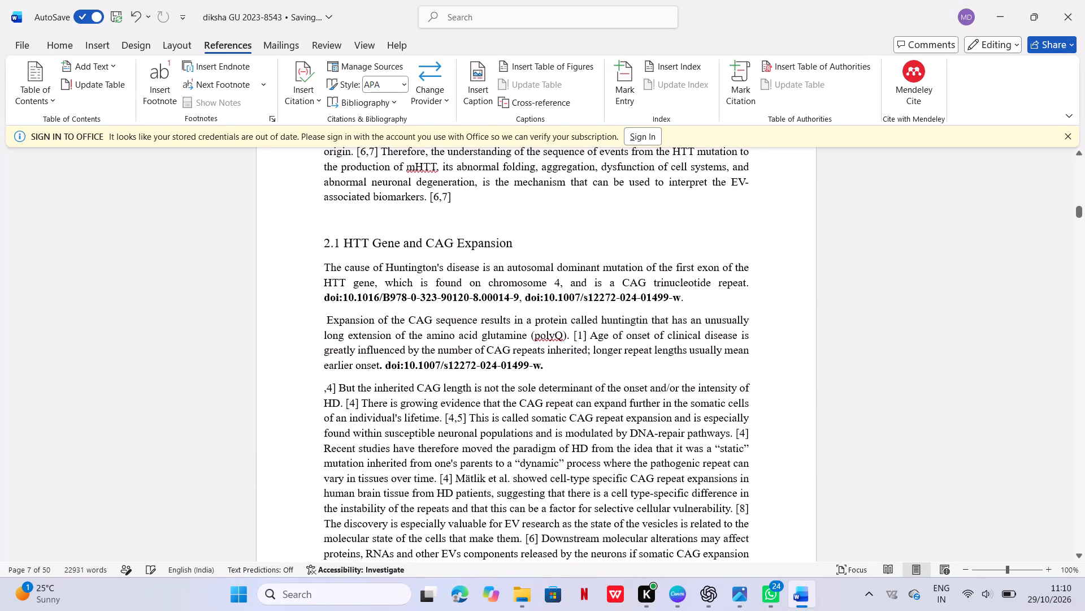
left_click(588, 333)
key("BackSpace")
key("BackSpace")
key("BackSpace")
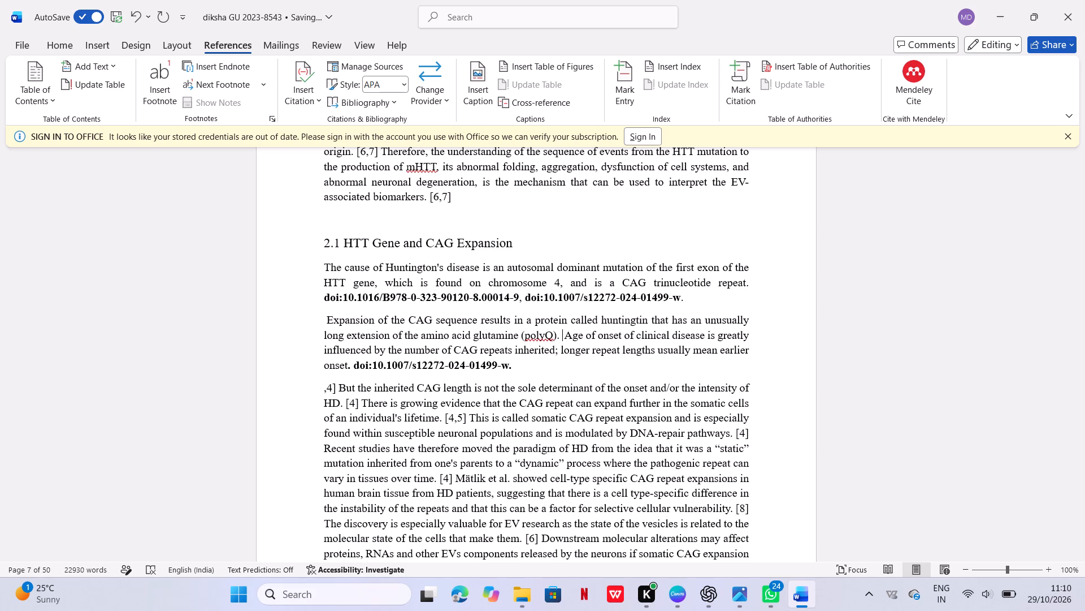
key("ctrl+v")
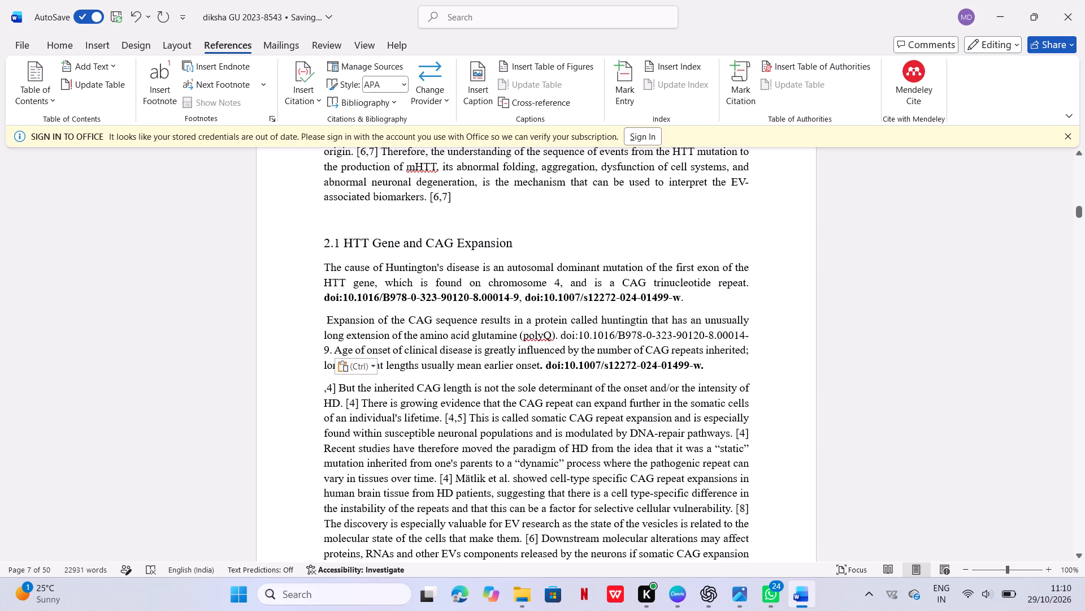
left_click_drag(566, 334, 744, 349)
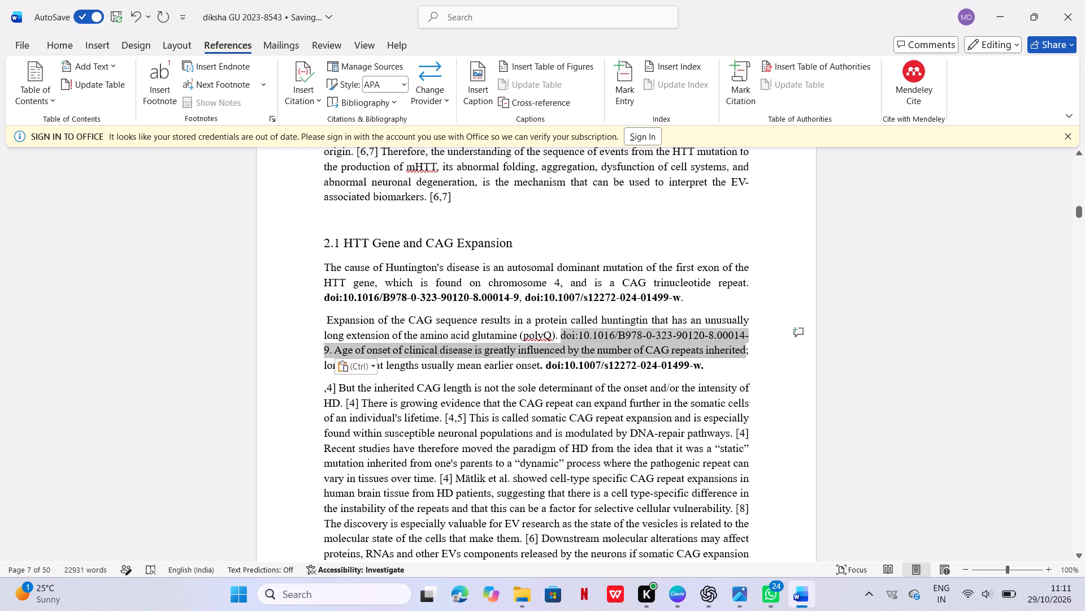
left_click_drag(744, 349, 323, 347)
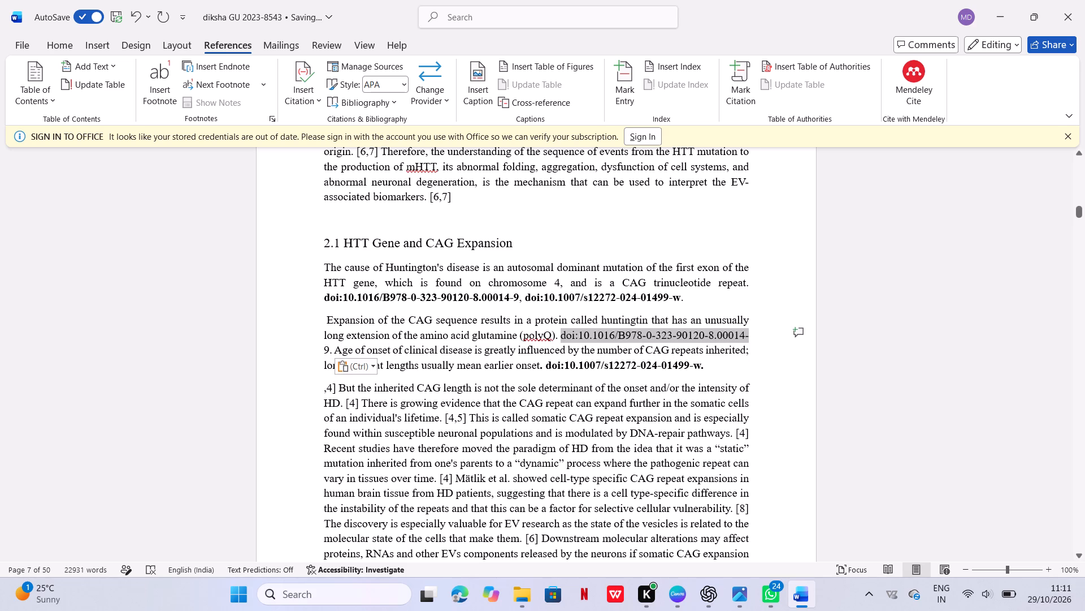
left_click_drag(323, 347, 330, 347)
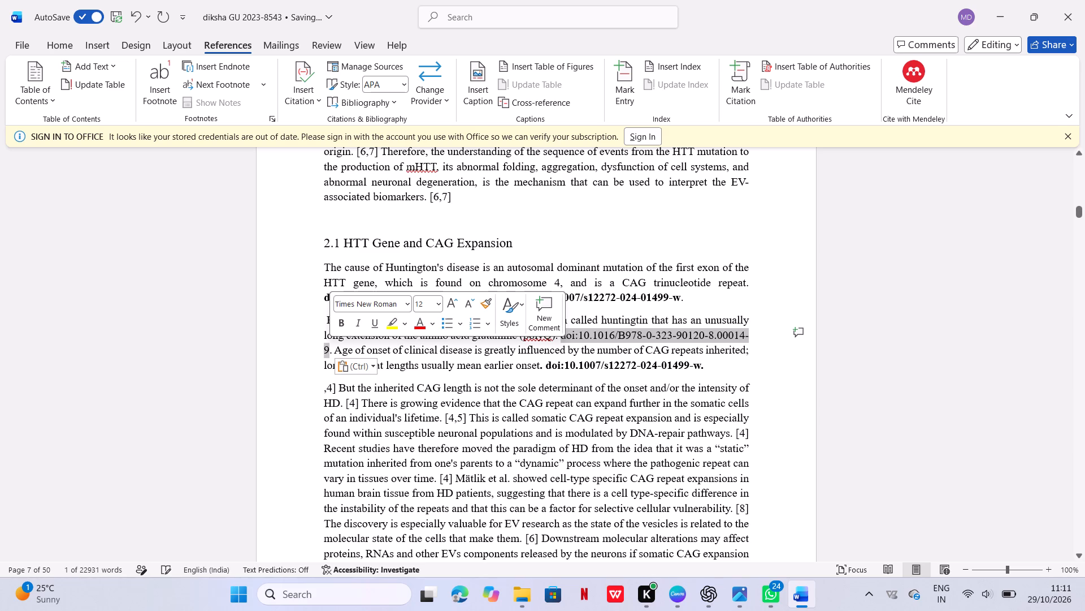
left_click(340, 328)
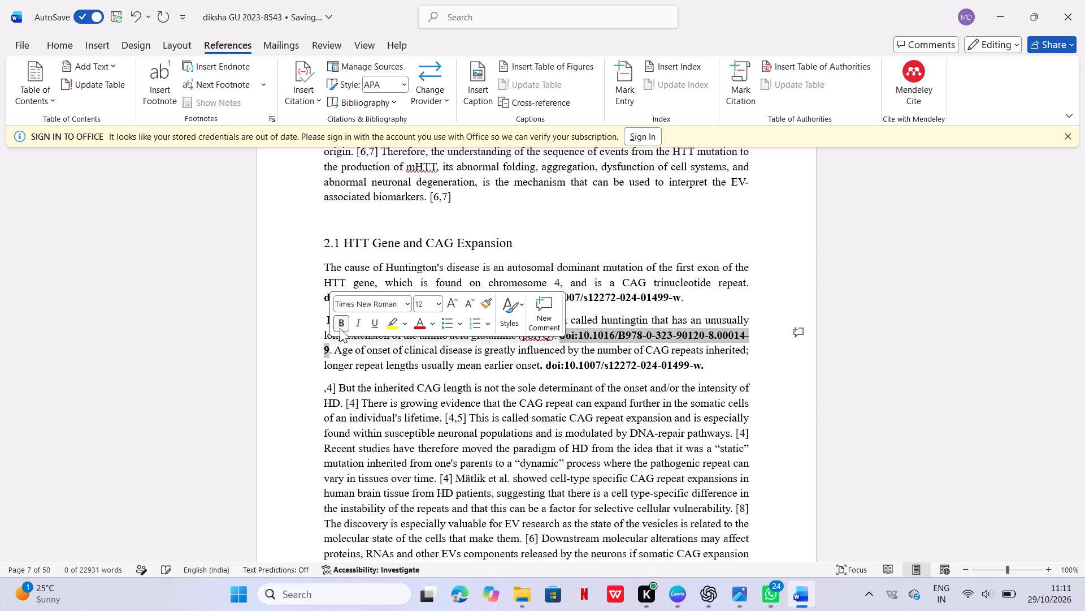
scroll(347, 204, "up", 3)
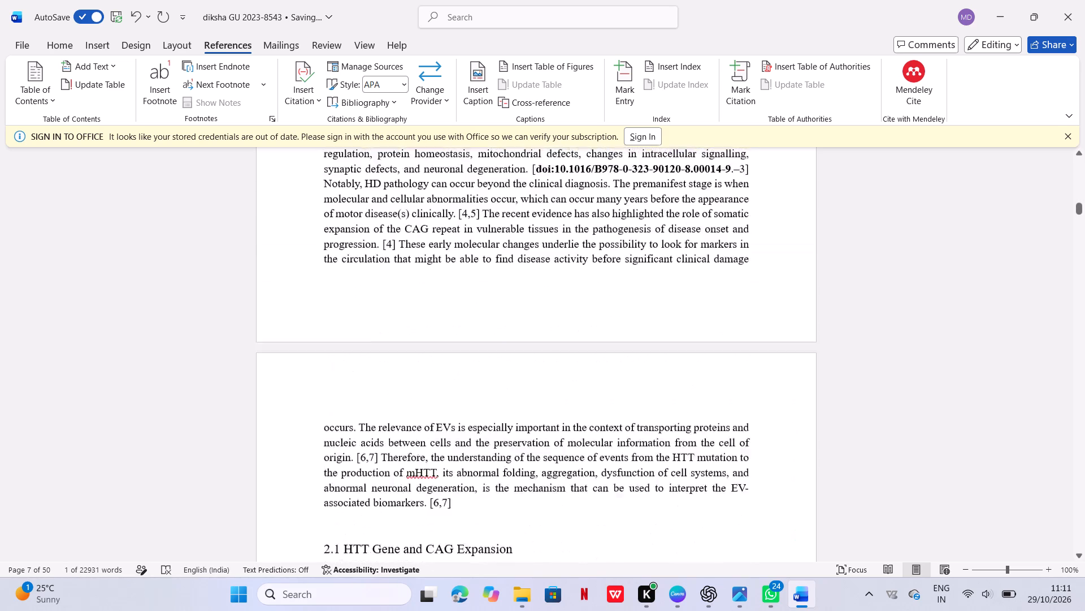
scroll(347, 204, "up", 3)
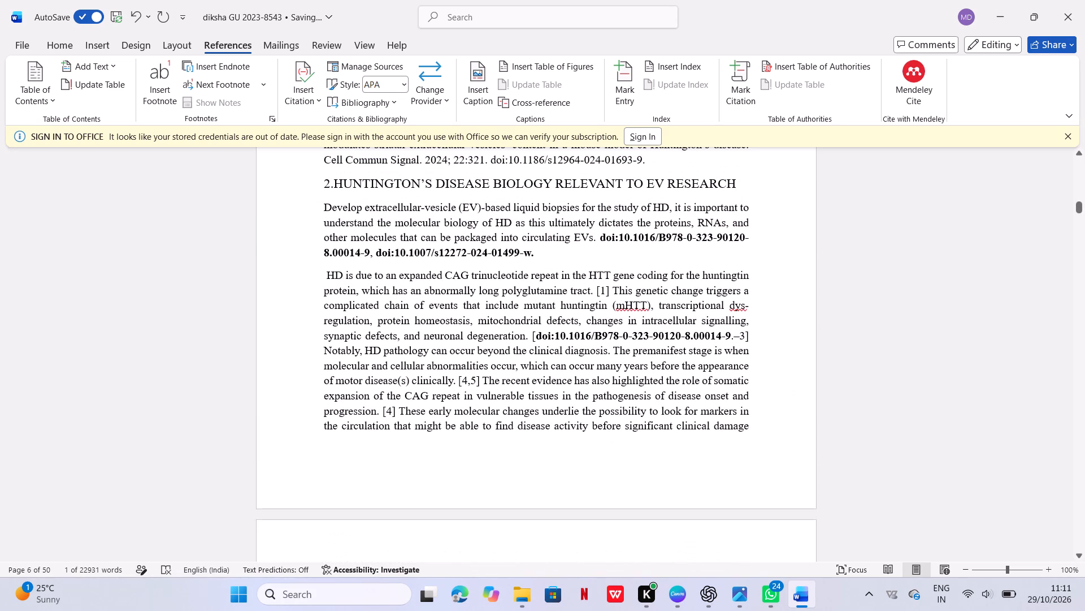
left_click(609, 292)
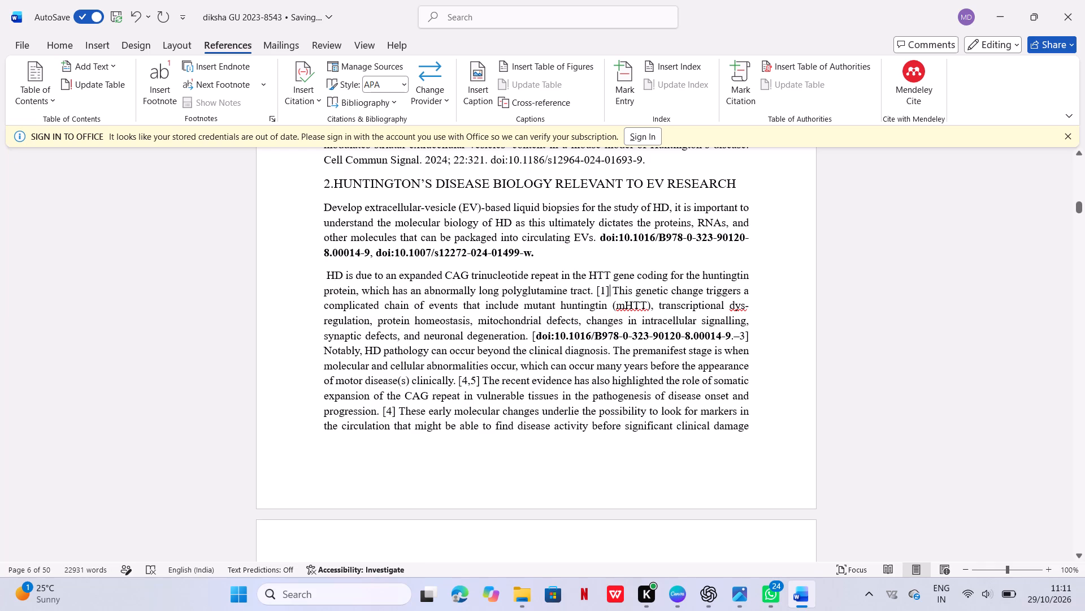
key("BackSpace")
key("BackSpace")
key("BackSpace")
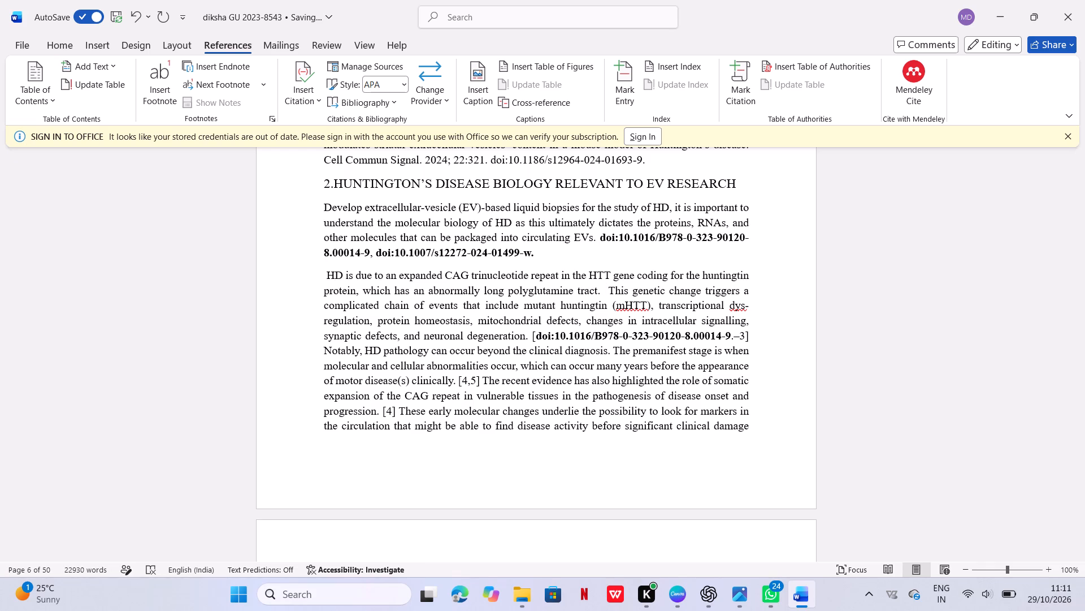
key("ctrl+v")
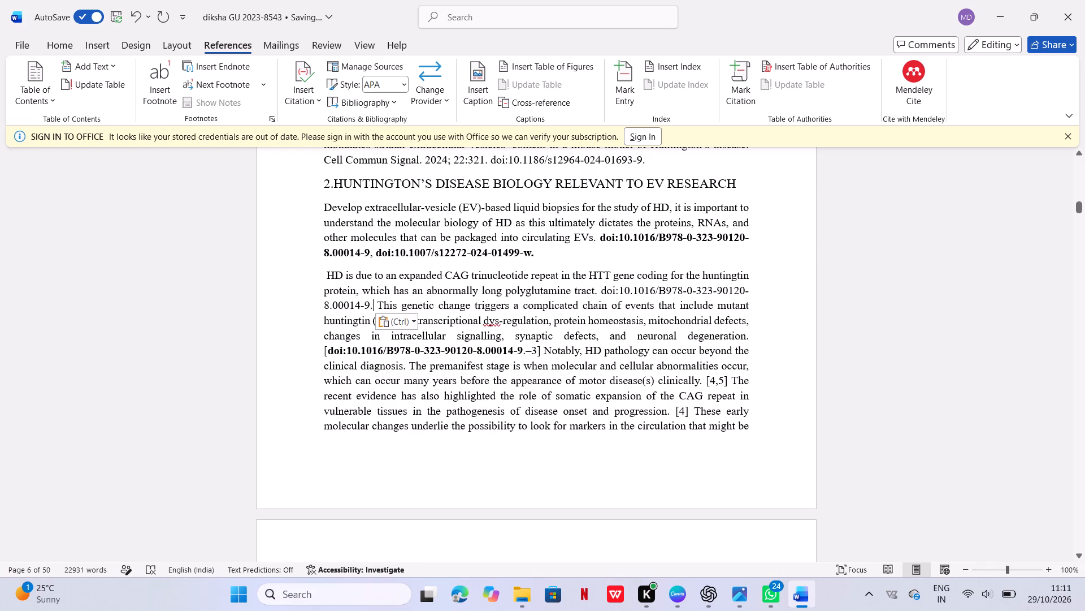
left_click_drag(603, 291, 597, 303)
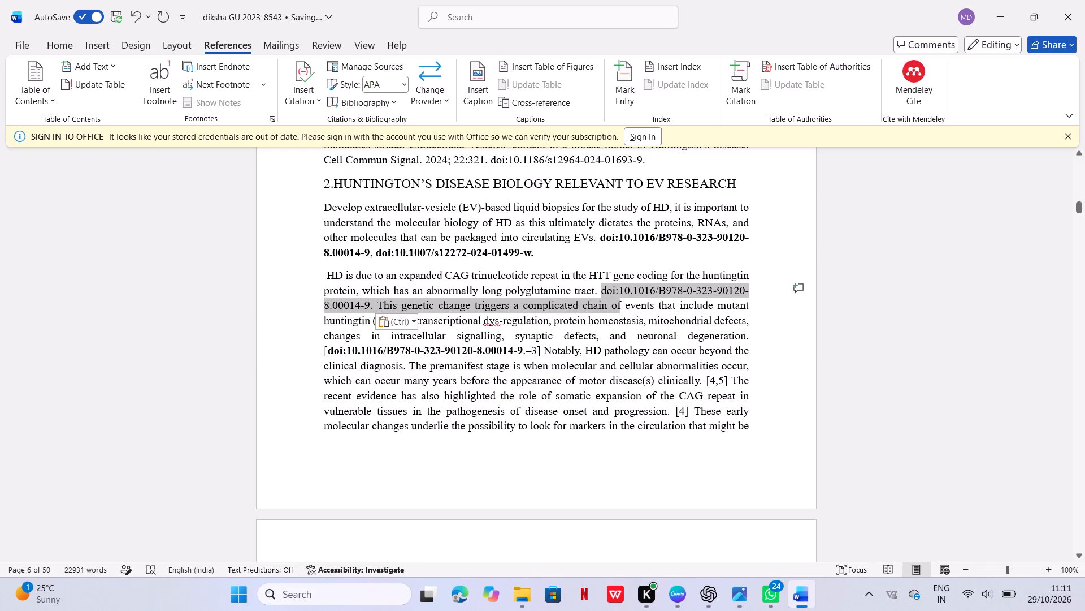
left_click_drag(597, 303, 370, 305)
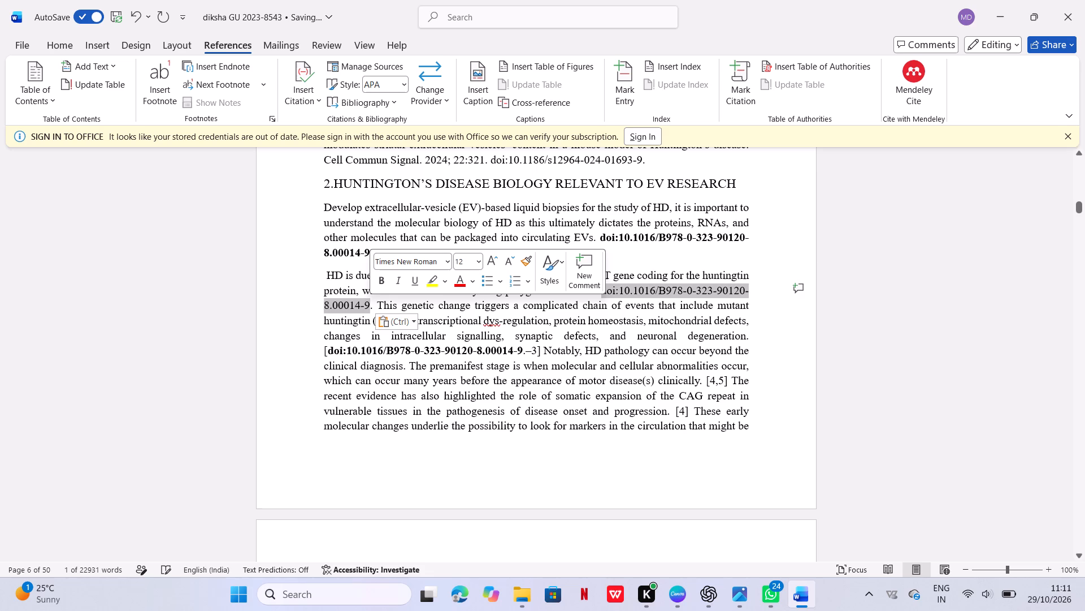
left_click(383, 281)
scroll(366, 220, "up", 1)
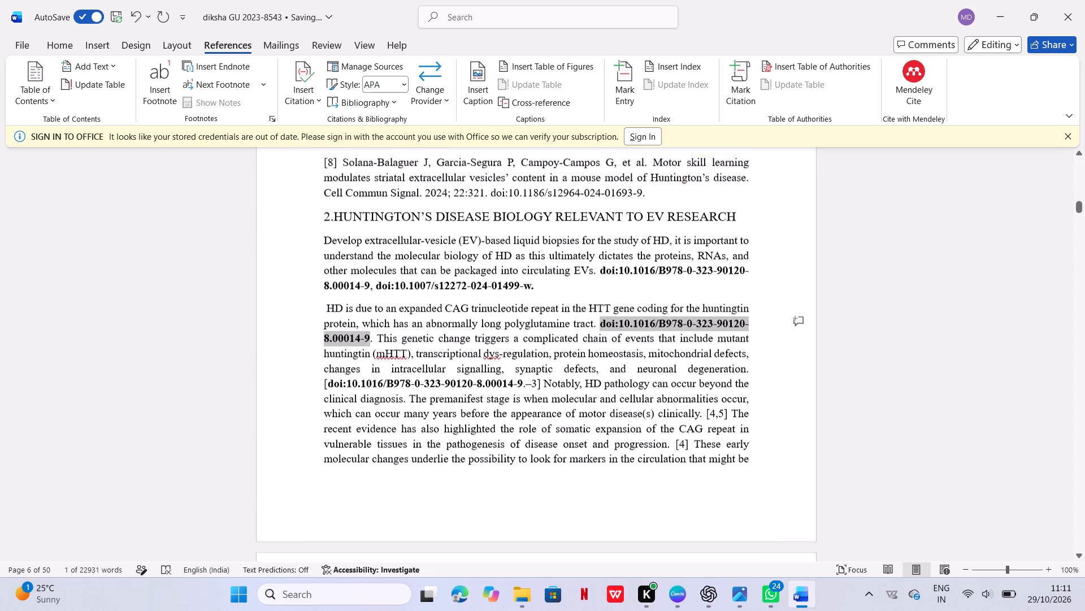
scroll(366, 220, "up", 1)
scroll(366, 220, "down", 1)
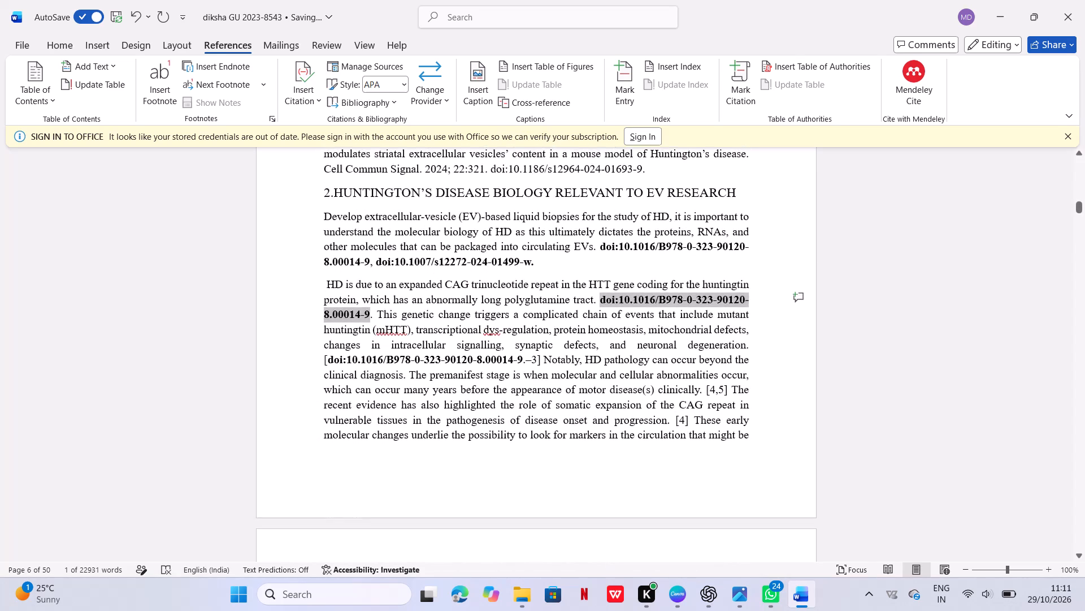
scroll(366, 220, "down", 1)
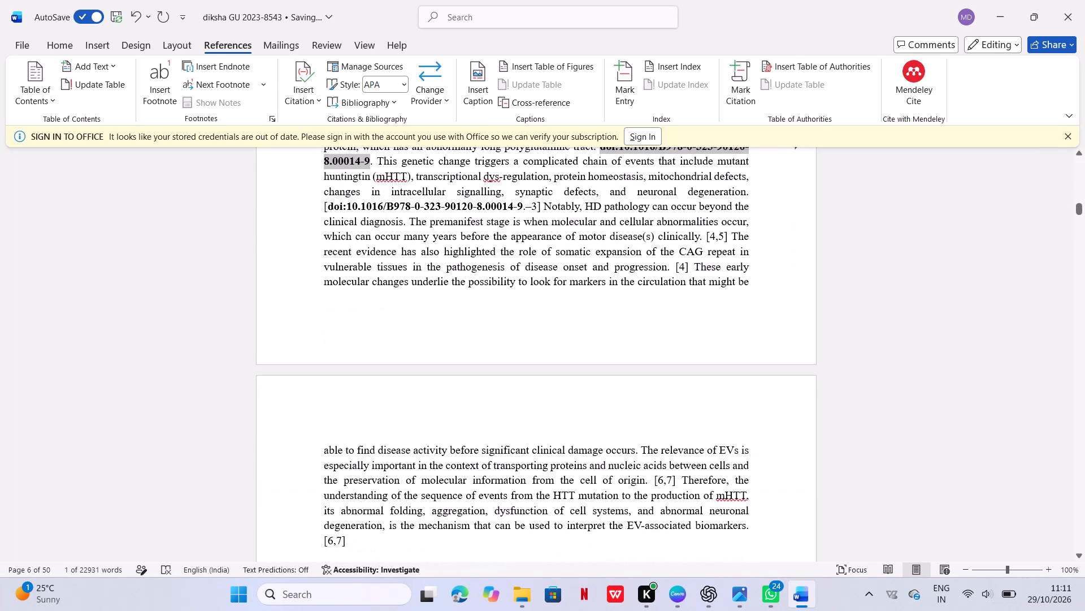
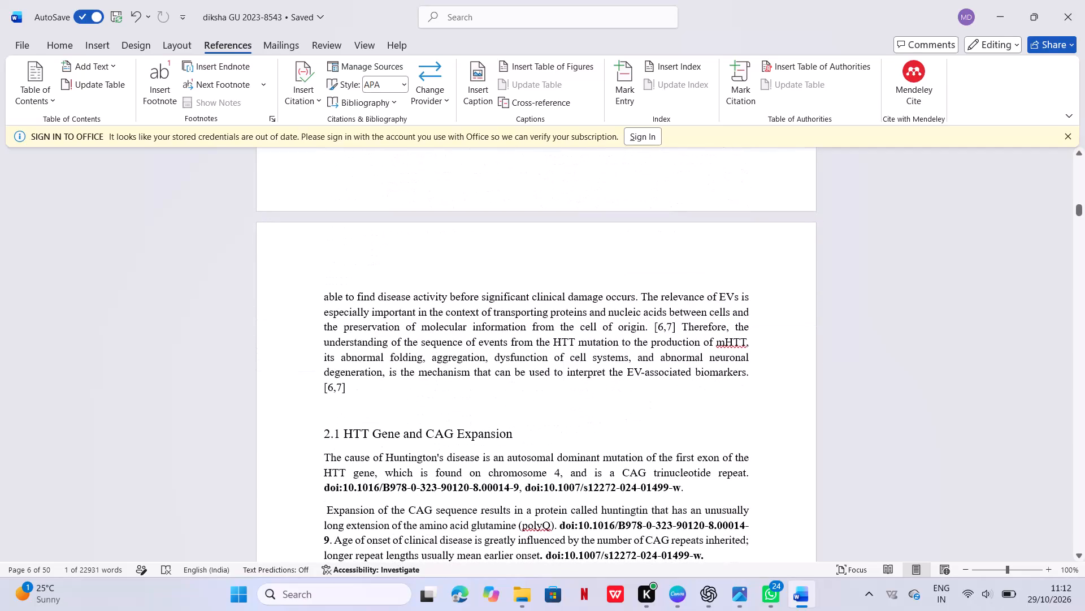
Examine the remaining numbered citations in sections 2.3 and 2.4 against the entries in the chapter's reference list.
scroll(805, 455, "down", 1)
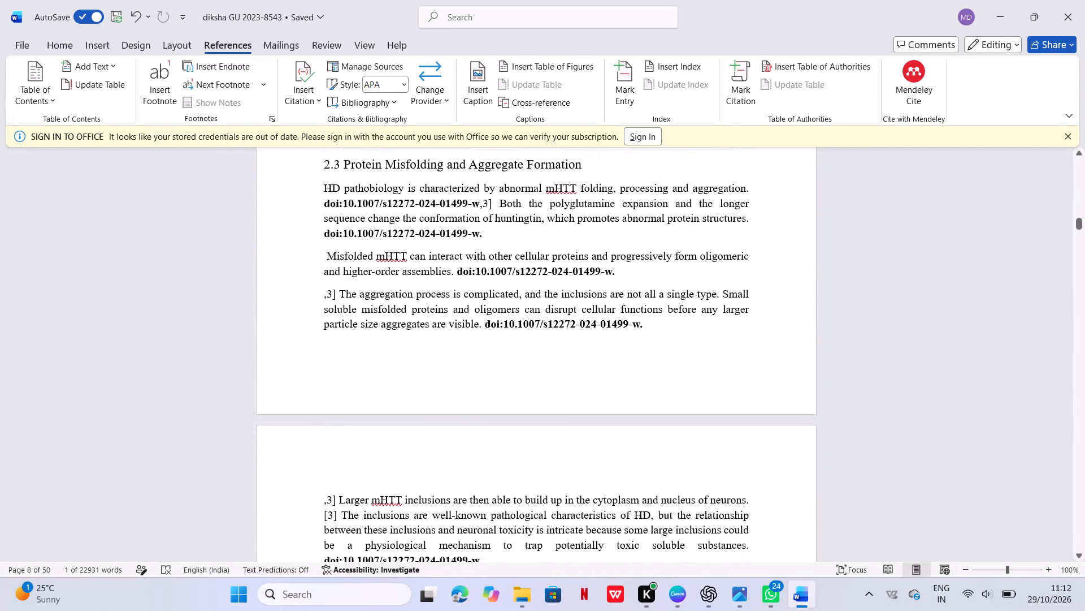
scroll(805, 455, "down", 1)
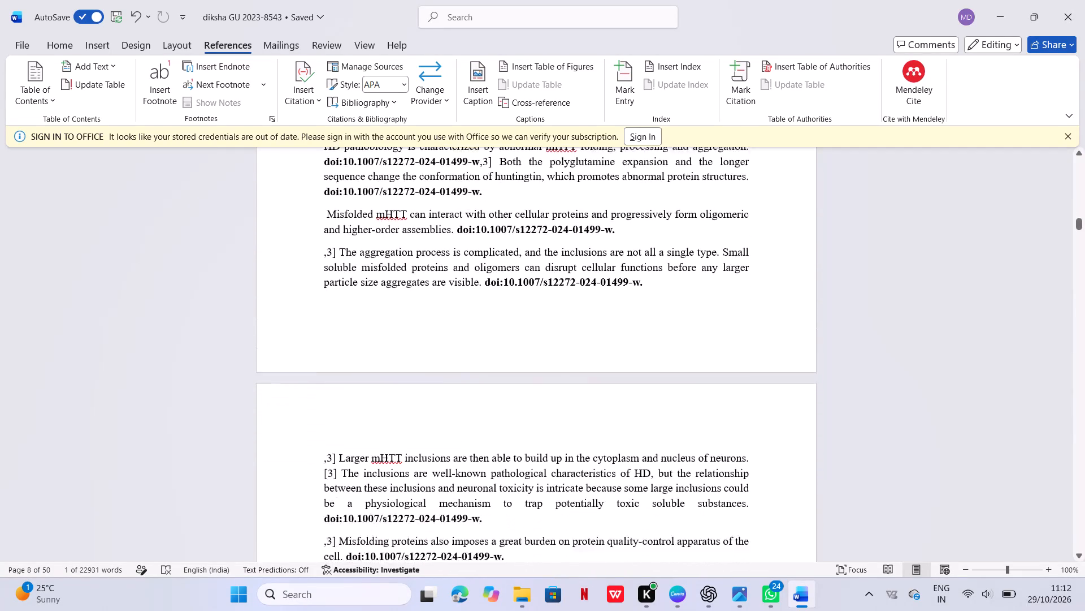
scroll(805, 455, "down", 3)
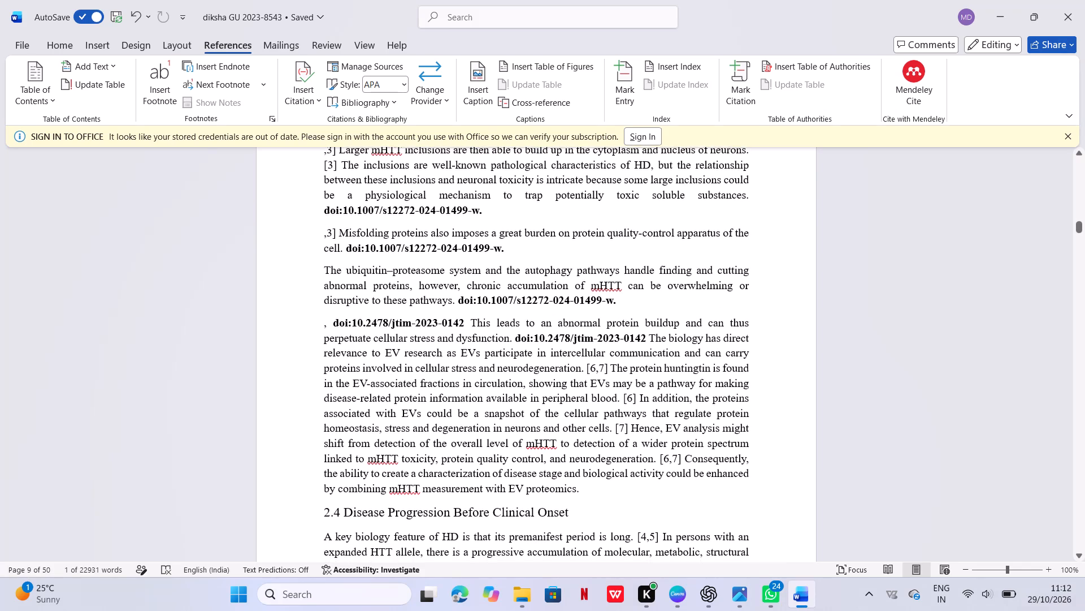
scroll(588, 425, "down", 1)
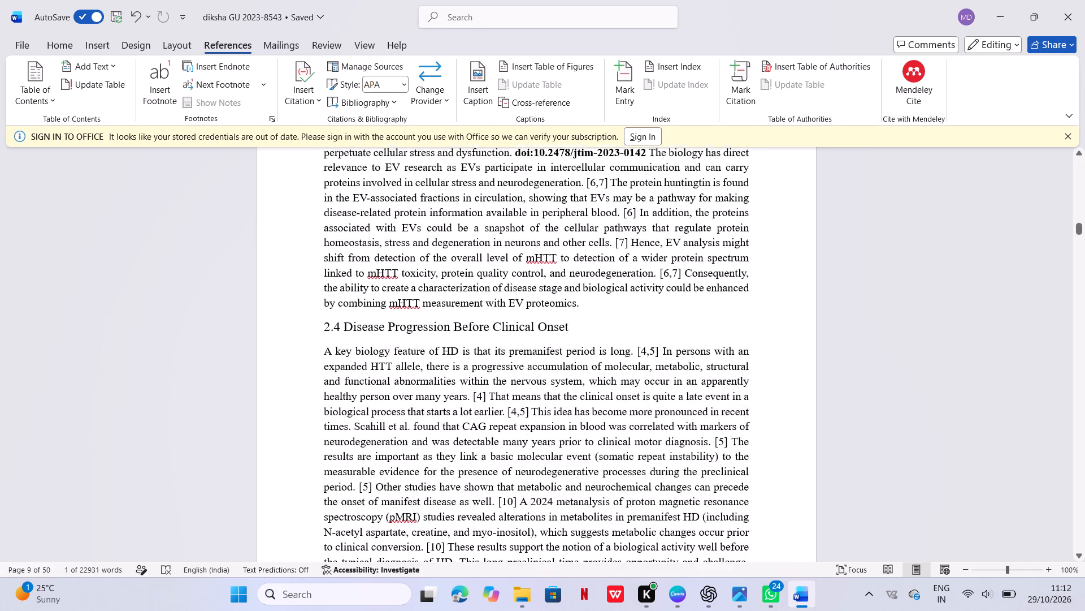
scroll(588, 425, "down", 5)
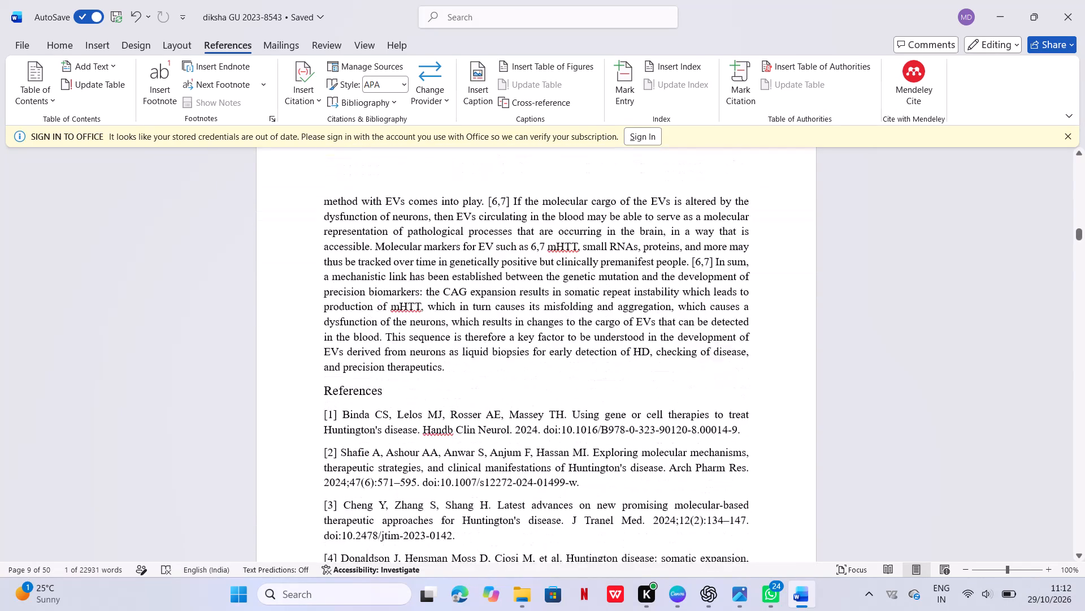
scroll(588, 425, "down", 2)
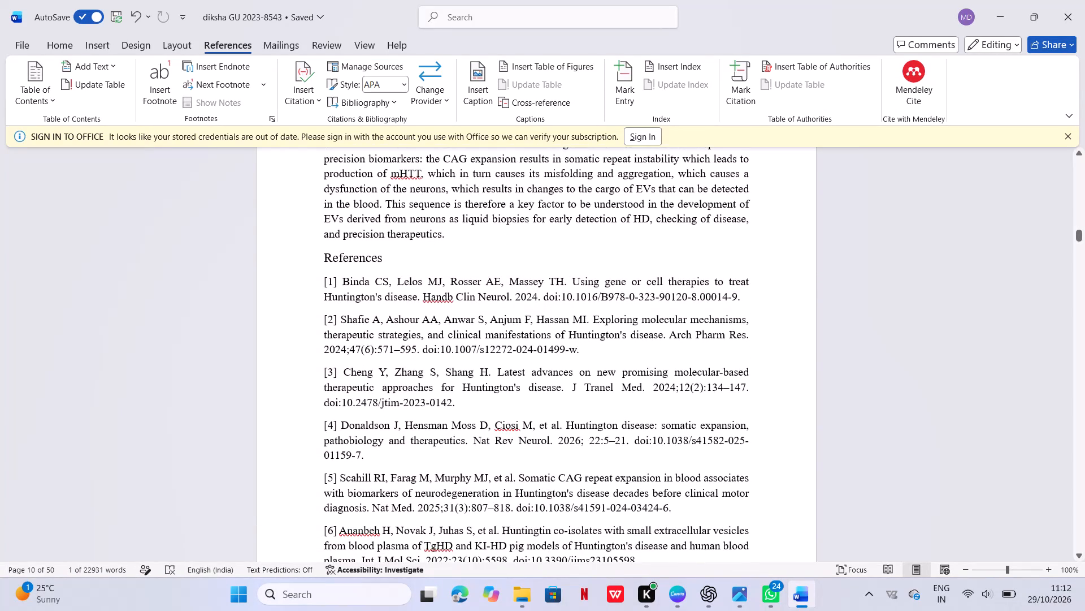
scroll(588, 425, "down", 1)
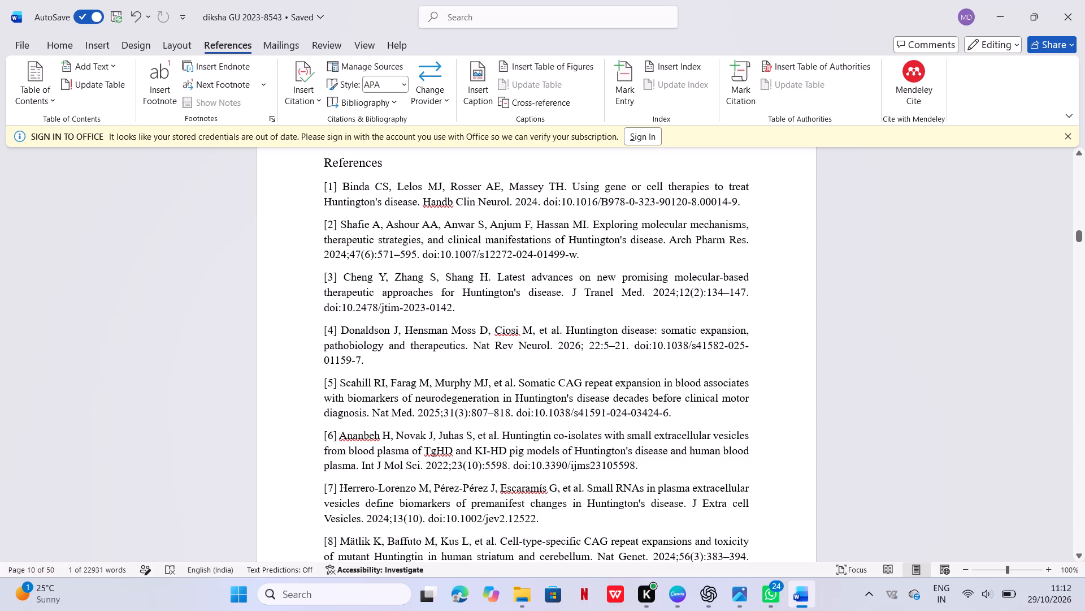
right_click(588, 425)
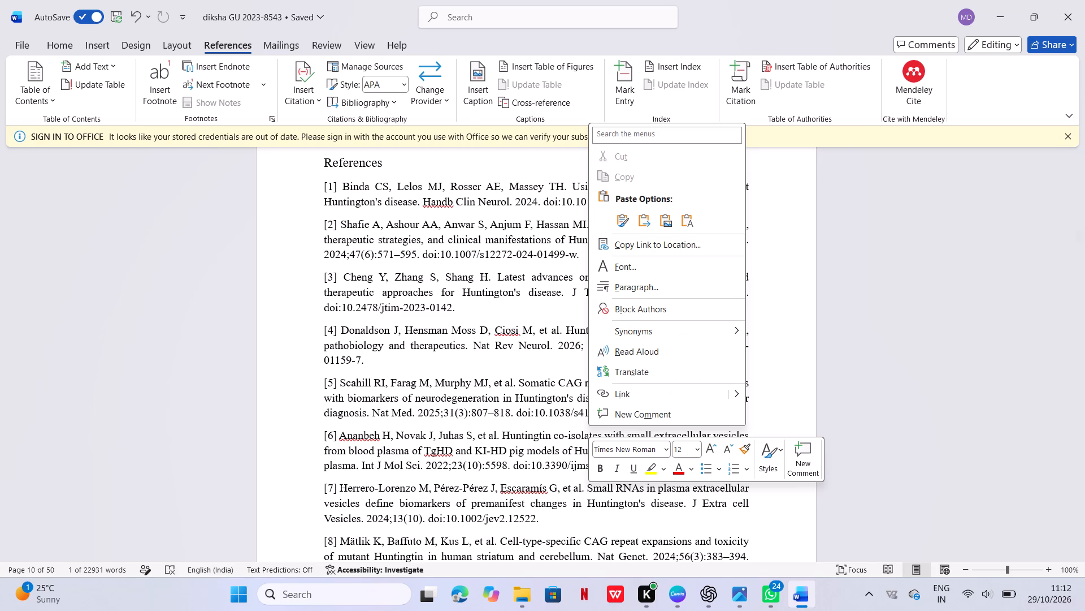
left_click(588, 425)
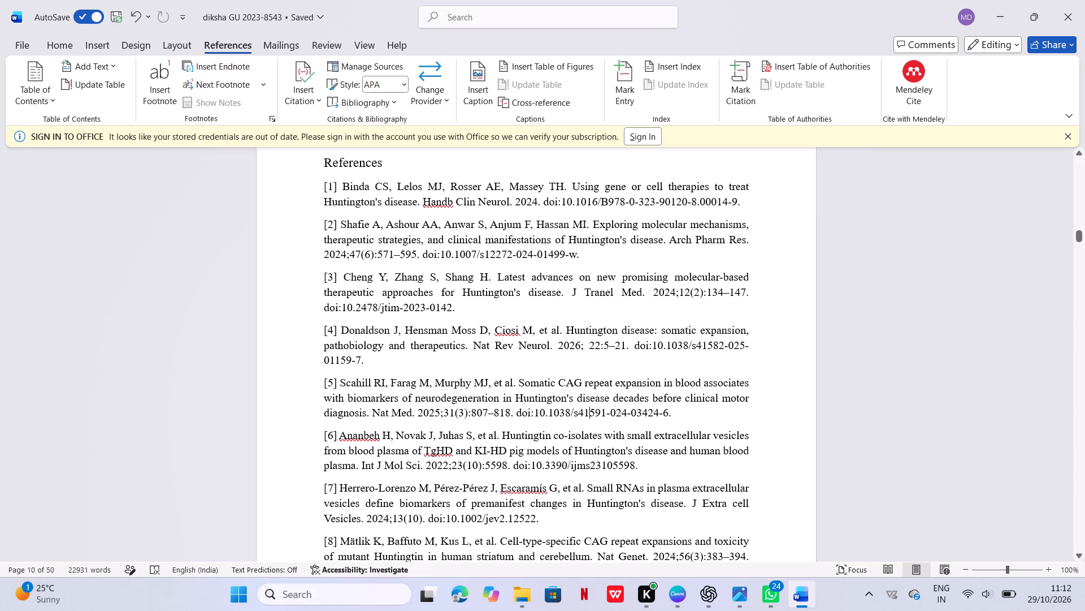
scroll(588, 425, "down", 1)
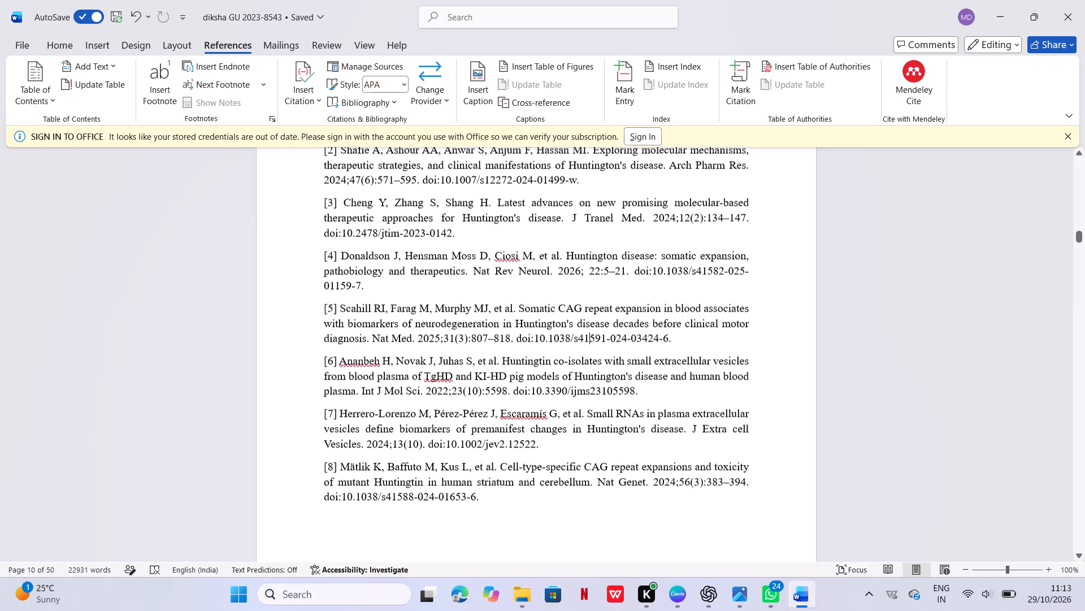
scroll(588, 425, "up", 4)
scroll(588, 425, "down", 1)
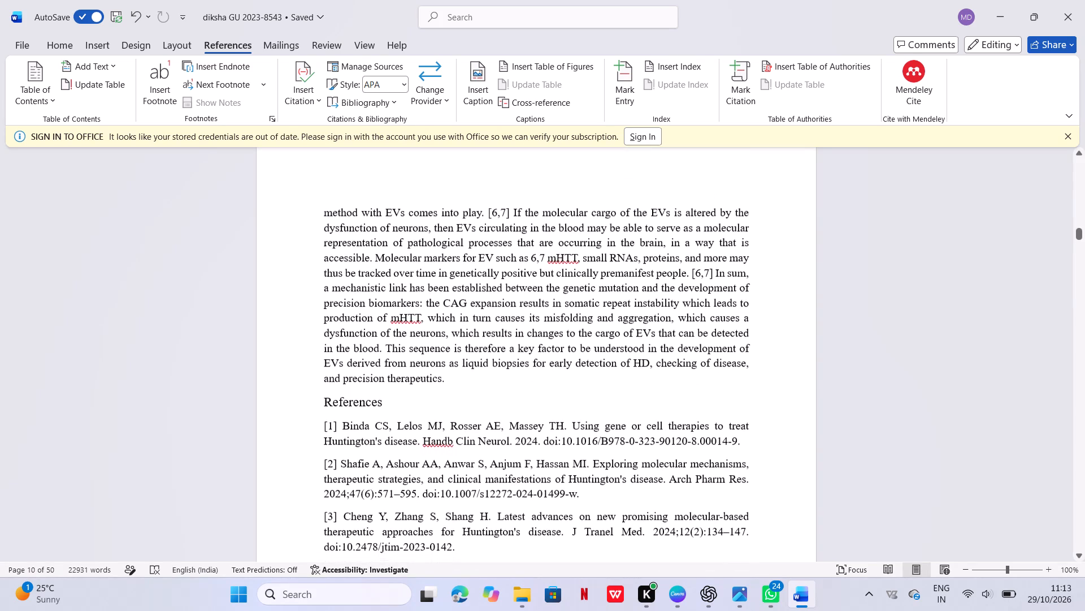
scroll(588, 425, "down", 1)
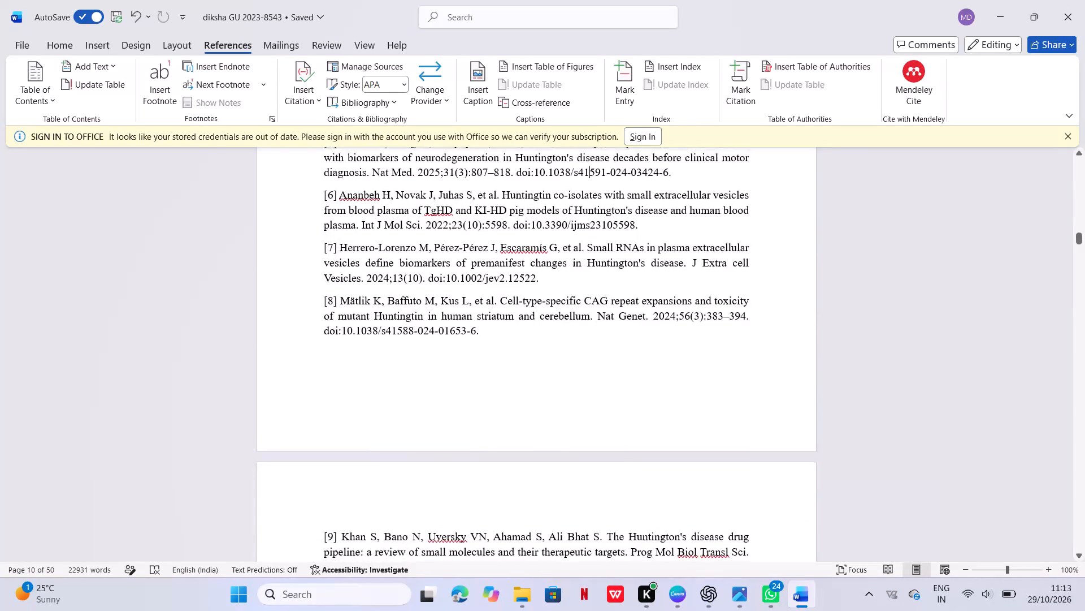
scroll(588, 425, "up", 2)
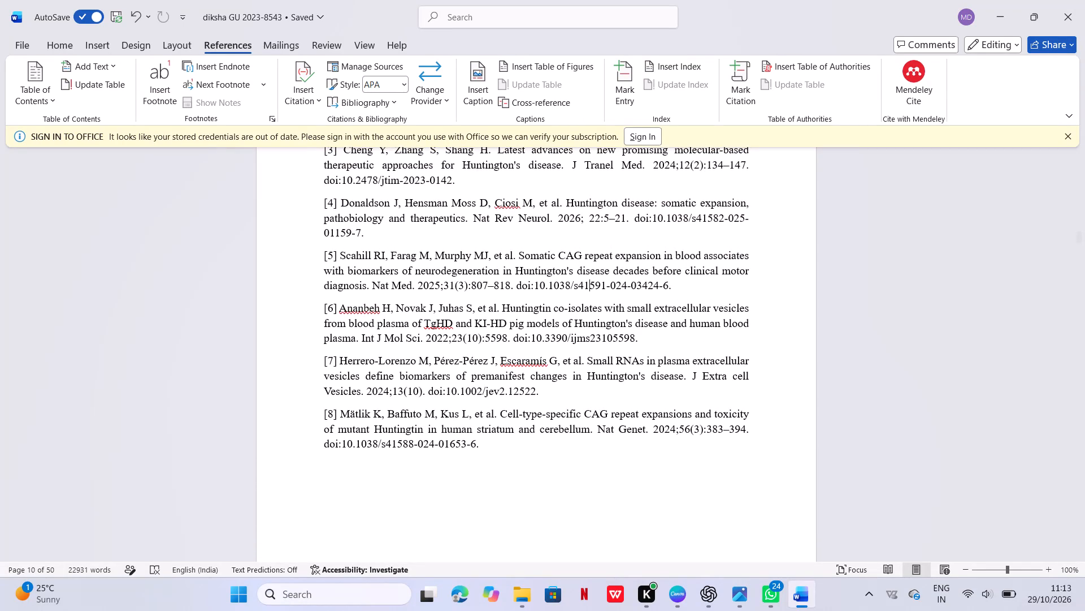
scroll(588, 425, "up", 1)
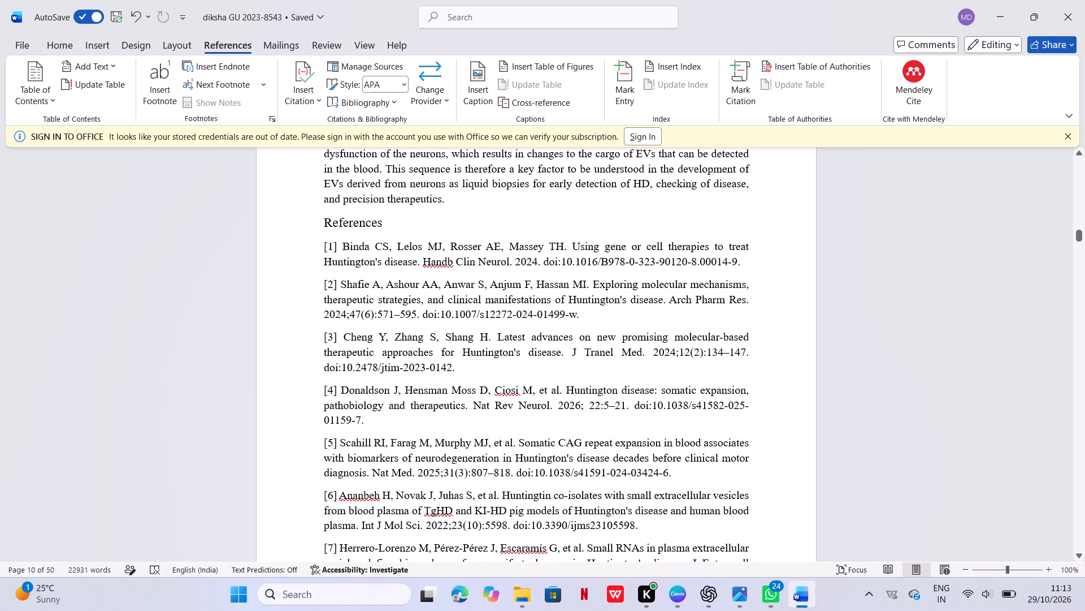
scroll(494, 326, "up", 3)
scroll(494, 326, "down", 1)
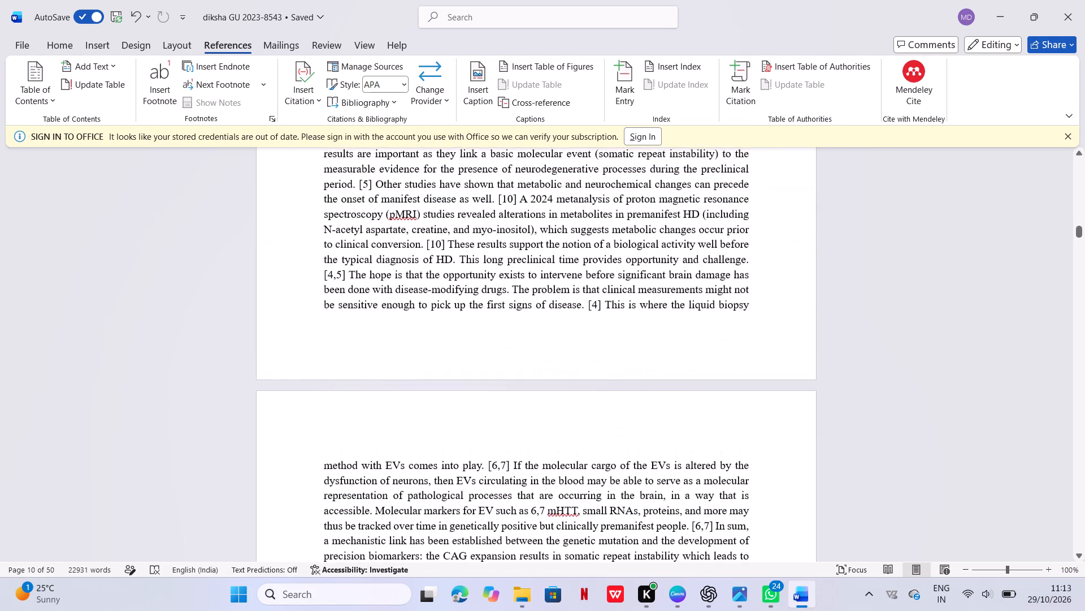
scroll(494, 326, "down", 1)
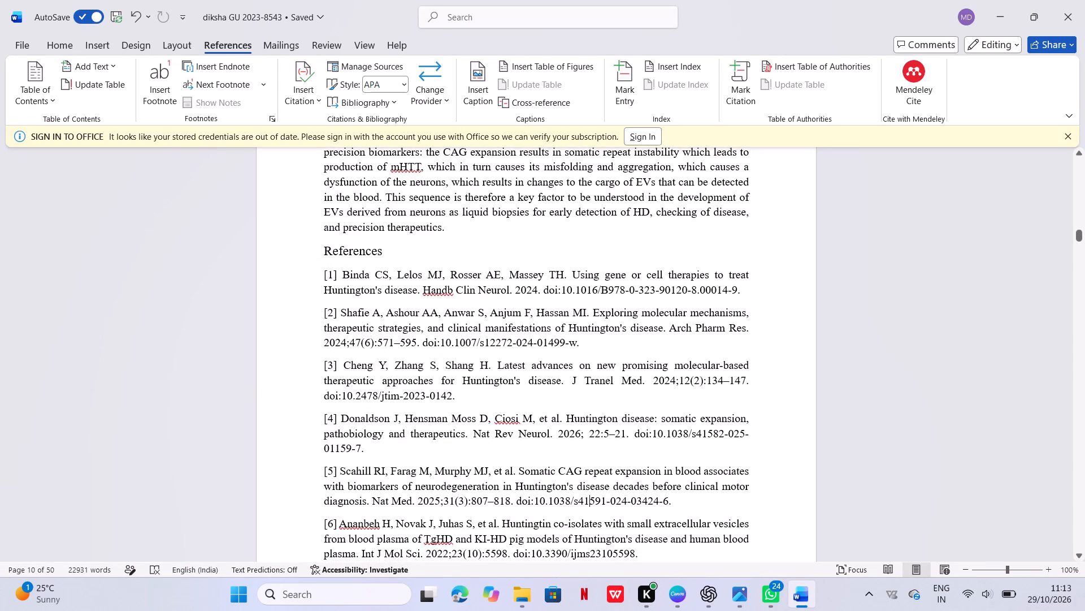
Copy doi:10.2478/jtim-2023-0142. from reference [3] in the chapter's reference list.
left_click_drag(323, 395, 458, 412)
left_click_drag(458, 412, 327, 371)
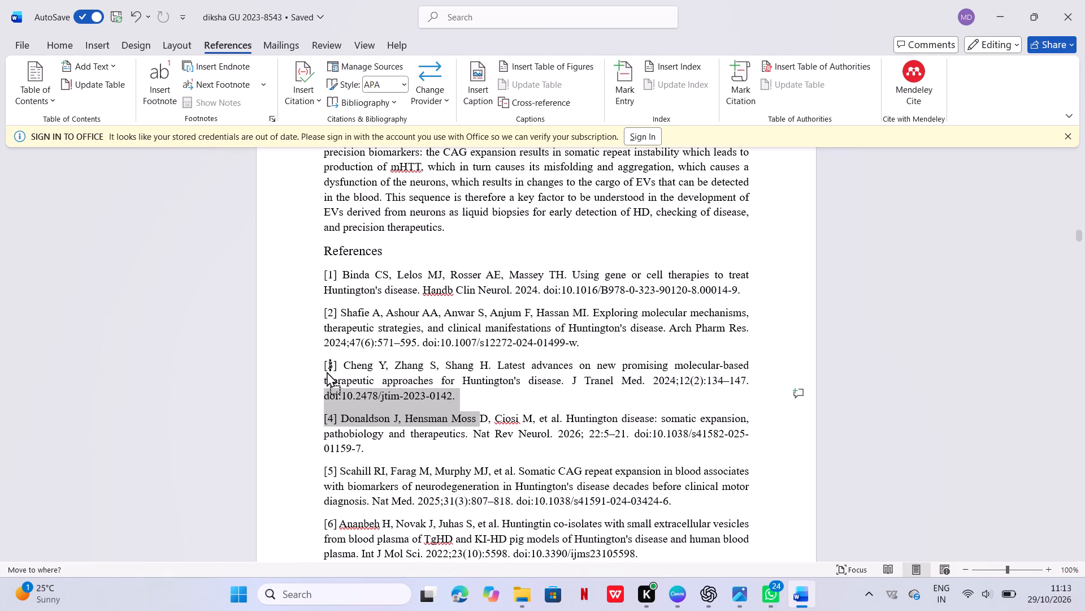
left_click_drag(327, 371, 325, 388)
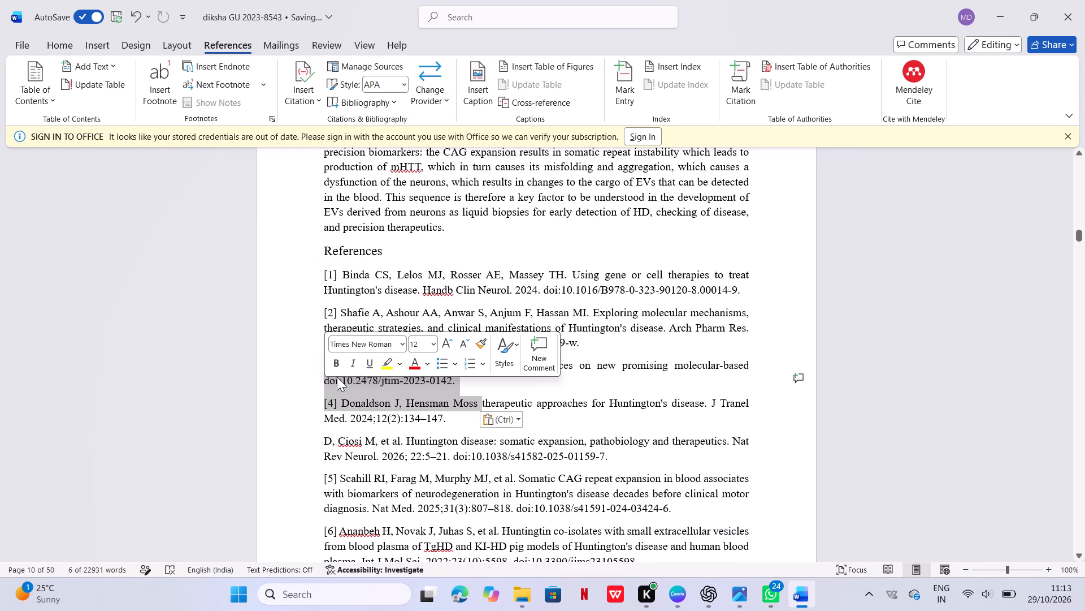
left_click(337, 377)
left_click_drag(324, 378, 457, 382)
key("ctrl+c")
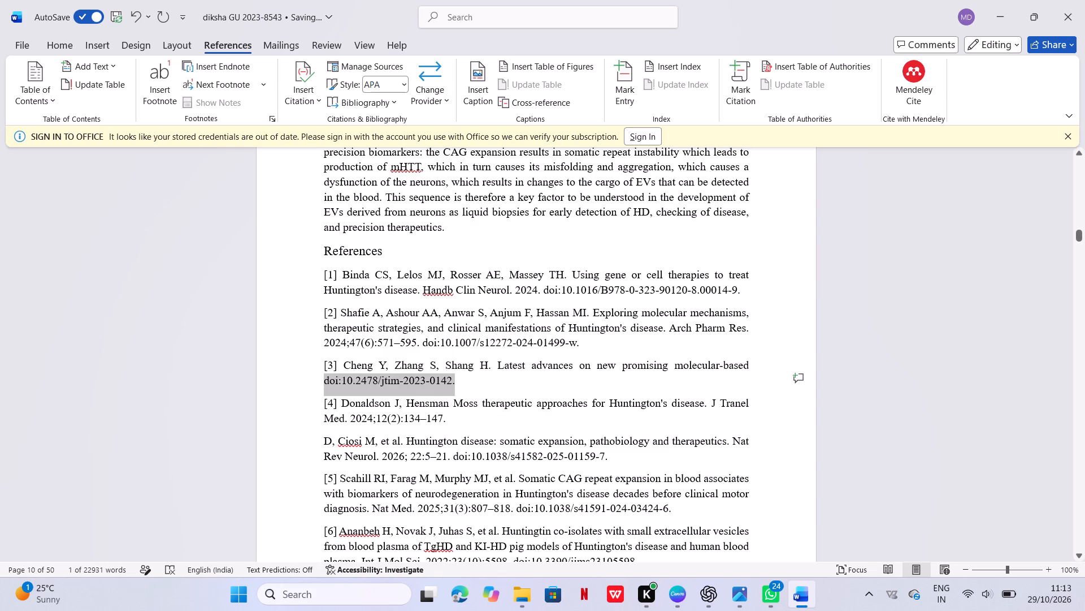
Replace the leftover "3]" before "Larger mHTT inclusions" in section 2.3 with the copied doi:10.2478/jtim-2023-0142 in bold.
scroll(416, 205, "up", 4)
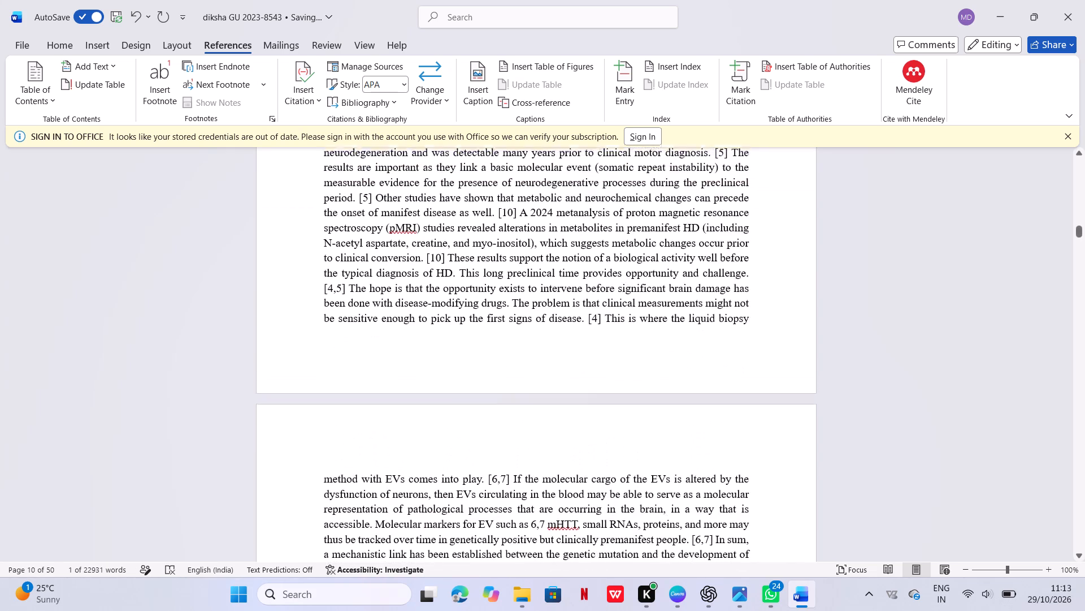
scroll(416, 205, "up", 5)
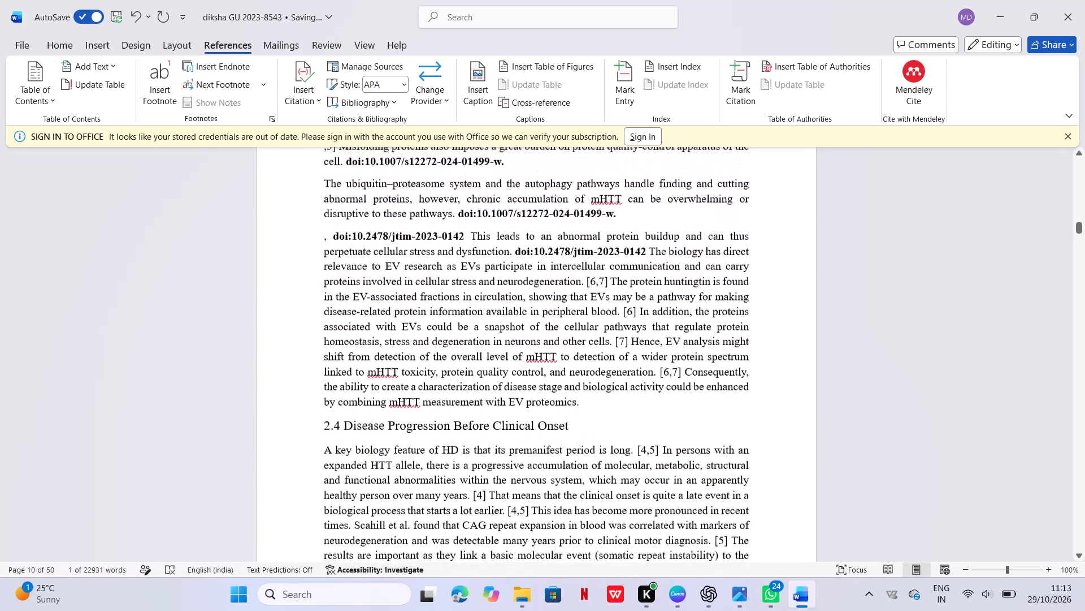
scroll(416, 205, "up", 2)
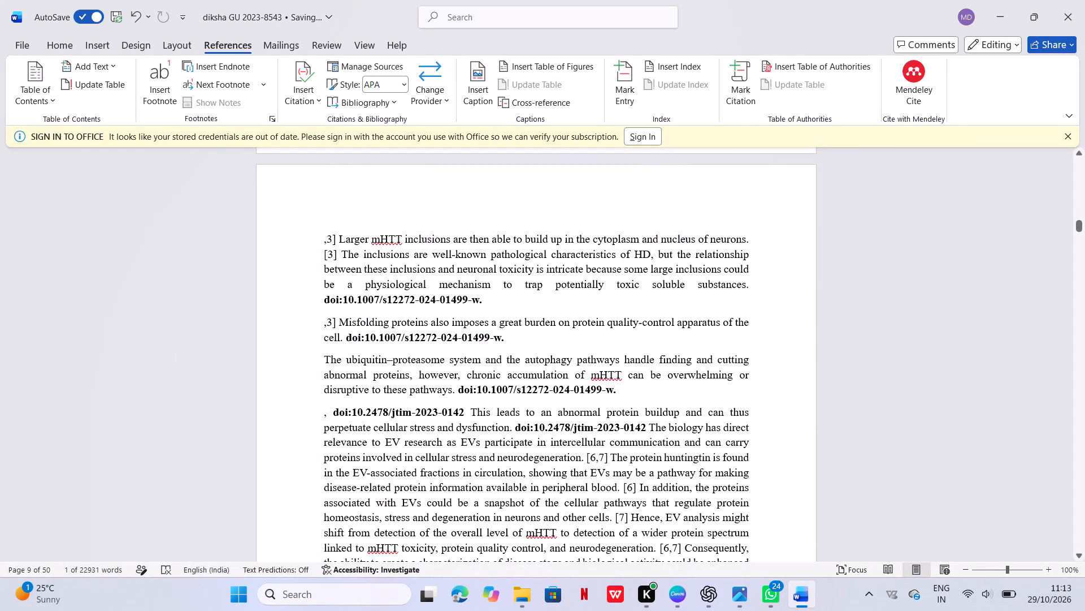
left_click(333, 239)
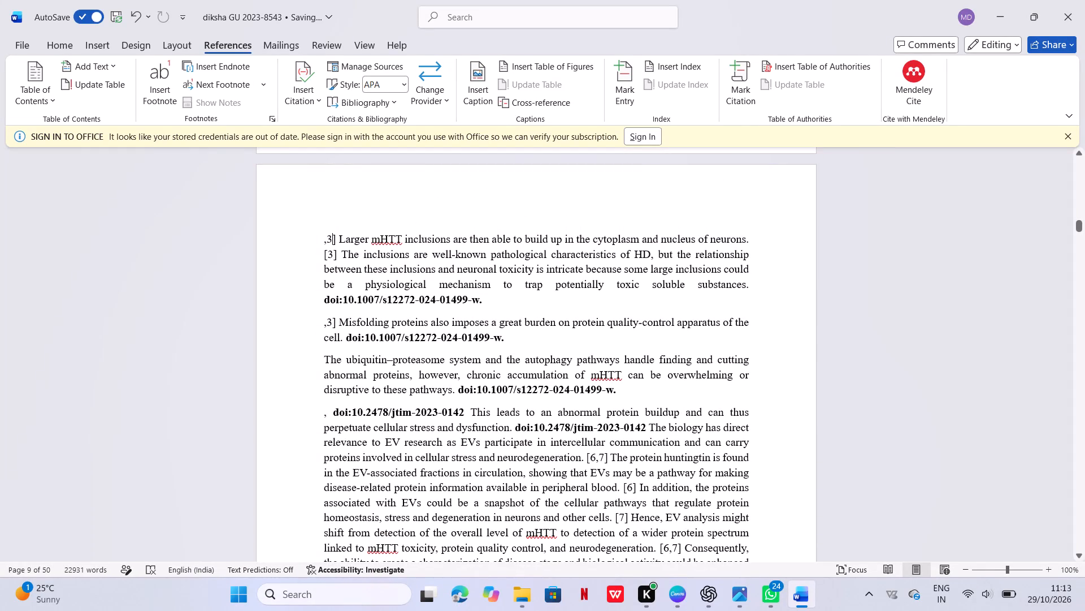
left_click(334, 244)
left_click(336, 242)
key("BackSpace")
key("BackSpace")
key("ctrl+v")
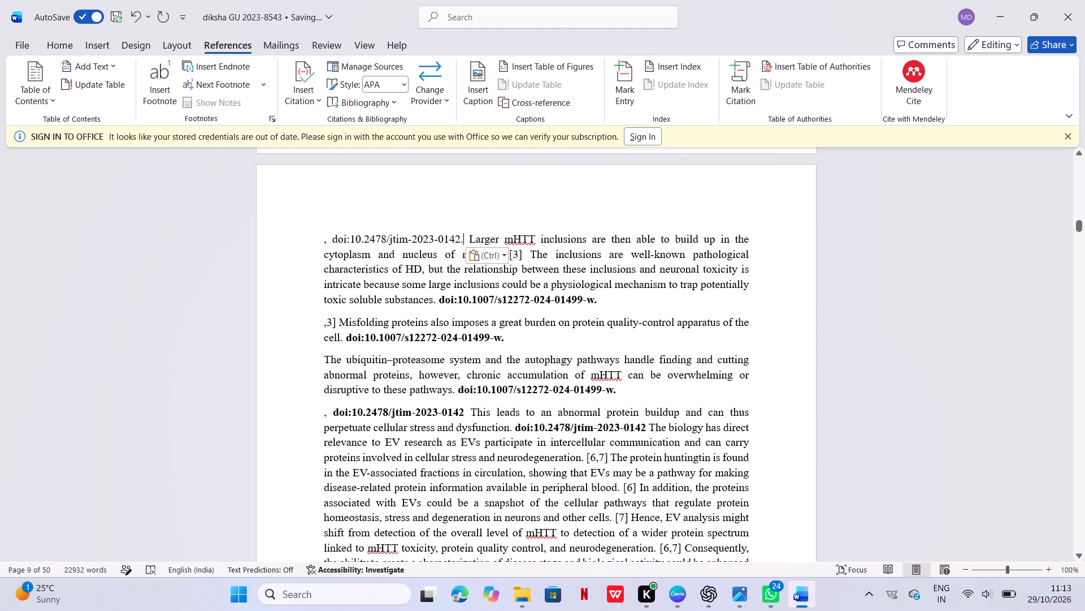
left_click_drag(330, 235, 461, 237)
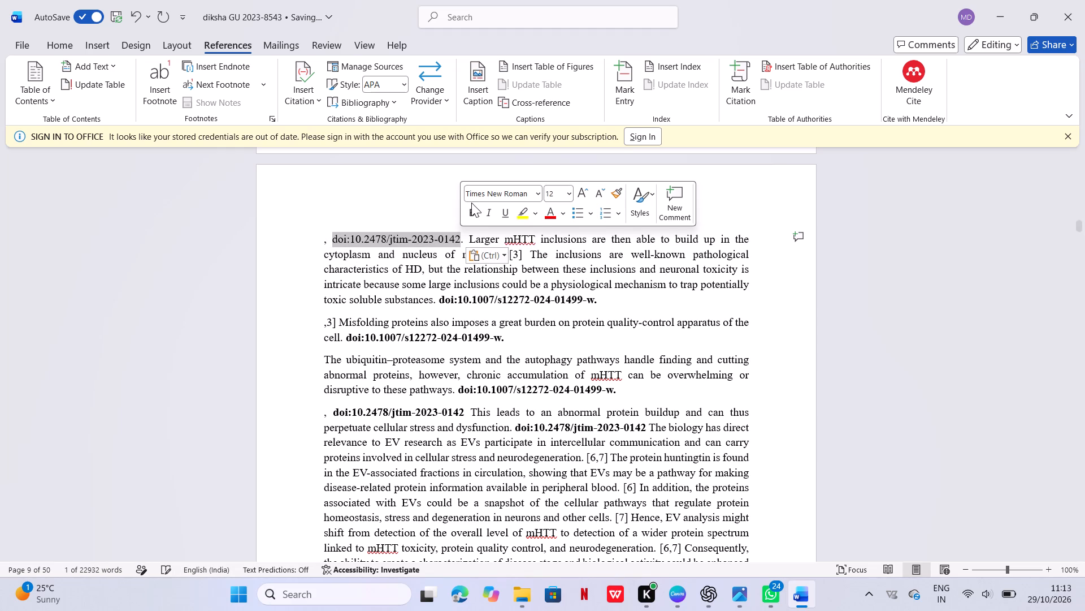
left_click(471, 213)
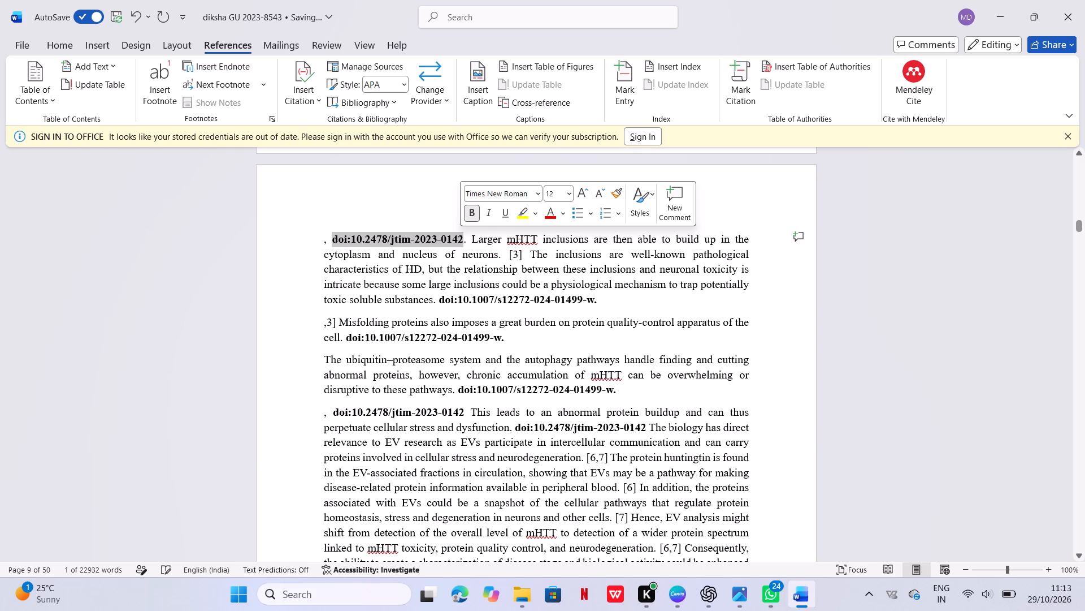
Replace the leftover "3]" before "Misfolding proteins" in section 2.3 with the copied doi:10.2478/jtim-2023-0142 in bold.
left_click(338, 321)
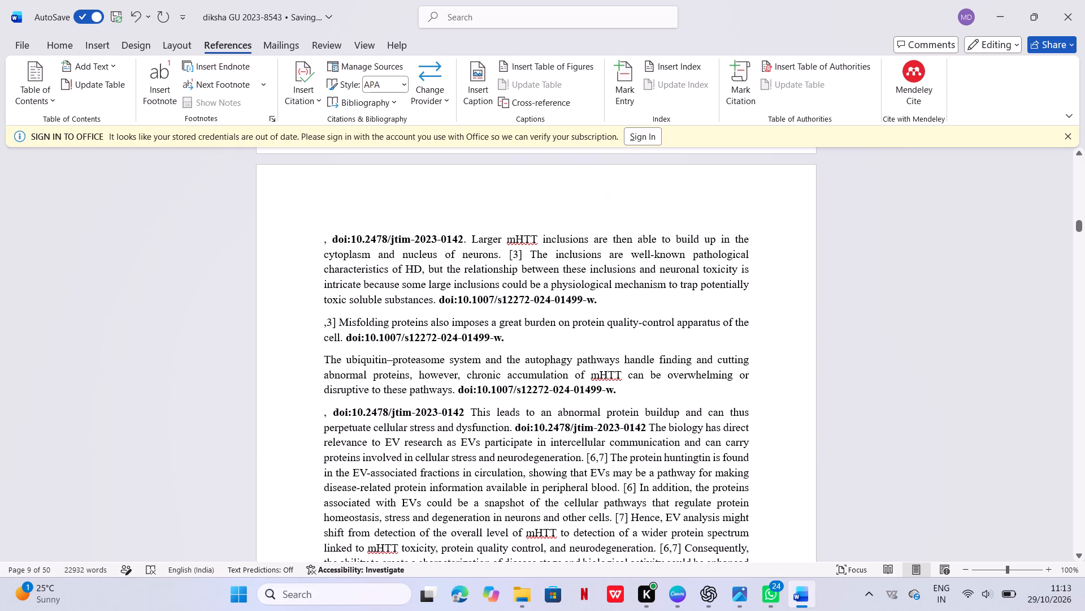
key("BackSpace")
key("BackSpace")
key("BackSpace")
key("ctrl+v")
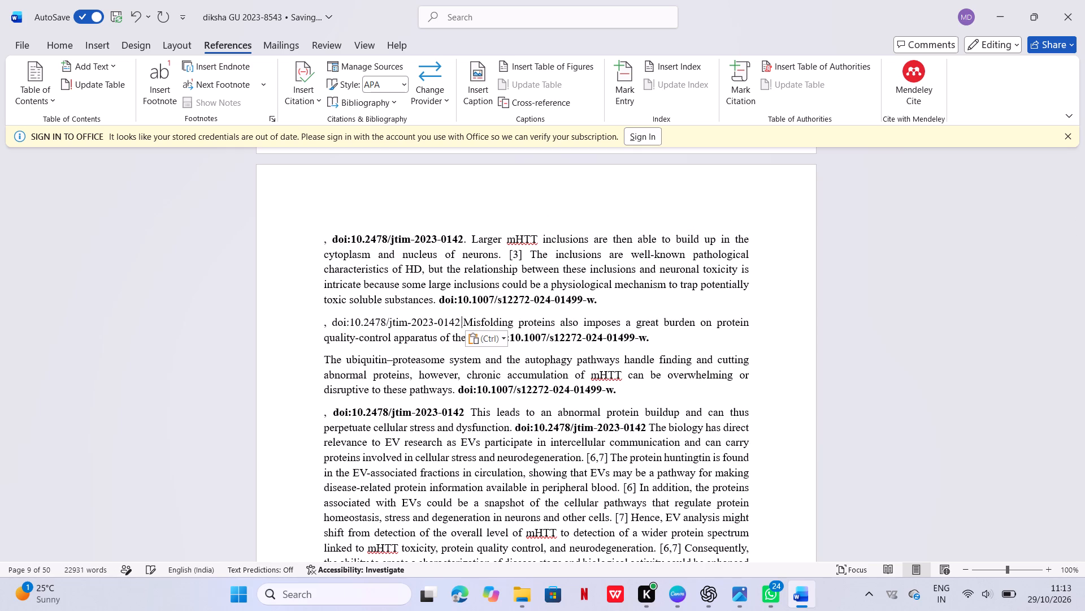
left_click_drag(330, 320, 455, 322)
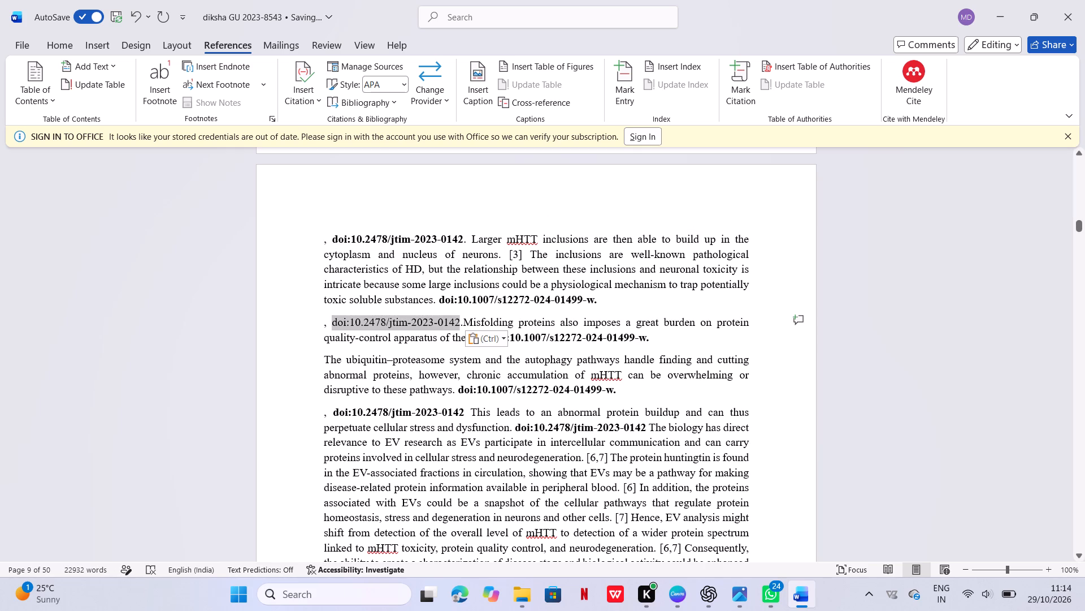
left_click_drag(455, 322, 459, 320)
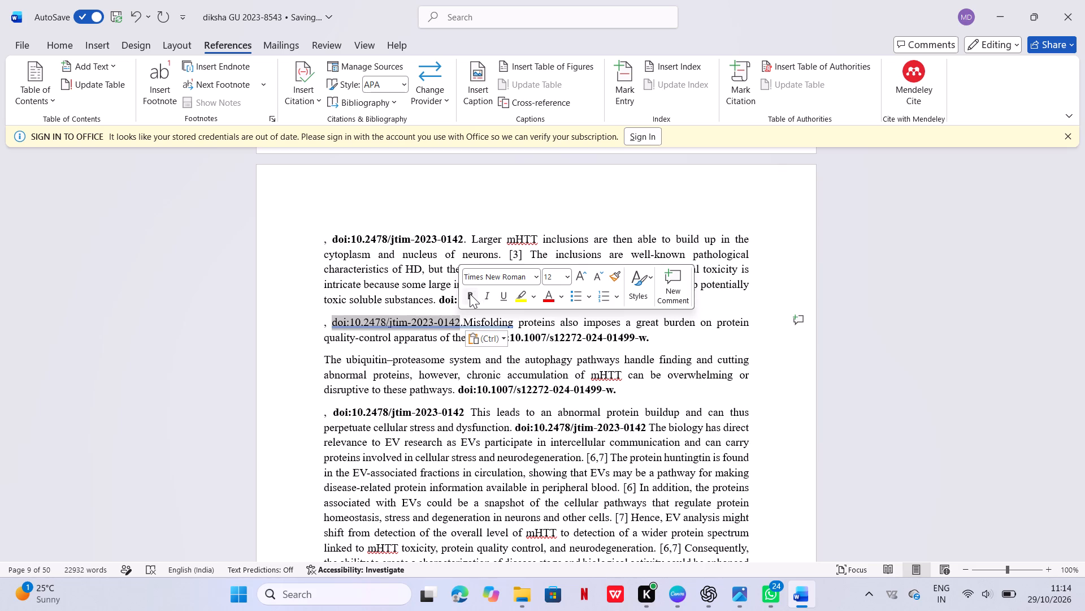
left_click(470, 294)
Apply the proofing suggestions to the DOI before "proteins also imposes", making it "Doi: 10.2478/jtim-2023-0142.Misfolding".
left_click(475, 328)
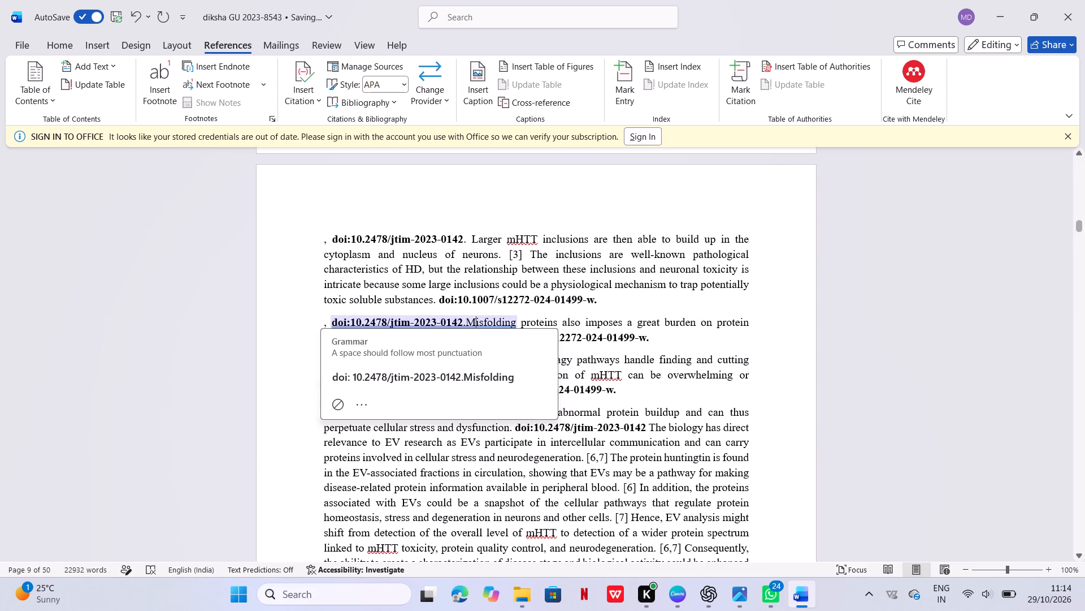
left_click(471, 365)
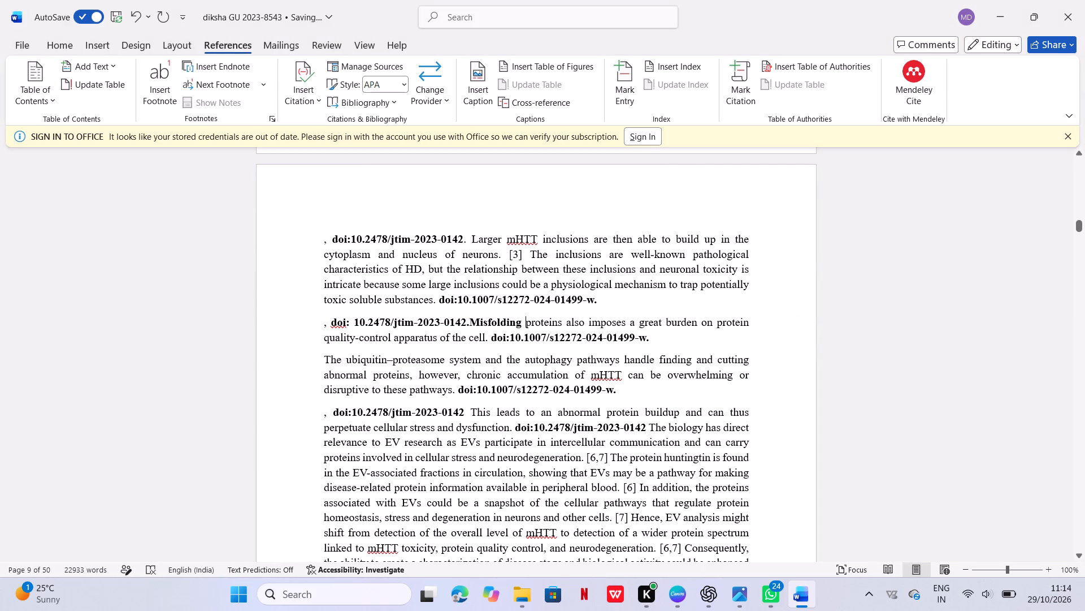
left_click(333, 321)
left_click(340, 364)
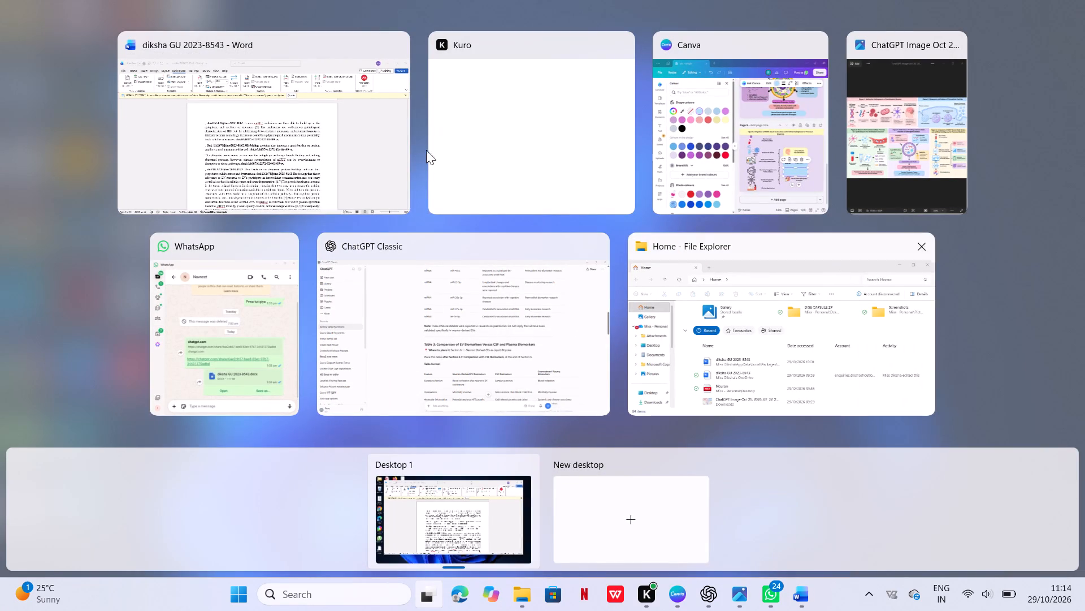
left_click(391, 156)
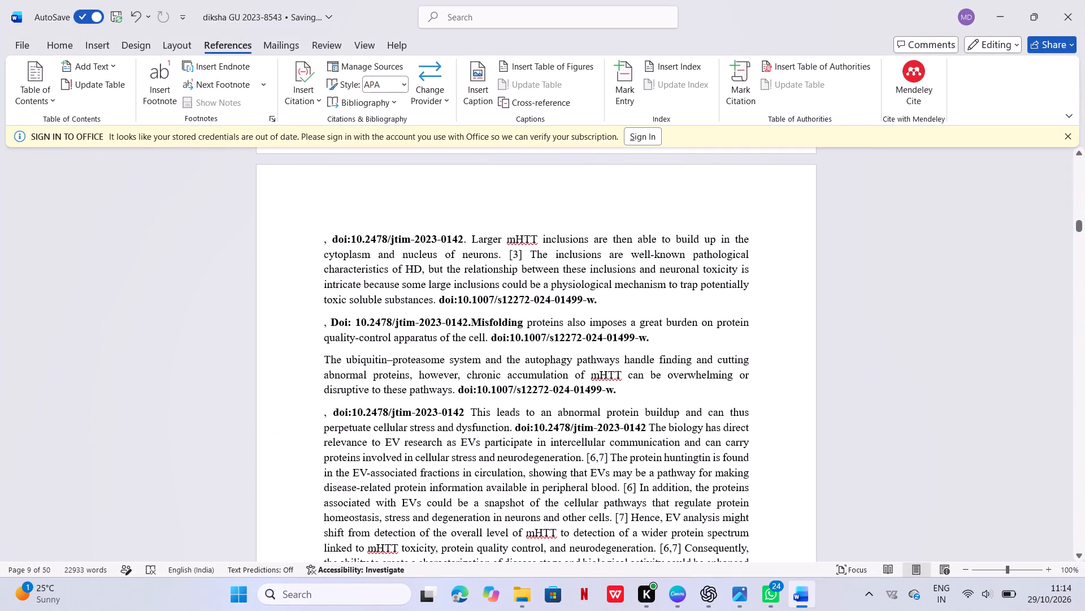
Review sections 2.3 and 2.4 for the in-text citations that still need replacing with DOIs.
scroll(526, 339, "down", 2)
scroll(526, 339, "up", 1)
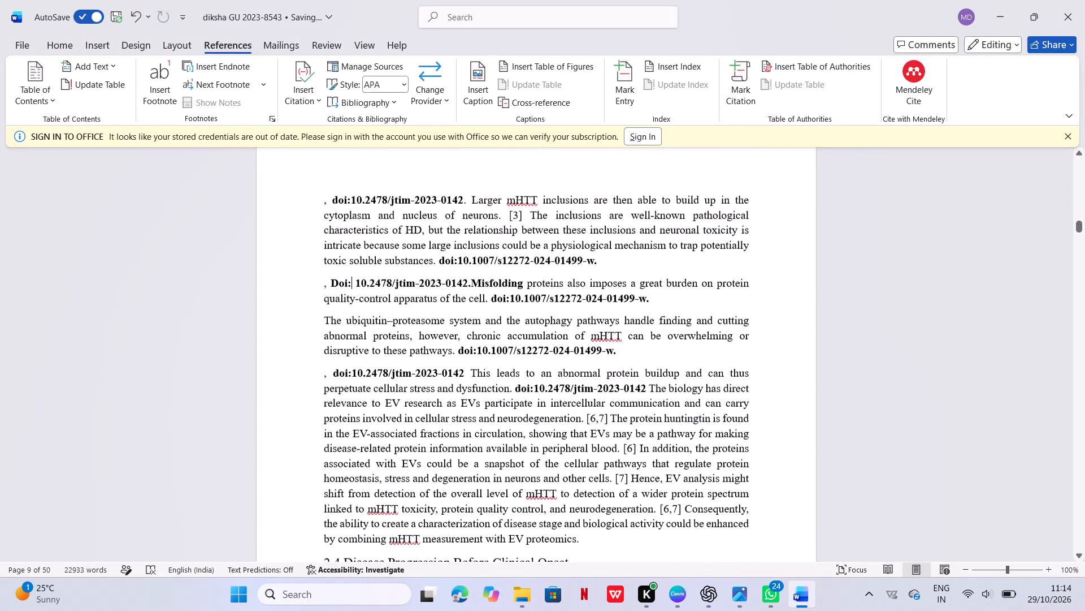
scroll(526, 339, "up", 1)
scroll(526, 339, "down", 1)
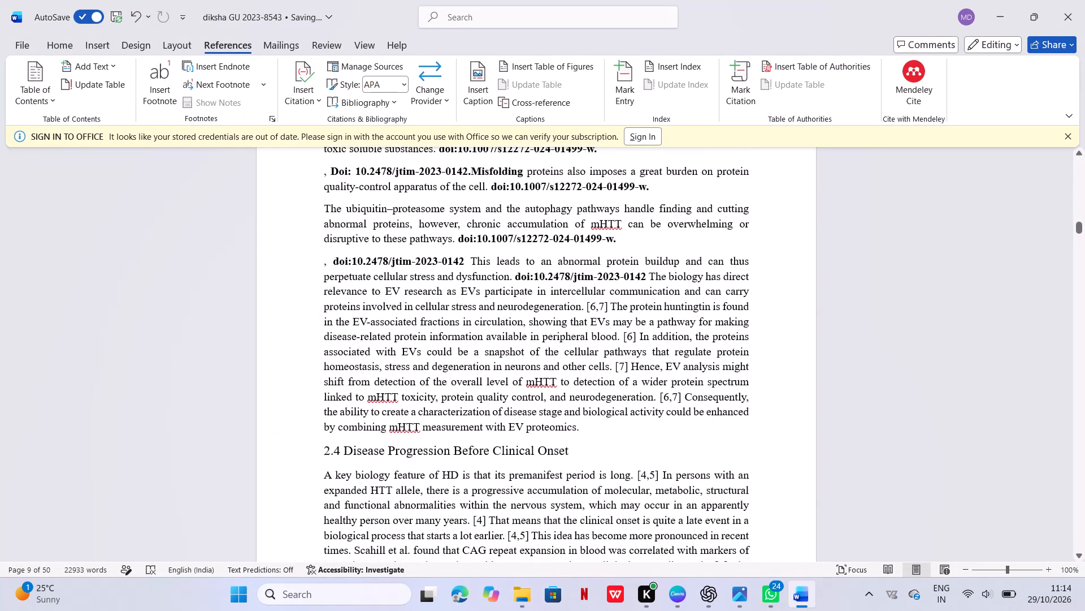
scroll(526, 339, "down", 1)
scroll(526, 339, "up", 1)
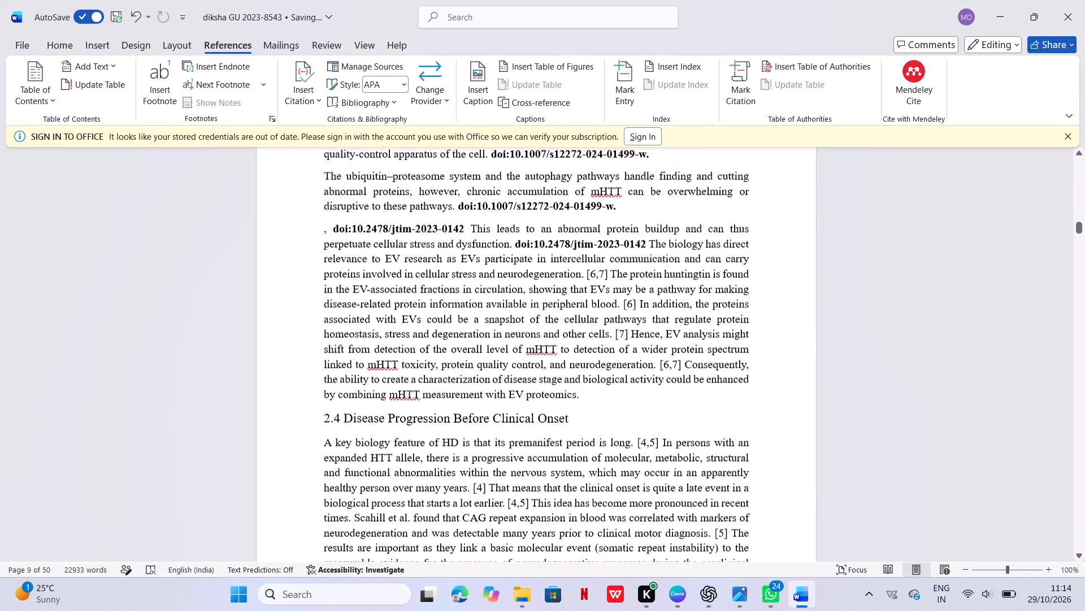
scroll(526, 339, "up", 1)
scroll(637, 320, "down", 3)
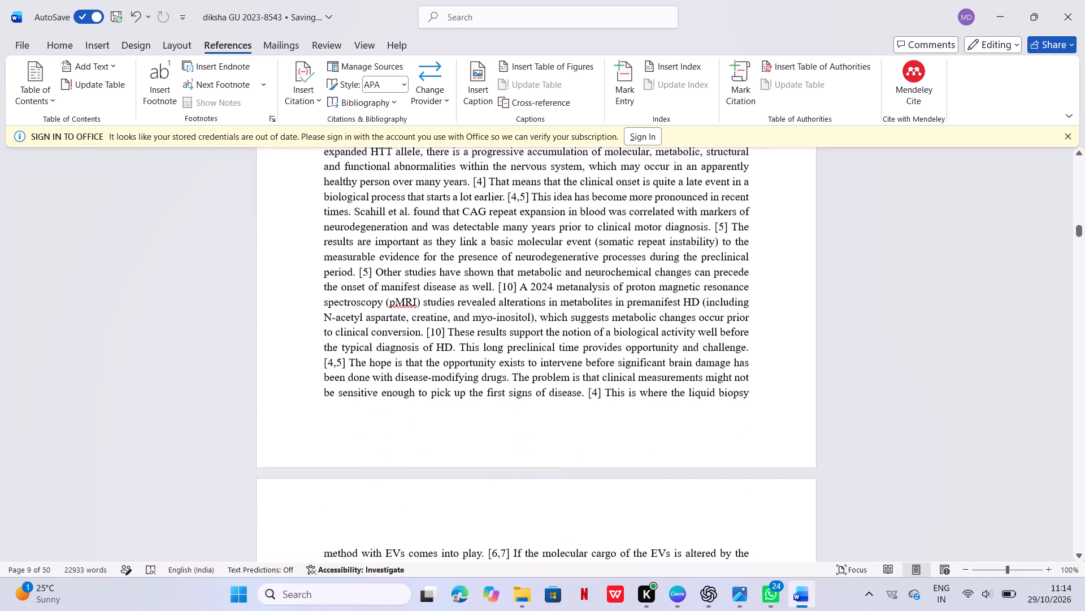
scroll(637, 320, "down", 2)
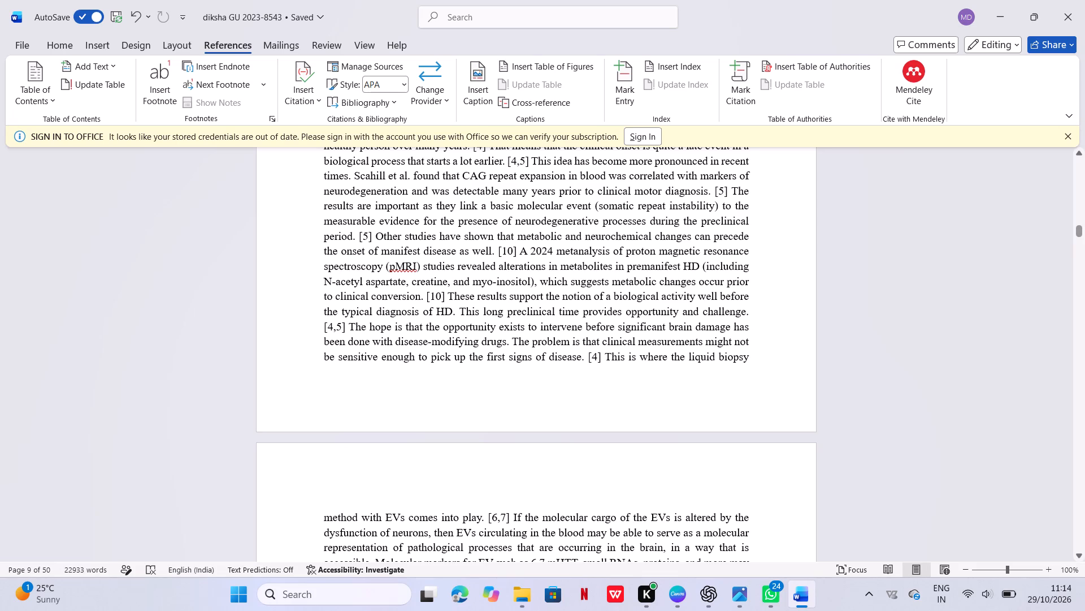
scroll(660, 321, "up", 3)
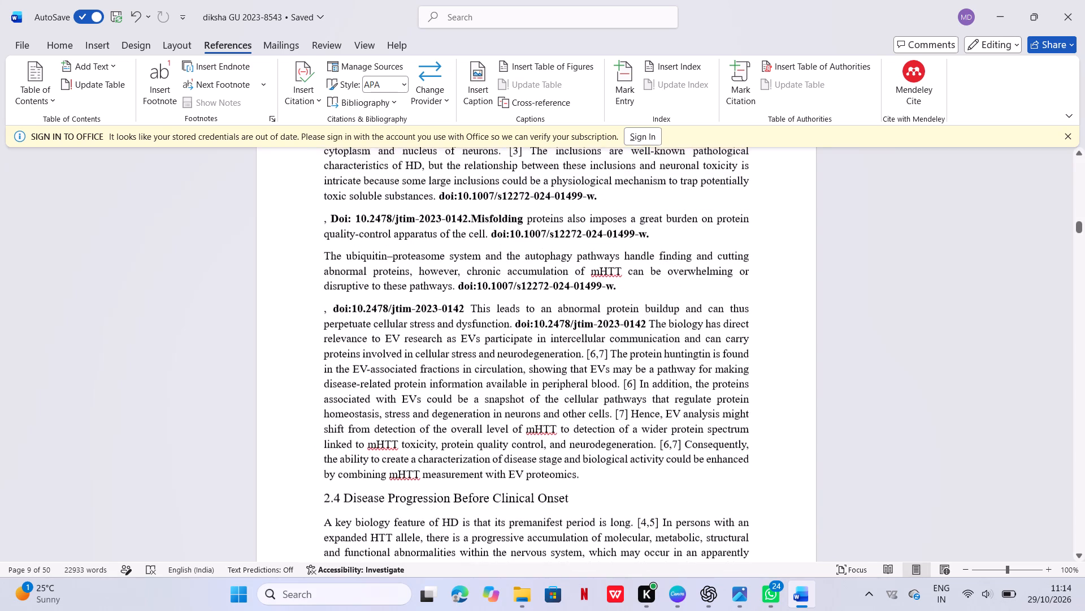
scroll(464, 212, "right", 1)
scroll(464, 212, "up", 1)
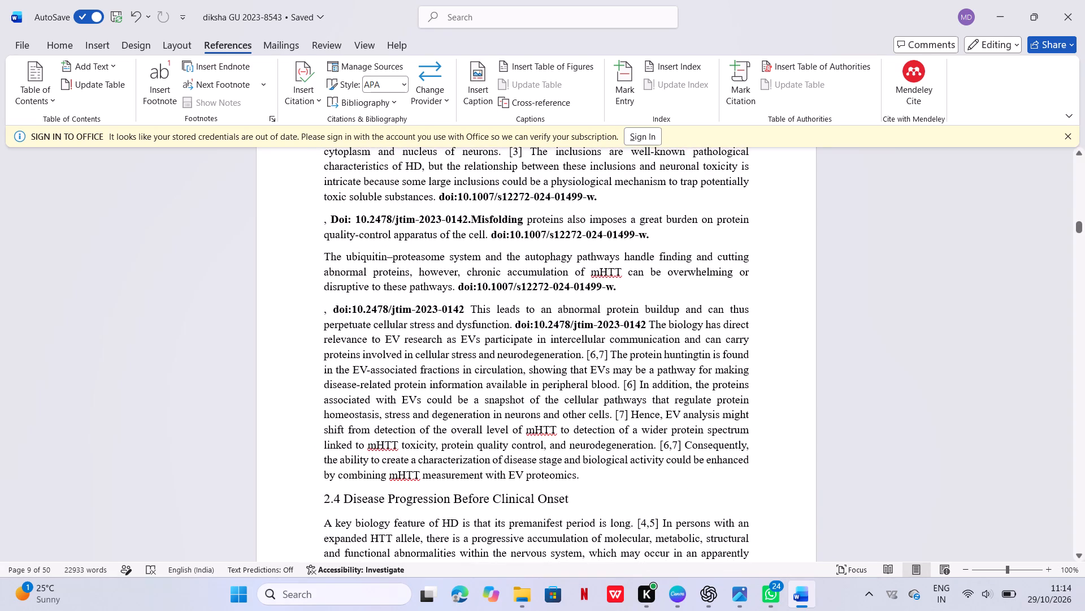
scroll(464, 212, "up", 2)
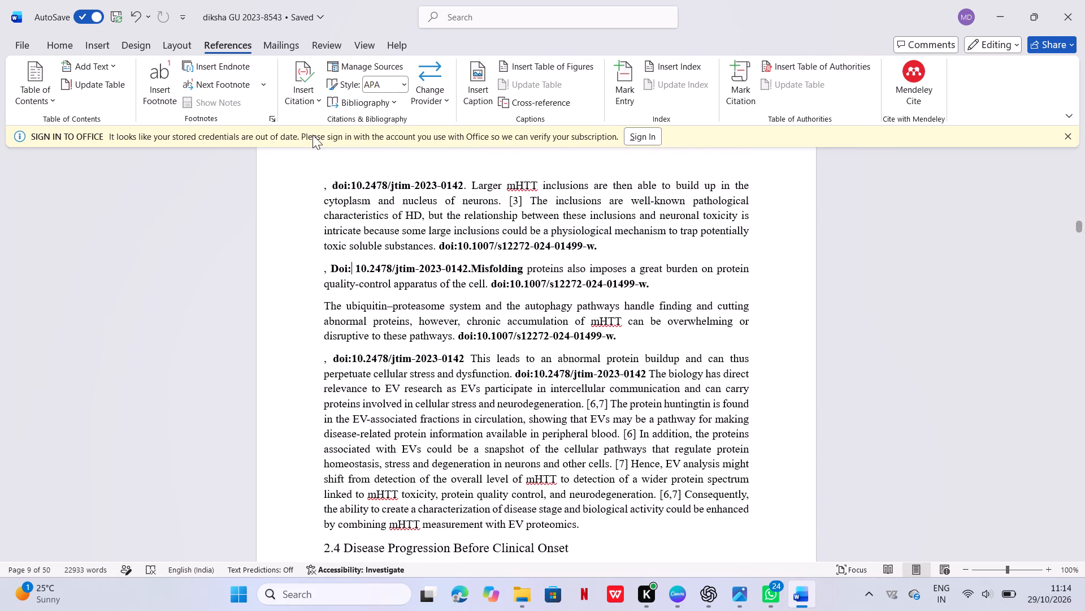
Revert the proofing changes to the DOI before "Misfolding proteins", restoring it to bold doi:10.2478/jtim-2023-0142.
left_click(131, 12)
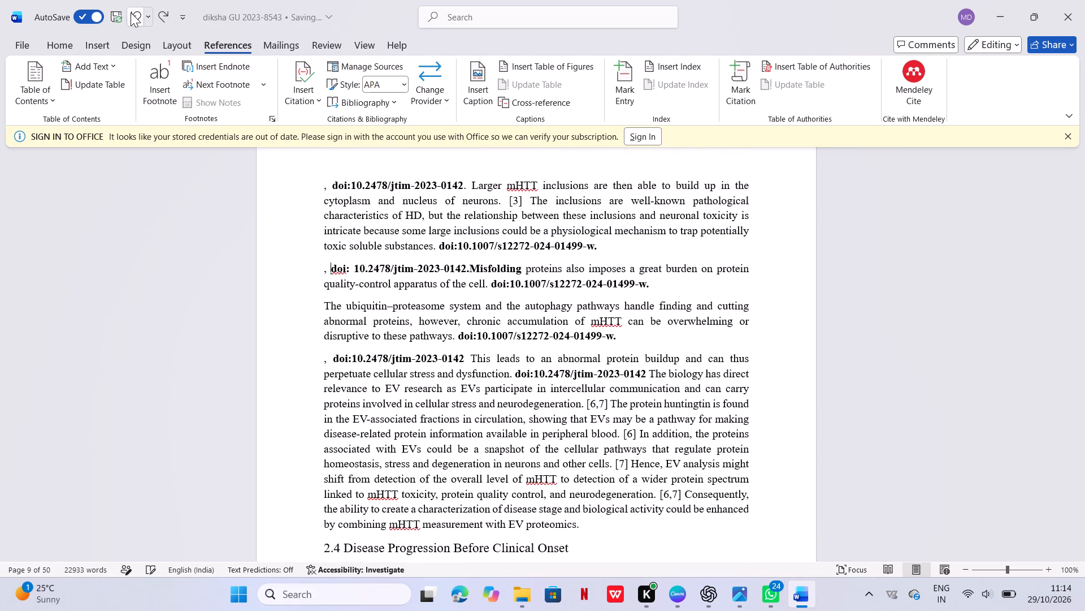
left_click(131, 12)
left_click(131, 12)
left_click(131, 12)
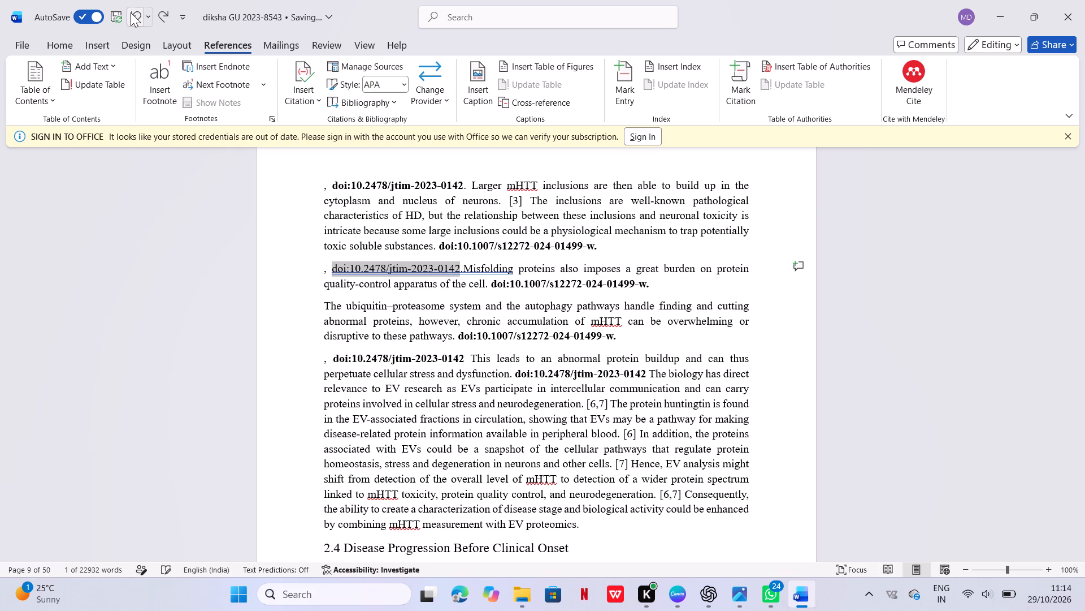
left_click(131, 12)
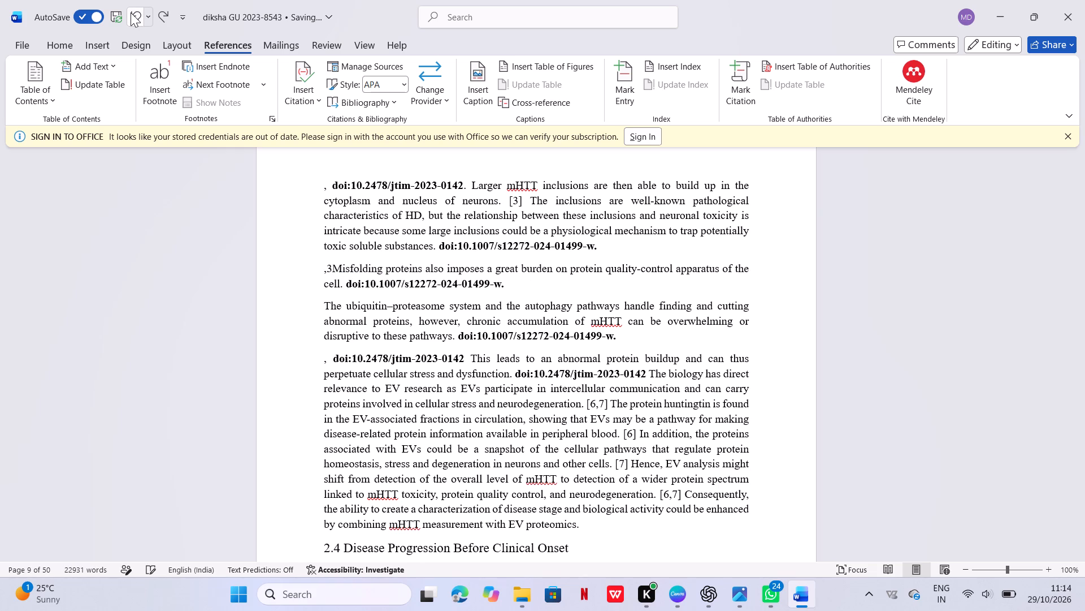
left_click(160, 15)
left_click(160, 15)
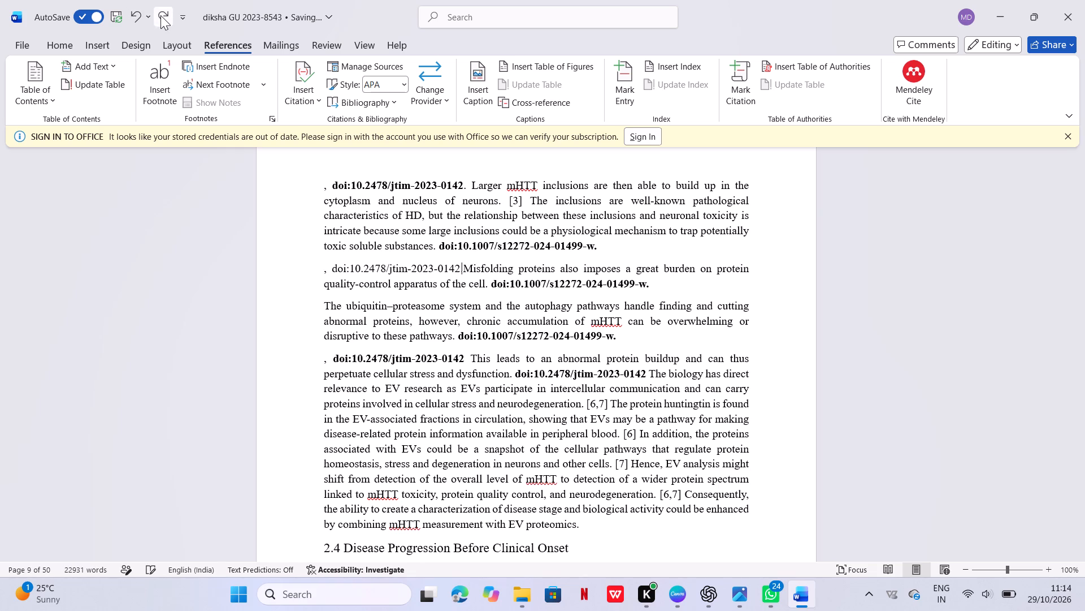
left_click(160, 15)
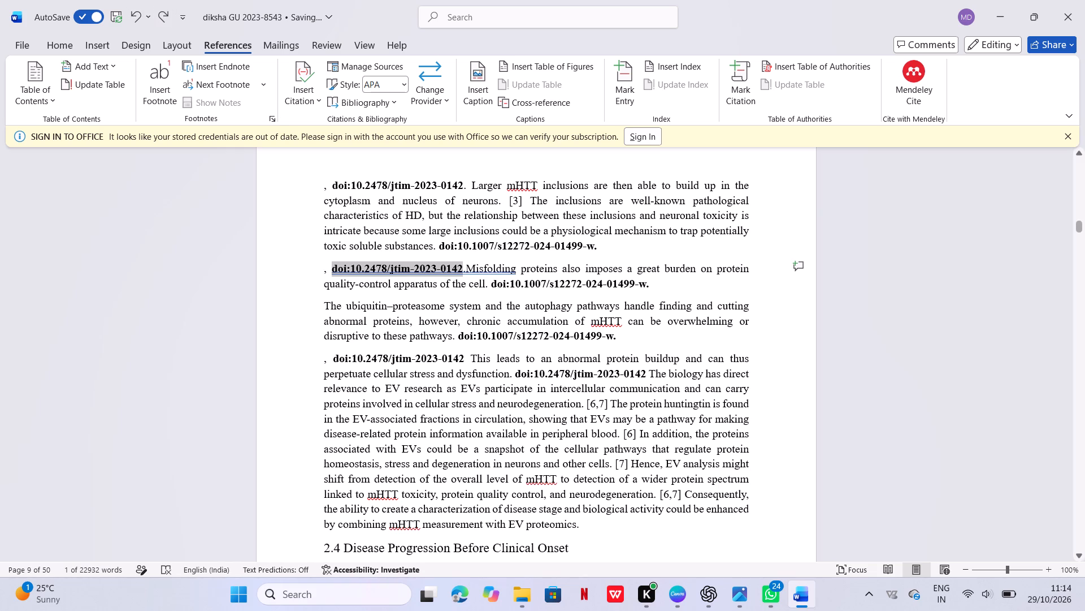
left_click(392, 272)
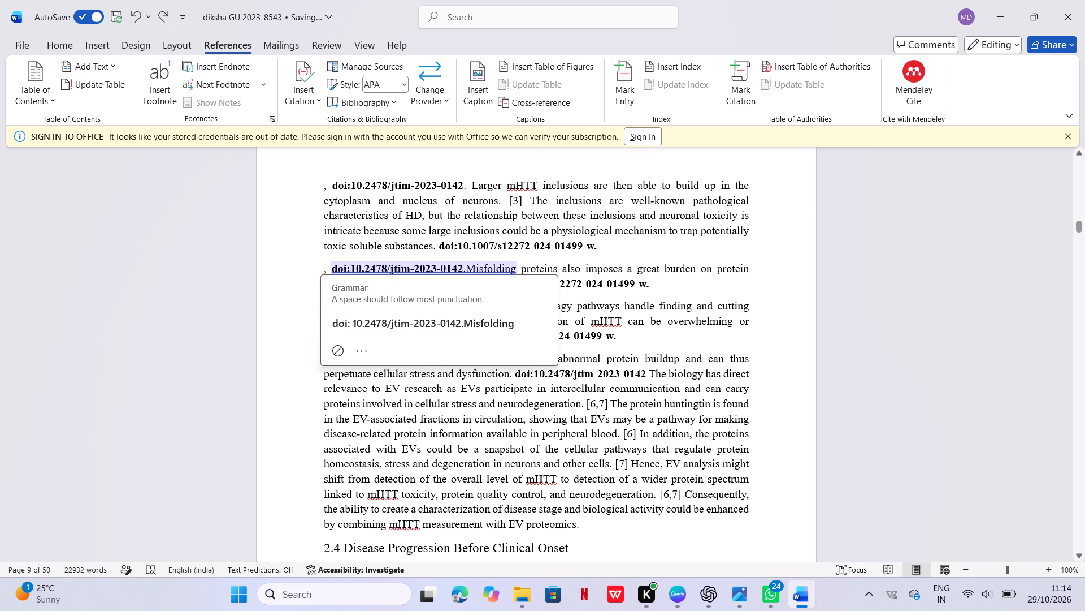
left_click(325, 220)
left_click(325, 220)
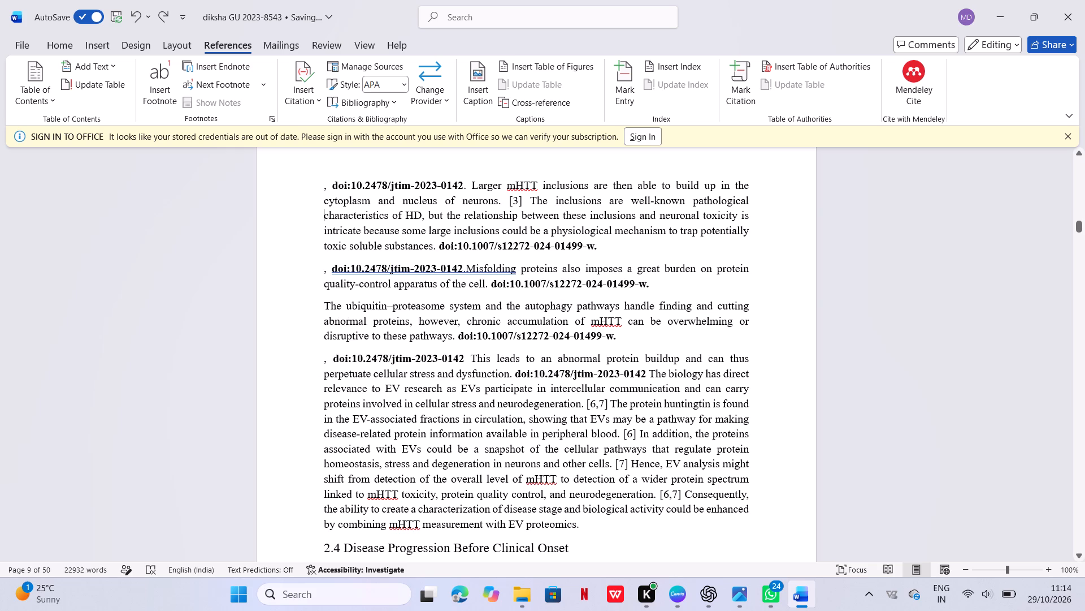
Replace the citation [3] after "cytoplasm and nucleus of neurons." in section 2.3 with the copied doi:10.2478/jtim-2023-0142 in bold.
scroll(375, 208, "up", 1)
left_click(526, 263)
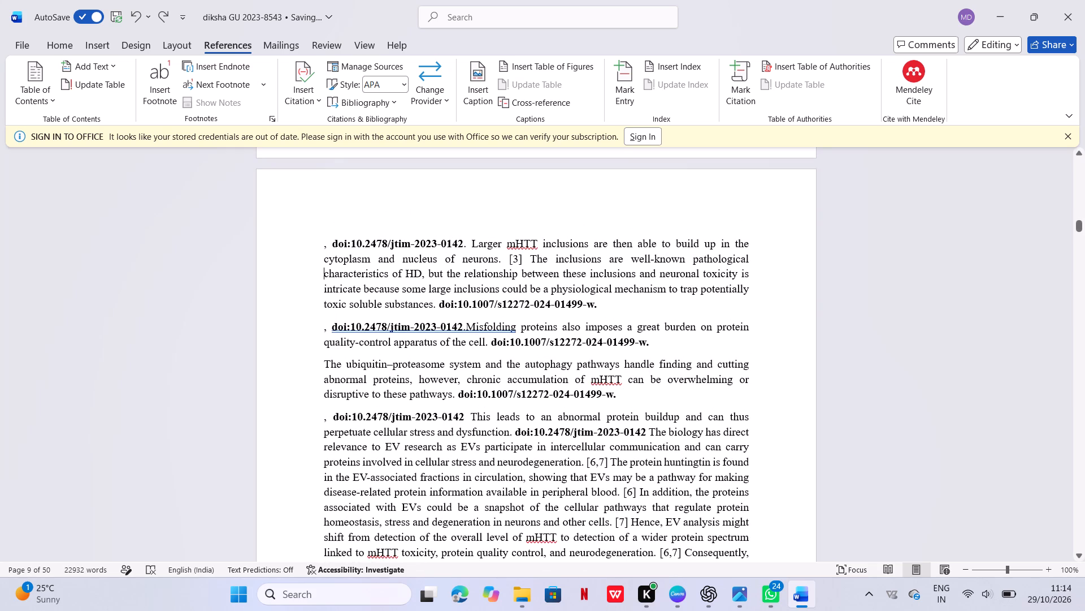
key("BackSpace")
key("BackSpace")
key("BackSpace")
key("BackSpace")
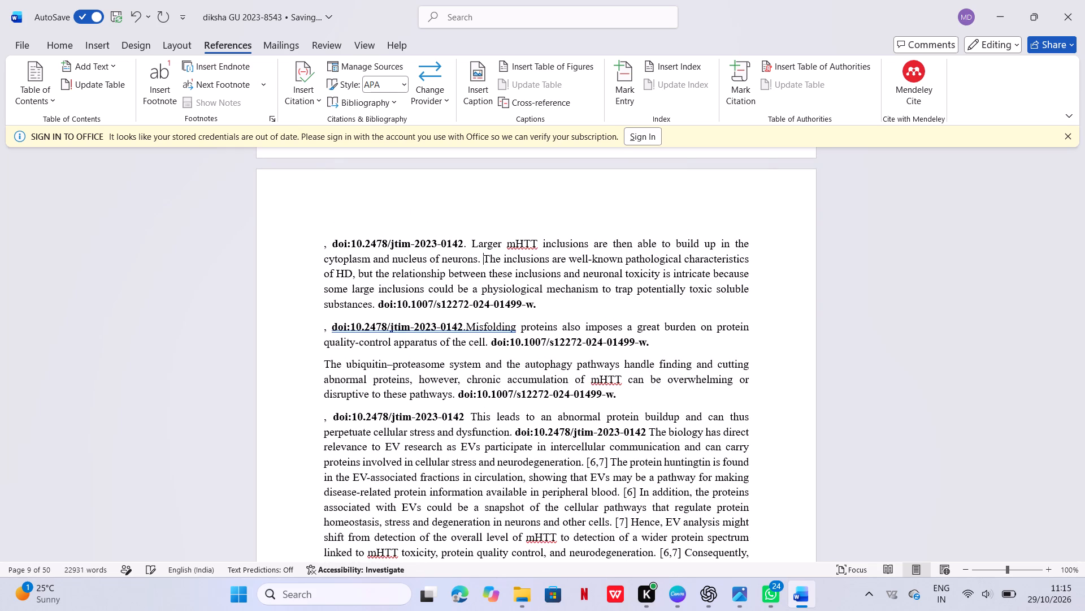
key("ctrl+v")
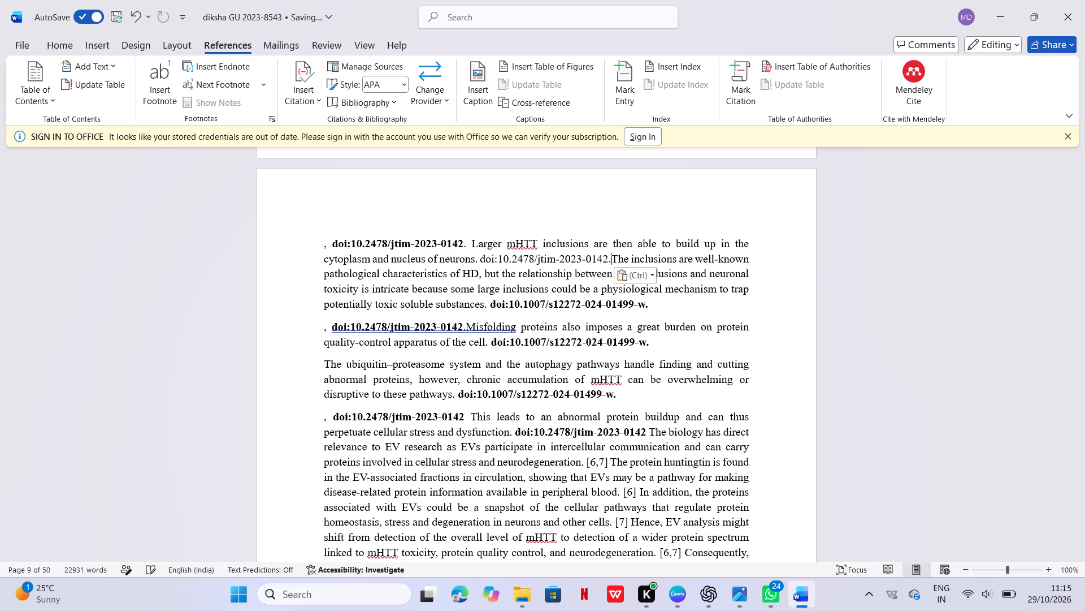
left_click_drag(481, 260, 609, 263)
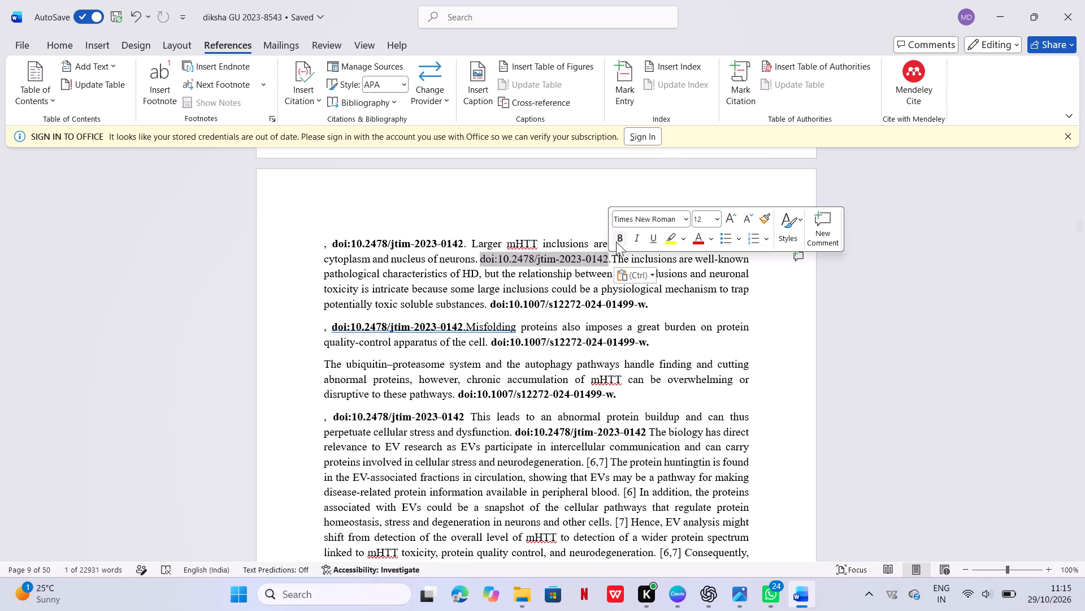
left_click(616, 242)
Copy the text of reference [4] in the chapter's reference list, through "J Tranel Med. 2024;12(2):134–147.", without its number.
scroll(640, 378, "down", 1)
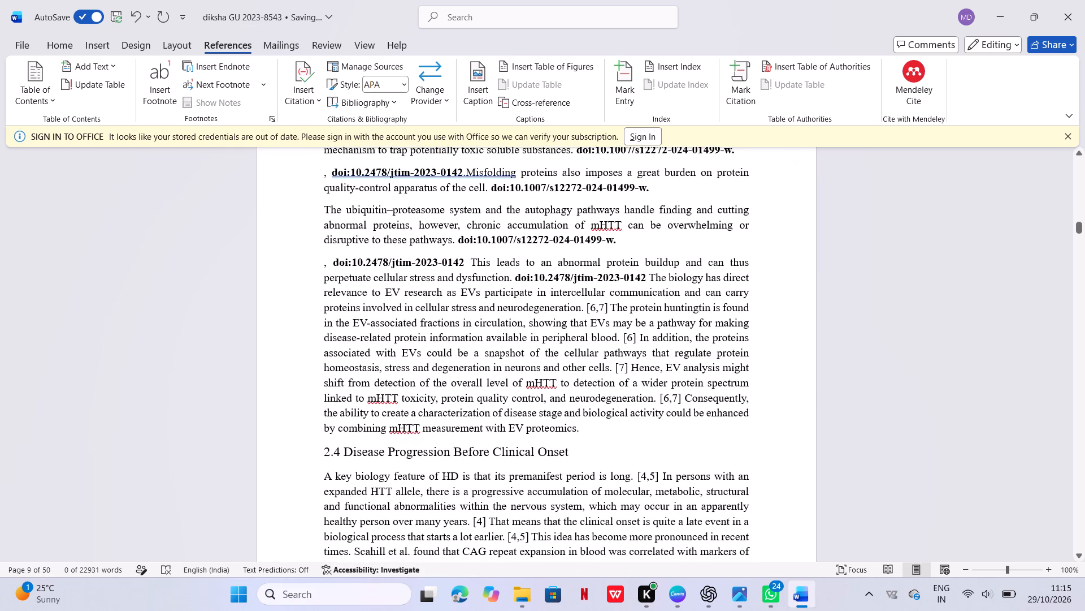
scroll(640, 378, "down", 1)
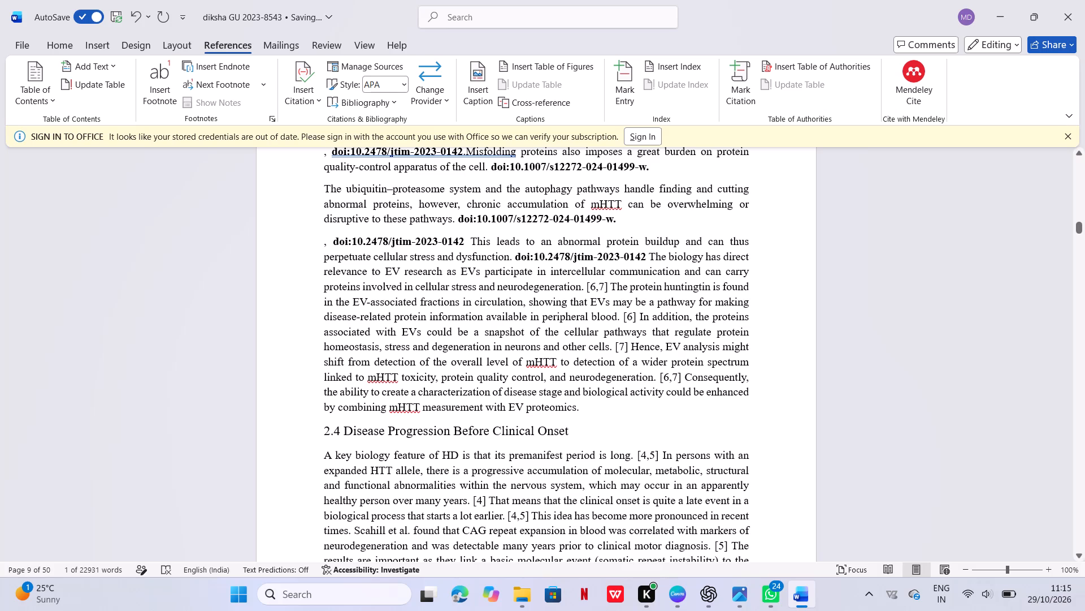
scroll(675, 379, "down", 2)
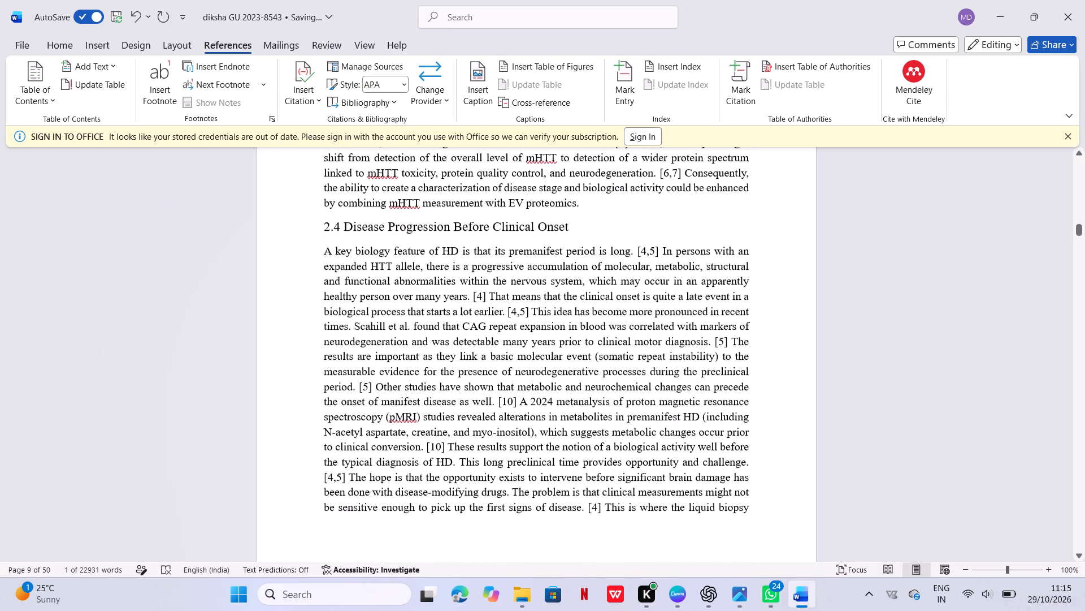
scroll(666, 332, "down", 1)
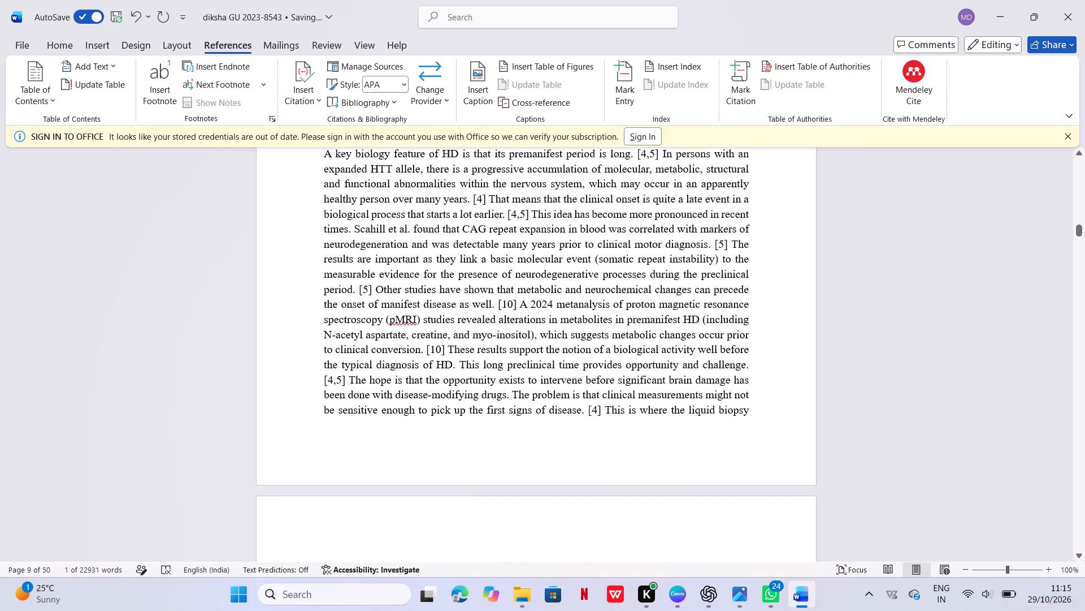
scroll(666, 332, "down", 2)
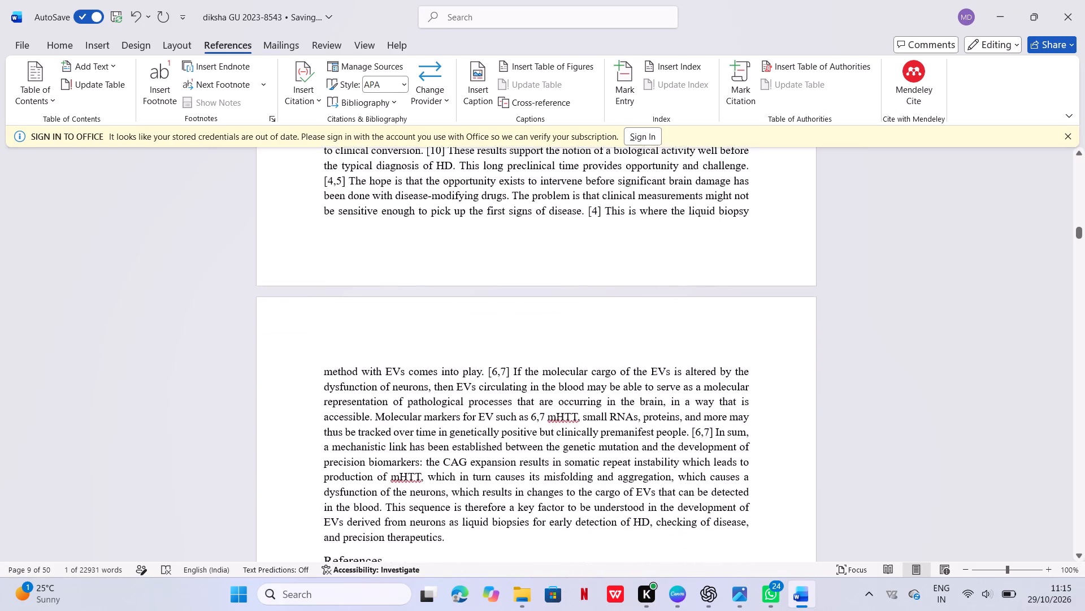
scroll(666, 332, "down", 2)
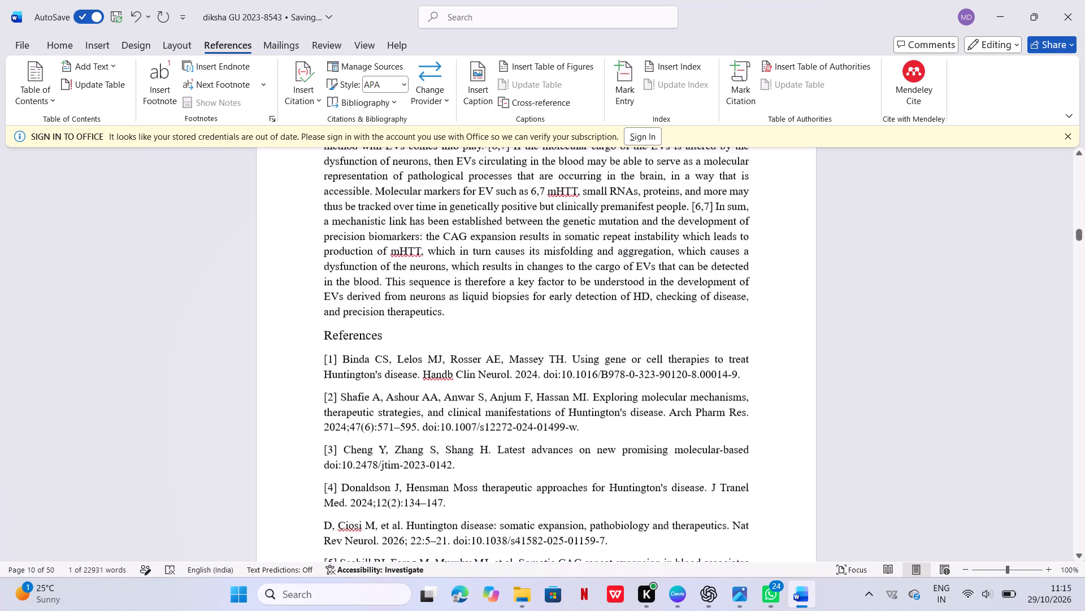
scroll(666, 332, "down", 1)
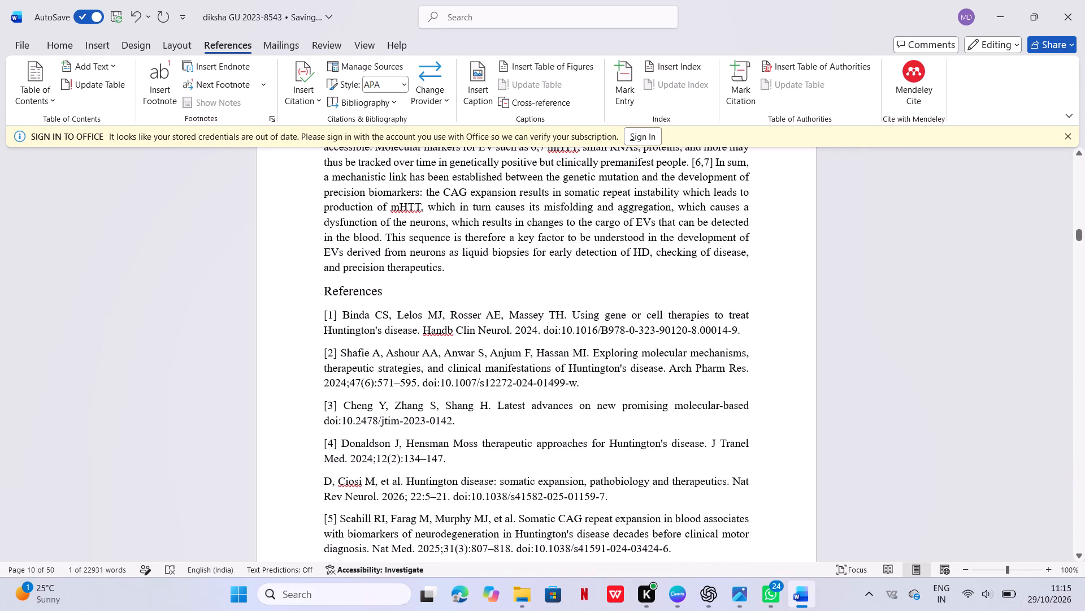
left_click_drag(344, 444, 422, 461)
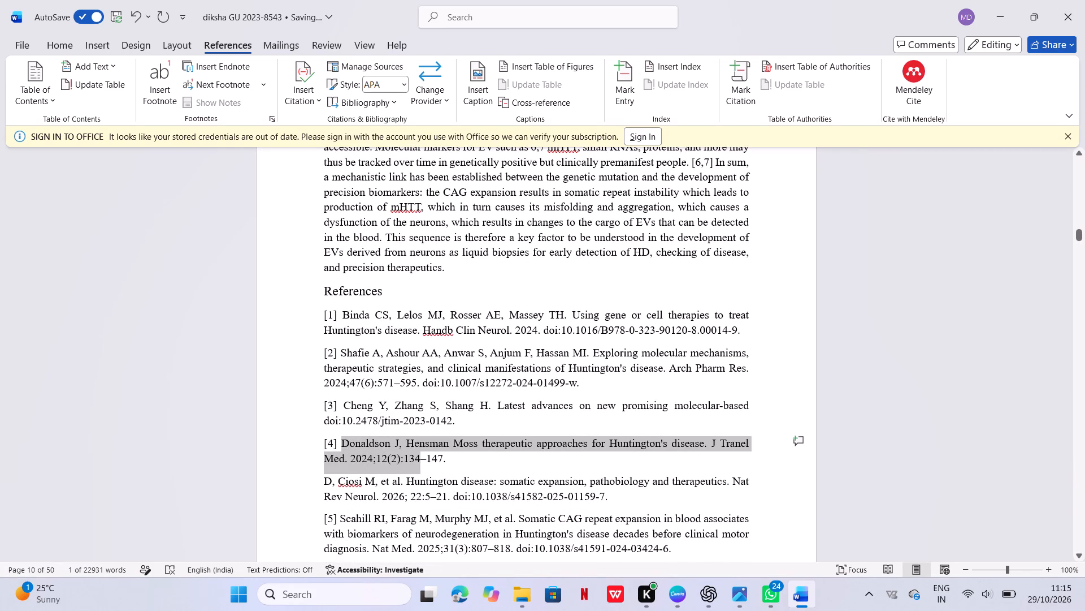
left_click_drag(422, 461, 457, 461)
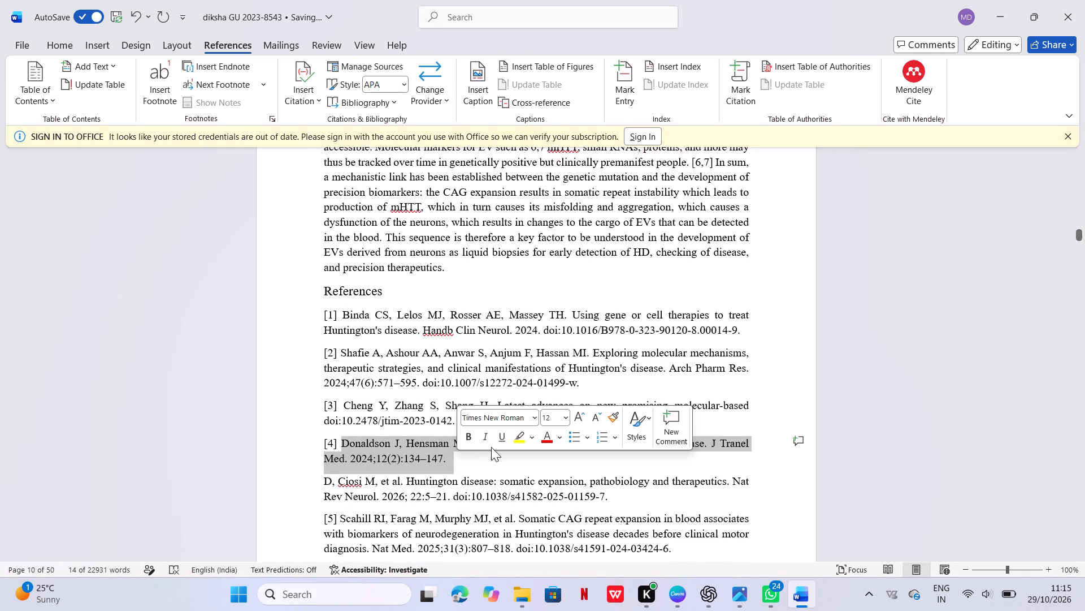
key("ctrl+c")
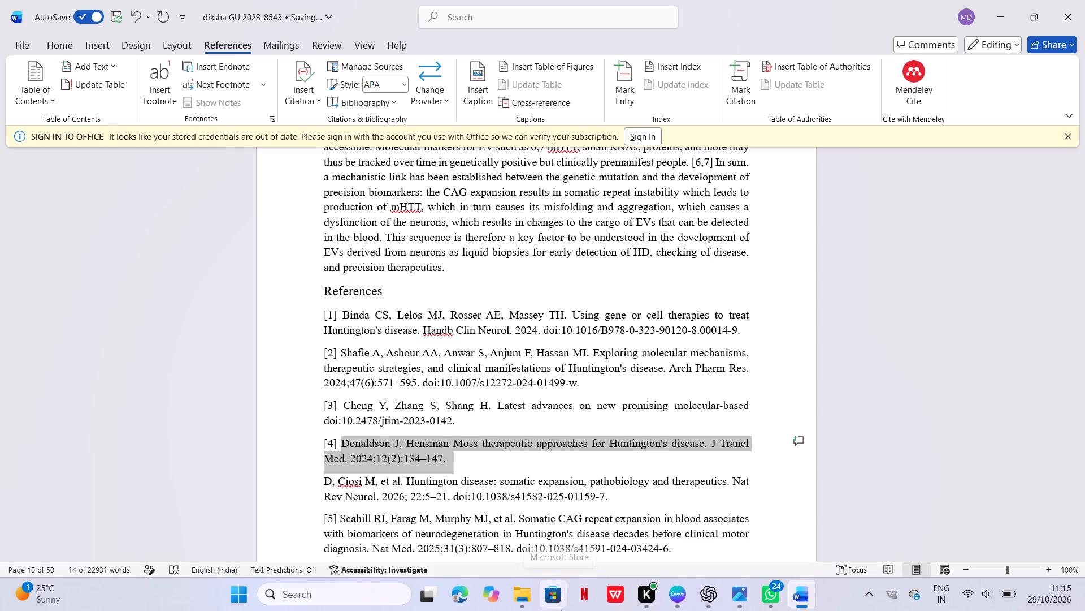
Open the Windows search.
left_click(386, 594)
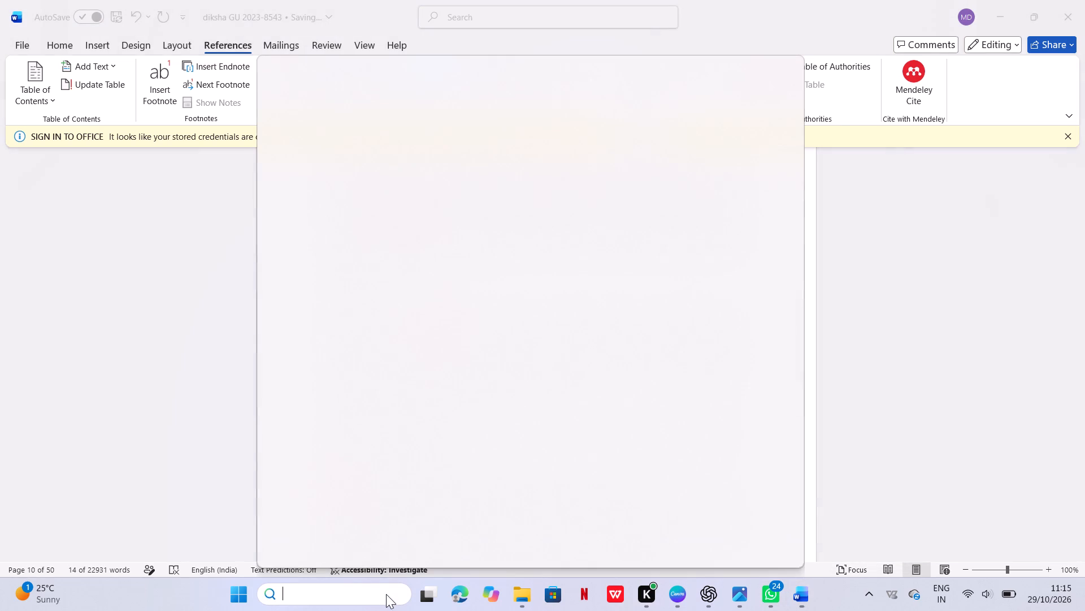